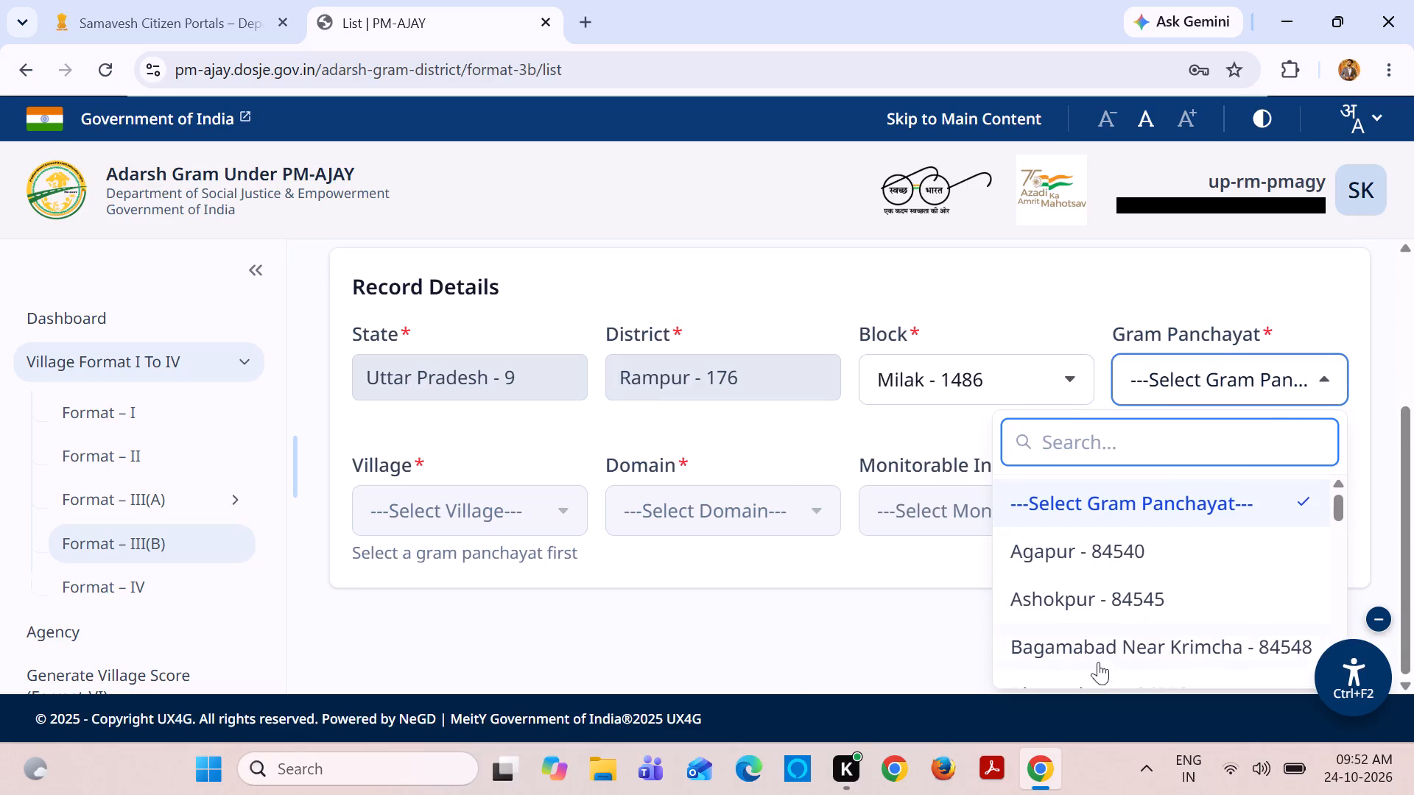
left_click(1093, 668)
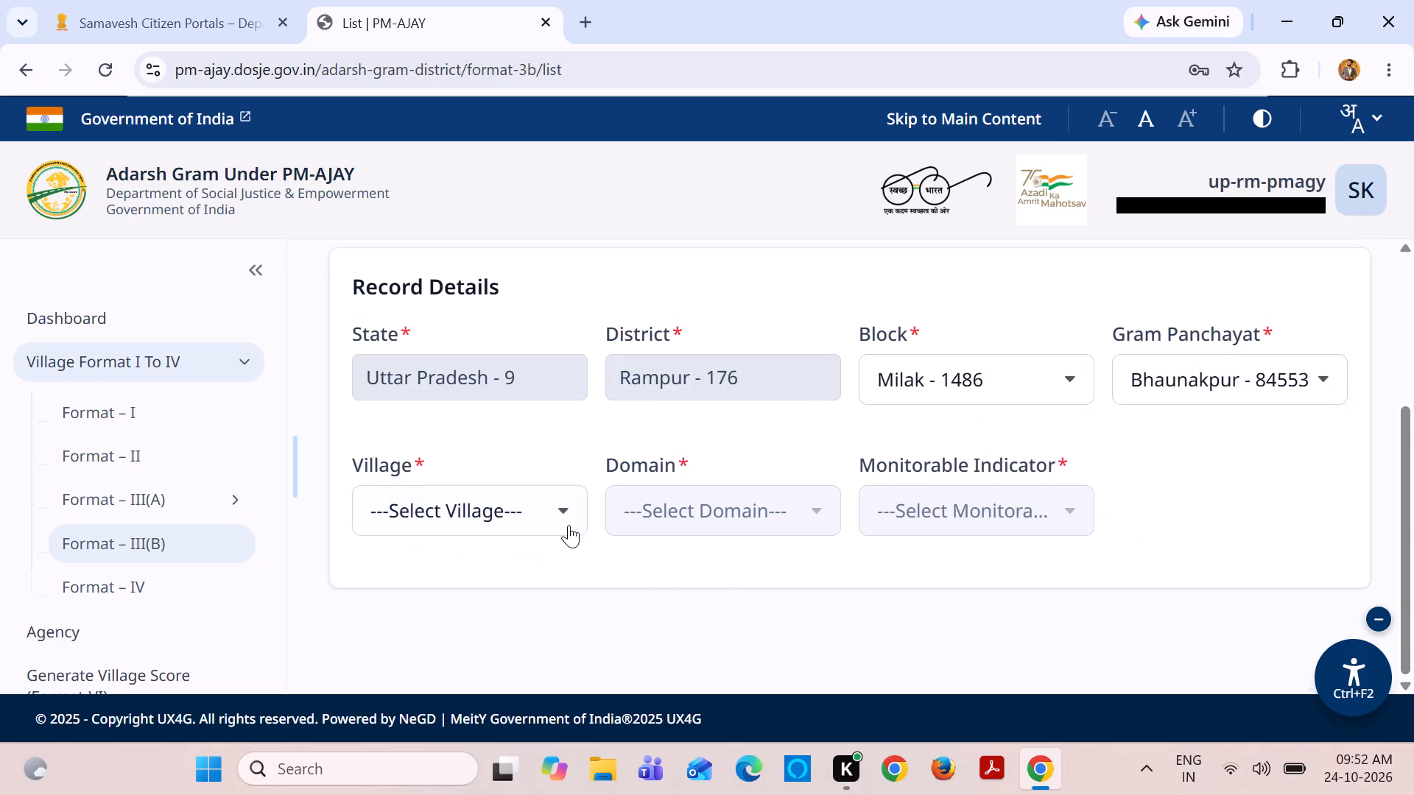
left_click(522, 490)
left_click(474, 407)
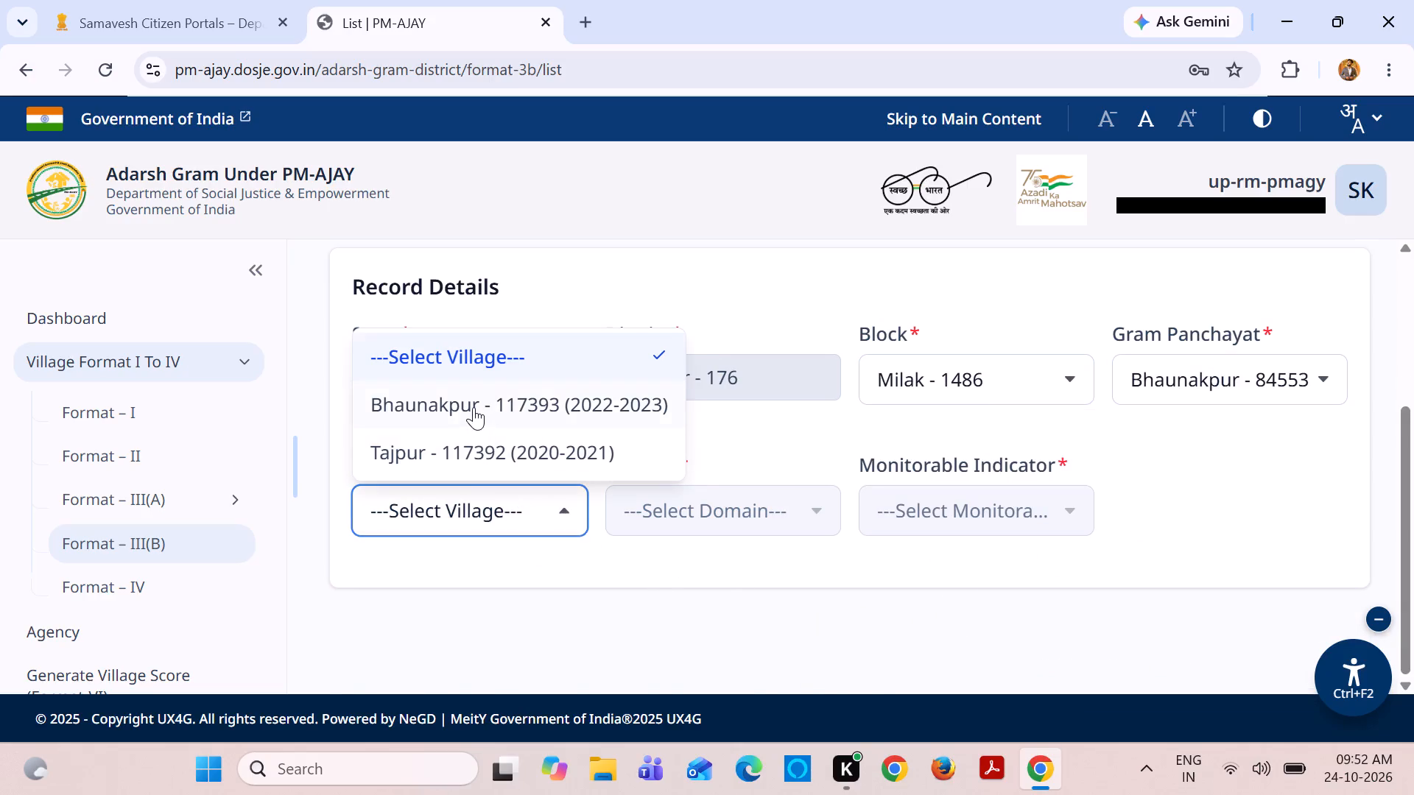
Open the pending beneficiary mapping for indicator 3.1 under Domain 3 – Health and Nutrition.
scroll(667, 454, "down", 2)
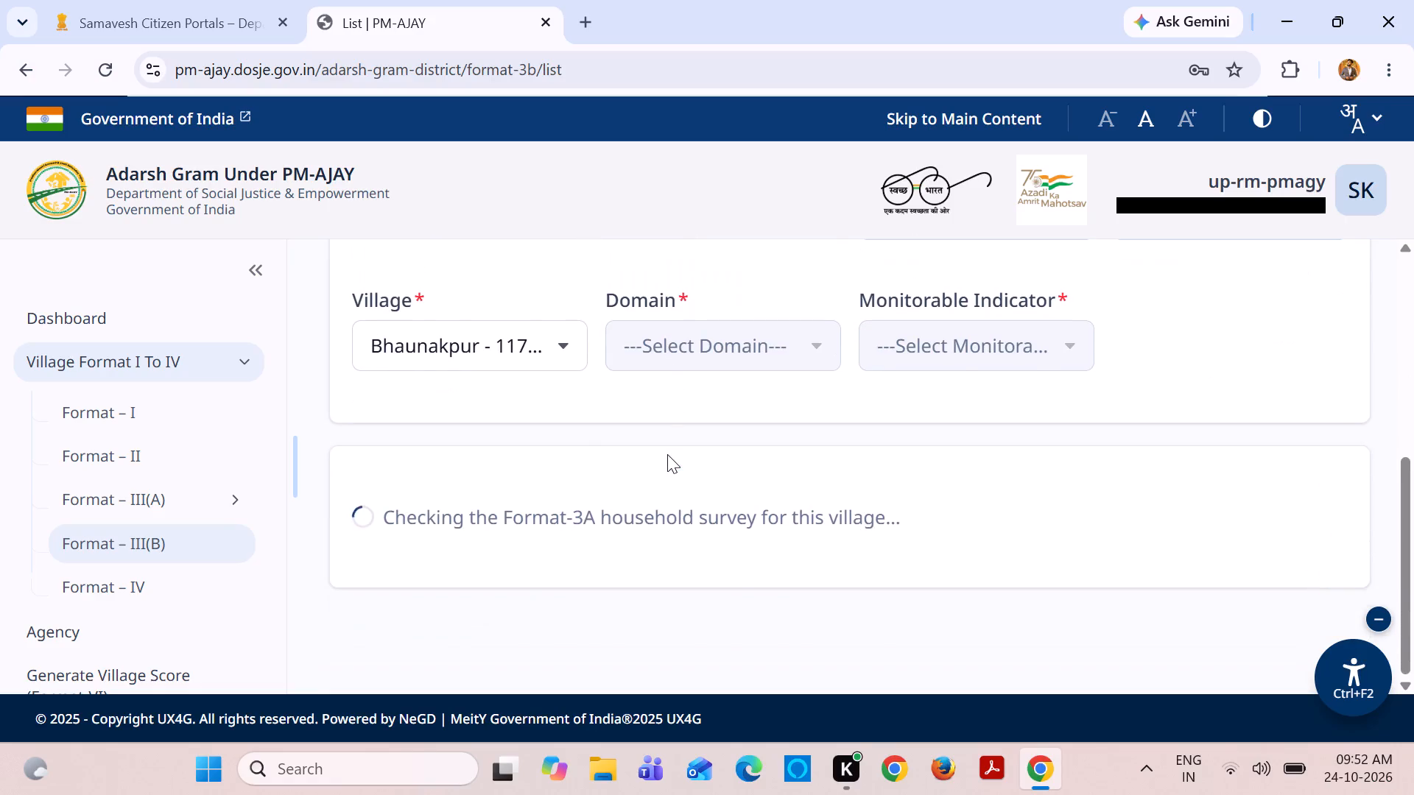
scroll(667, 454, "down", 5)
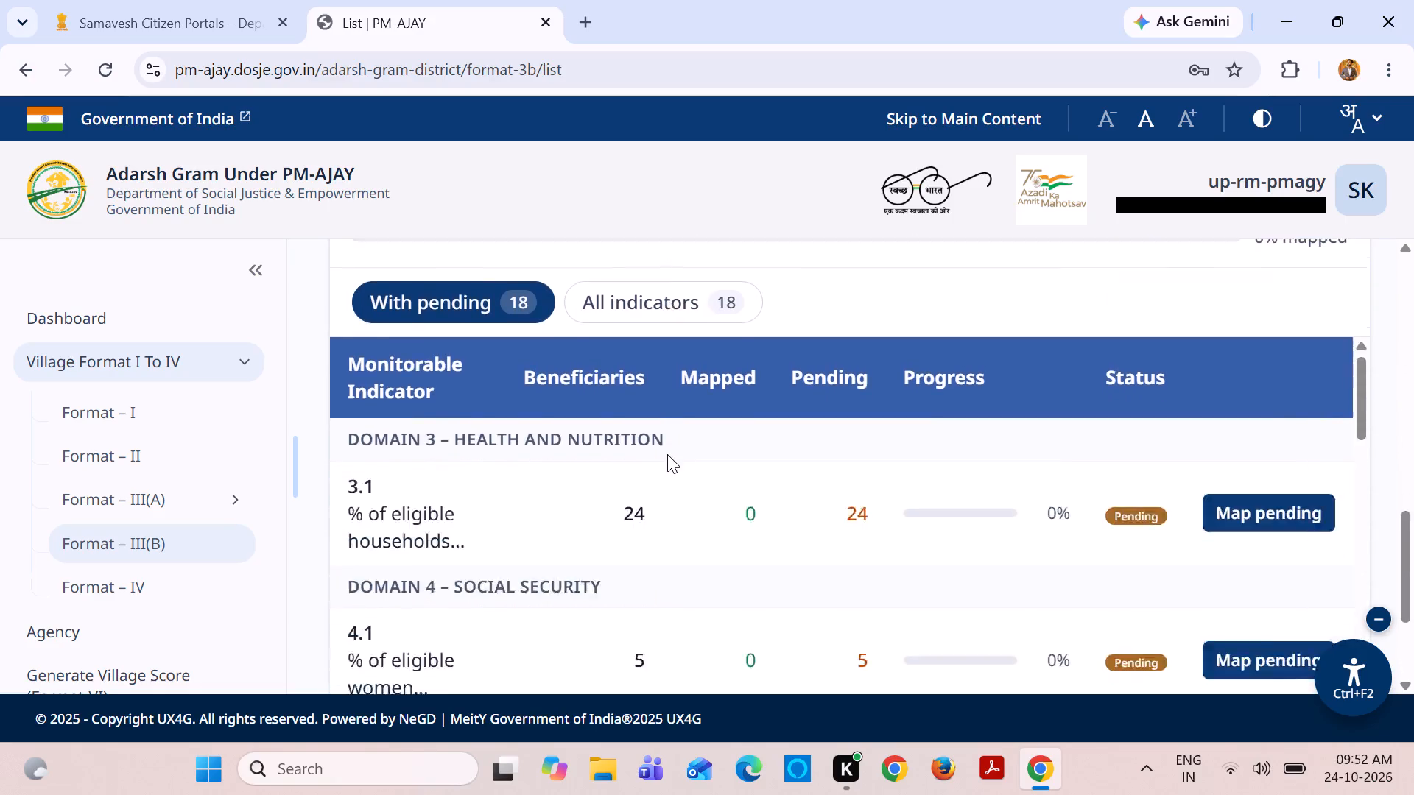
scroll(667, 454, "down", 1)
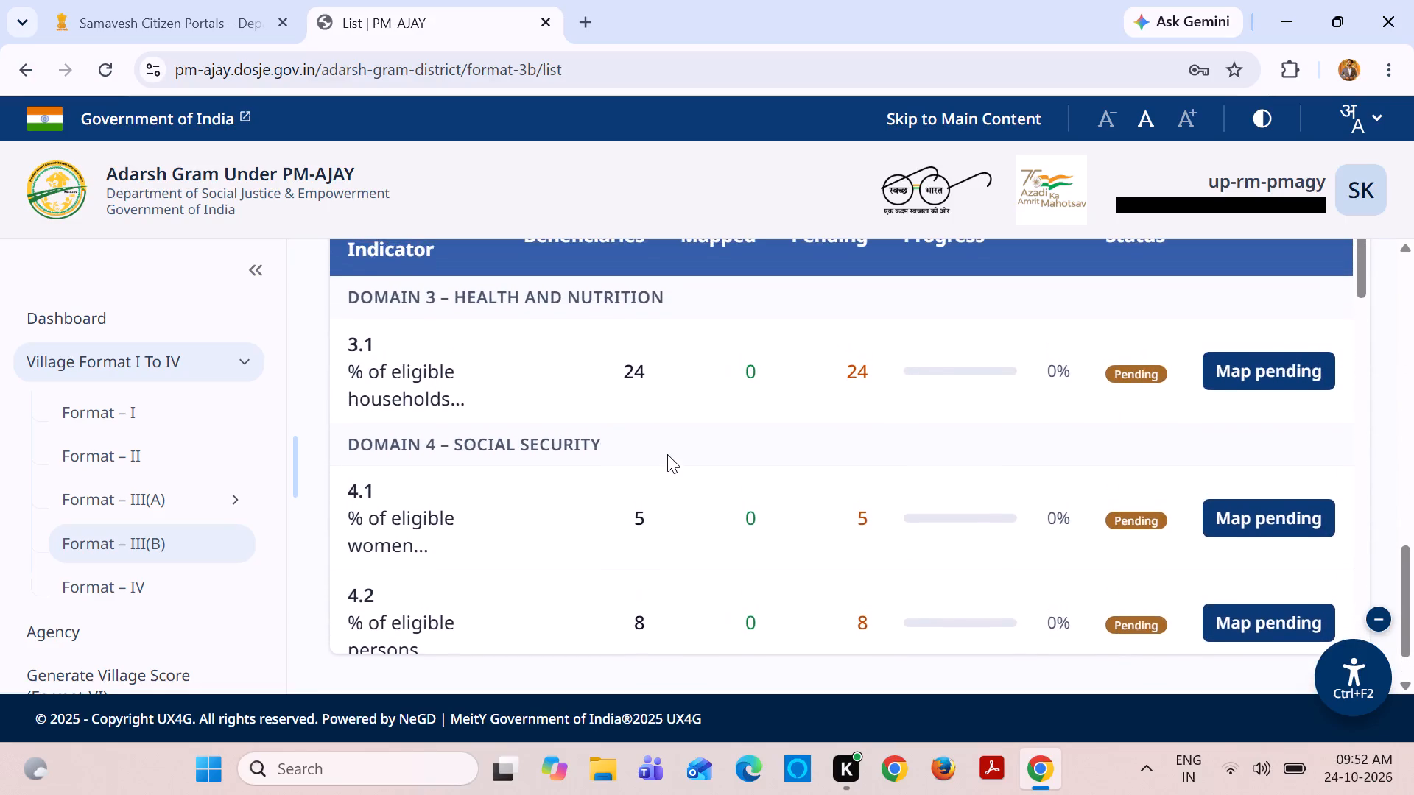
left_click(1237, 367)
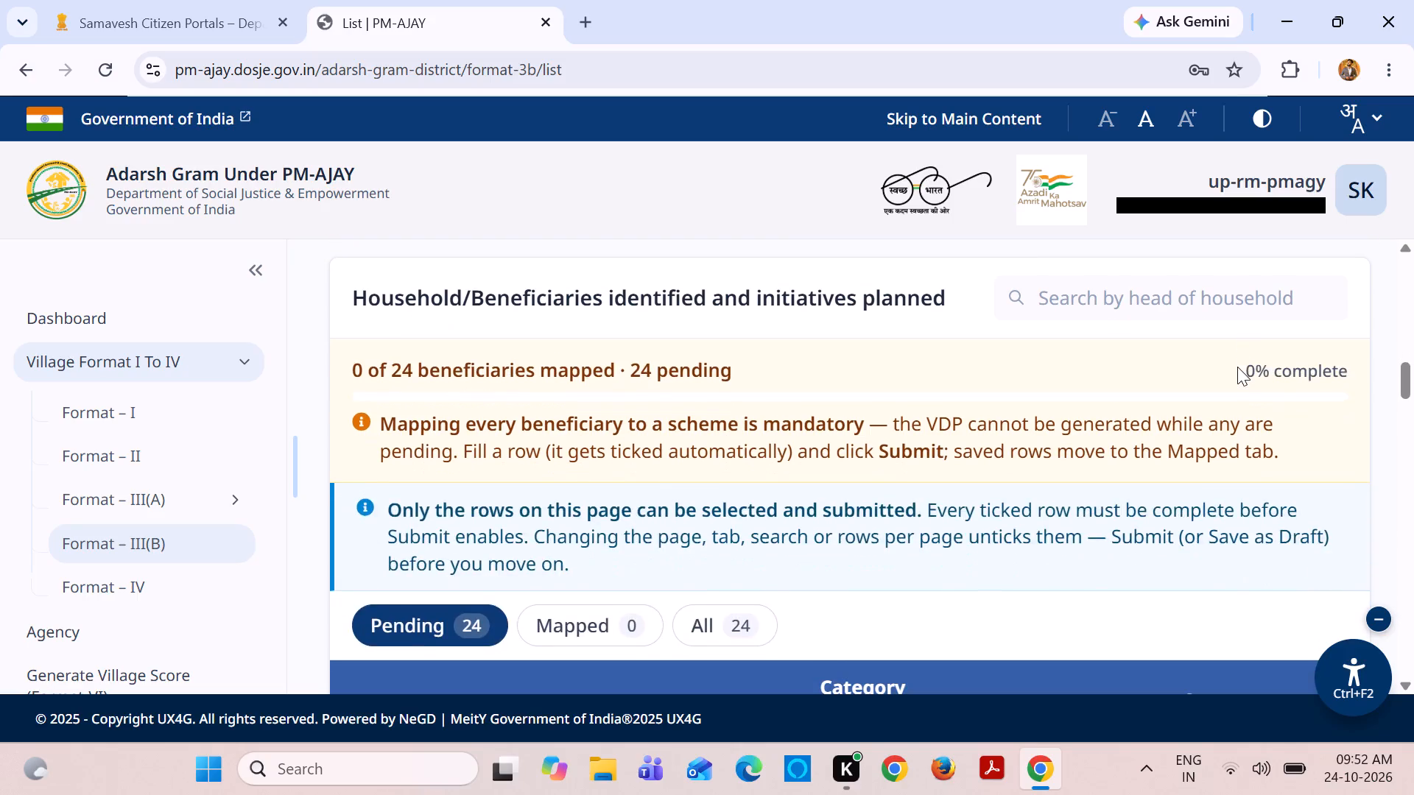
Review the pending households and beneficiaries listed for indicator 3.1, through to the end of the table.
scroll(1237, 367, "down", 4)
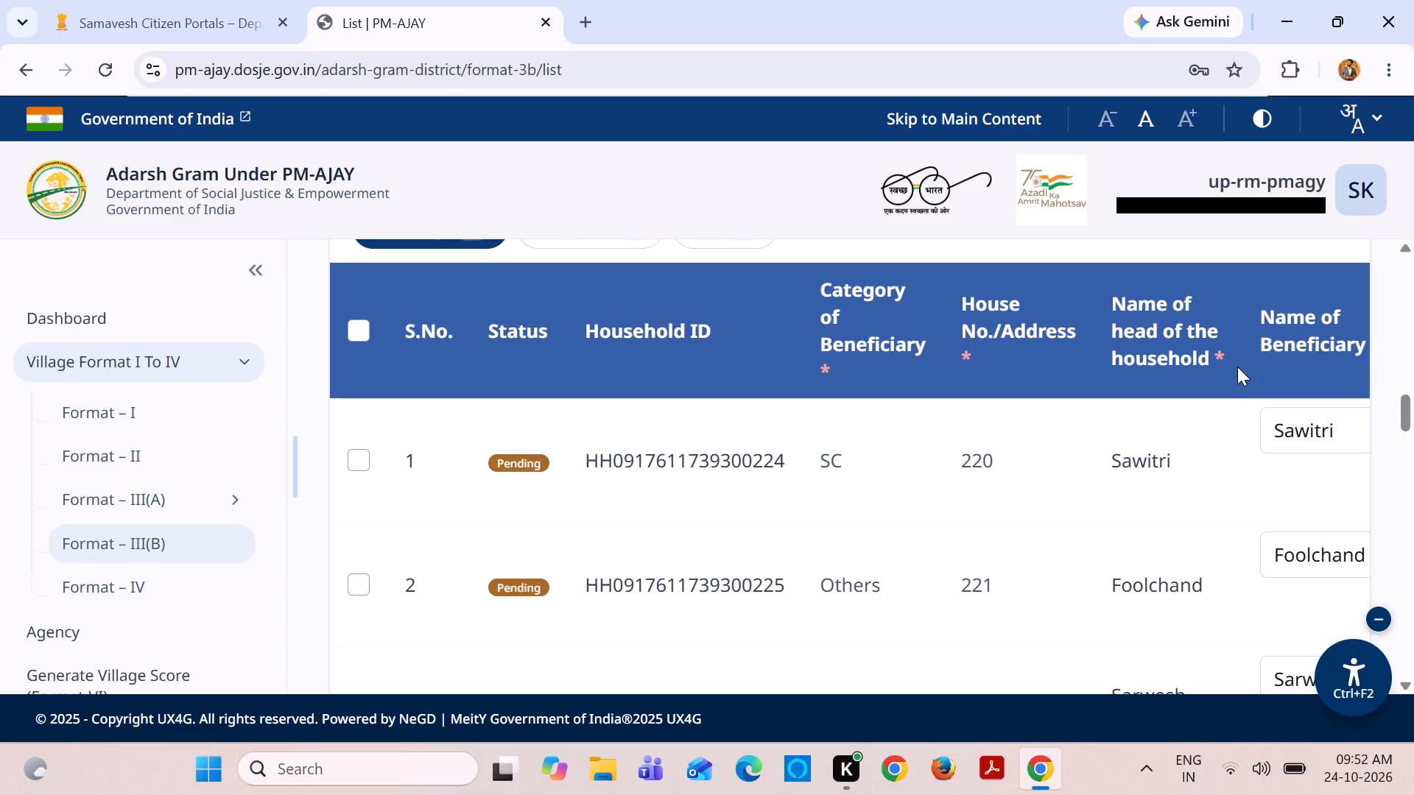
scroll(1237, 367, "down", 1)
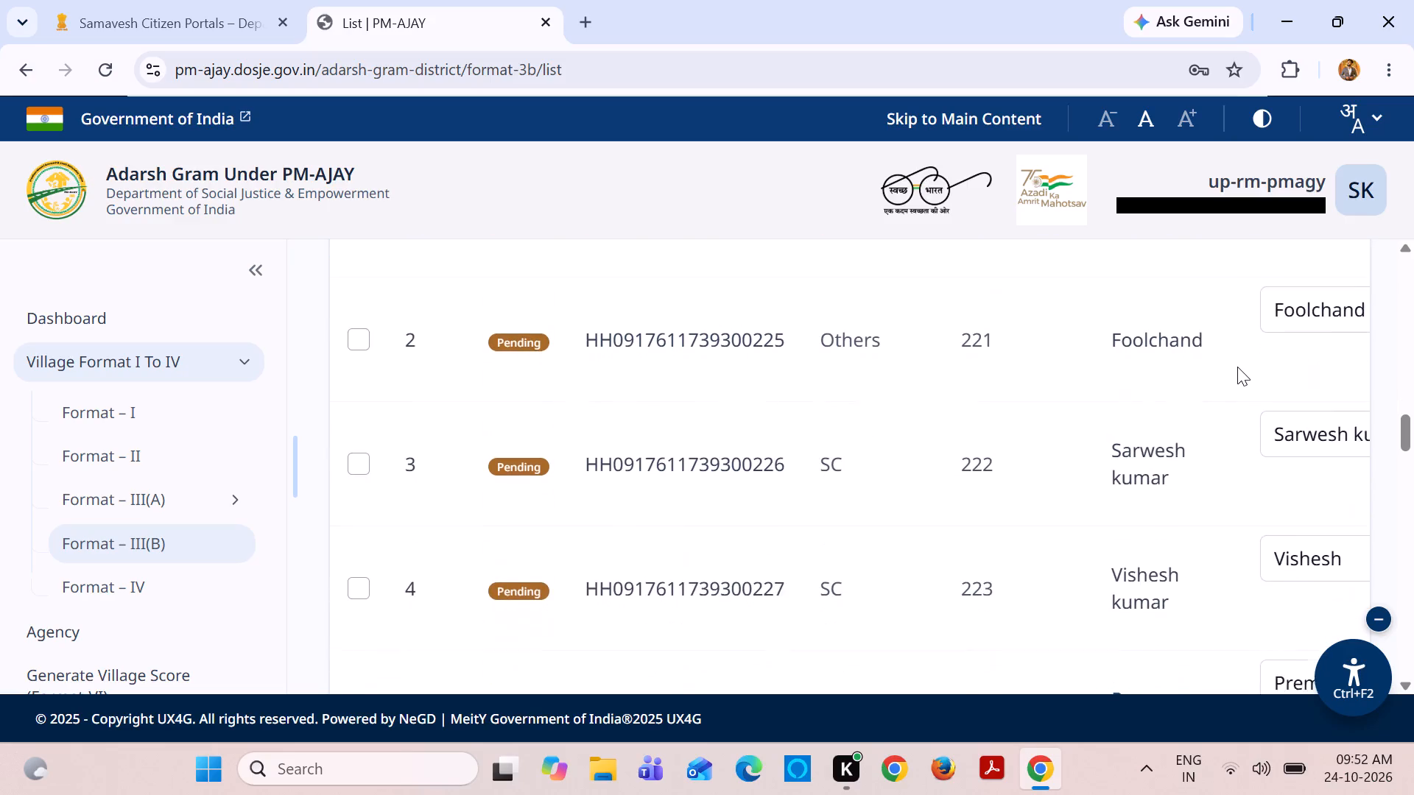
scroll(1237, 367, "down", 2)
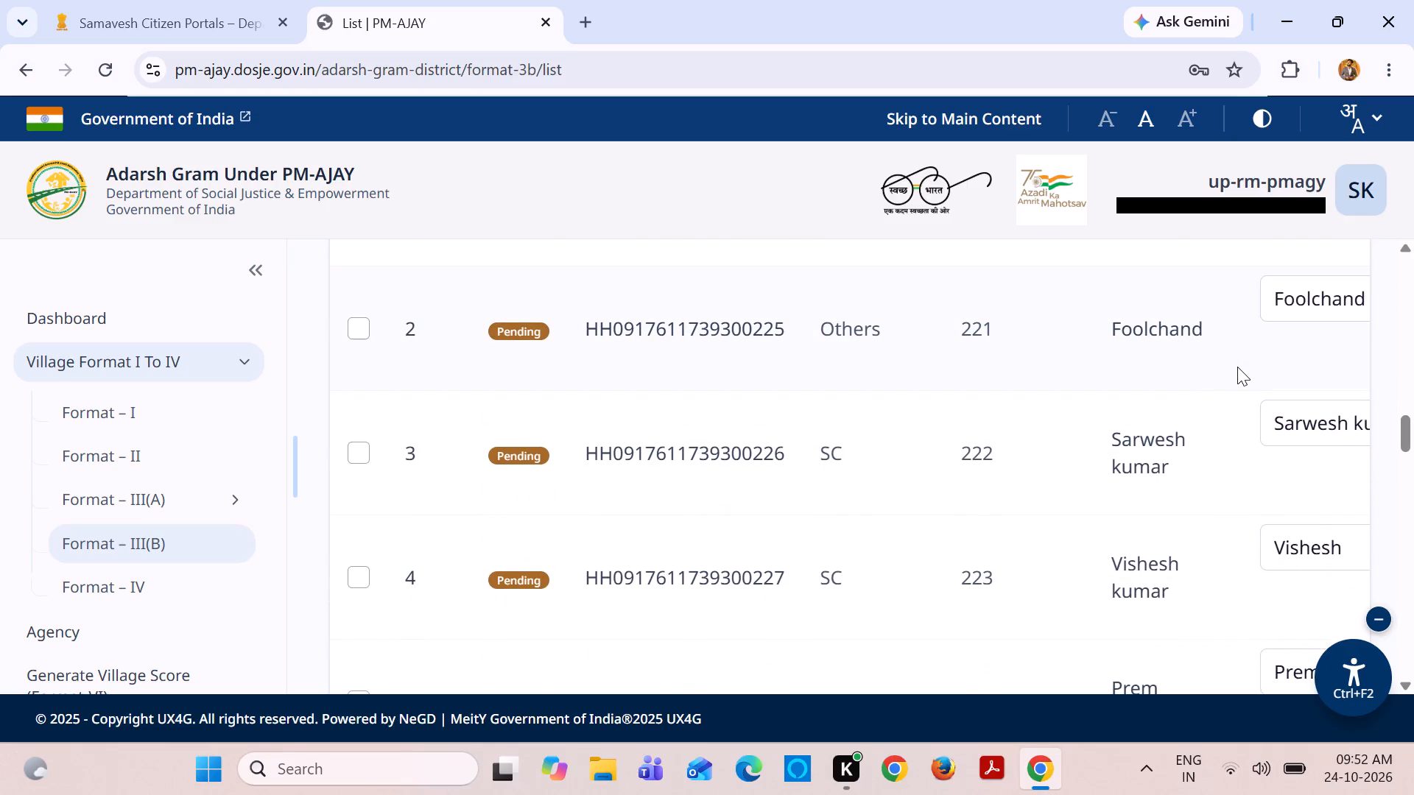
scroll(1237, 367, "down", 2)
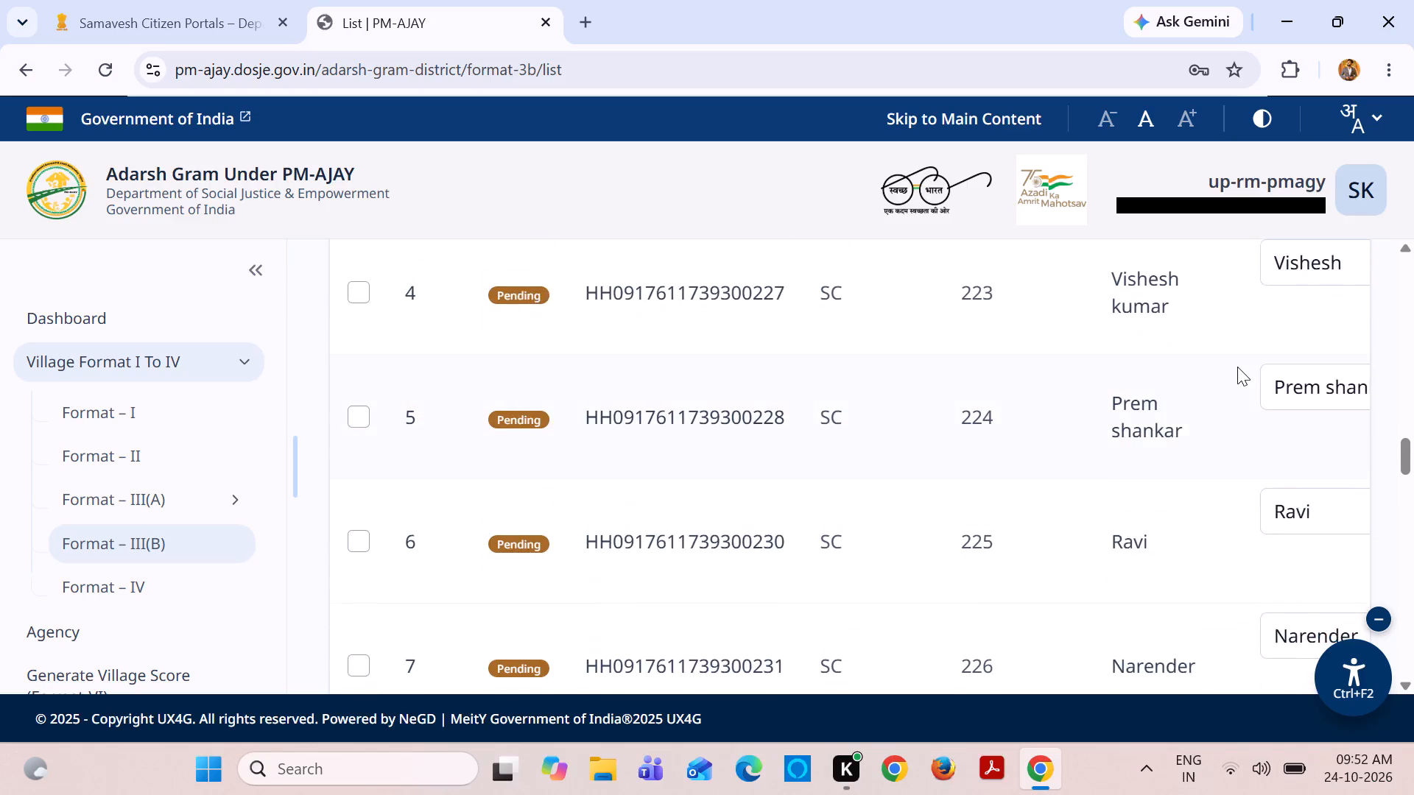
scroll(1237, 367, "down", 2)
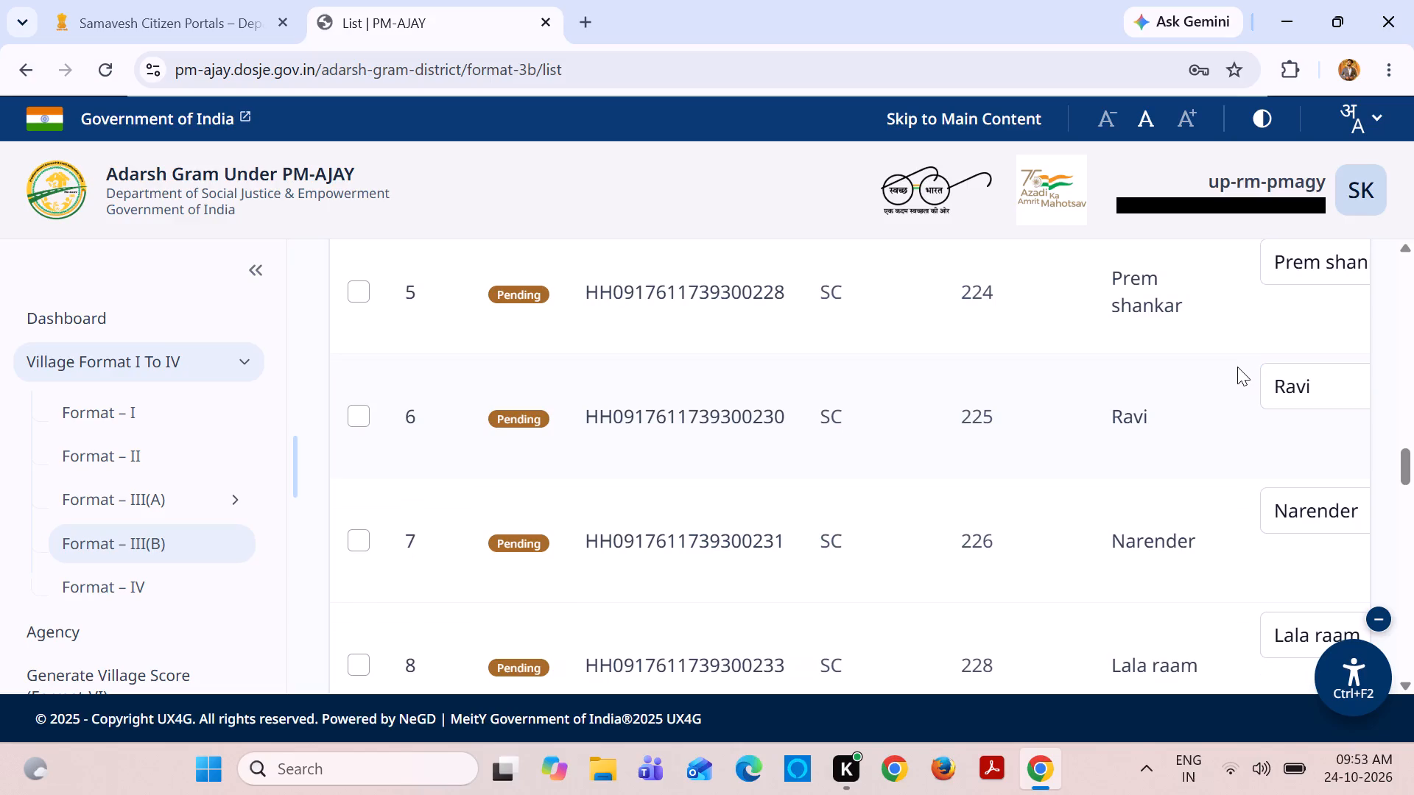
scroll(1237, 367, "down", 1)
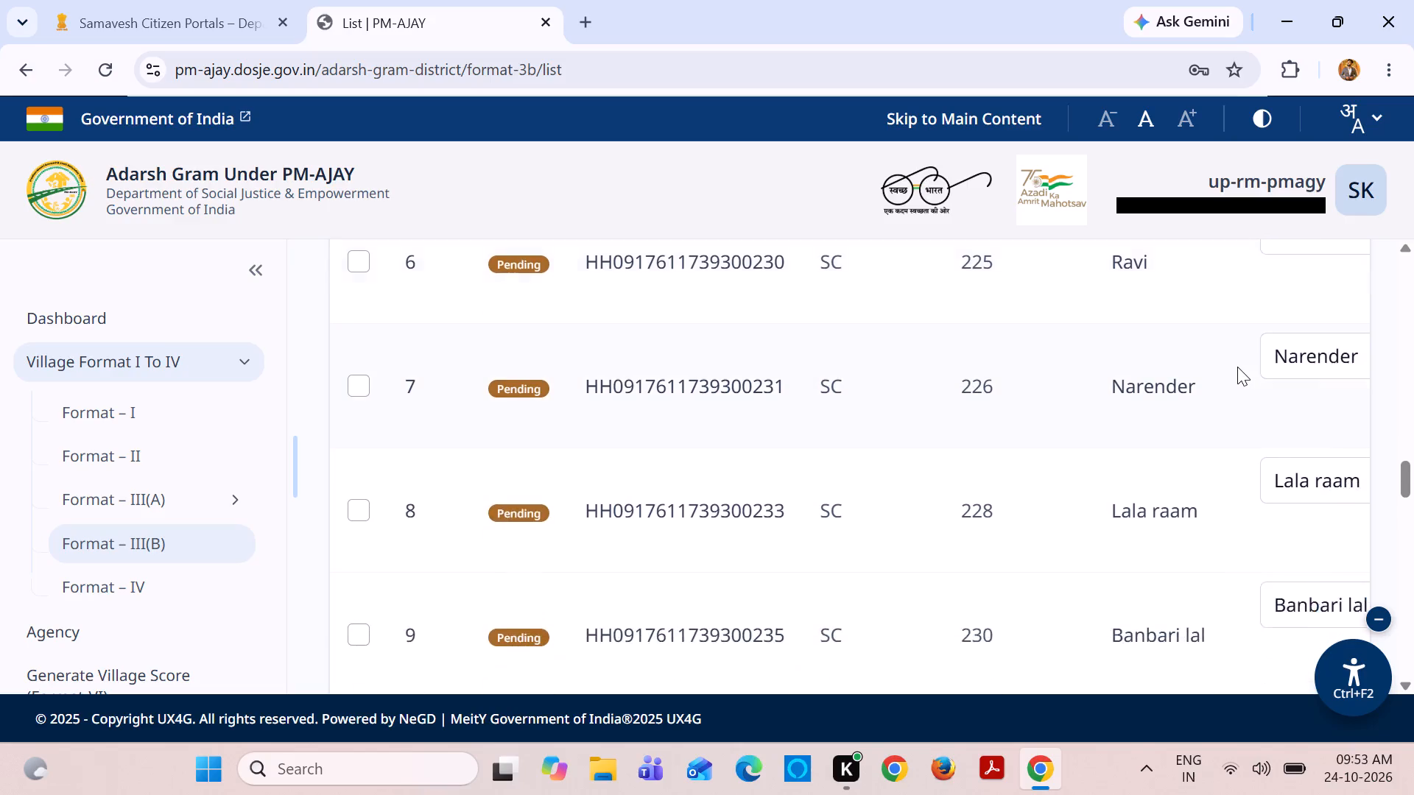
scroll(1237, 367, "down", 3)
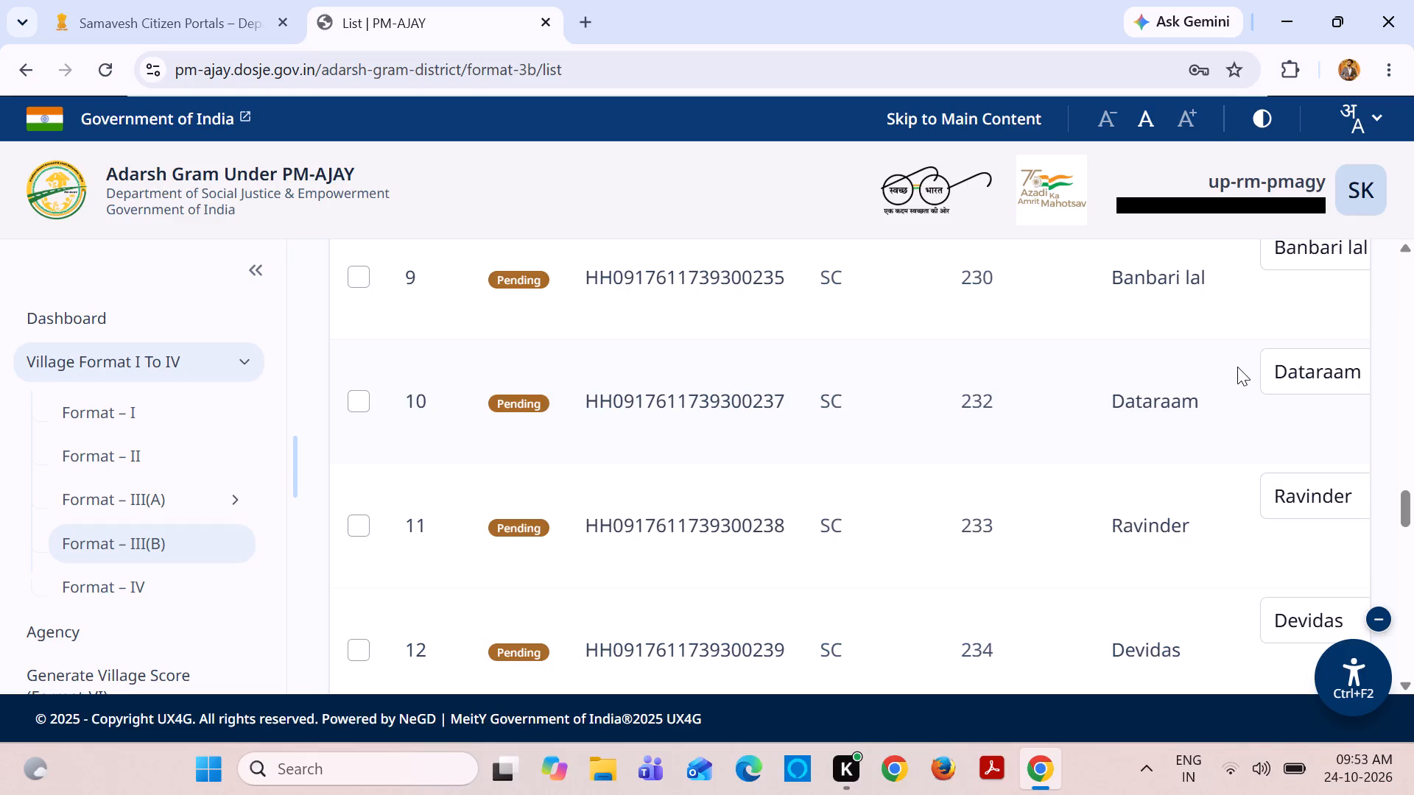
scroll(1237, 367, "down", 4)
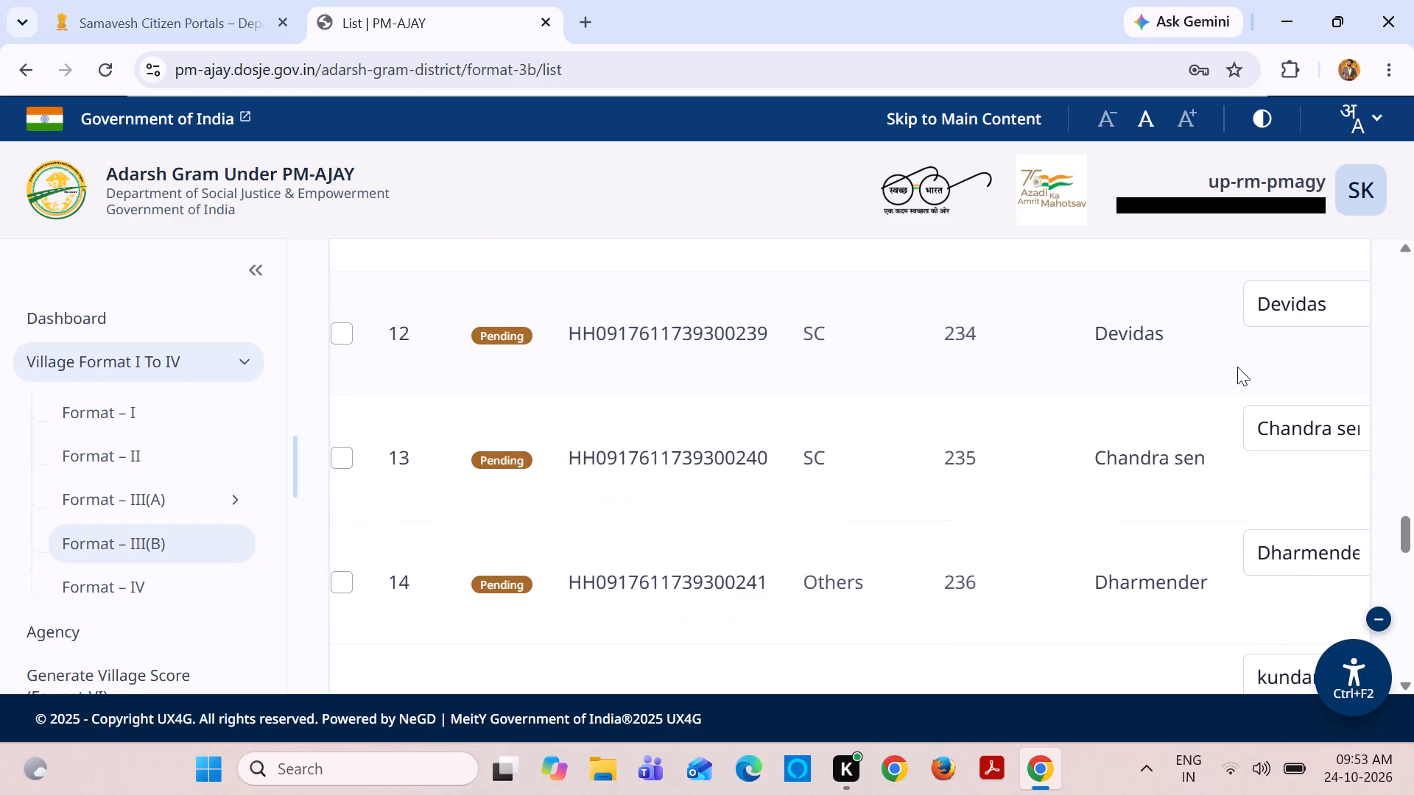
scroll(1237, 367, "down", 4)
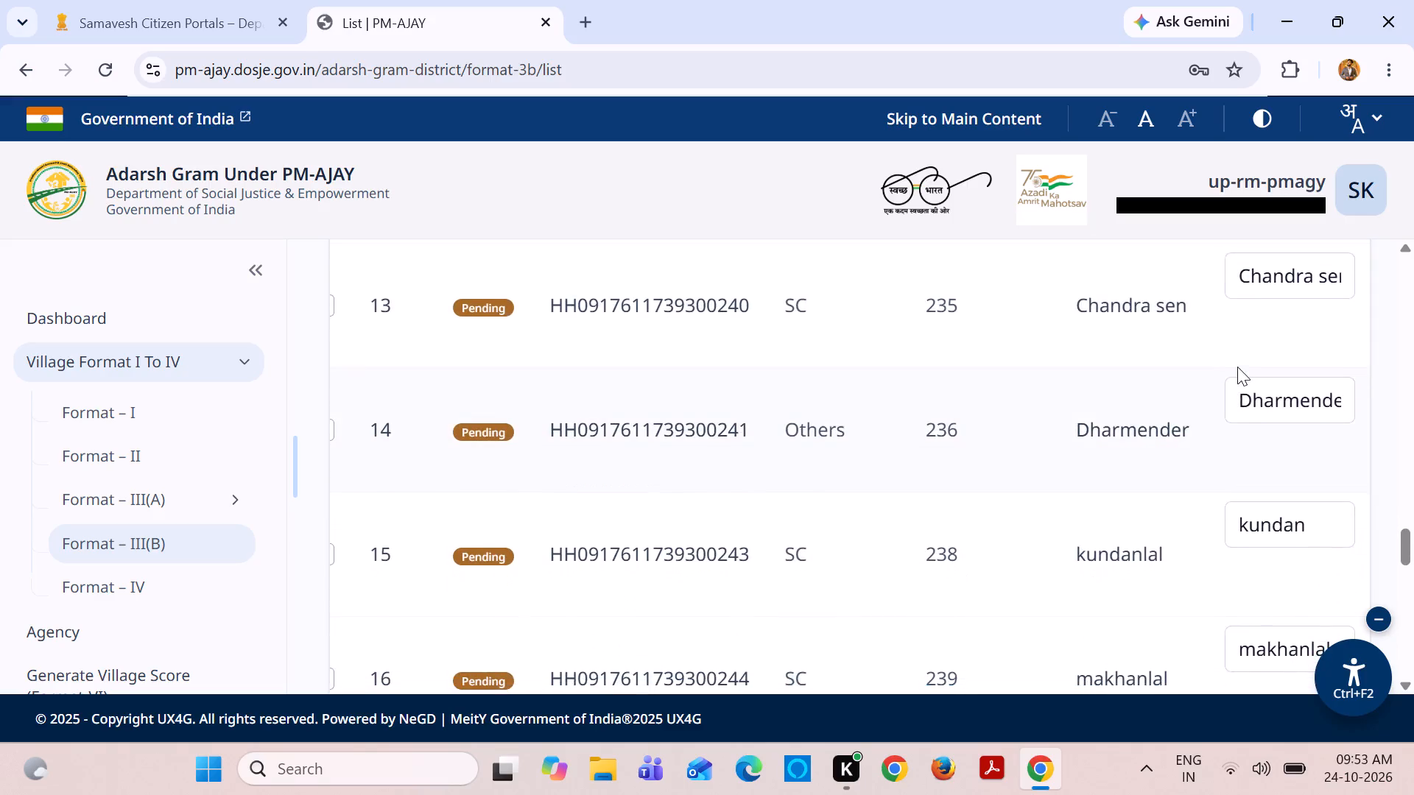
scroll(1237, 367, "down", 2)
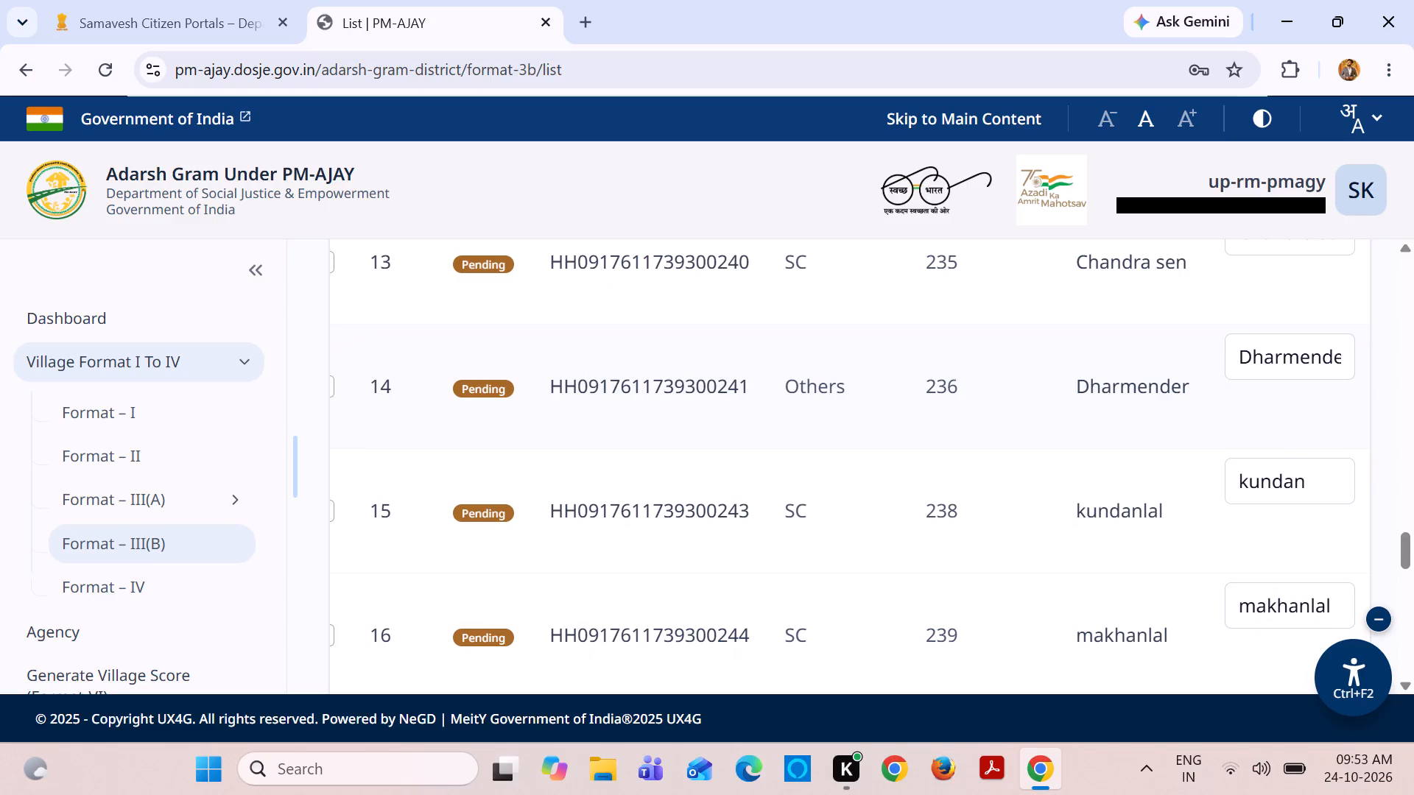
scroll(1237, 367, "down", 2)
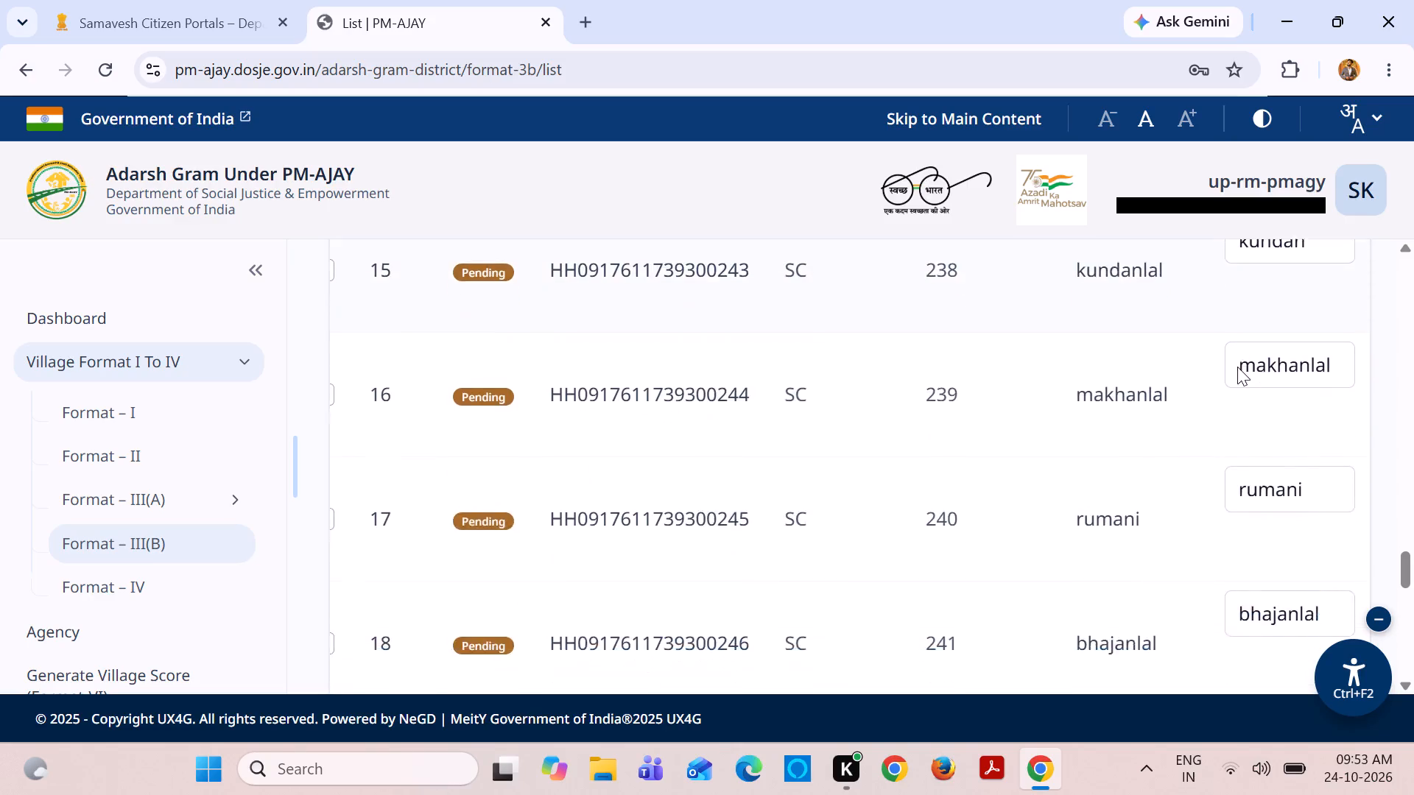
scroll(1237, 367, "down", 4)
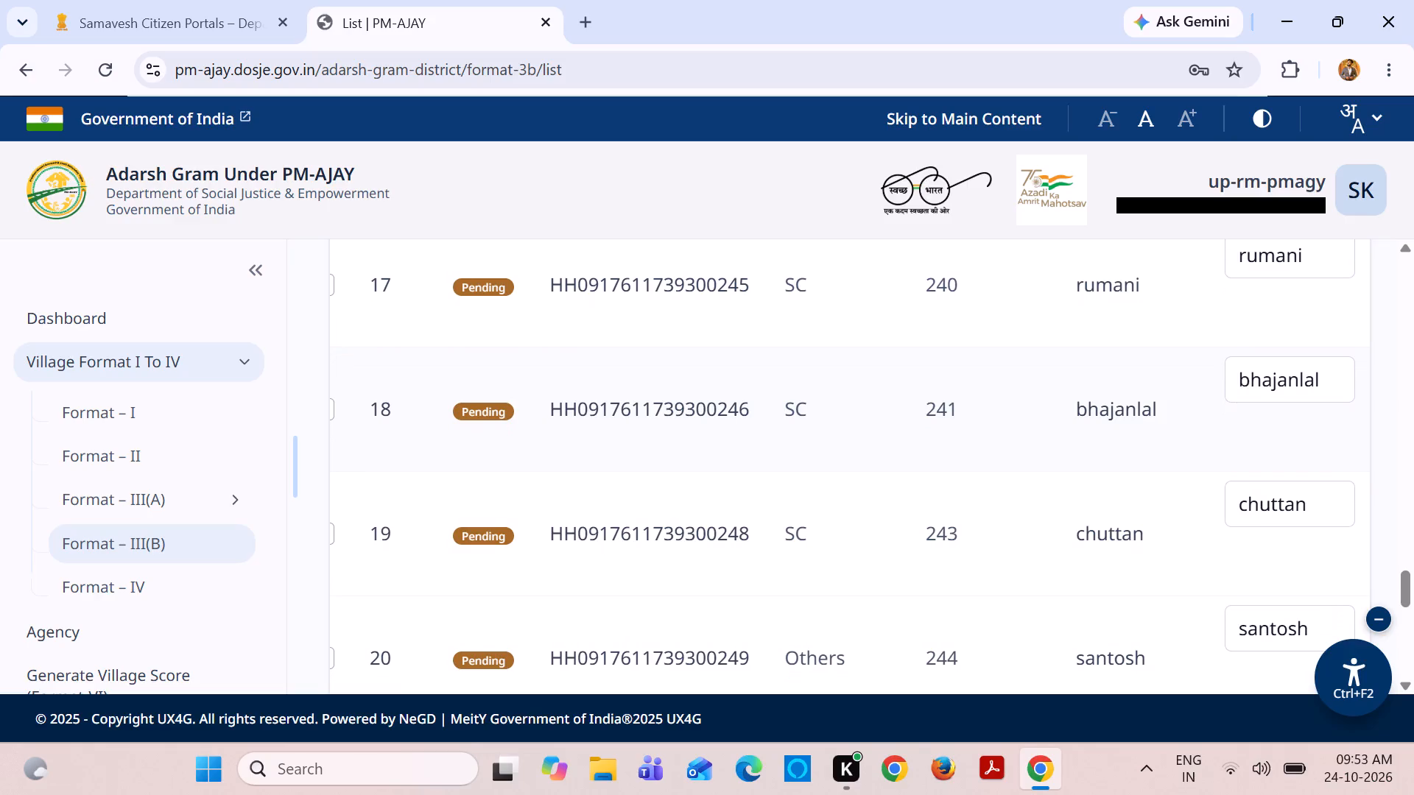
scroll(1237, 367, "down", 3)
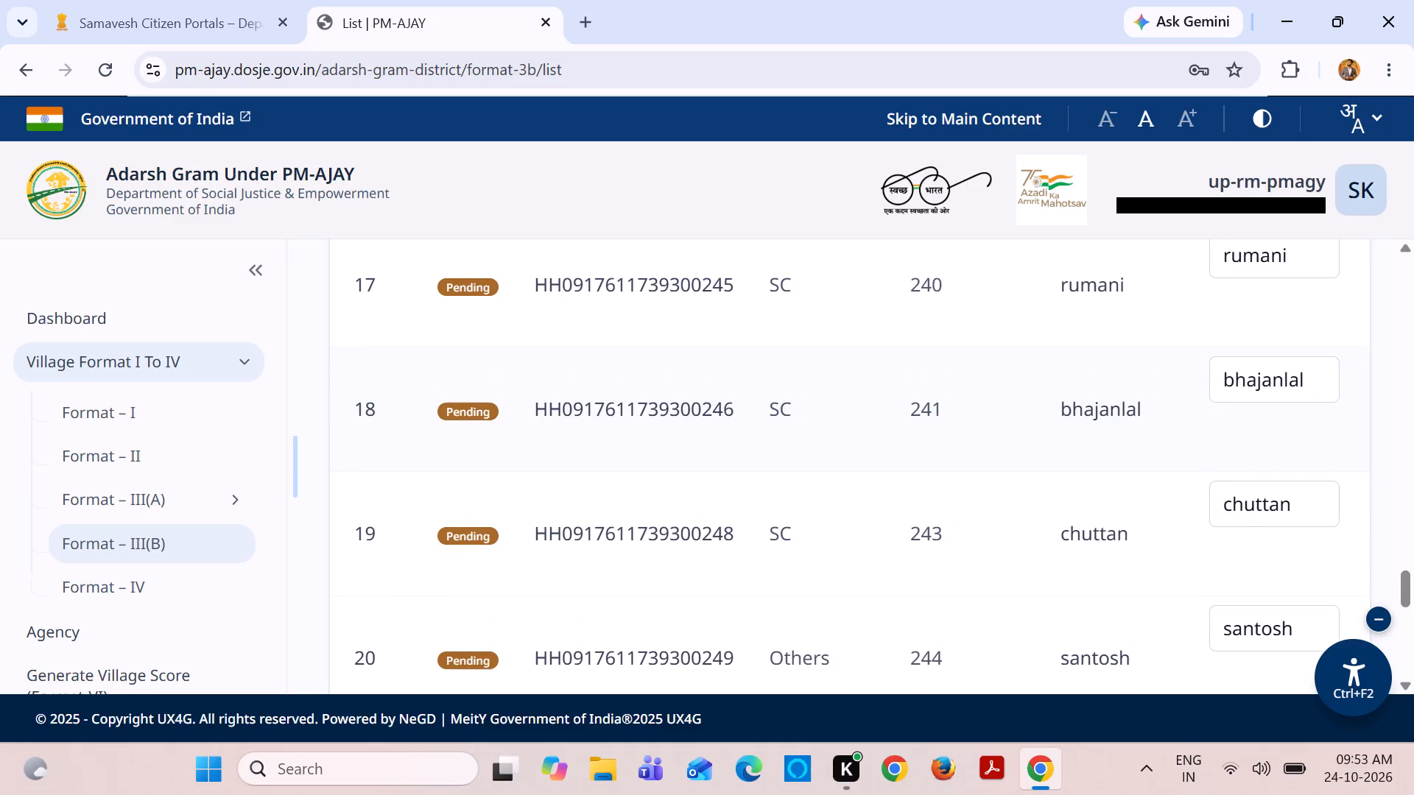
scroll(1237, 367, "down", 3)
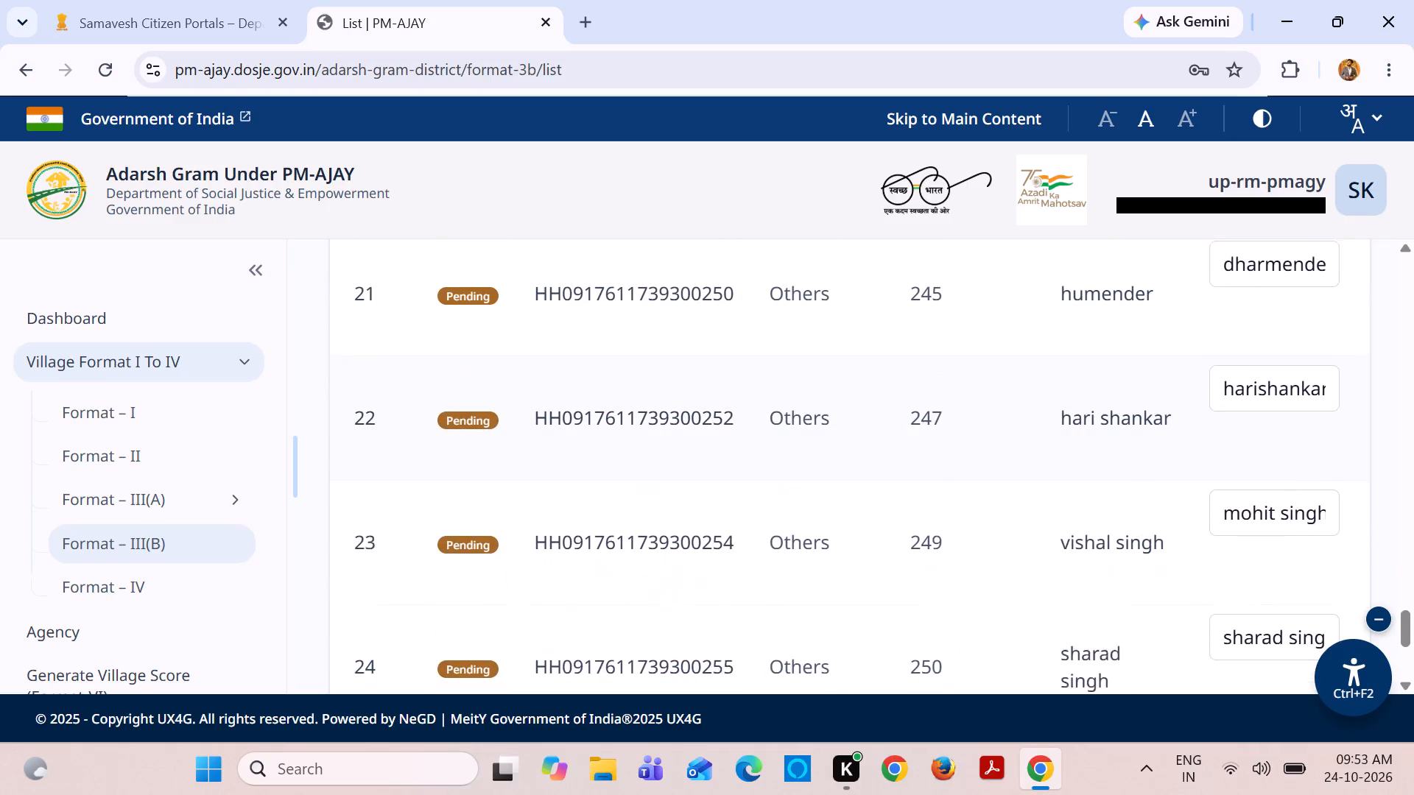
scroll(1237, 367, "down", 1)
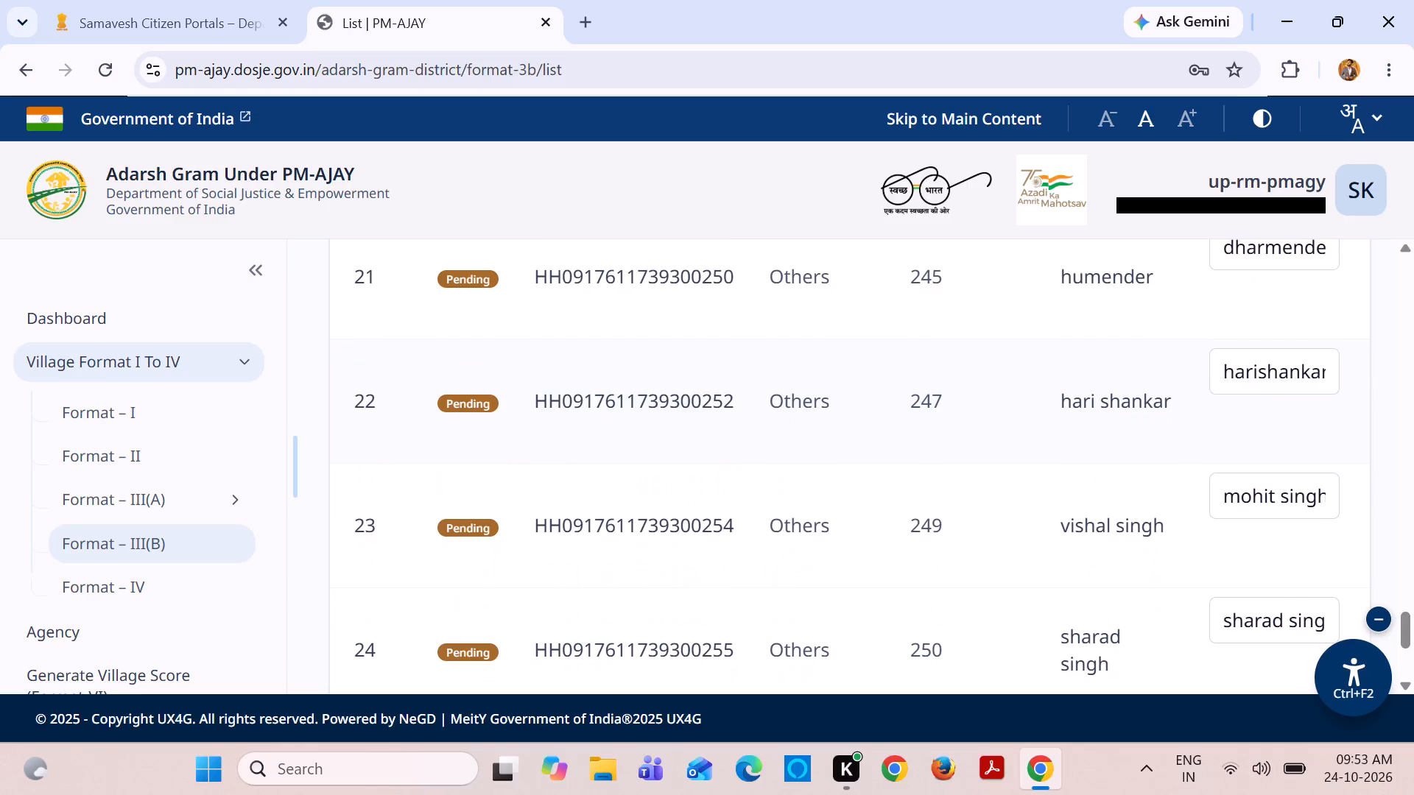
scroll(1237, 367, "down", 1)
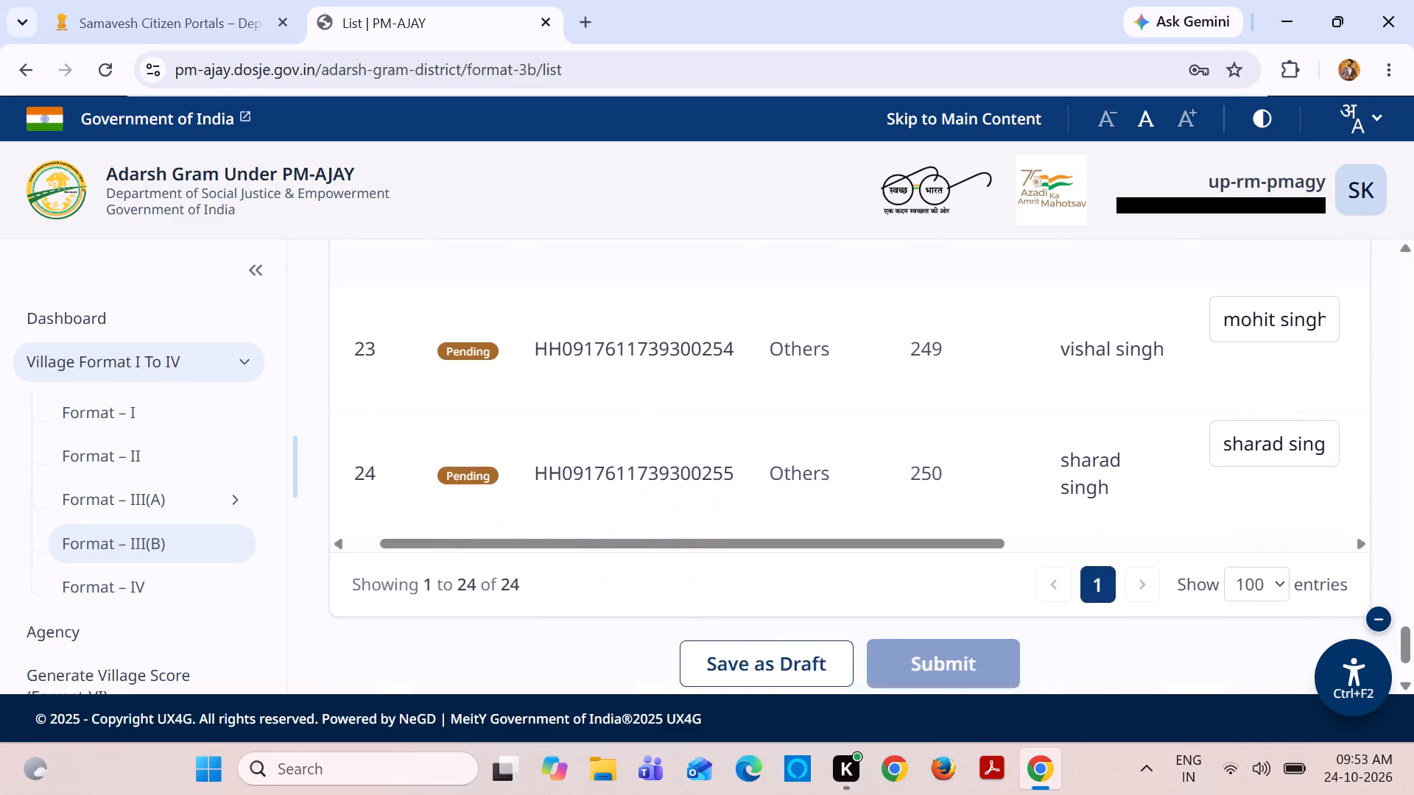
scroll(1237, 367, "down", 2)
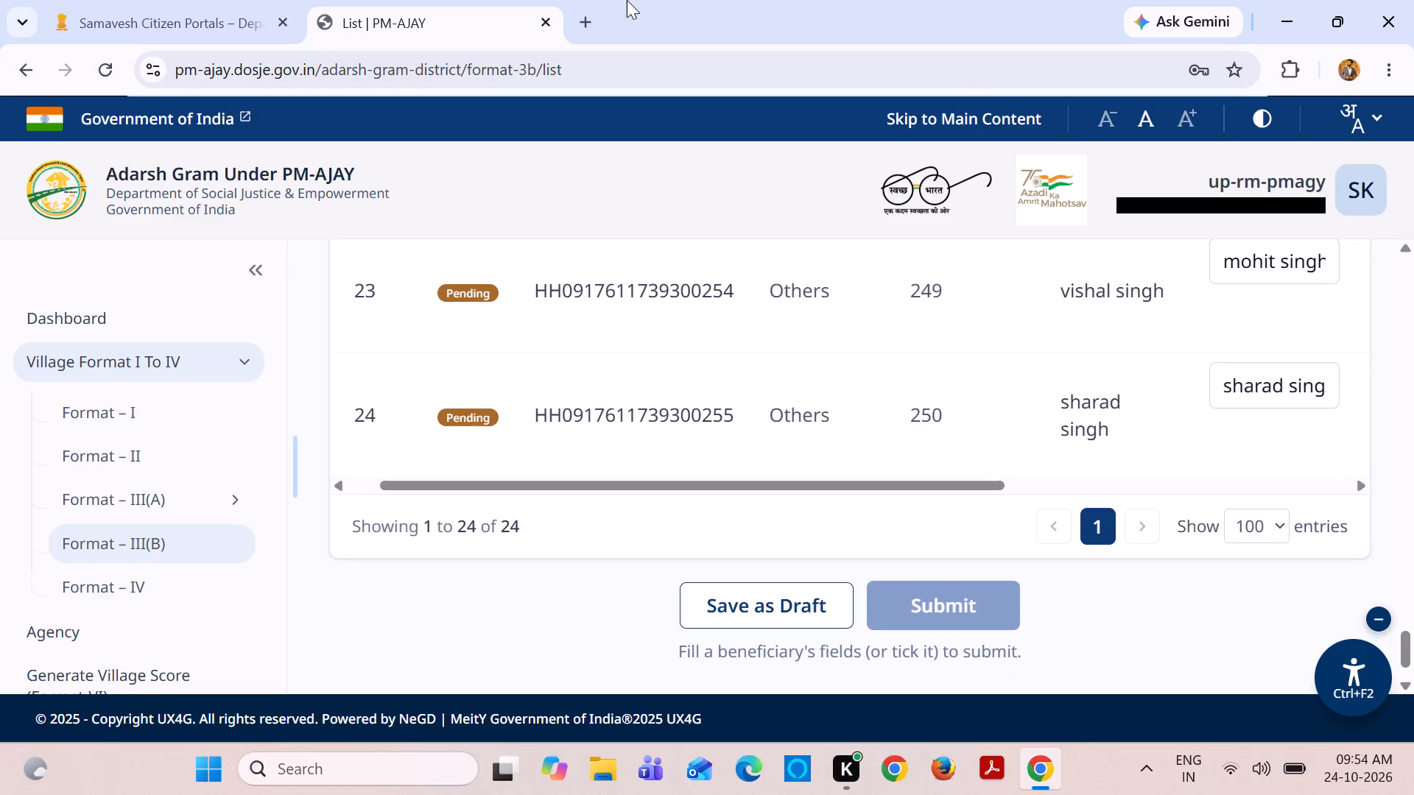
In a new browser tab, search for "pmagy gov in", open the pmagy.gov.in site and continue to the new version of the portal.
left_click(591, 17)
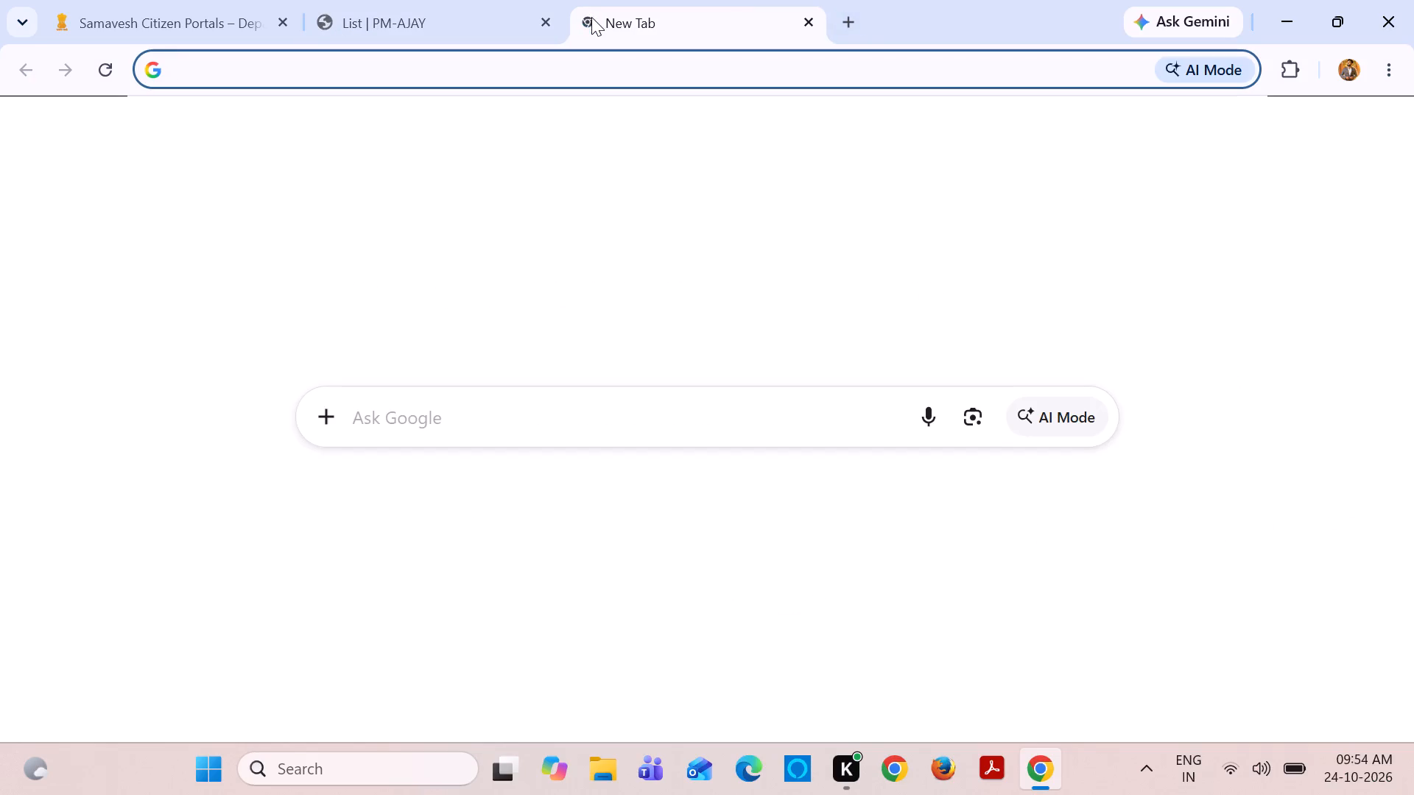
left_click(487, 63)
left_click(348, 110)
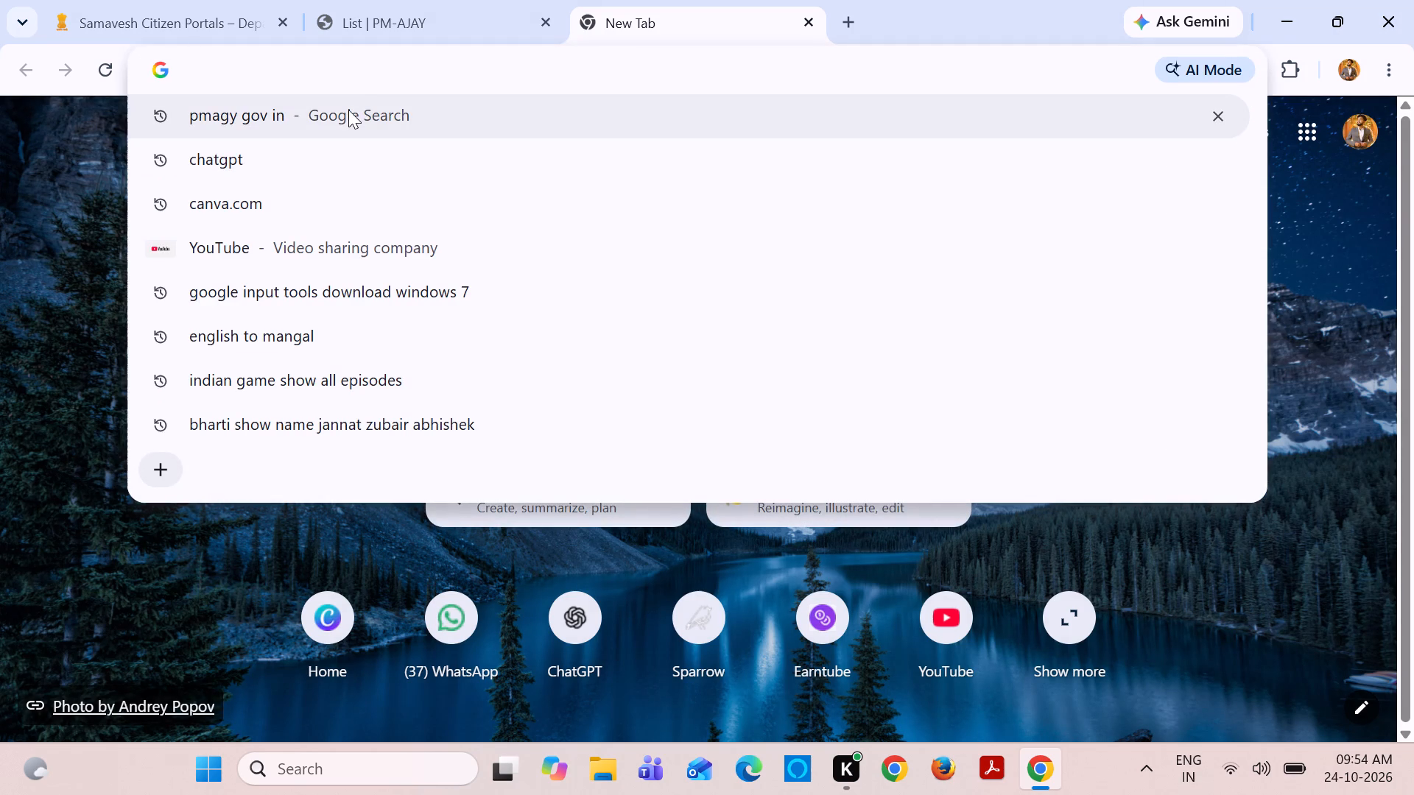
left_click(396, 334)
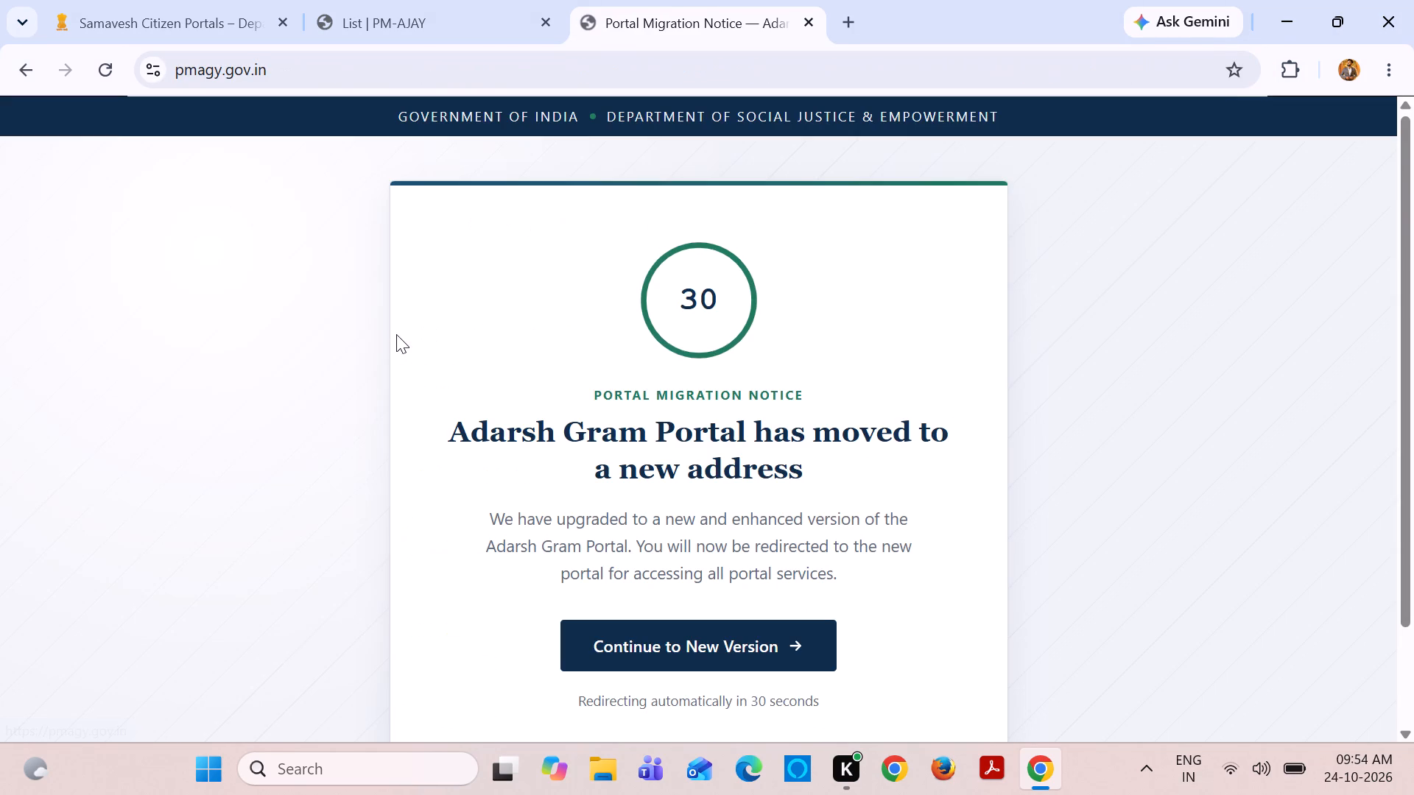
left_click(721, 648)
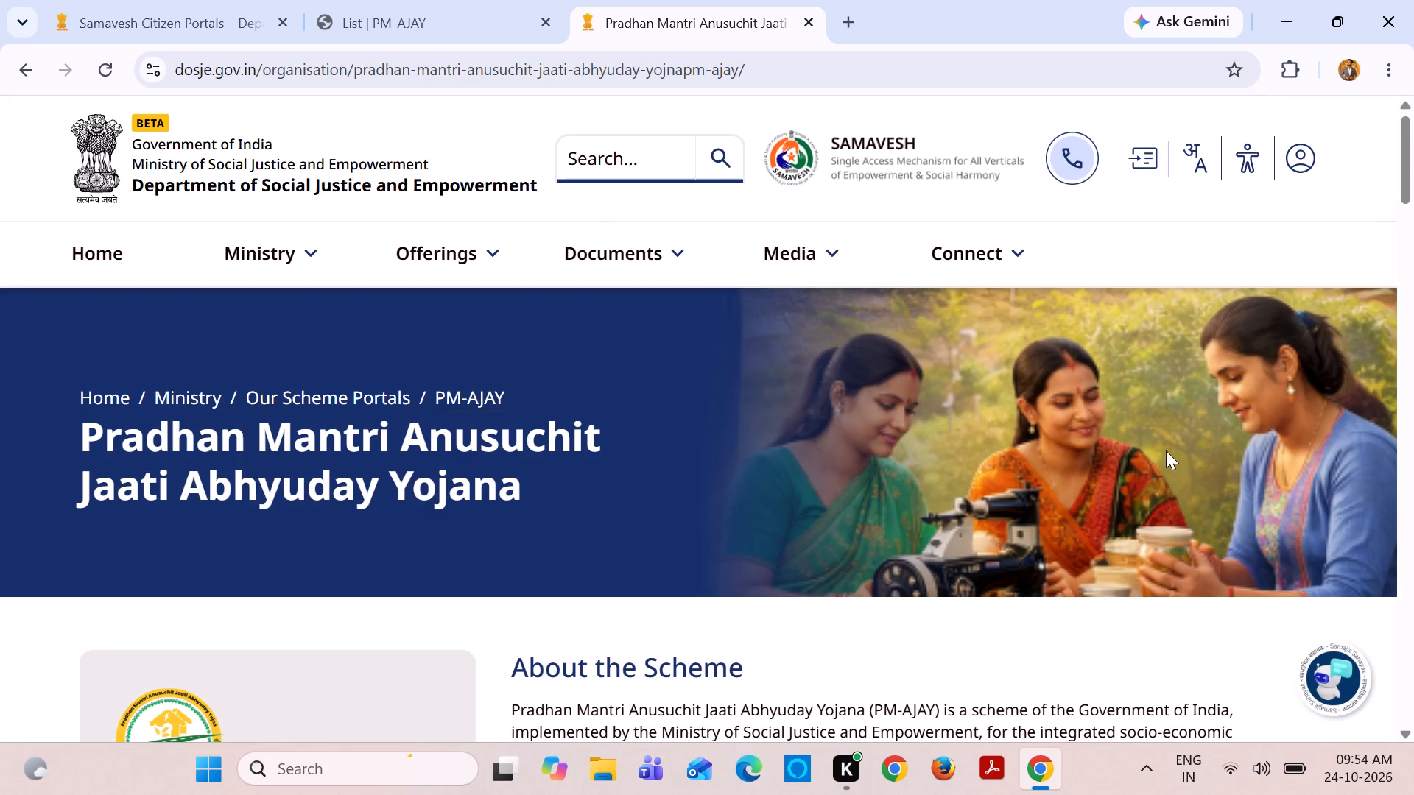
Go to the Samavesh portals login page, switch to Admin Login and locate the PM-AJAY portal.
left_click(1303, 161)
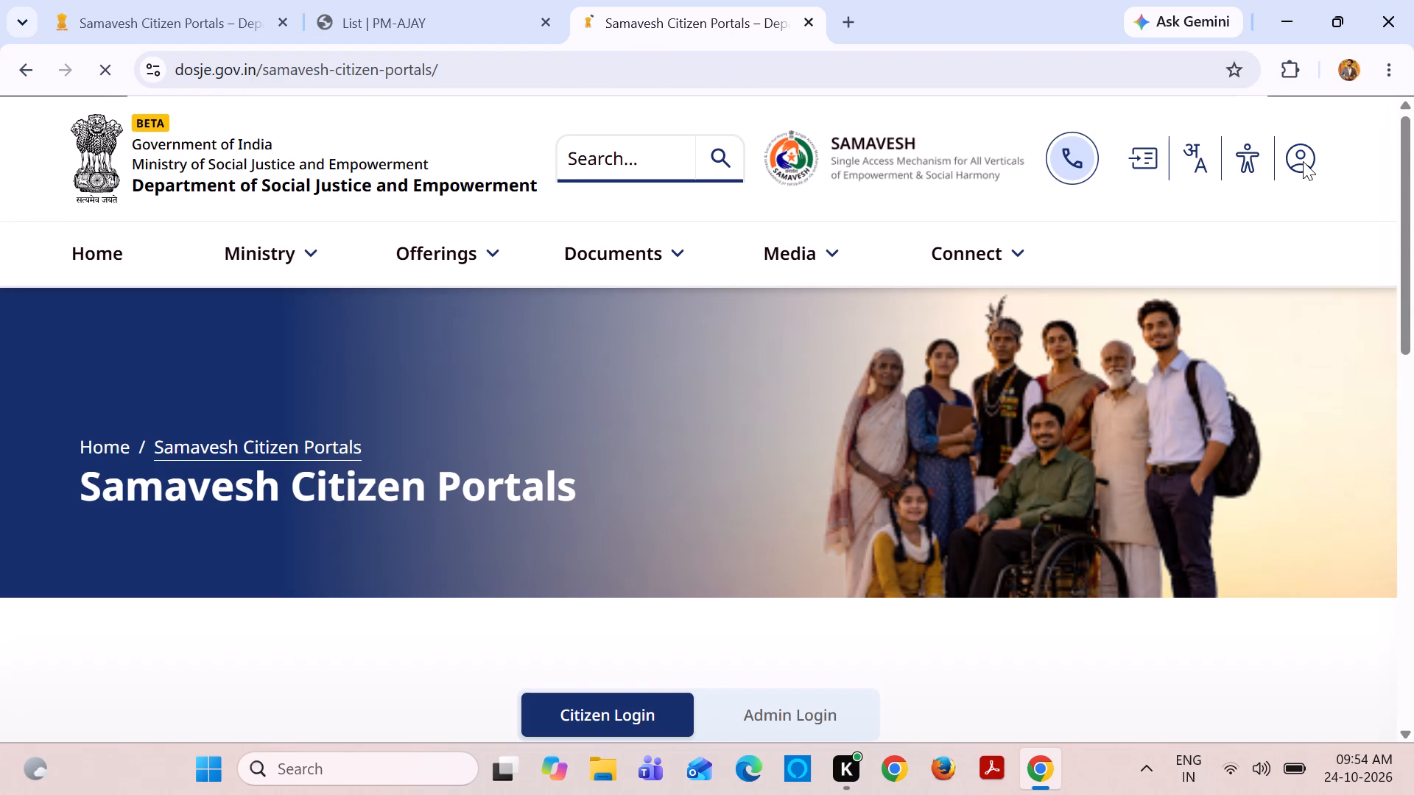
scroll(1027, 452, "down", 3)
left_click(821, 317)
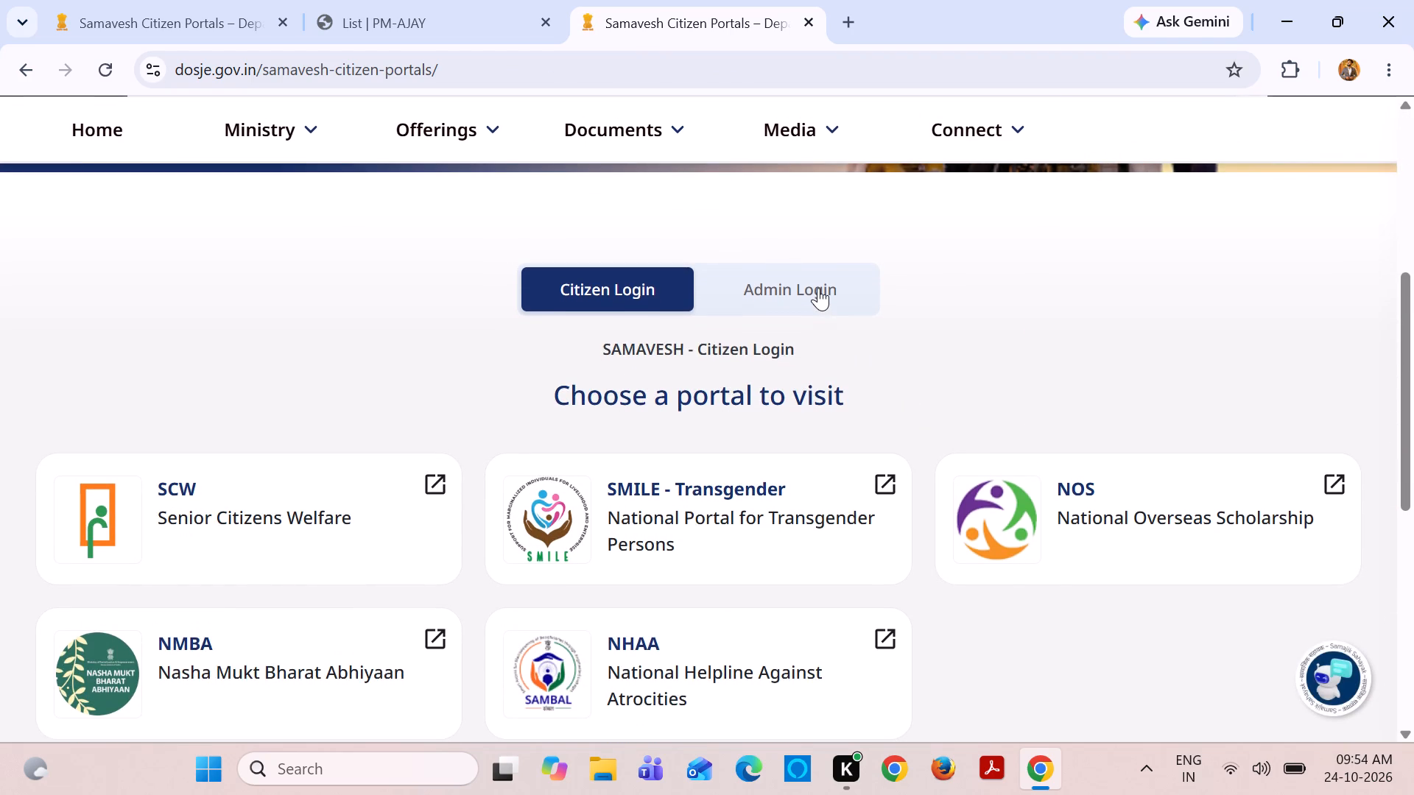
left_click(818, 288)
scroll(932, 445, "down", 4)
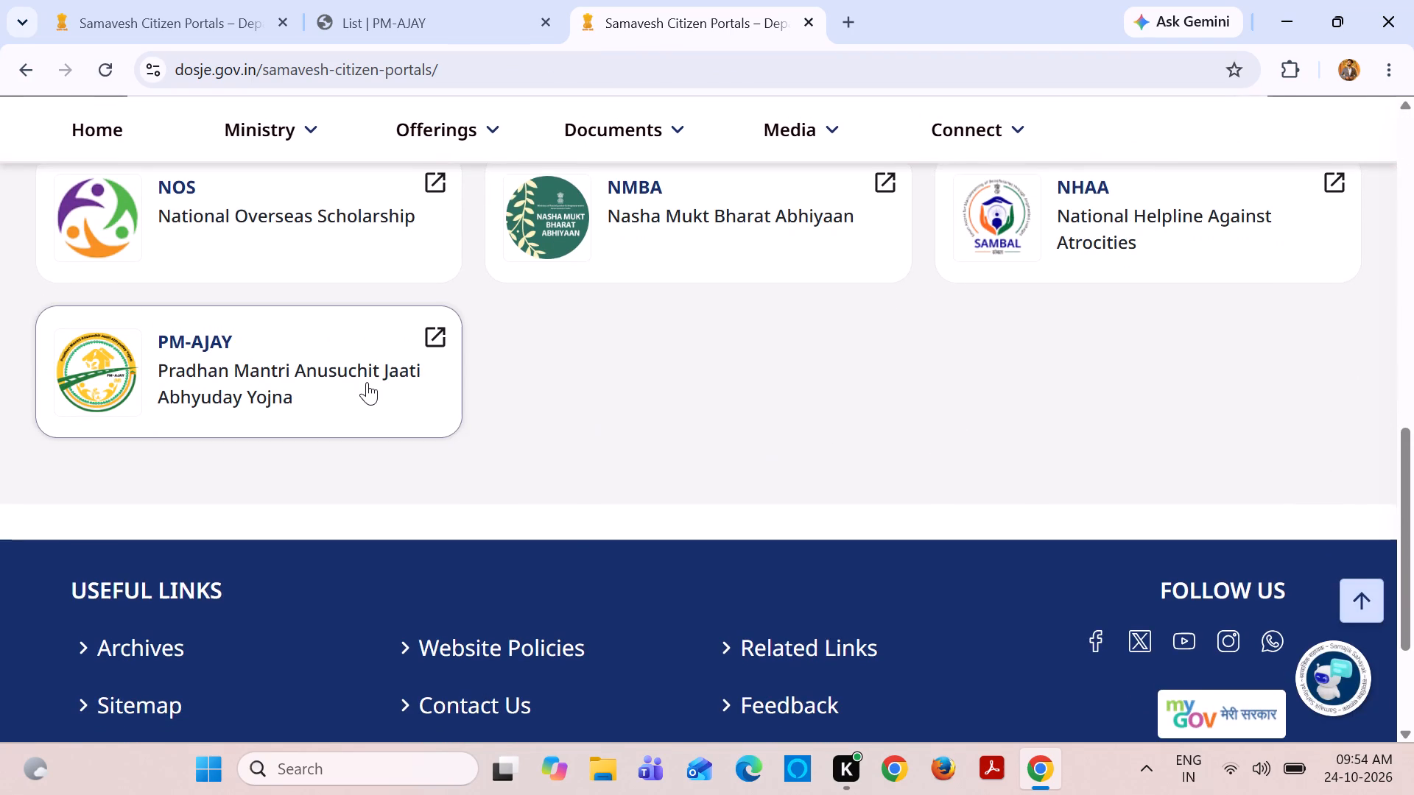
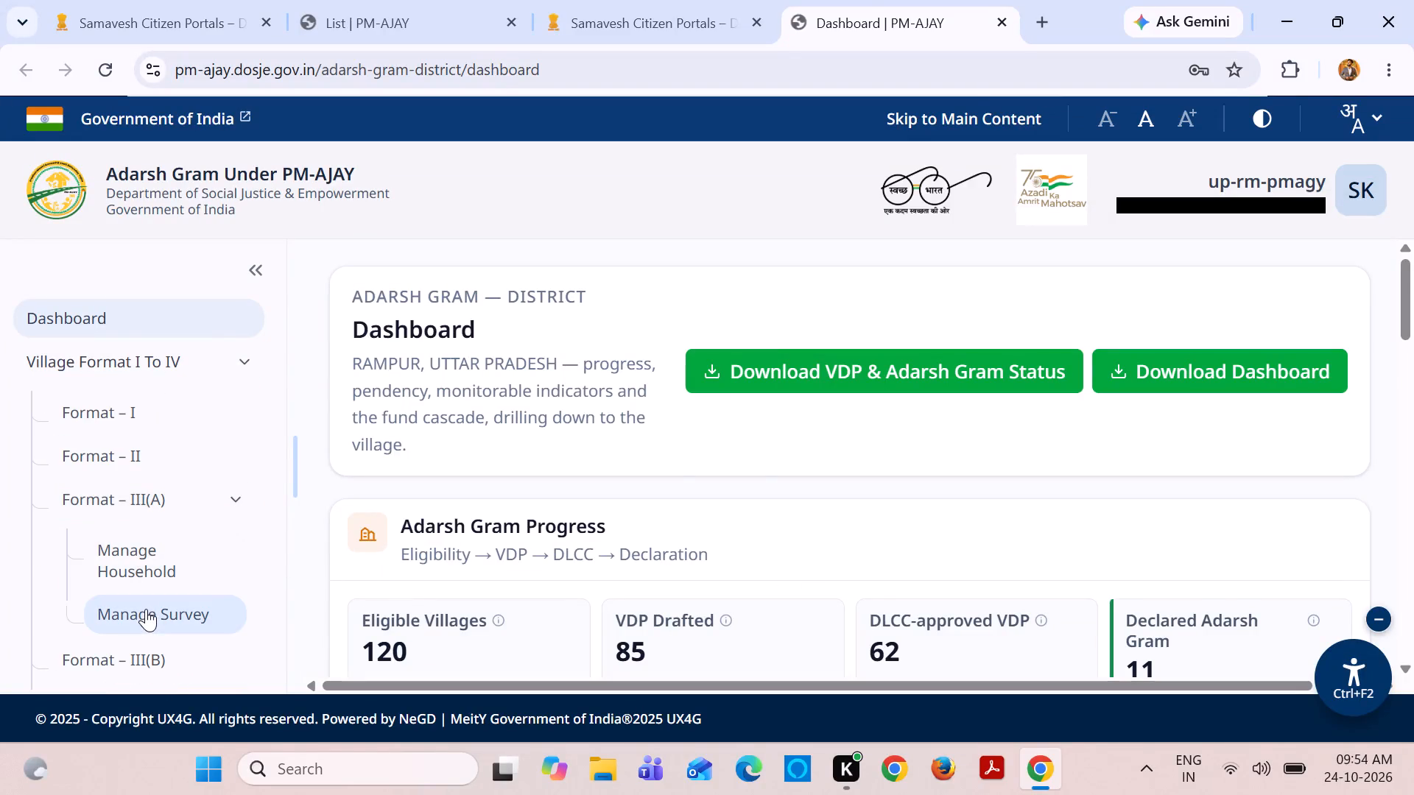
left_click(146, 609)
left_click(704, 515)
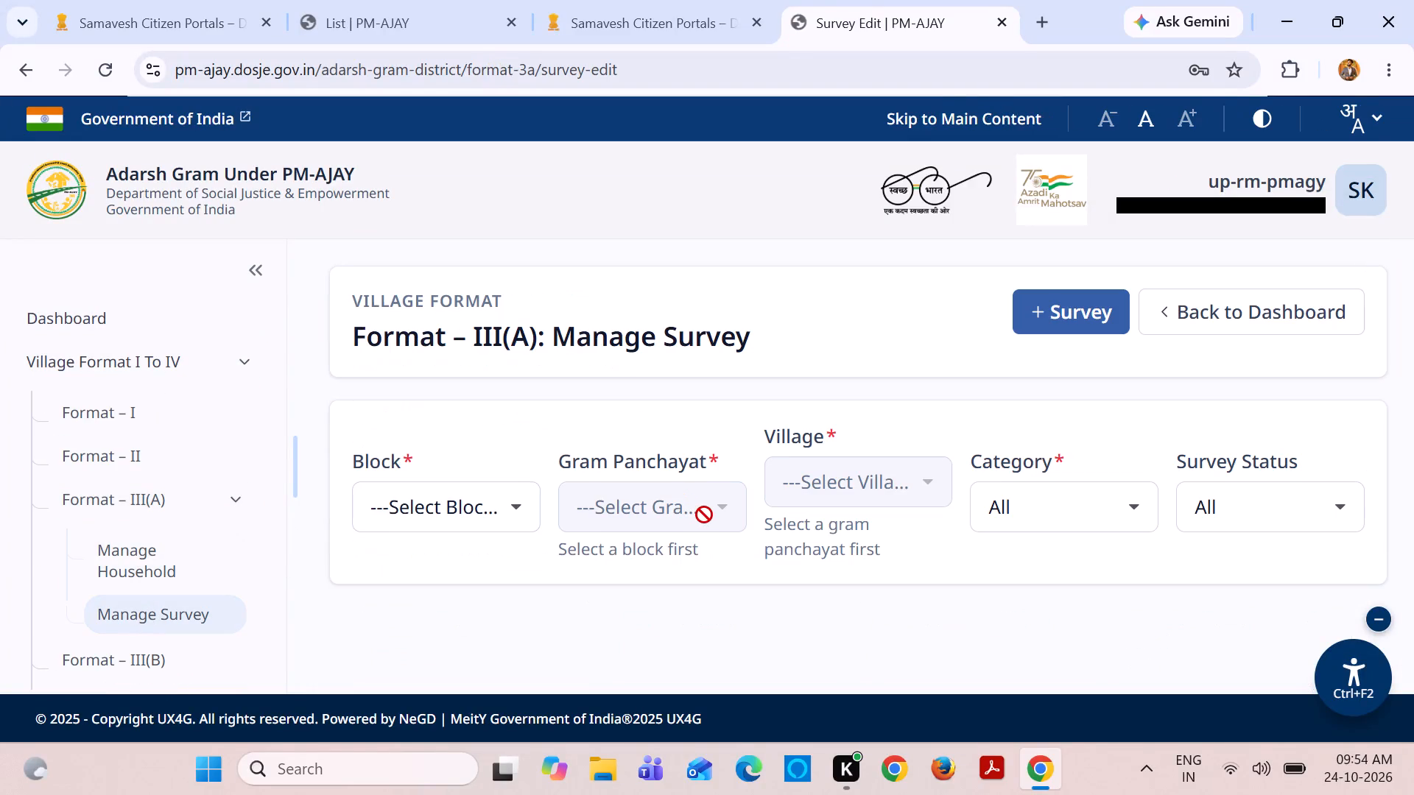
left_click(474, 497)
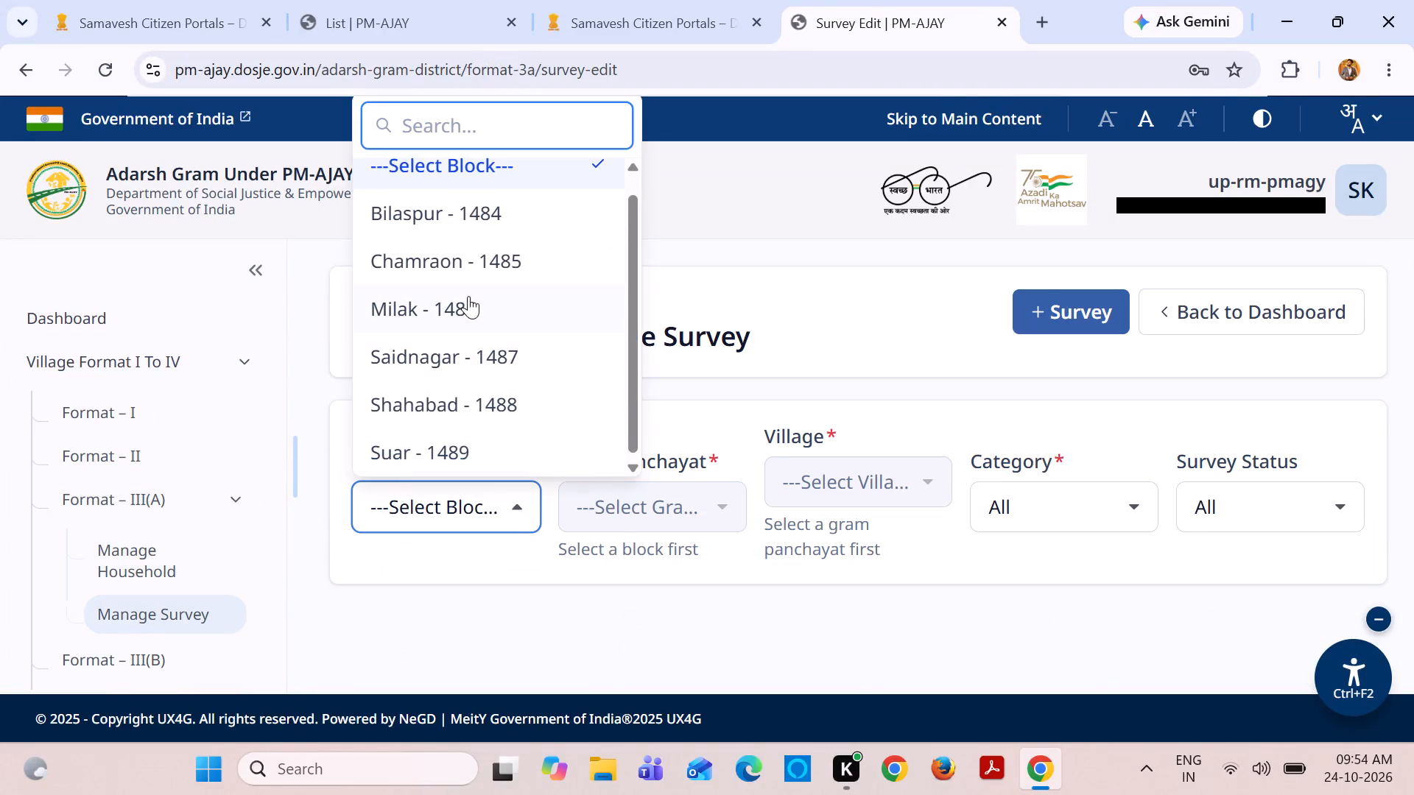
left_click(468, 296)
left_click(665, 512)
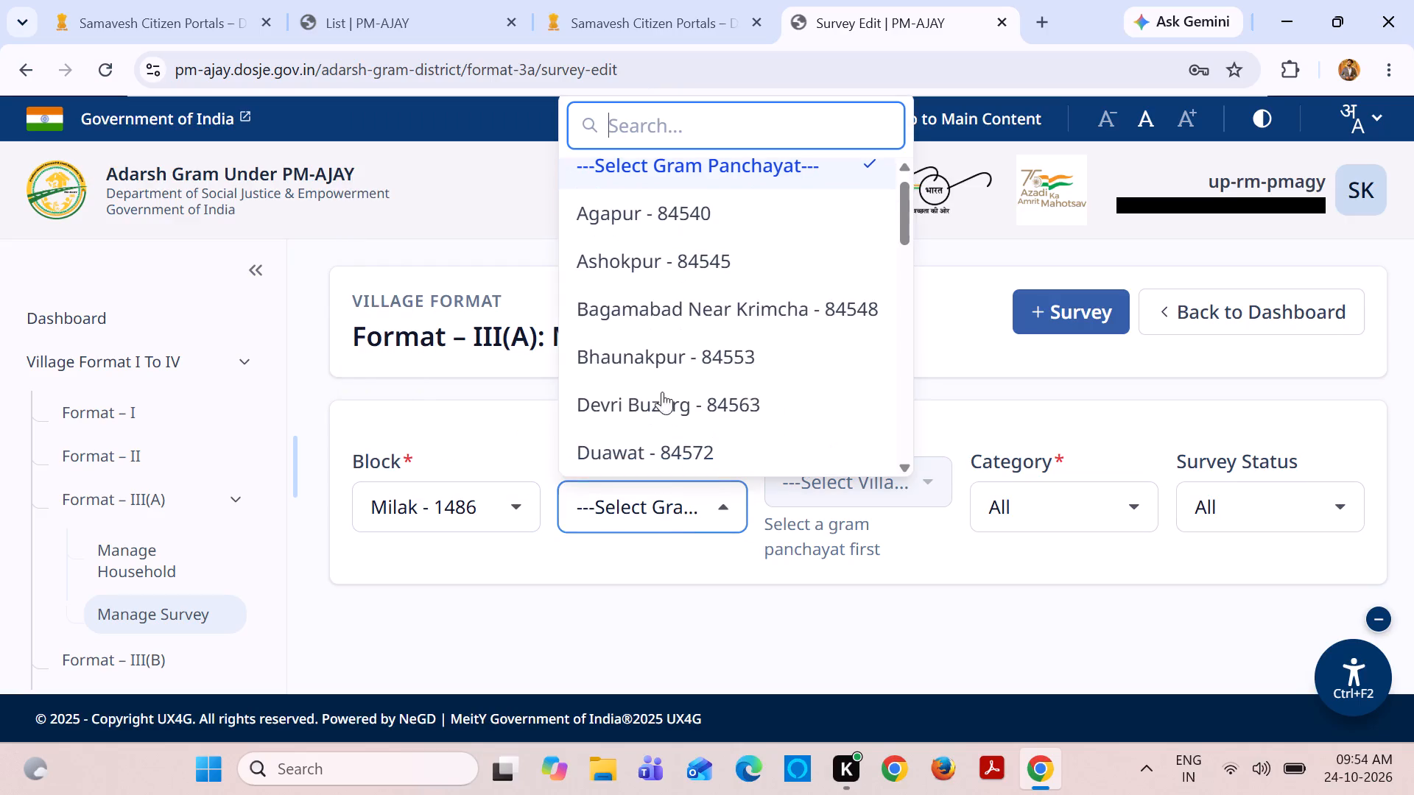
left_click(662, 373)
left_click(893, 500)
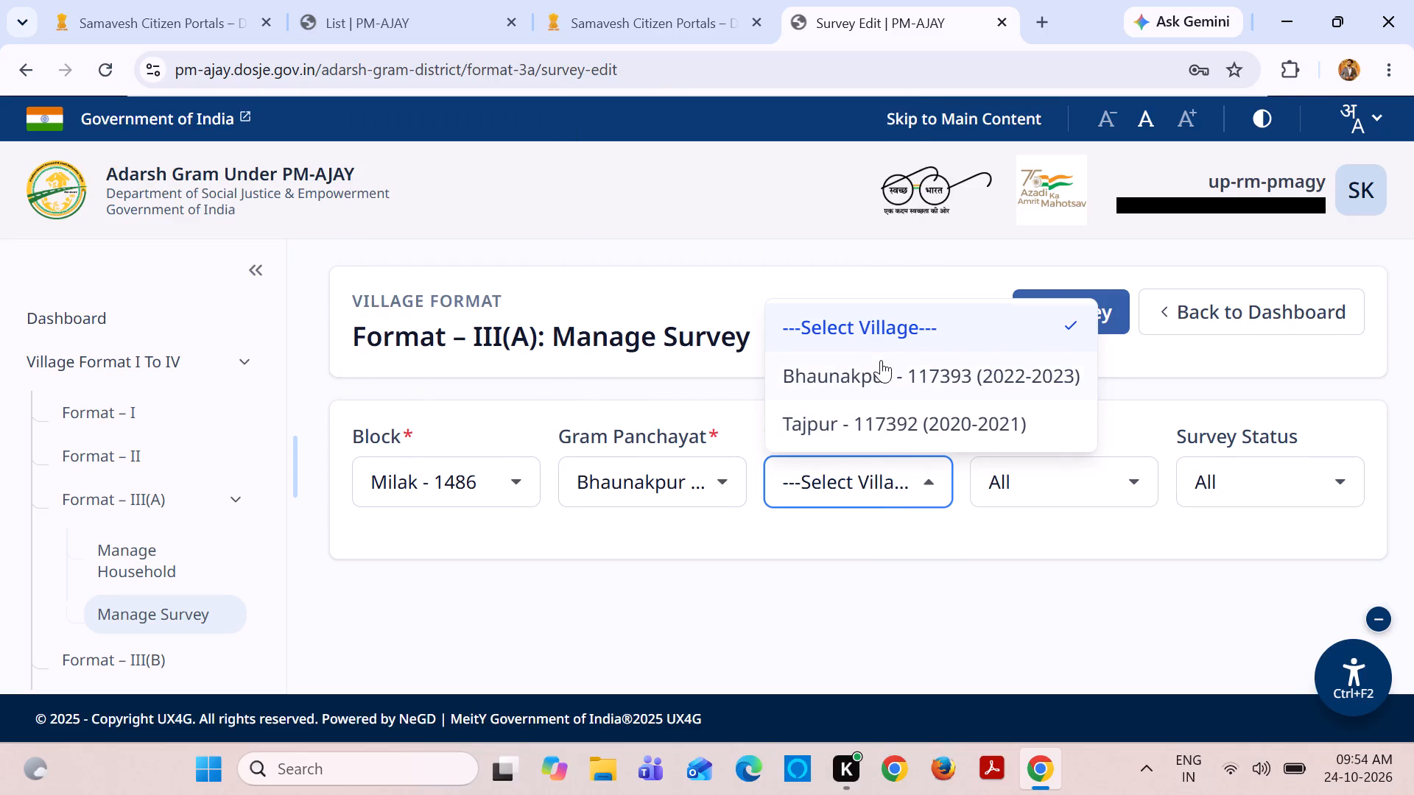
left_click(879, 364)
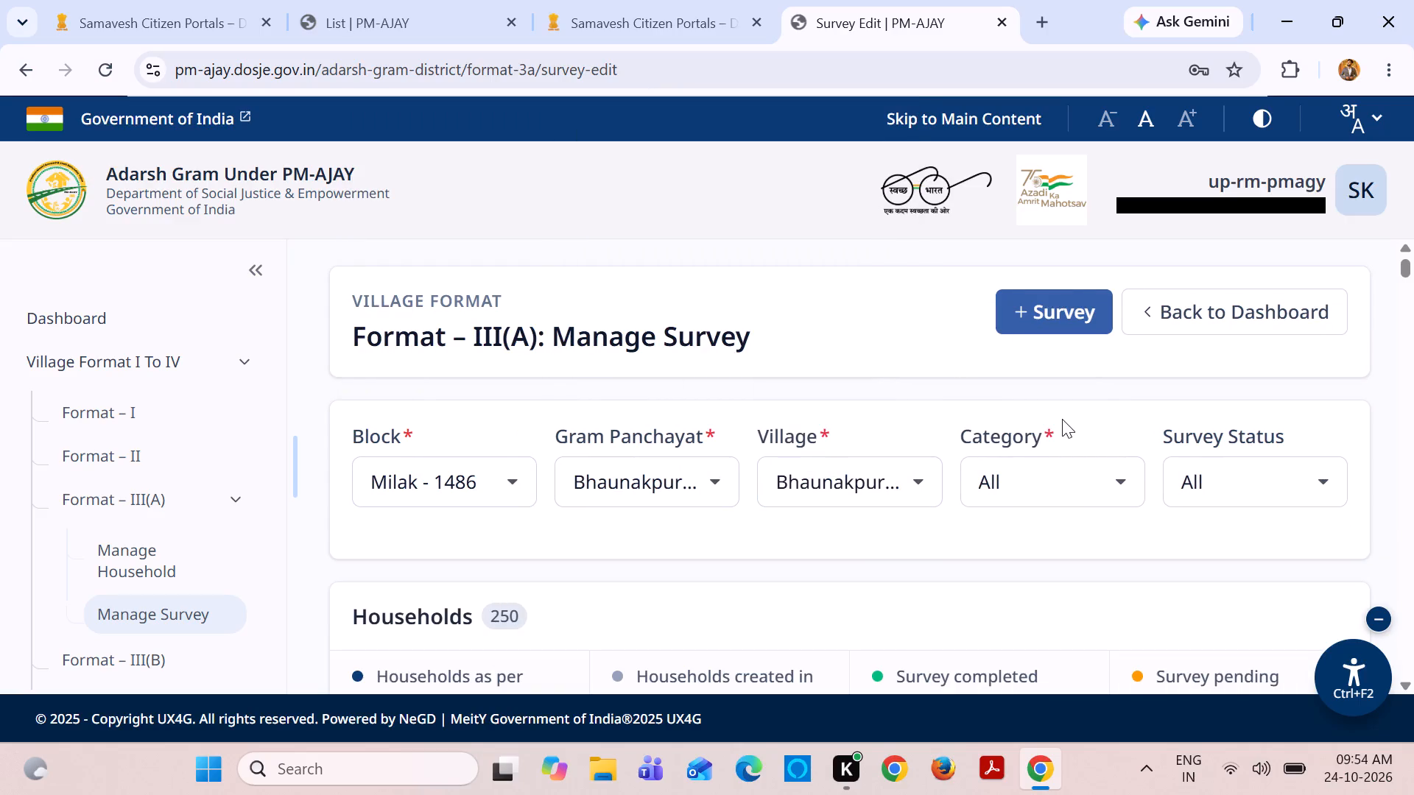
Find the household at house number 220, open its survey for editing and select domain 3 – Health and Nutrition.
scroll(1062, 419, "down", 5)
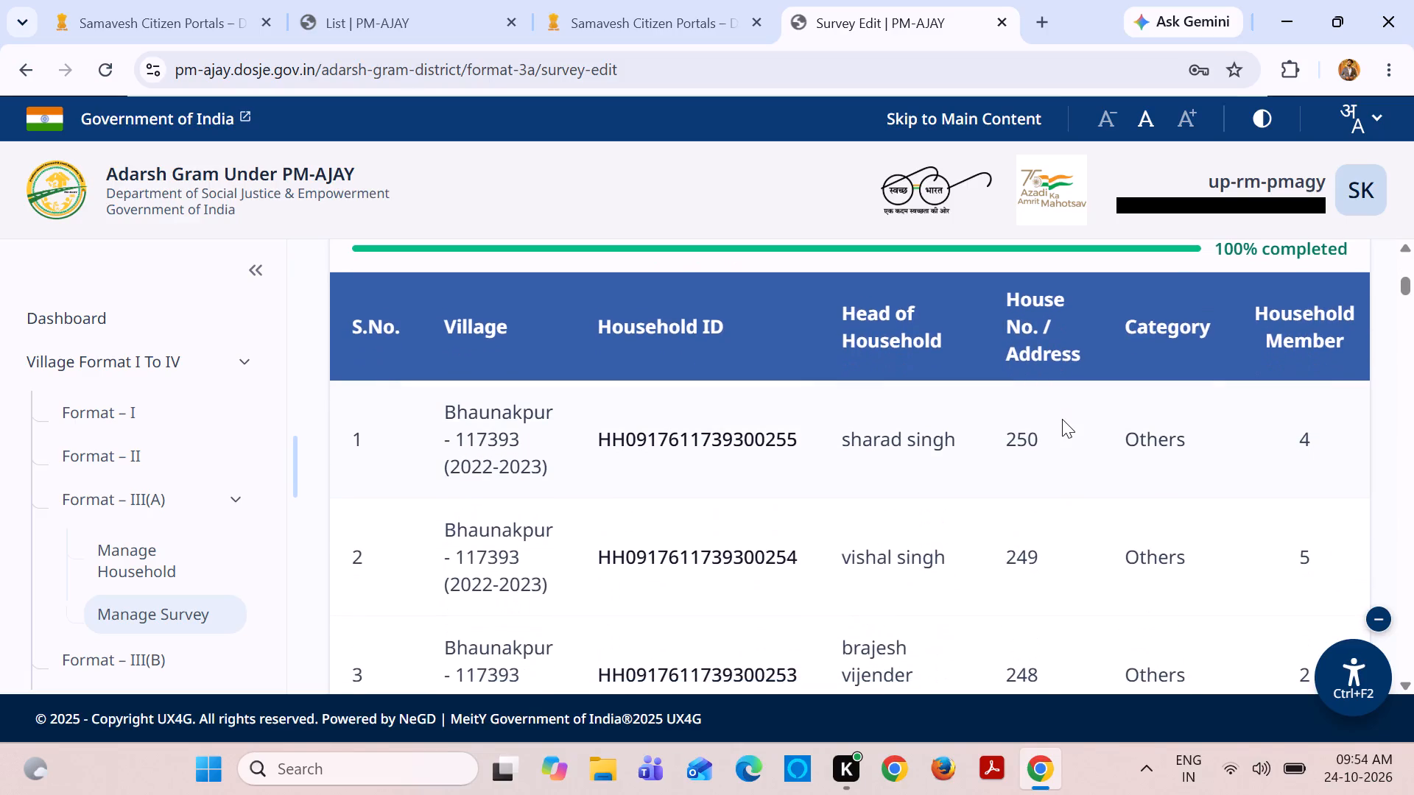
scroll(1062, 419, "down", 10)
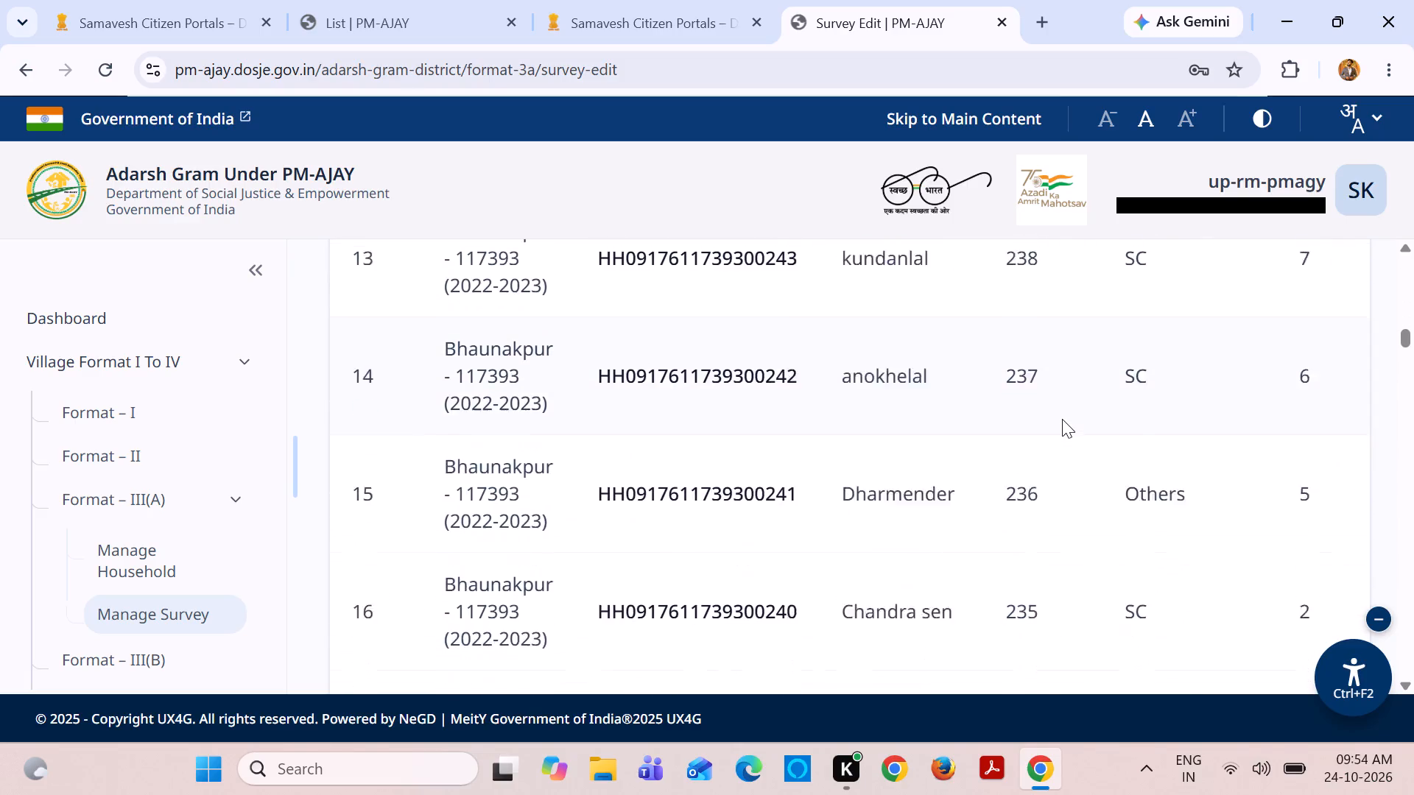
scroll(1062, 419, "down", 5)
scroll(1062, 419, "left", 6)
scroll(1062, 419, "down", 7)
scroll(1062, 419, "left", 5)
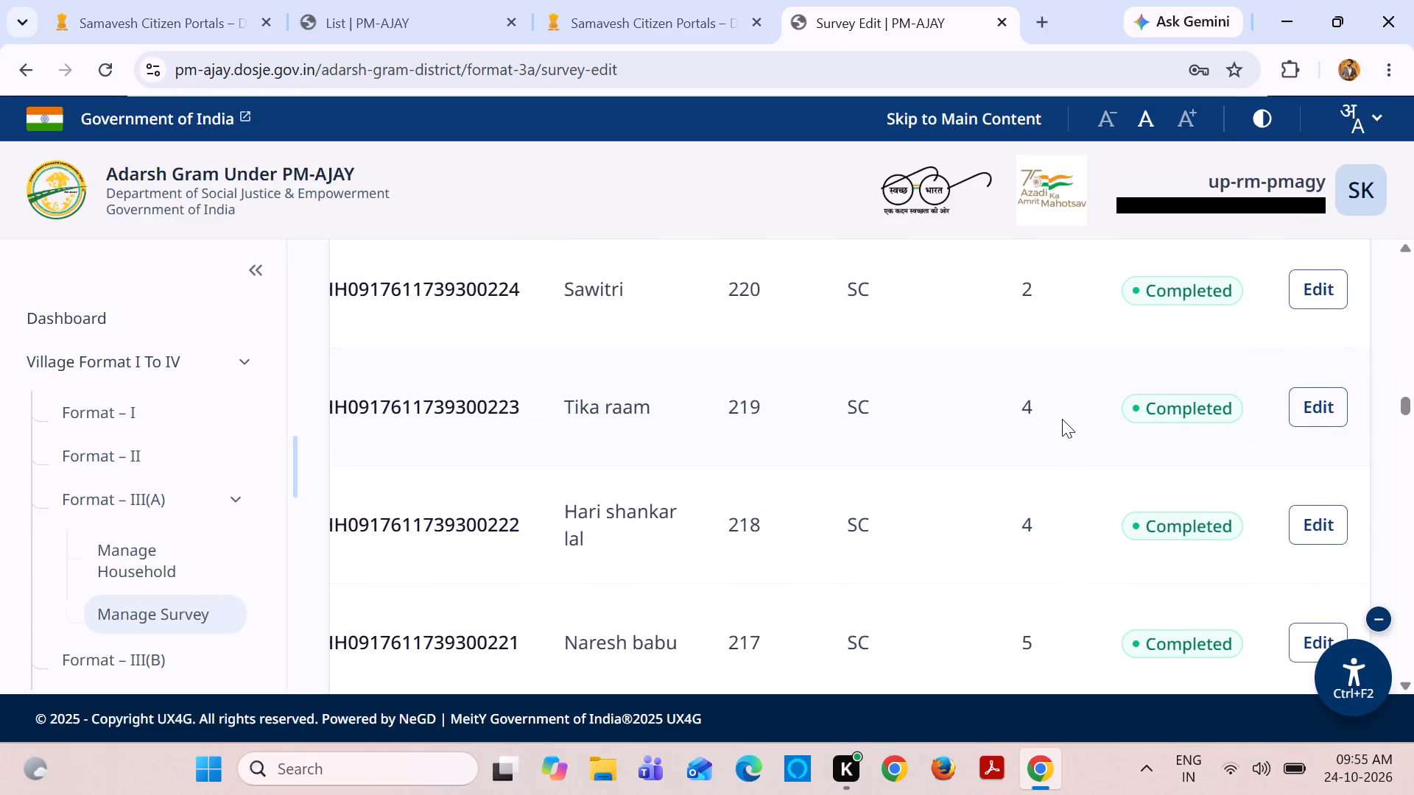
left_click(1337, 305)
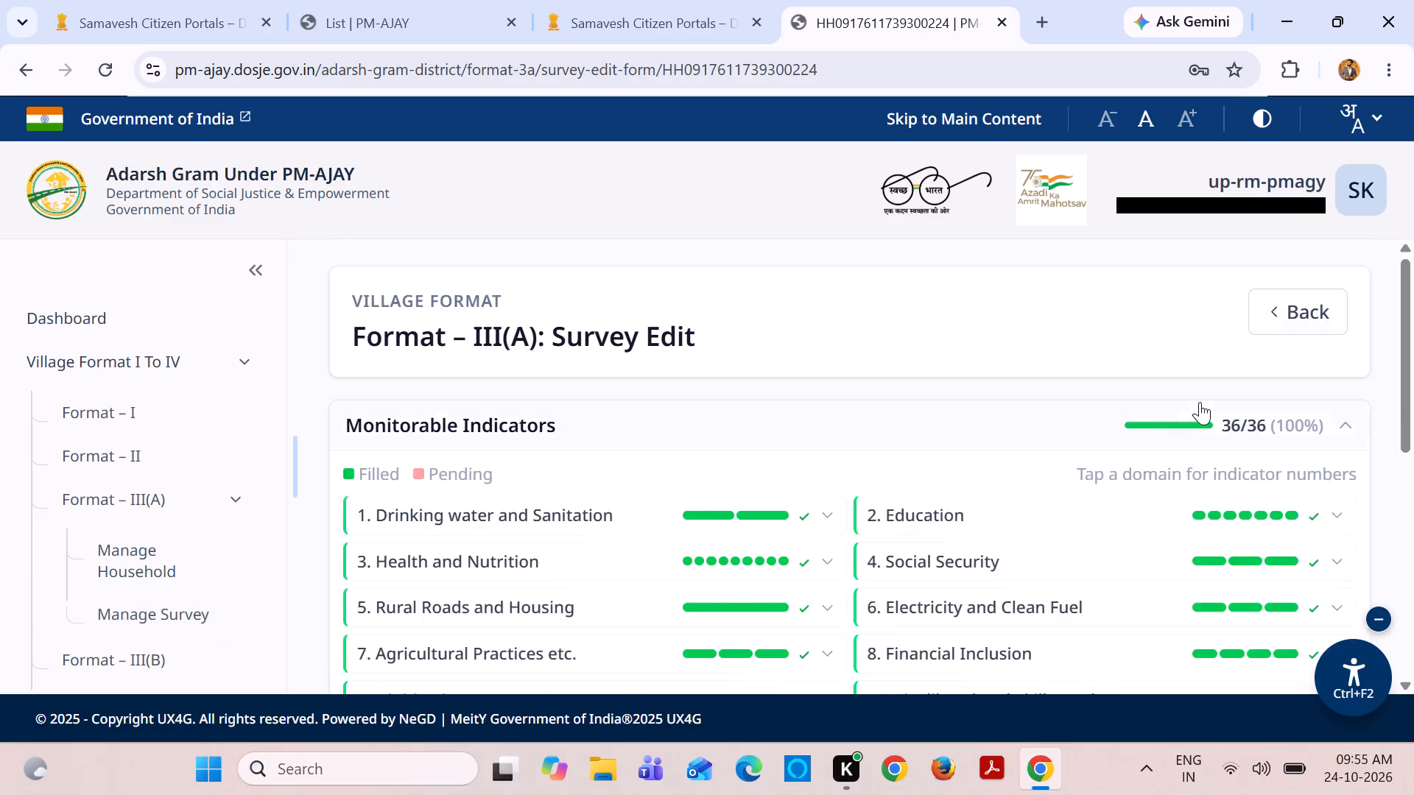
scroll(1200, 402, "down", 7)
left_click(968, 511)
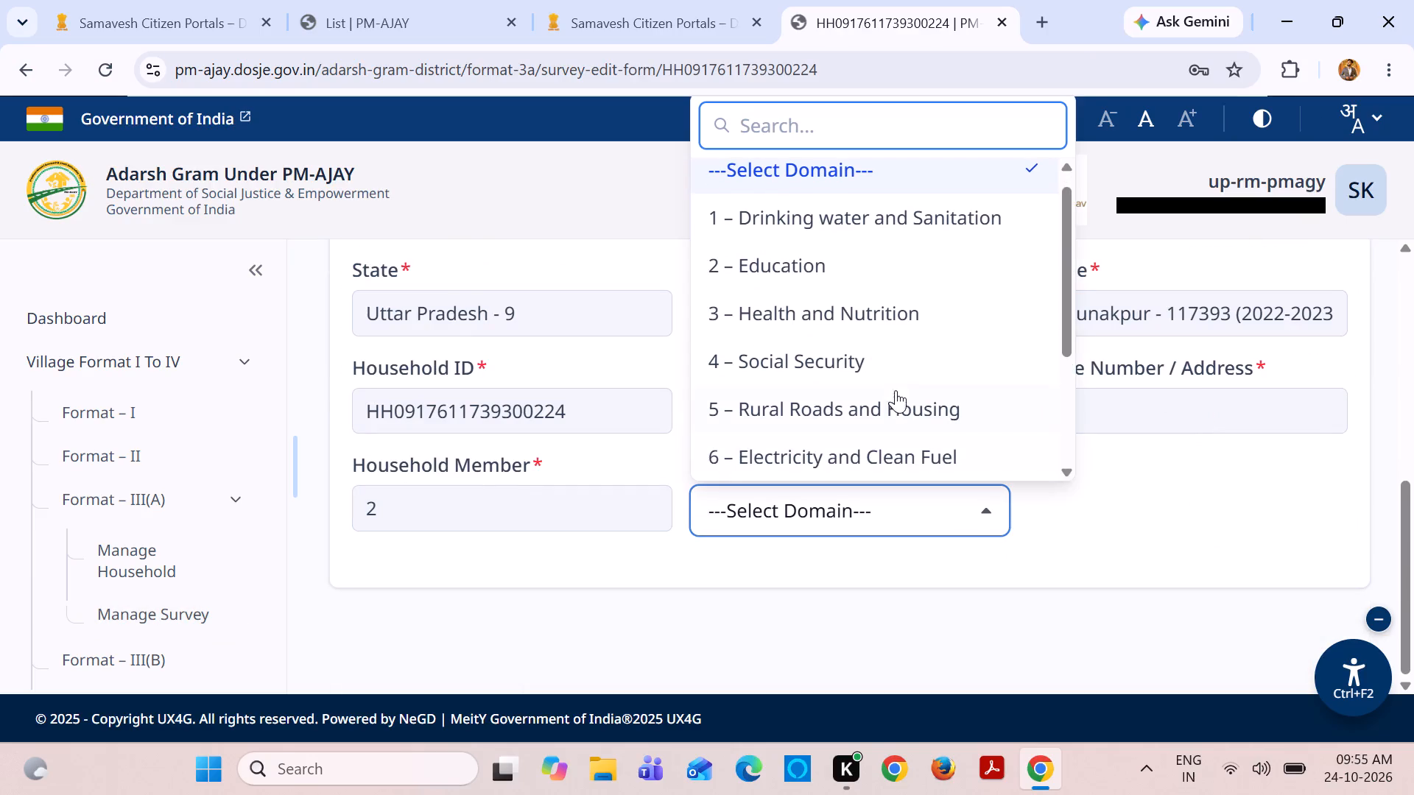
left_click(885, 316)
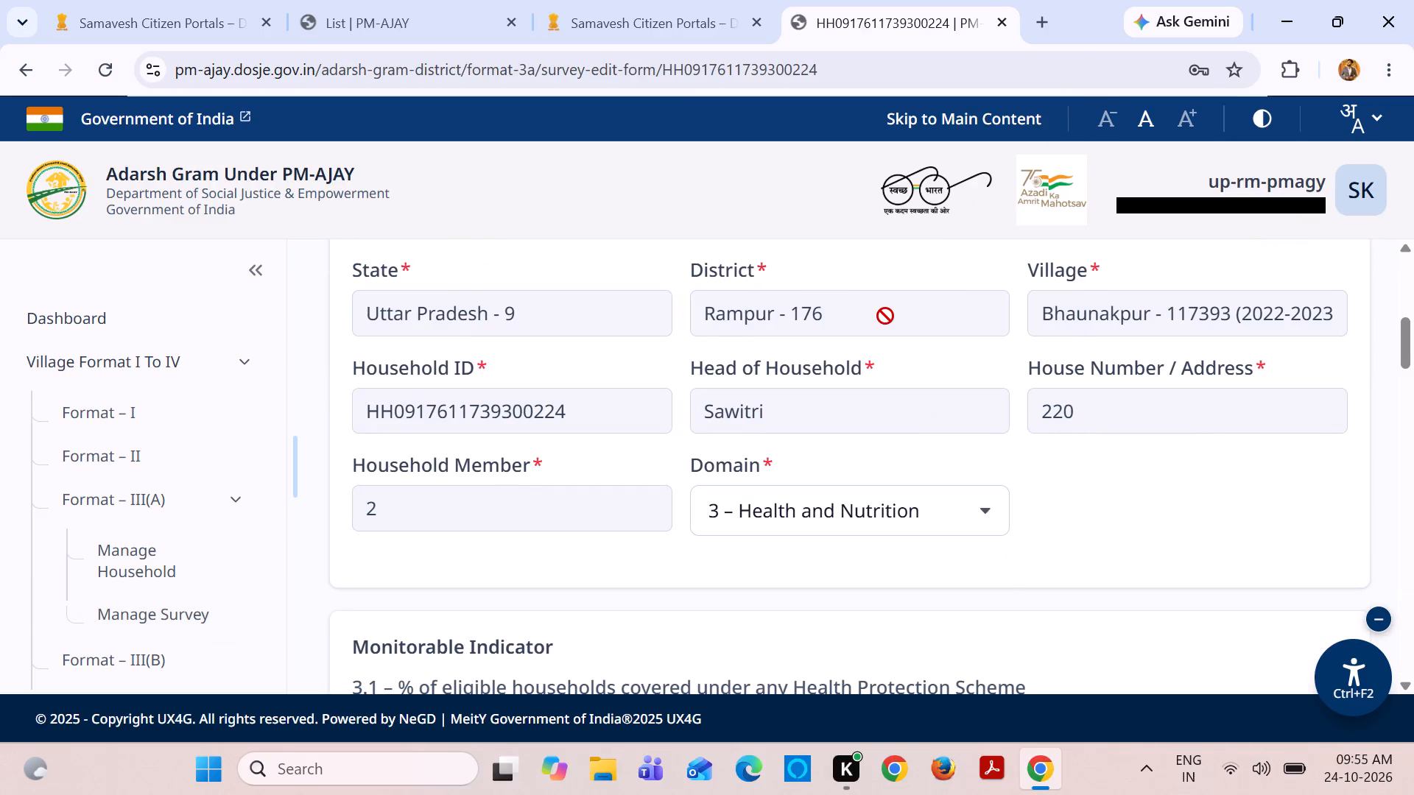
Set the Health Protection Scheme coverage answer under indicator 3.1, save the survey and return to the household list.
scroll(988, 426, "down", 4)
left_click_drag(1250, 284, 1195, 356)
left_click(1195, 356)
scroll(1195, 356, "down", 11)
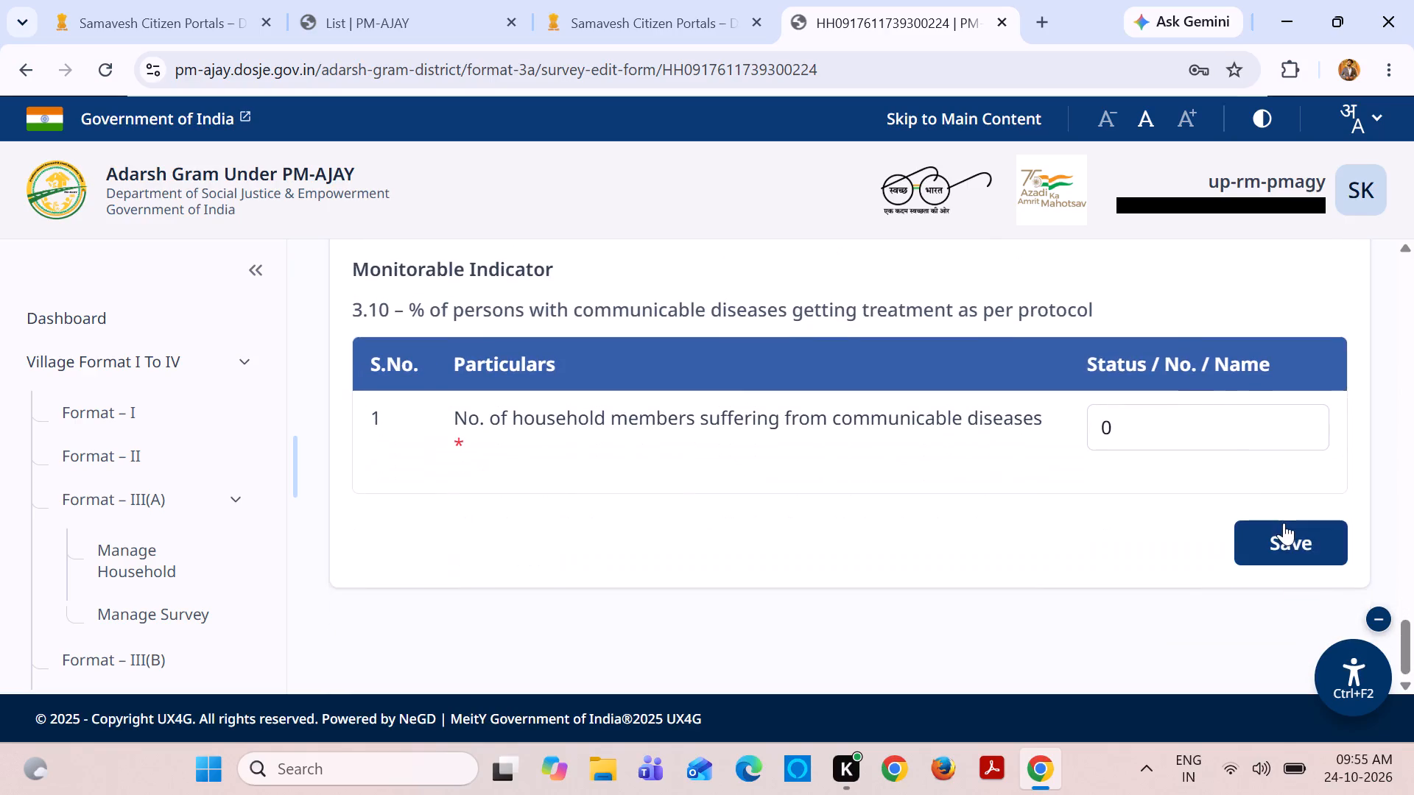
left_click(1285, 534)
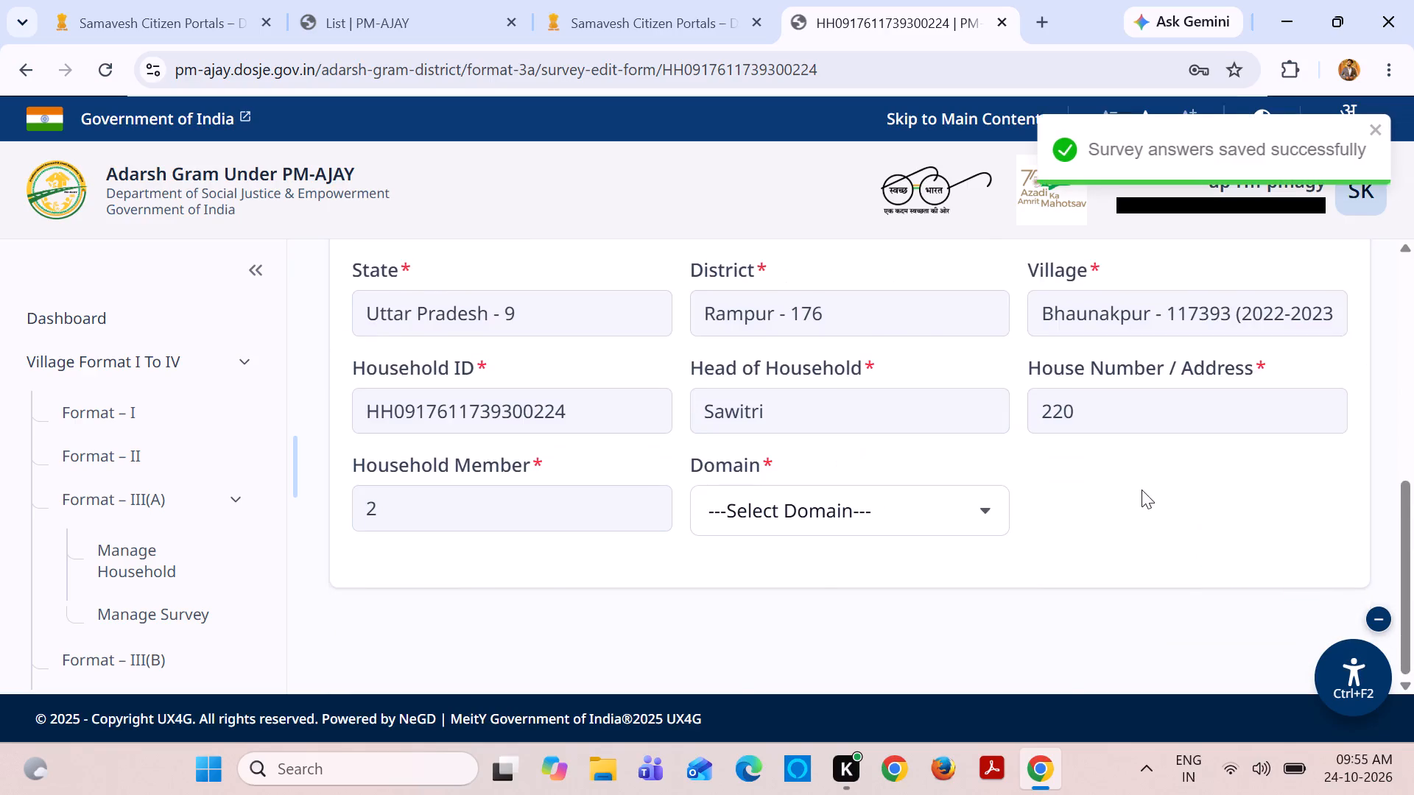
scroll(1142, 490, "up", 8)
left_click(1289, 317)
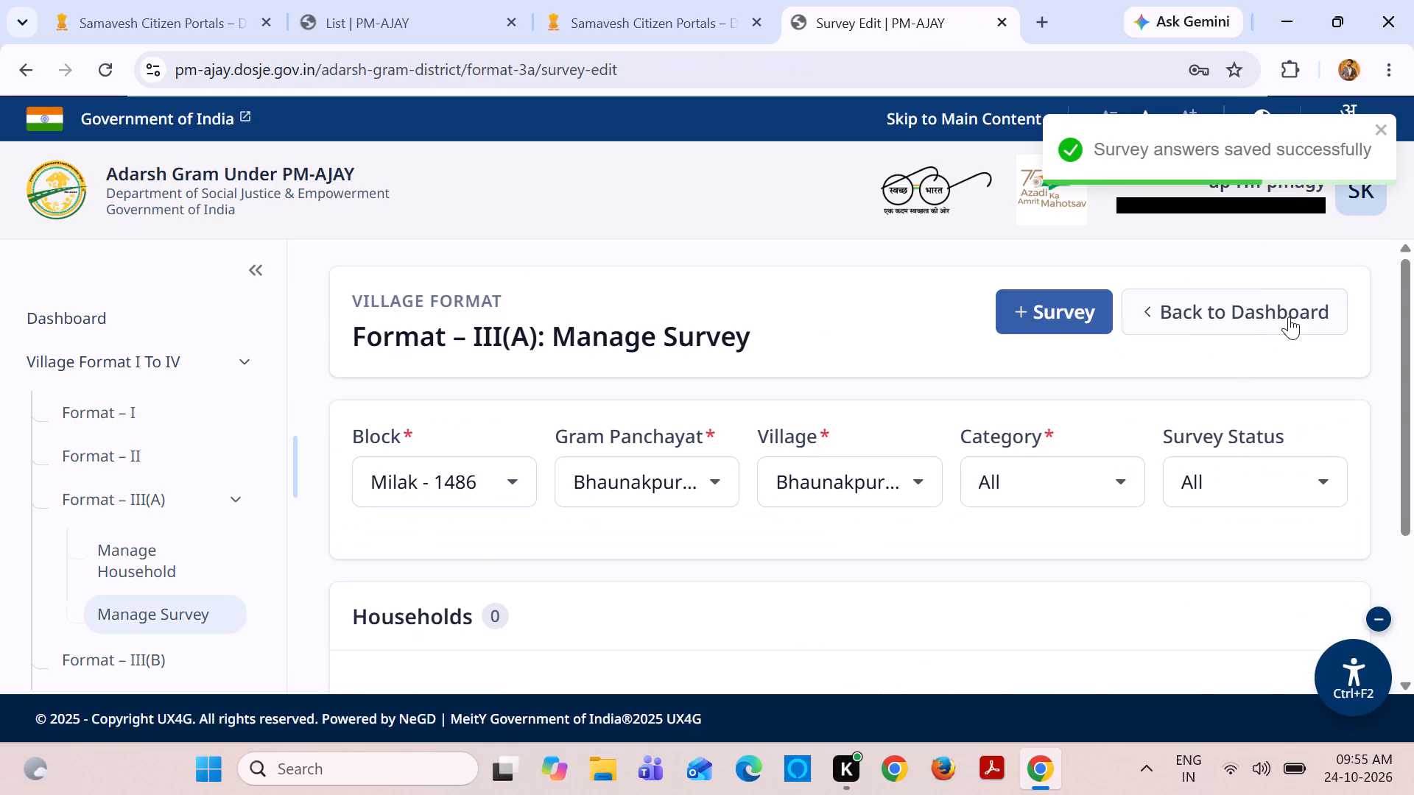
Look through the household list, open the survey for house number 211 and select domain 3 – Health and Nutrition.
scroll(1122, 445, "down", 11)
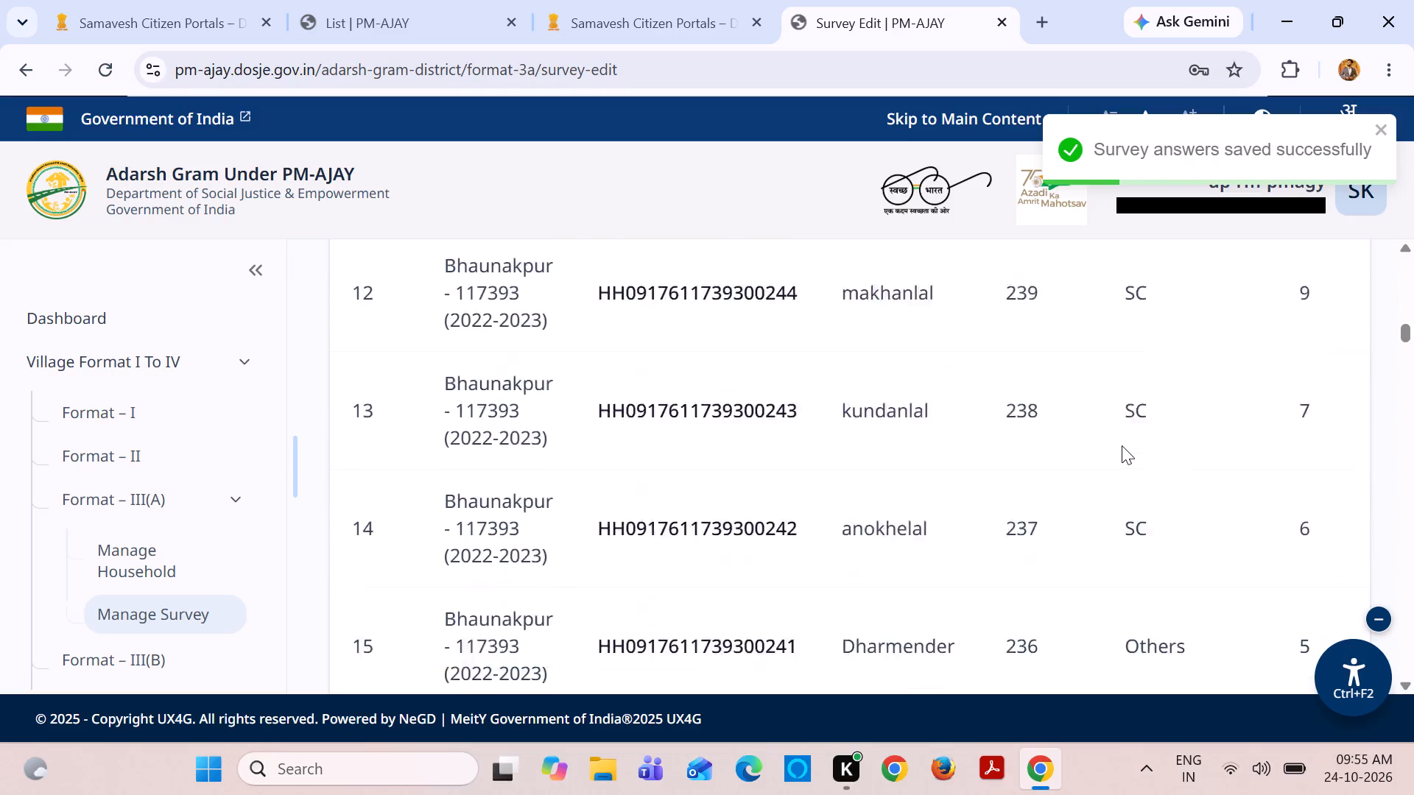
scroll(1122, 445, "down", 9)
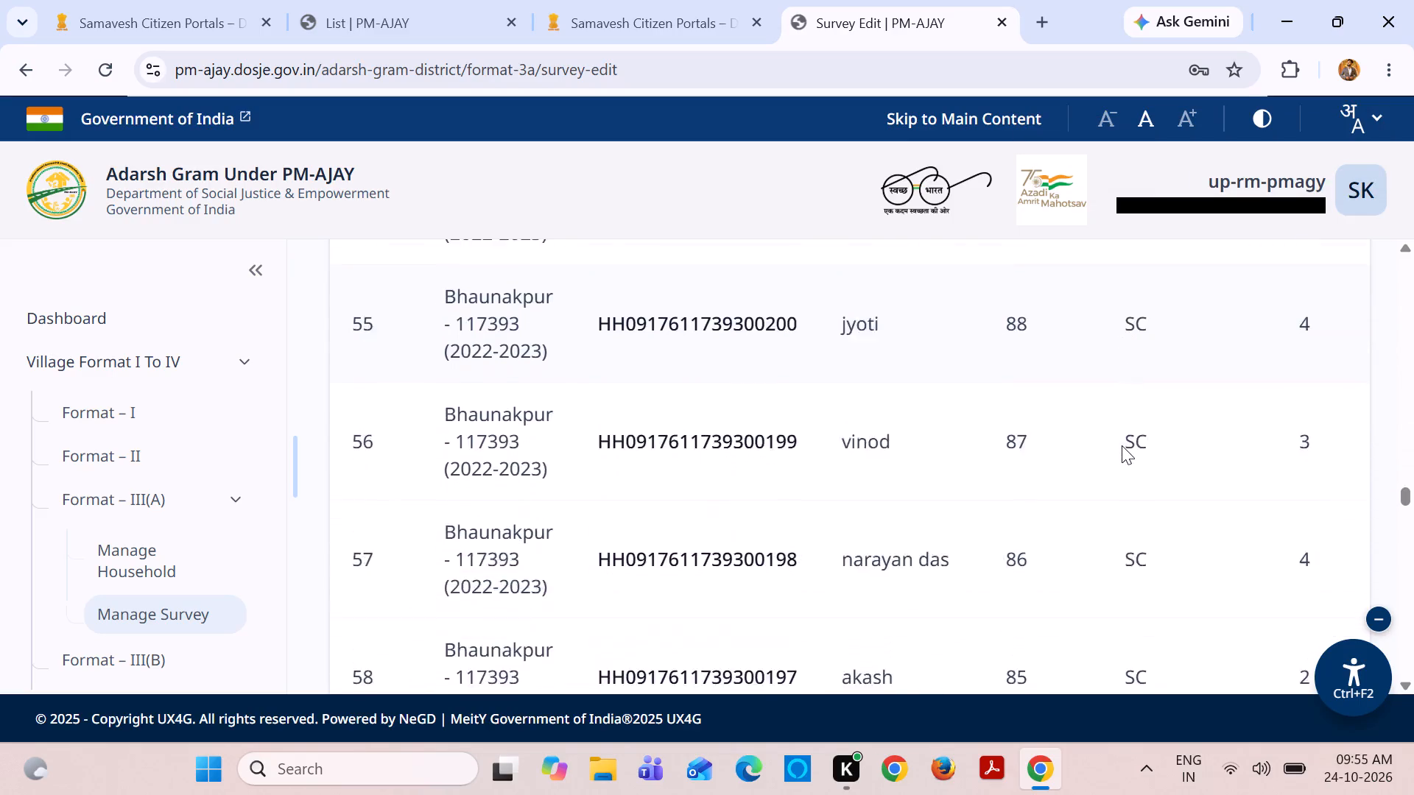
scroll(1122, 445, "down", 9)
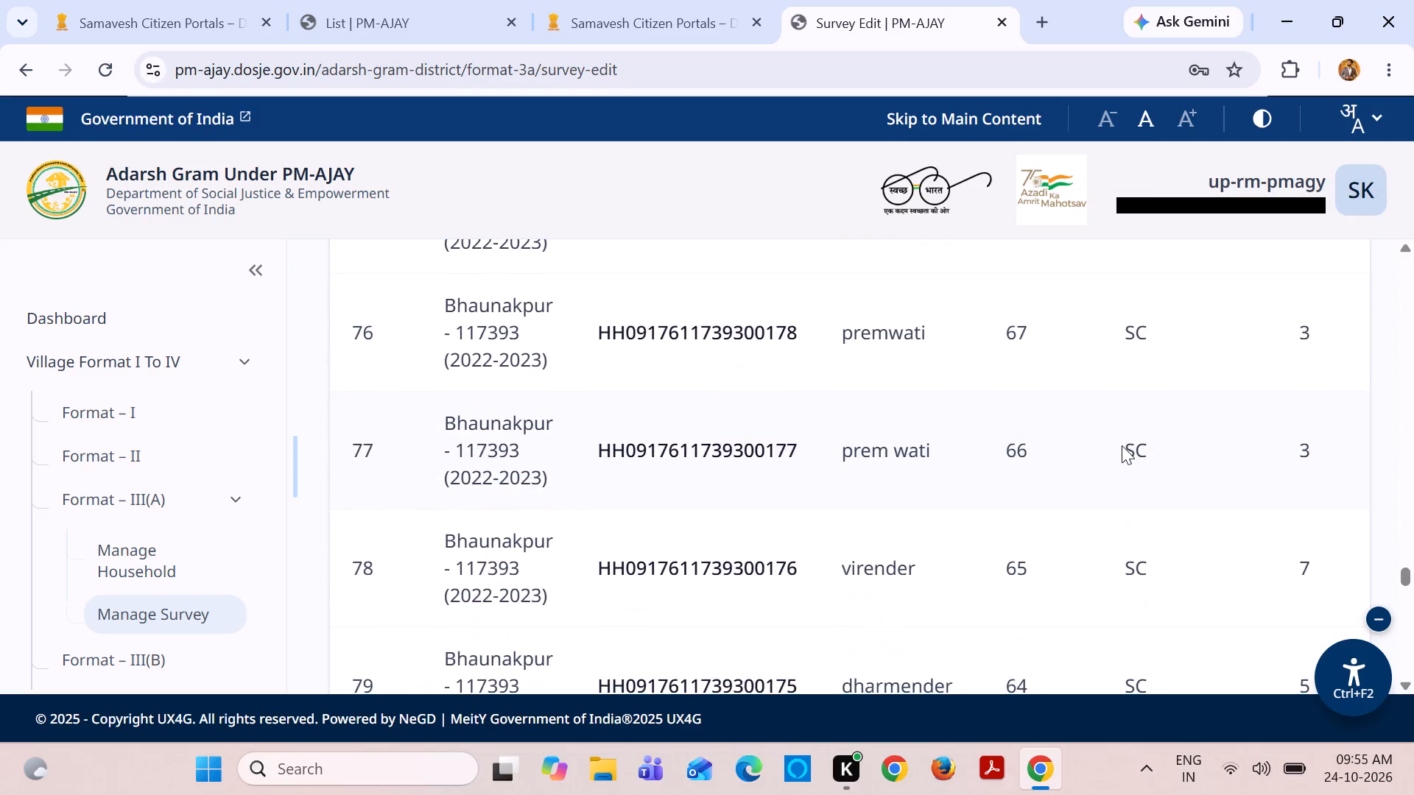
scroll(1122, 445, "up", 12)
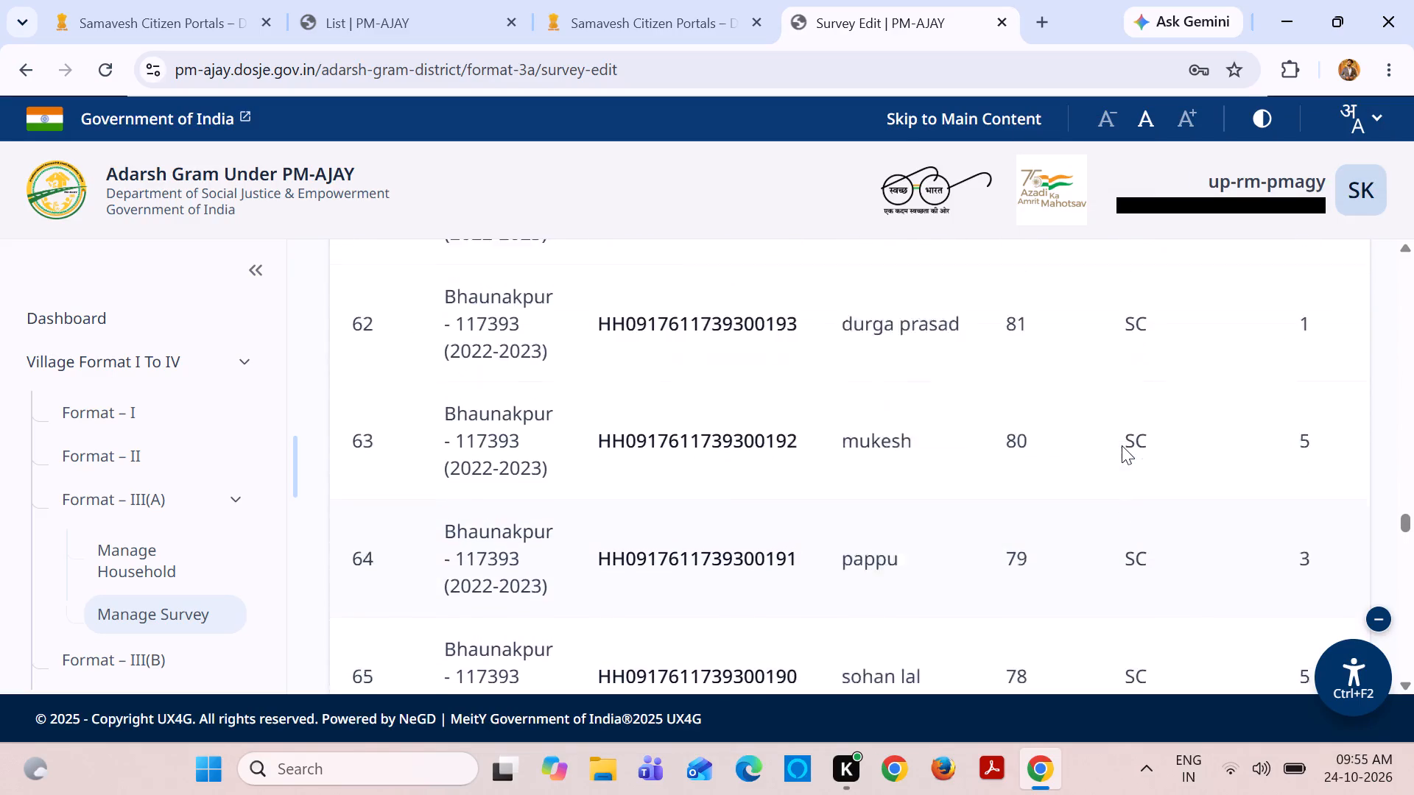
scroll(1122, 445, "up", 8)
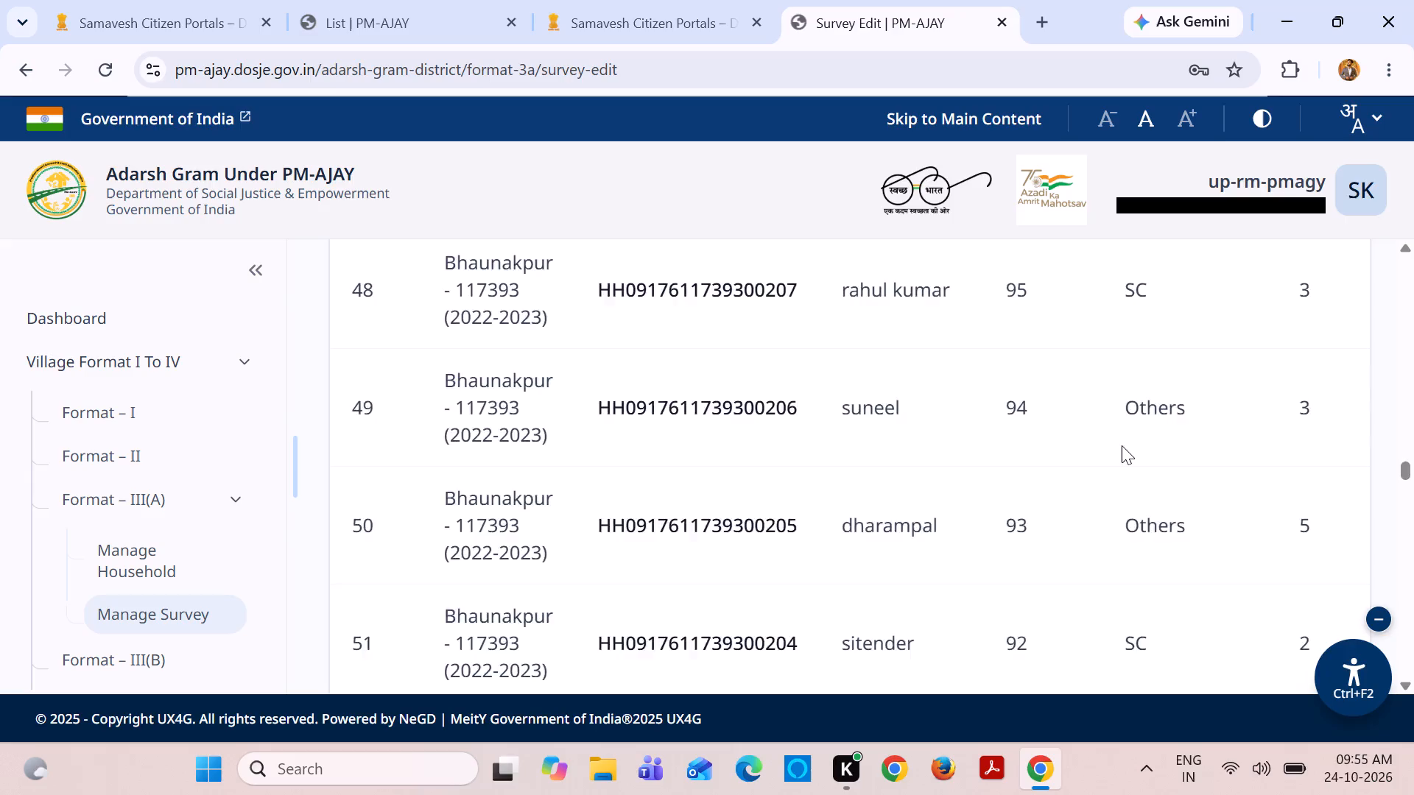
scroll(1122, 445, "up", 8)
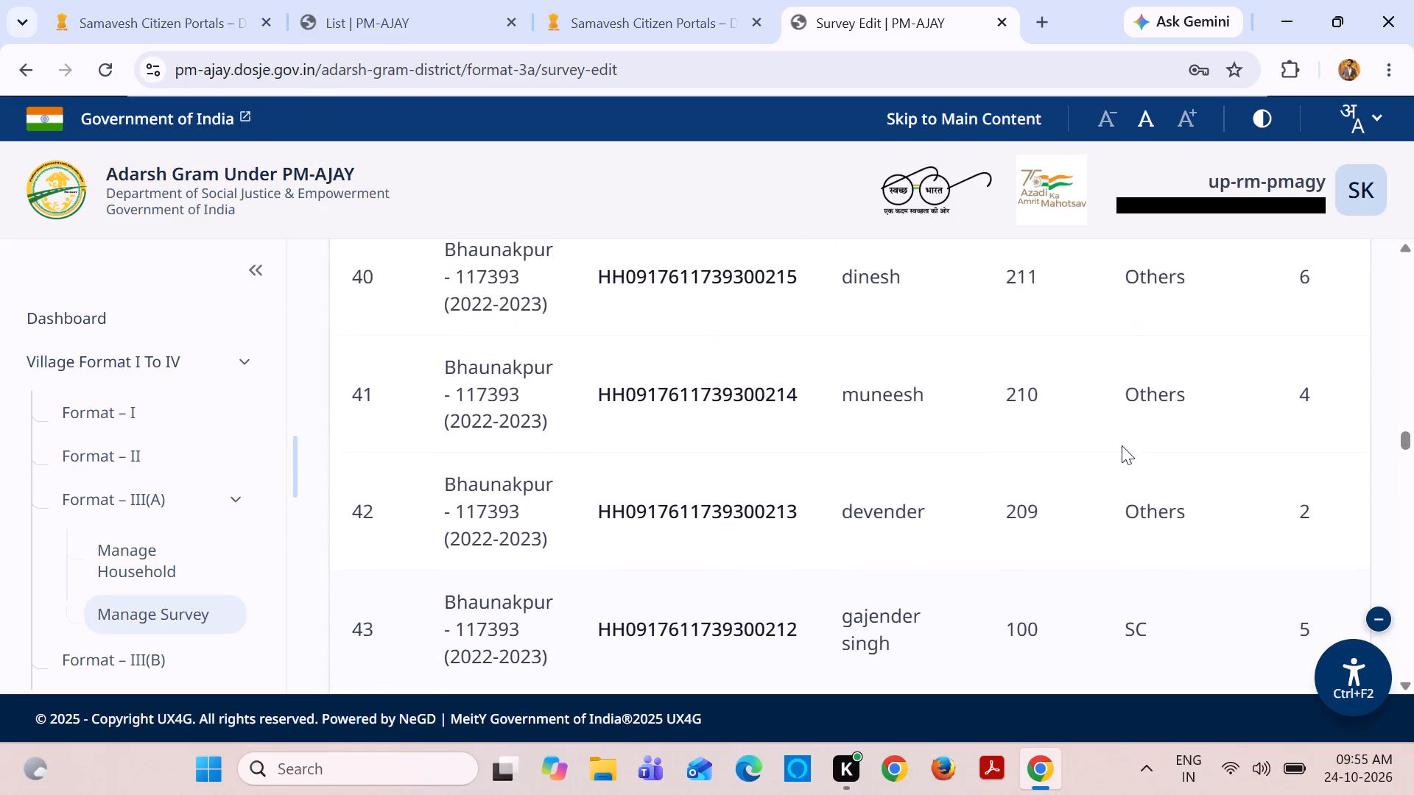
scroll(1122, 445, "up", 3)
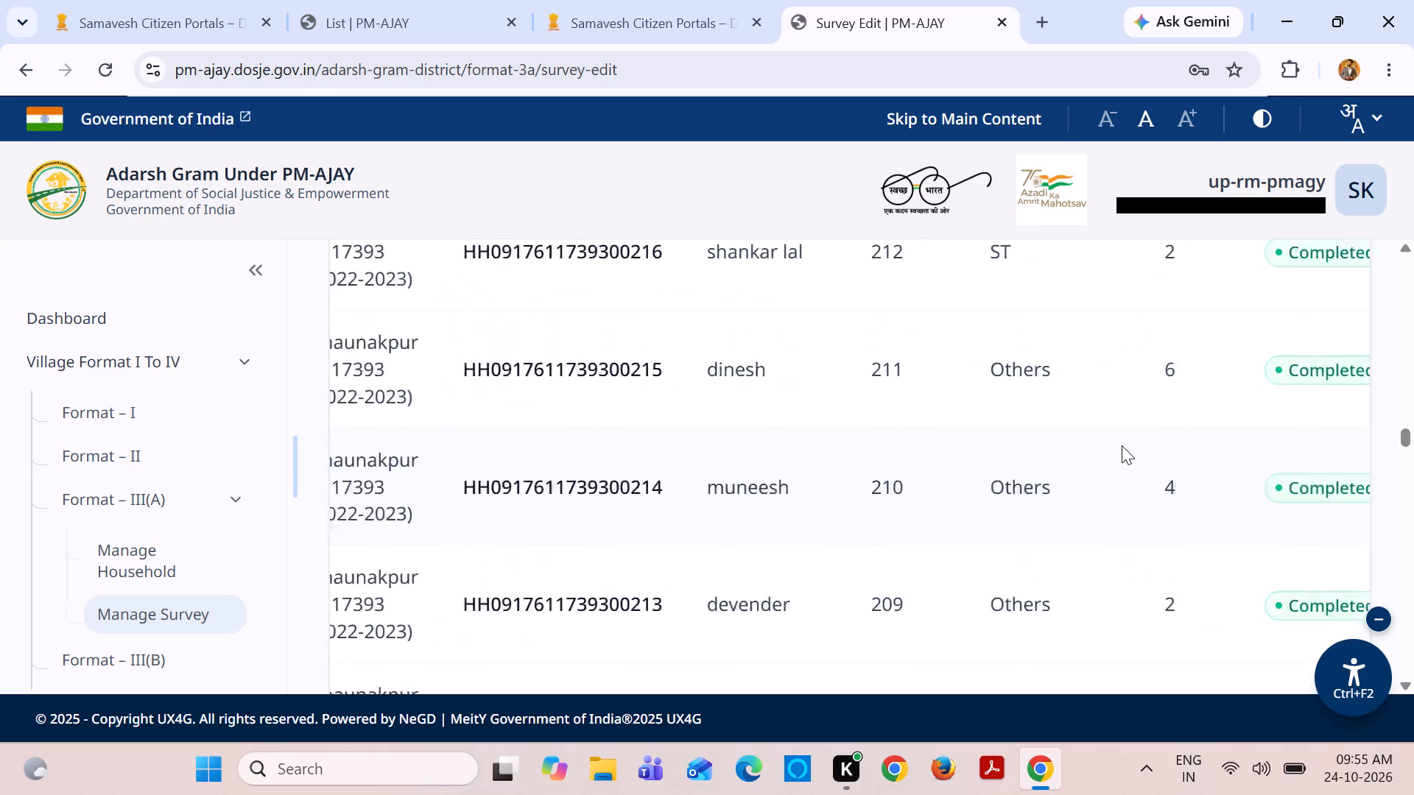
scroll(1122, 445, "up", 1)
left_click(1321, 367)
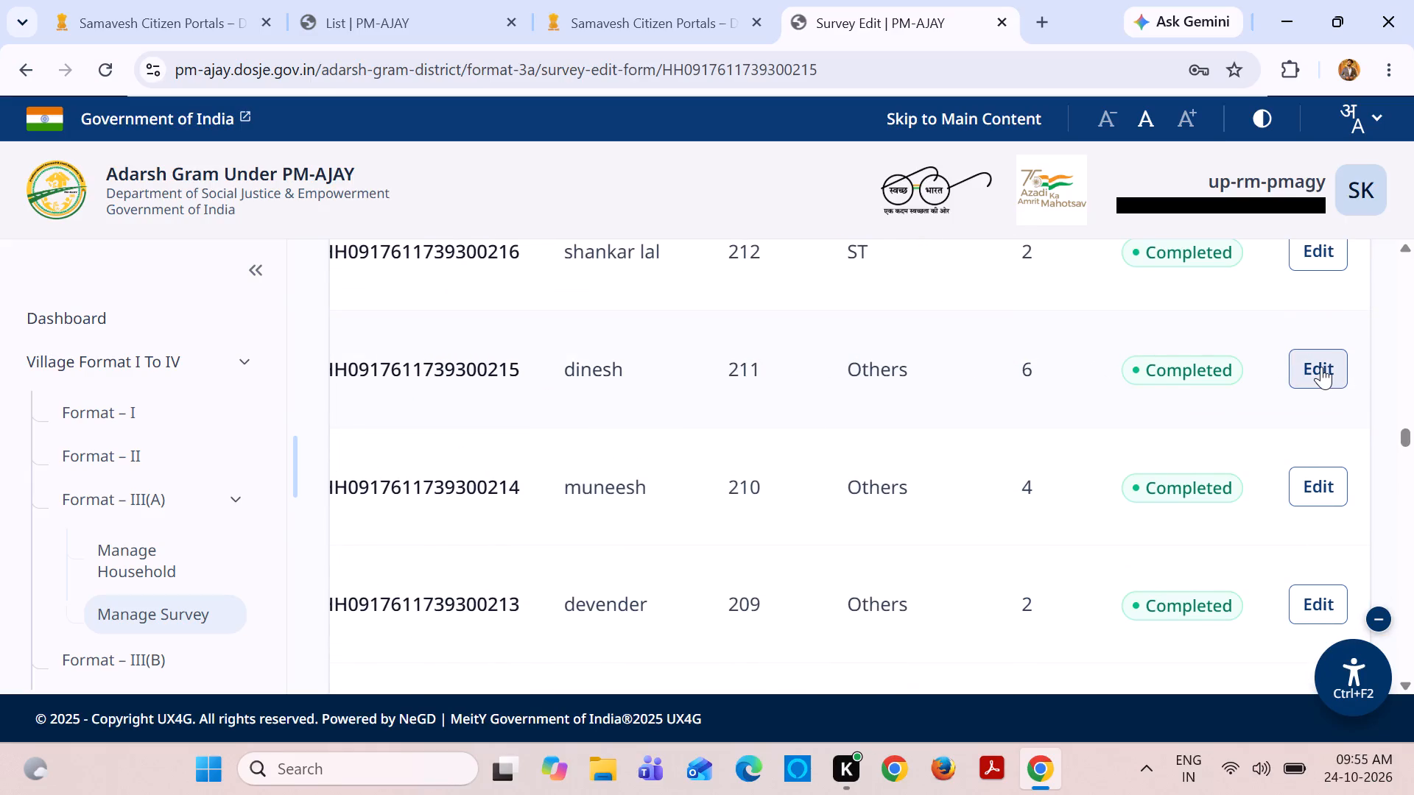
scroll(1169, 414, "down", 20)
scroll(1169, 414, "down", 4)
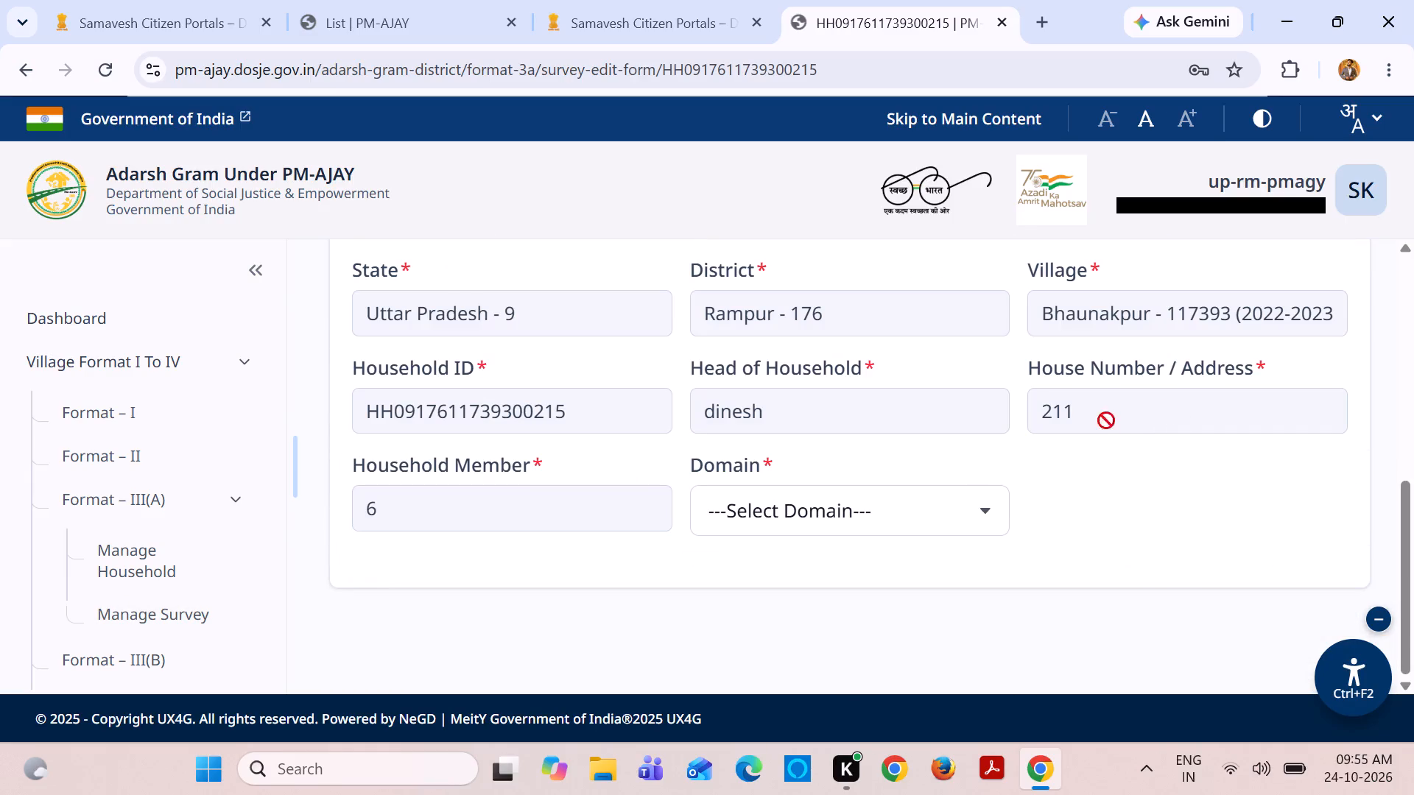
left_click(974, 499)
left_click(910, 320)
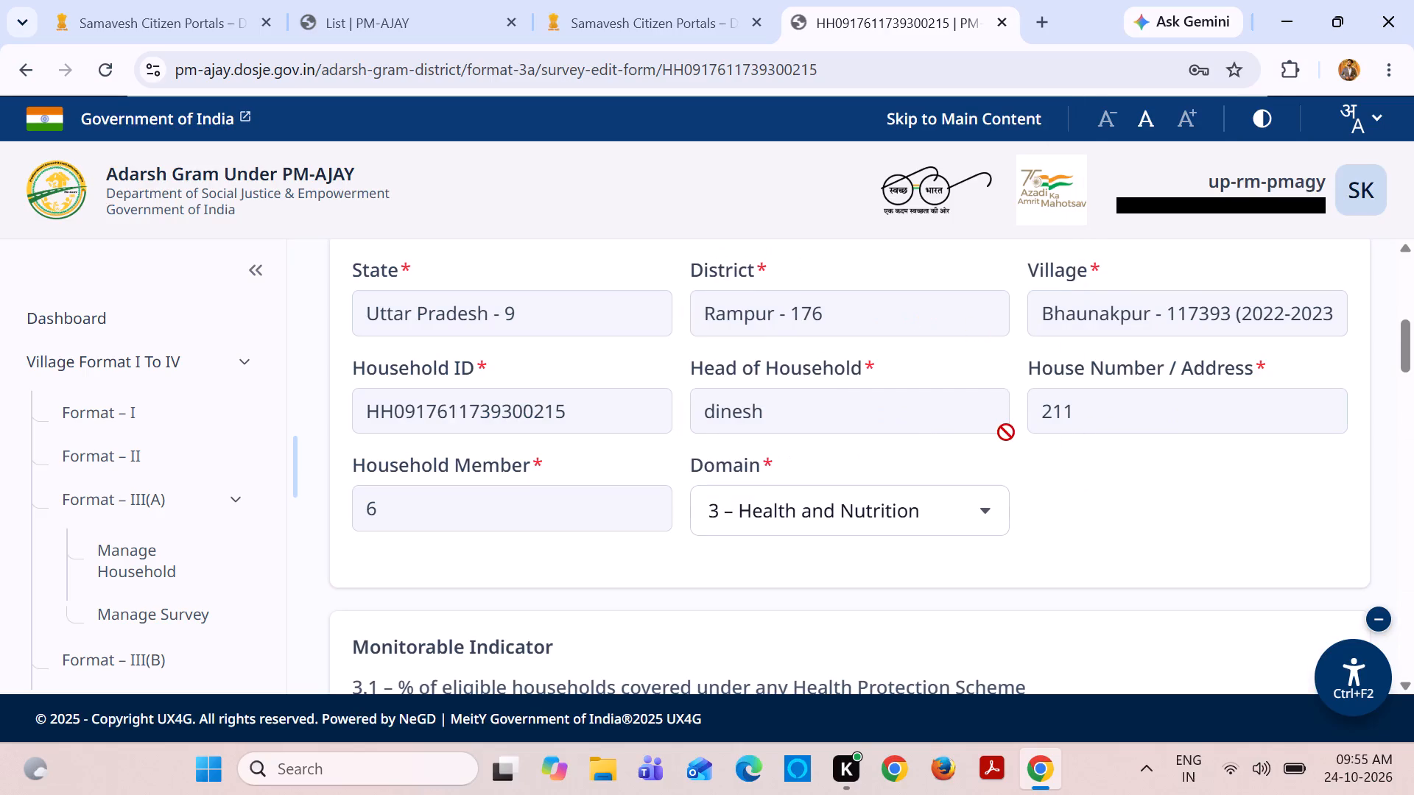
Review the Health and Nutrition survey answers for house number 211, from indicator 3.1 through the child and maternal health indicators.
scroll(1006, 432, "down", 7)
scroll(1049, 415, "up", 10)
scroll(1049, 415, "down", 1)
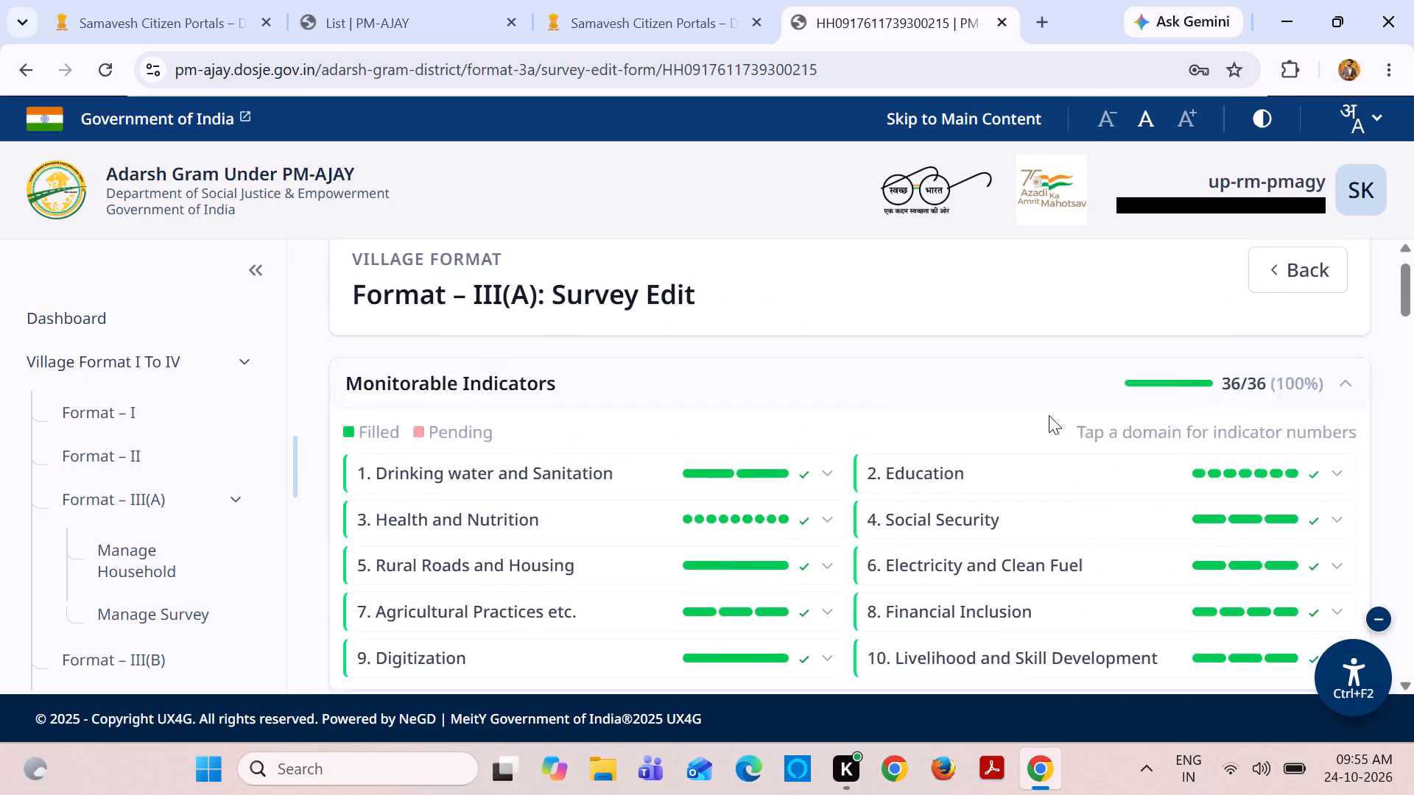
scroll(1049, 415, "down", 3)
scroll(1268, 464, "down", 3)
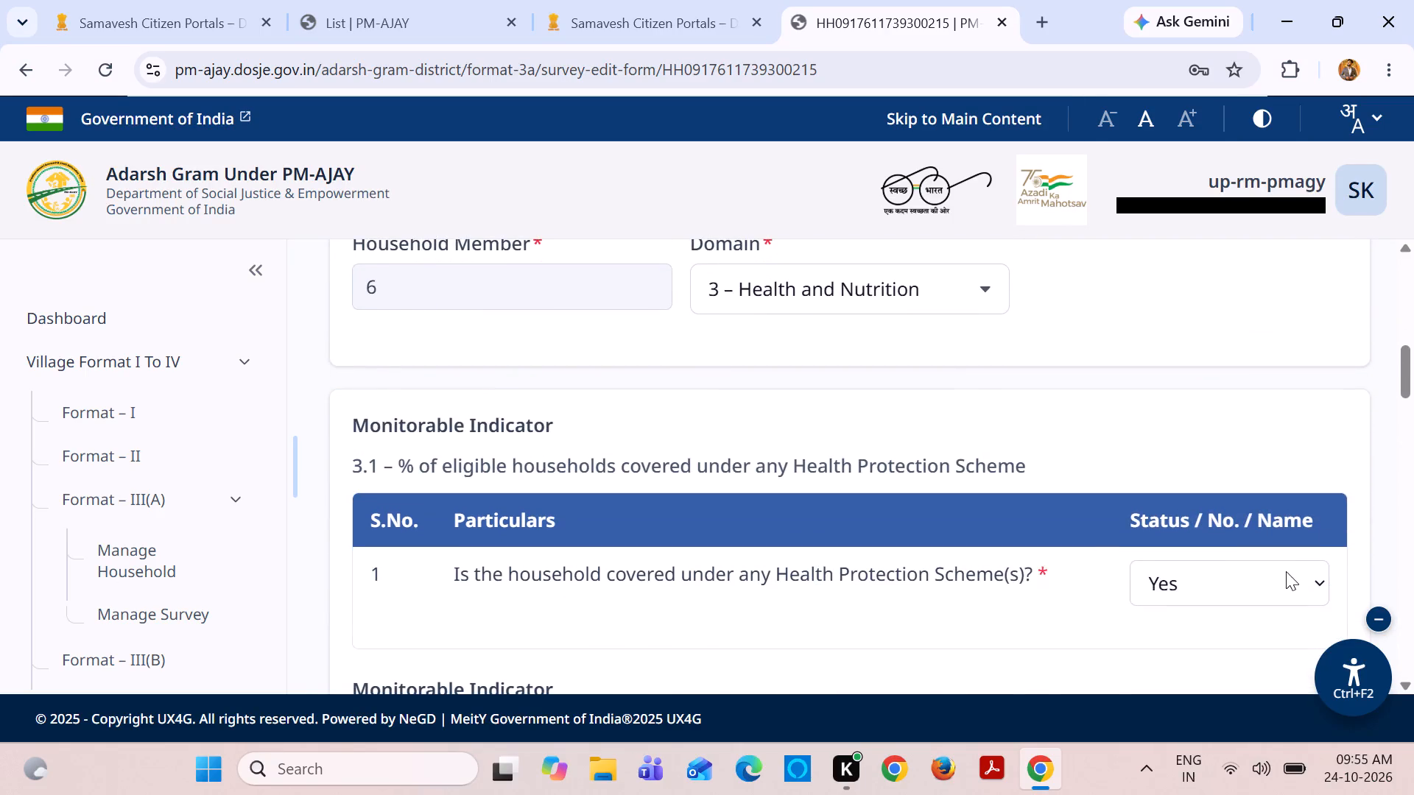
scroll(1286, 571, "down", 7)
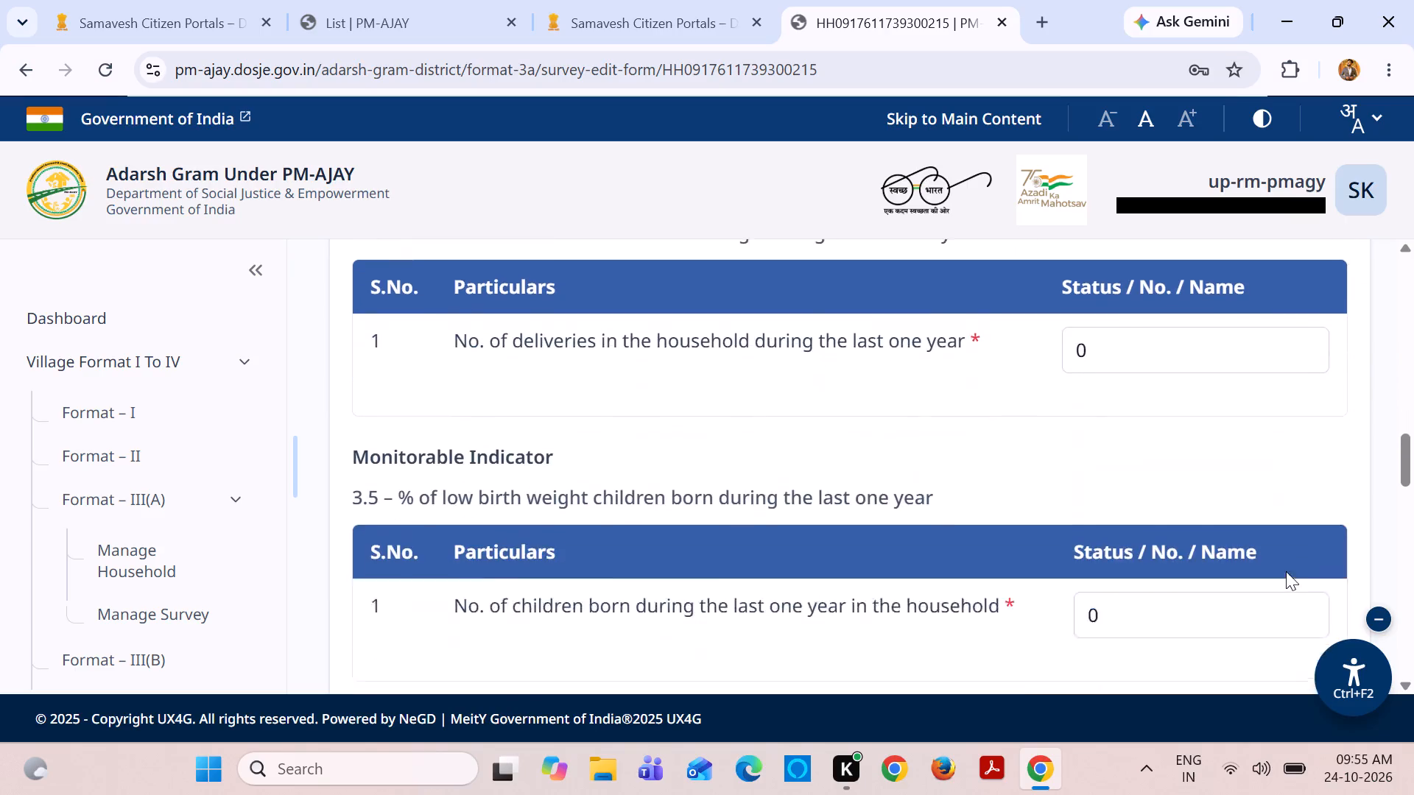
scroll(1286, 571, "down", 7)
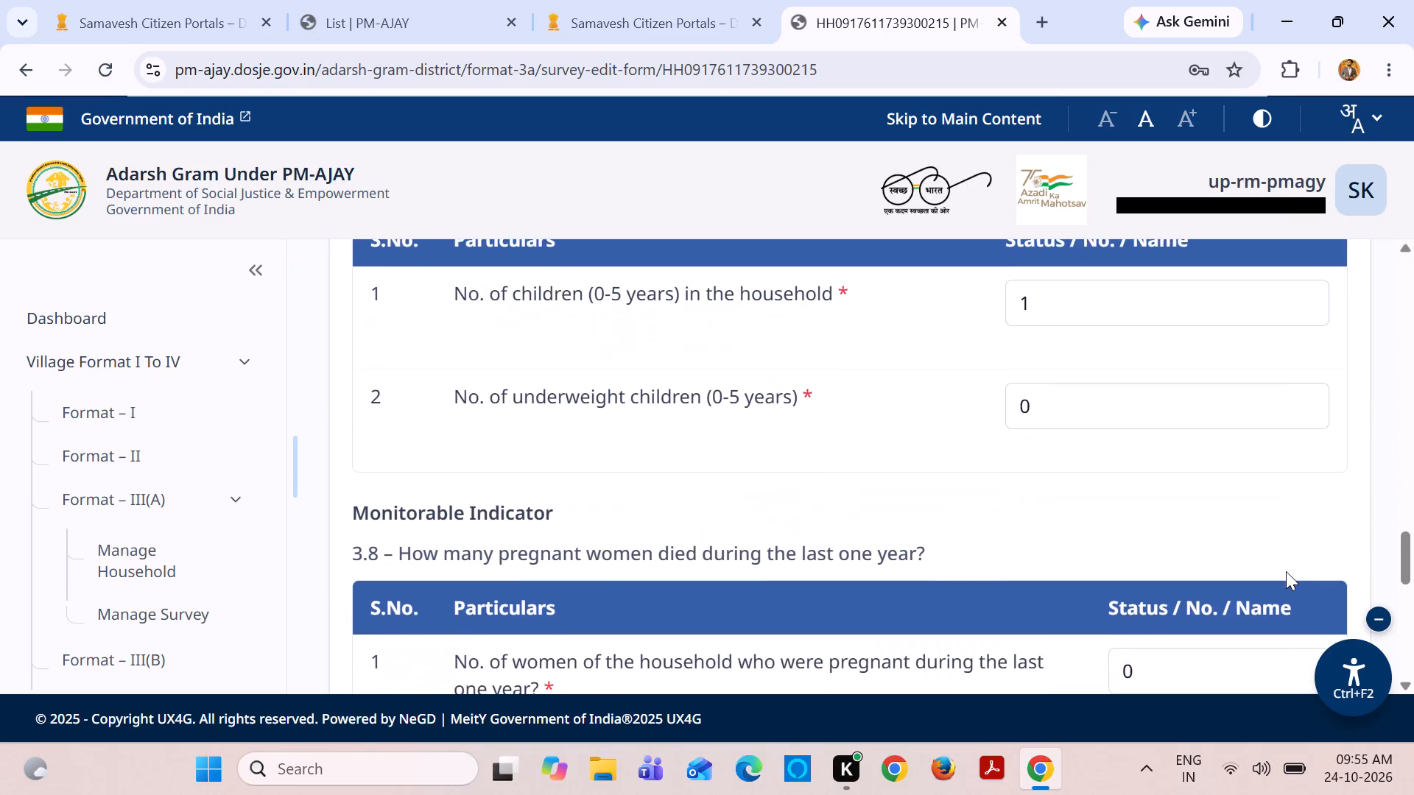
scroll(1286, 571, "down", 4)
scroll(1286, 571, "up", 7)
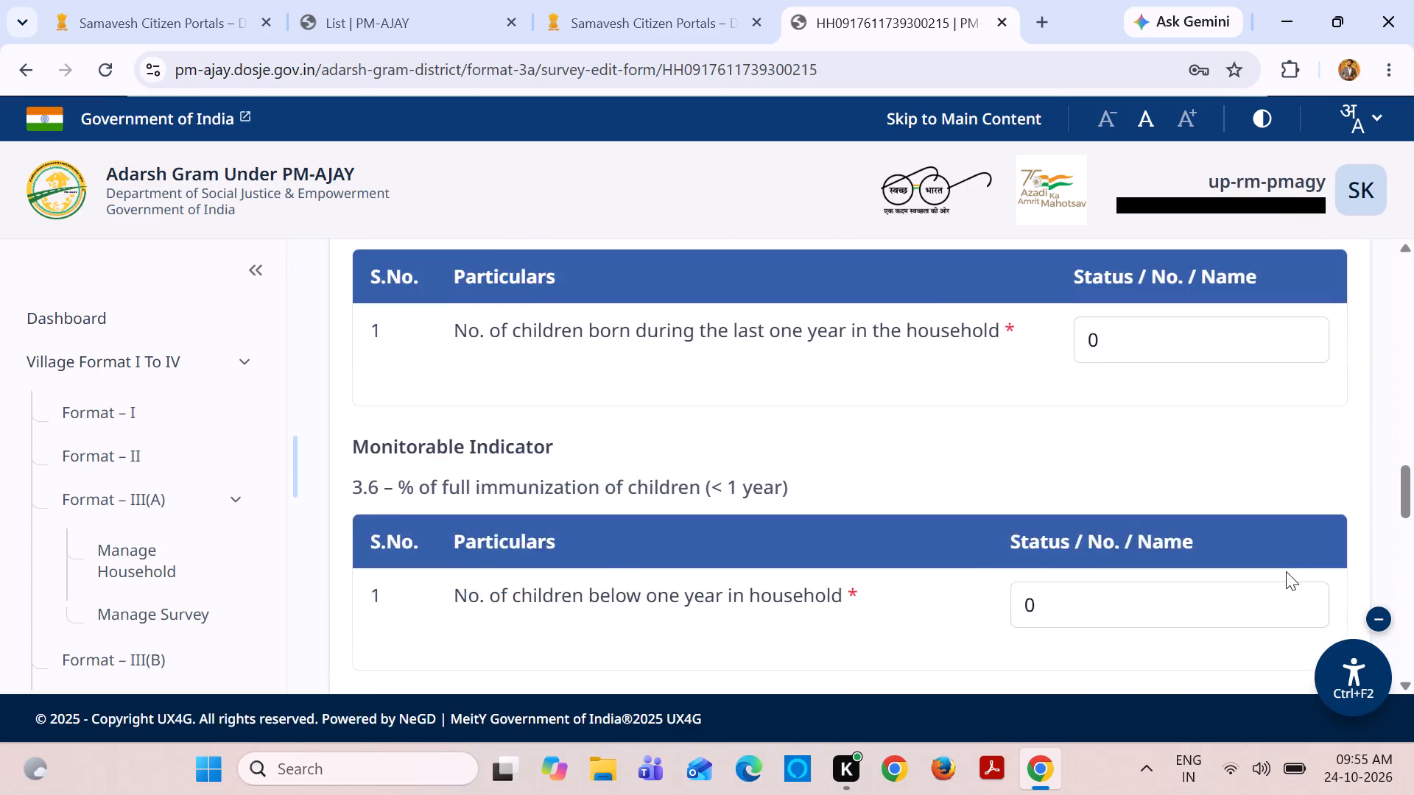
scroll(1286, 571, "up", 6)
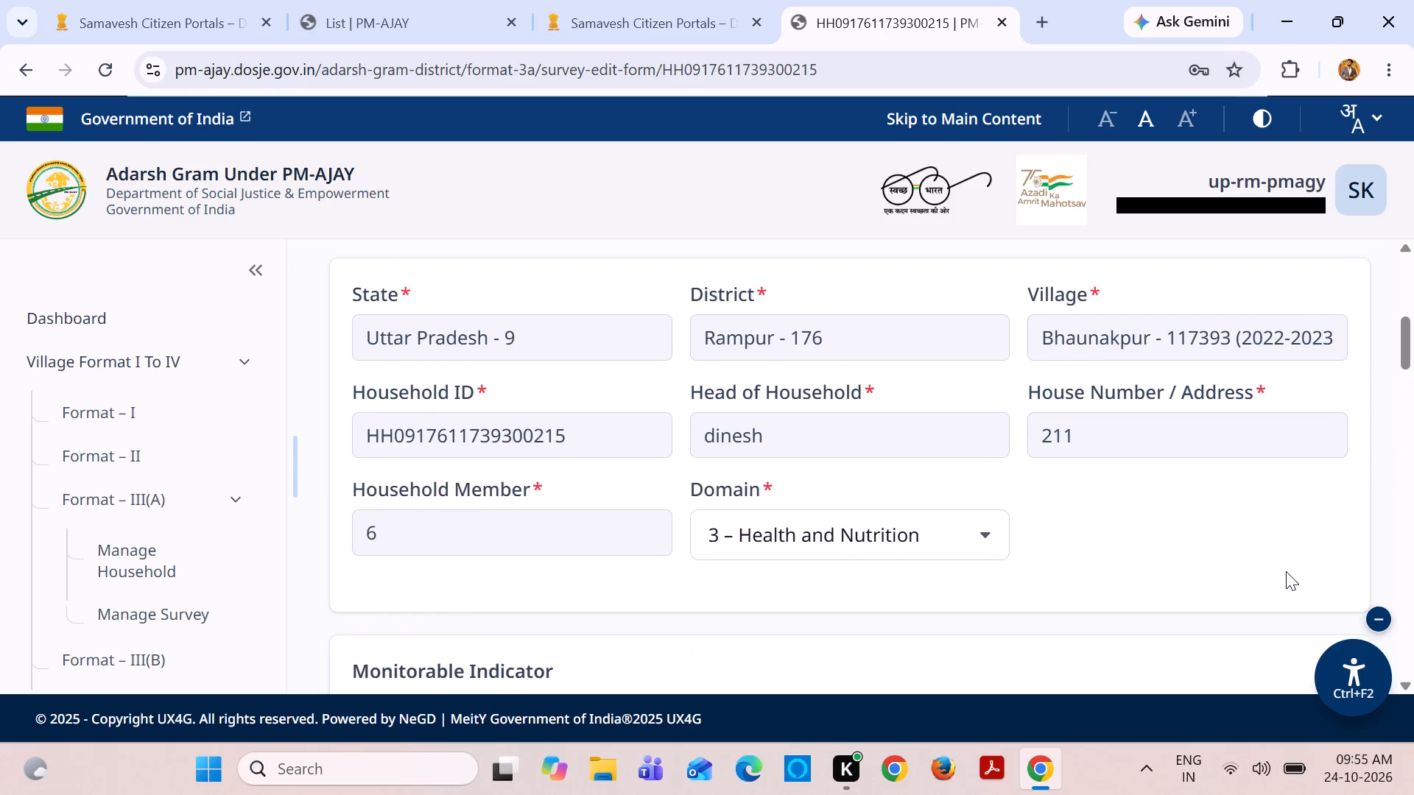
Check the Format-III(B) beneficiary list for the house numbers of households pending under the Health Protection Scheme indicator.
left_click(332, 0)
scroll(759, 346, "up", 5)
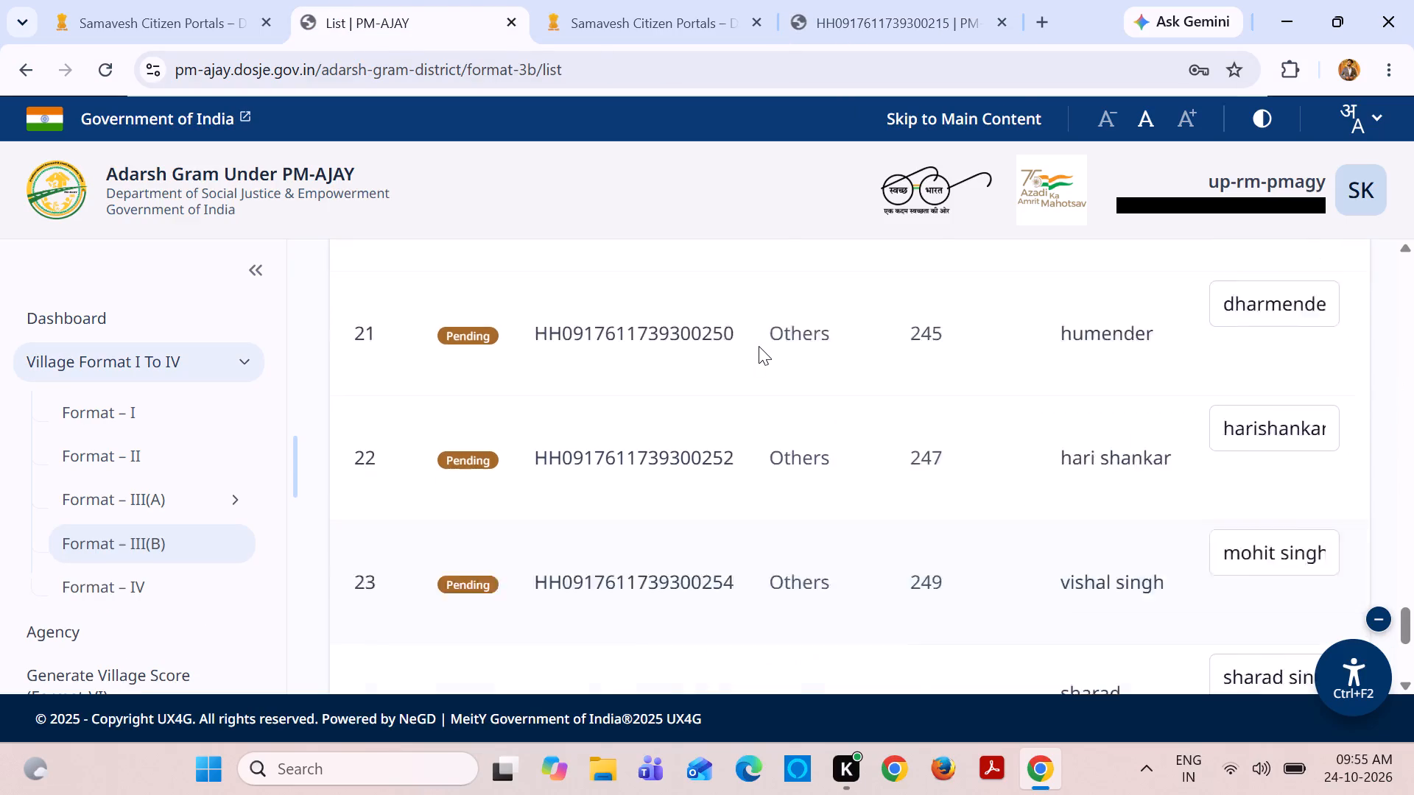
scroll(759, 346, "up", 15)
scroll(759, 346, "down", 4)
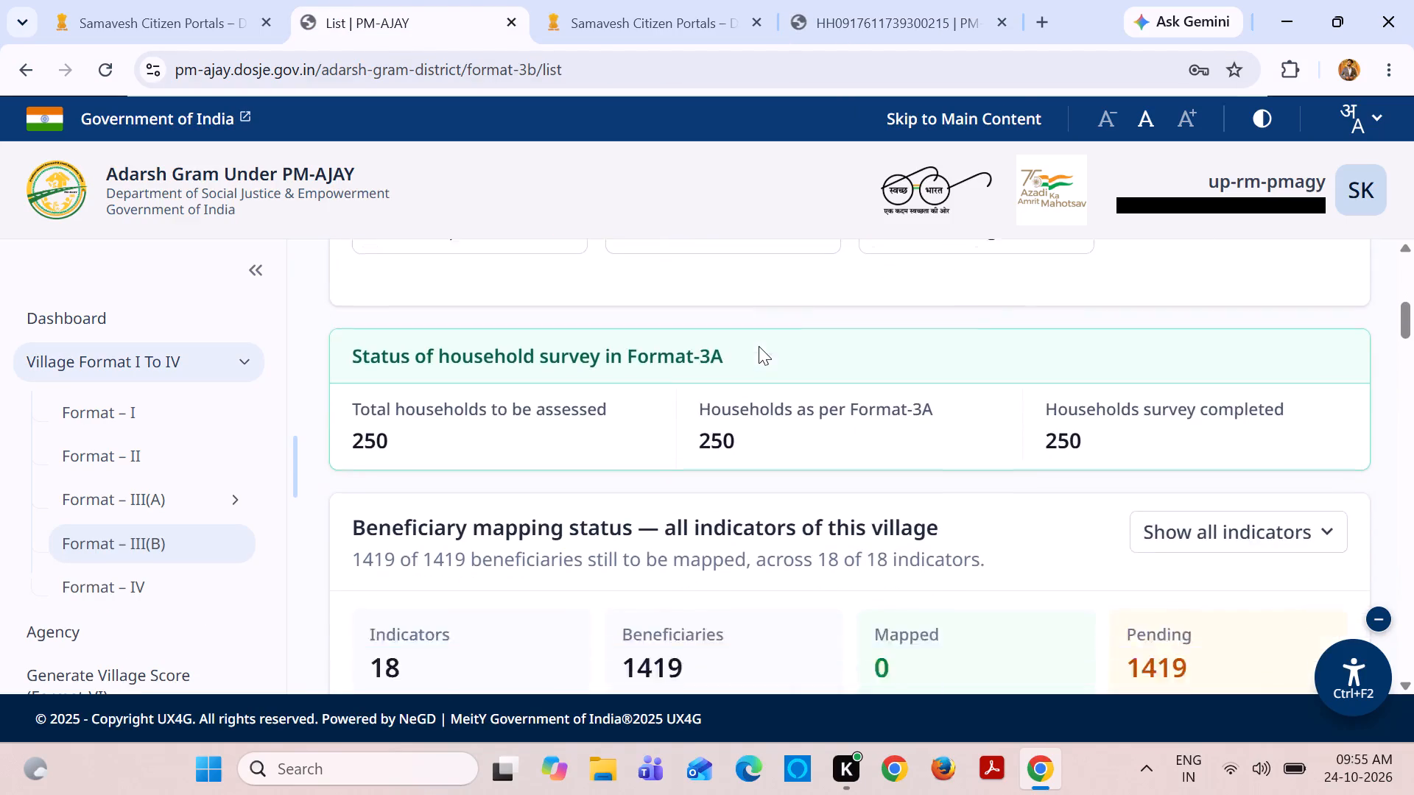
scroll(759, 346, "down", 7)
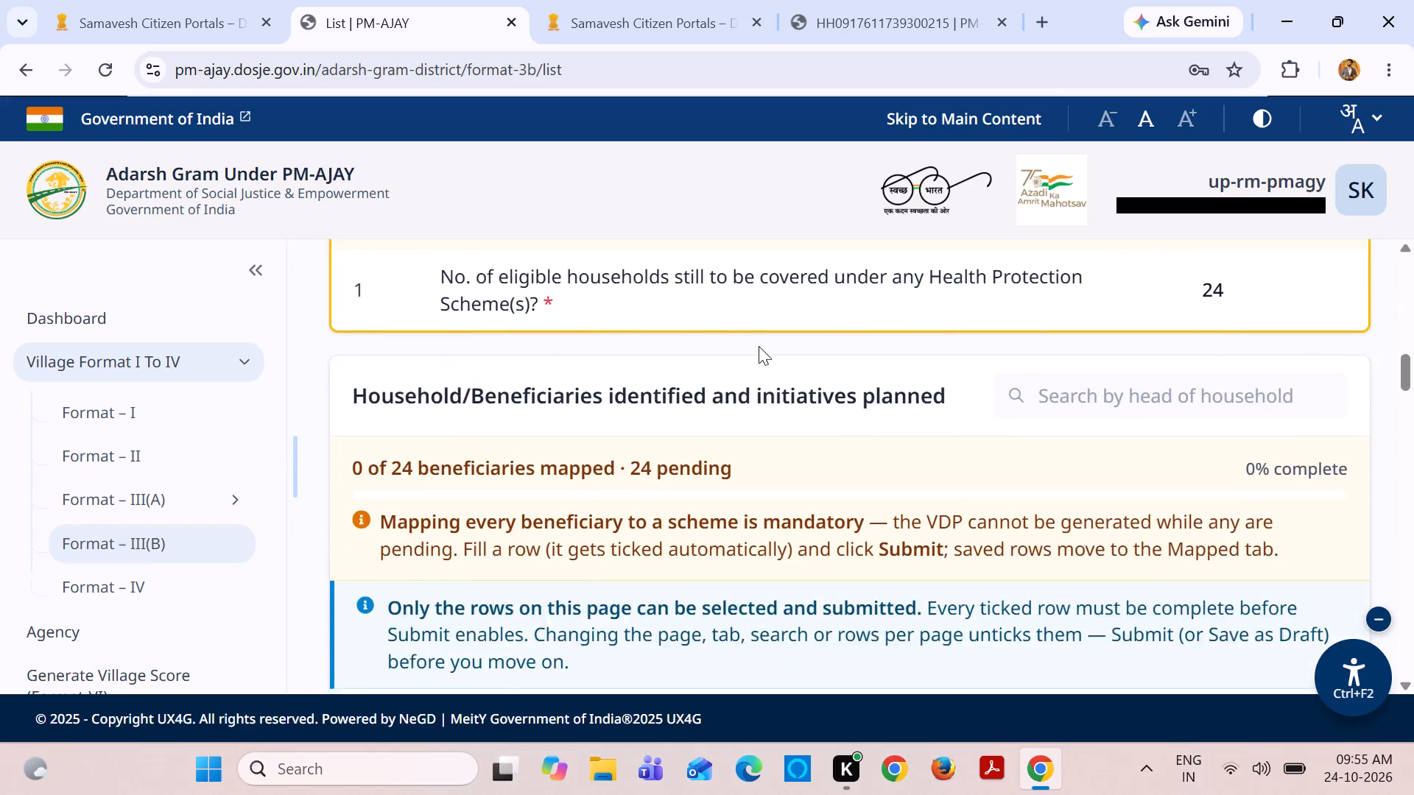
scroll(759, 346, "down", 4)
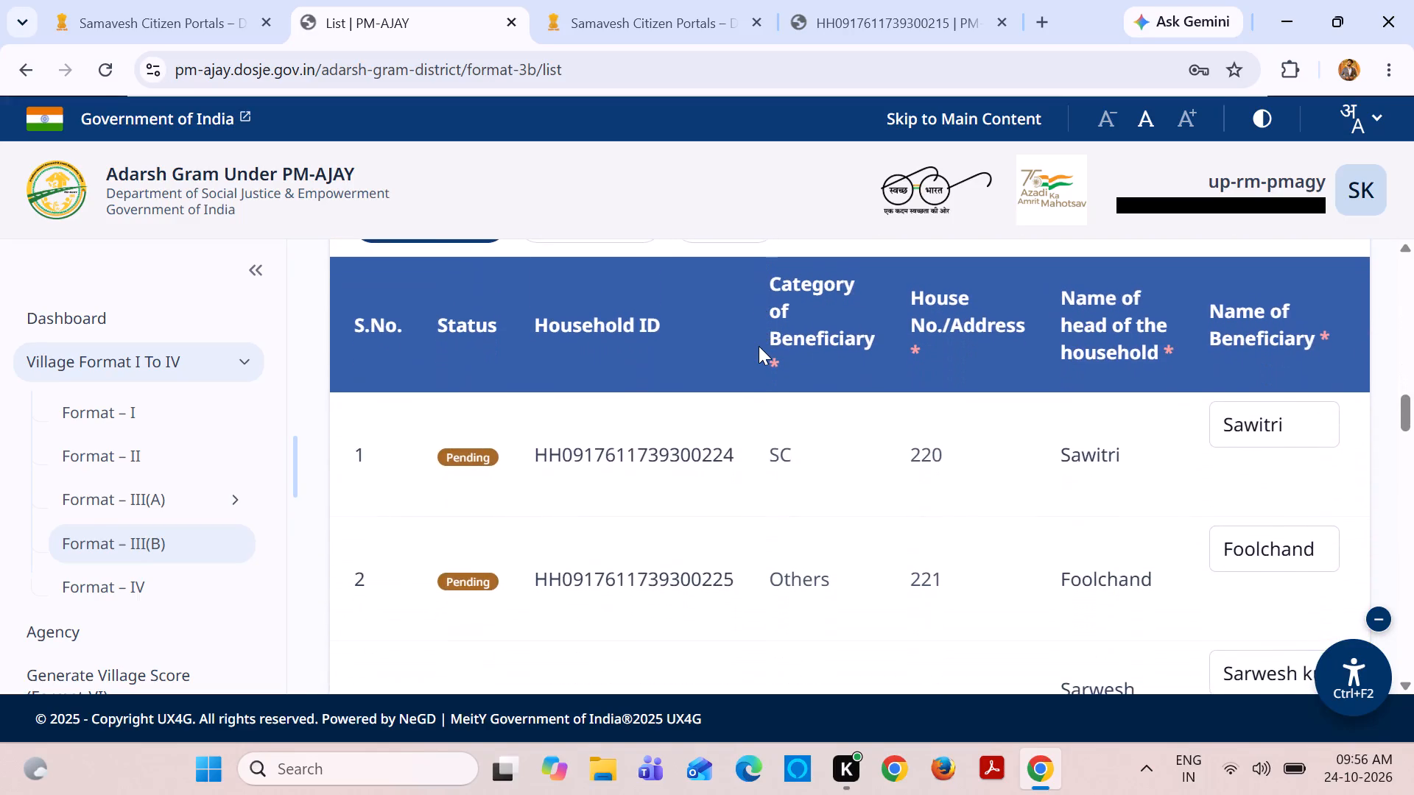
scroll(759, 346, "down", 4)
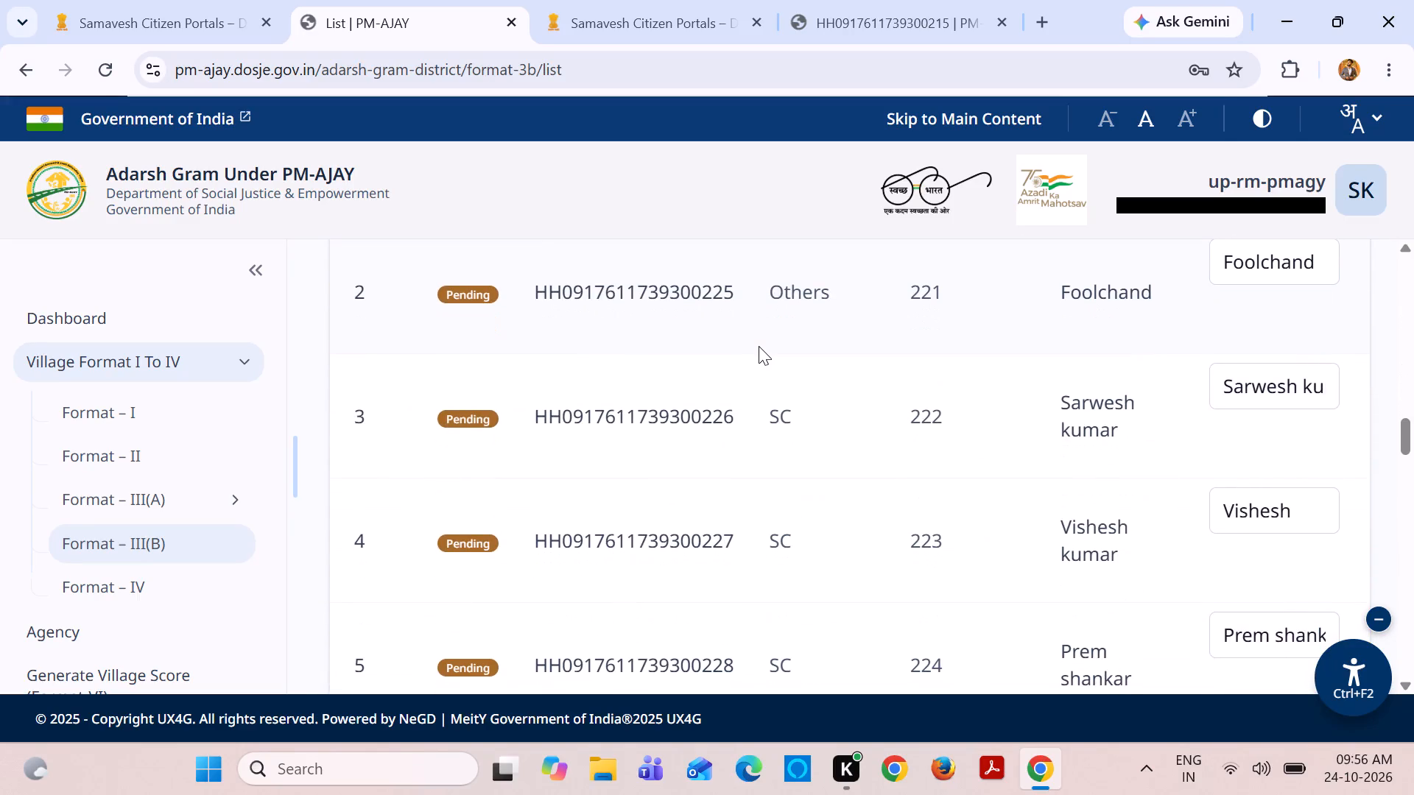
Leave the survey for house number 211, open the survey for house number 221 and select domain 3 – Health and Nutrition.
left_click(861, 0)
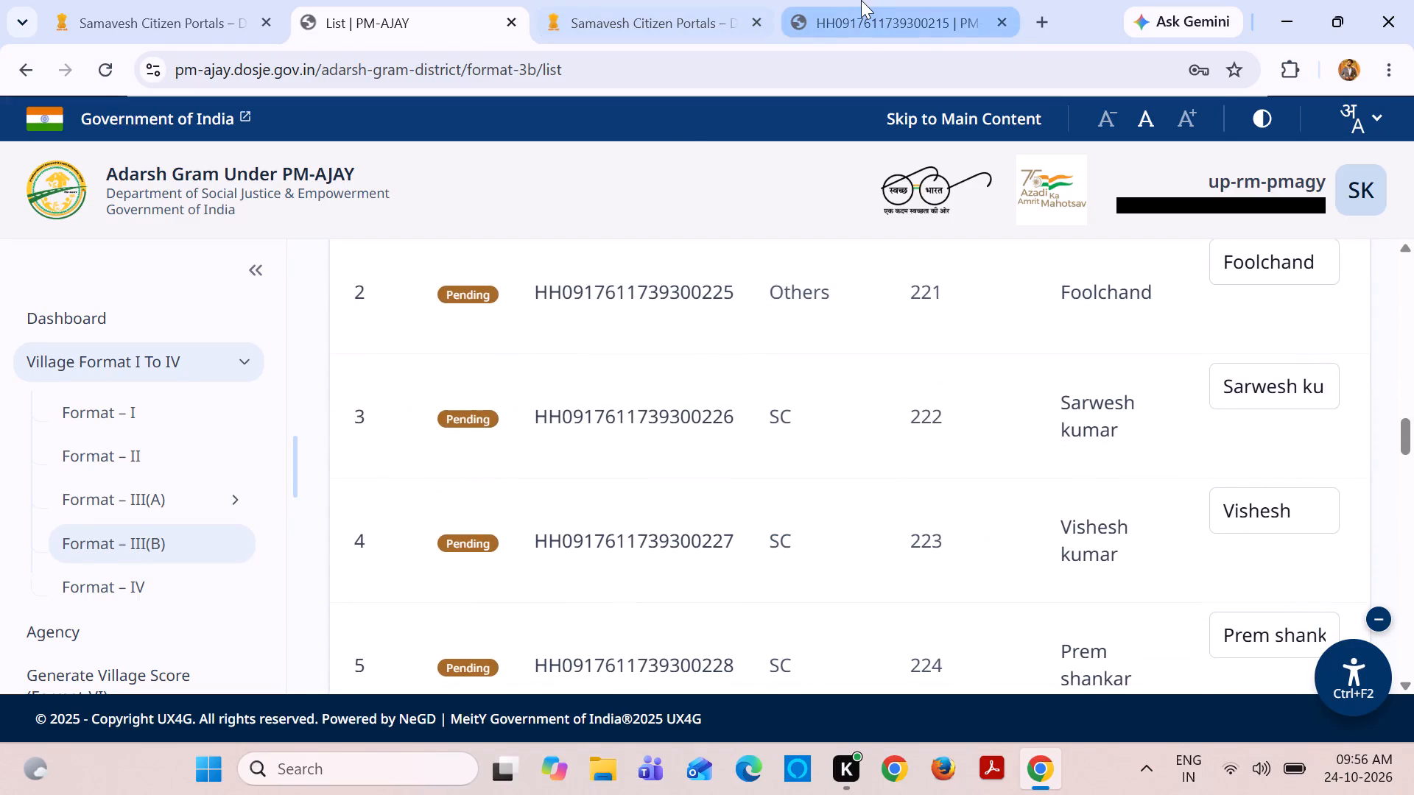
scroll(1102, 429, "up", 8)
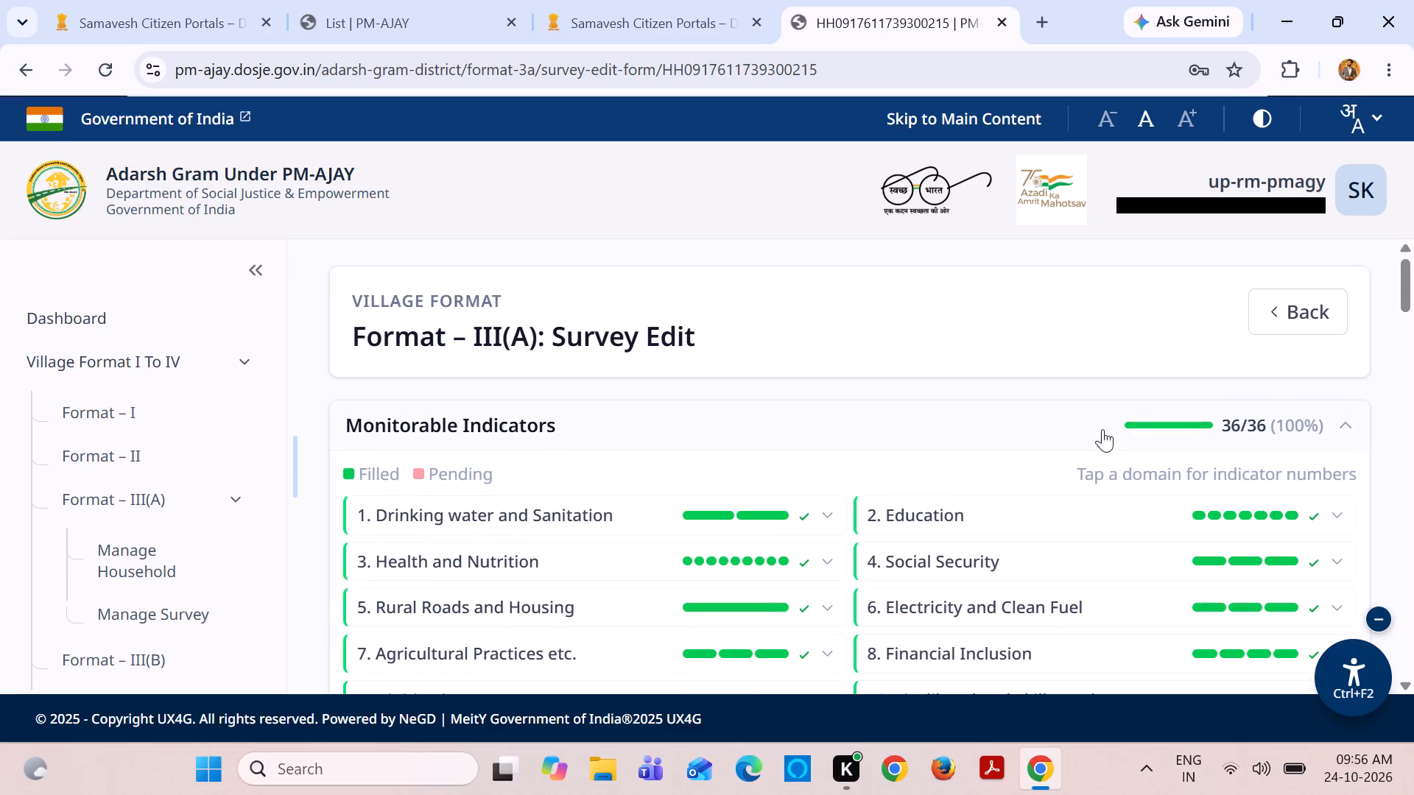
left_click(1284, 314)
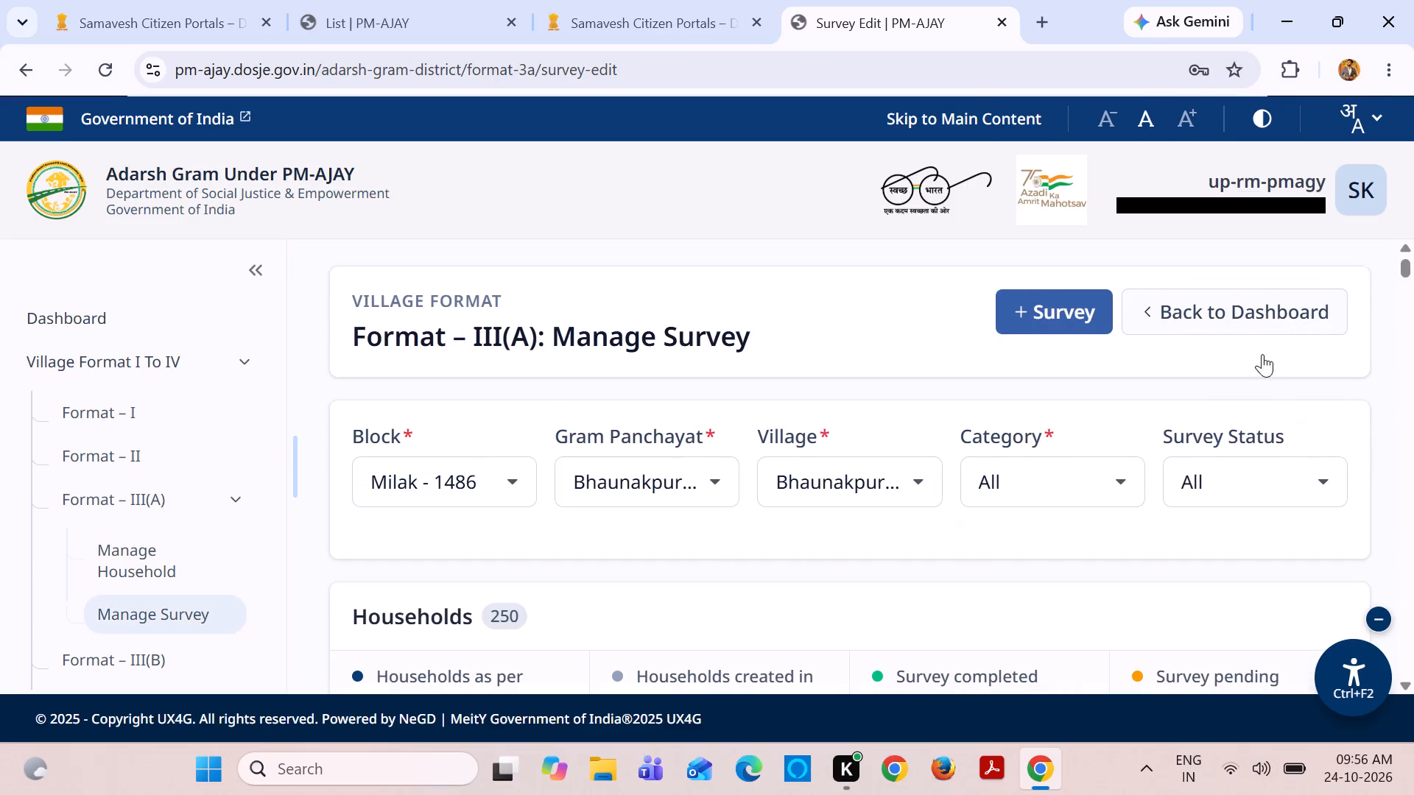
scroll(1245, 448, "down", 14)
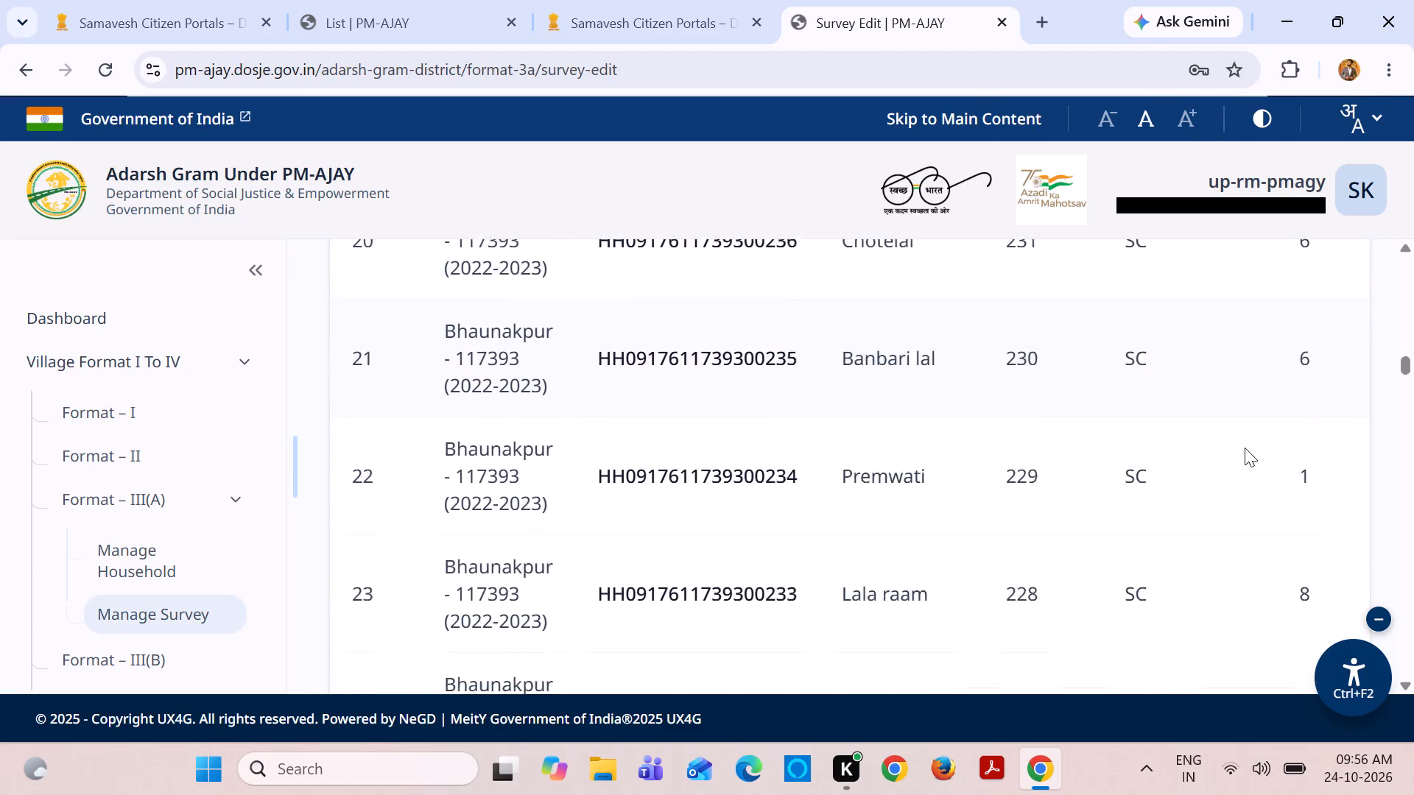
scroll(1245, 448, "down", 4)
scroll(1245, 448, "up", 3)
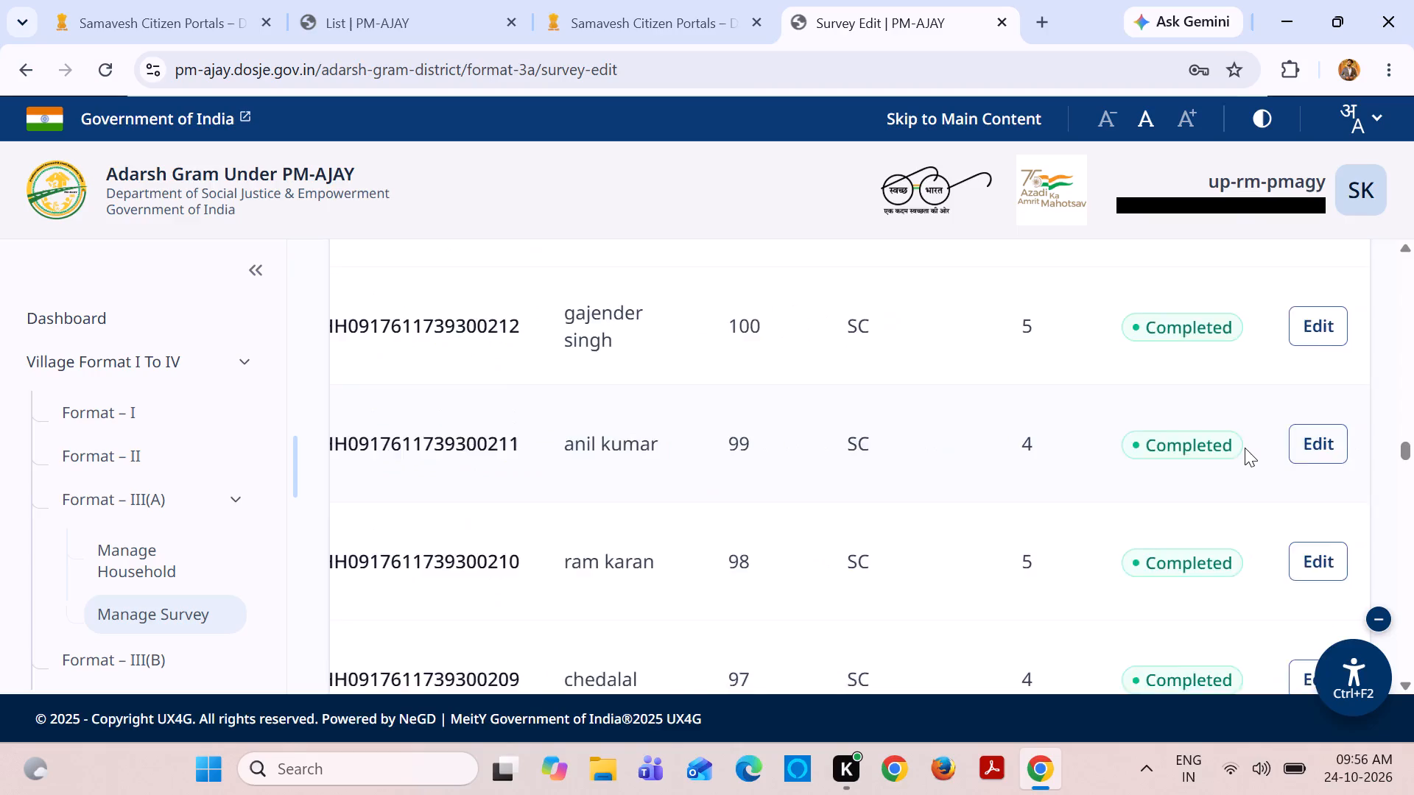
scroll(1245, 448, "up", 7)
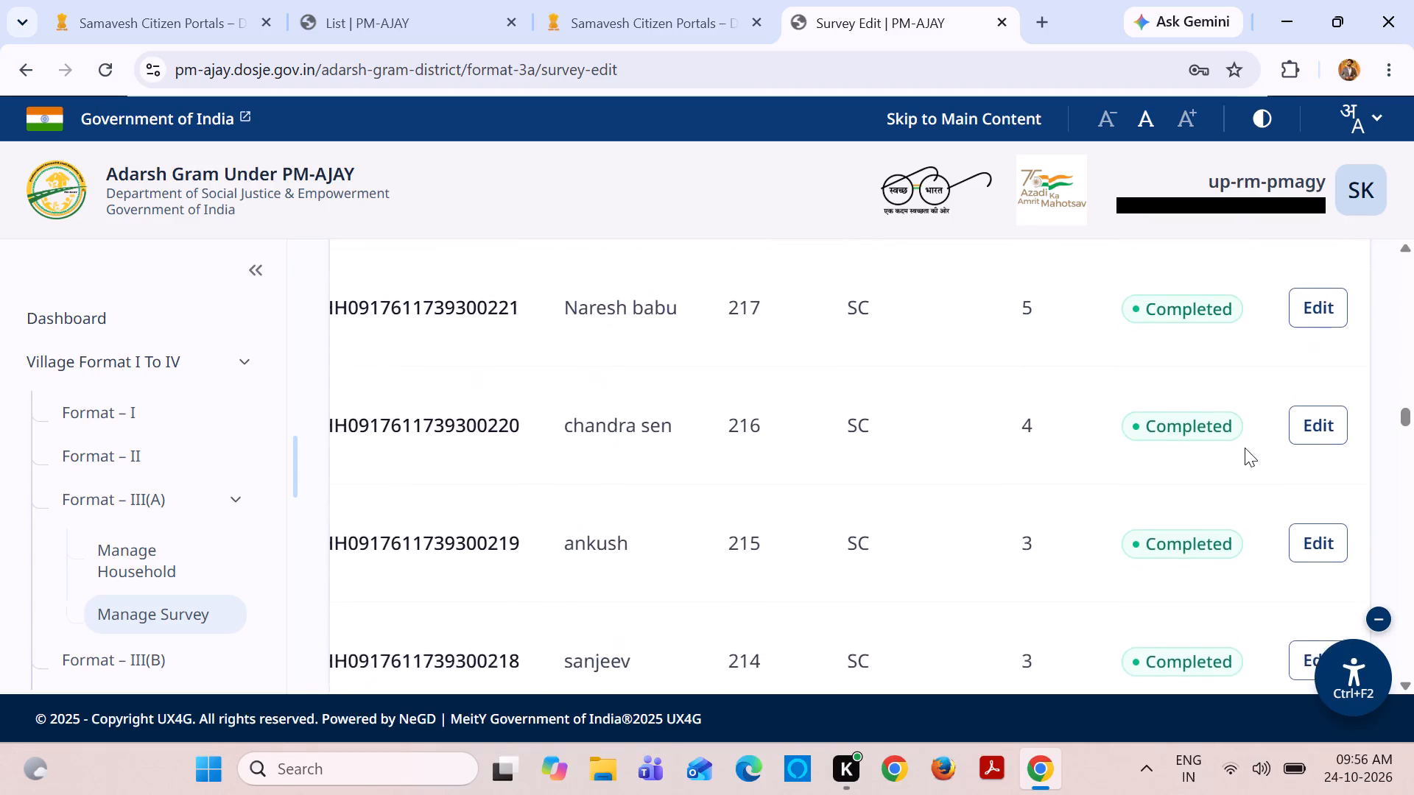
scroll(1245, 448, "up", 2)
scroll(1245, 448, "left", 2)
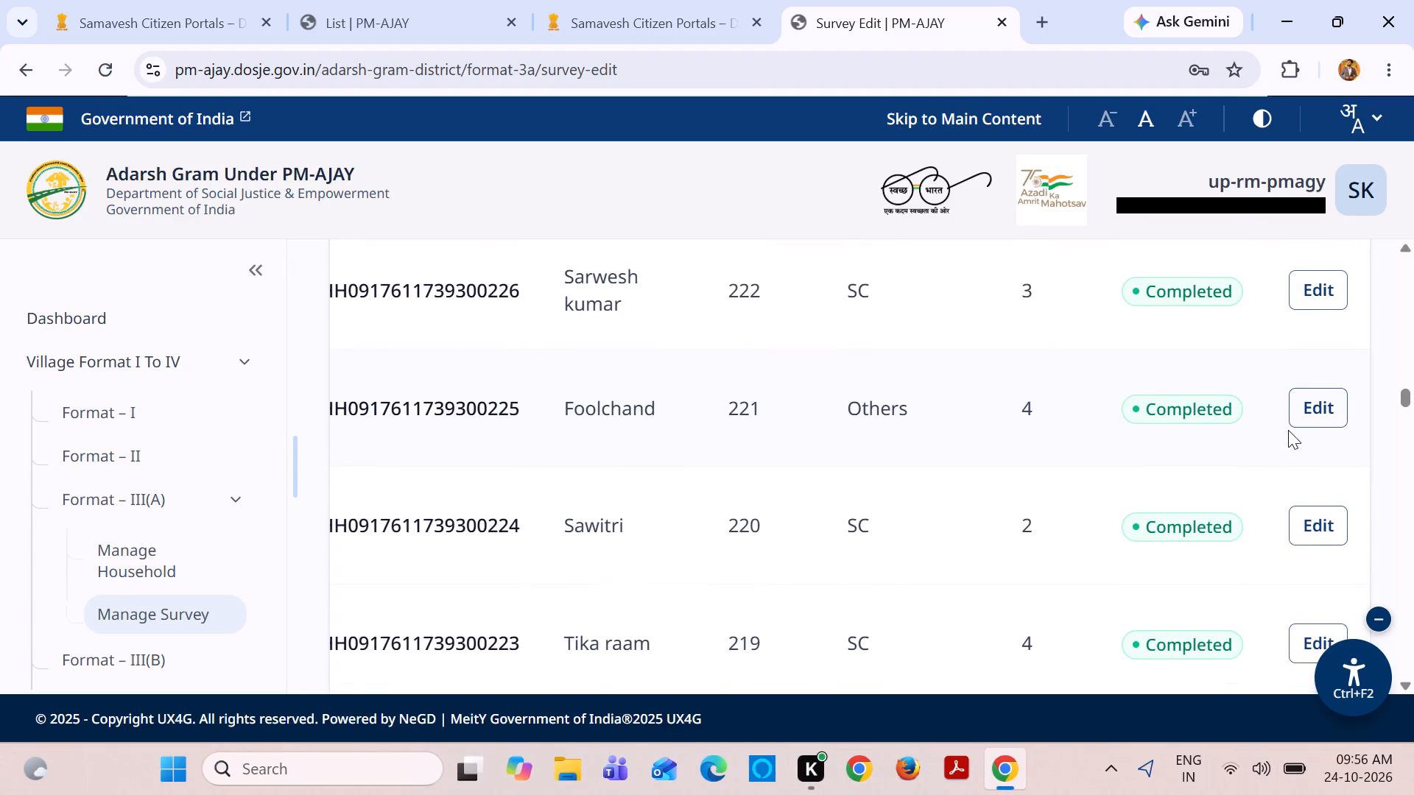
left_click(1309, 420)
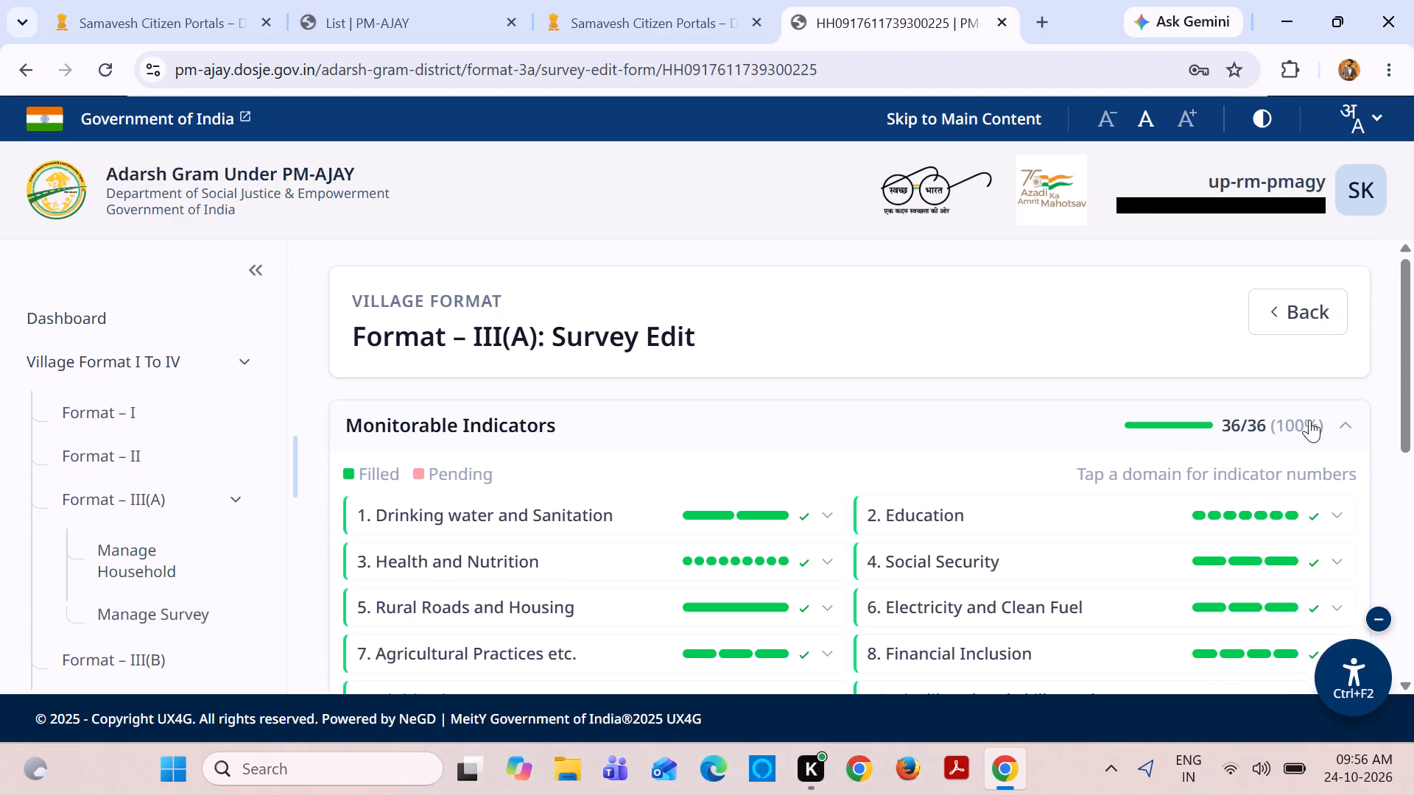
scroll(1147, 451, "down", 9)
left_click(949, 500)
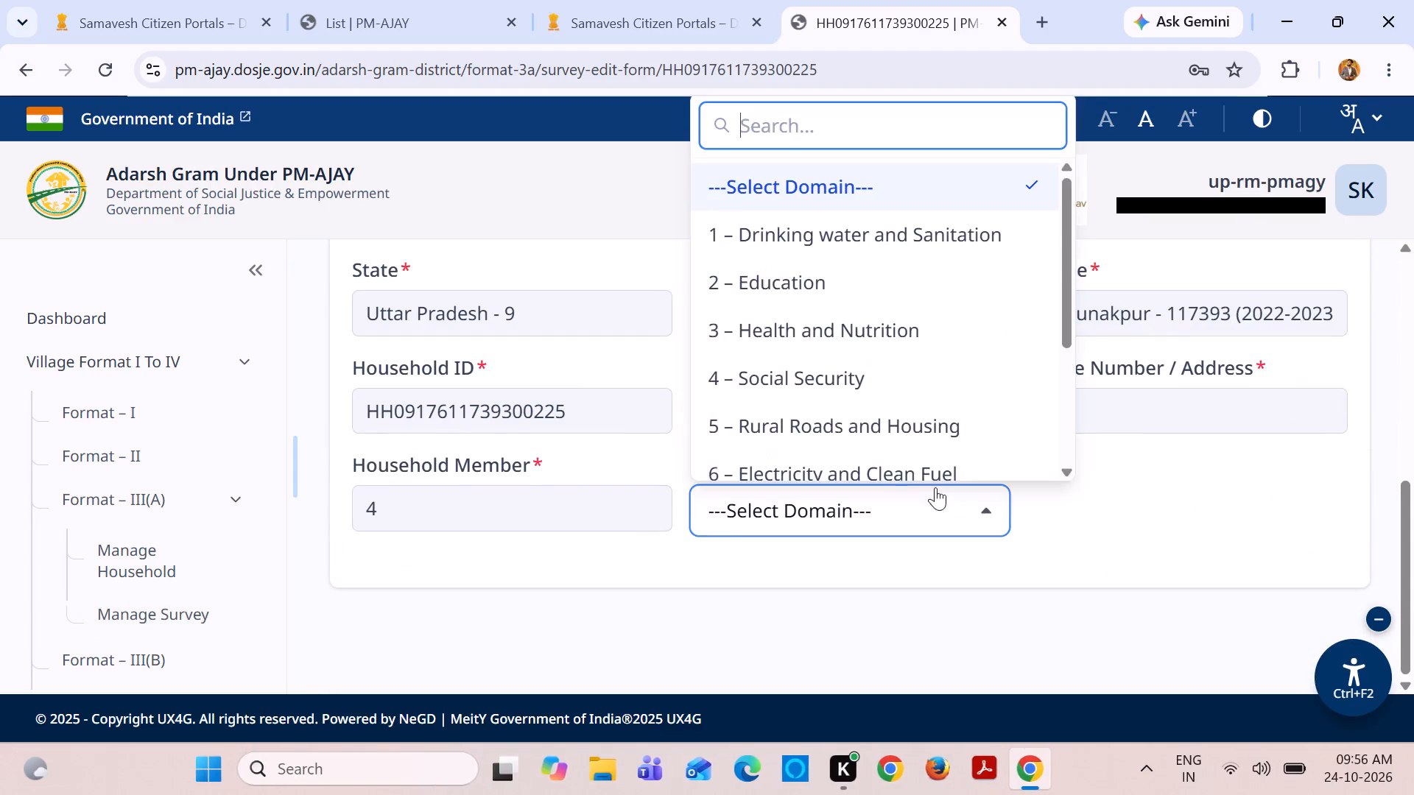
left_click(847, 294)
Set the Health Protection Scheme coverage answer under indicator 3.1 for house number 221, save the survey and return to the household list.
scroll(958, 430, "down", 2)
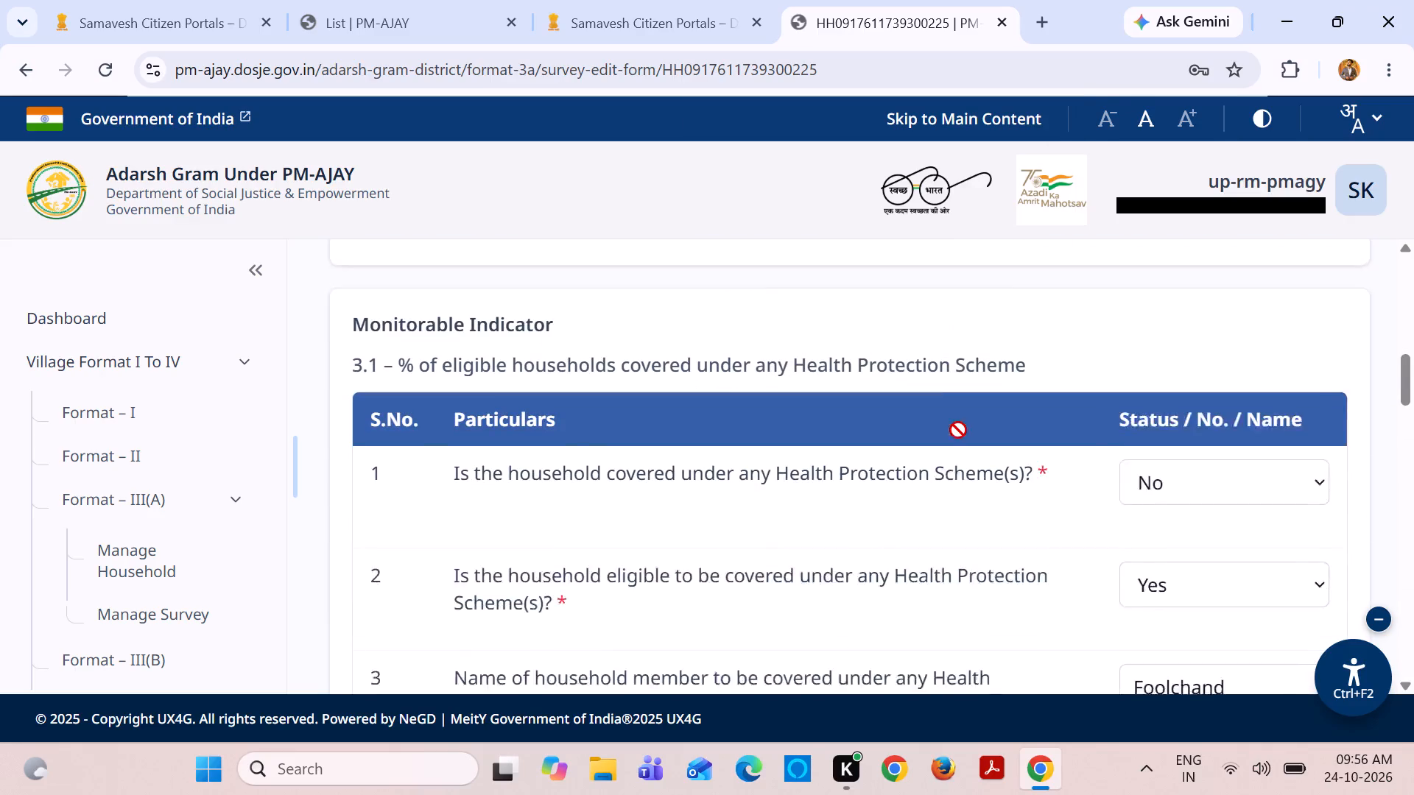
scroll(958, 430, "down", 1)
left_click_drag(1214, 417, 1200, 509)
left_click(1200, 509)
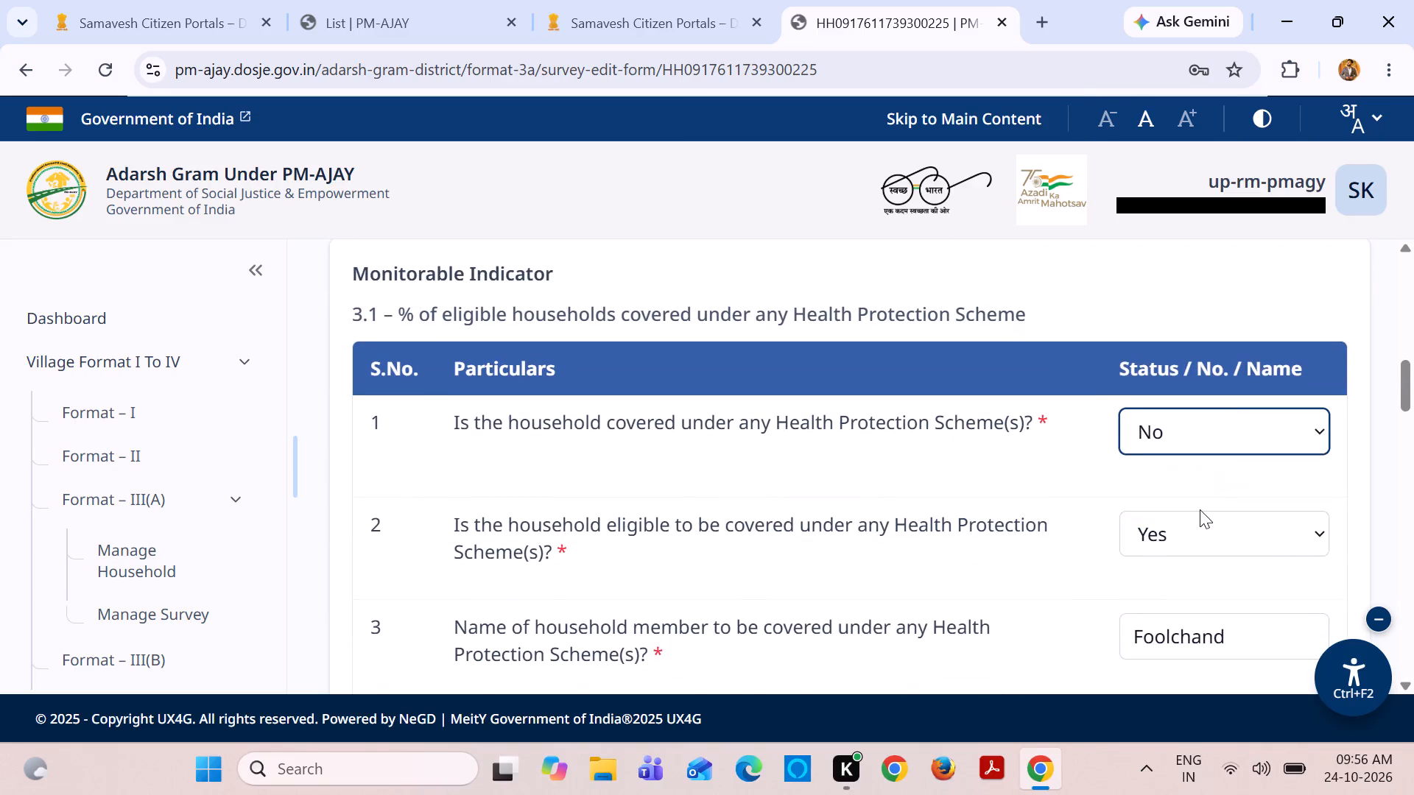
scroll(1200, 509, "down", 9)
scroll(1200, 509, "down", 16)
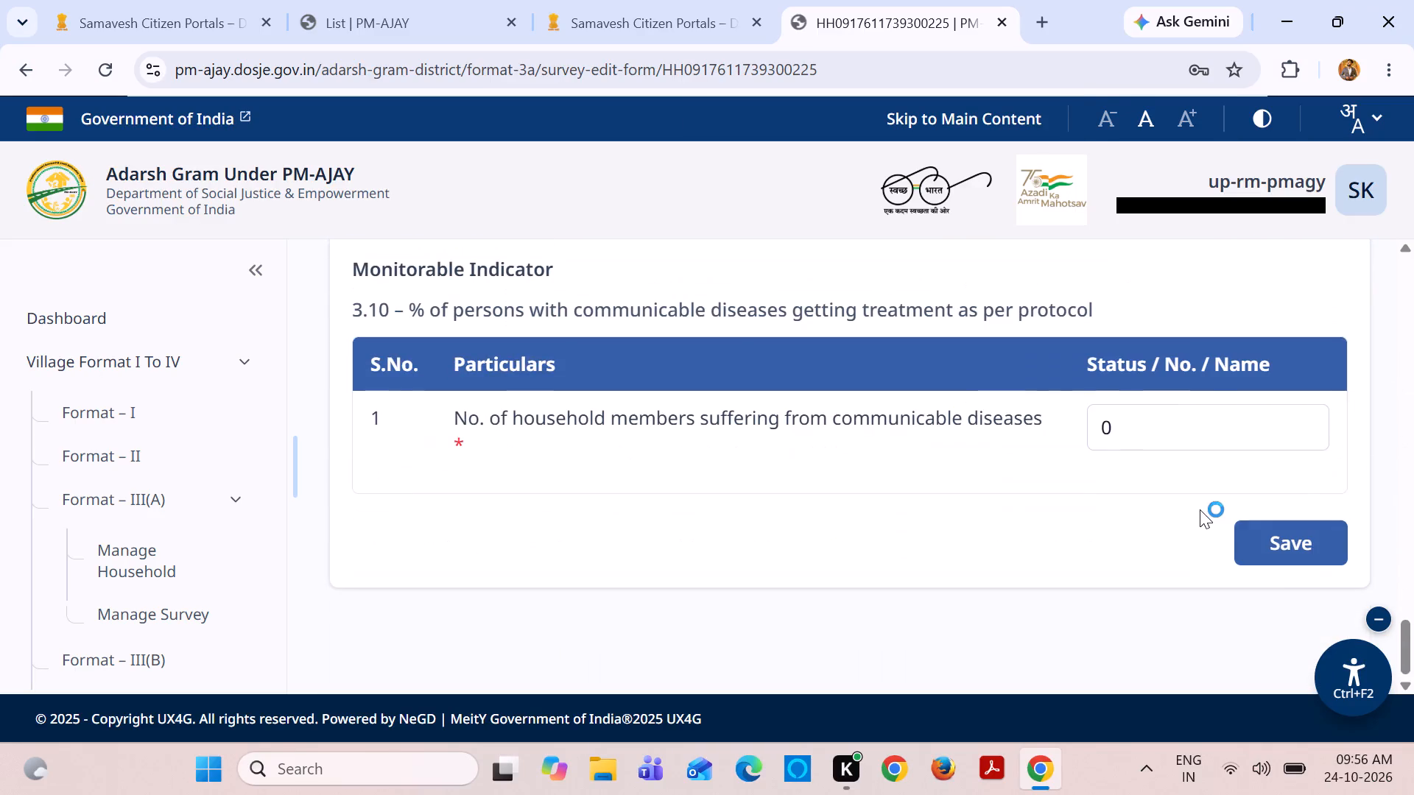
left_click(1288, 553)
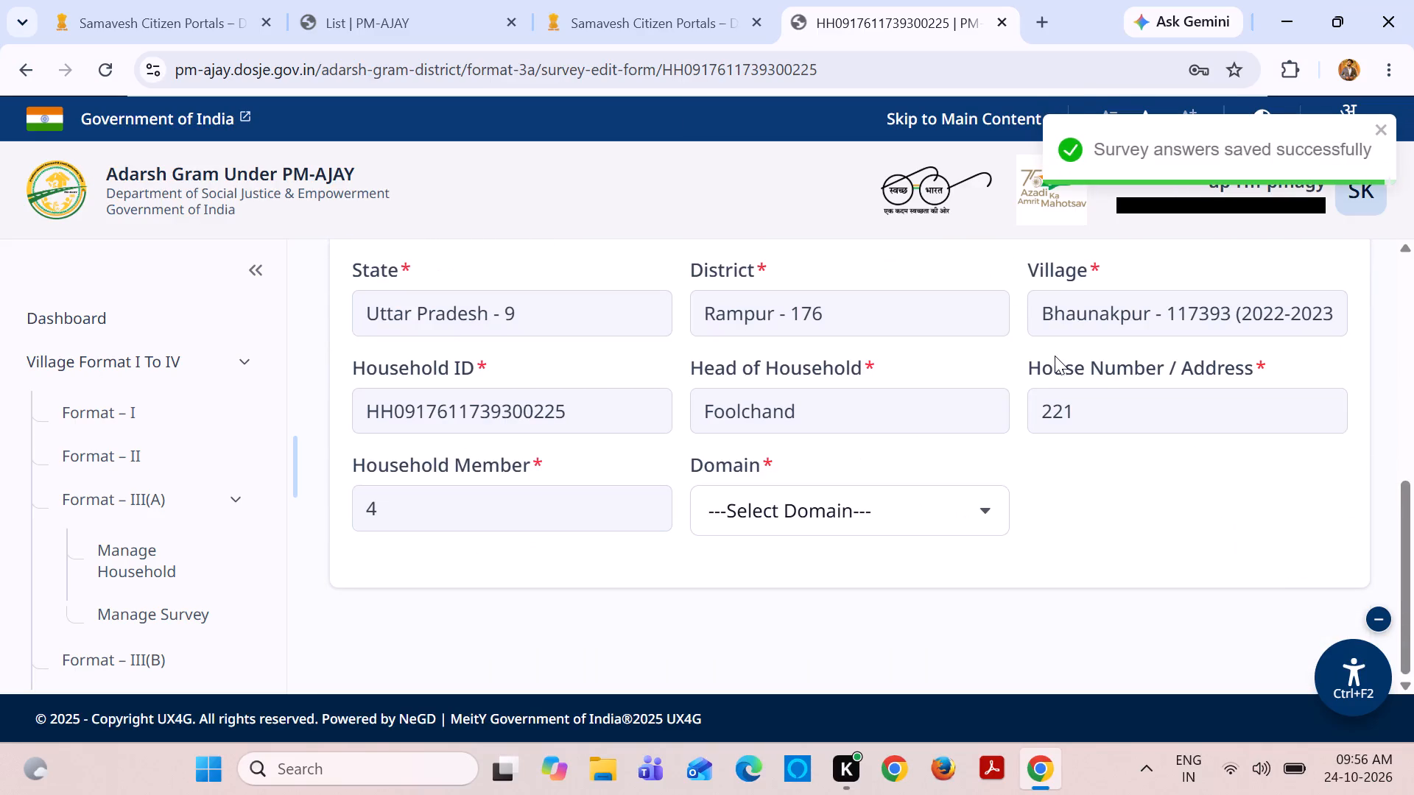
scroll(1055, 356, "up", 9)
left_click(1303, 314)
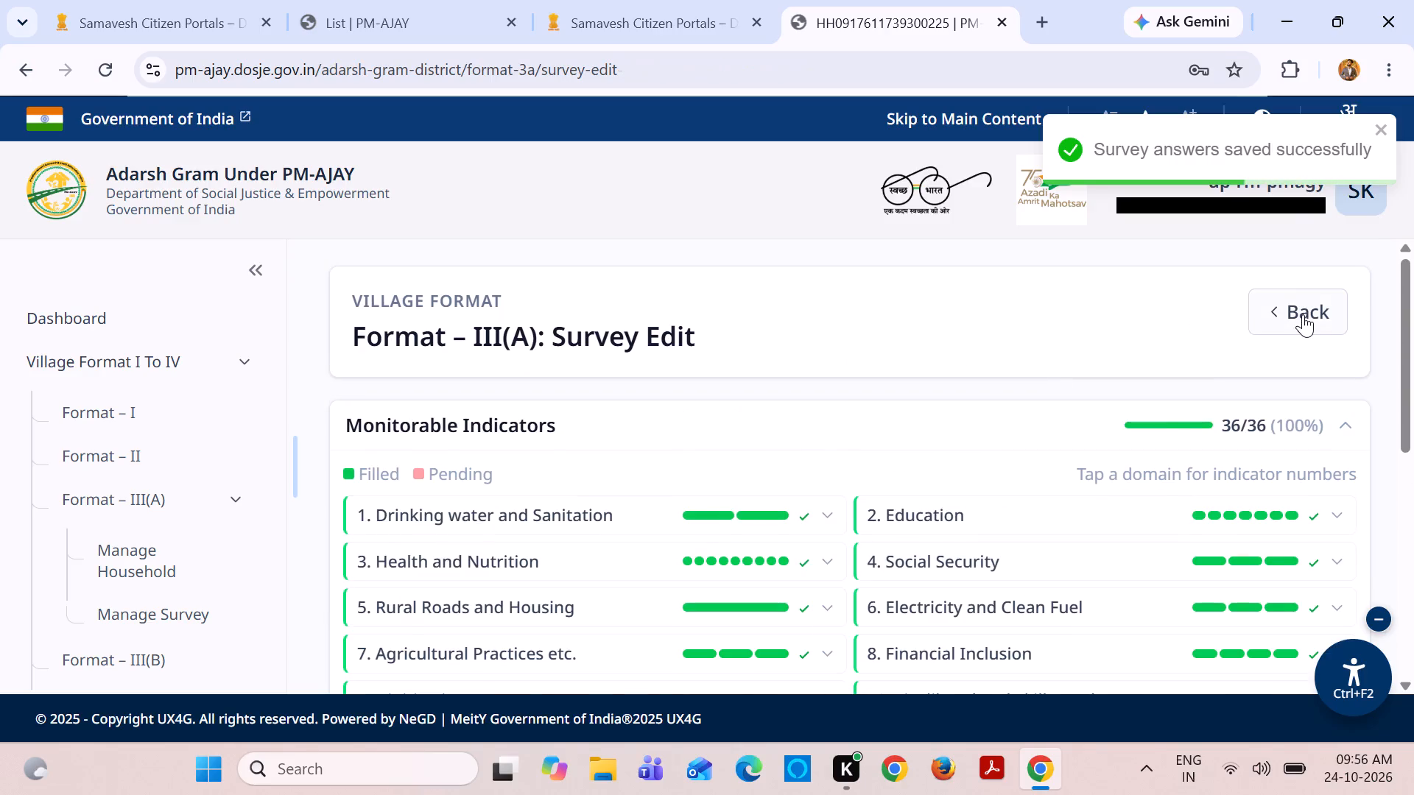
Find the household at house number 222, open its survey for editing and select domain 3 – Health and Nutrition.
scroll(1206, 379, "down", 9)
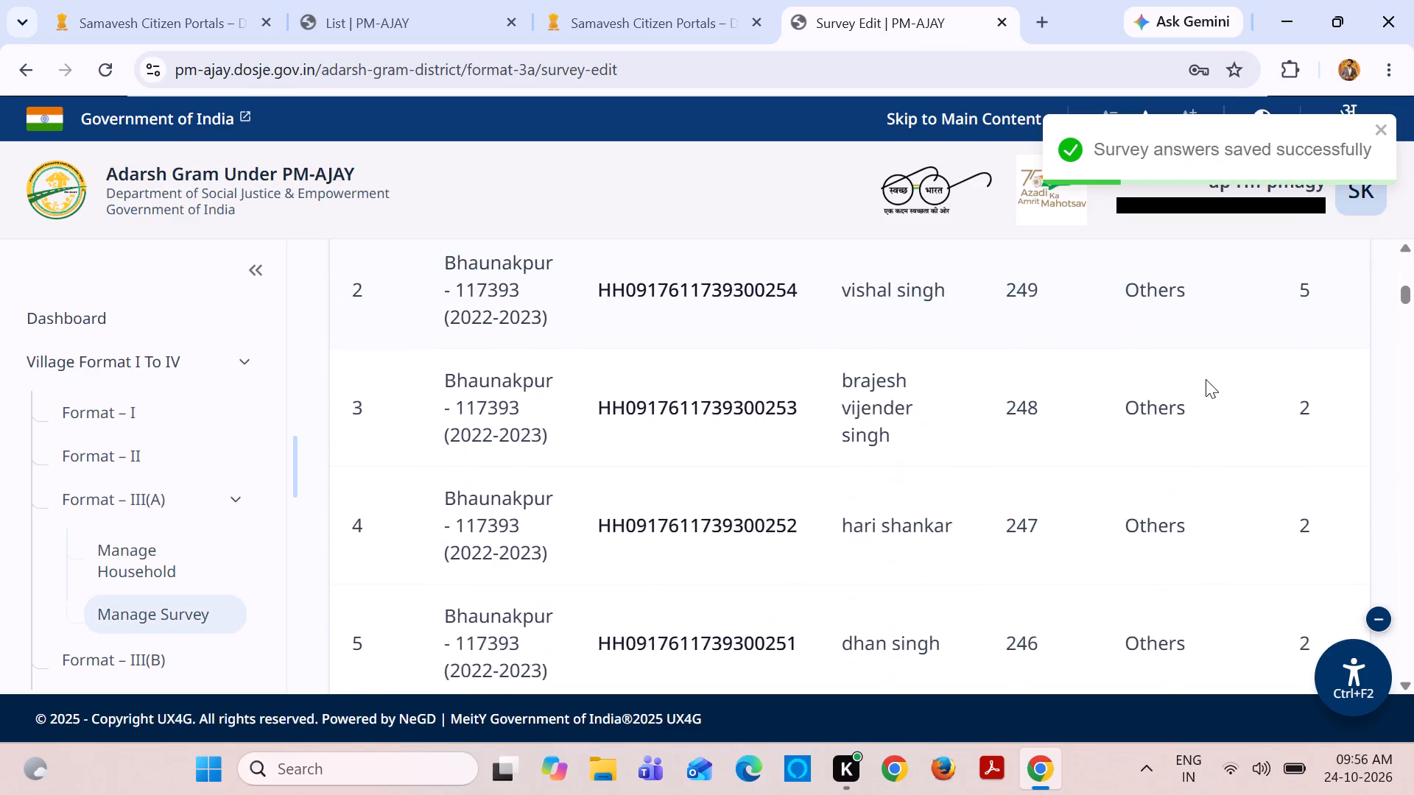
scroll(1206, 379, "down", 9)
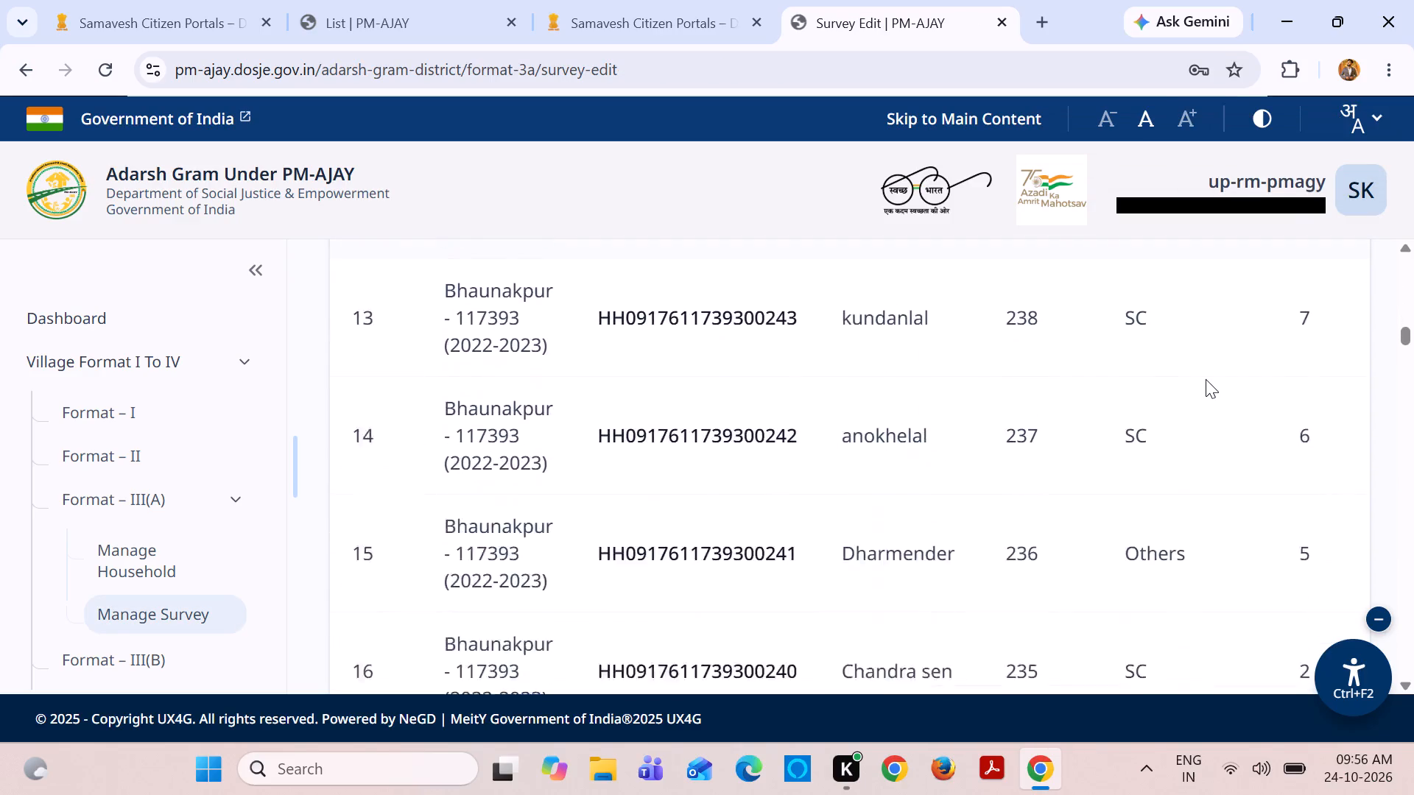
scroll(1206, 379, "down", 9)
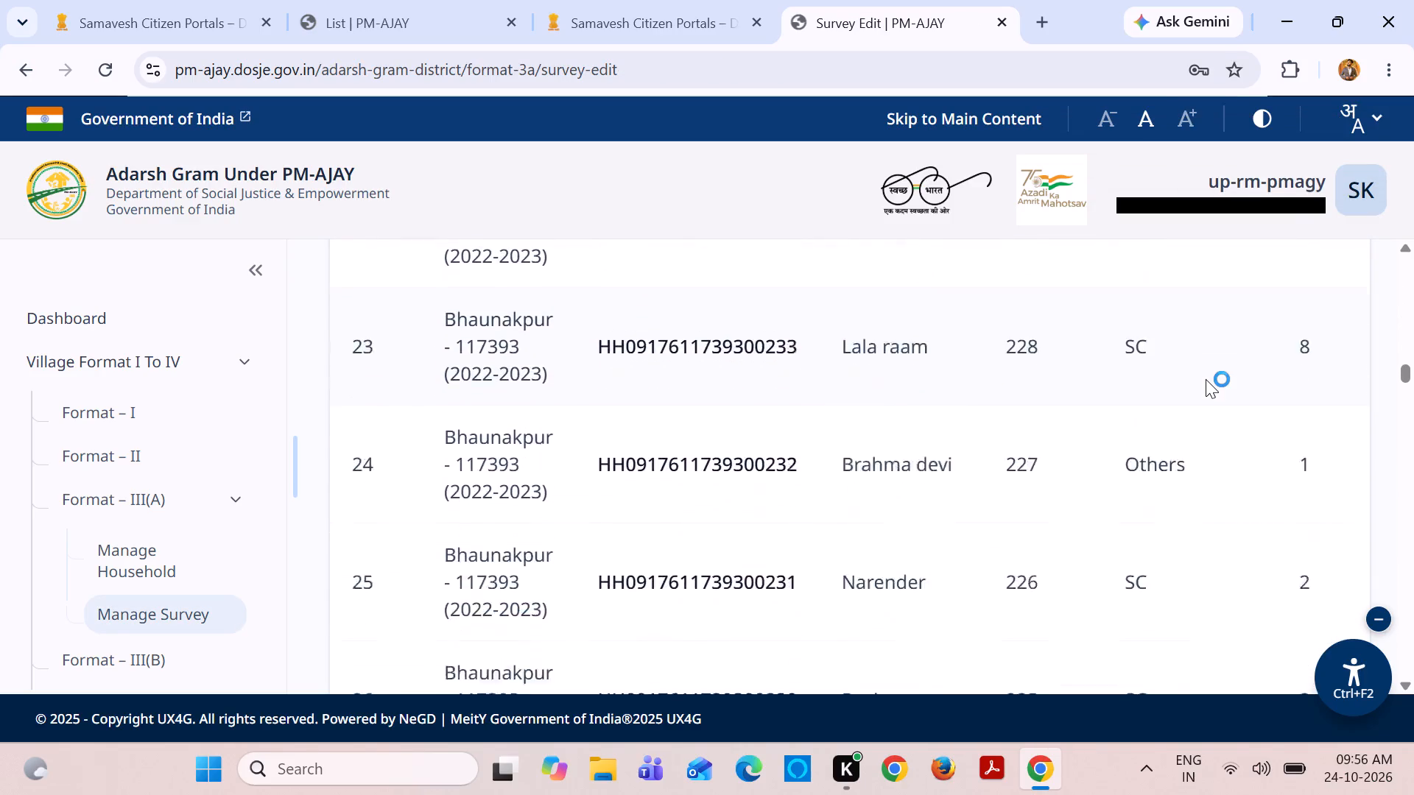
scroll(1206, 379, "down", 2)
scroll(1206, 379, "left", 5)
scroll(1206, 379, "down", 2)
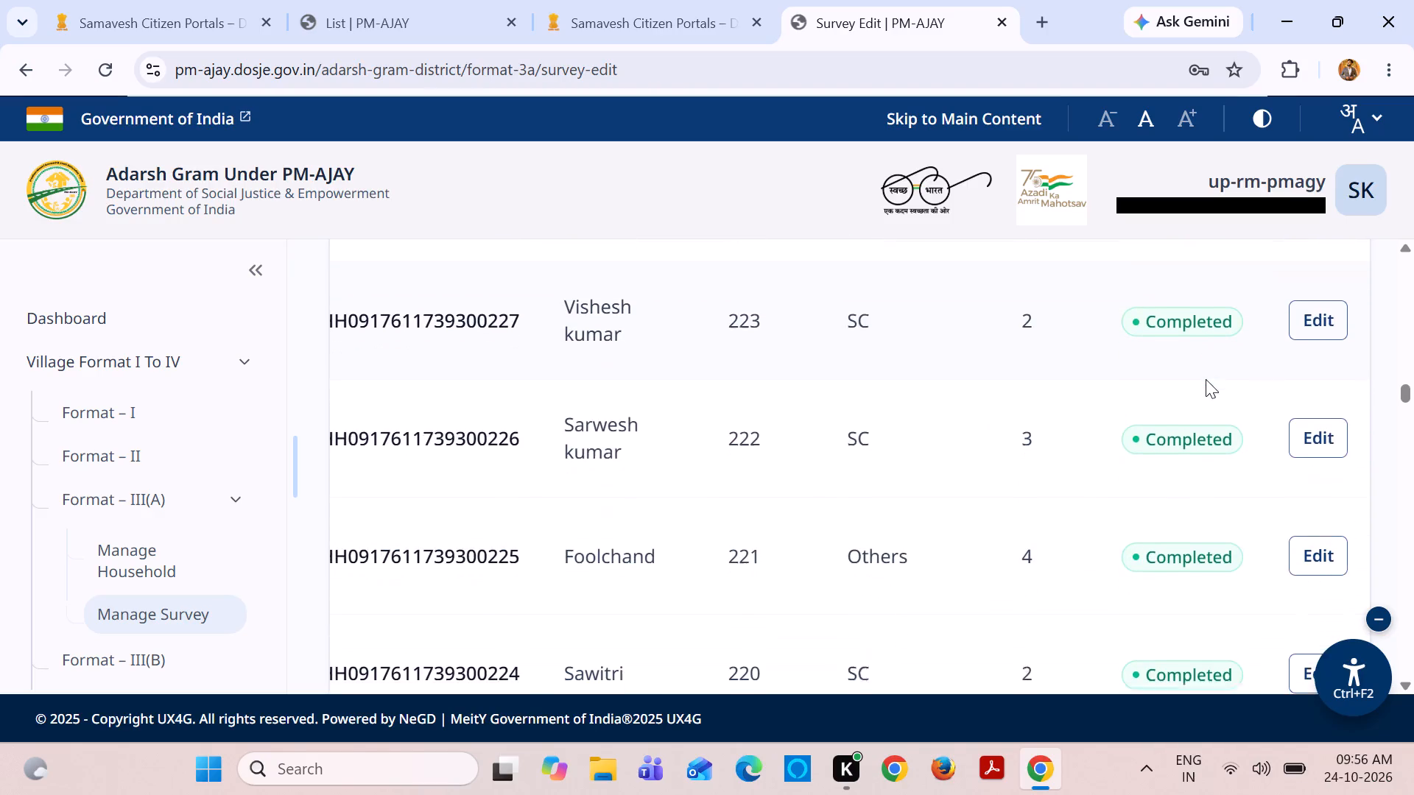
scroll(1206, 379, "down", 1)
left_click(1318, 428)
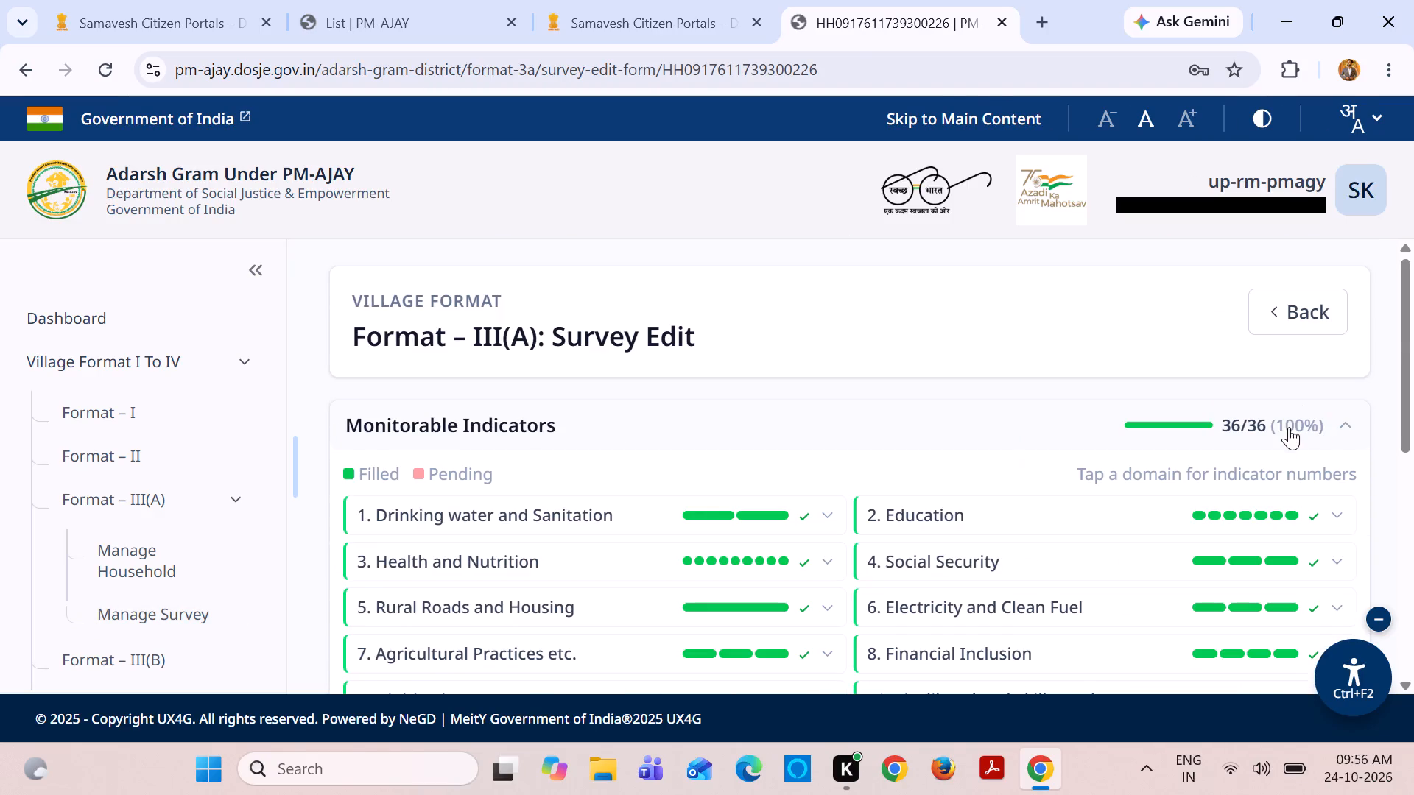
scroll(1161, 451, "down", 9)
left_click(985, 506)
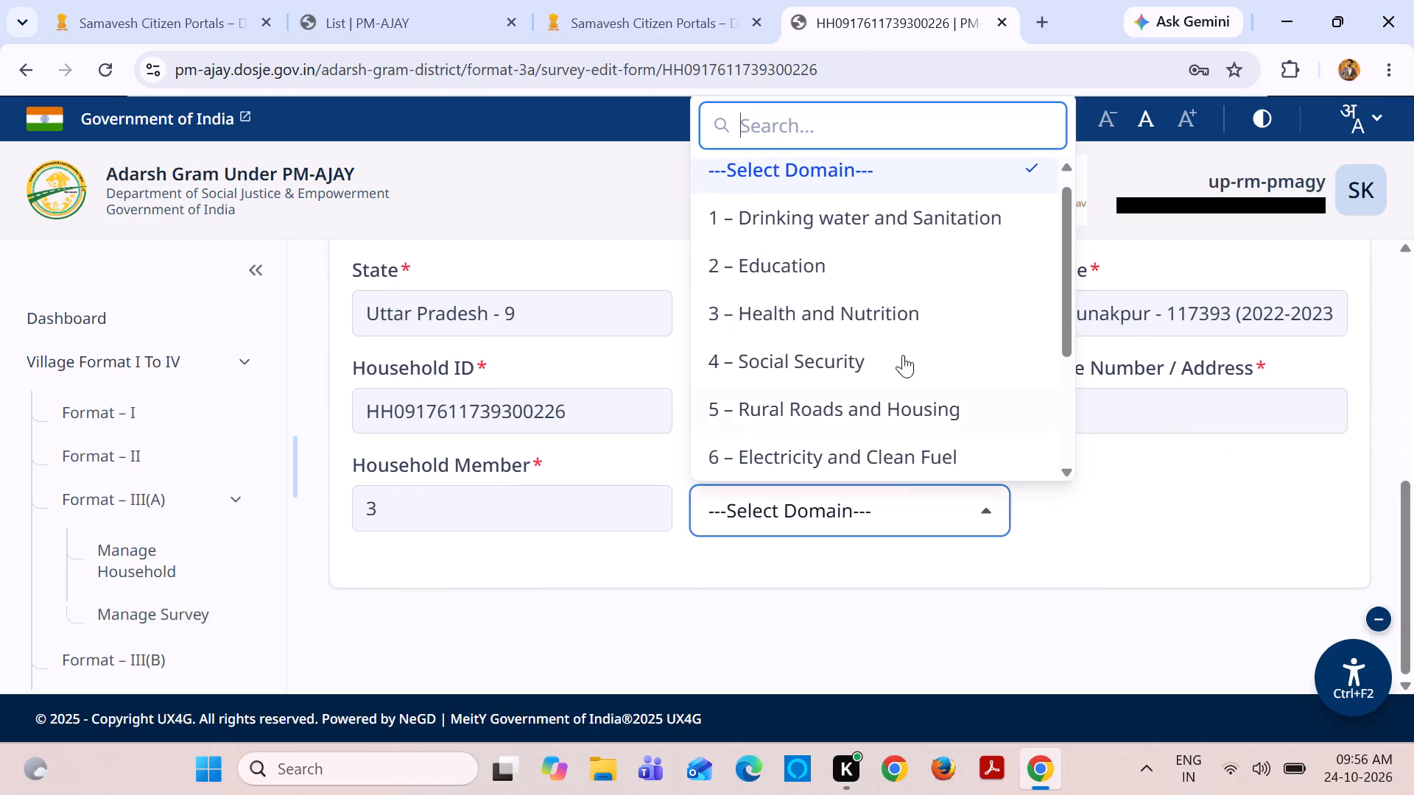
left_click(906, 305)
Set the Health Protection Scheme coverage answer under indicator 3.1 to Yes, save the survey and return to the household list.
scroll(1080, 548, "down", 3)
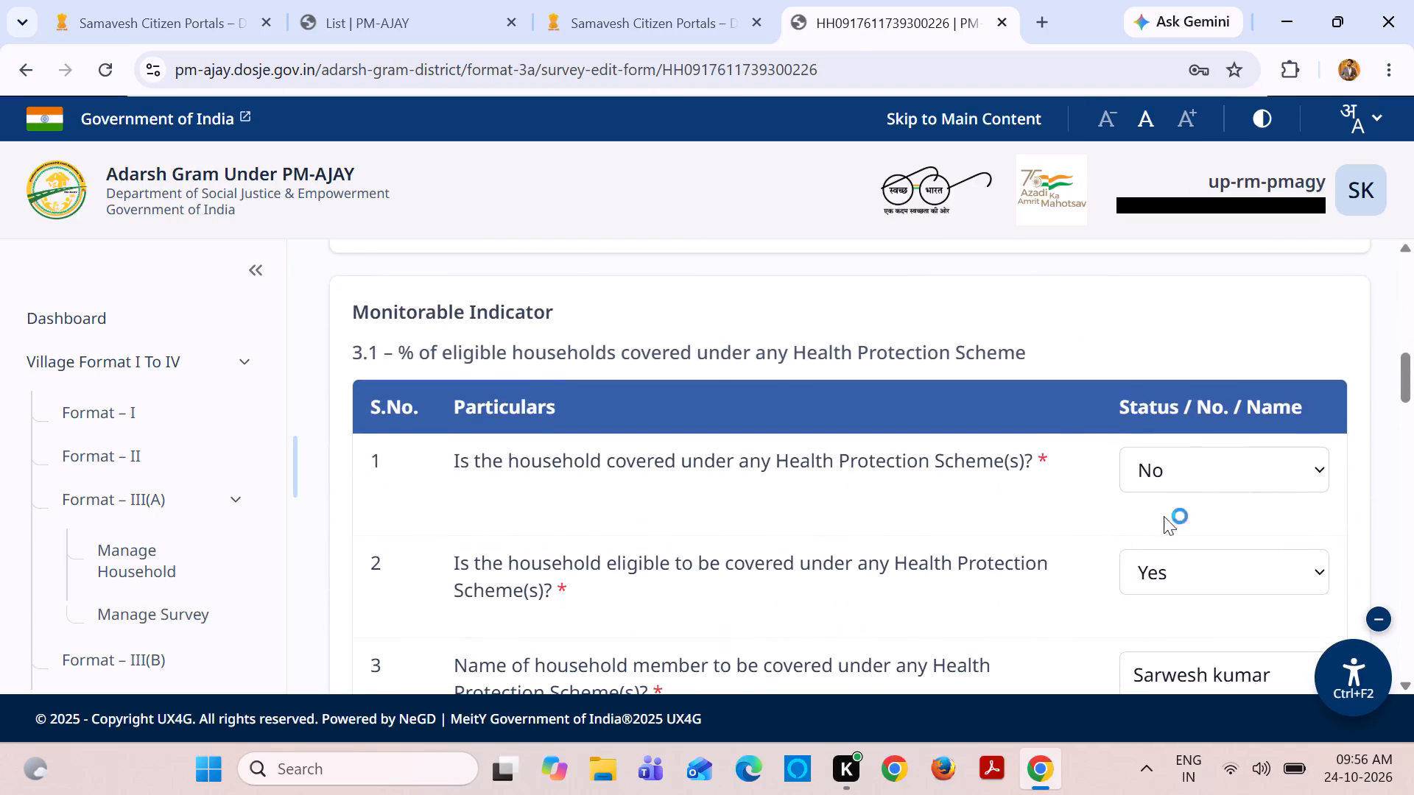
left_click(1255, 487)
left_click(1174, 541)
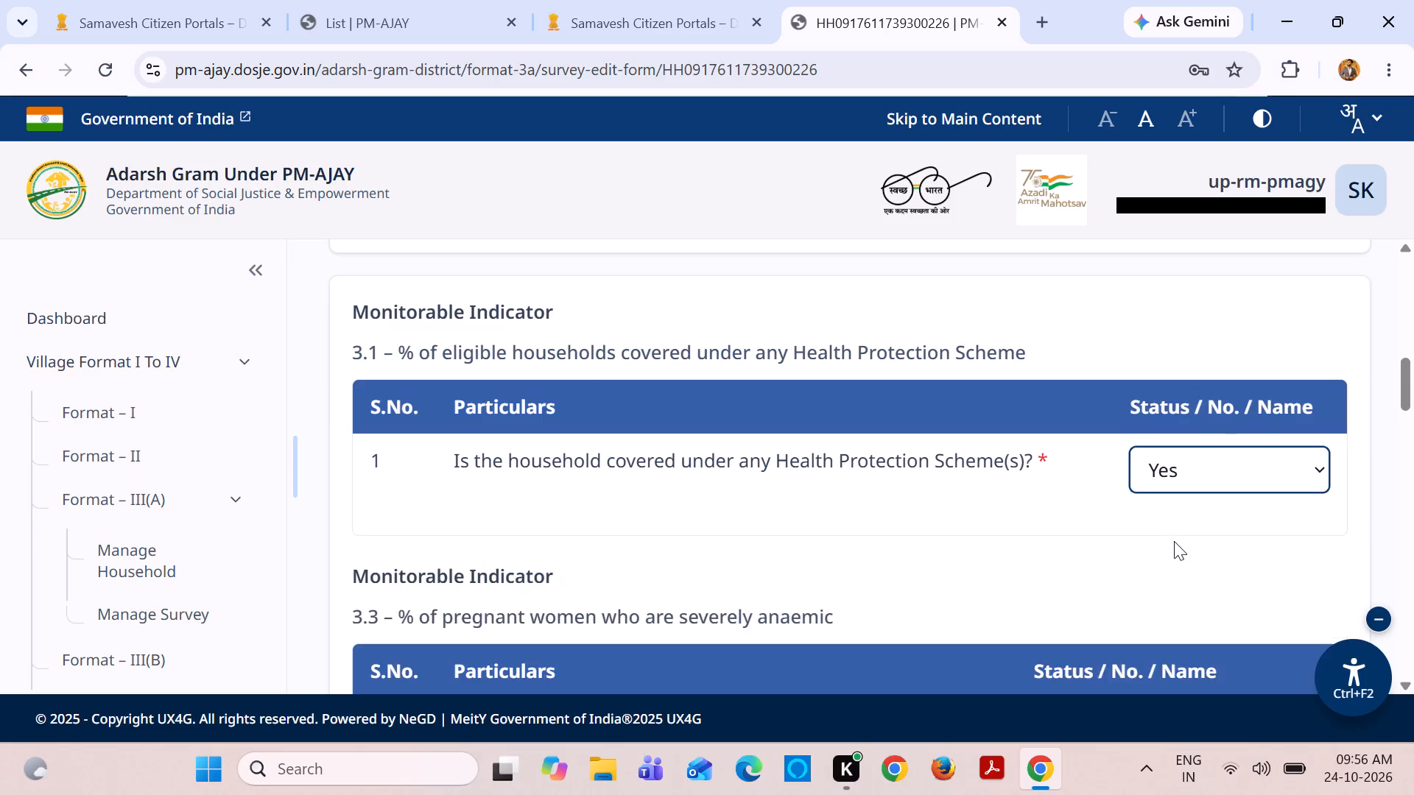
scroll(1174, 541, "down", 13)
scroll(1174, 541, "down", 8)
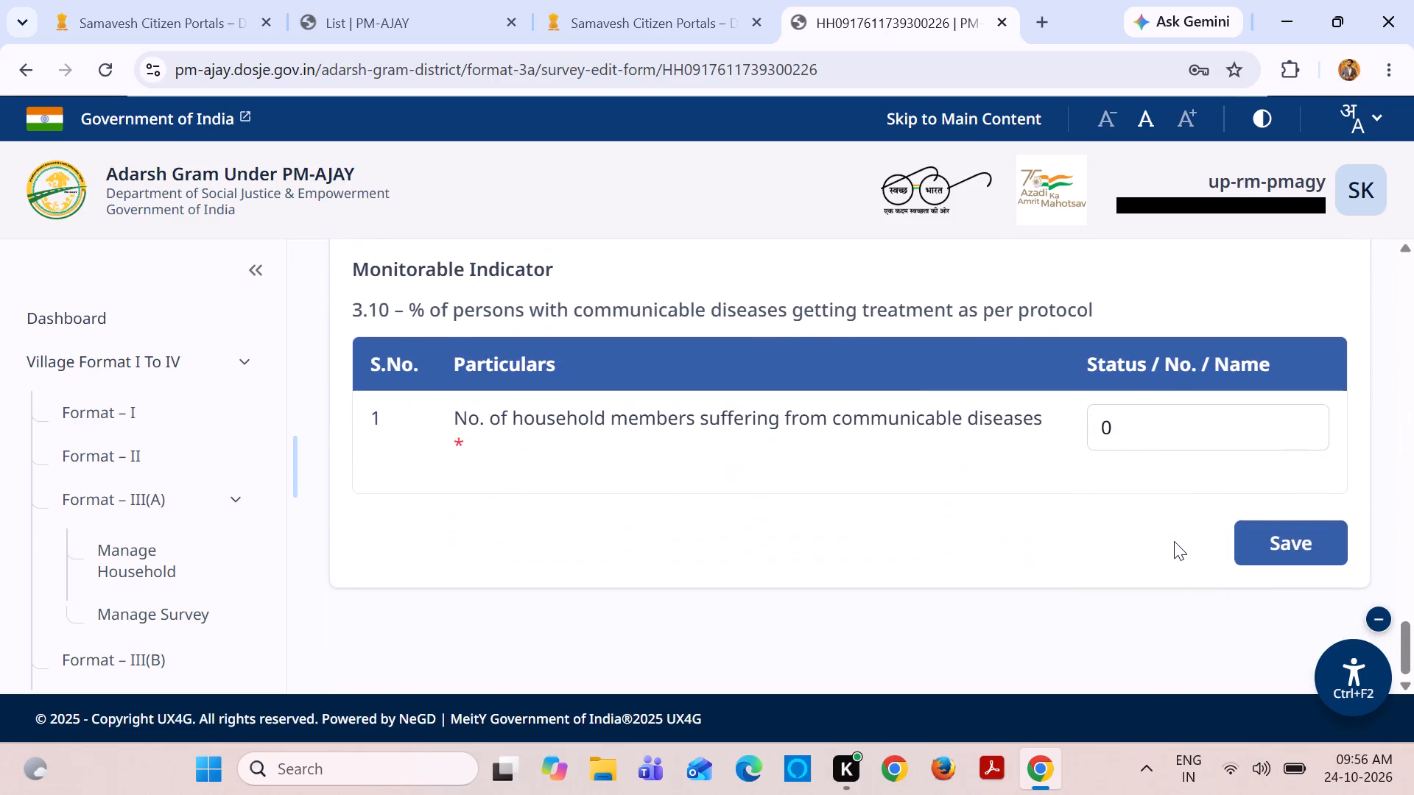
left_click(1277, 534)
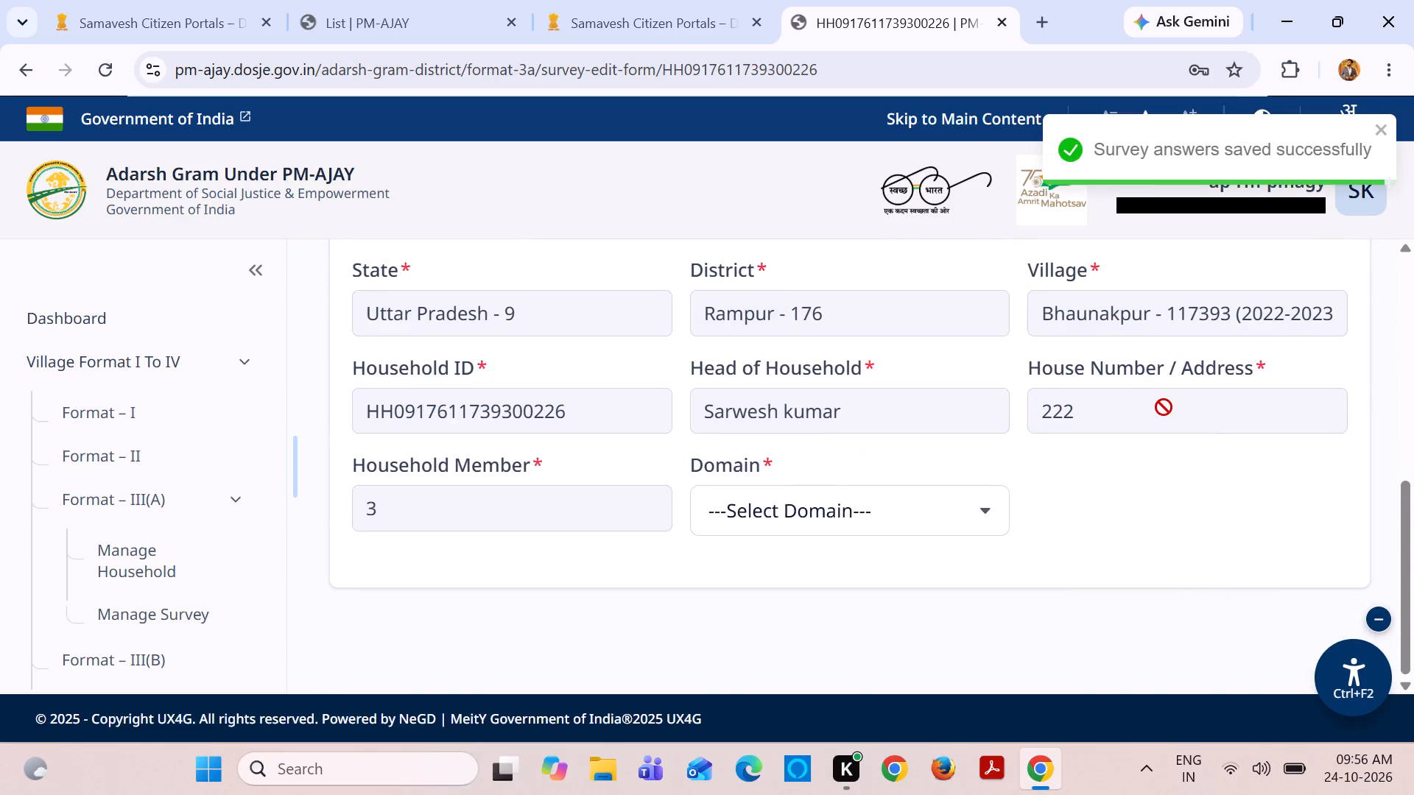
scroll(1164, 407, "up", 8)
left_click(1291, 316)
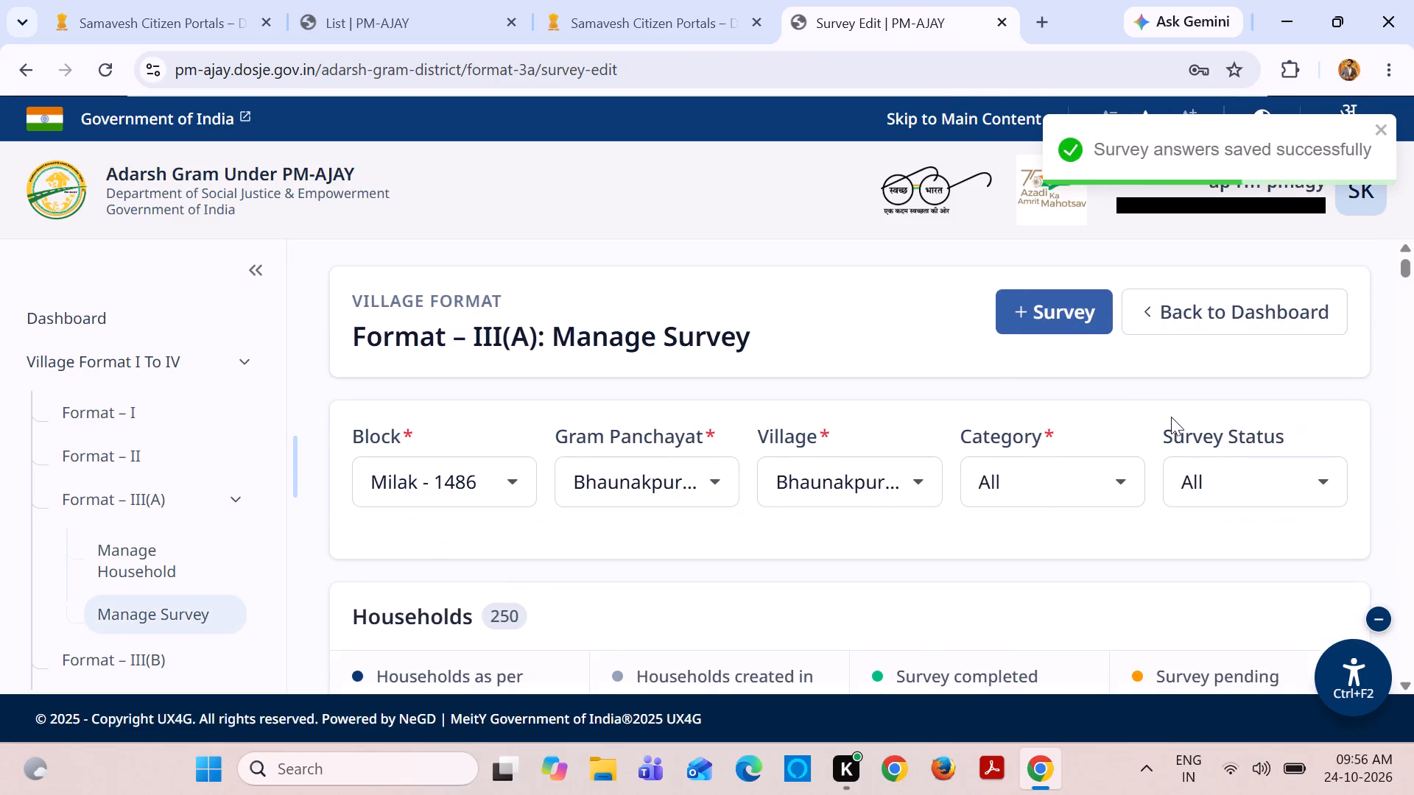
Find the household at house number 223, open its survey for editing and select domain 3 – Health and Nutrition.
scroll(1171, 417, "down", 13)
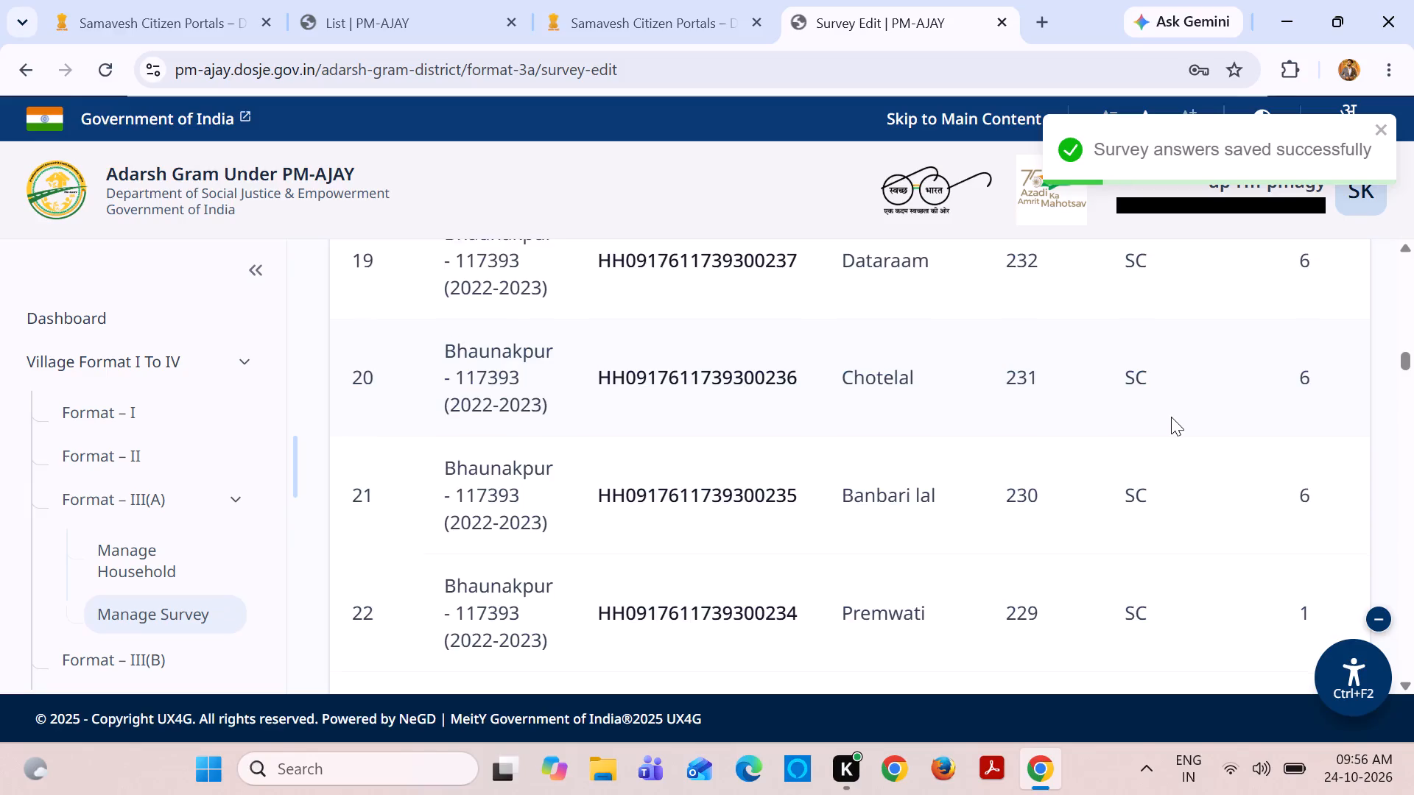
scroll(1171, 417, "down", 2)
scroll(1171, 417, "up", 2)
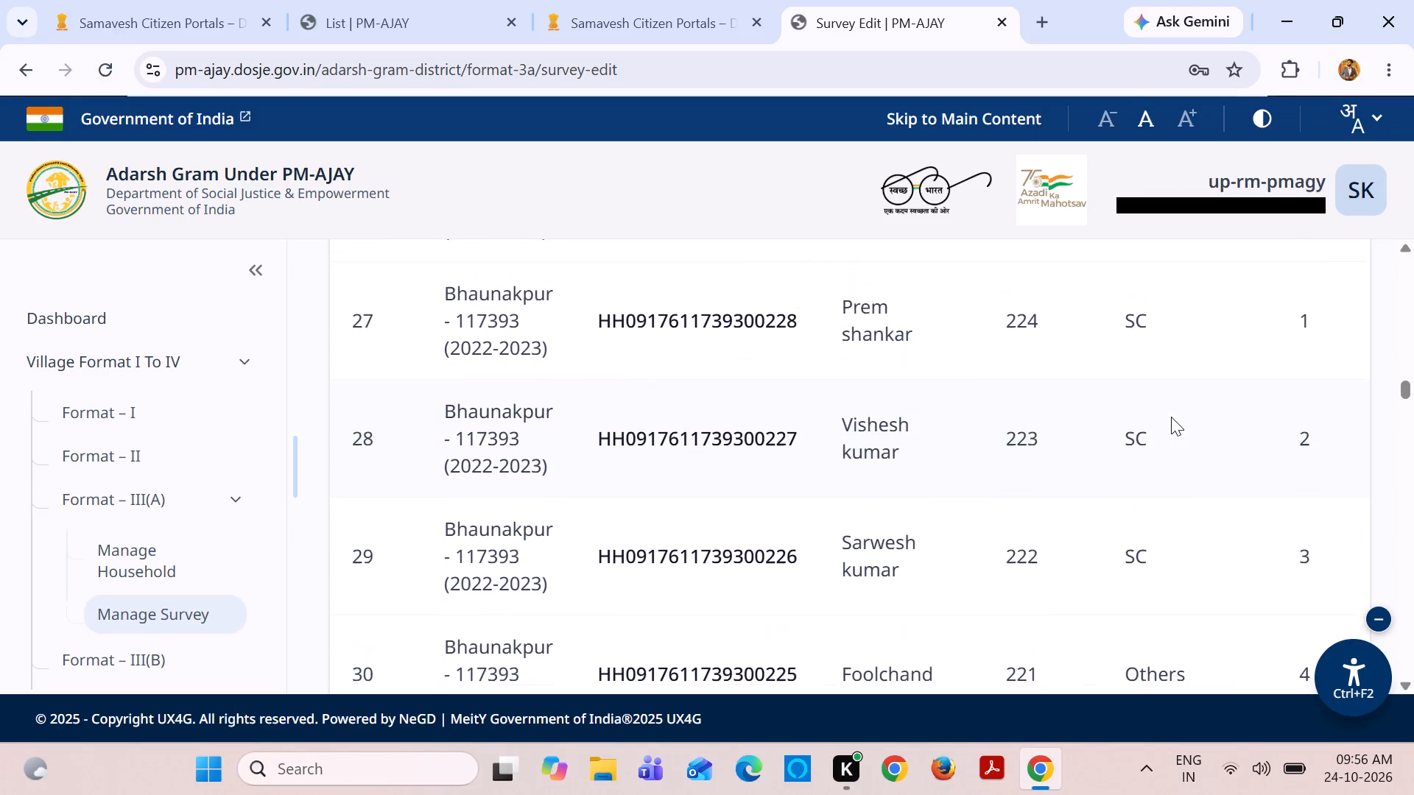
scroll(1171, 417, "up", 1)
left_click(1323, 433)
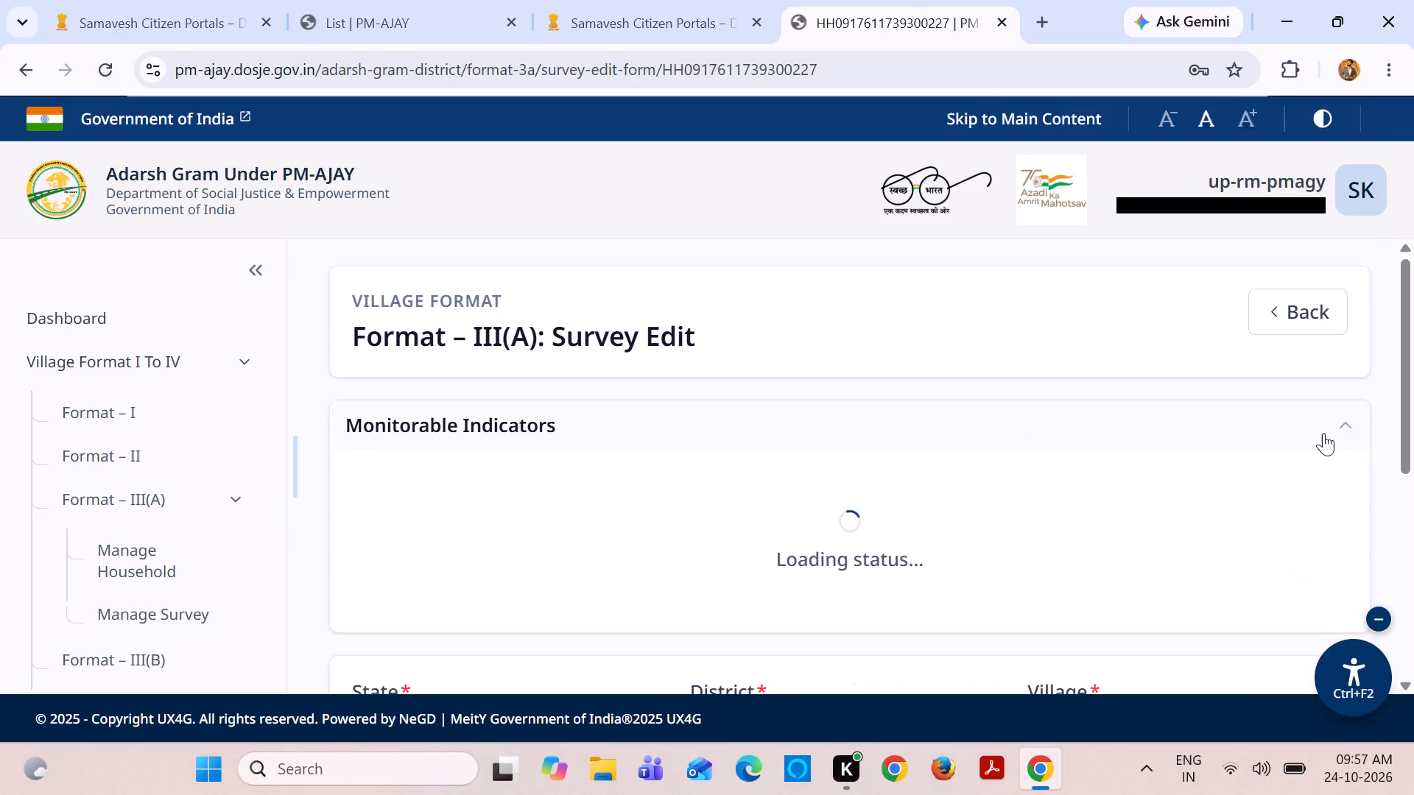
scroll(1213, 479, "down", 9)
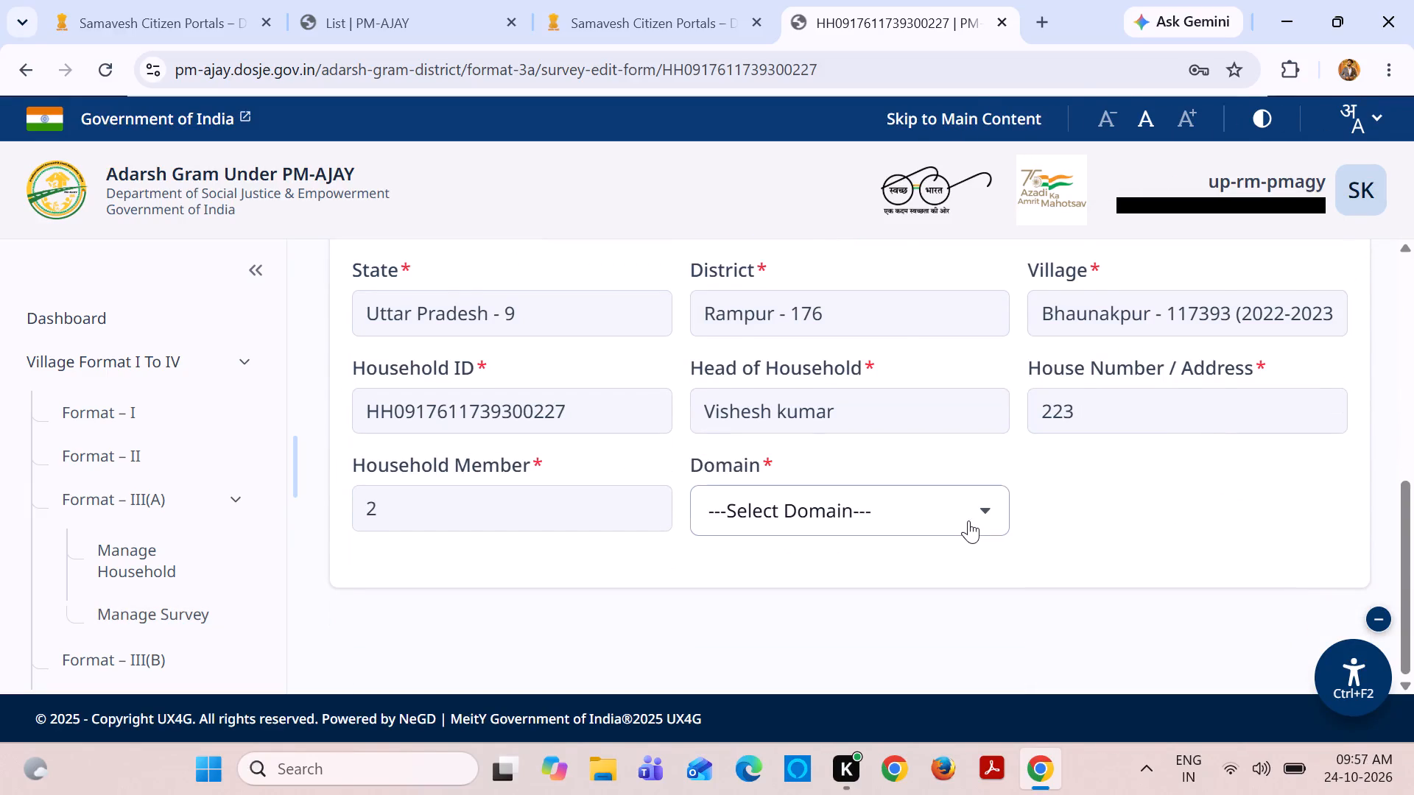
left_click(968, 520)
left_click(859, 322)
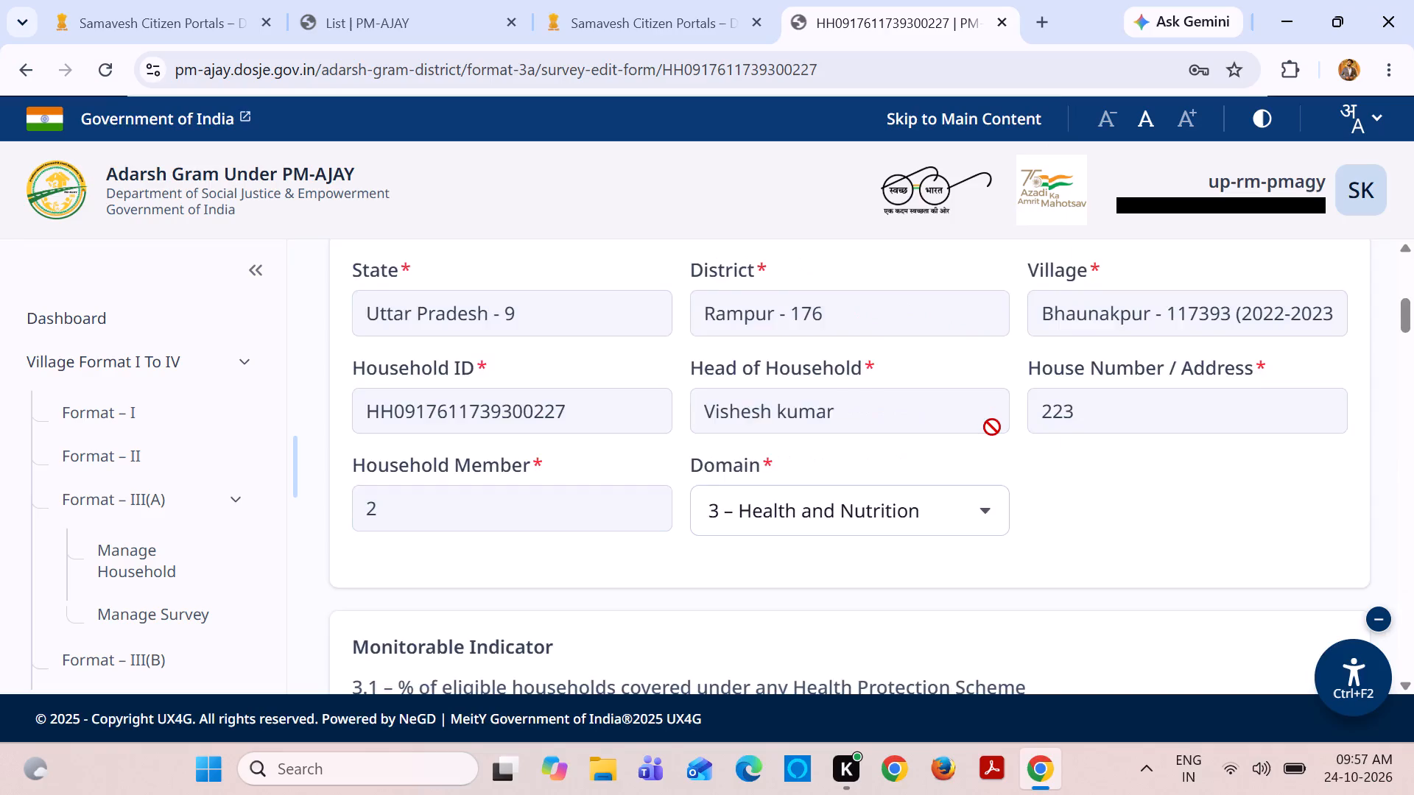
Set the Health Protection Scheme coverage answer under indicator 3.1 to Yes, save the survey and return to the household list.
scroll(992, 427, "down", 5)
left_click(1245, 383)
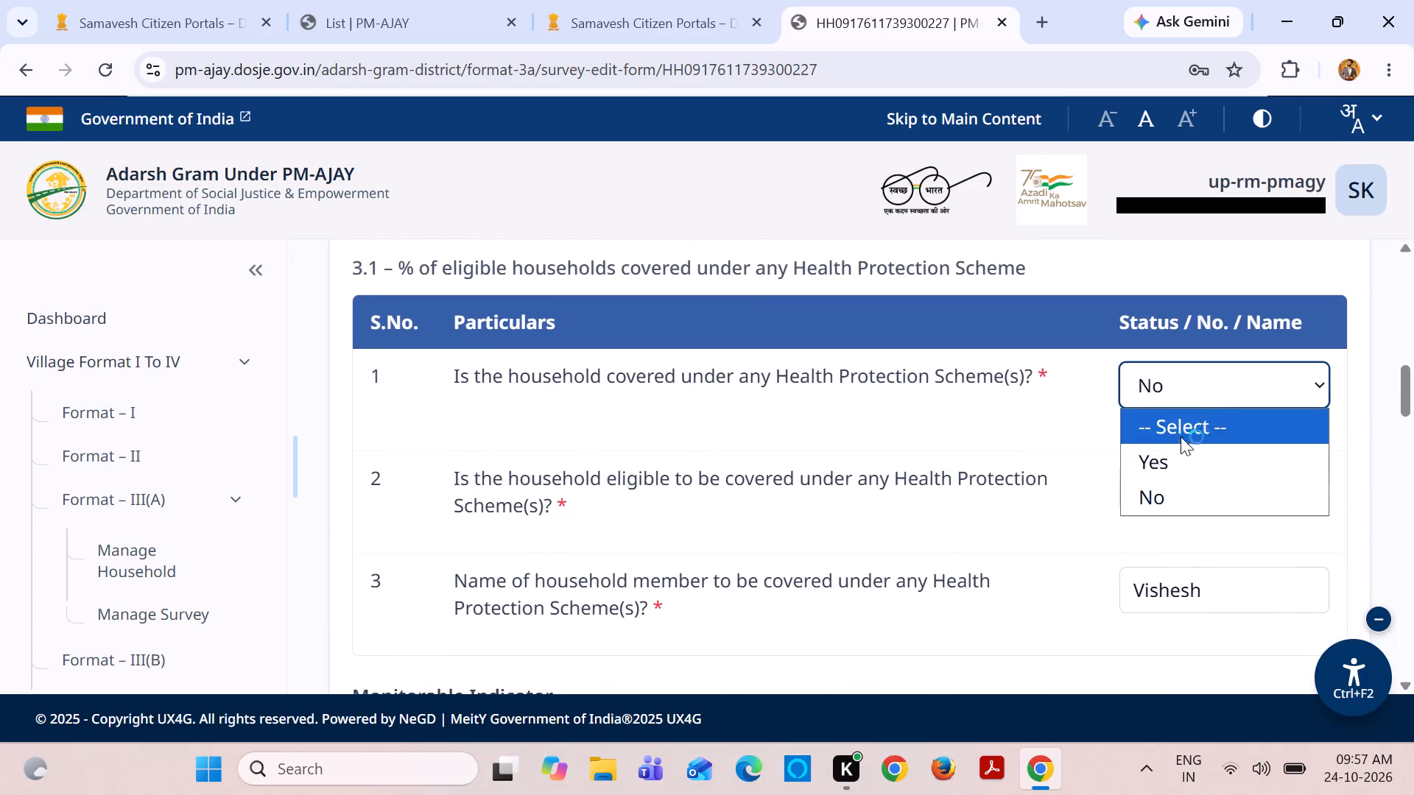
left_click(1162, 461)
scroll(1162, 461, "down", 9)
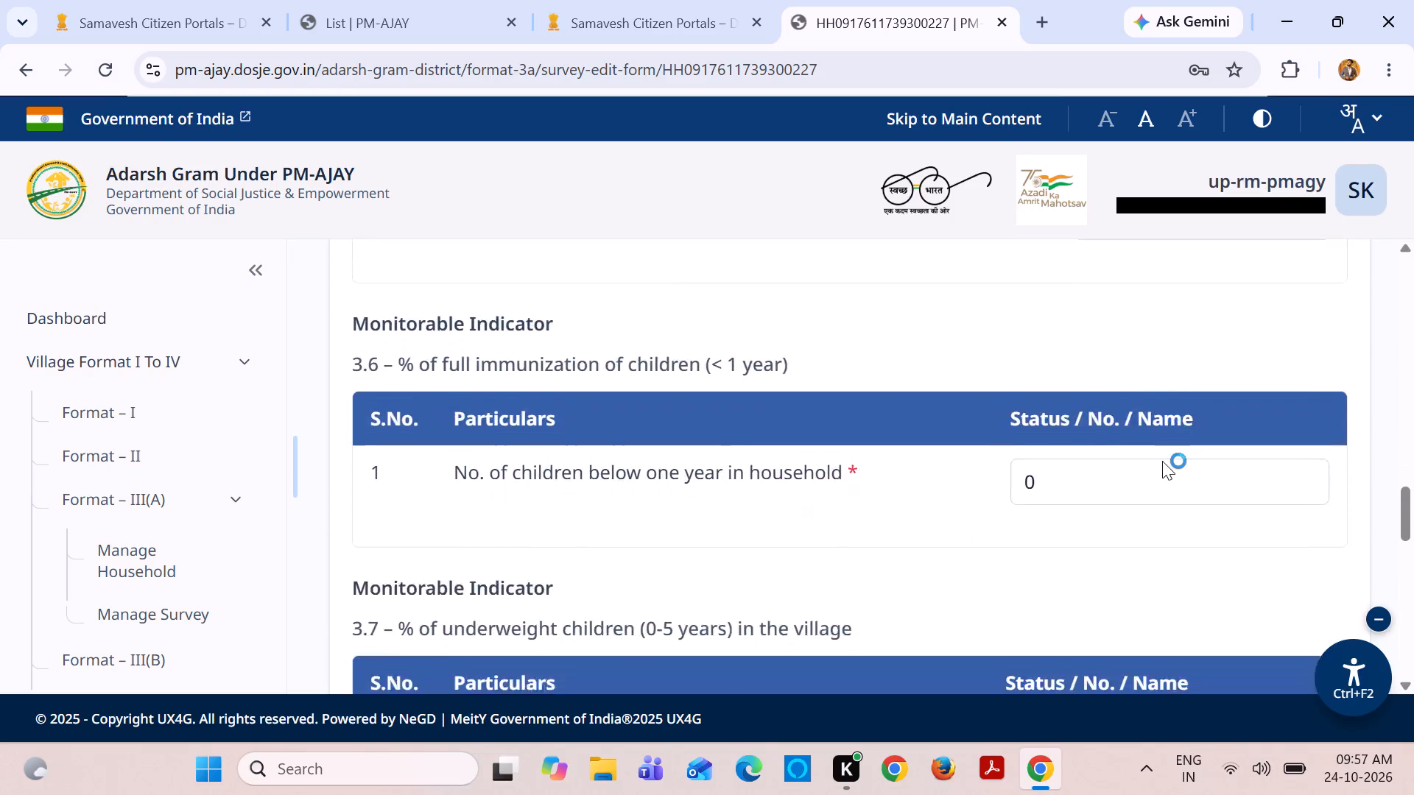
scroll(1162, 461, "down", 6)
left_click(1278, 531)
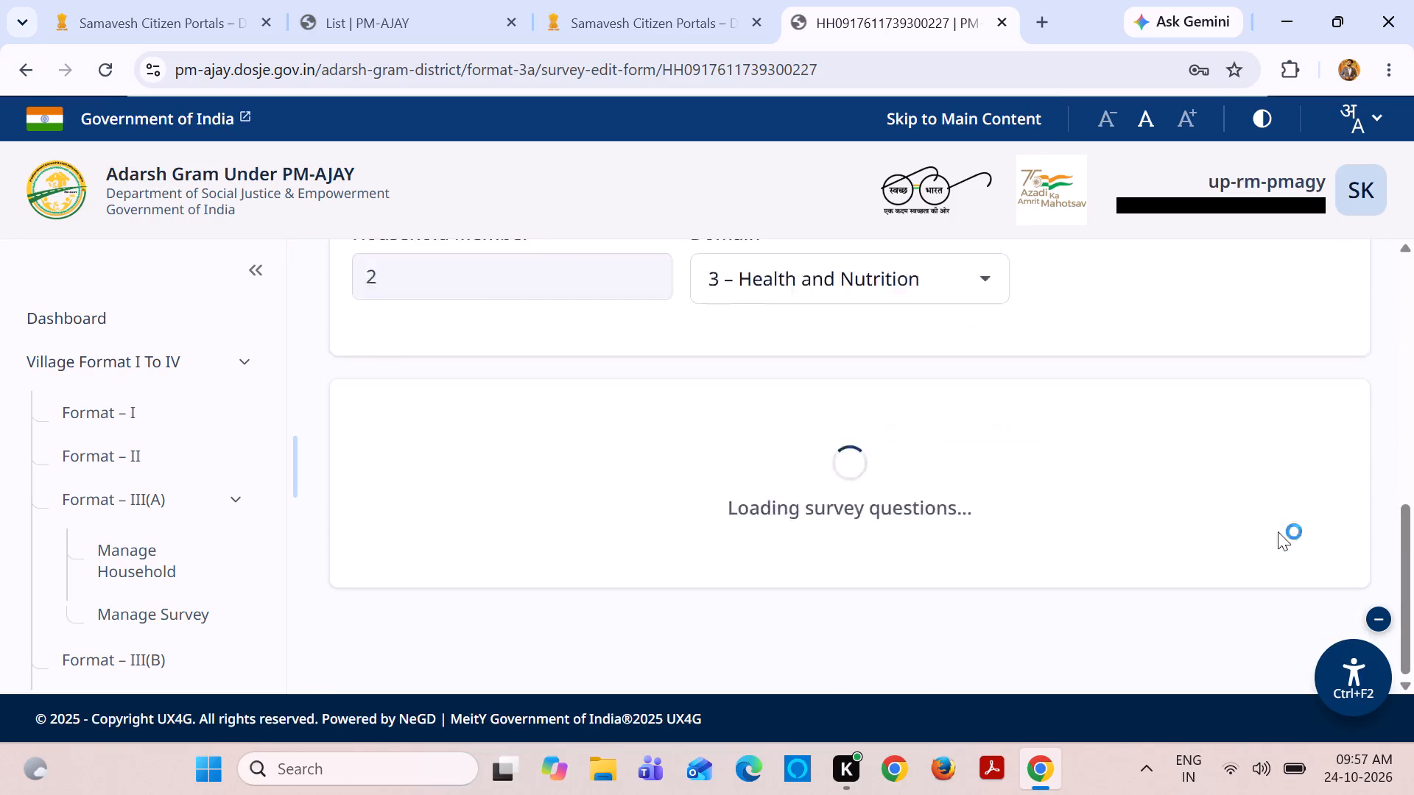
scroll(1164, 480, "up", 8)
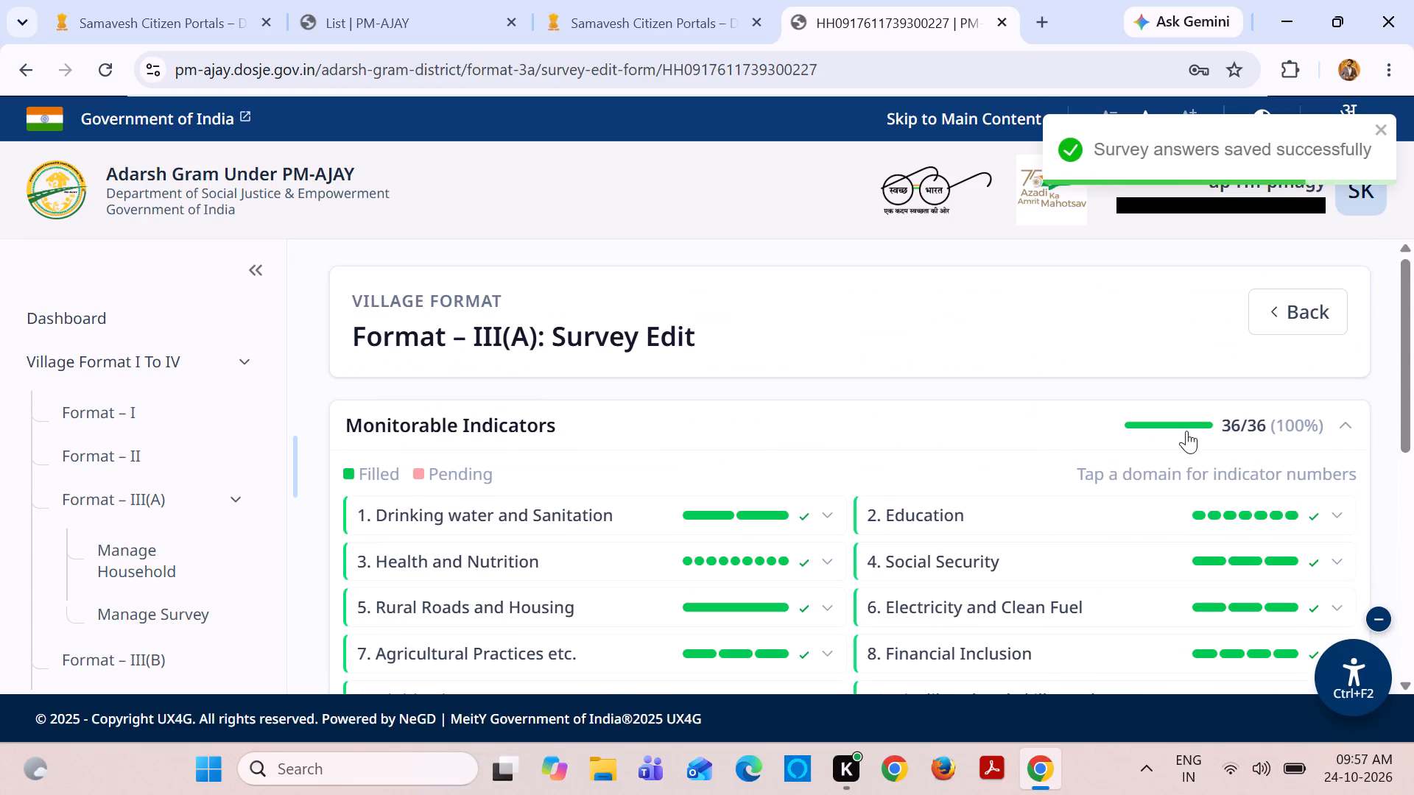
left_click(1305, 310)
Find the household at house number 224, open its survey for editing and select domain 3 – Health and Nutrition.
scroll(1137, 443, "down", 2)
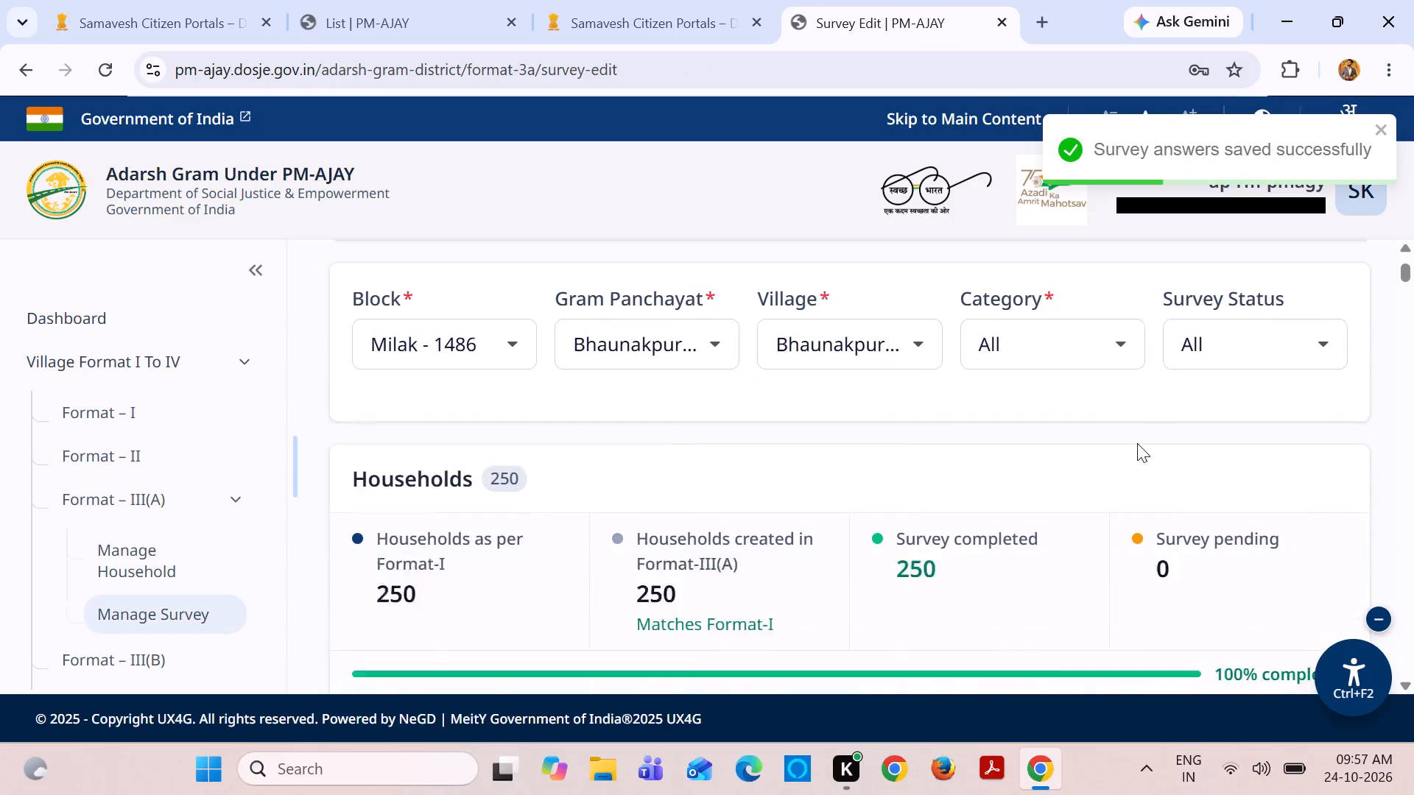
scroll(1137, 443, "down", 7)
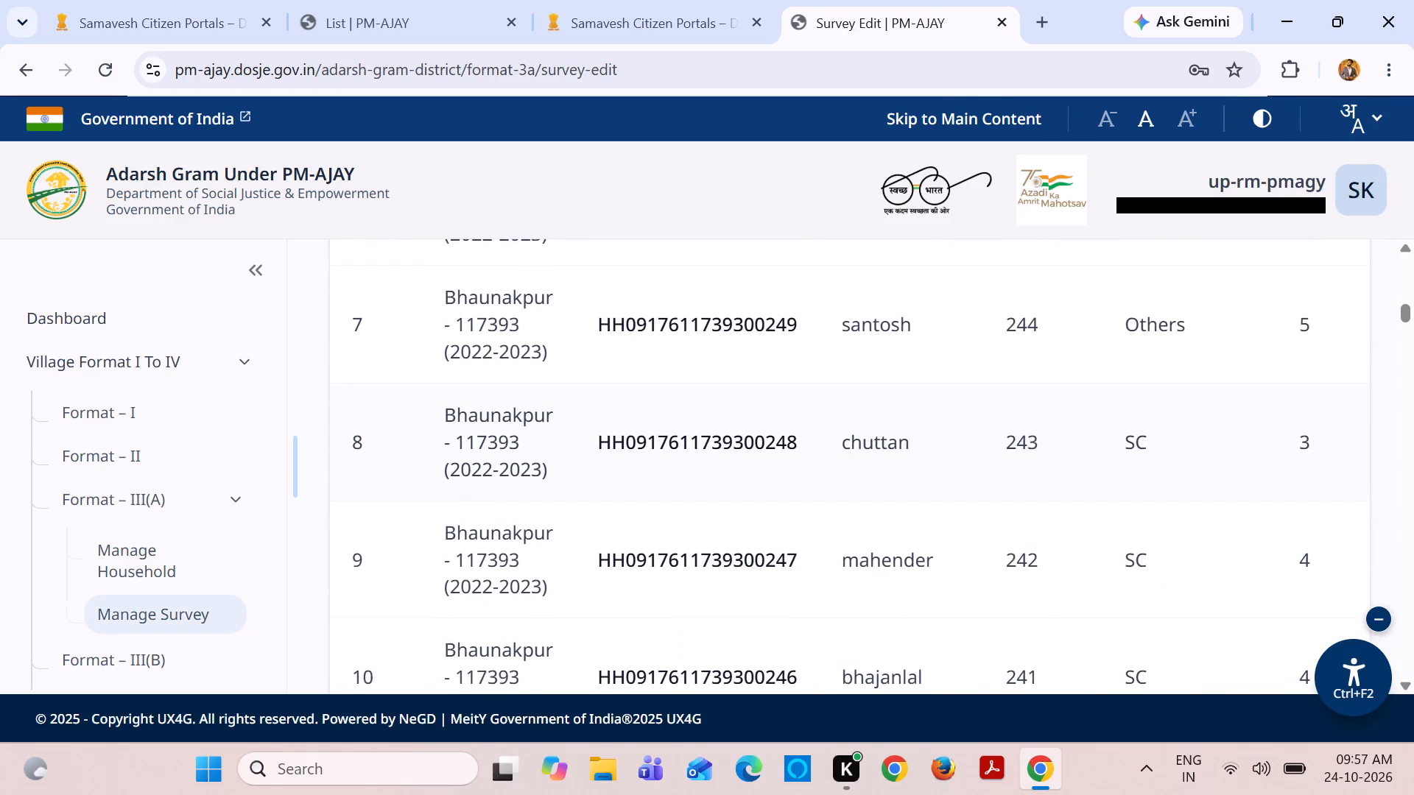
scroll(1137, 443, "down", 9)
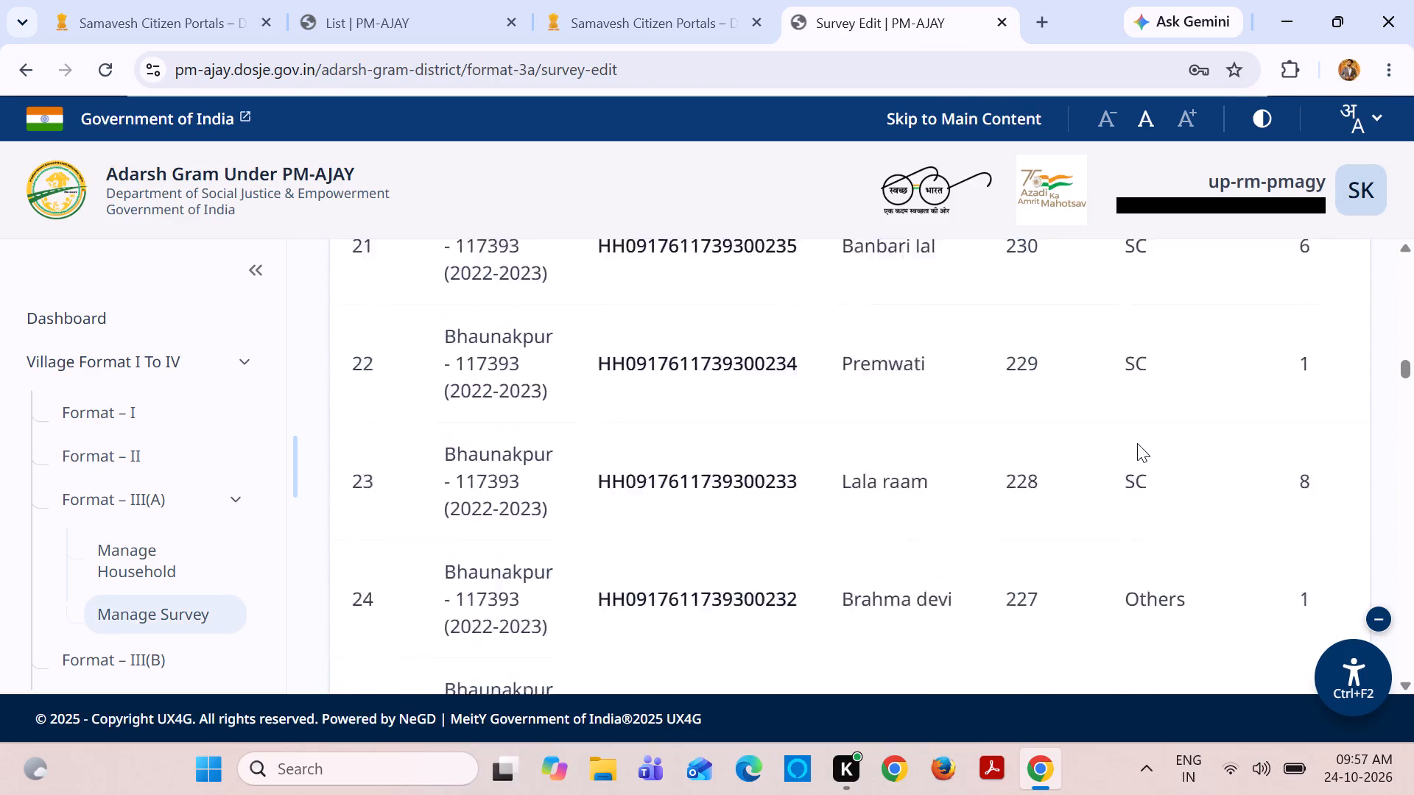
scroll(1137, 443, "down", 5)
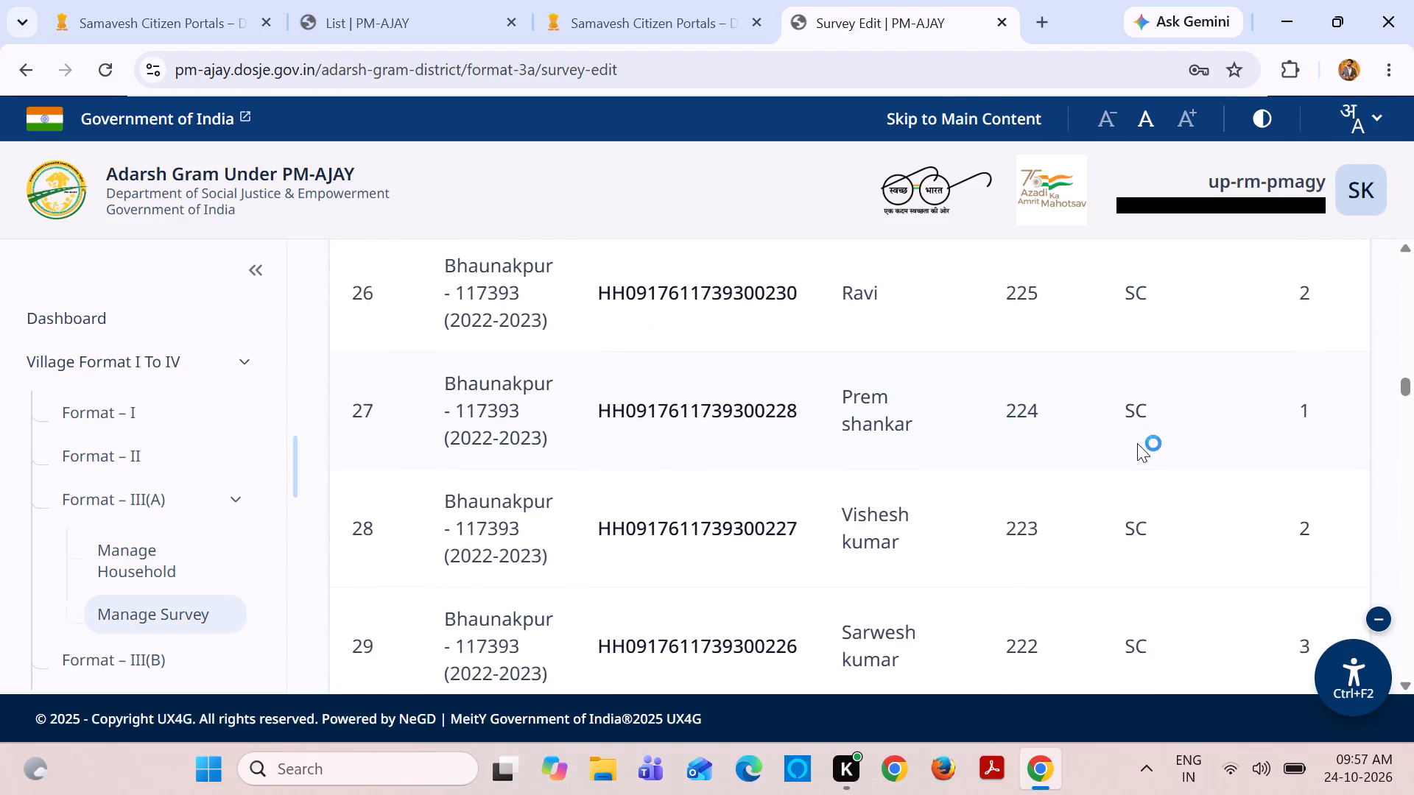
scroll(1137, 443, "left", 5)
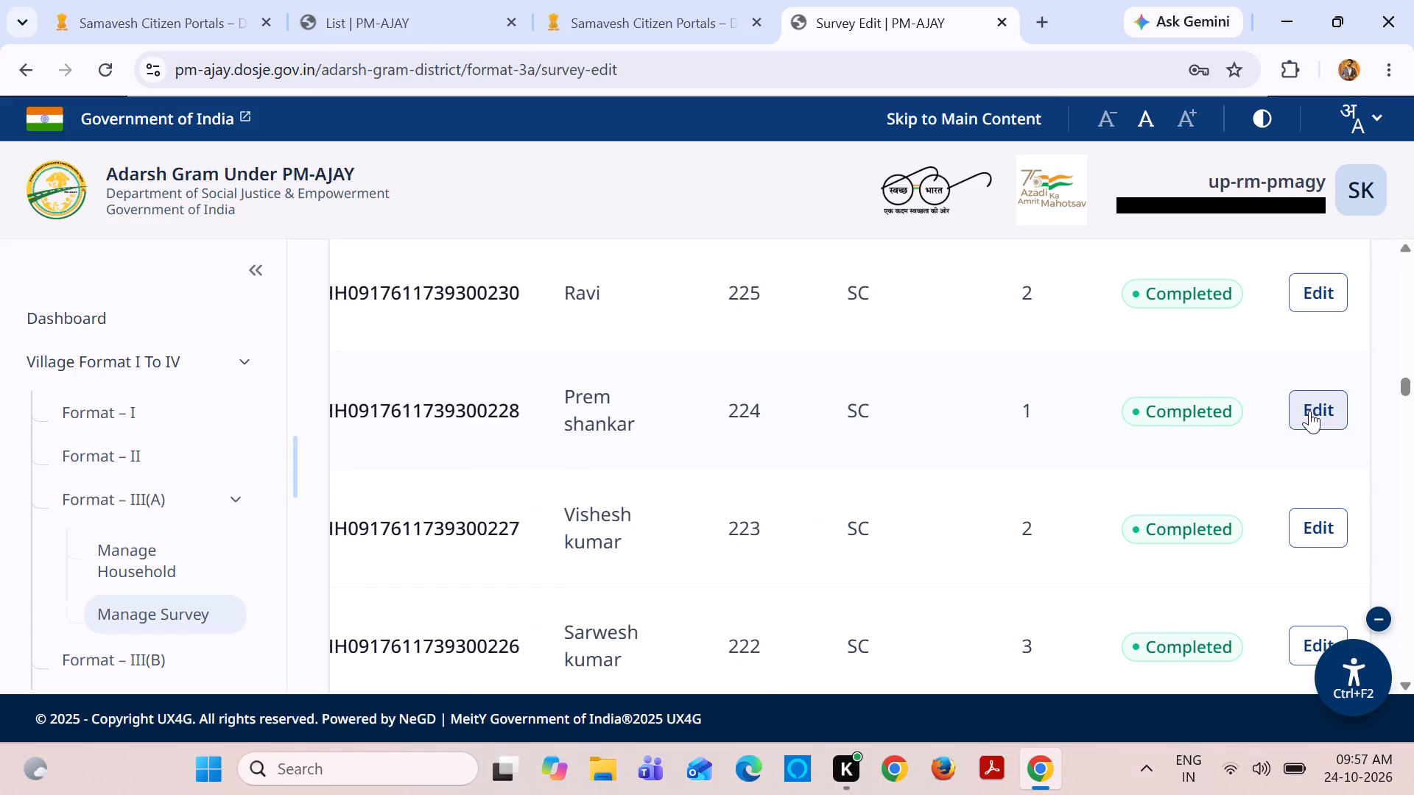
left_click(1309, 411)
scroll(1177, 478, "down", 8)
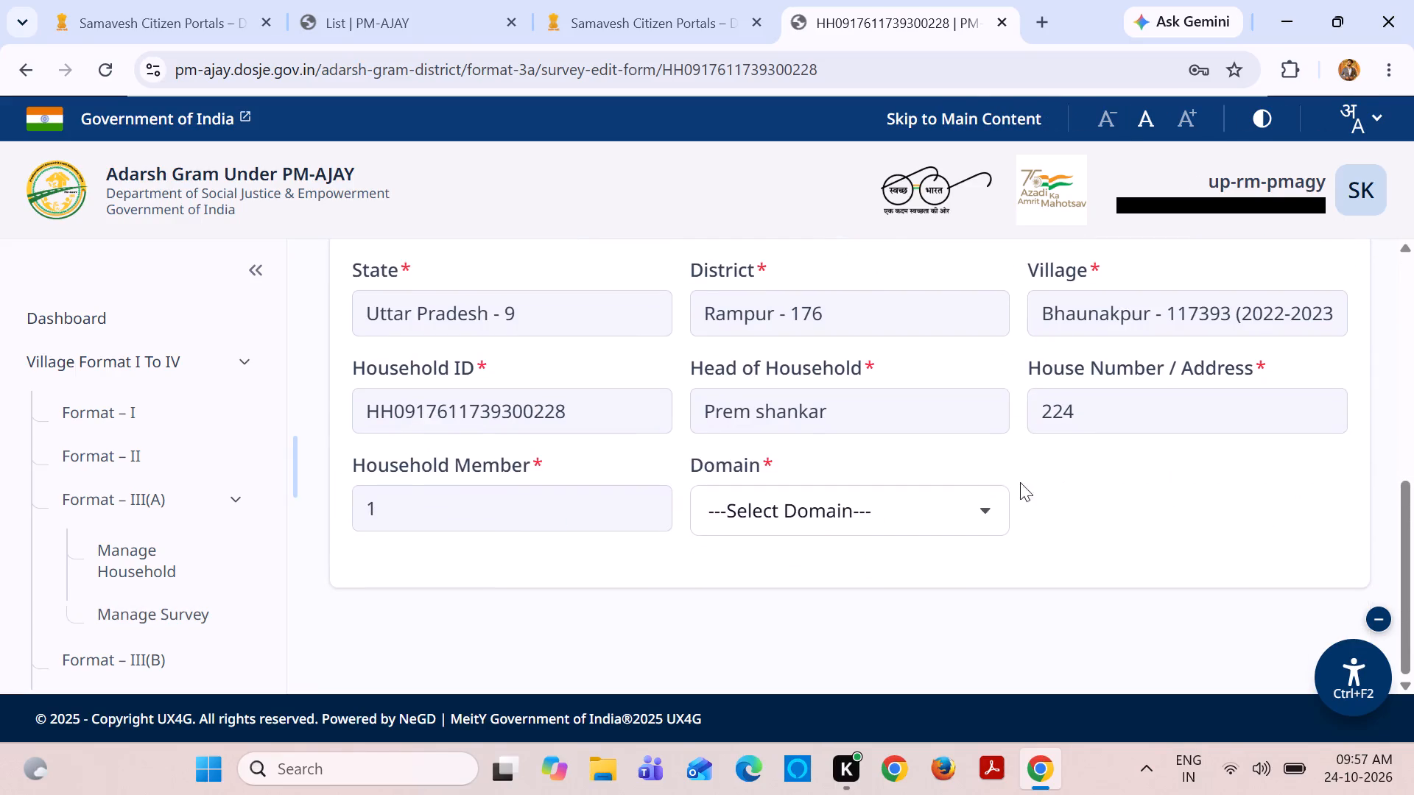
left_click(934, 498)
left_click(864, 307)
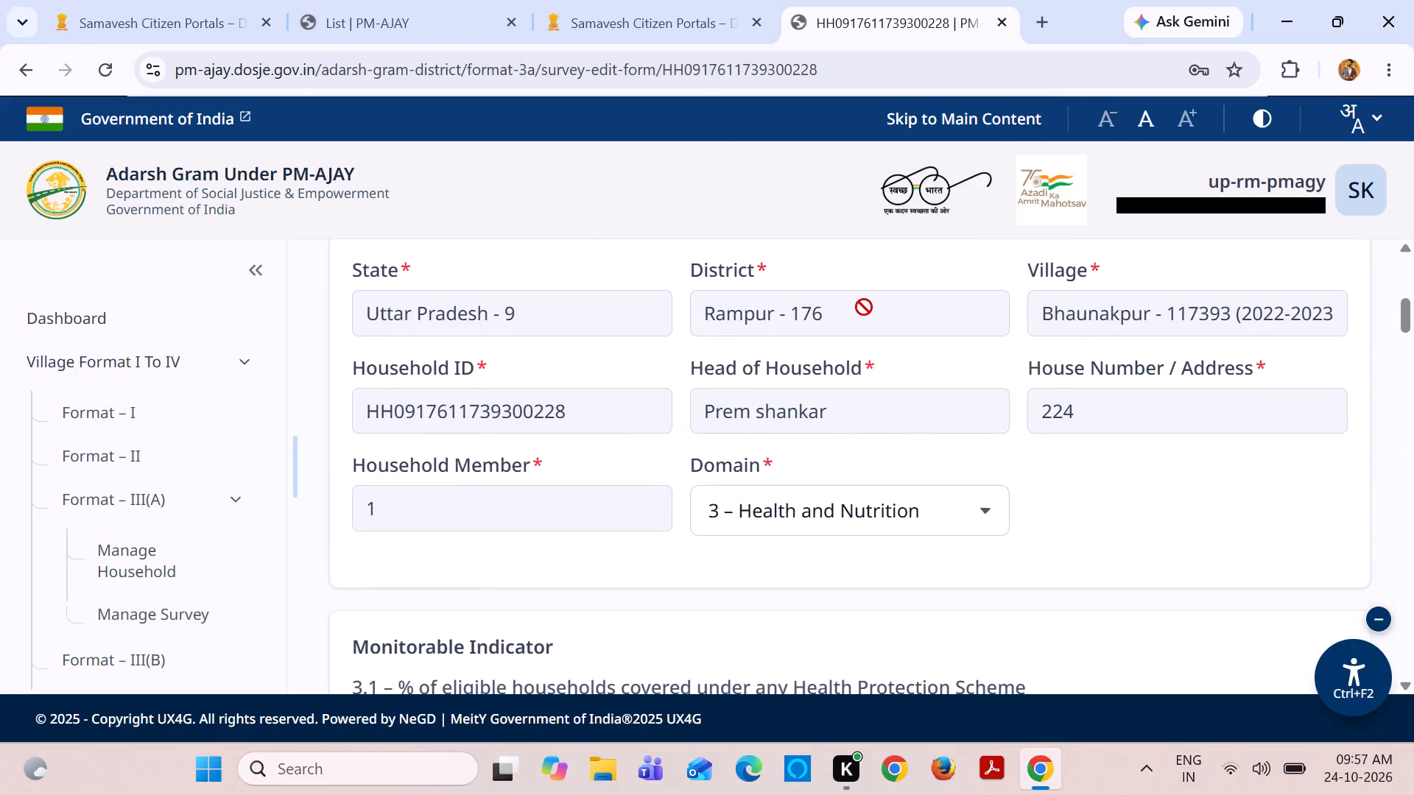
Set house number 224's Health Protection Scheme coverage answer under indicator 3.1 to Yes, save the survey and return to the household list.
scroll(1016, 492, "down", 4)
left_click(1182, 469)
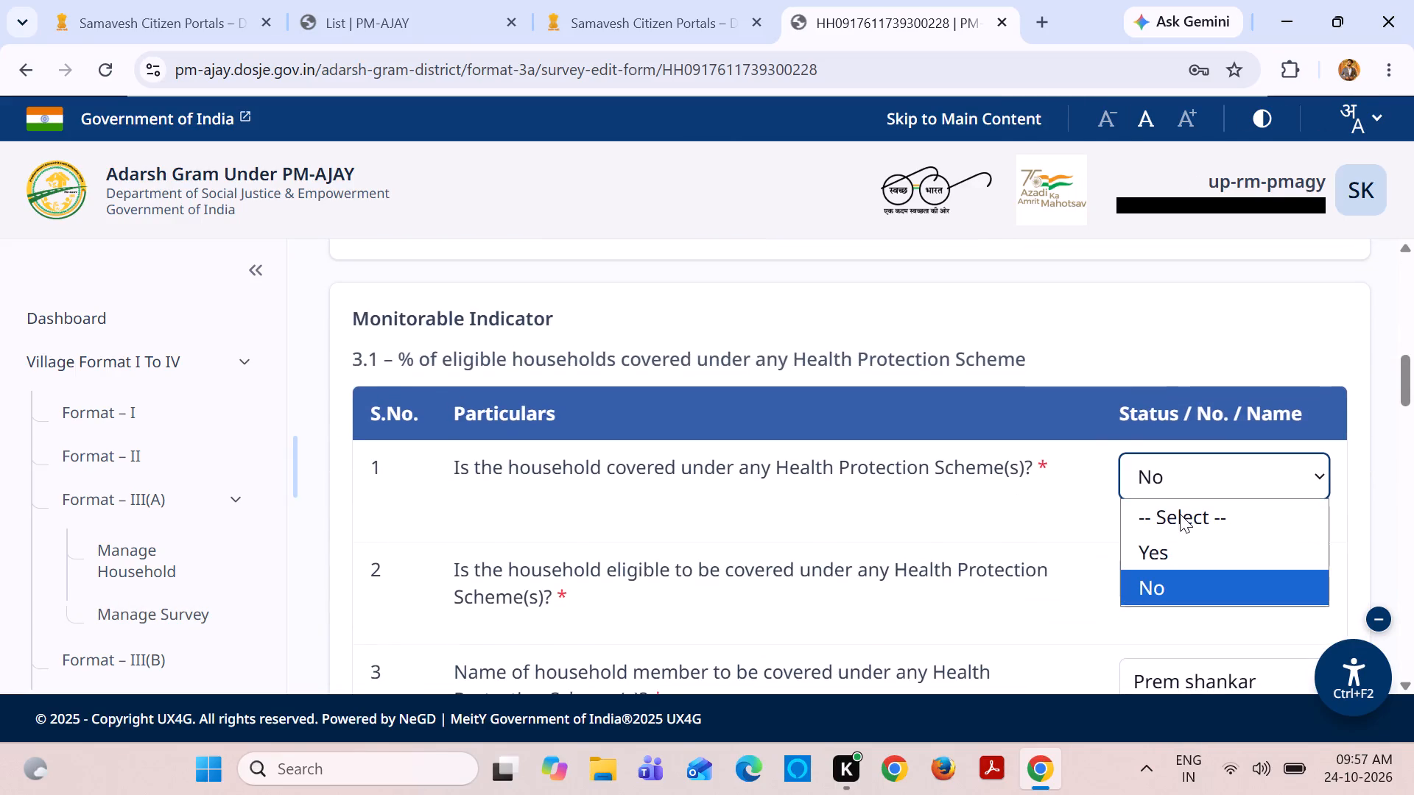
left_click(1174, 544)
scroll(1174, 544, "down", 17)
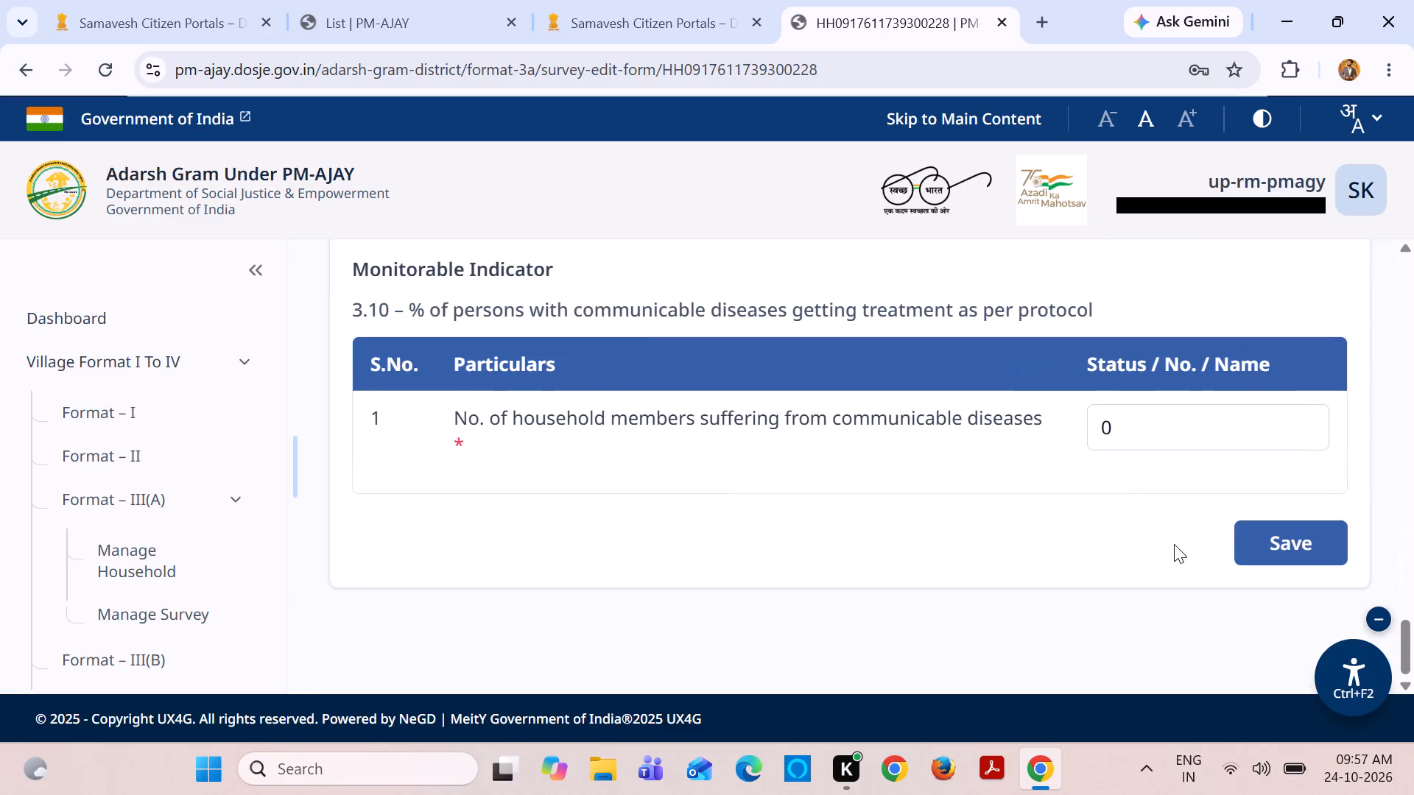
left_click(1324, 534)
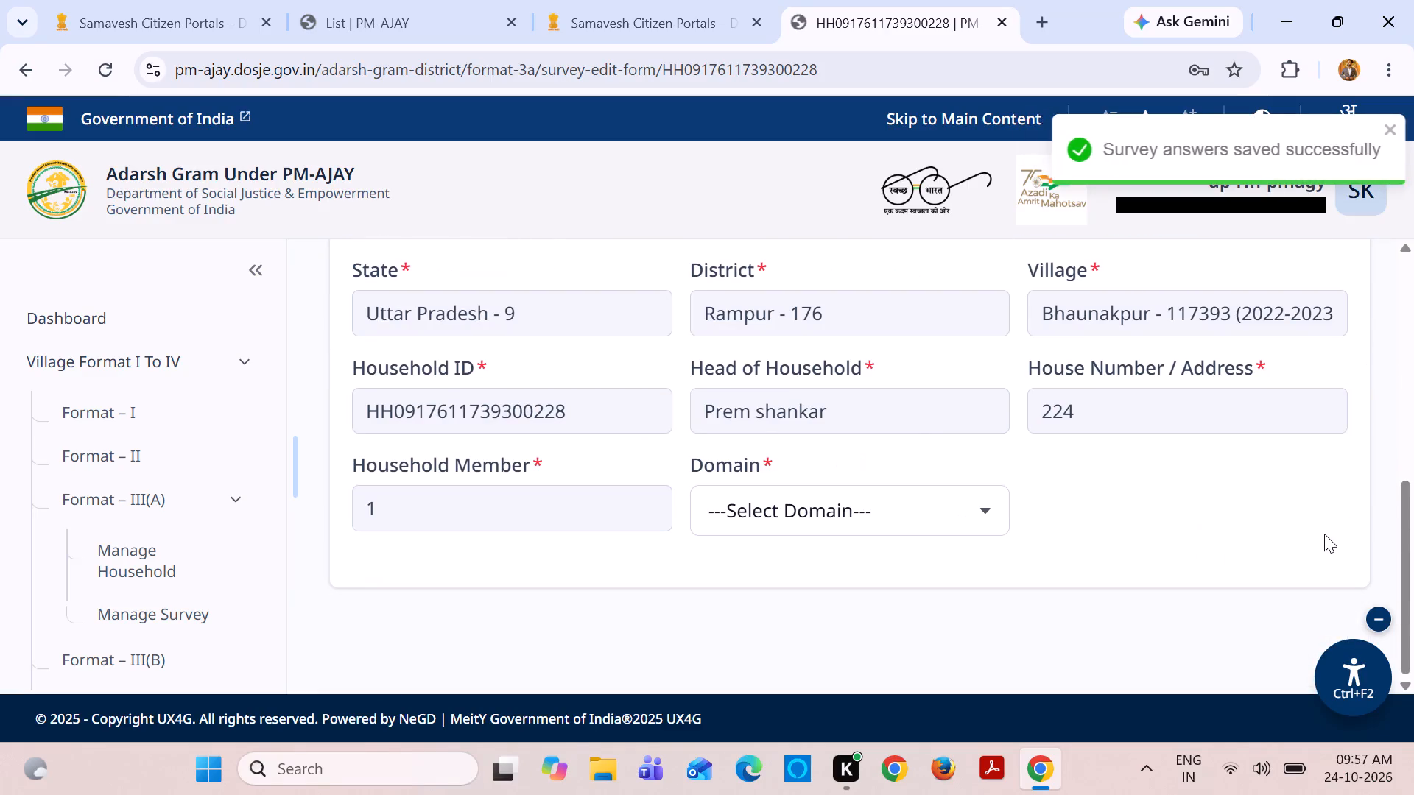
scroll(1119, 392, "up", 11)
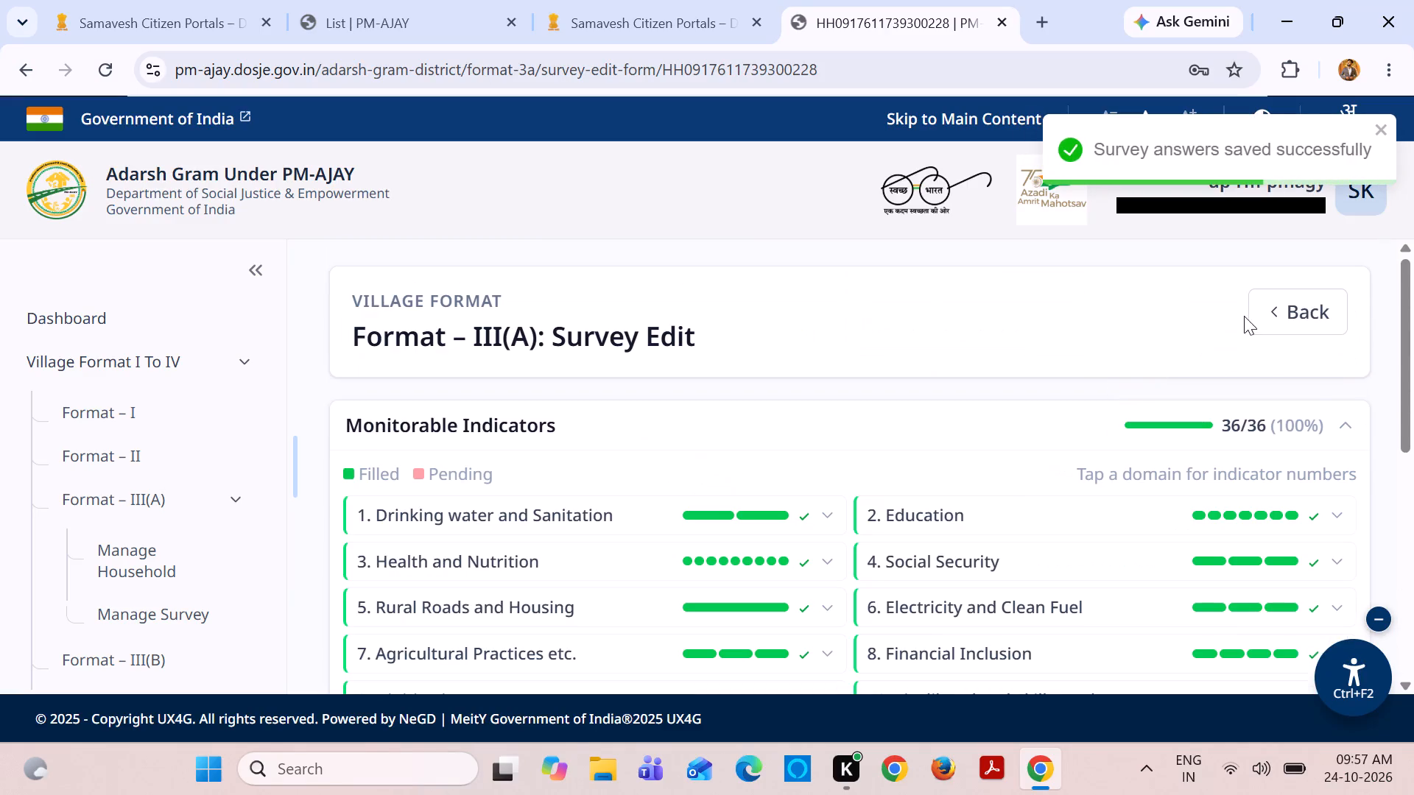
left_click(1291, 301)
Find the household at house number 225, open its survey for editing and select domain 3 – Health and Nutrition.
scroll(1149, 412, "down", 6)
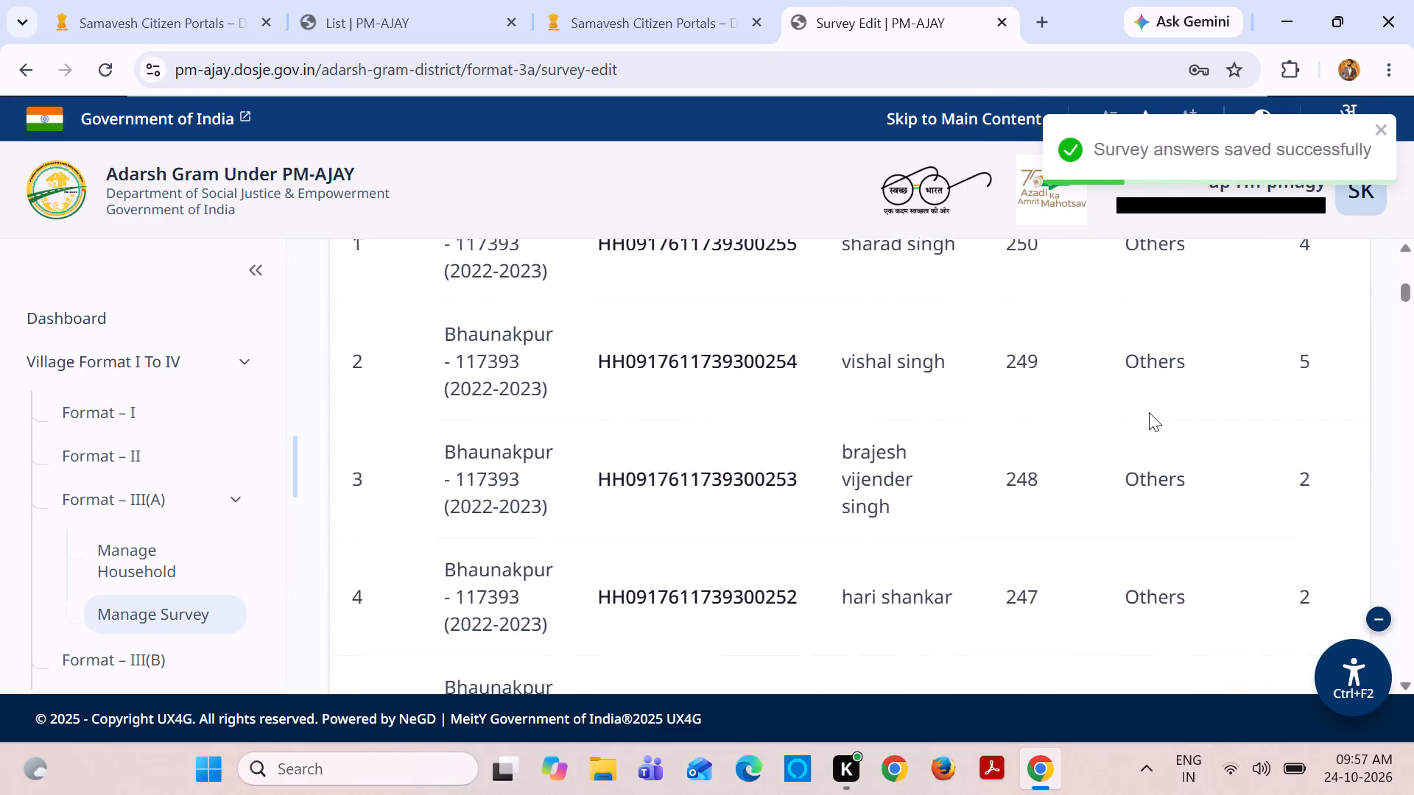
scroll(1149, 412, "down", 8)
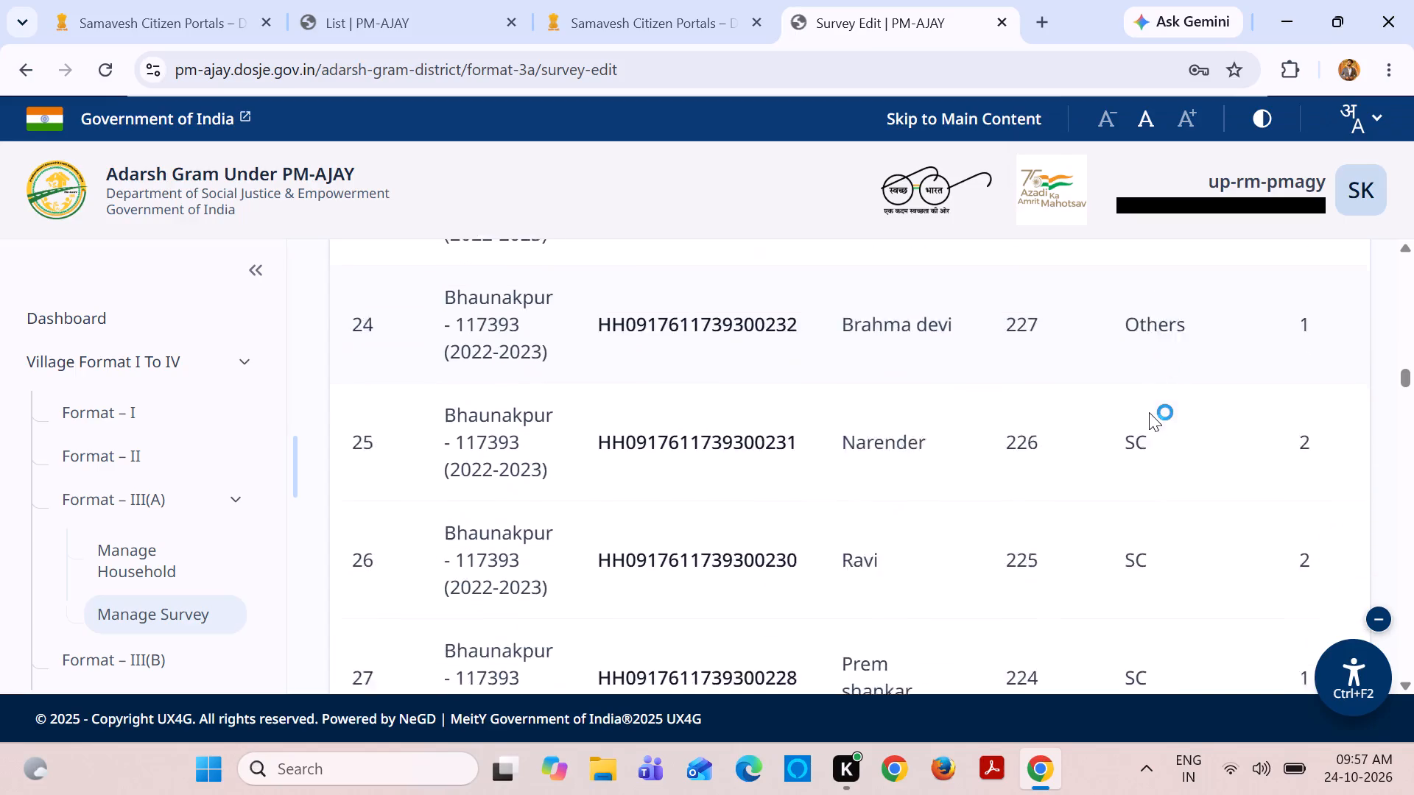
scroll(1149, 412, "down", 1)
scroll(1149, 412, "left", 6)
left_click(1308, 531)
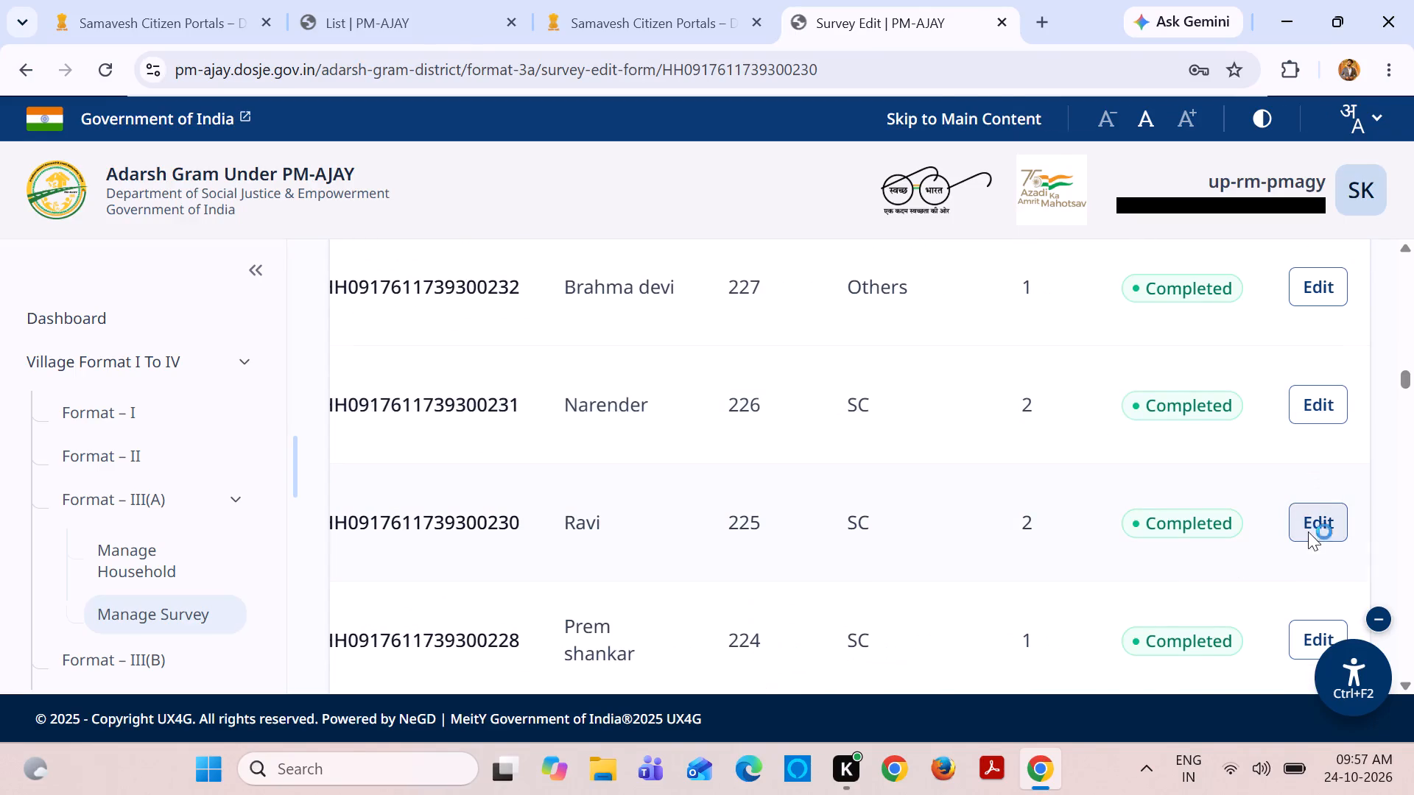
scroll(1077, 529, "down", 12)
left_click(985, 516)
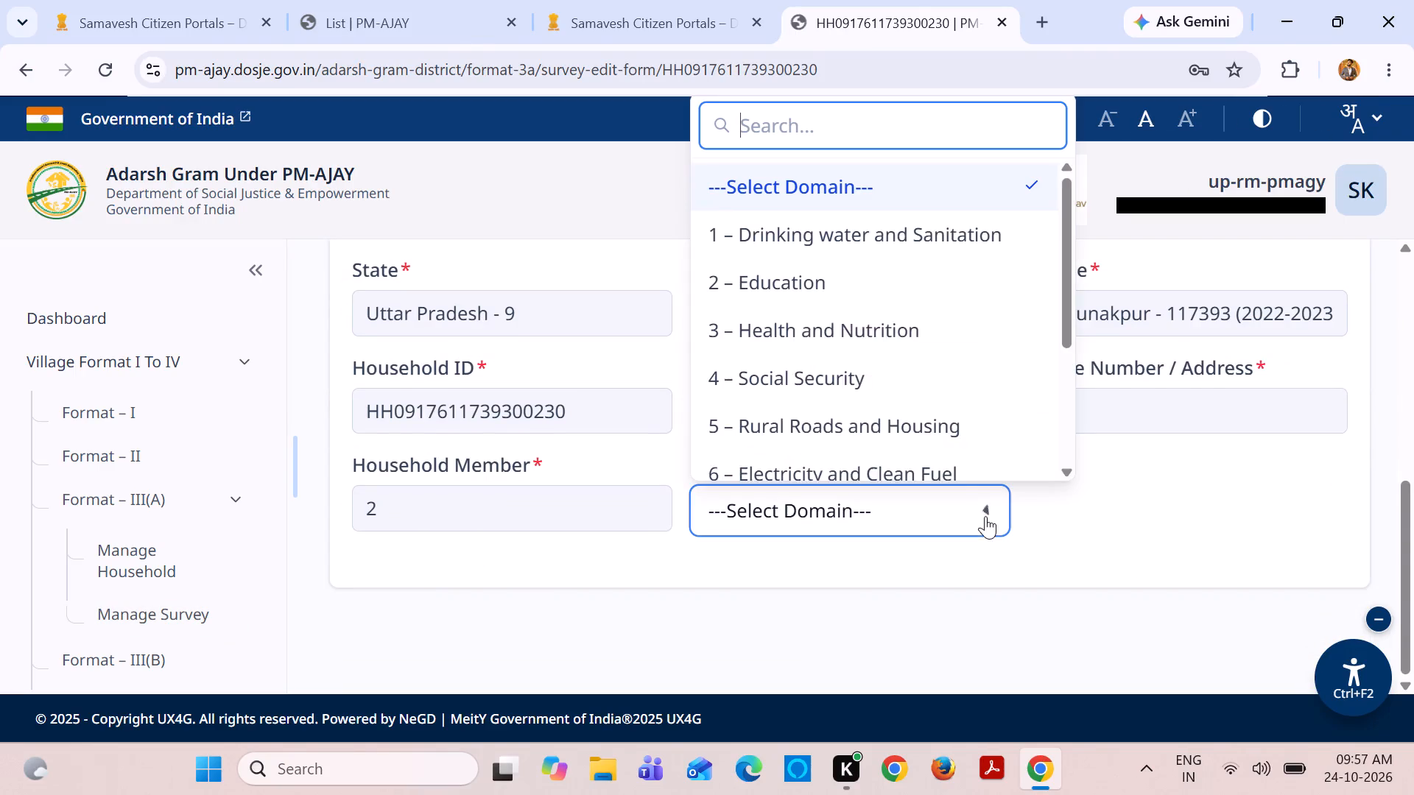
left_click(894, 317)
scroll(1038, 436, "down", 3)
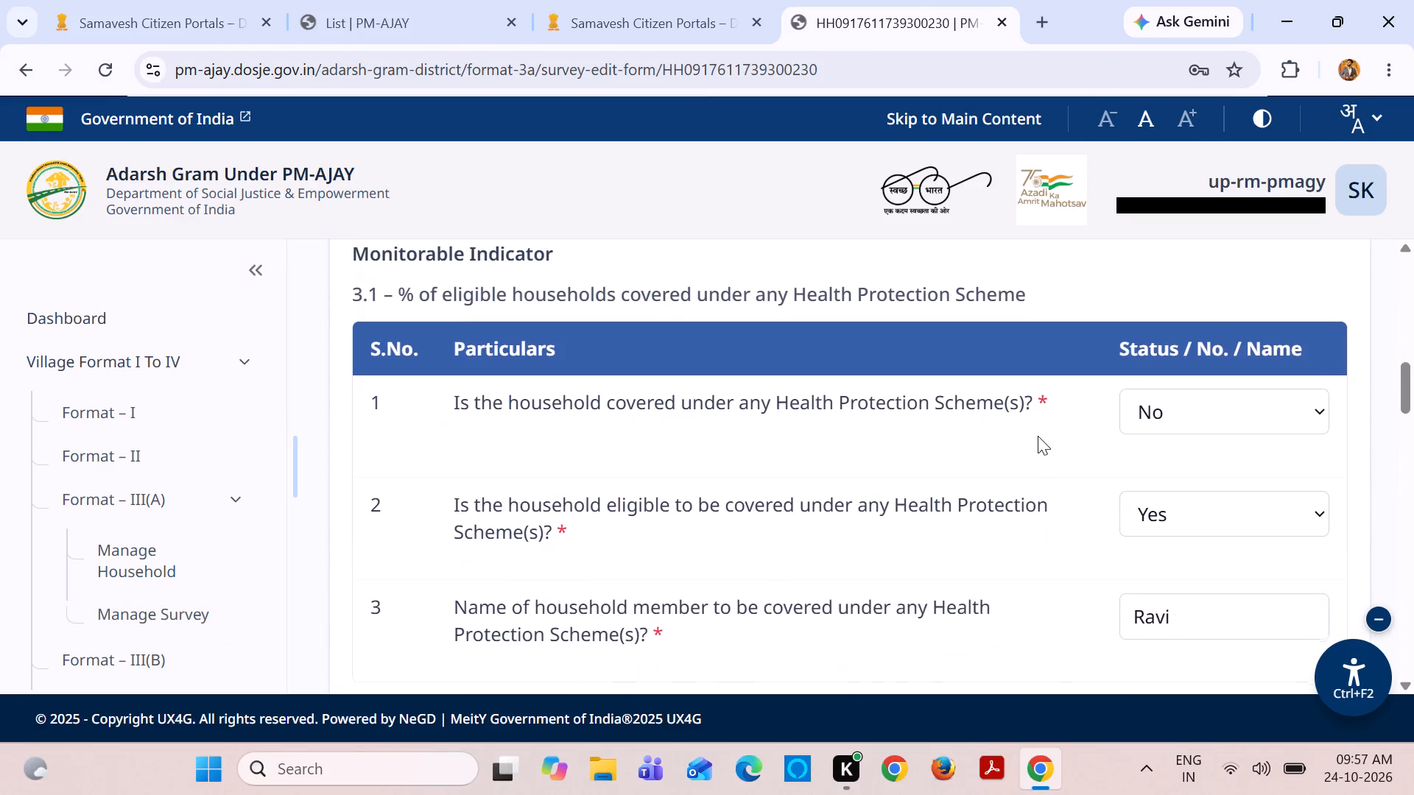
left_click_drag(1186, 405, 1173, 498)
left_click(1173, 498)
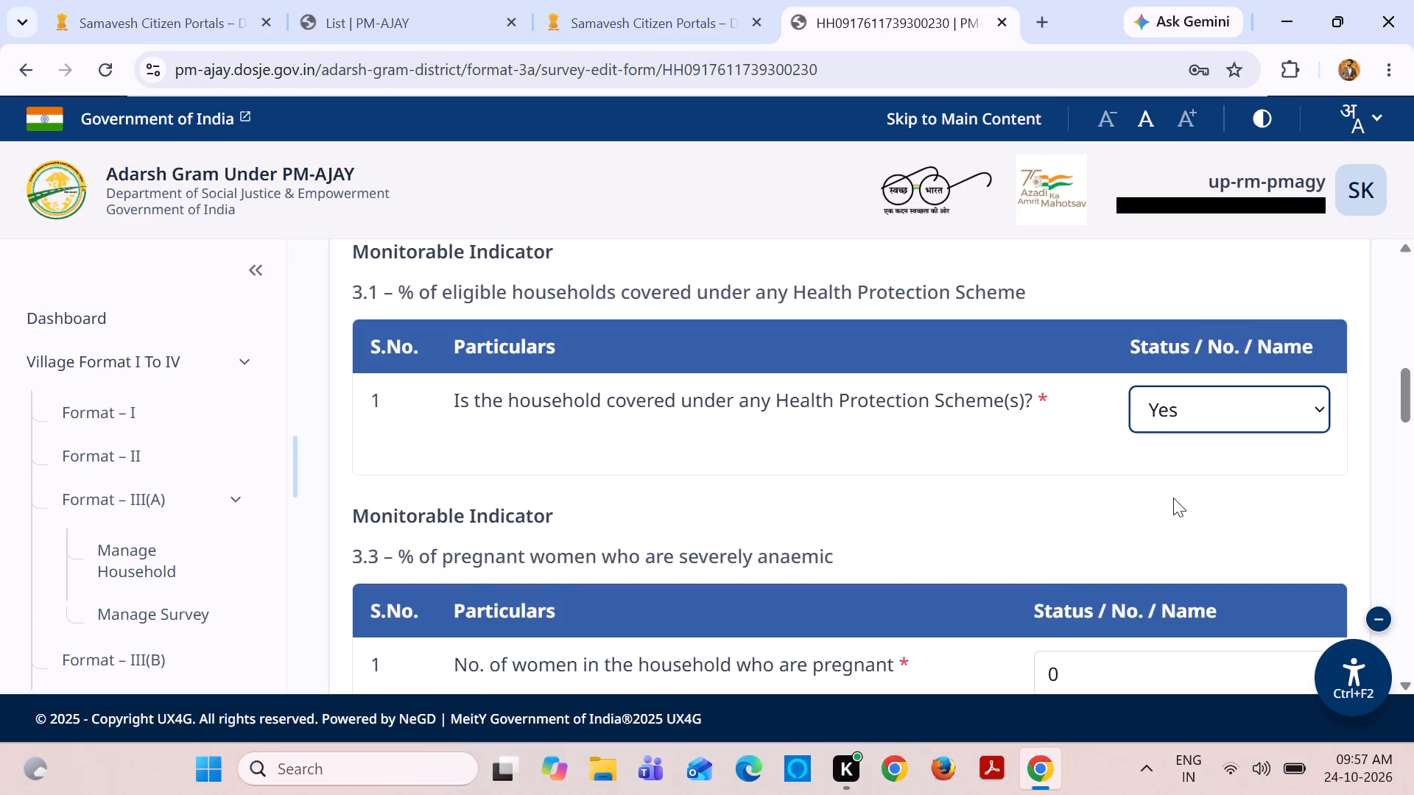
scroll(1173, 498, "down", 15)
left_click(1329, 549)
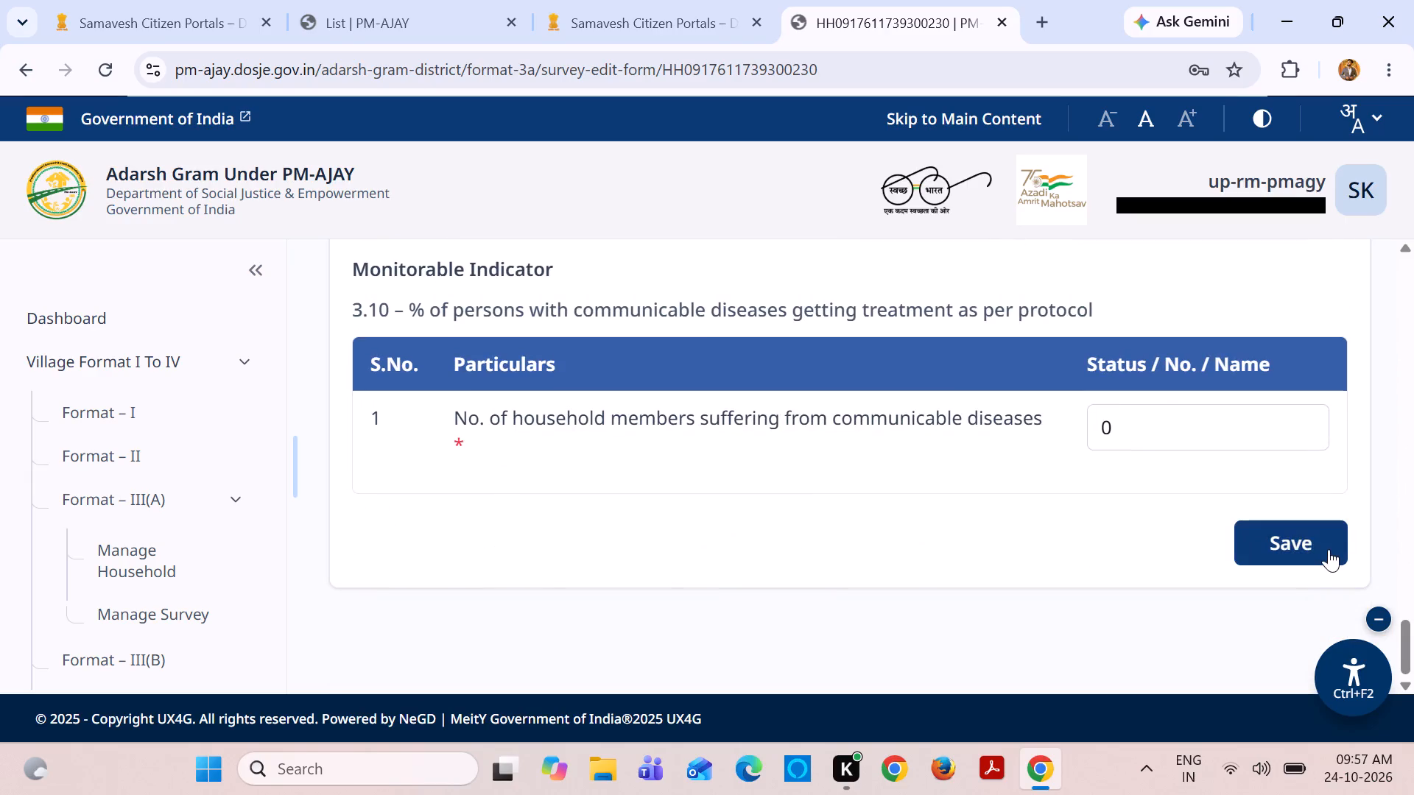
scroll(1122, 430, "up", 8)
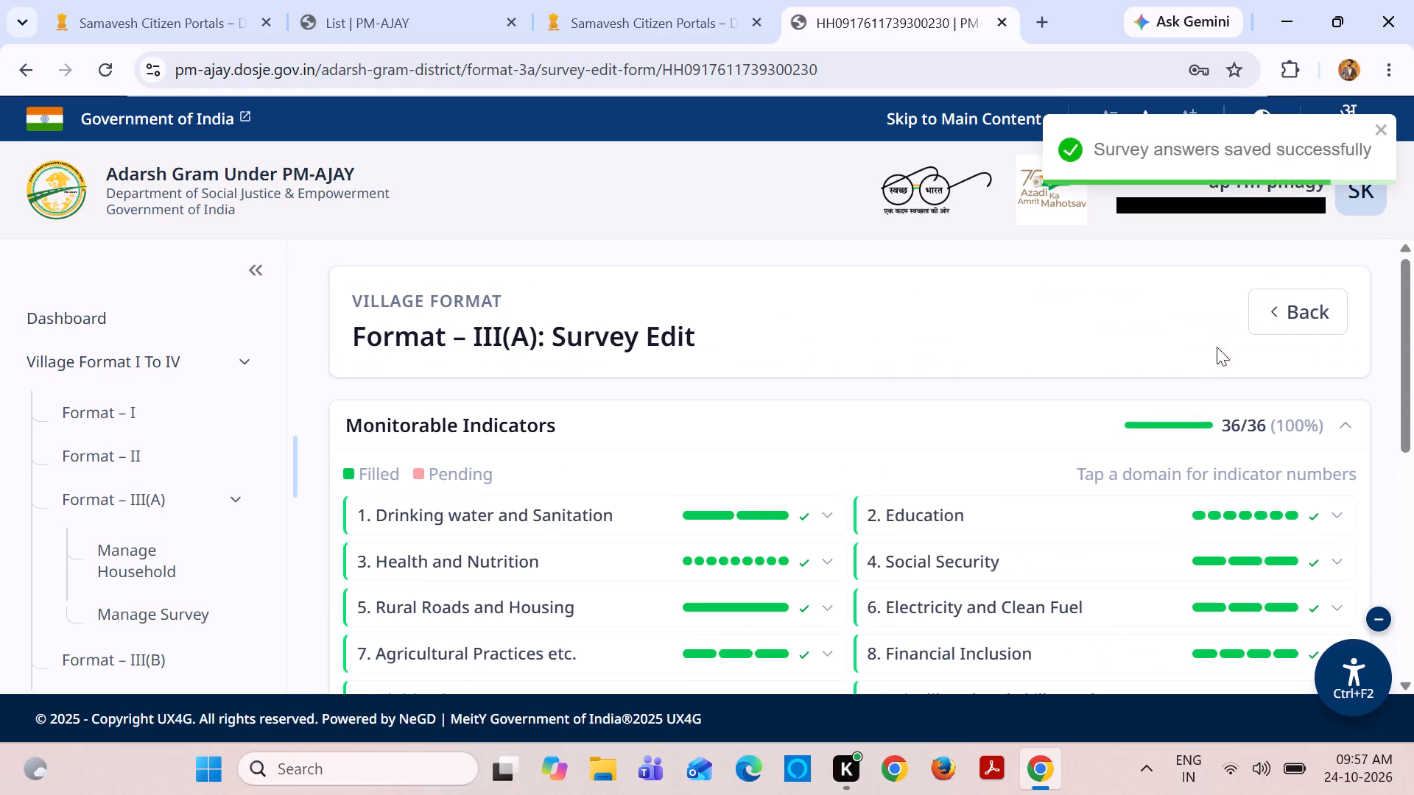
left_click(1284, 321)
Find the household at house number 226, open its survey for editing and select domain 3 – Health and Nutrition.
scroll(1177, 461, "down", 2)
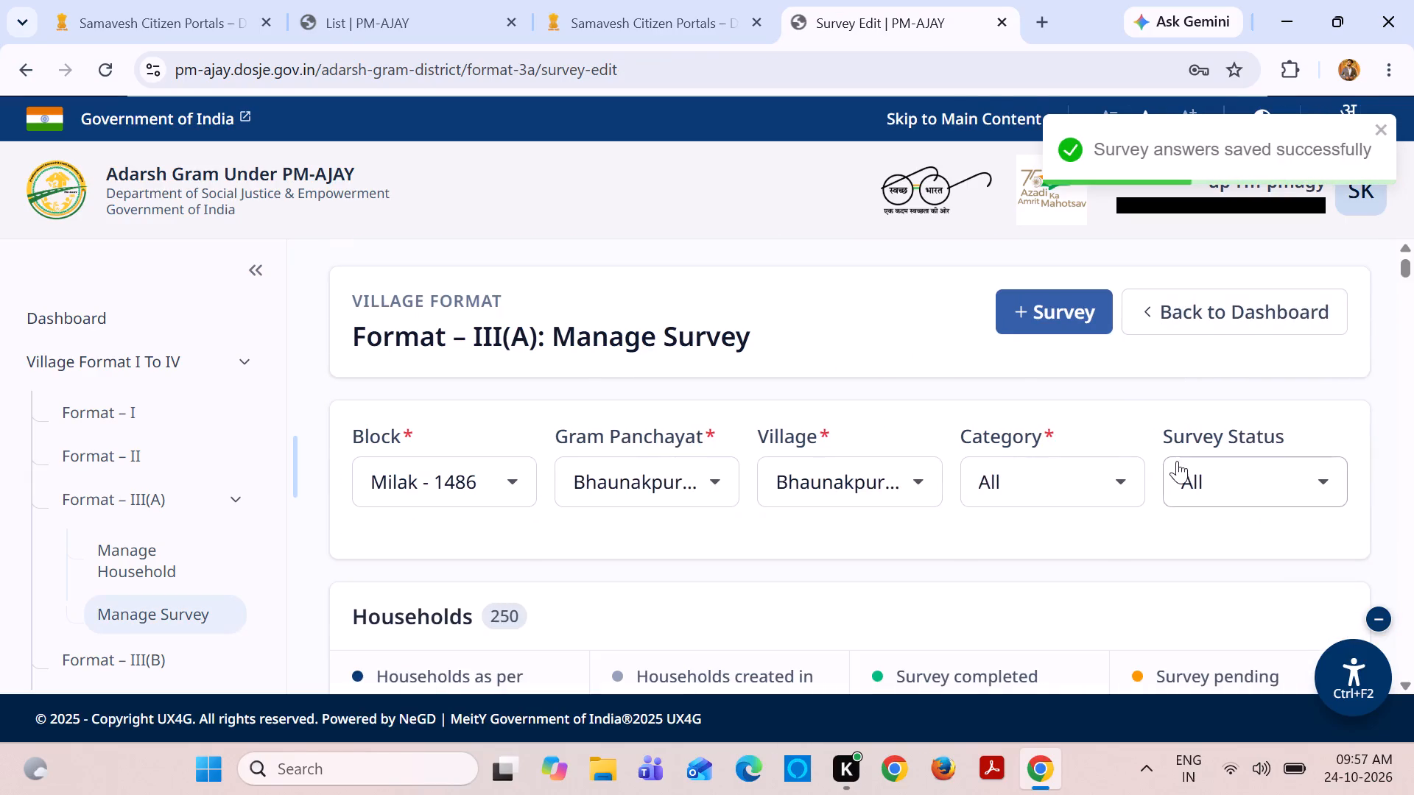
scroll(1177, 461, "down", 11)
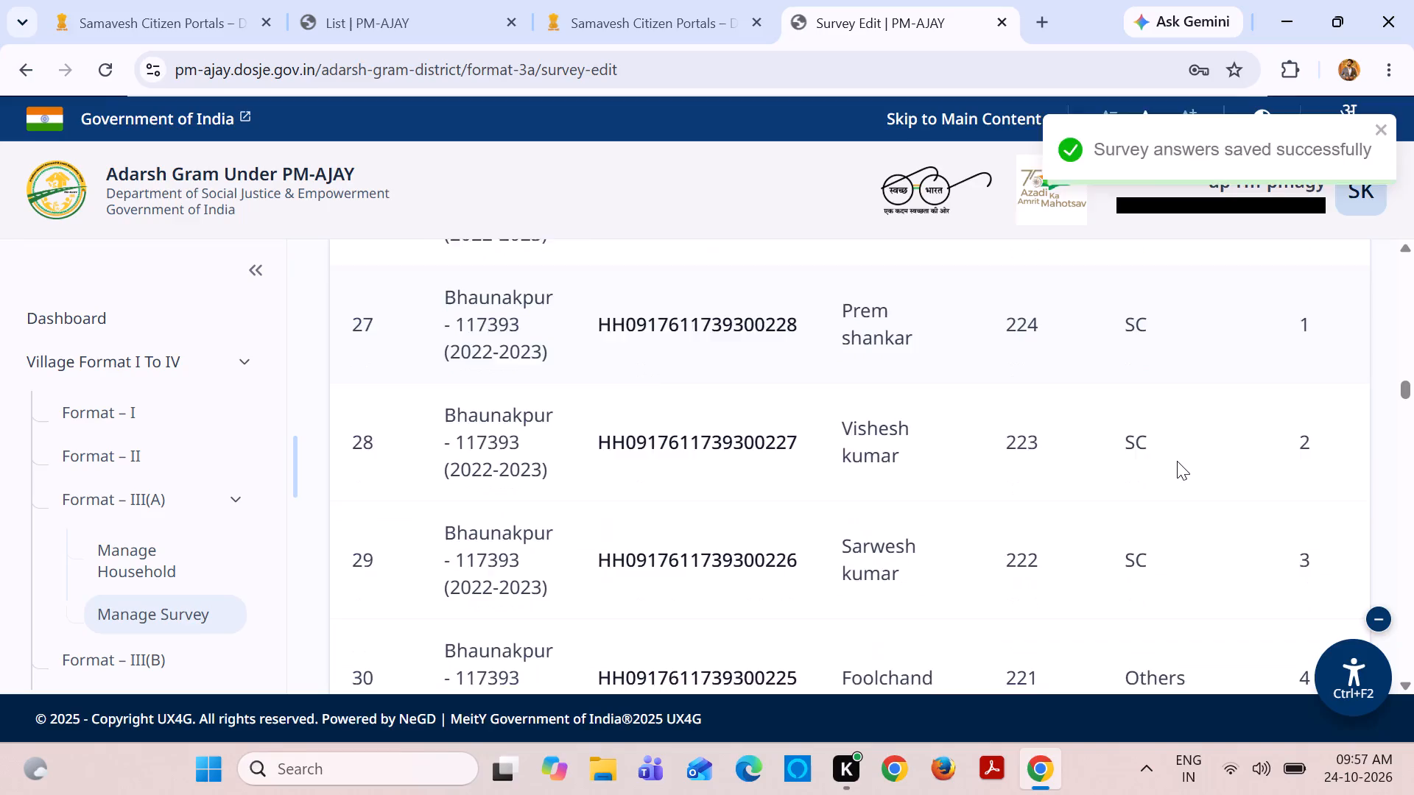
scroll(1177, 461, "down", 1)
scroll(1177, 461, "left", 7)
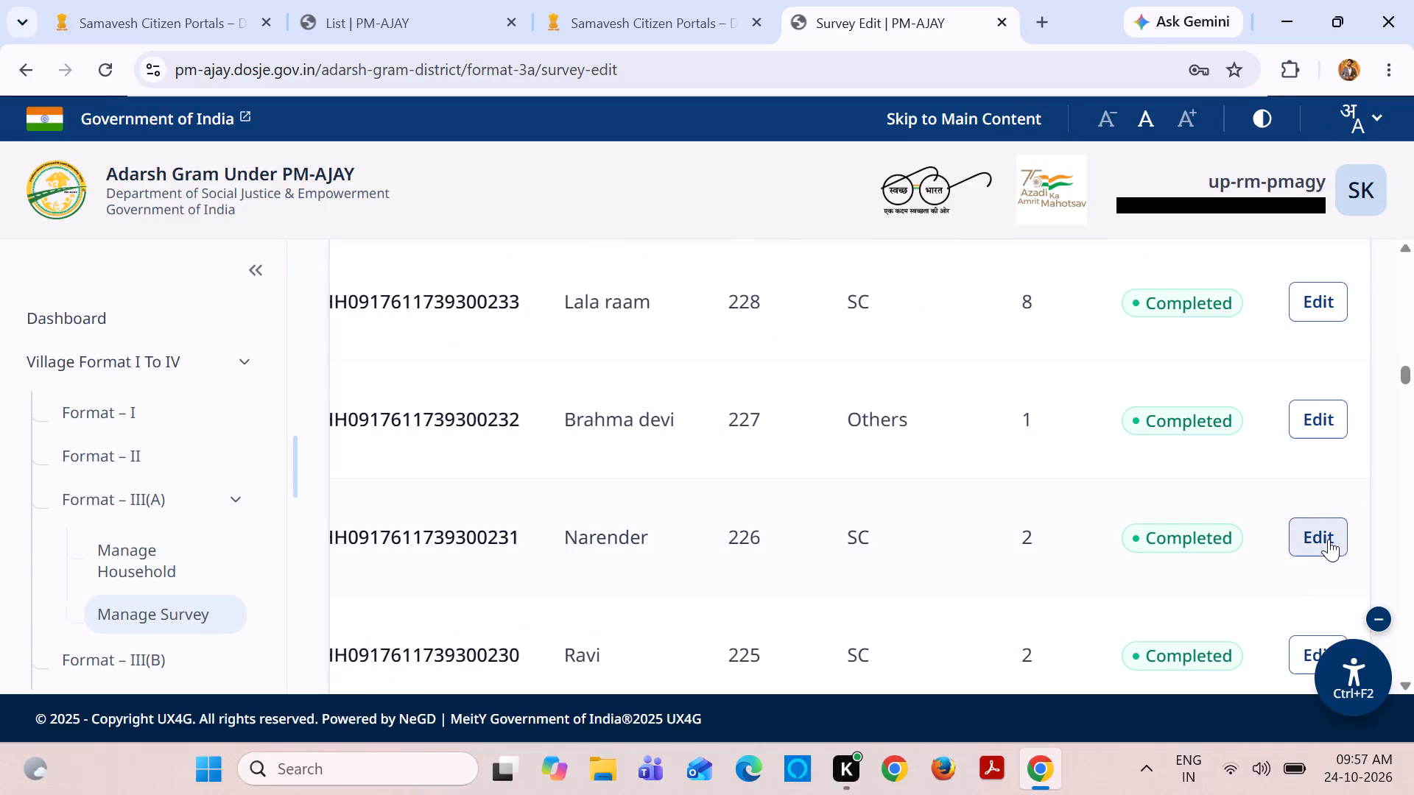
left_click(1329, 539)
scroll(1121, 548, "down", 8)
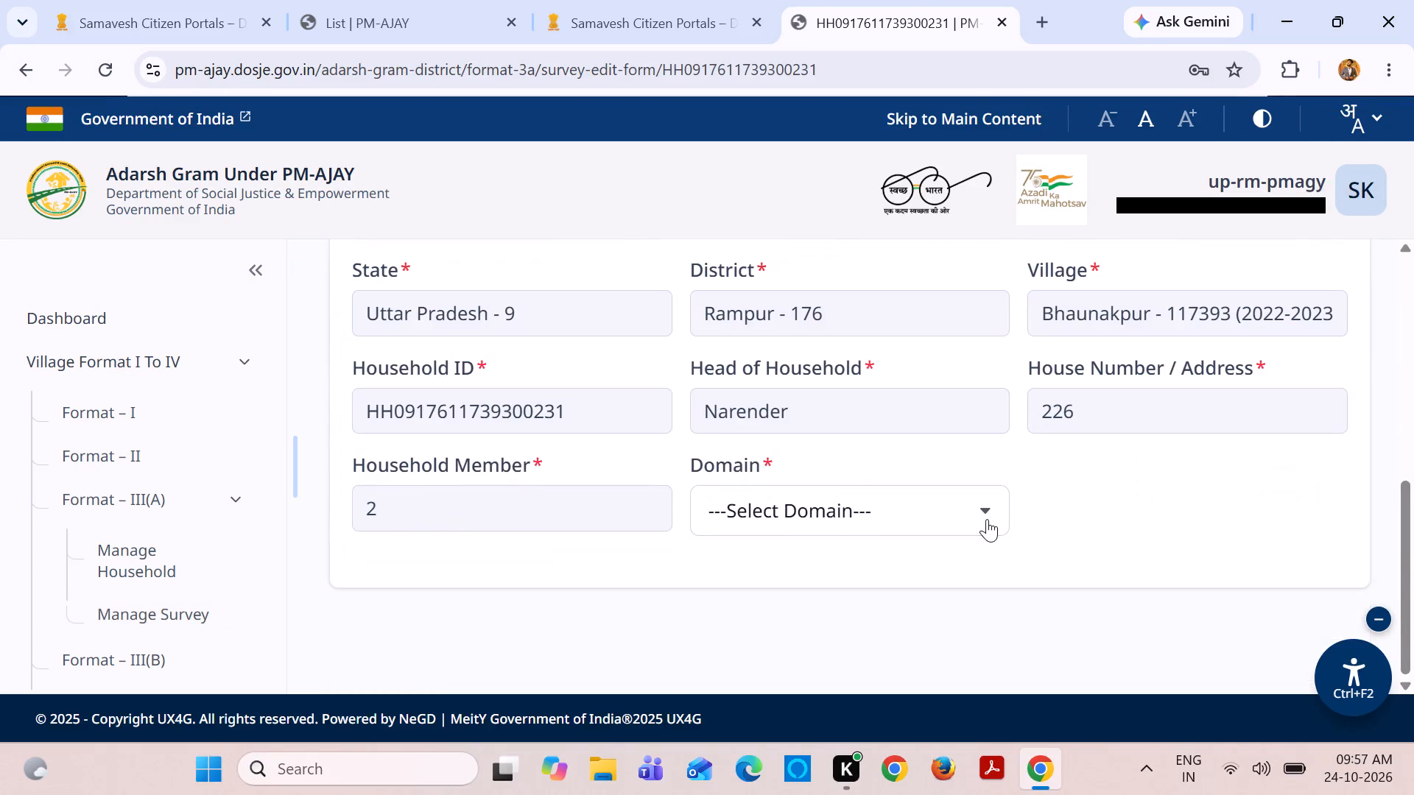
left_click(987, 519)
left_click(839, 305)
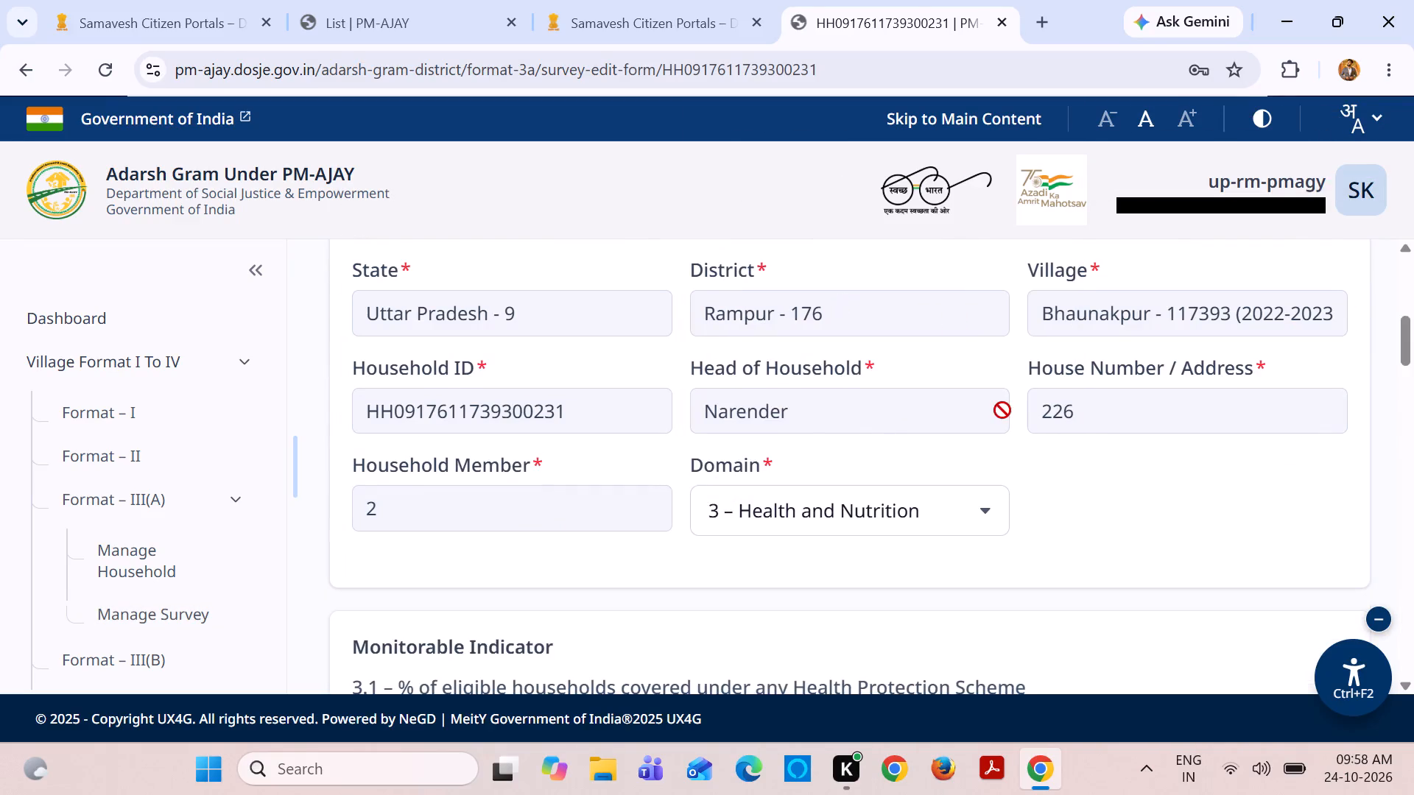
Set house number 226's Health Protection Scheme coverage answer under indicator 3.1 to Yes, save the survey and return to the household list.
scroll(1002, 410, "down", 5)
left_click_drag(1220, 299, 1175, 383)
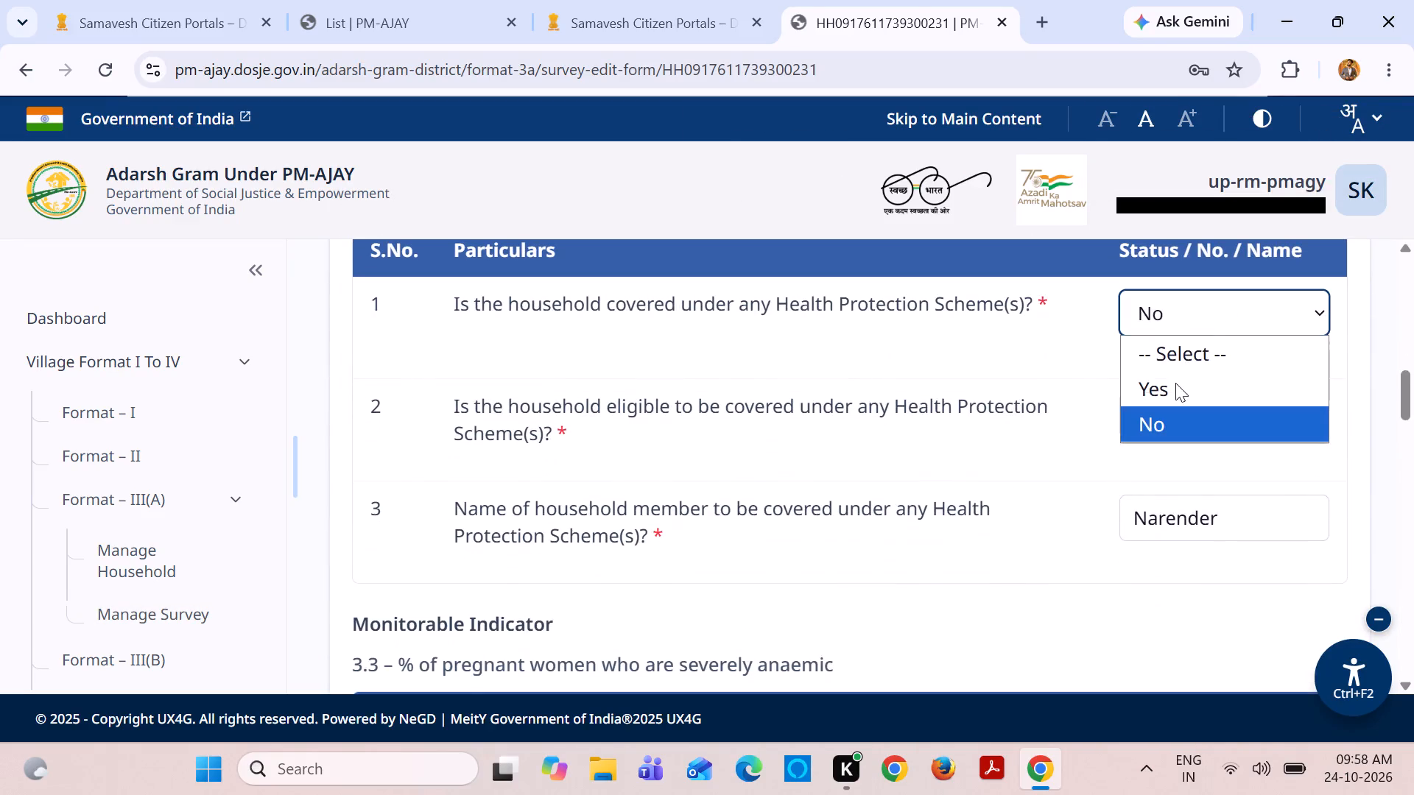
left_click(1175, 383)
scroll(1175, 383, "down", 17)
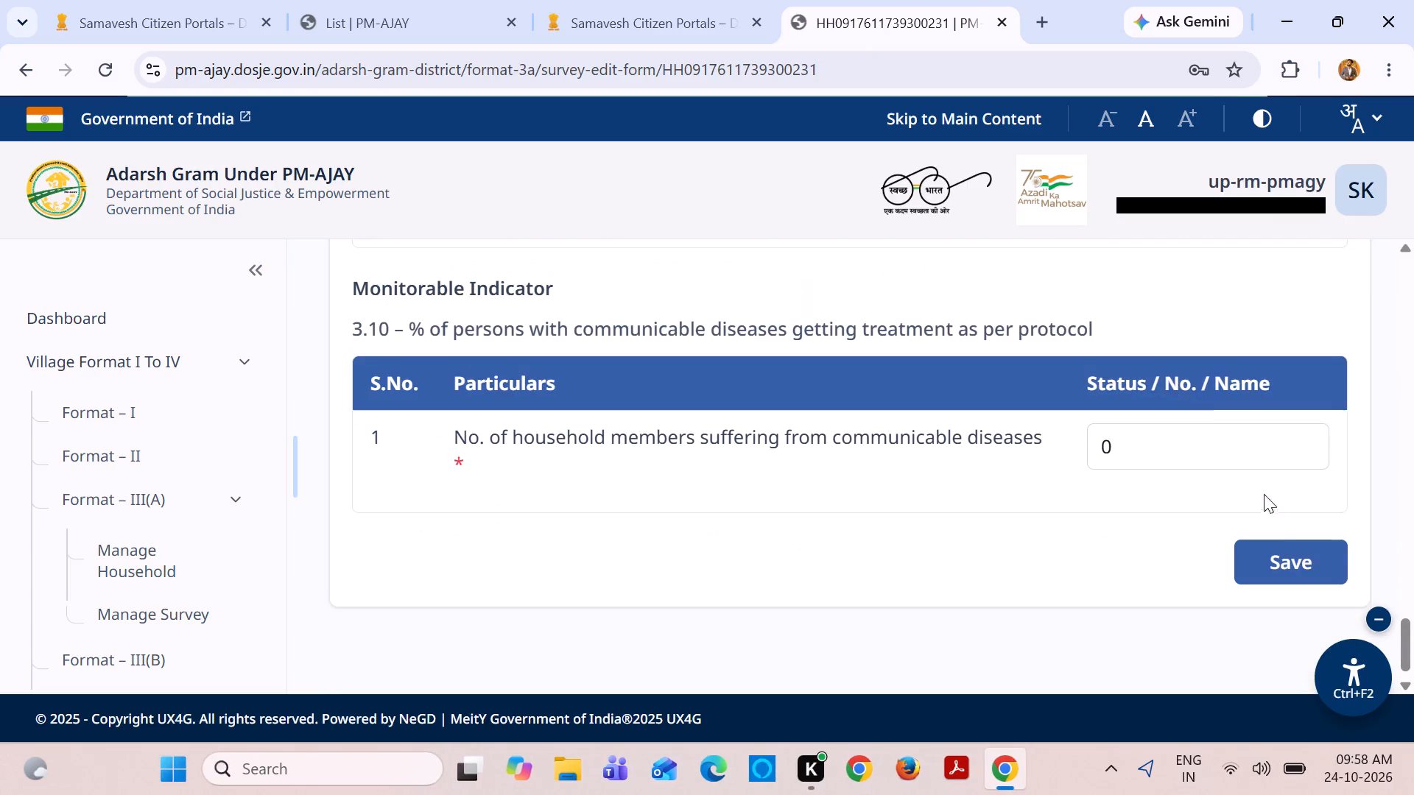
left_click(1279, 534)
scroll(1182, 454, "up", 9)
left_click(1293, 324)
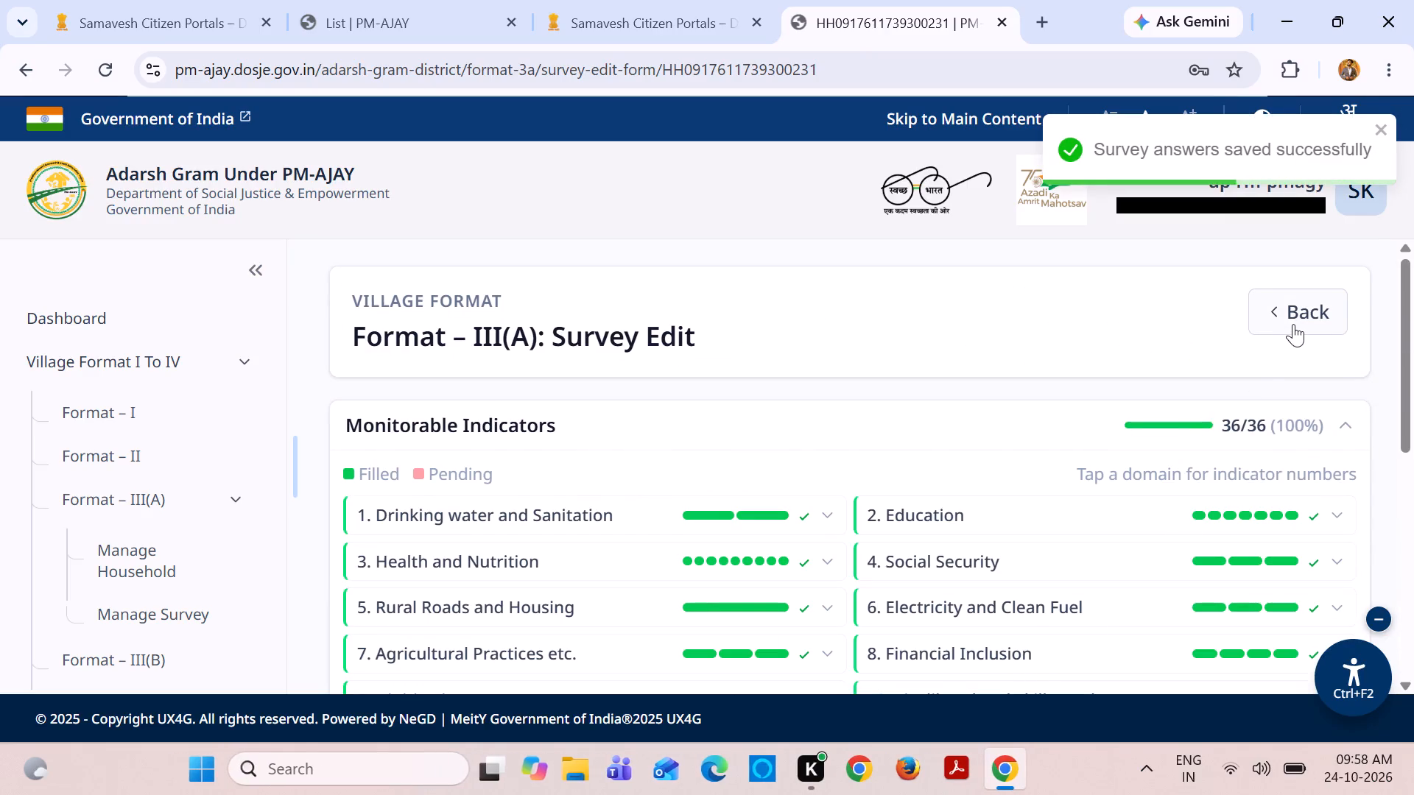
Find the household at house number 228, open its survey for editing and select domain 3 – Health and Nutrition.
scroll(1220, 461, "down", 12)
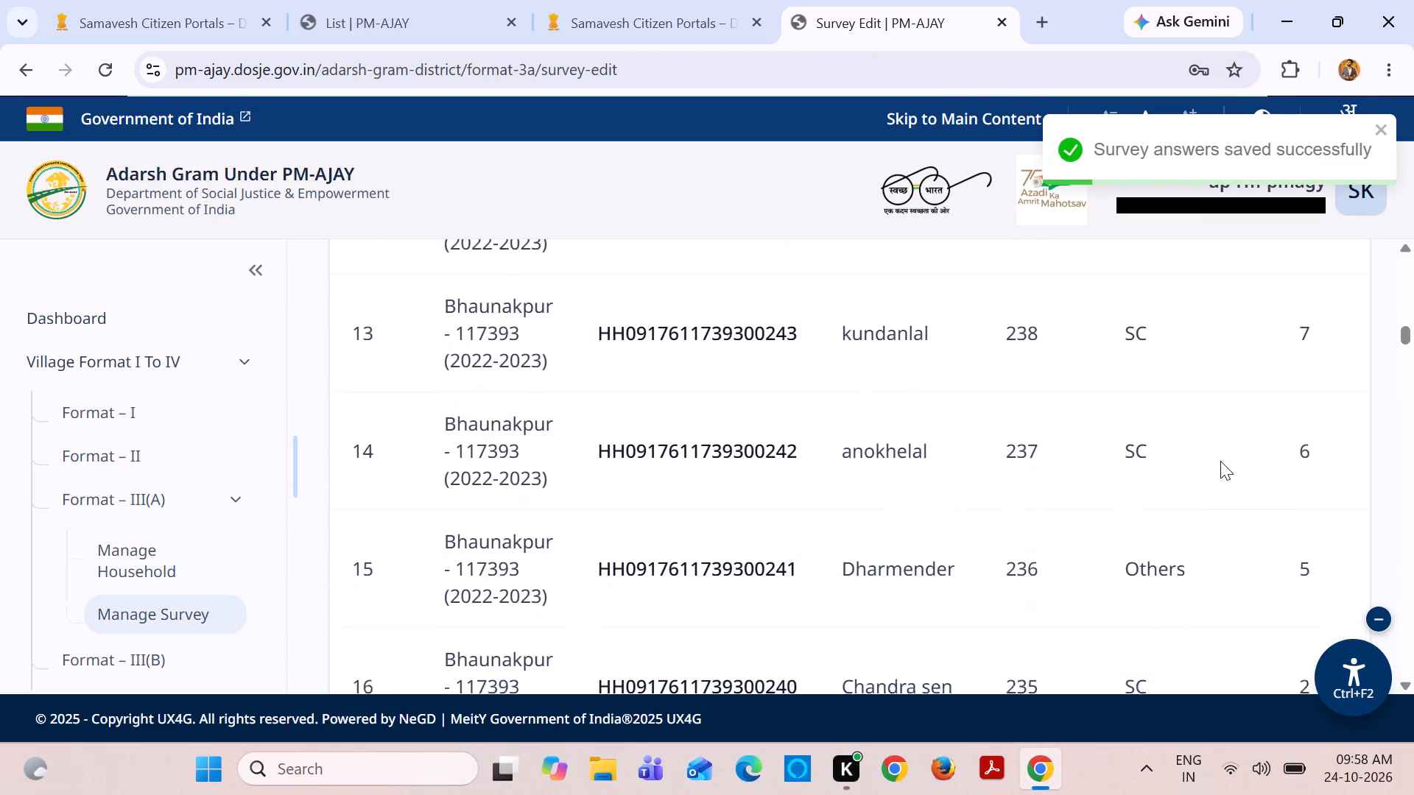
scroll(1220, 461, "down", 5)
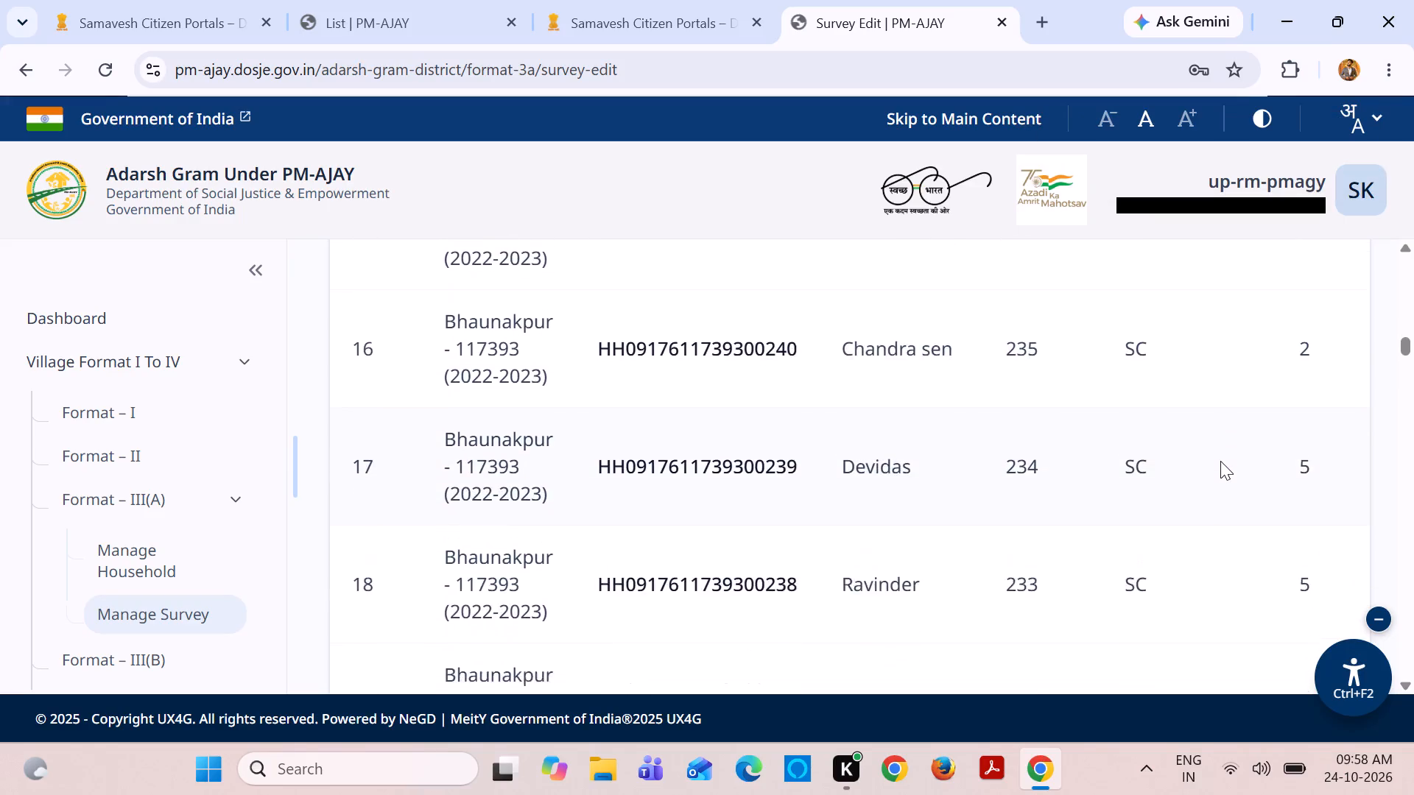
scroll(1220, 461, "down", 6)
scroll(1220, 461, "left", 5)
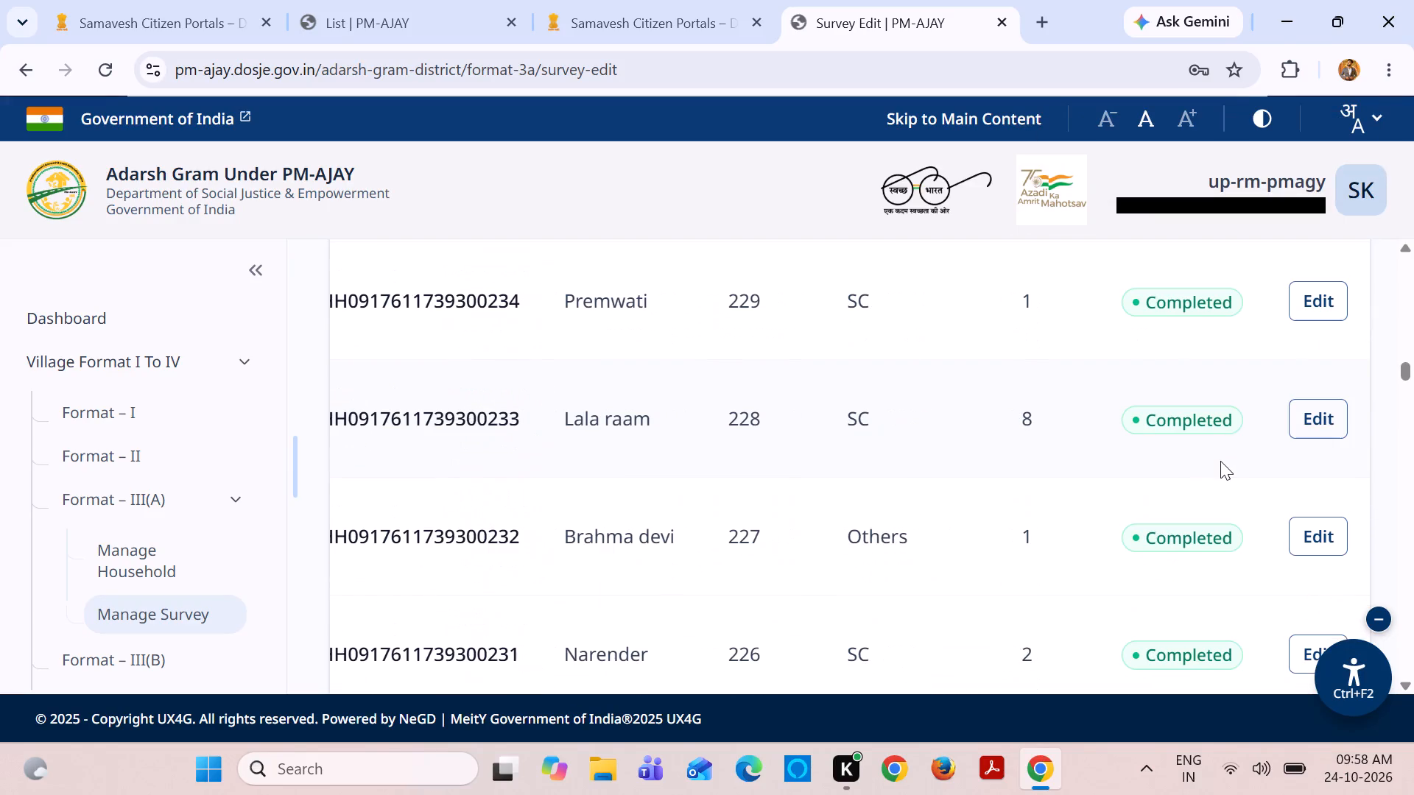
scroll(1220, 461, "left", 2)
right_click(1340, 417)
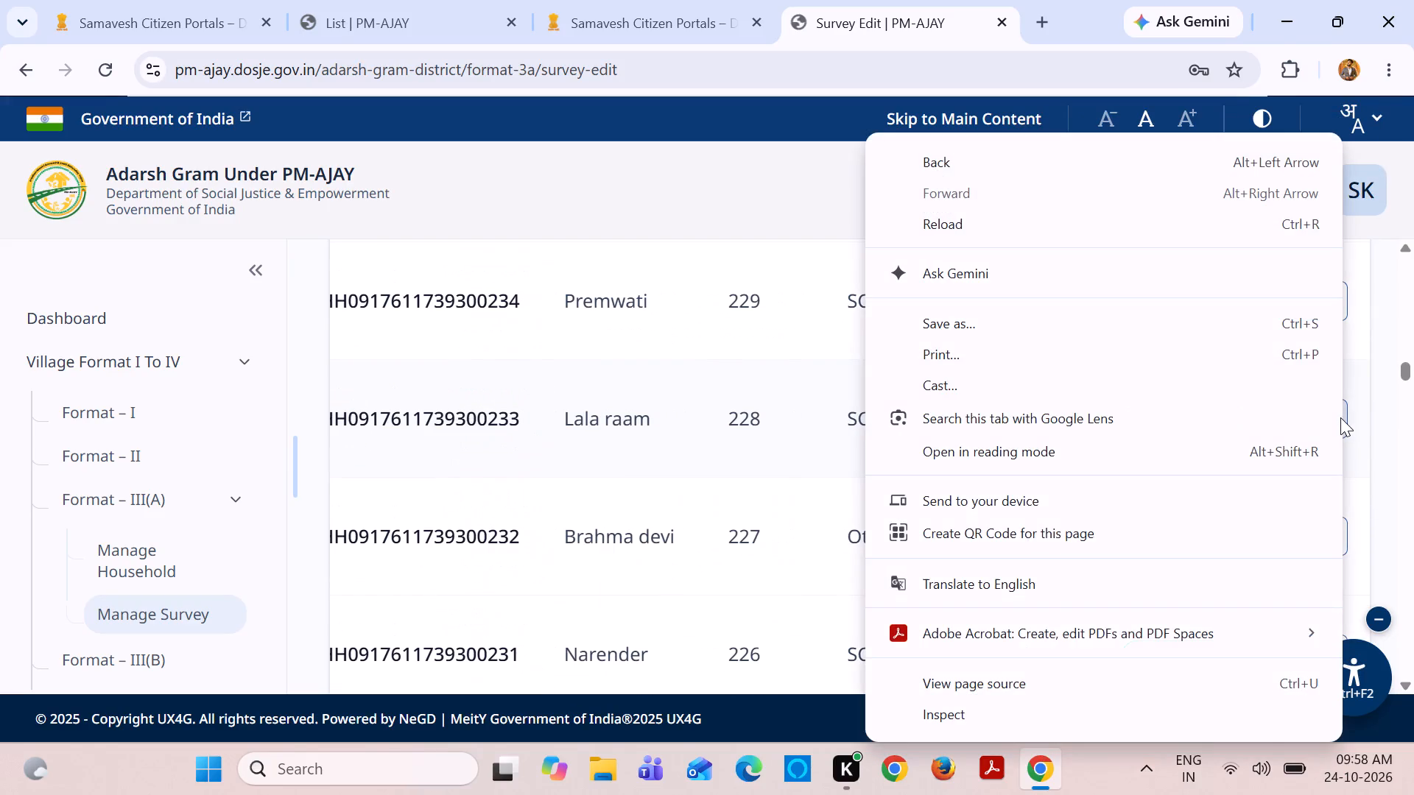
left_click_drag(1365, 416, 1328, 419)
left_click(1328, 419)
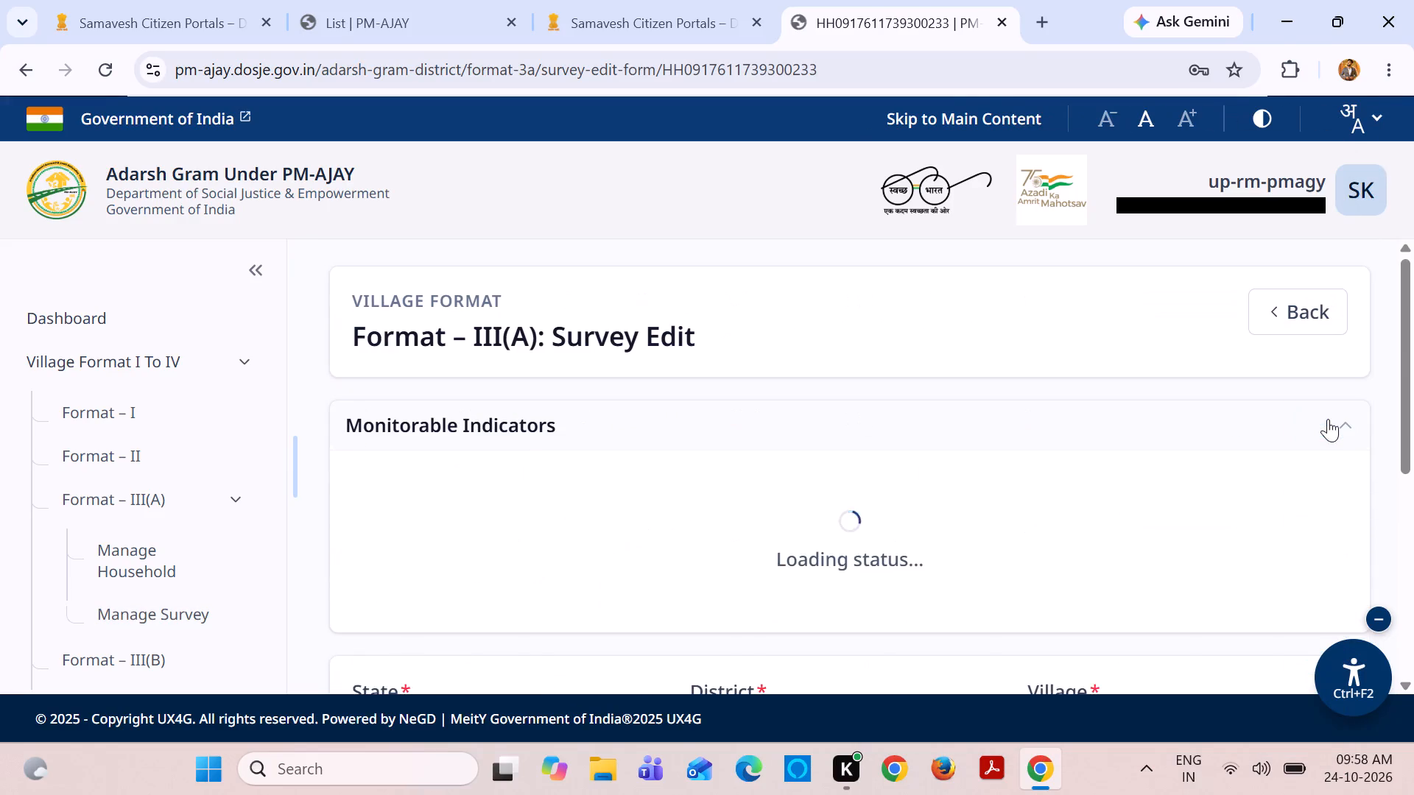
scroll(1132, 456, "down", 7)
left_click(960, 506)
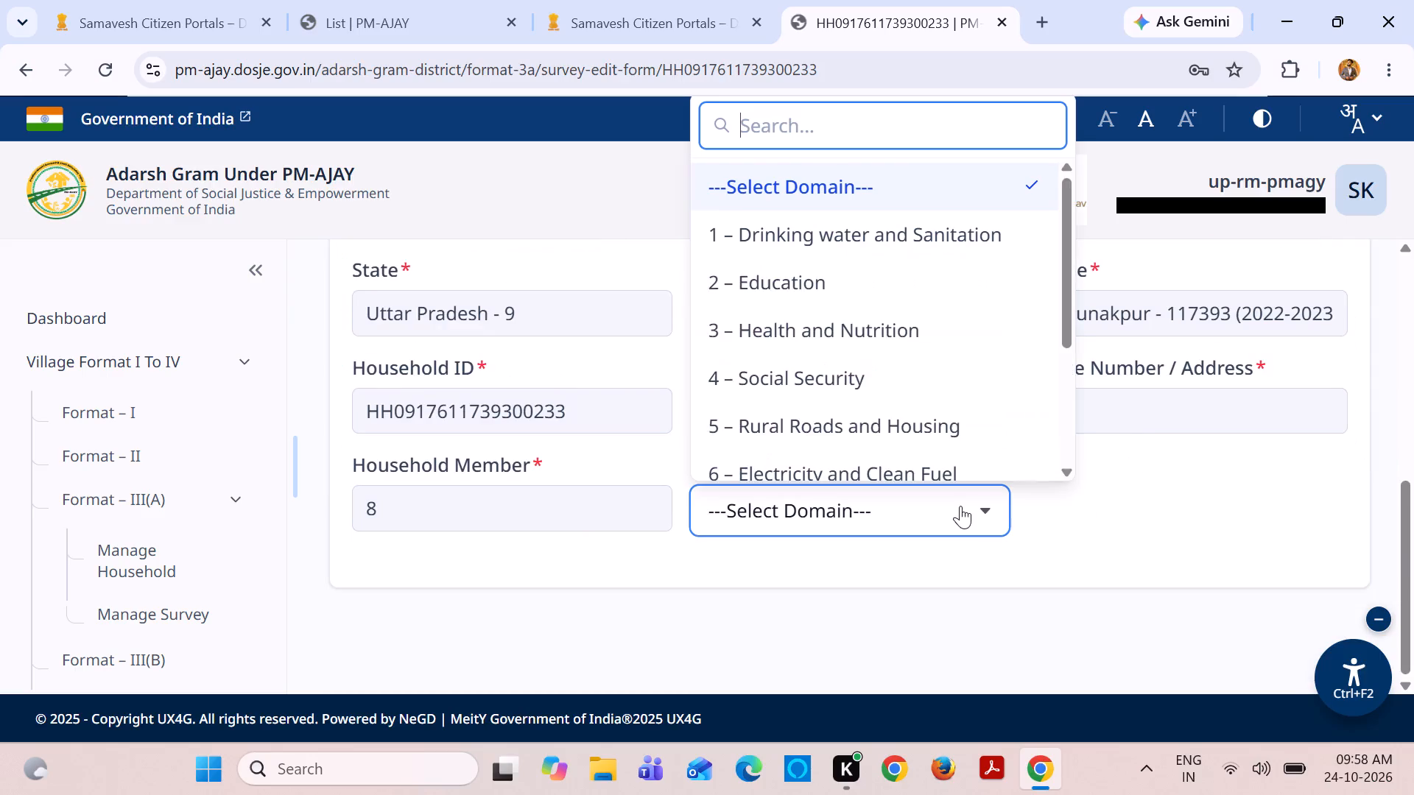
left_click(848, 315)
Set house number 228's Health Protection Scheme coverage answer under indicator 3.1 to Yes, save the survey and return to the household list.
scroll(1052, 462, "down", 4)
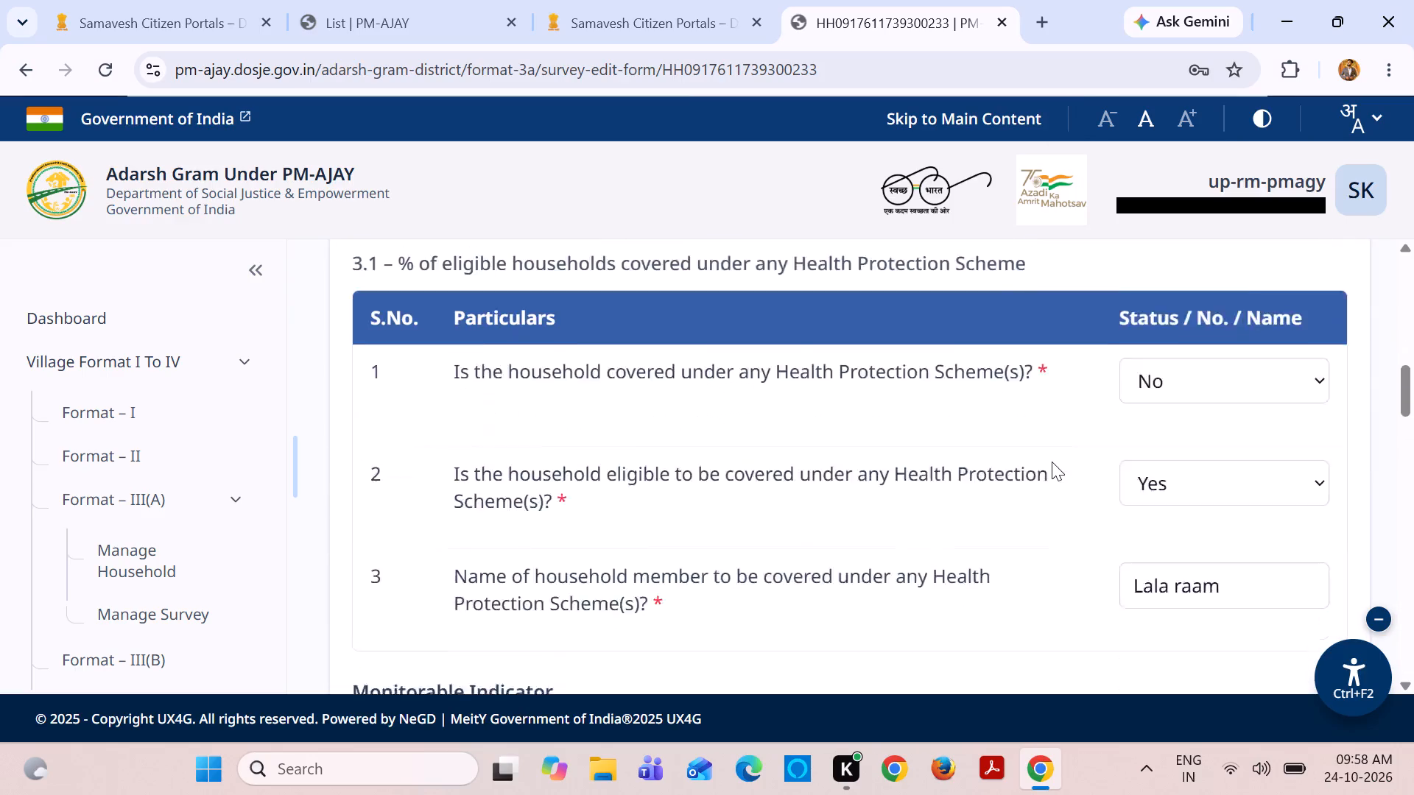
scroll(1052, 462, "down", 1)
left_click_drag(1165, 308, 1160, 391)
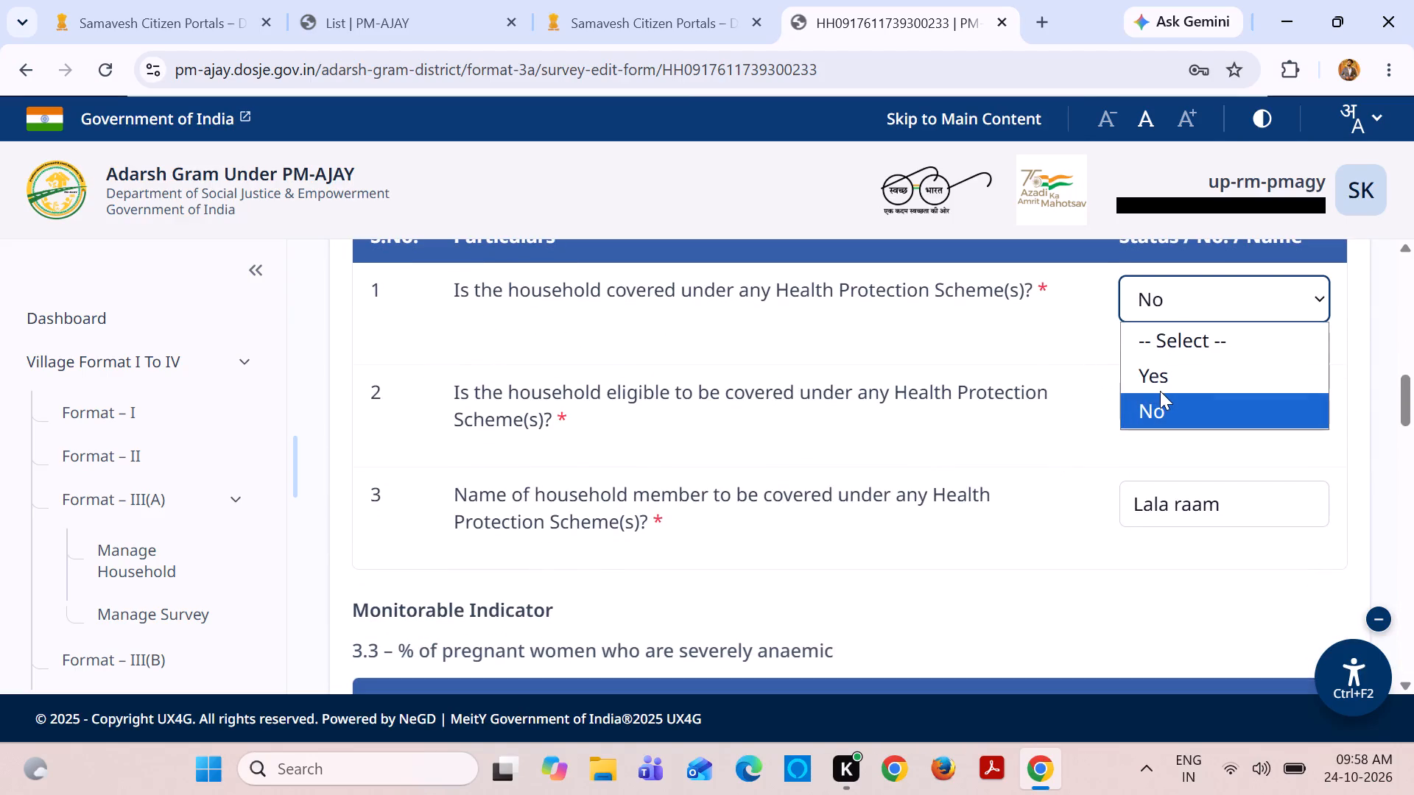
left_click(1160, 391)
scroll(1160, 391, "down", 4)
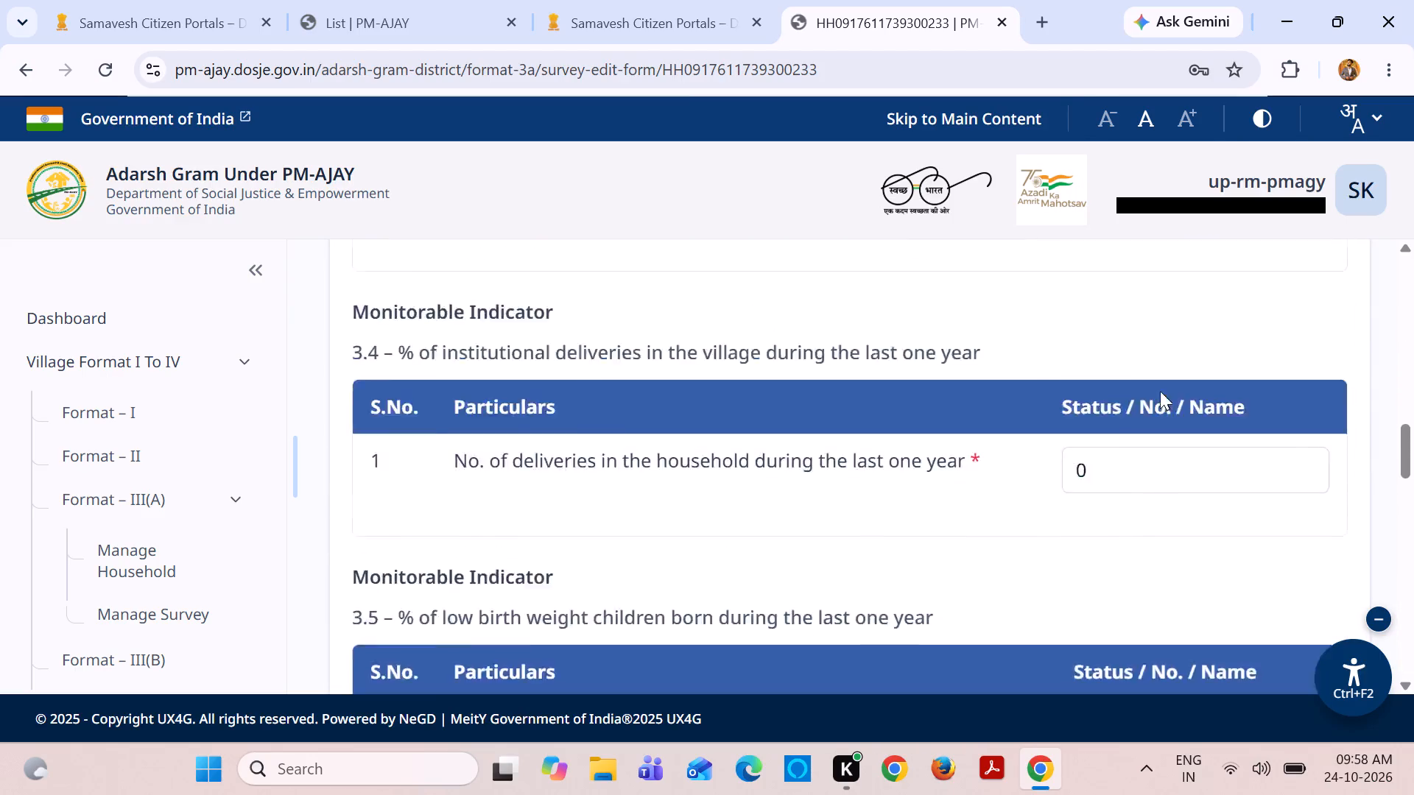
scroll(1160, 391, "down", 10)
left_click(1278, 545)
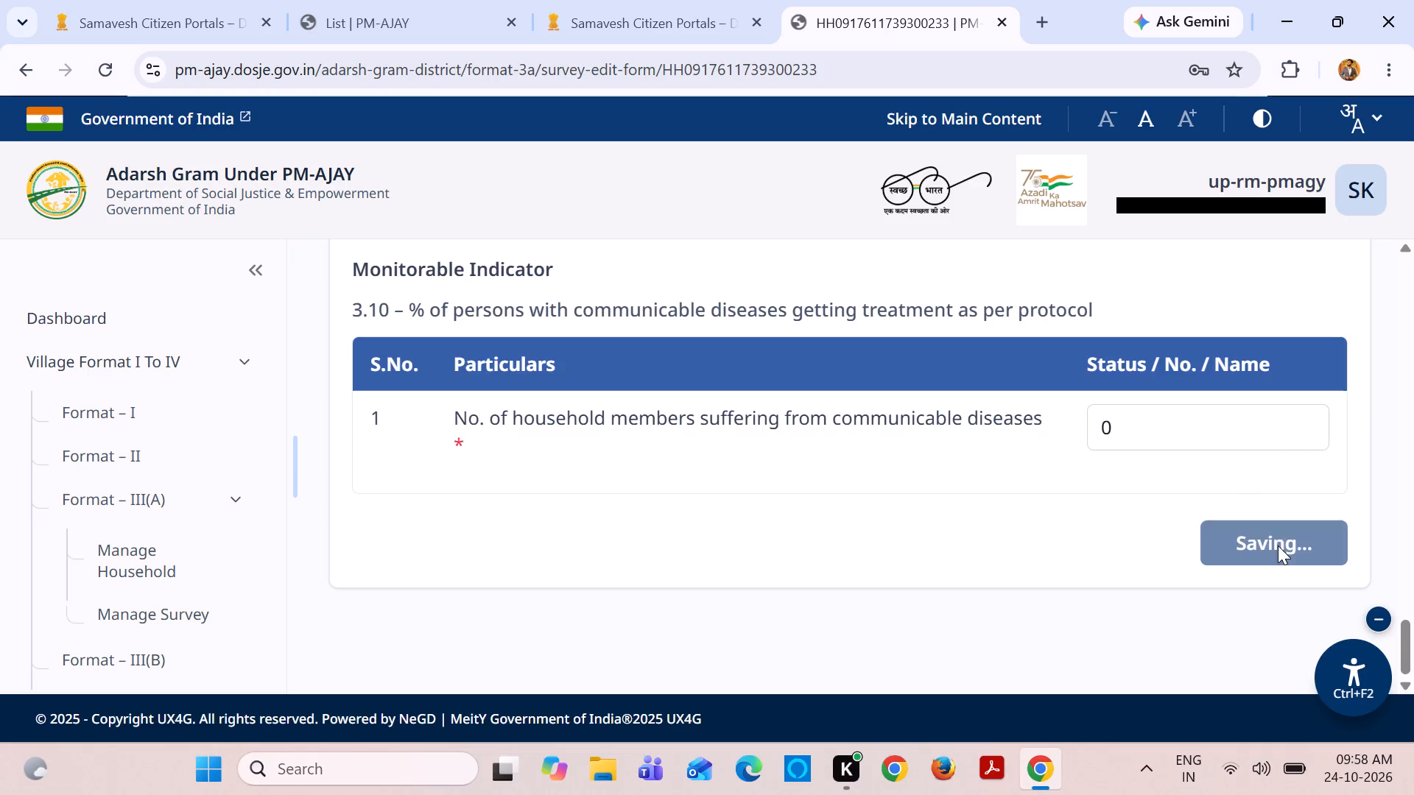
scroll(1169, 377, "up", 8)
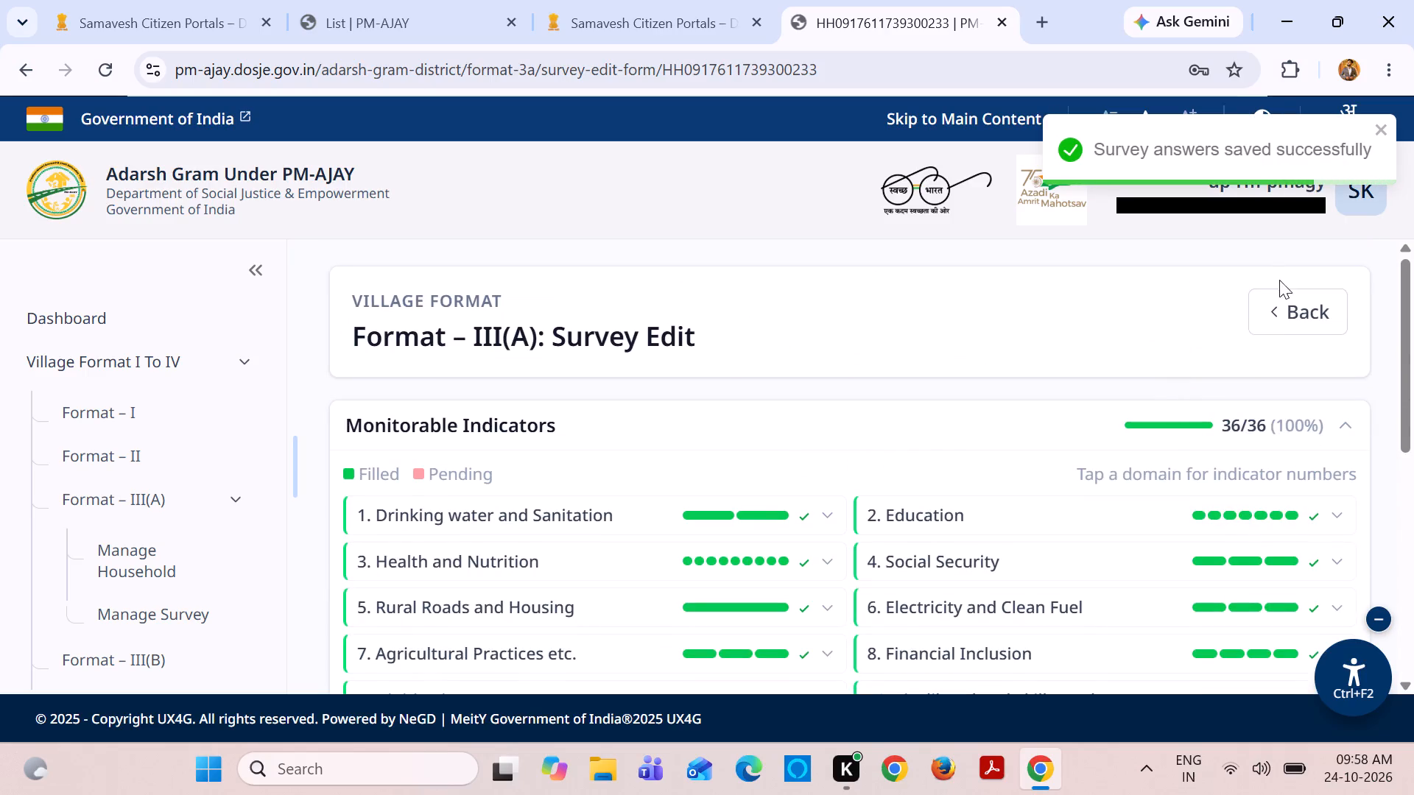
left_click(1287, 298)
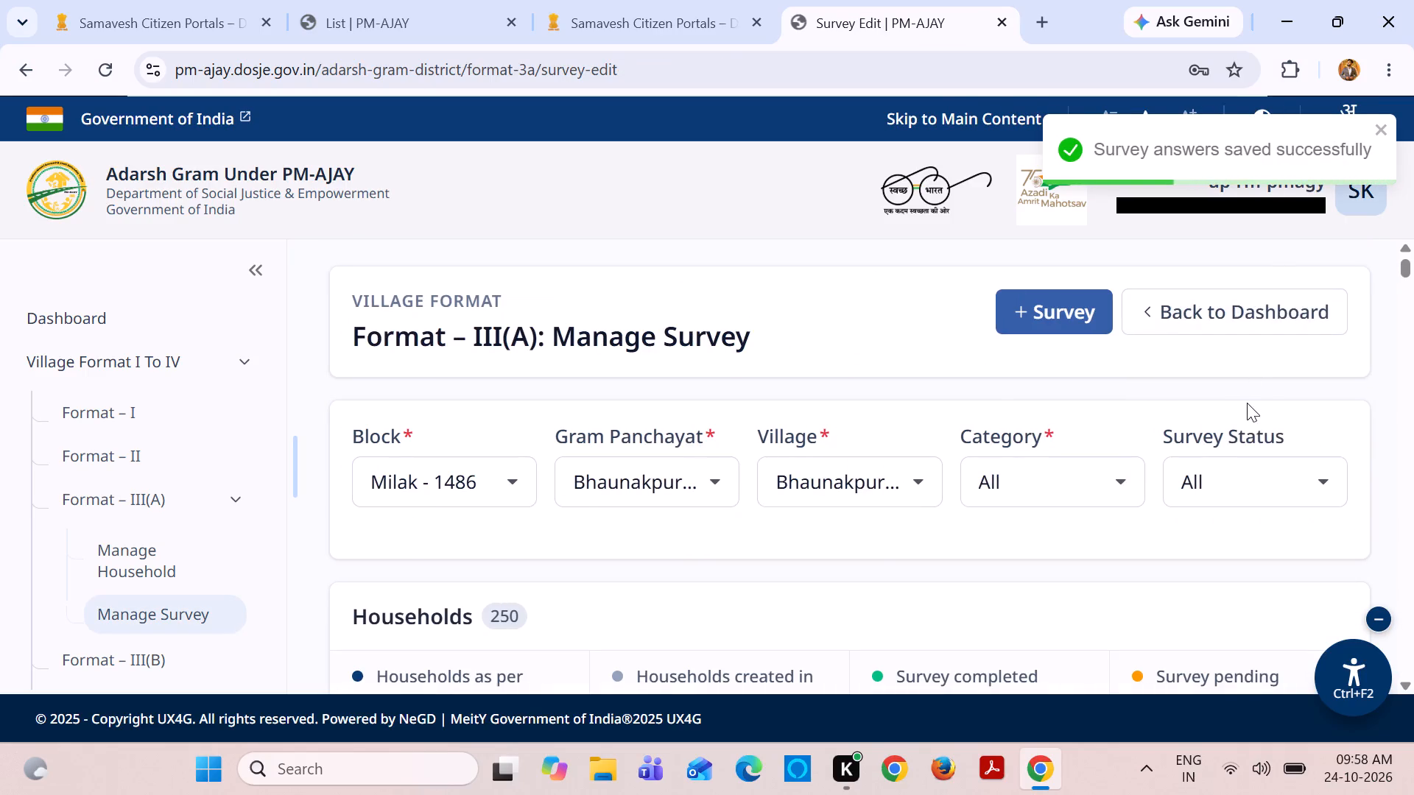
Find the household at house number 230, open its survey for editing and select domain 3 – Health and Nutrition.
scroll(1247, 403, "down", 14)
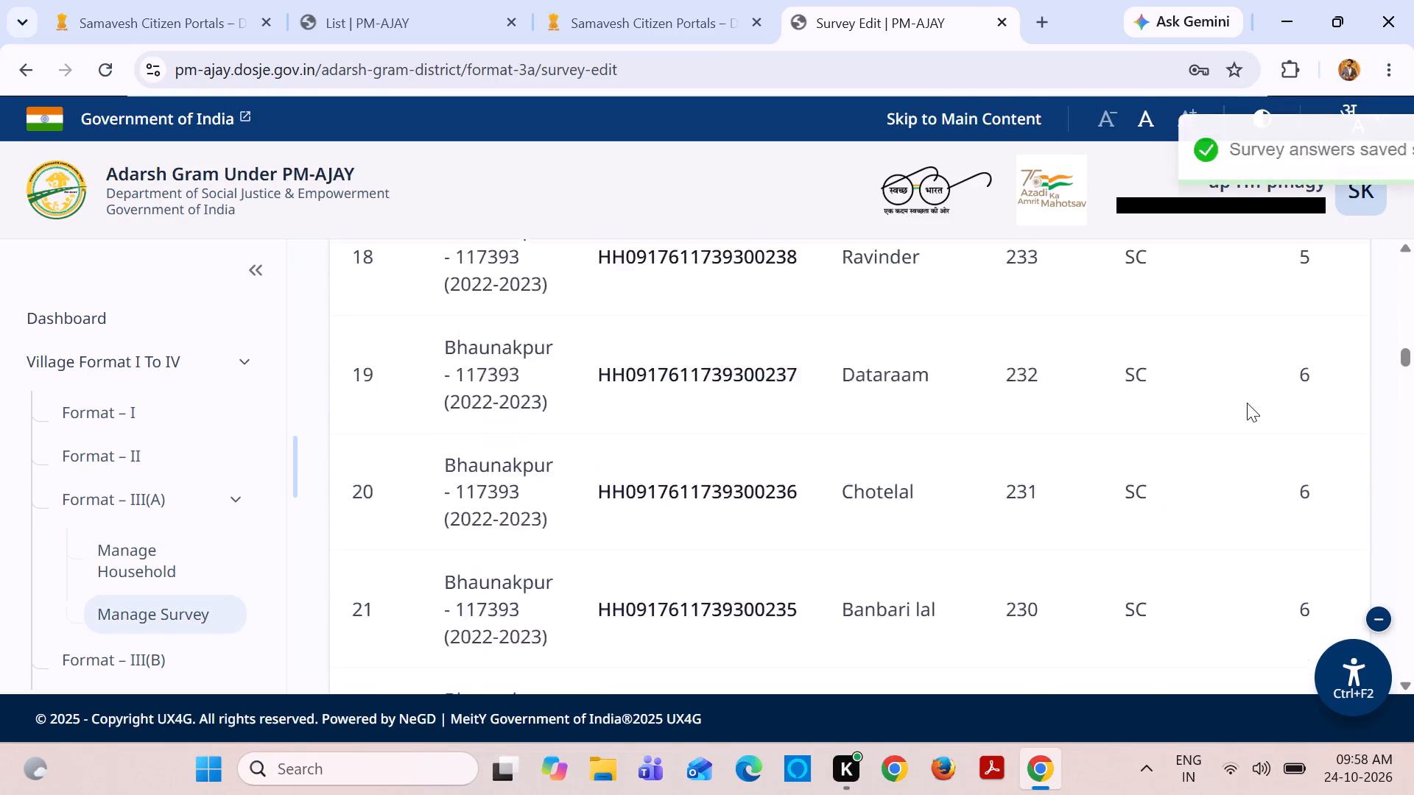
scroll(1247, 403, "down", 1)
scroll(1247, 403, "left", 9)
left_click(1342, 444)
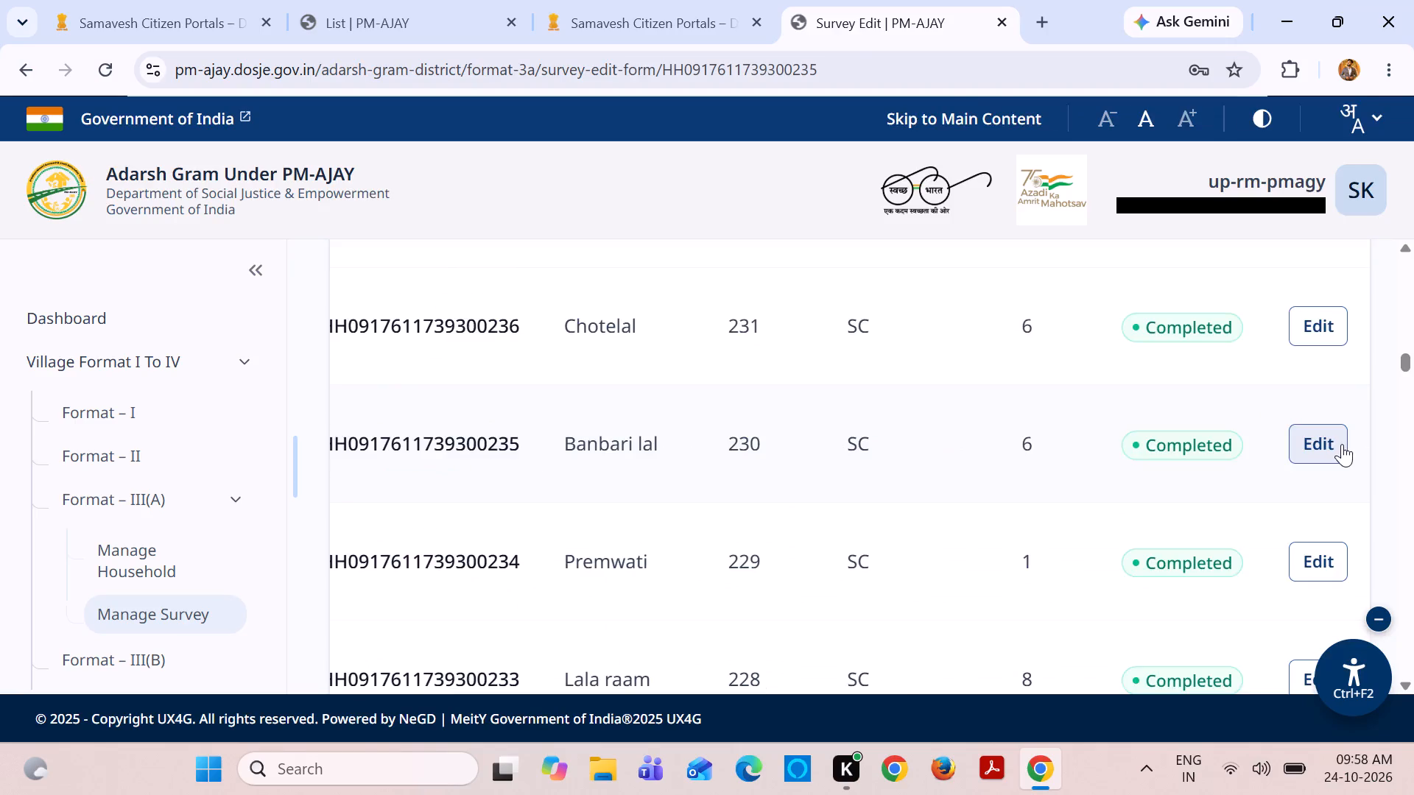
scroll(1178, 470, "down", 10)
left_click(963, 500)
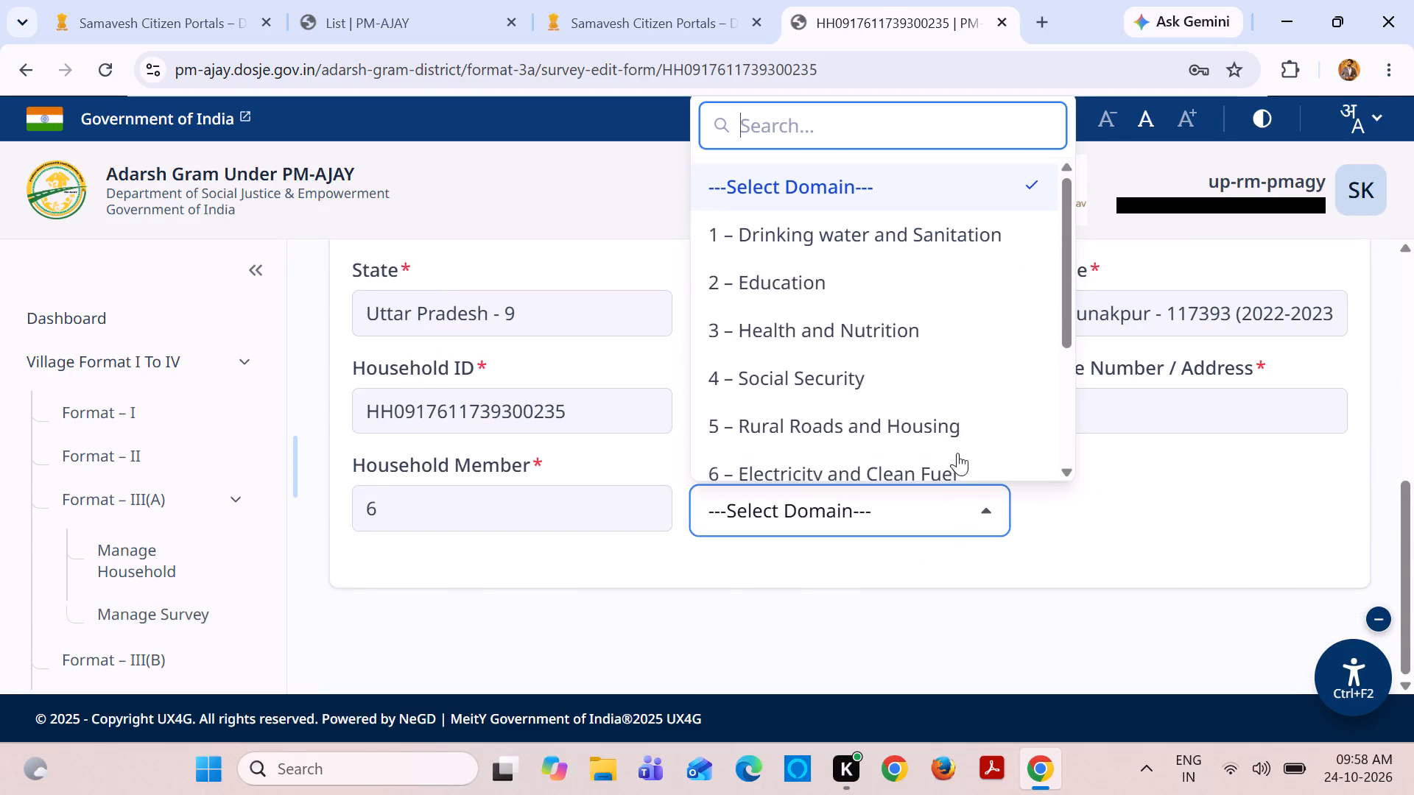
left_click(865, 305)
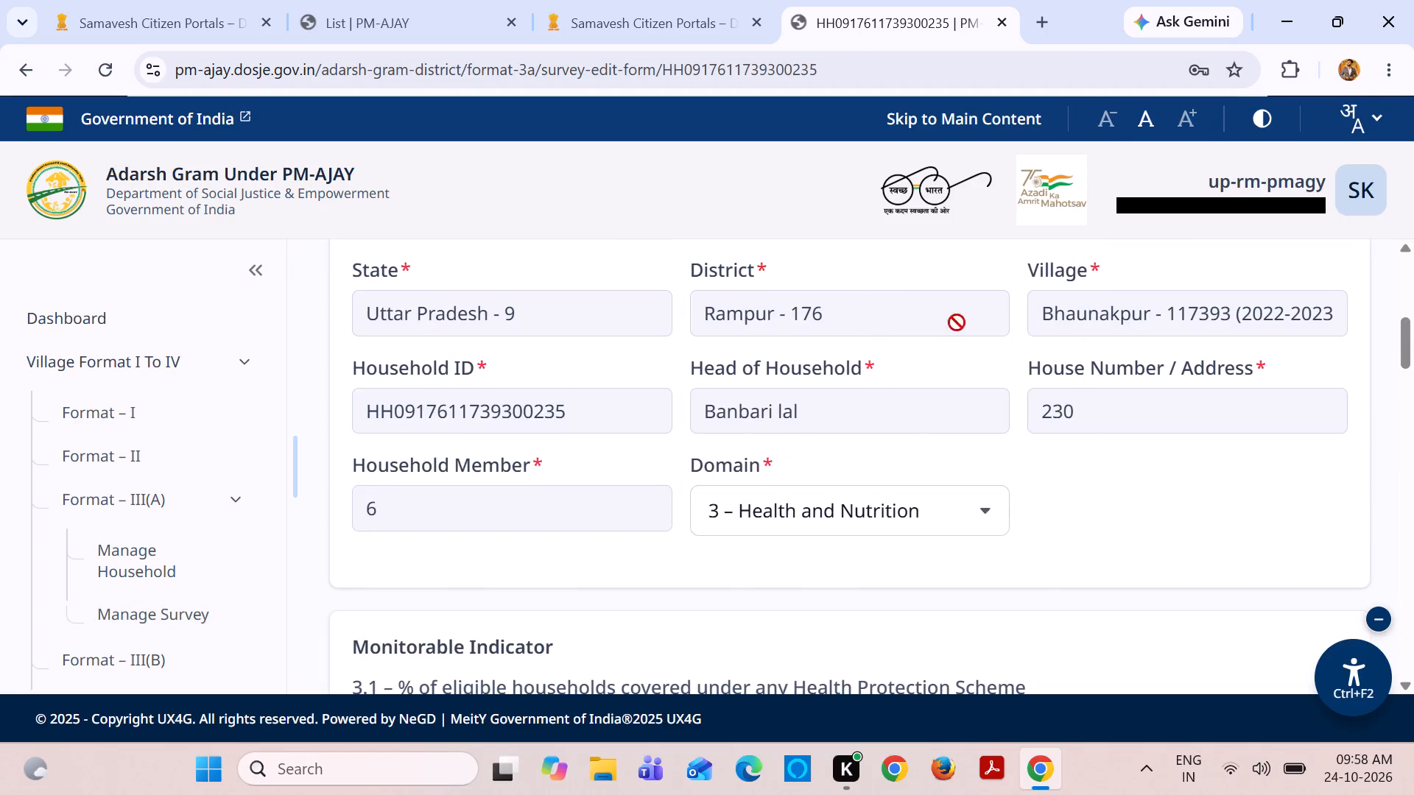
Set house number 230's Health Protection Scheme coverage answer under indicator 3.1 to Yes, save the survey and return to the household list.
scroll(1021, 384, "down", 4)
left_click_drag(1189, 412, 1191, 494)
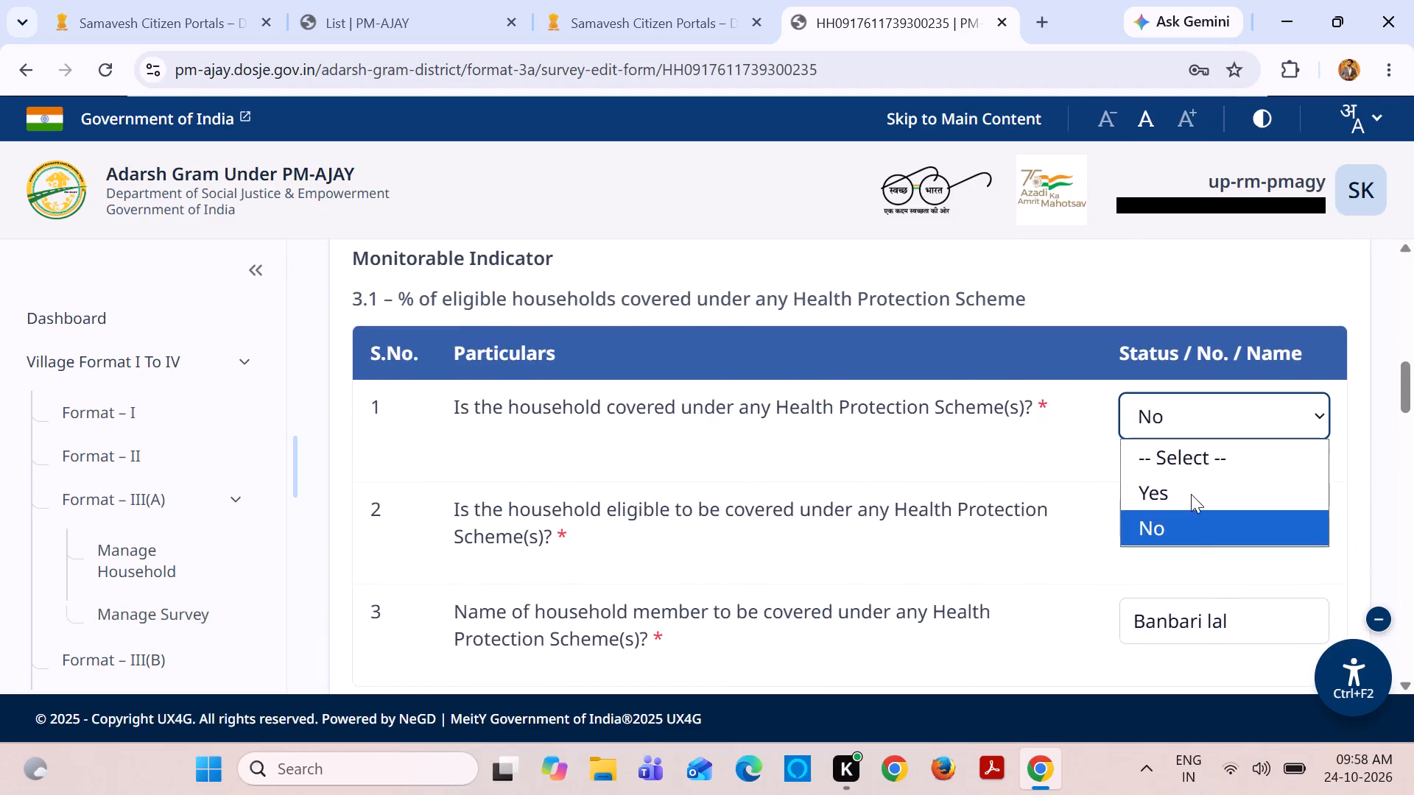
left_click(1191, 494)
scroll(1191, 494, "down", 19)
left_click(1277, 531)
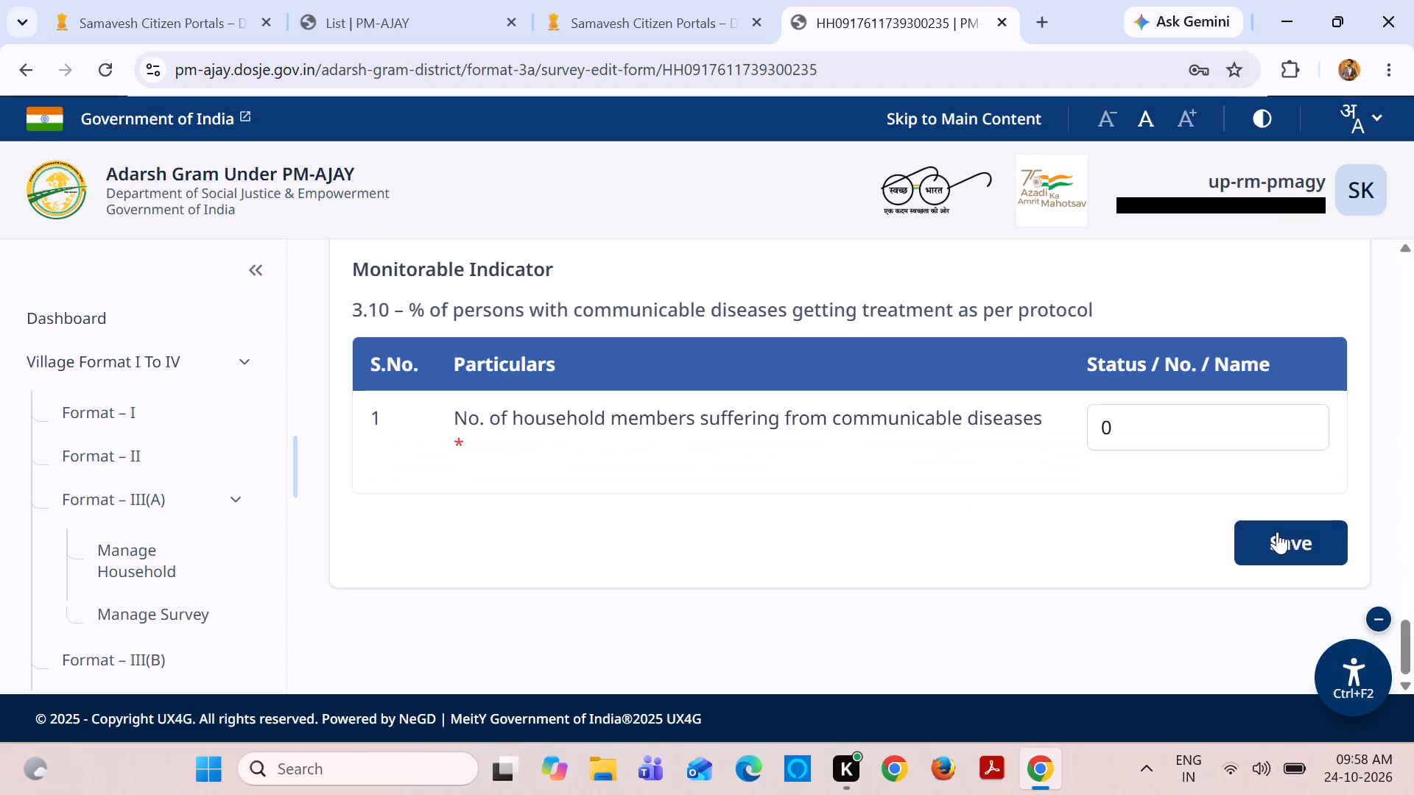
scroll(1131, 333, "up", 8)
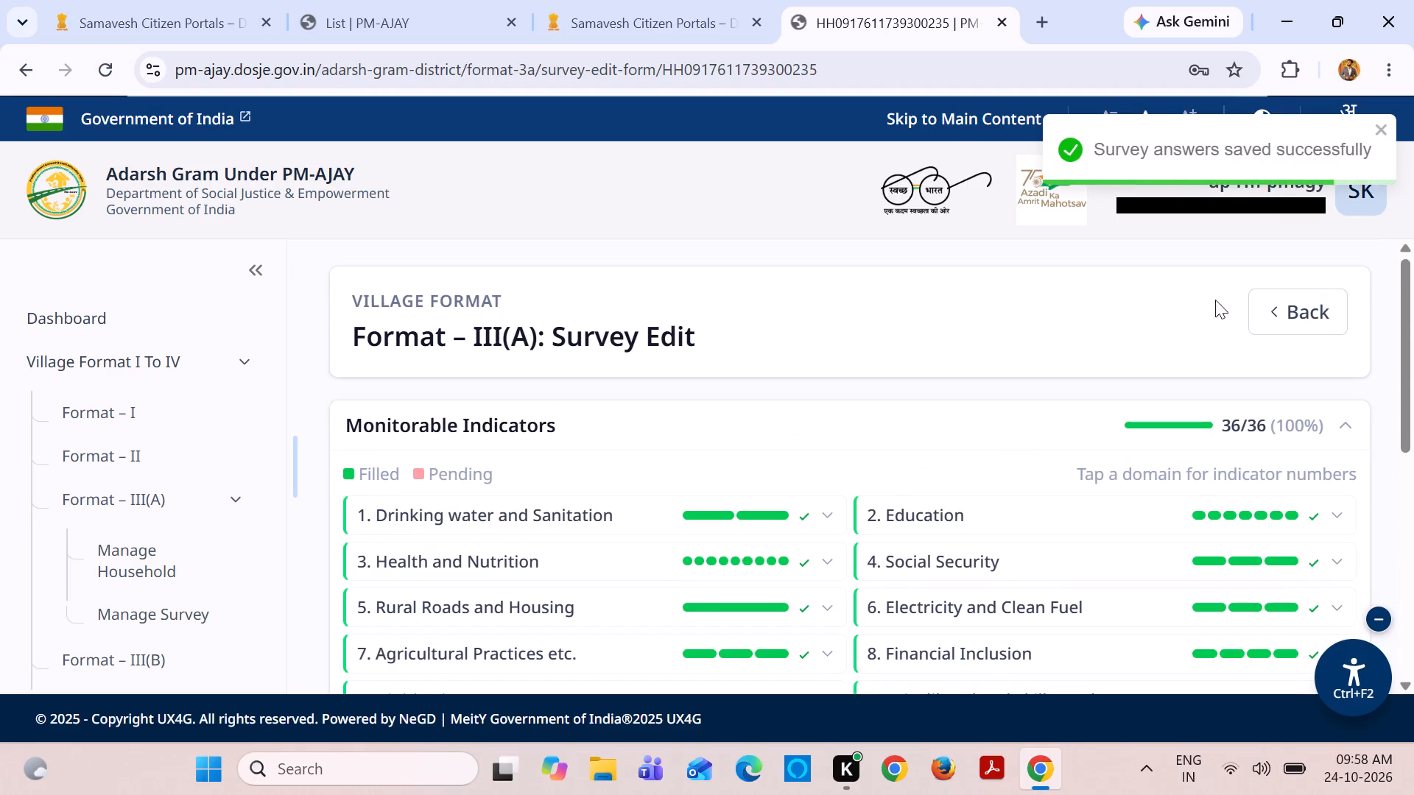
left_click(1269, 303)
Find the household at house number 232, open its survey for editing and select domain 3 – Health and Nutrition.
scroll(1178, 392, "down", 6)
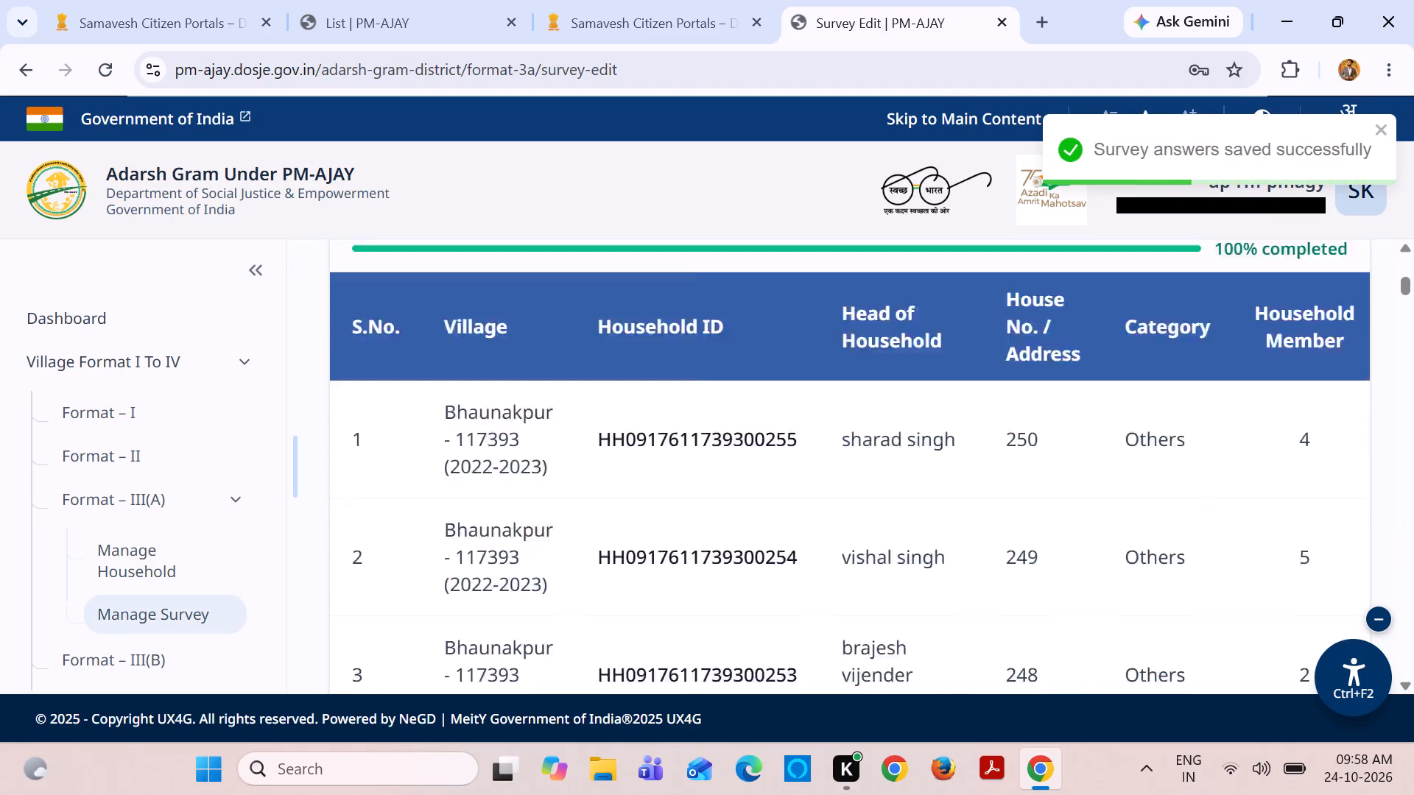
scroll(1178, 392, "down", 10)
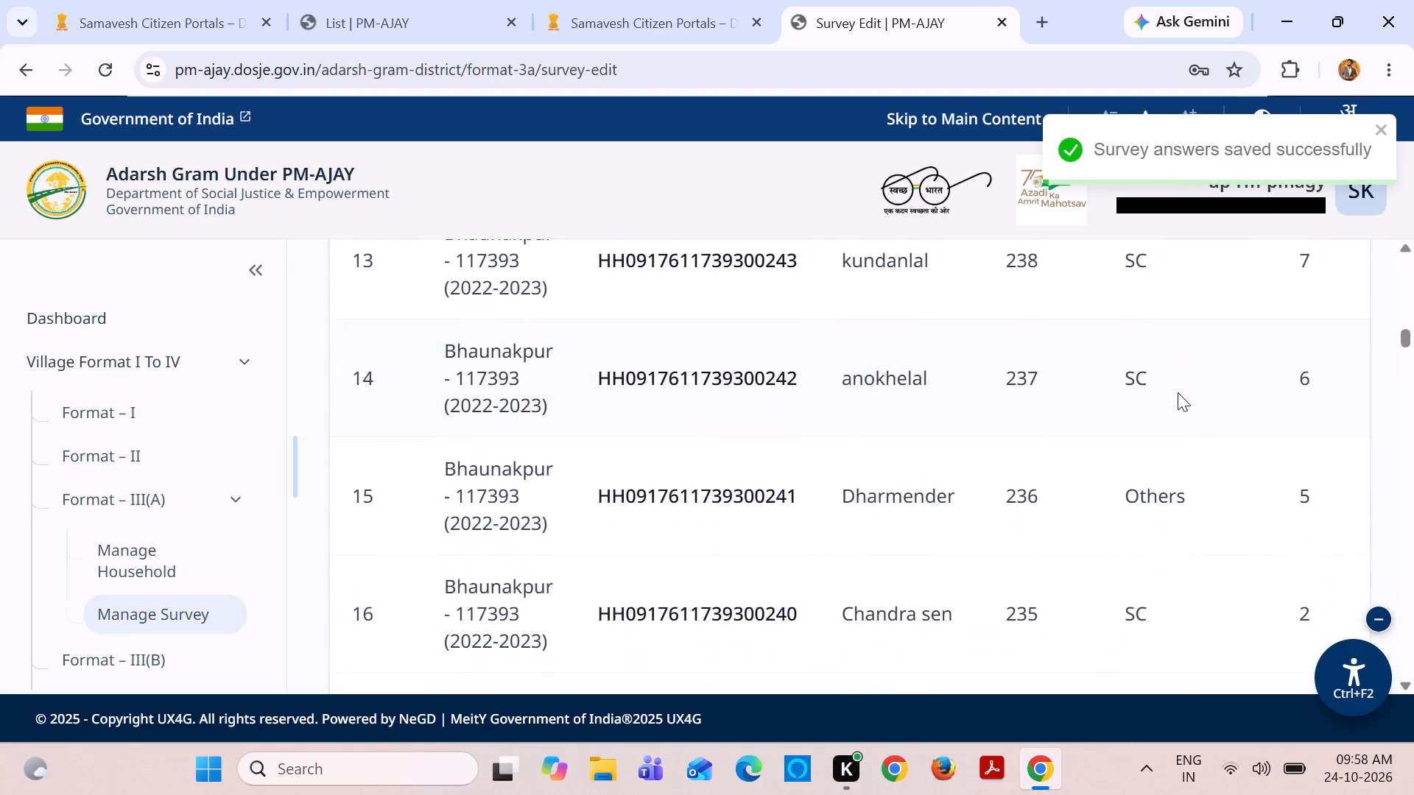
scroll(1178, 392, "down", 7)
scroll(1178, 392, "left", 6)
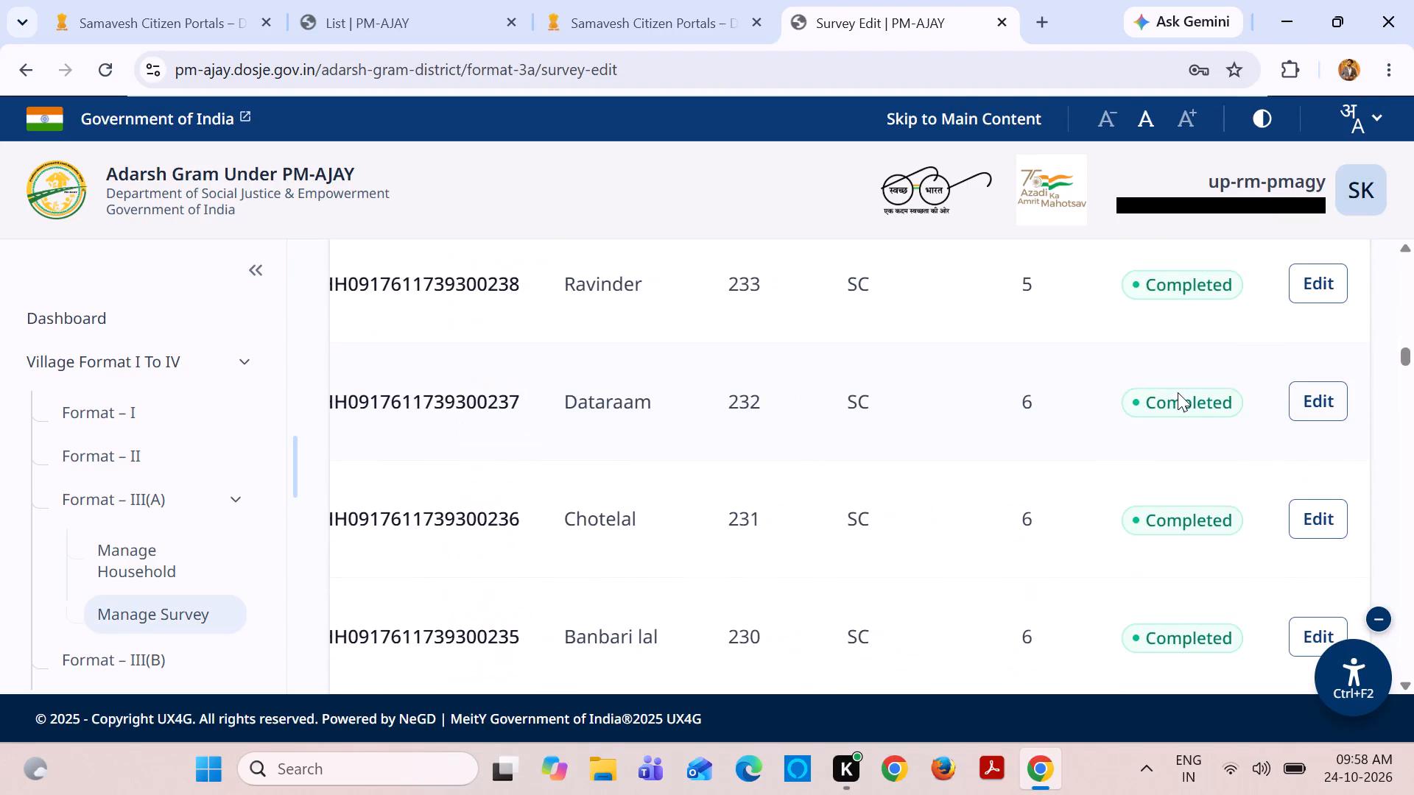
left_click(1306, 397)
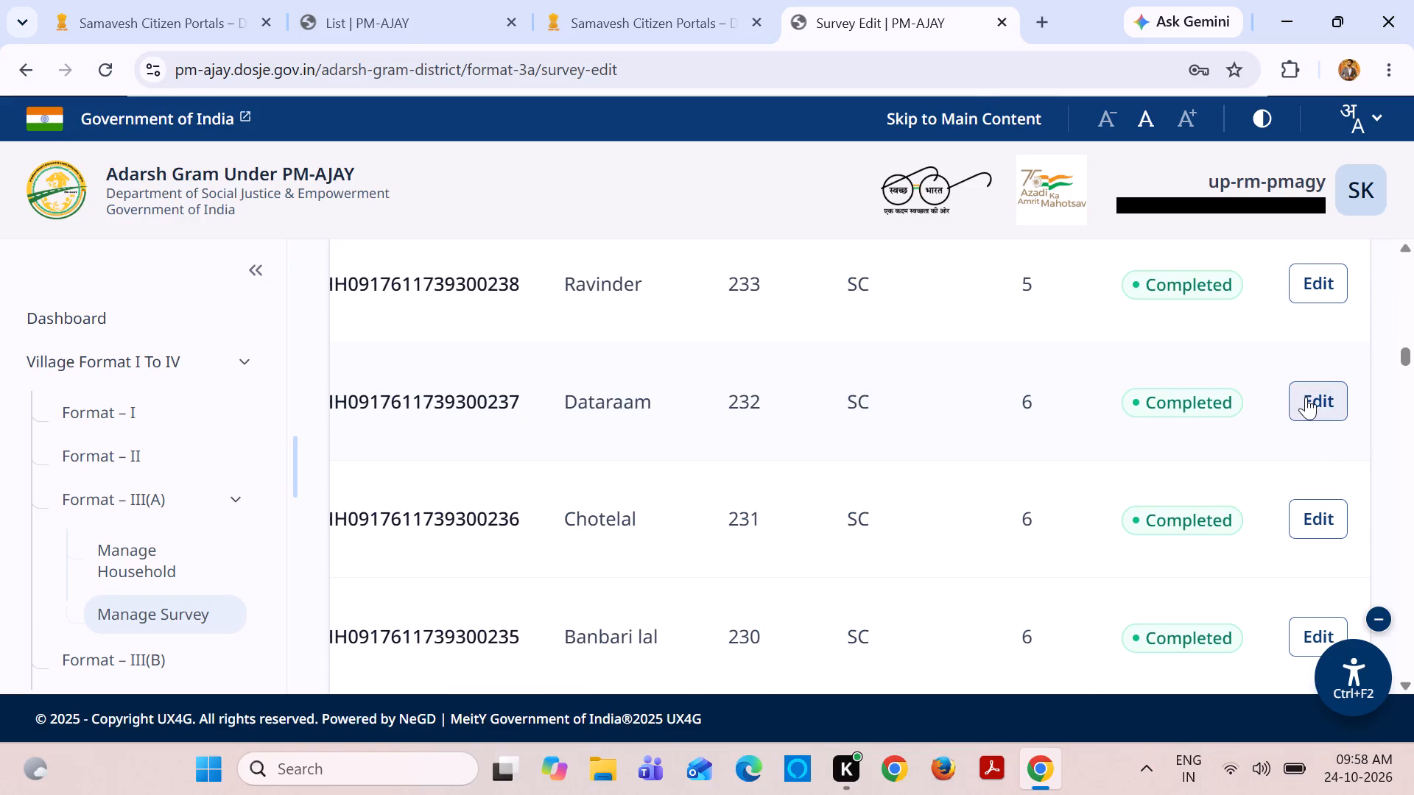
scroll(1007, 449, "down", 9)
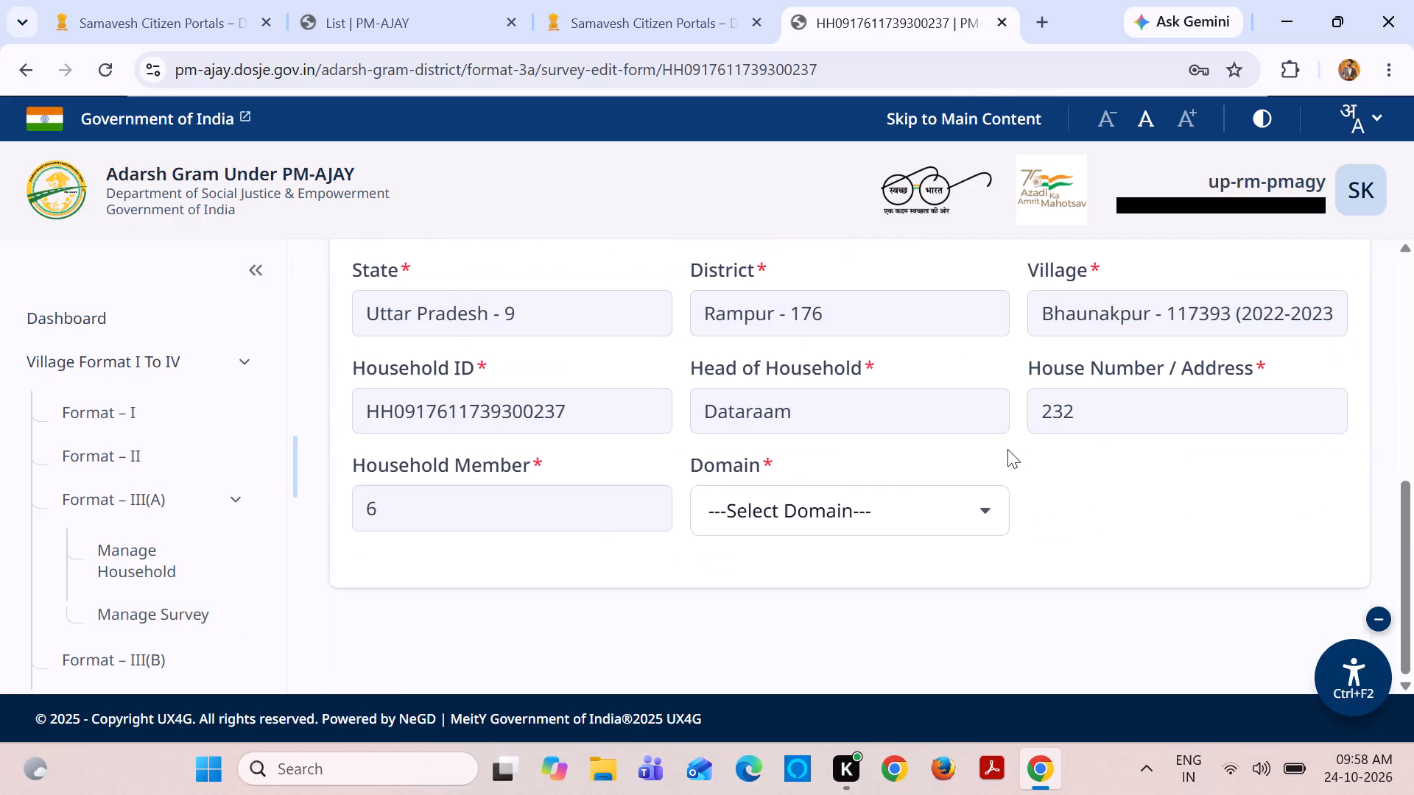
left_click(891, 515)
left_click(819, 304)
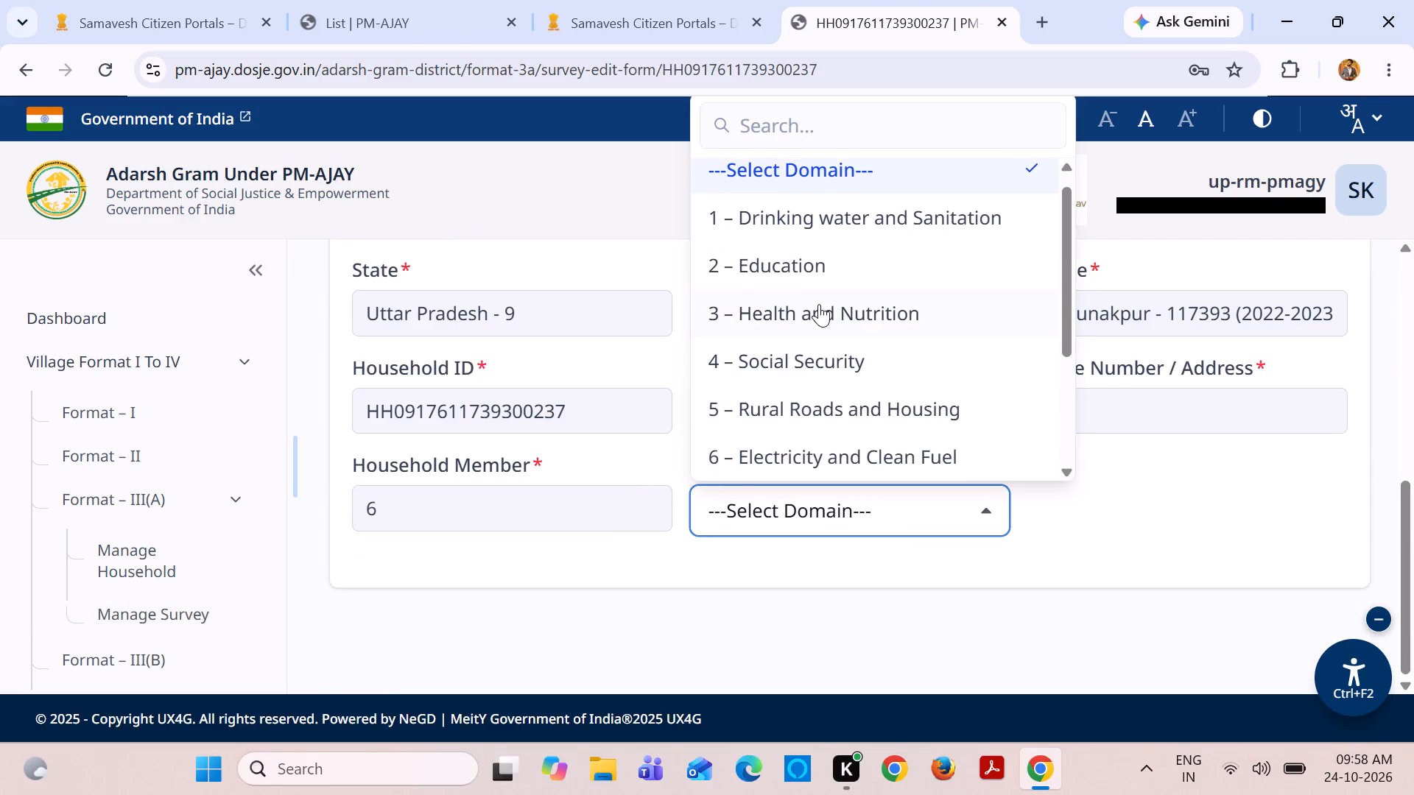
Set house number 232's Health Protection Scheme coverage answer under indicator 3.1 to Yes, save the survey and return to the household list.
scroll(1080, 473, "down", 3)
left_click_drag(1228, 487, 1189, 529)
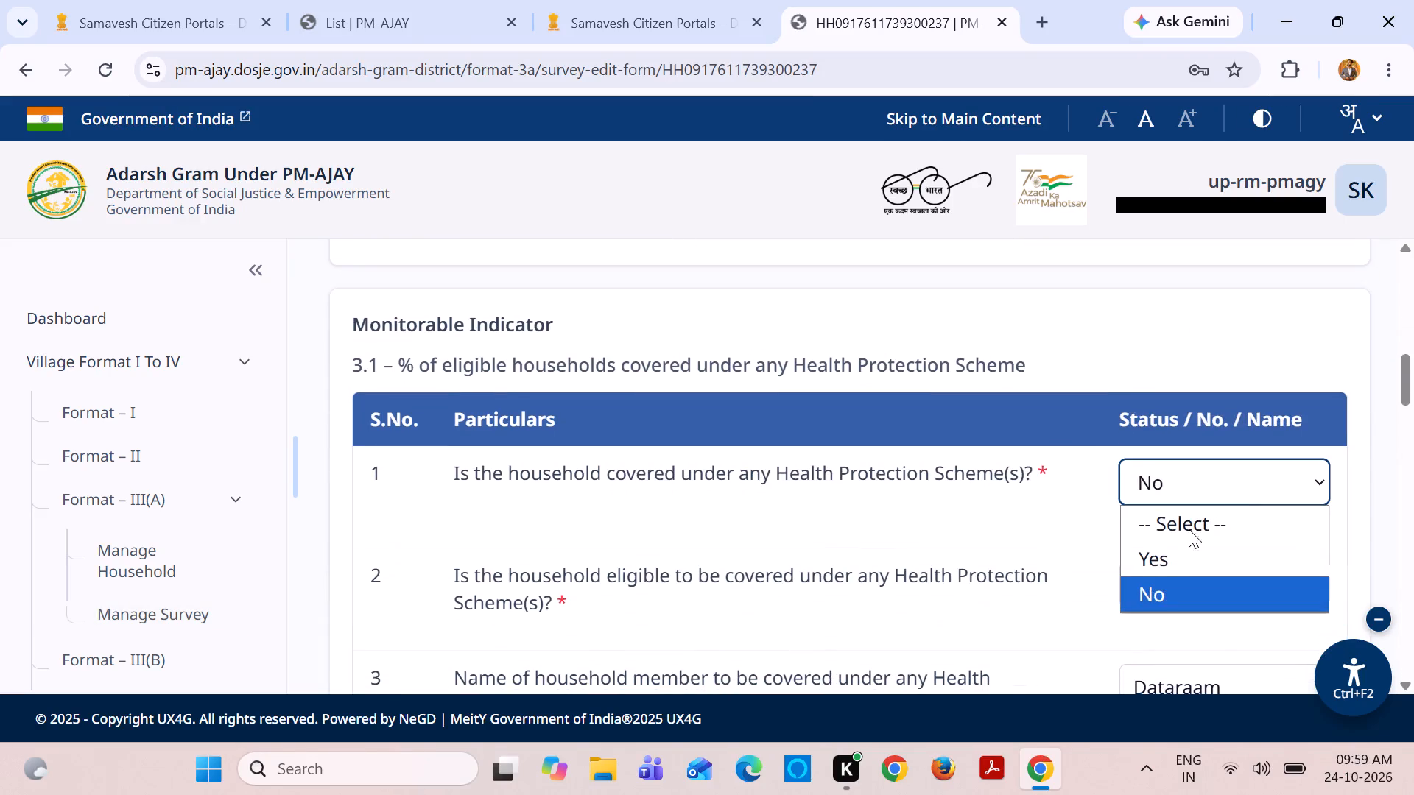
left_click_drag(1189, 529, 1168, 557)
left_click(1168, 557)
scroll(1168, 557, "down", 16)
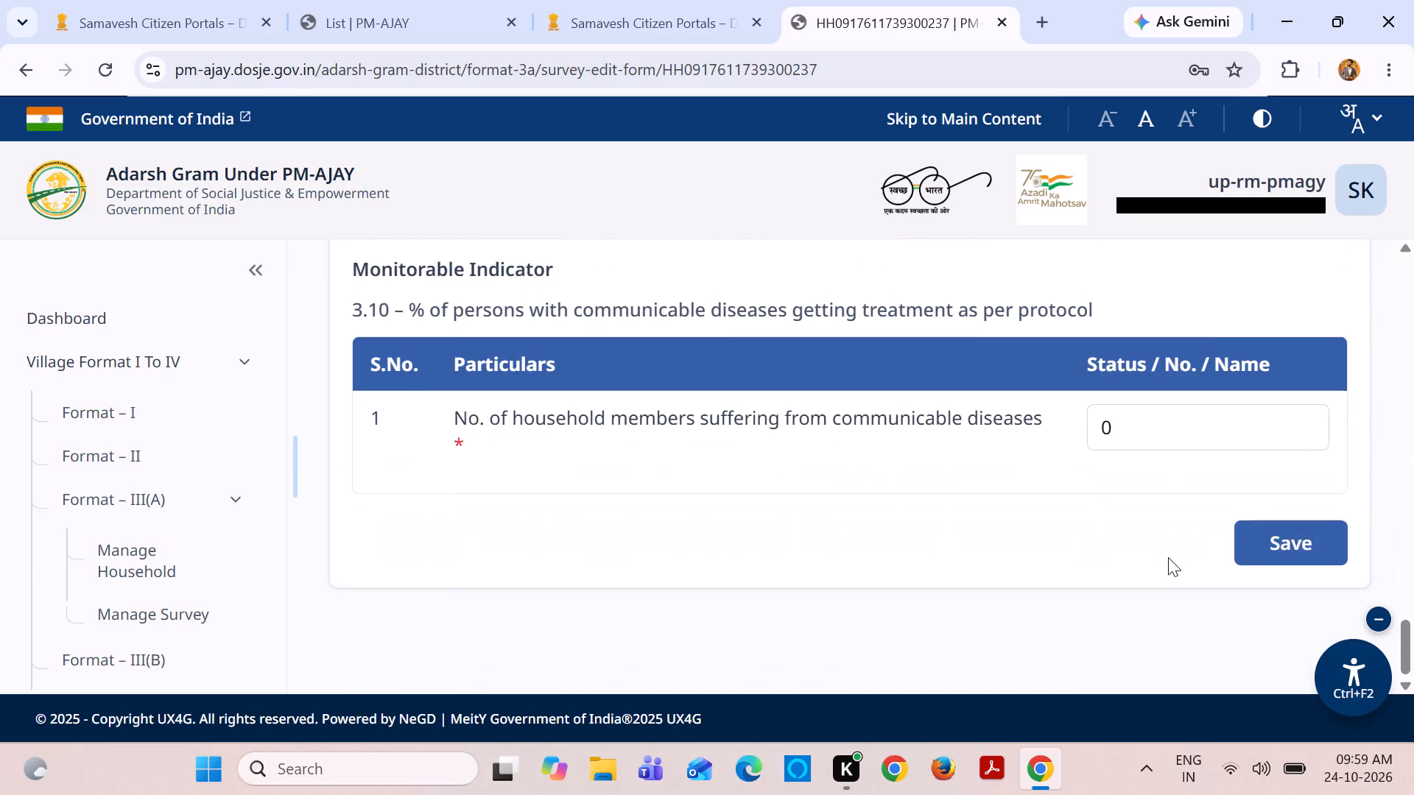
left_click(1318, 551)
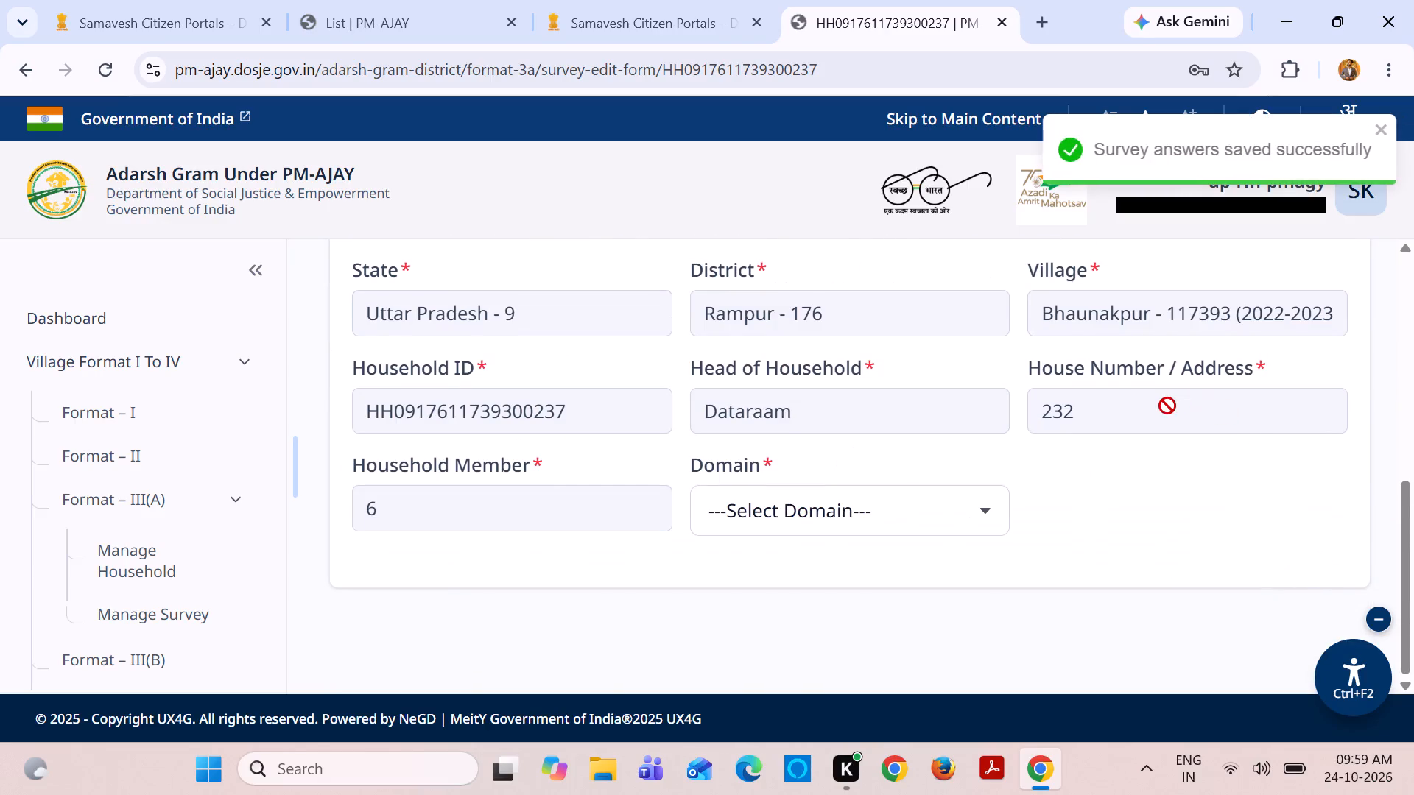
scroll(1167, 406, "down", 9)
scroll(1167, 406, "up", 9)
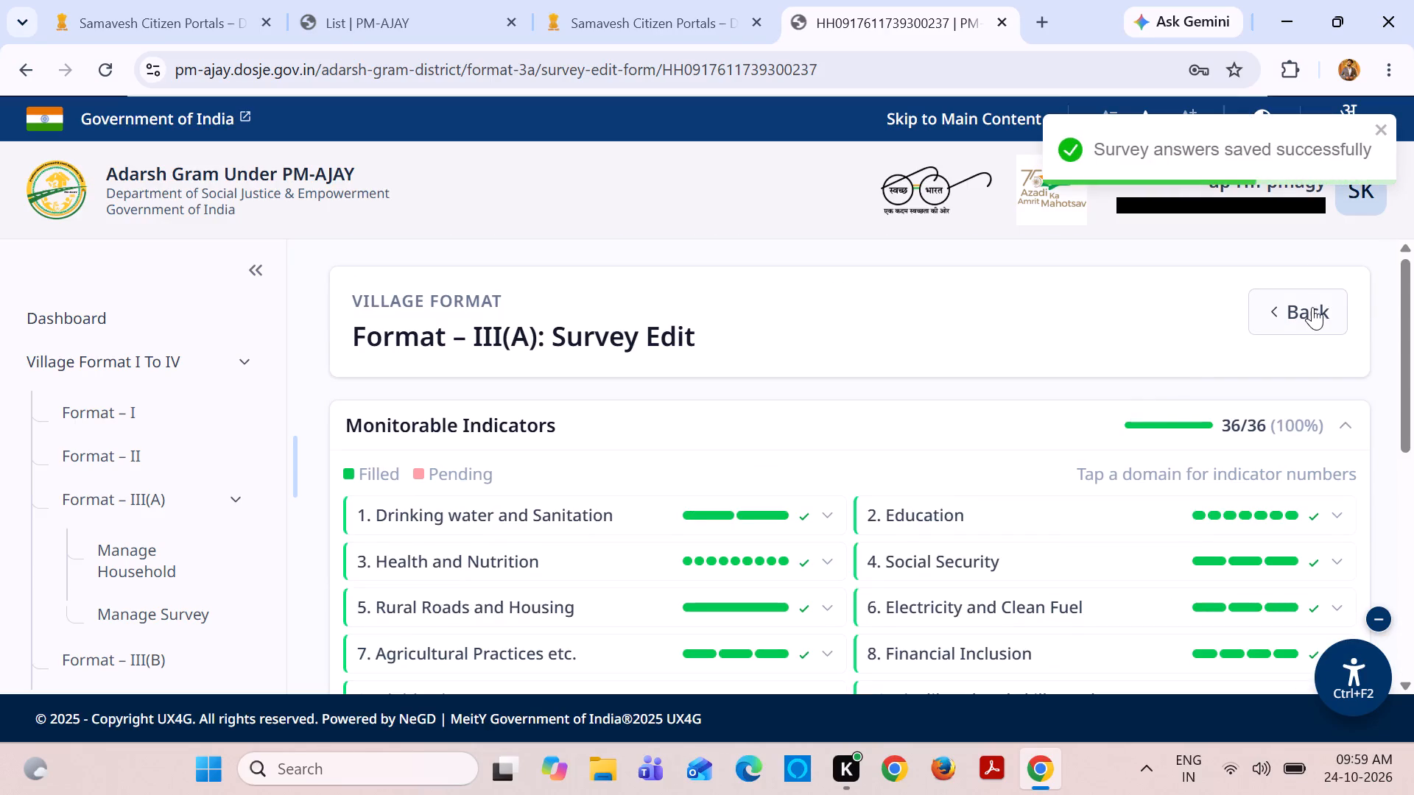
left_click(1312, 307)
Find the household at house number 233, open its survey for editing and select domain 3 – Health and Nutrition.
scroll(1242, 393, "down", 7)
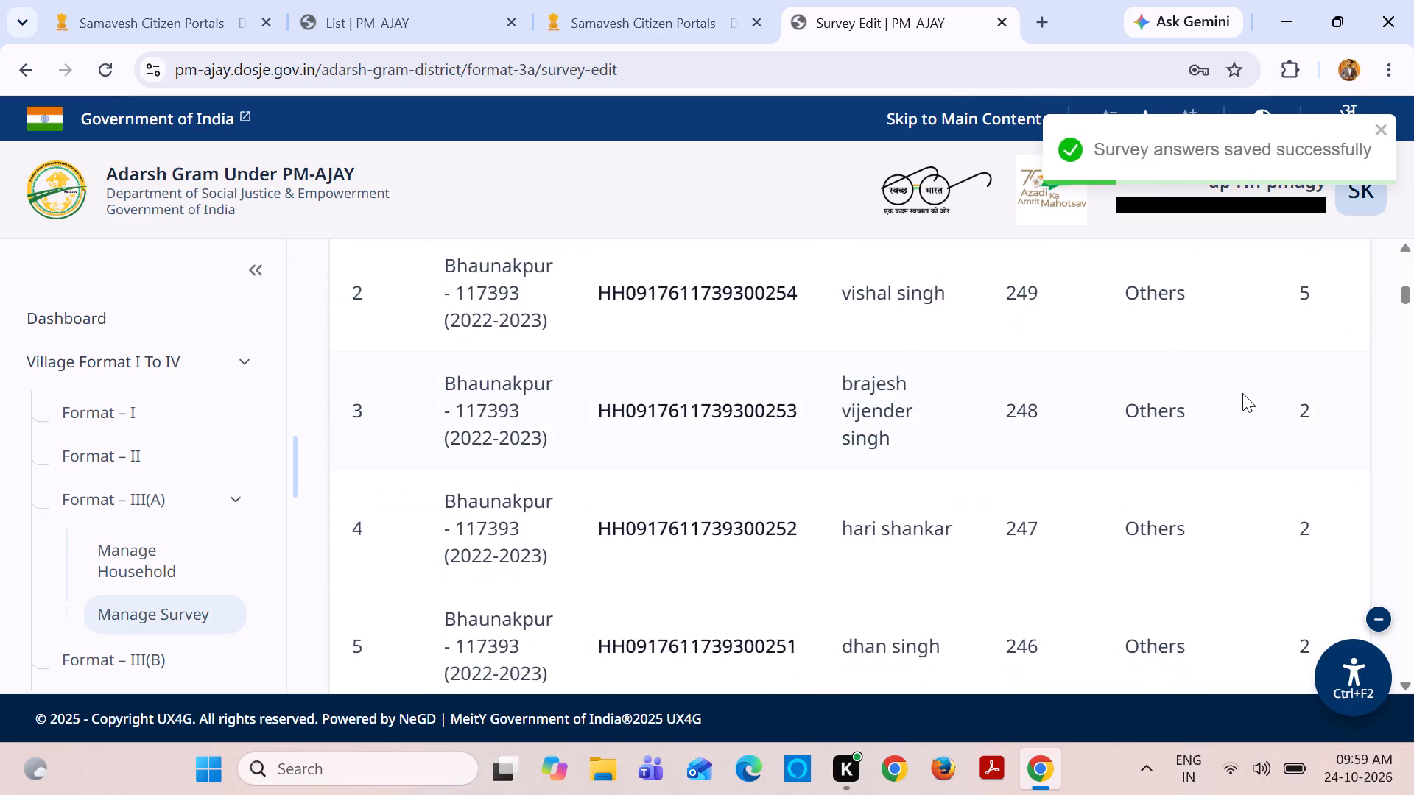
scroll(1242, 393, "down", 11)
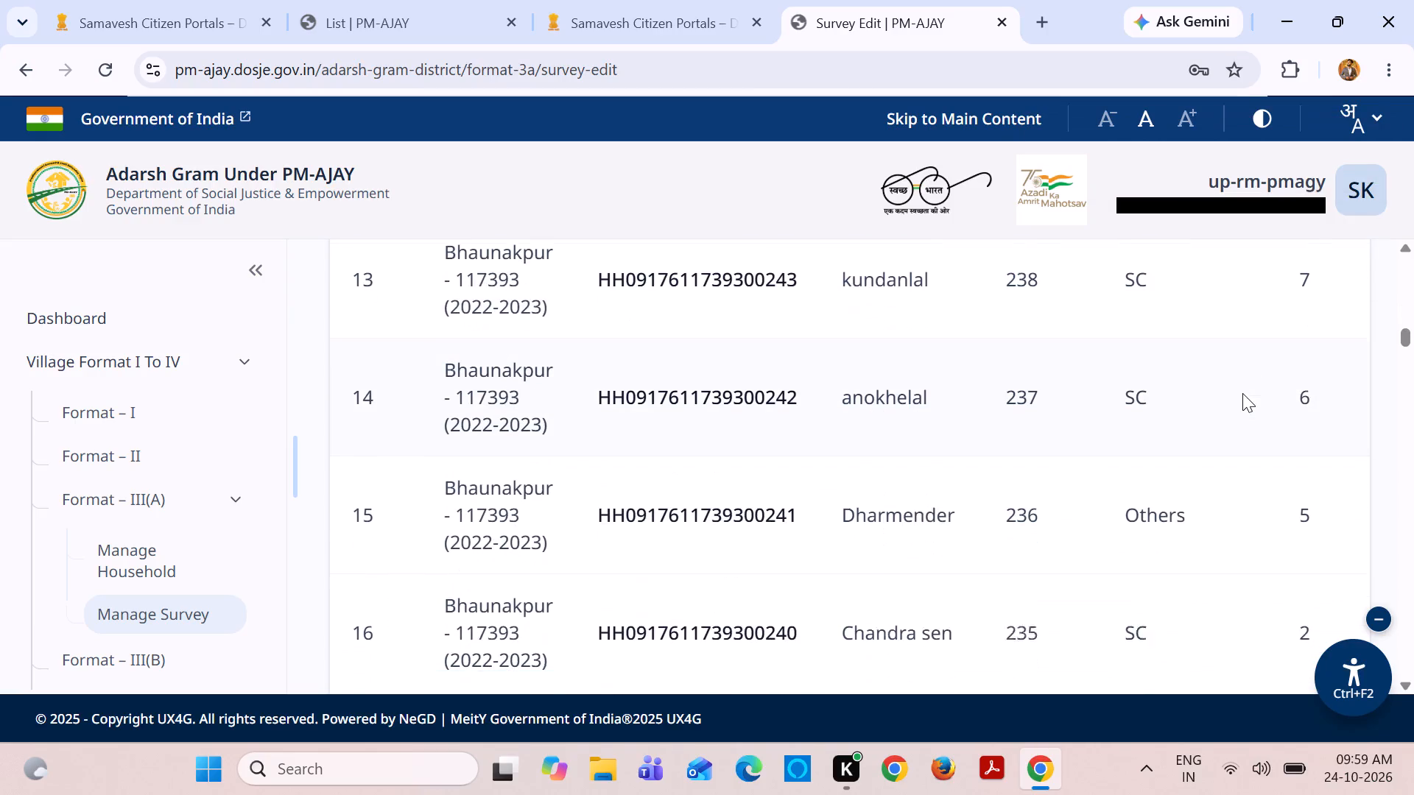
scroll(1242, 393, "down", 2)
scroll(1242, 393, "left", 5)
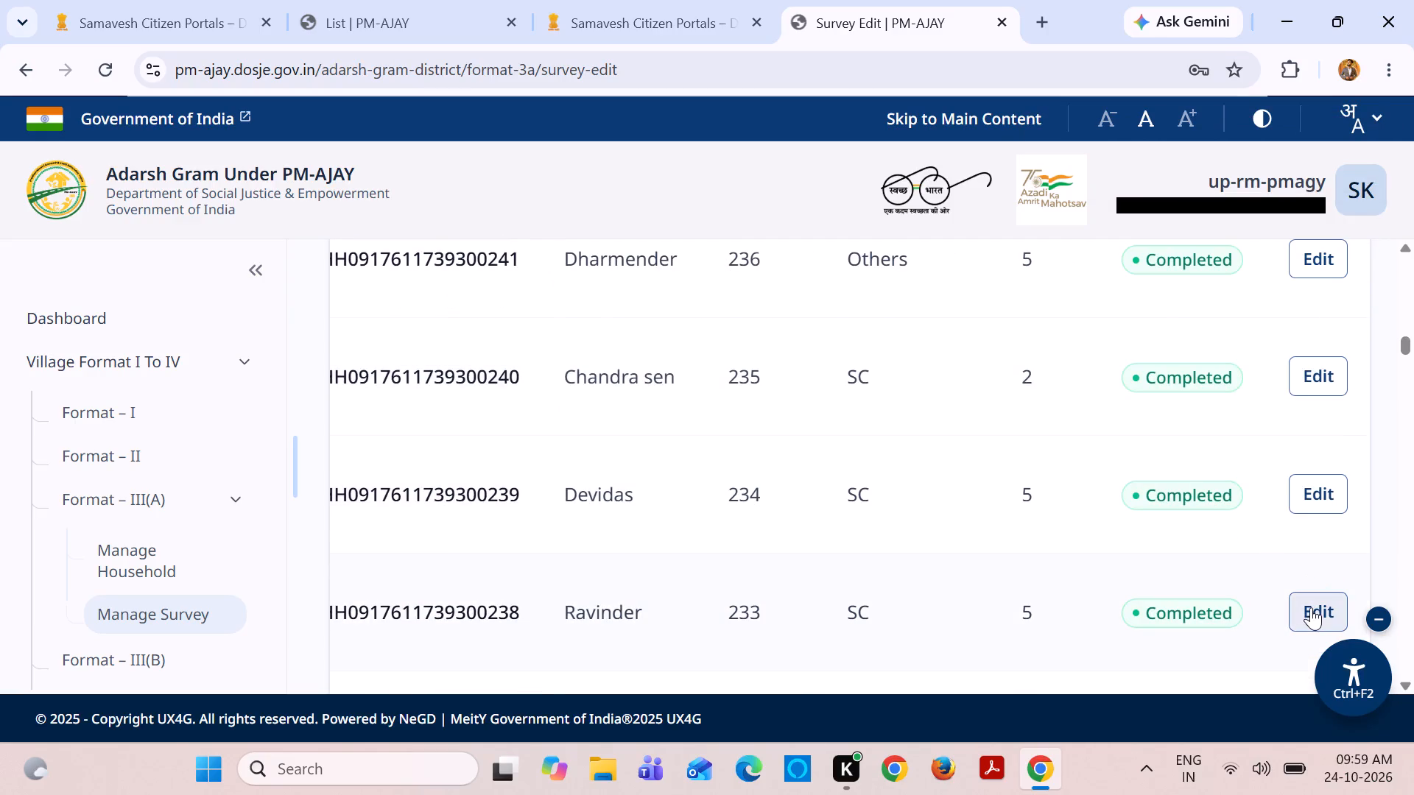
left_click(1311, 607)
scroll(1134, 484, "down", 8)
left_click(963, 512)
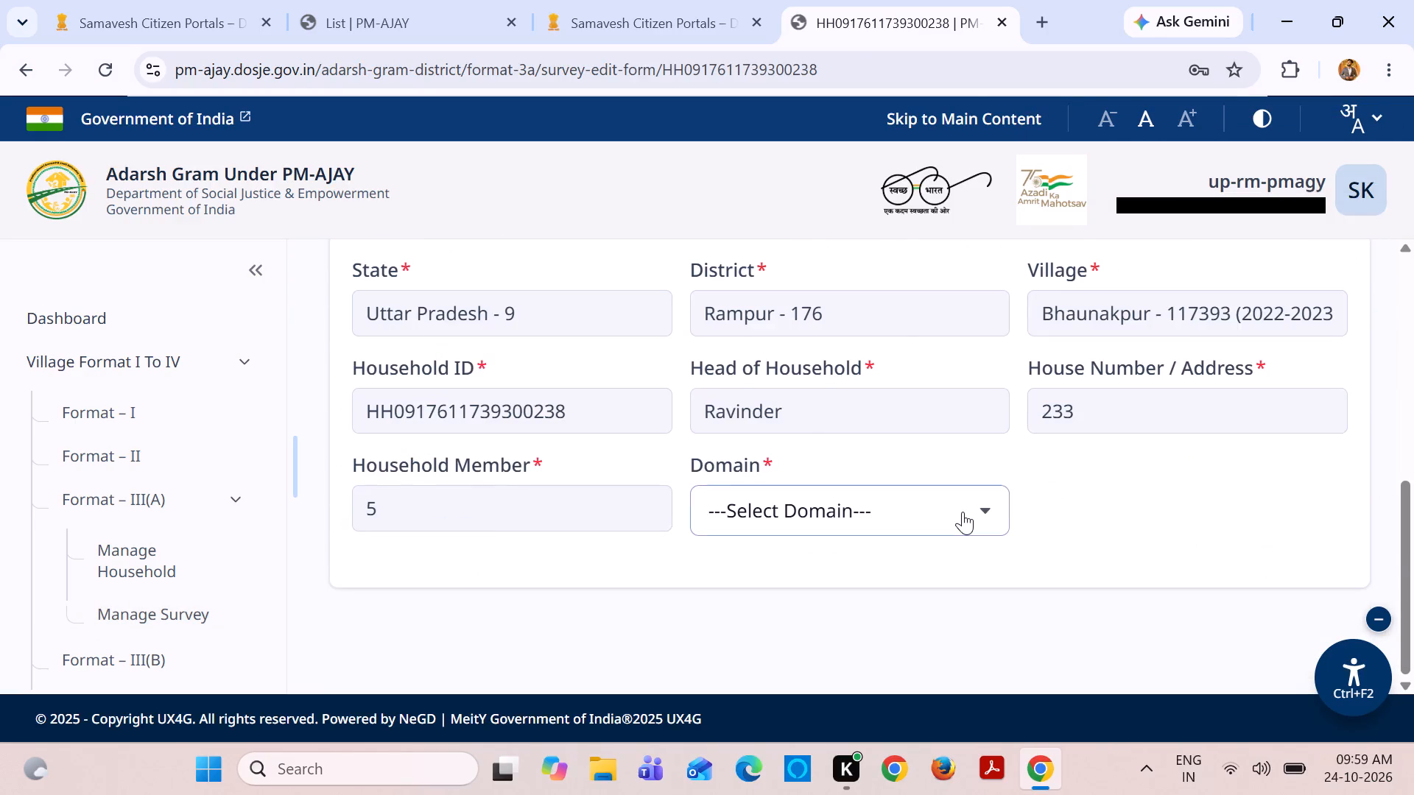
left_click(889, 301)
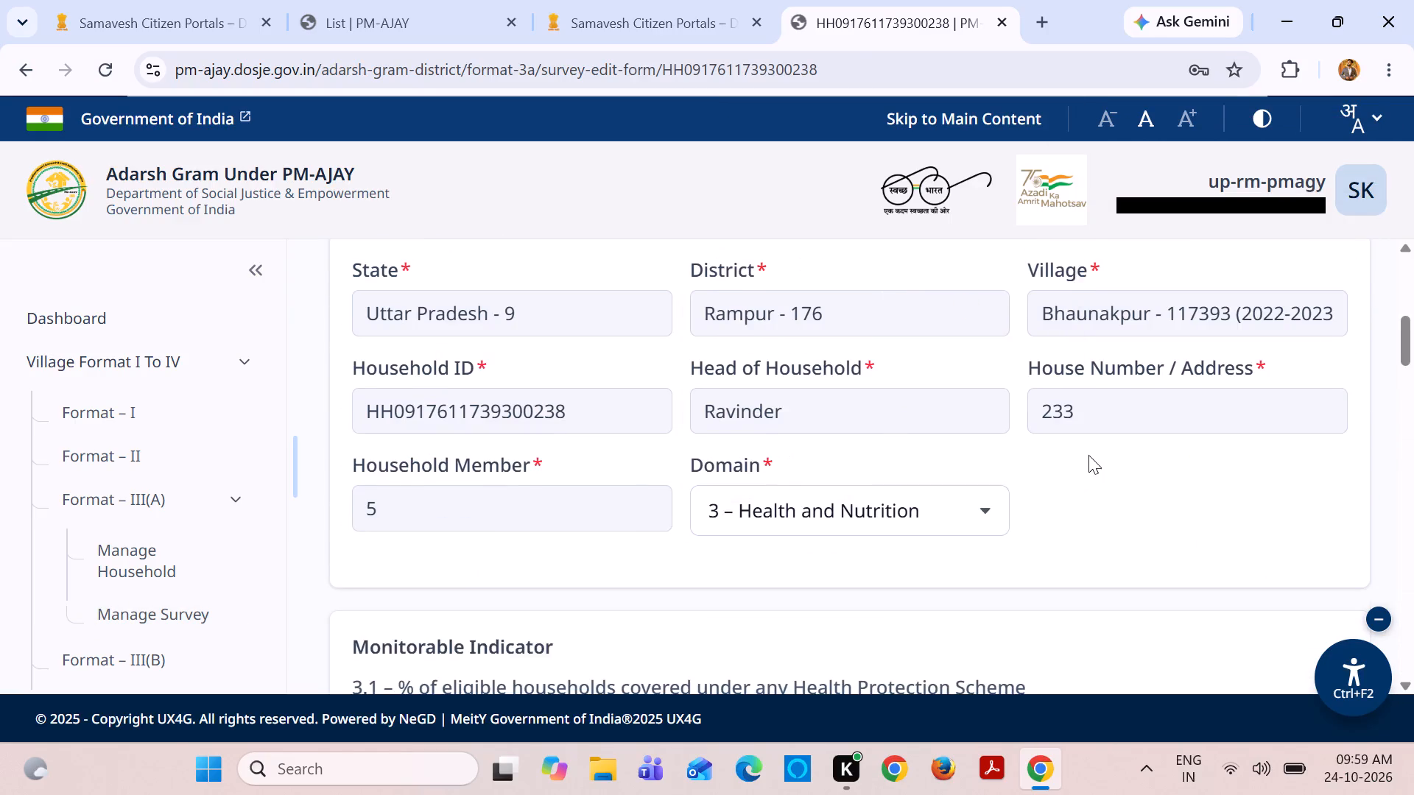
Set house number 233's Health Protection Scheme coverage answer under indicator 3.1 to Yes, save the survey and return to the household list.
scroll(1088, 455, "down", 5)
left_click_drag(1288, 289, 1204, 373)
left_click(1204, 373)
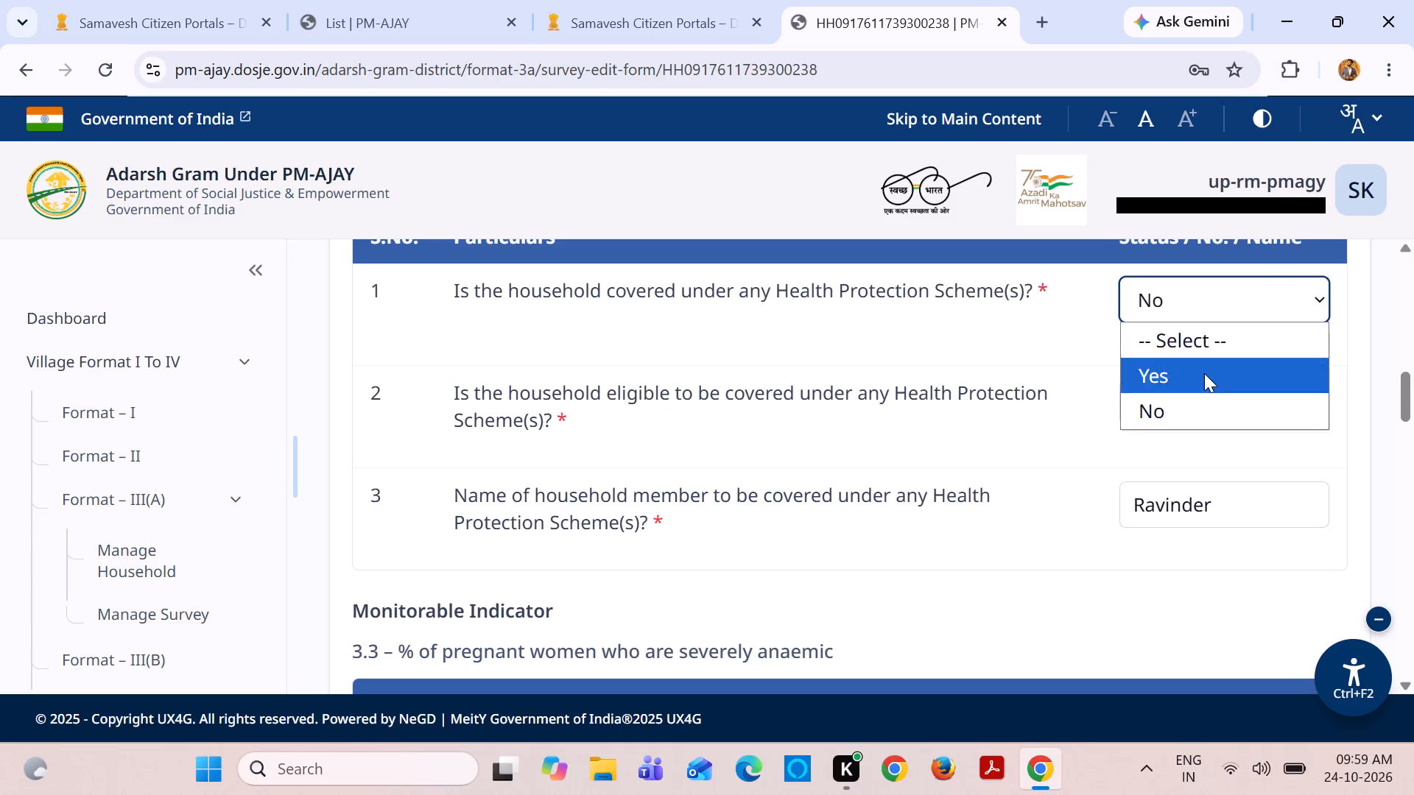
scroll(1204, 373, "down", 15)
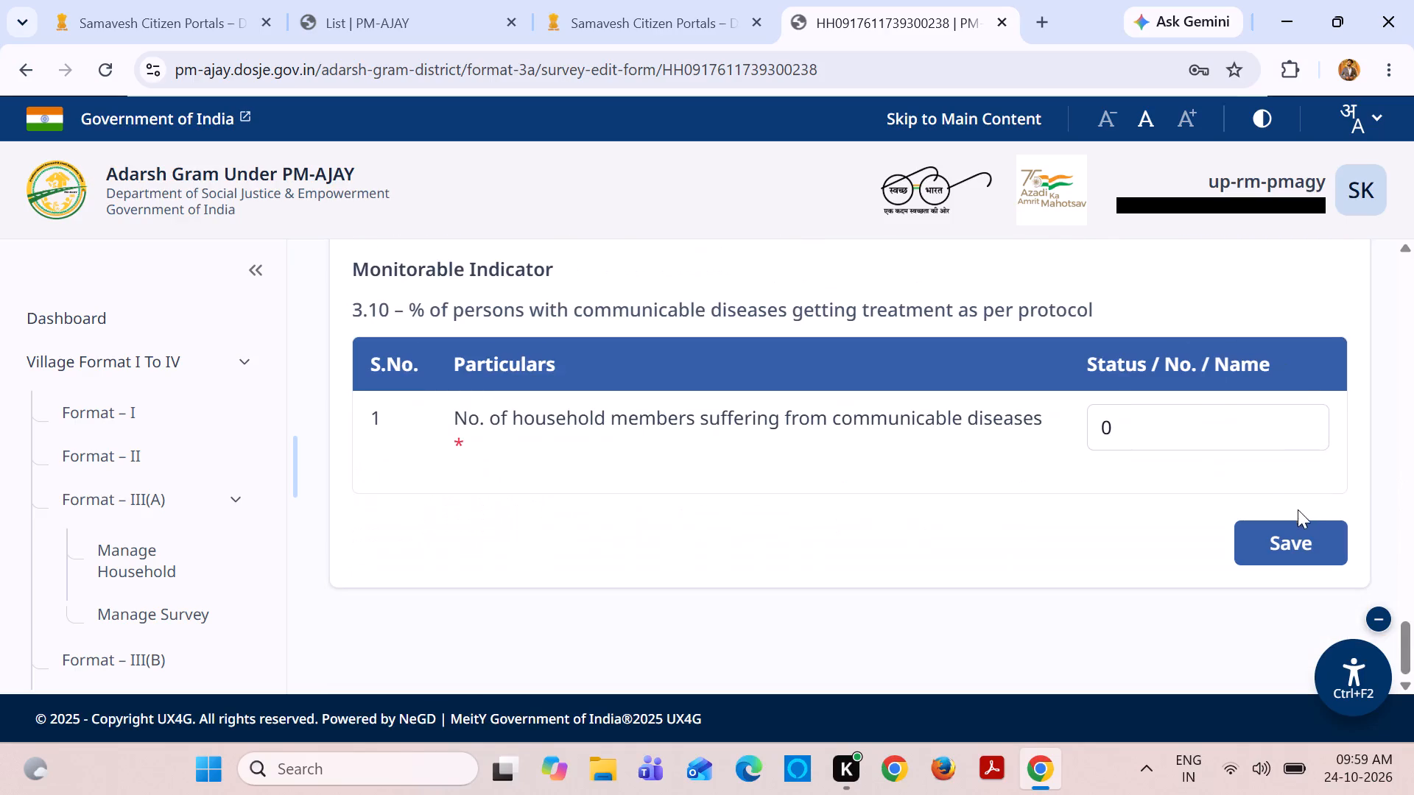
left_click_drag(1300, 518, 1300, 532)
left_click(1300, 532)
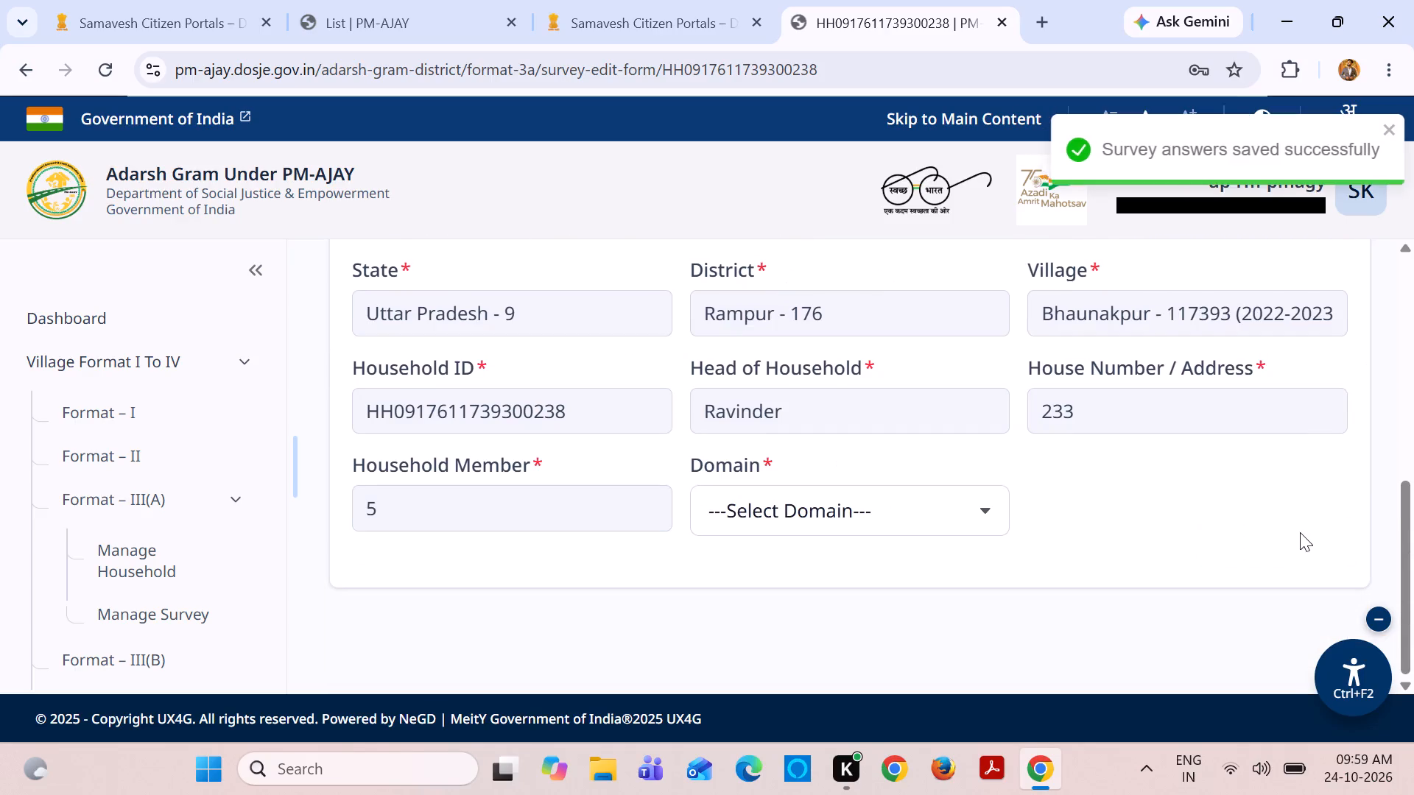
scroll(1147, 450, "up", 8)
left_click(1292, 323)
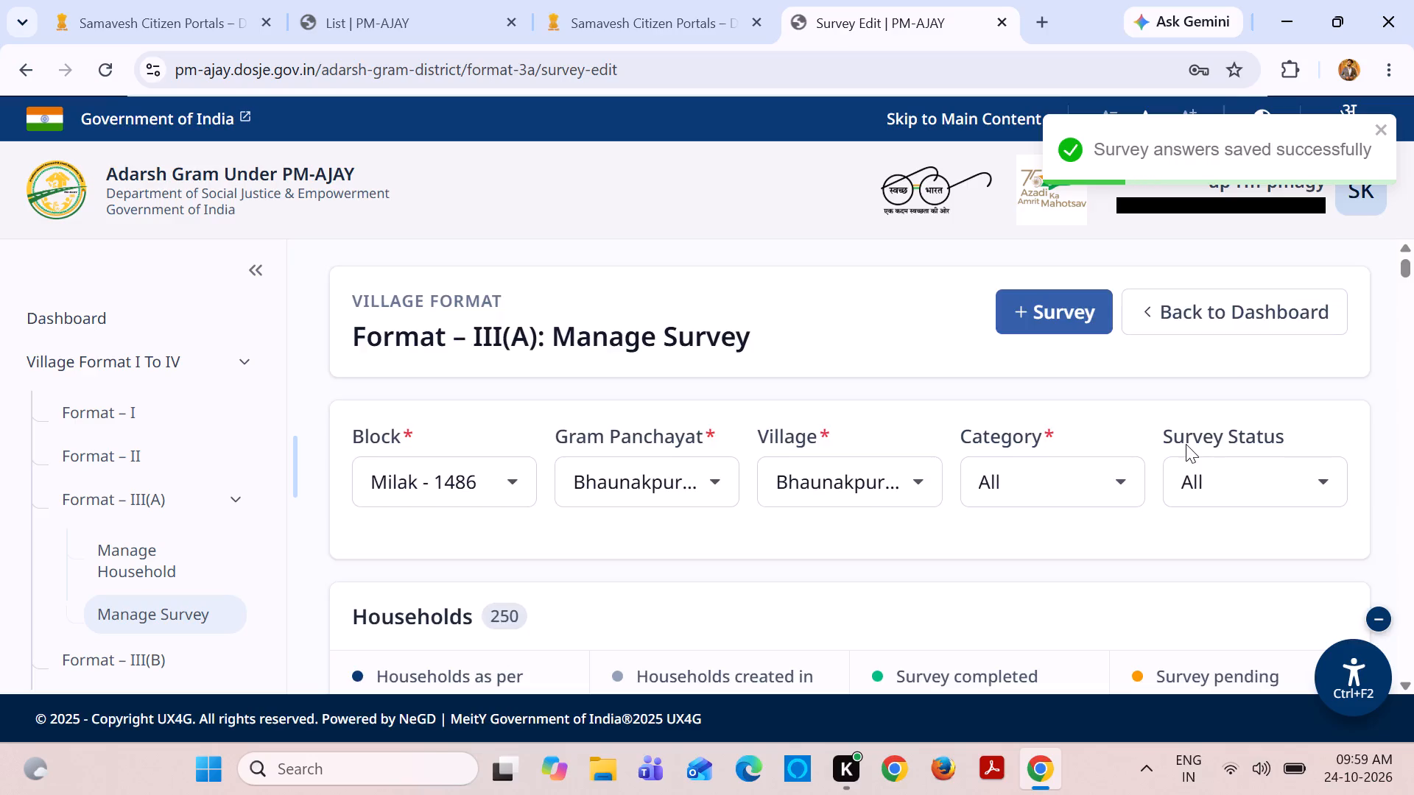
Find the household at house number 234, open its survey for editing and select domain 3 – Health and Nutrition.
scroll(1186, 444, "down", 13)
scroll(1186, 444, "up", 2)
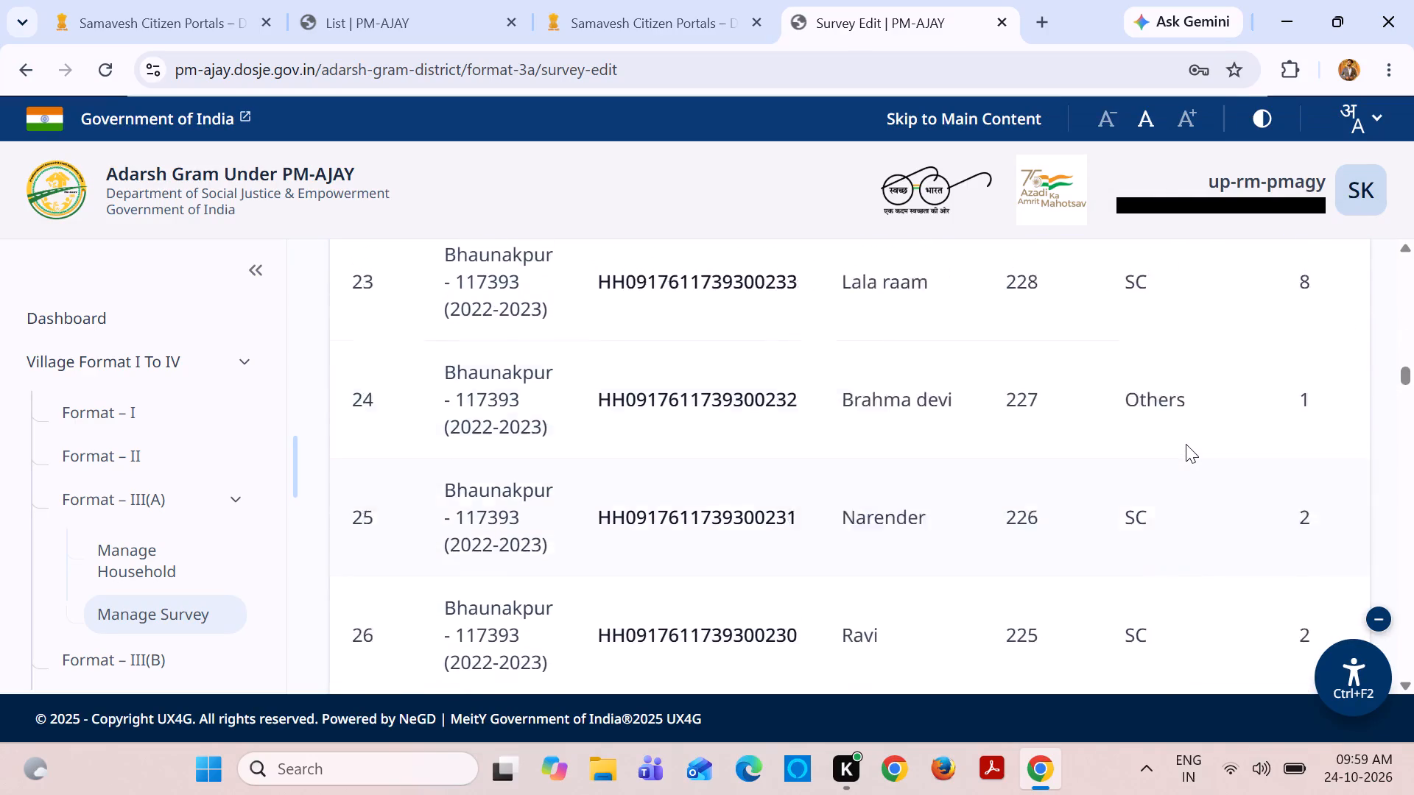
scroll(1186, 444, "up", 5)
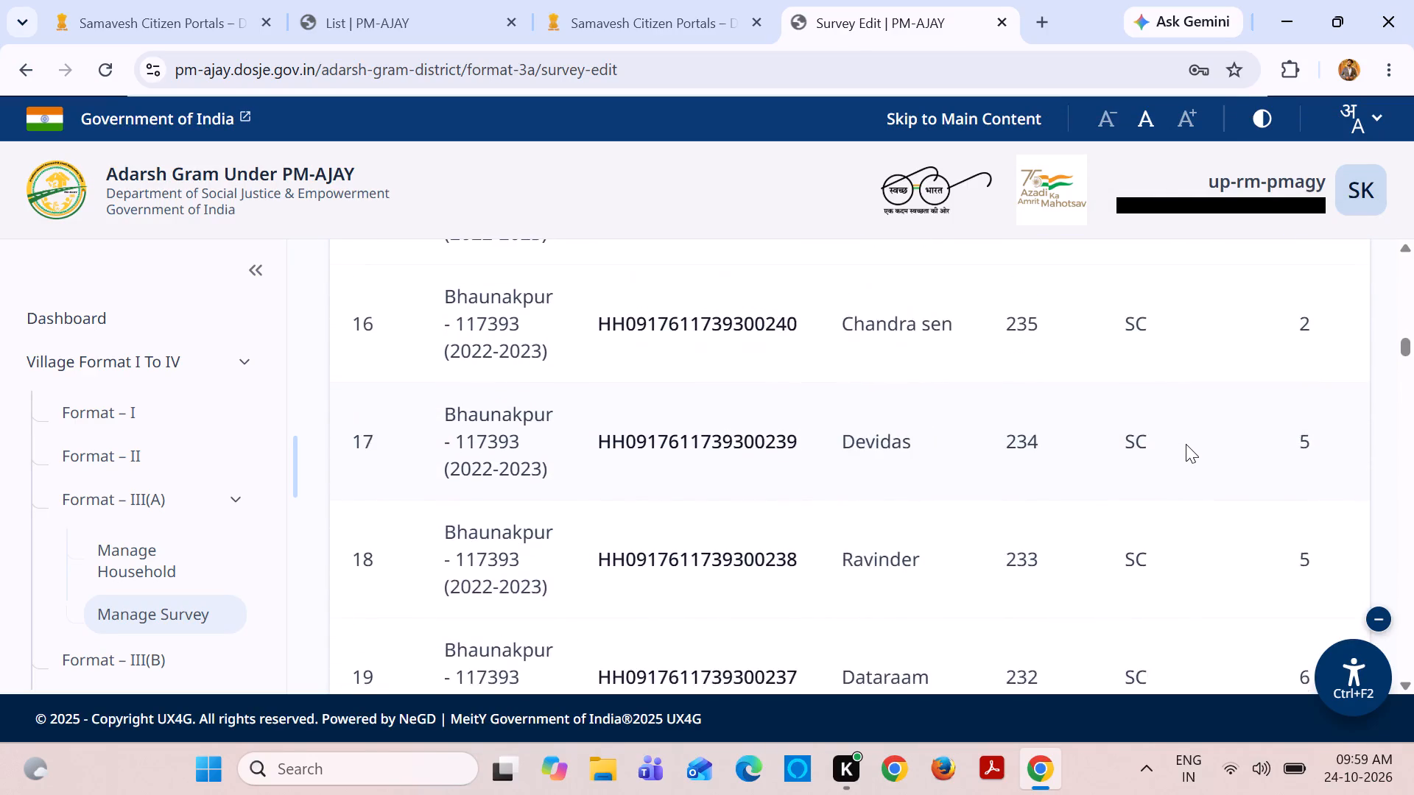
scroll(1186, 444, "up", 2)
left_click(1318, 448)
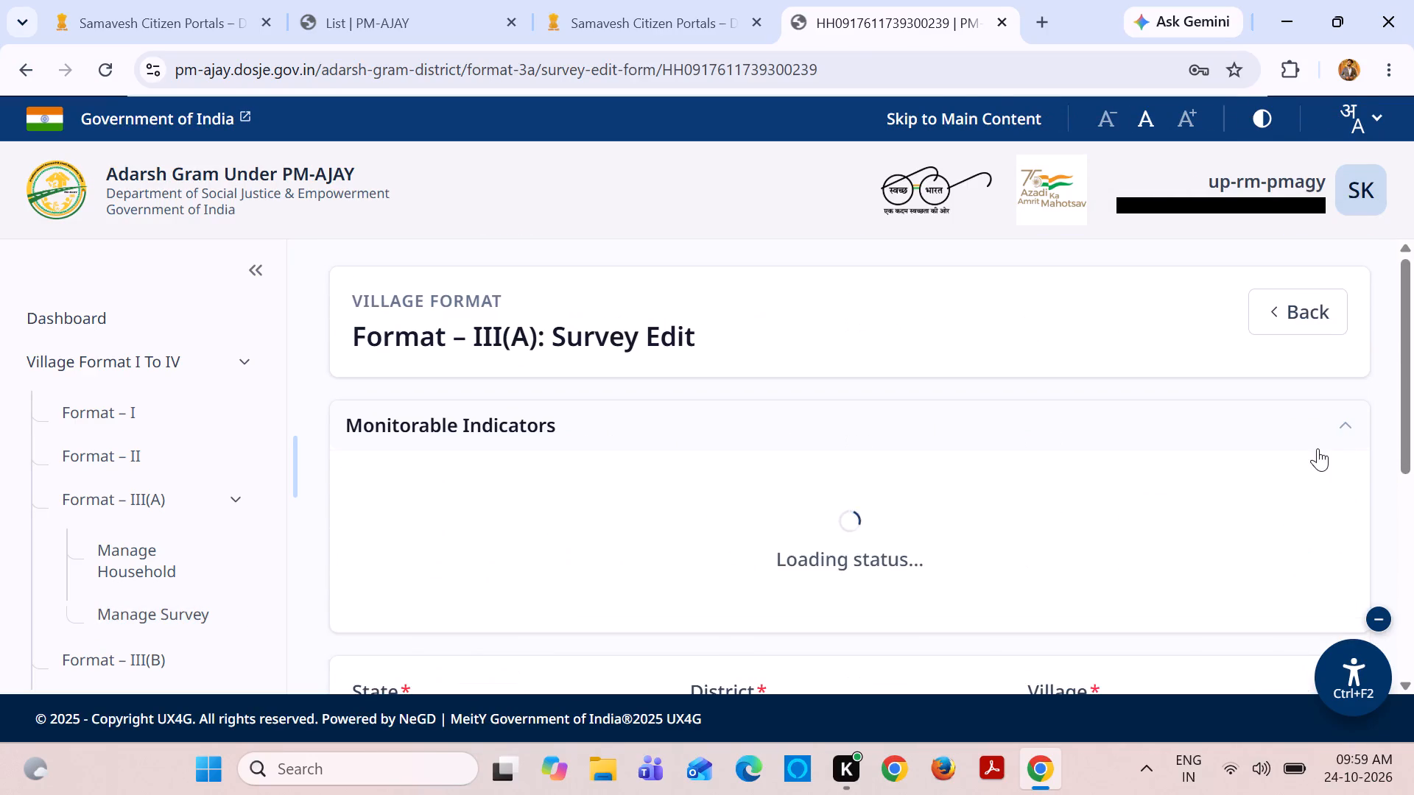
scroll(1158, 503, "down", 15)
left_click(969, 515)
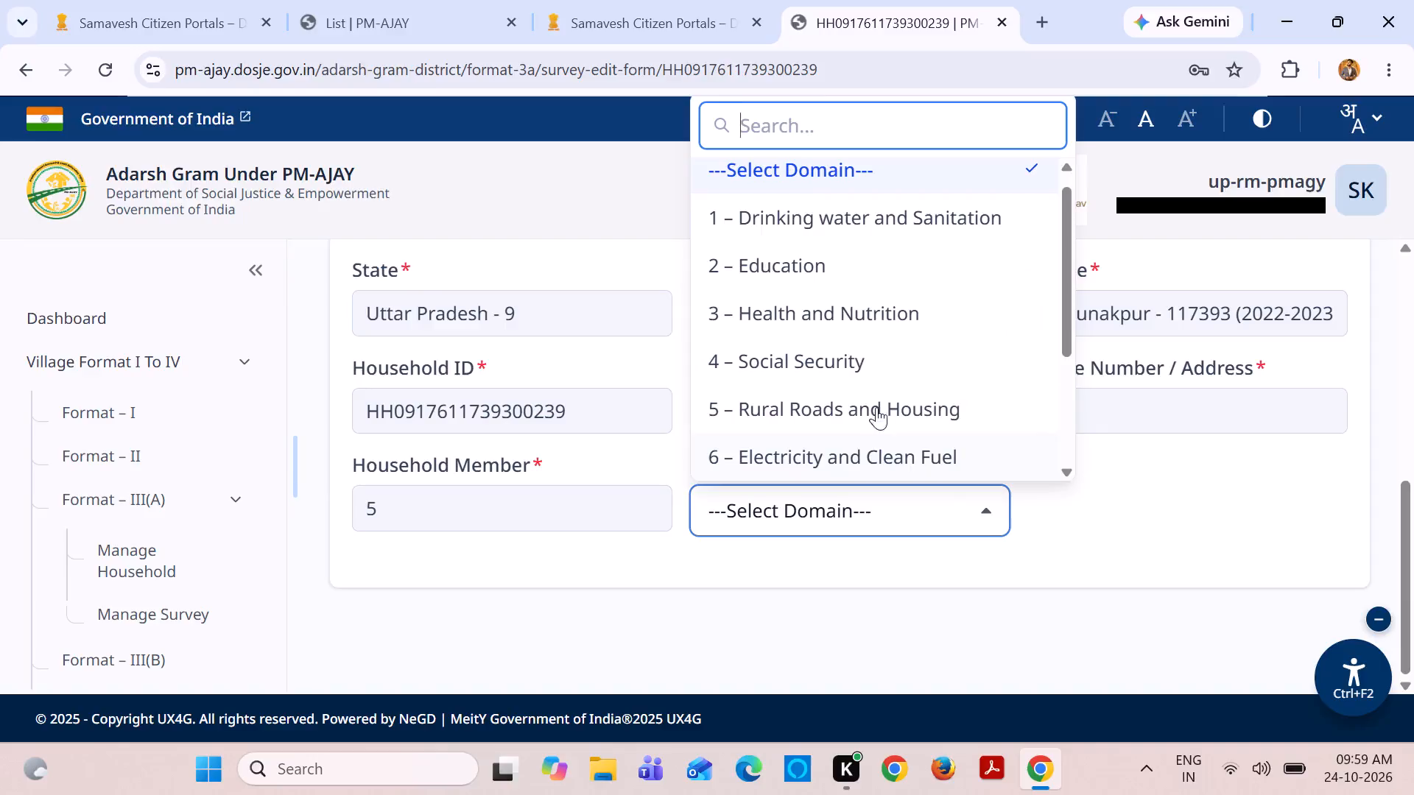
left_click(857, 321)
Set house number 234's Health Protection Scheme coverage answer under indicator 3.1 to Yes, save the survey and return to the household list.
scroll(1055, 465, "down", 3)
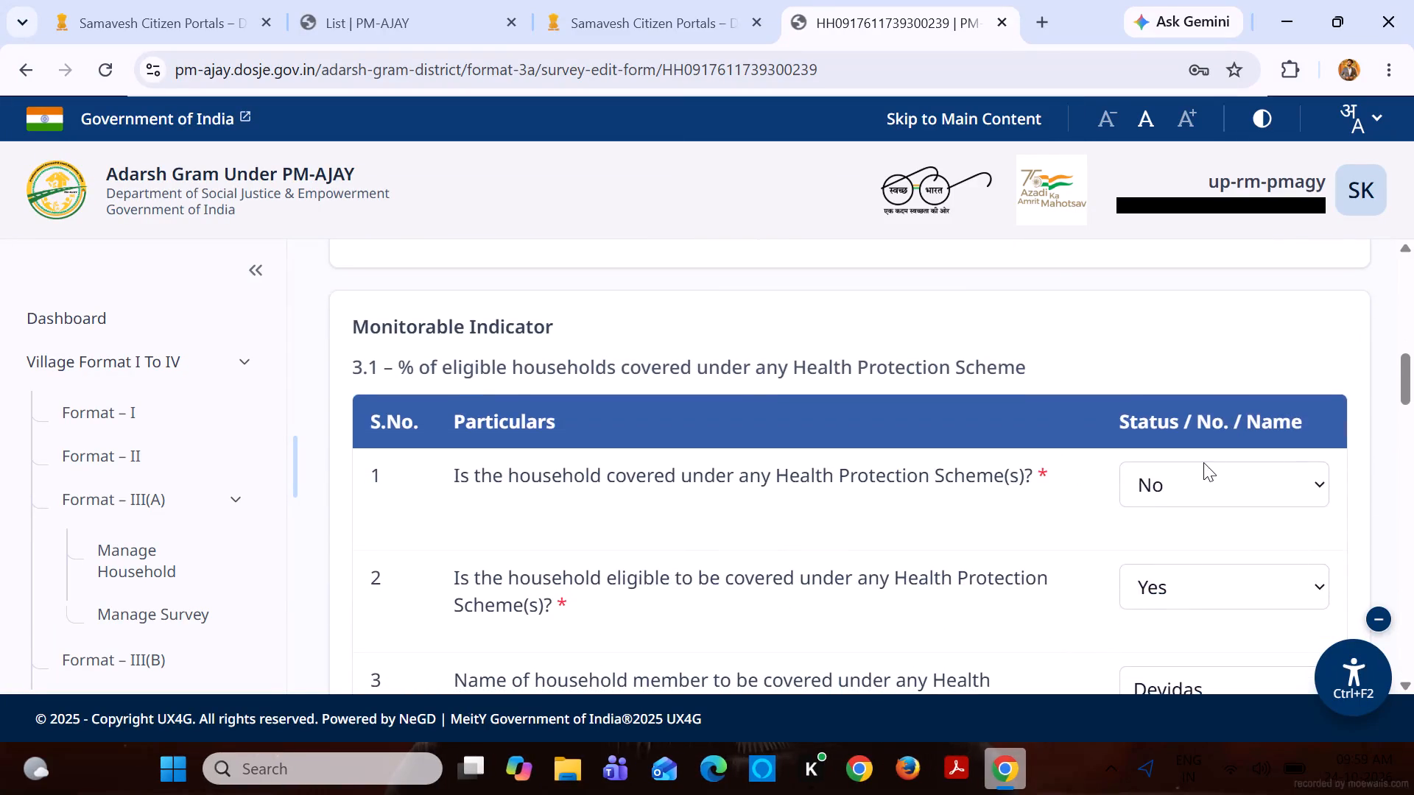
left_click(1211, 462)
left_click(1174, 559)
scroll(1174, 559, "down", 3)
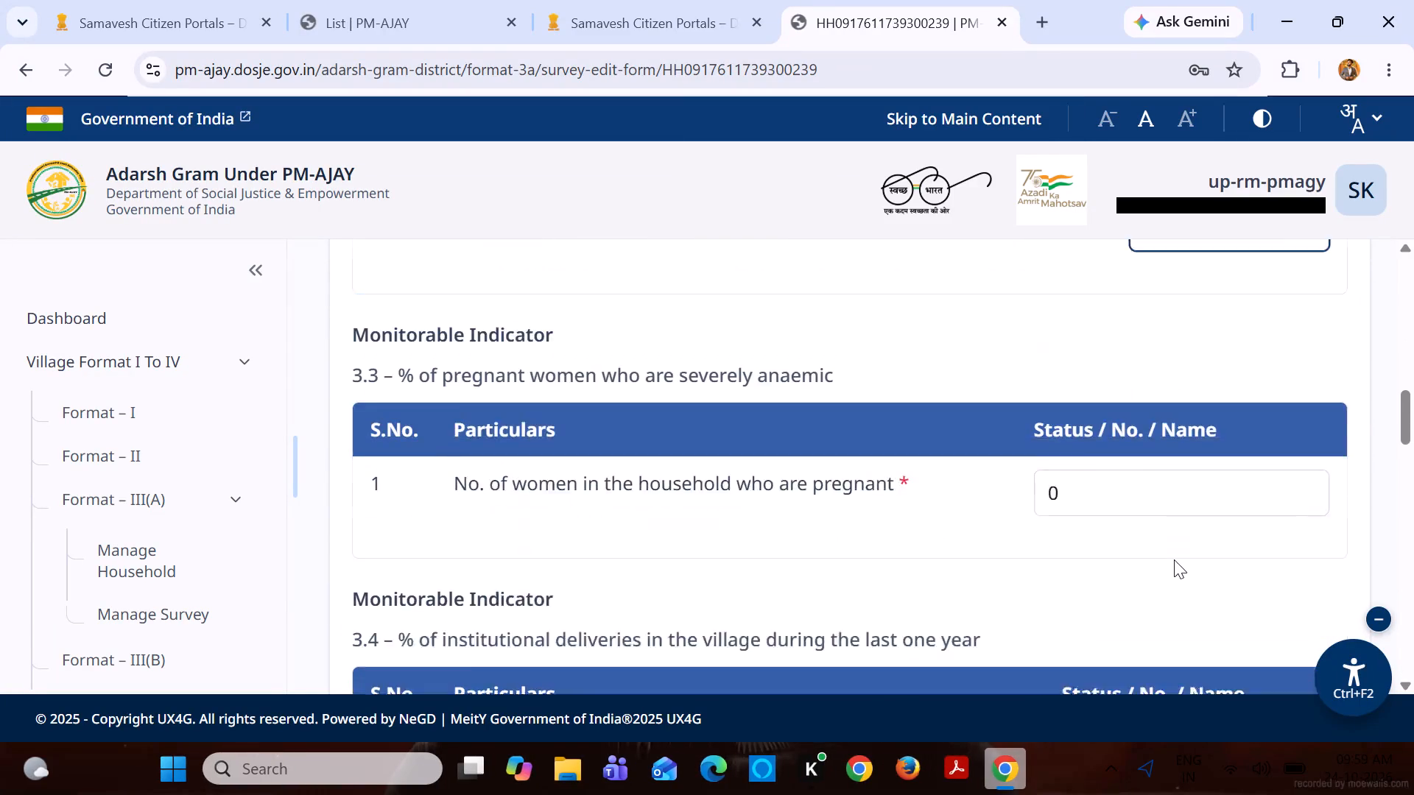
scroll(1174, 559, "down", 12)
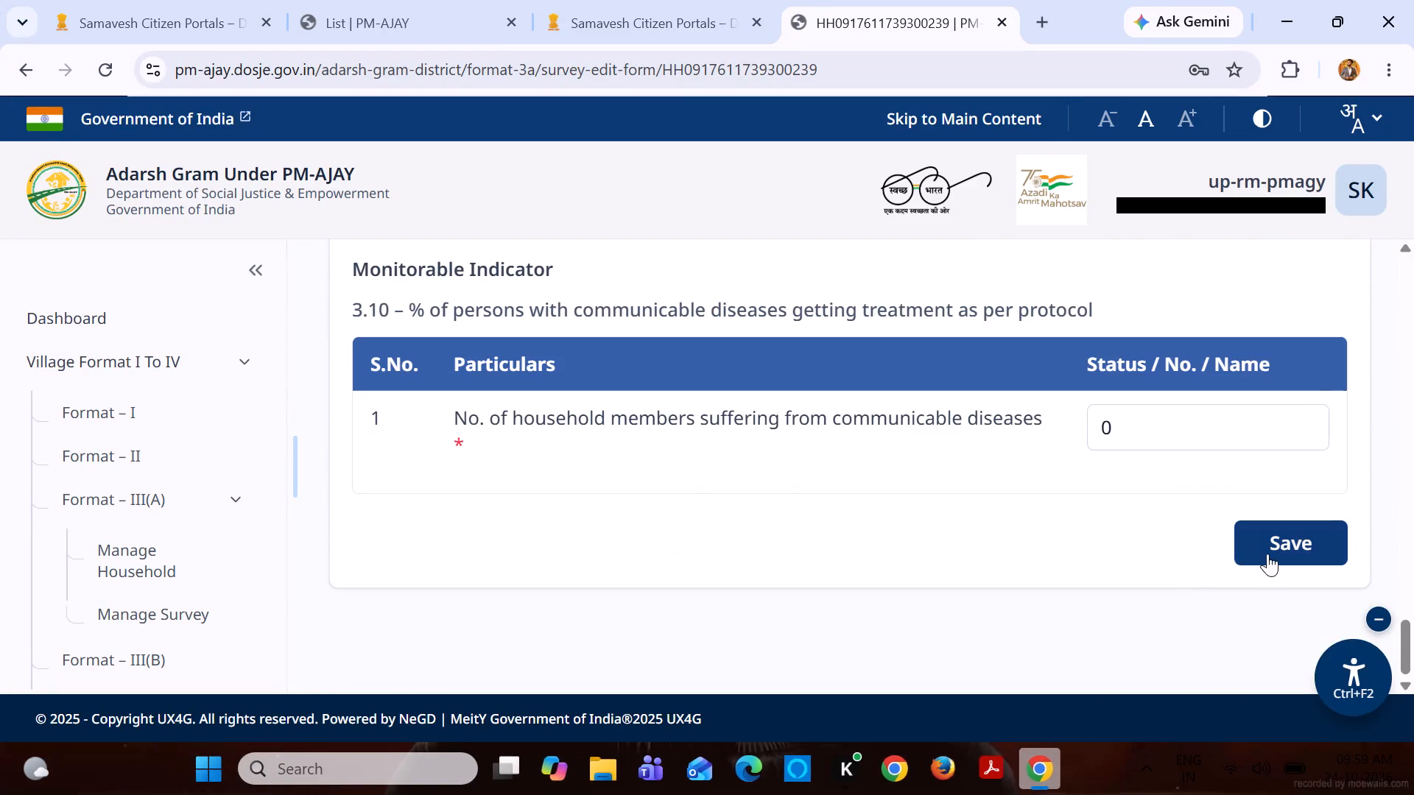
left_click(1267, 554)
scroll(1157, 296, "up", 7)
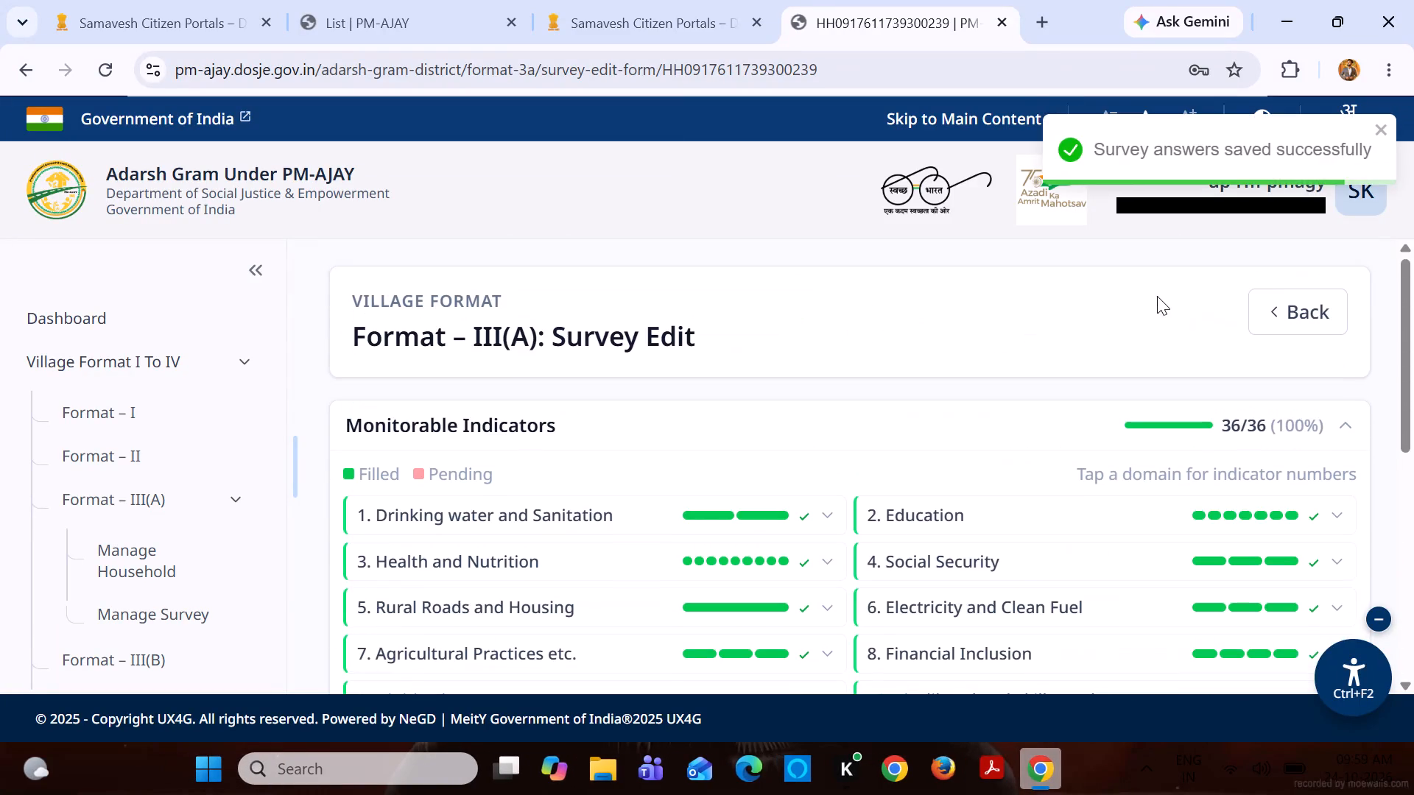
left_click(1295, 306)
Find the household at house number 235, open its survey for editing and select domain 3 – Health and Nutrition.
scroll(1179, 439, "down", 12)
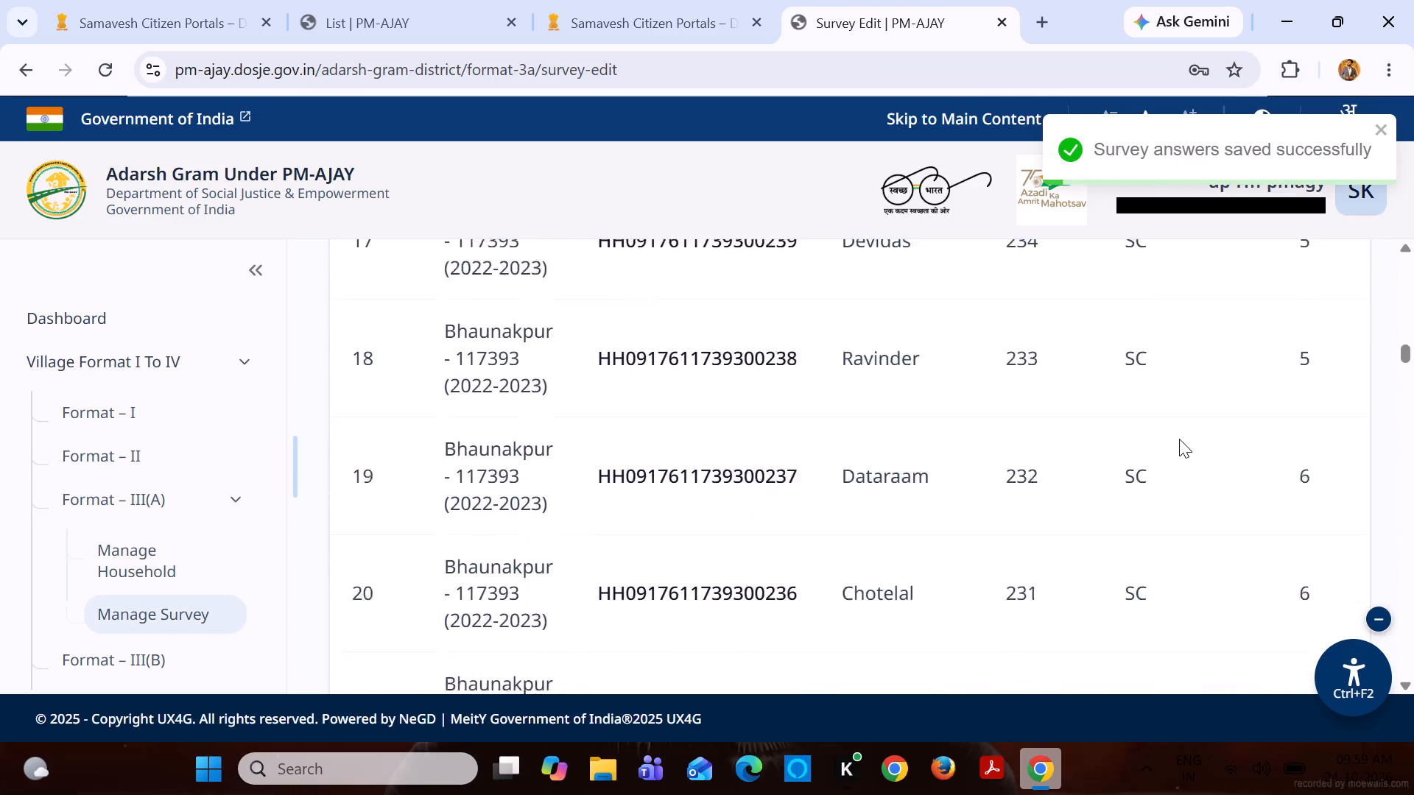
scroll(1179, 439, "down", 1)
scroll(1179, 439, "up", 1)
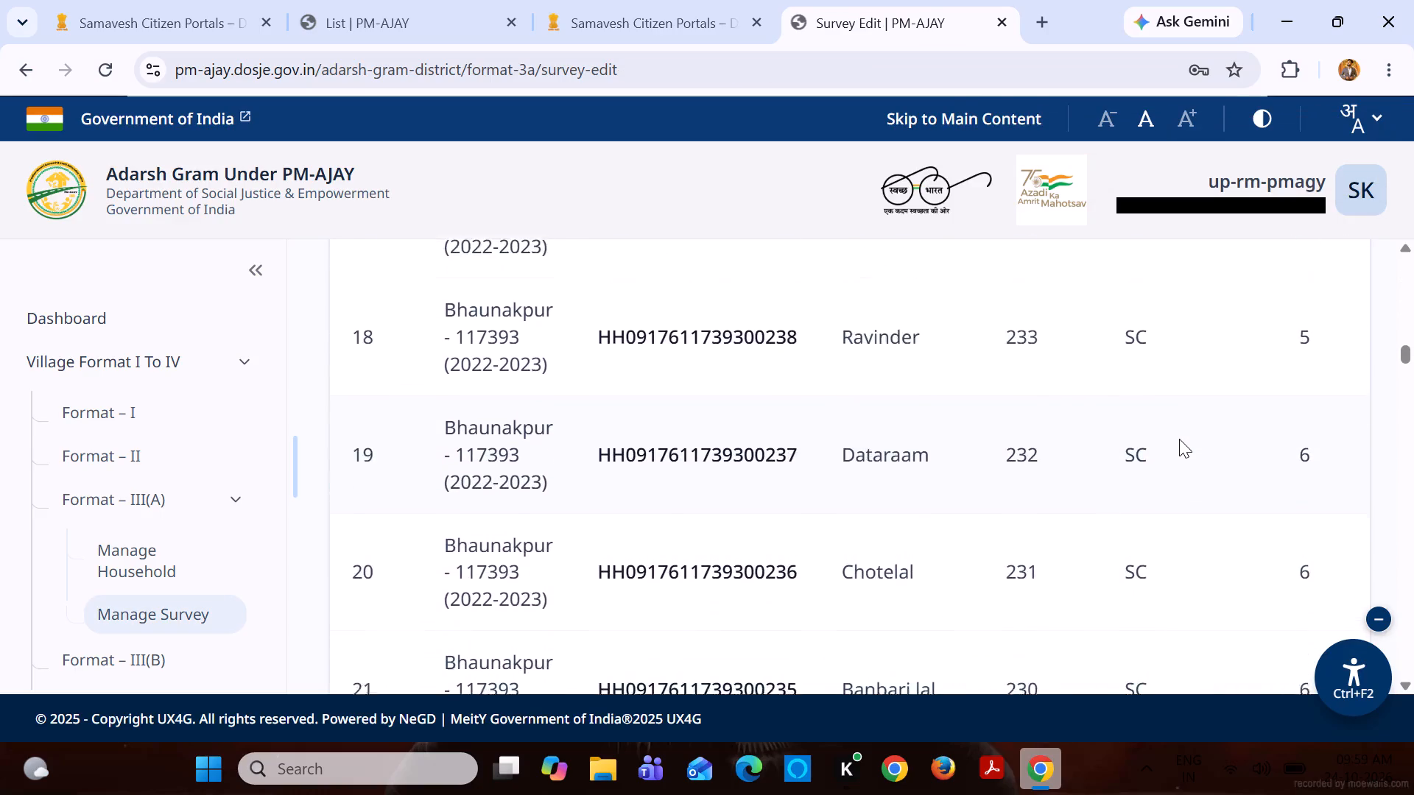
scroll(1179, 439, "up", 3)
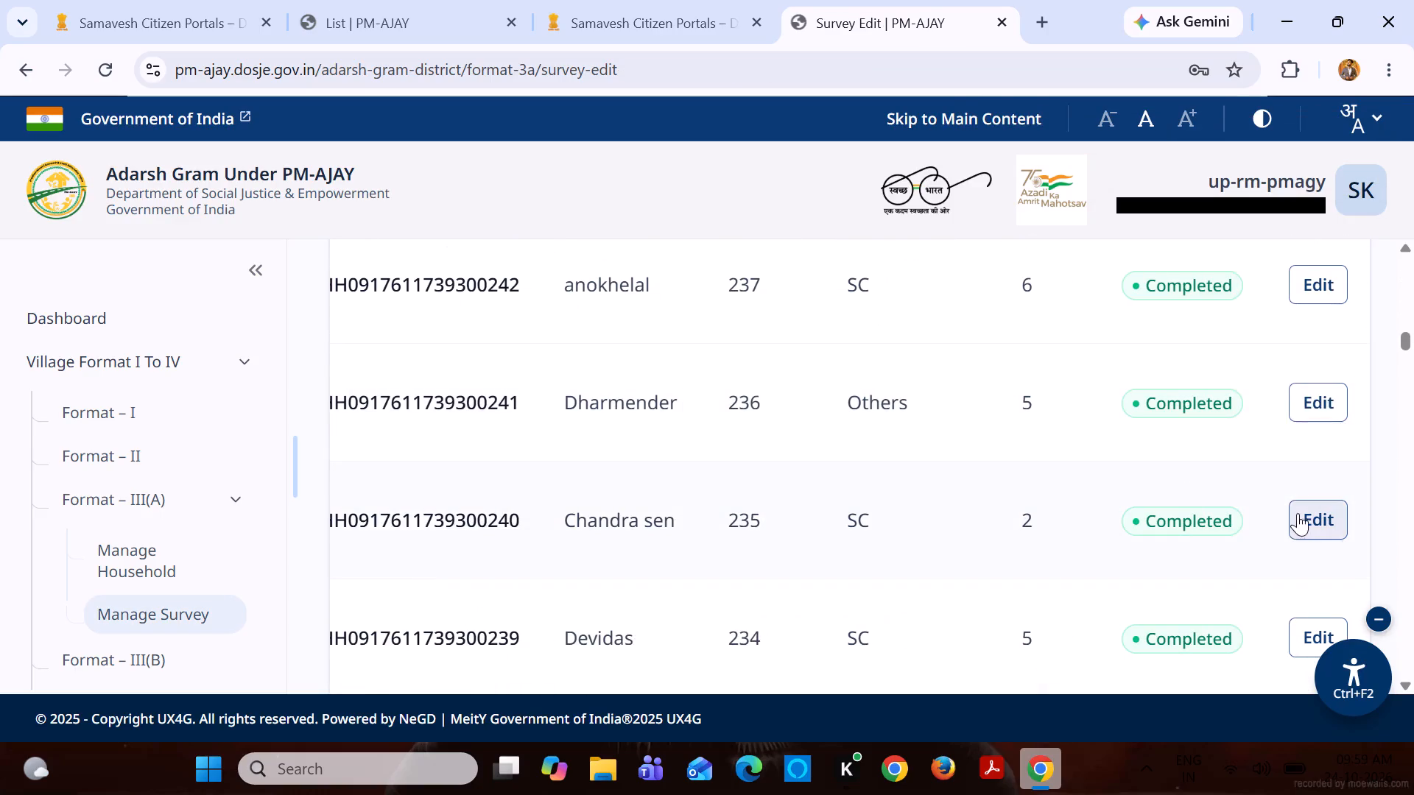
left_click(1301, 515)
scroll(1217, 517, "down", 7)
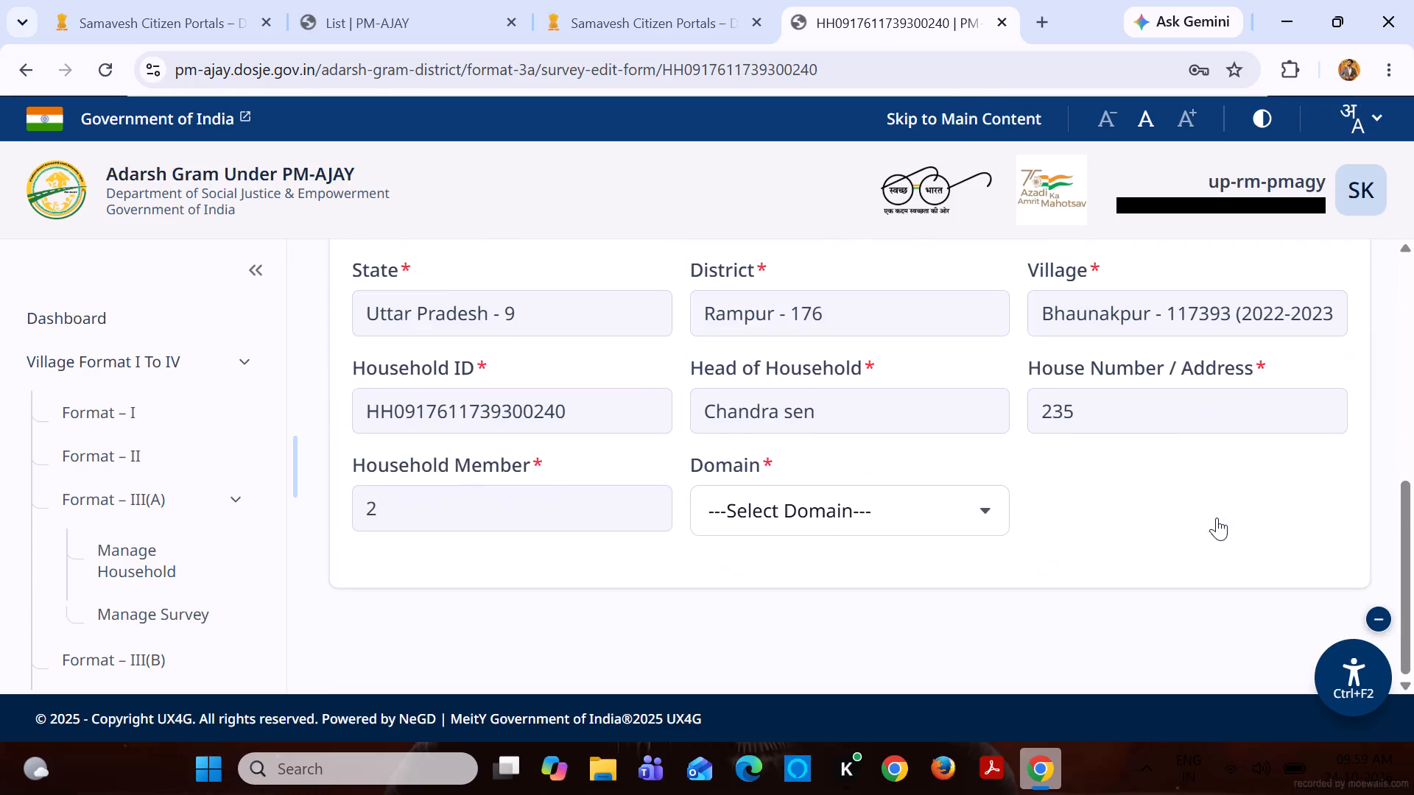
left_click(954, 523)
left_click(812, 314)
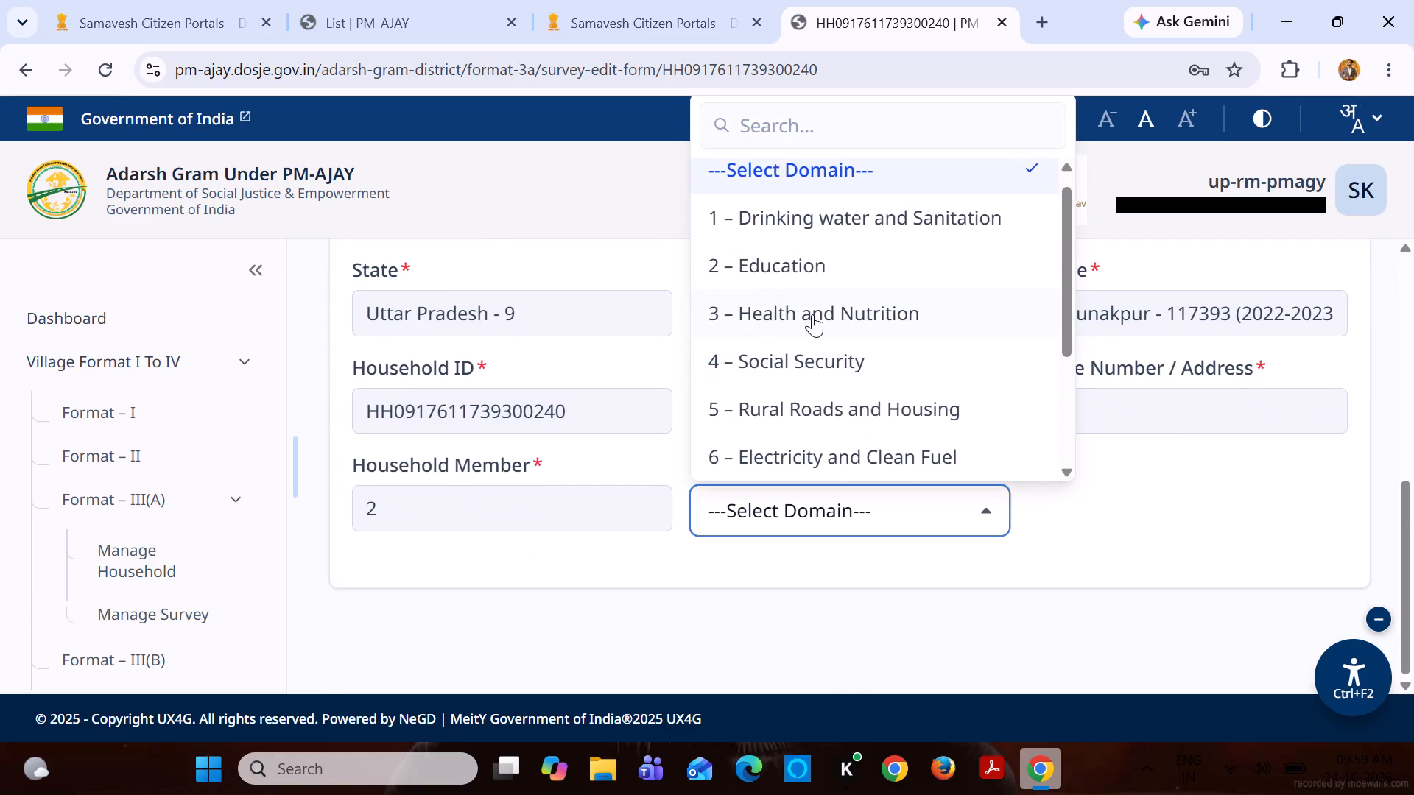
Set house number 235's Health Protection Scheme coverage answer under indicator 3.1 to Yes, save the survey and return to the household list.
scroll(1066, 462, "down", 3)
left_click_drag(1216, 450, 1216, 452)
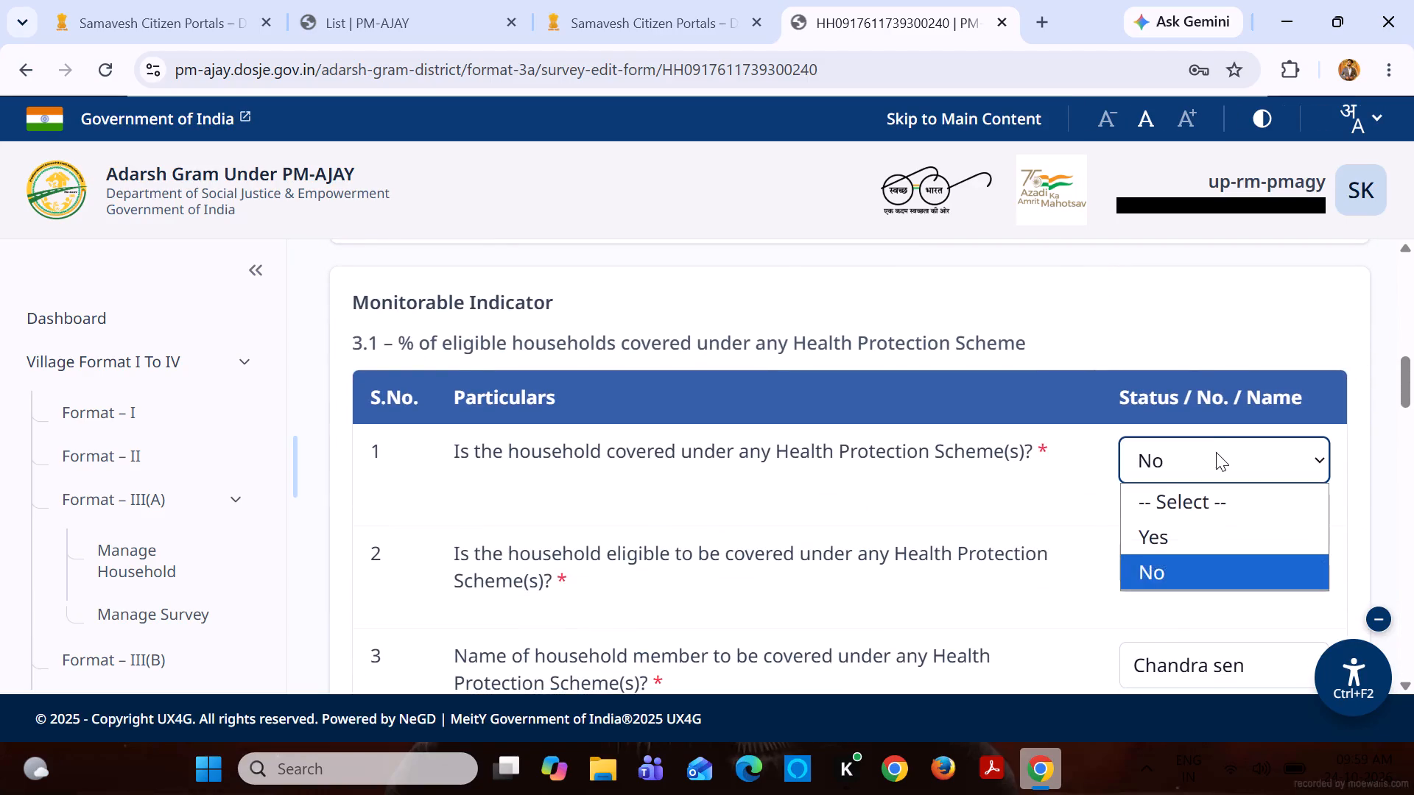
left_click_drag(1216, 452, 1196, 526)
left_click(1196, 526)
scroll(1196, 526, "down", 11)
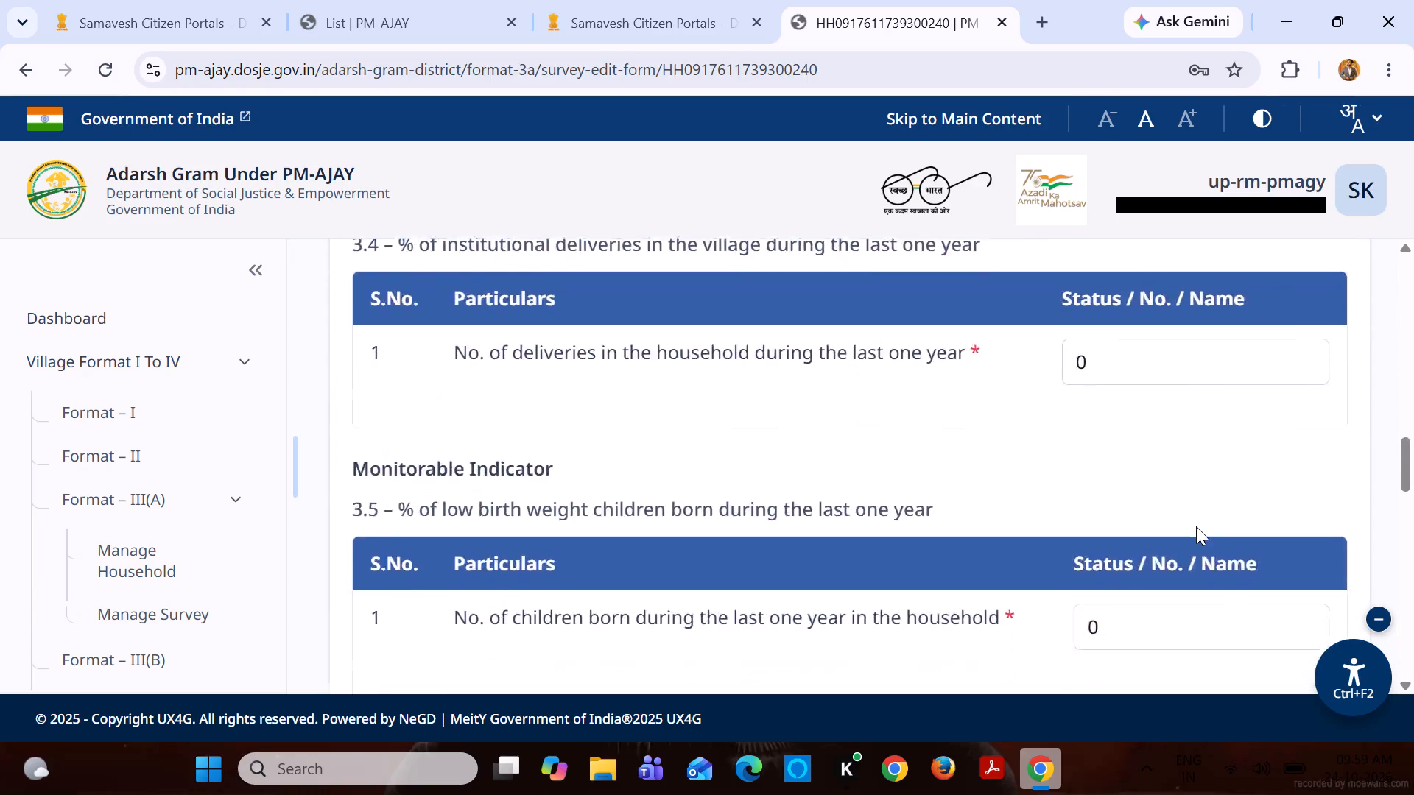
scroll(1196, 526, "down", 3)
left_click(1290, 535)
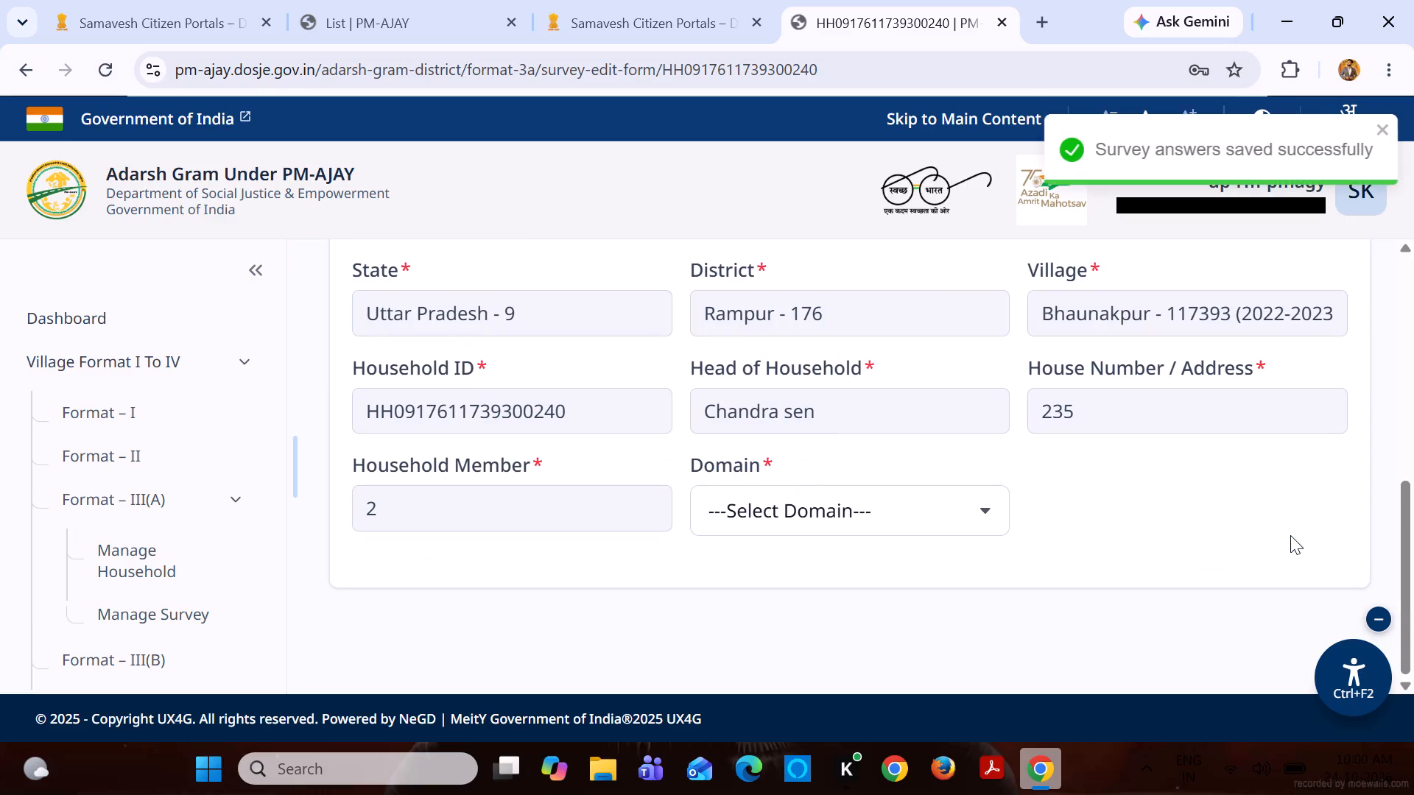
scroll(1191, 386, "up", 11)
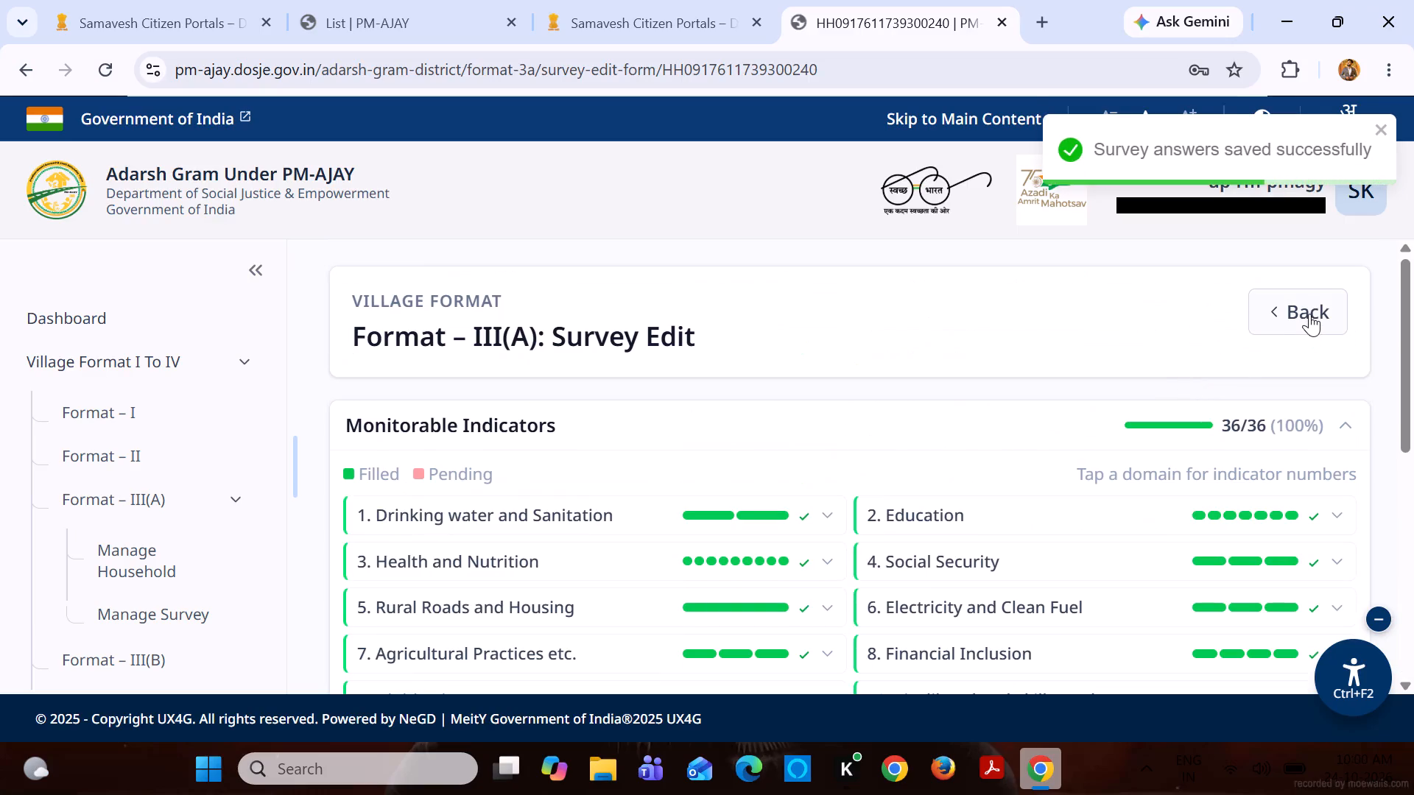
left_click(1309, 313)
Find the household at house number 236, open its survey for editing and select domain 3 – Health and Nutrition.
scroll(1220, 380, "down", 10)
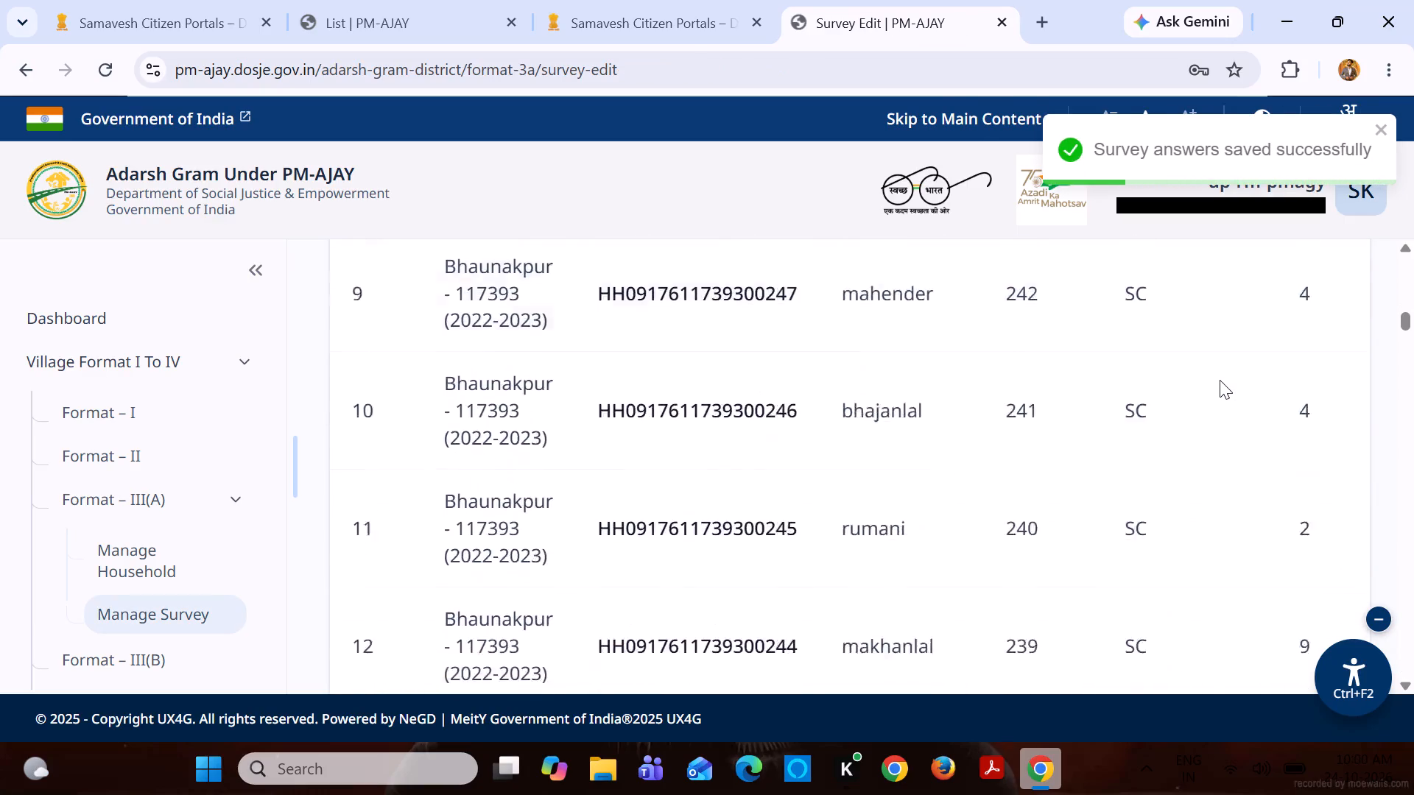
scroll(1220, 380, "down", 1)
scroll(1220, 380, "left", 3)
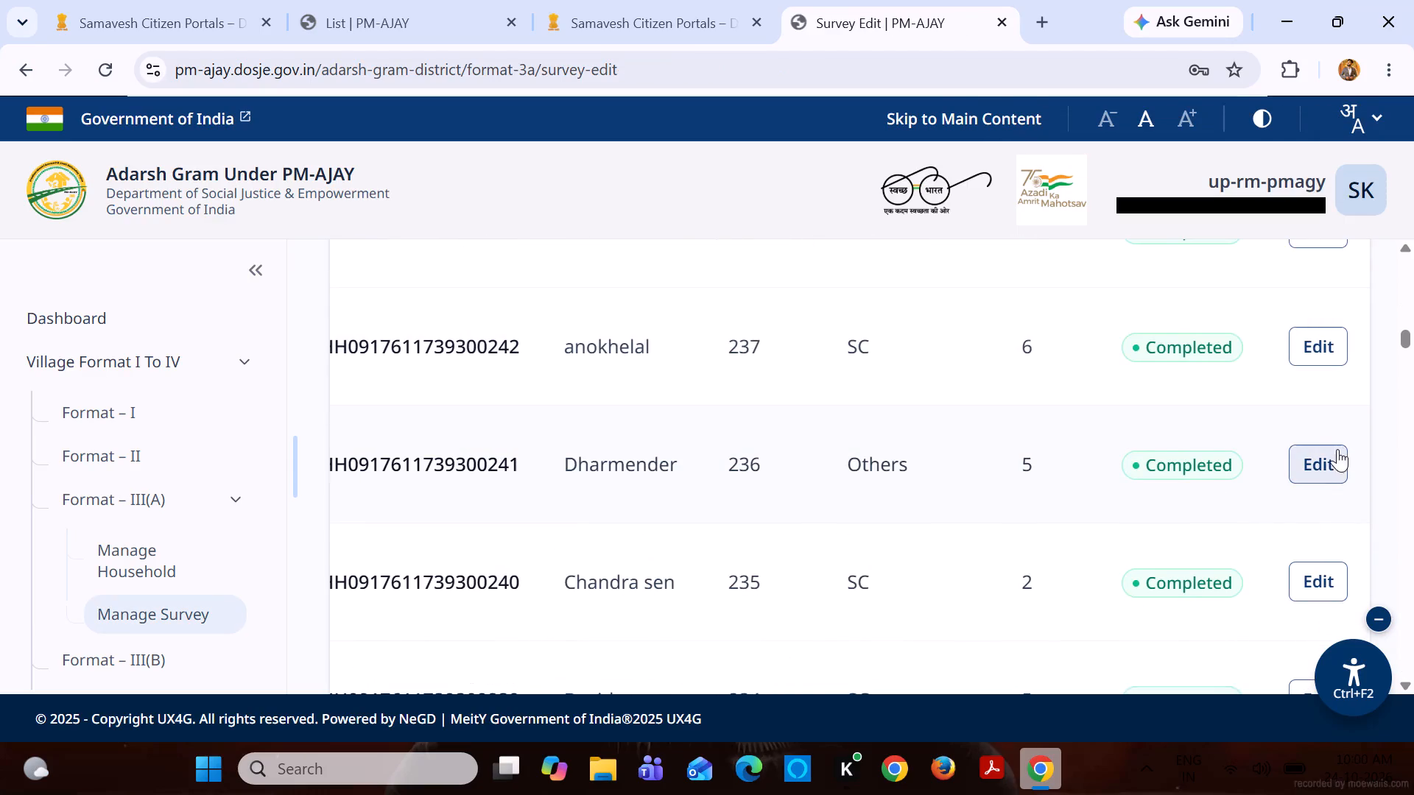
left_click(1329, 454)
scroll(1083, 476, "down", 8)
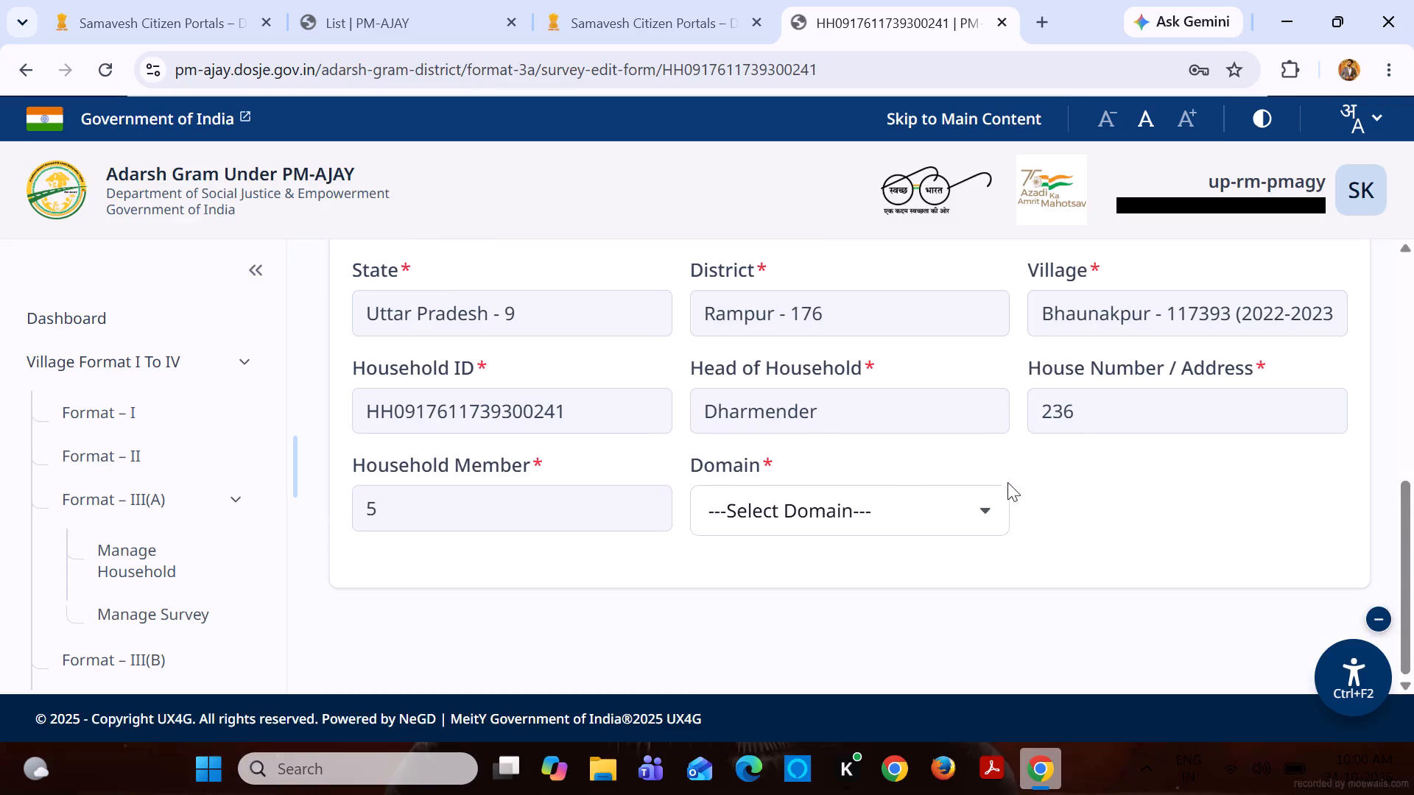
left_click(992, 487)
left_click(851, 315)
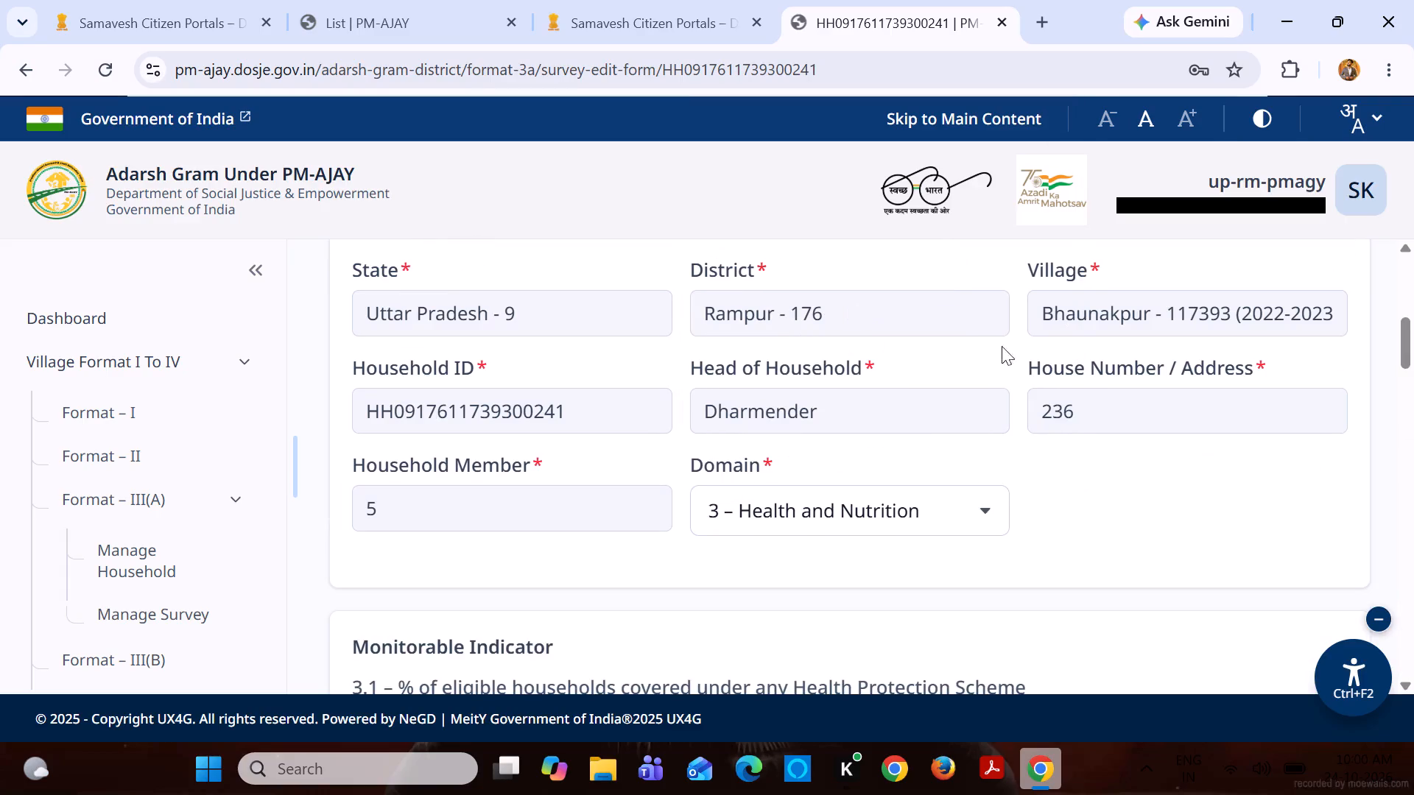
scroll(1086, 482, "down", 2)
left_click_drag(1198, 481, 1186, 577)
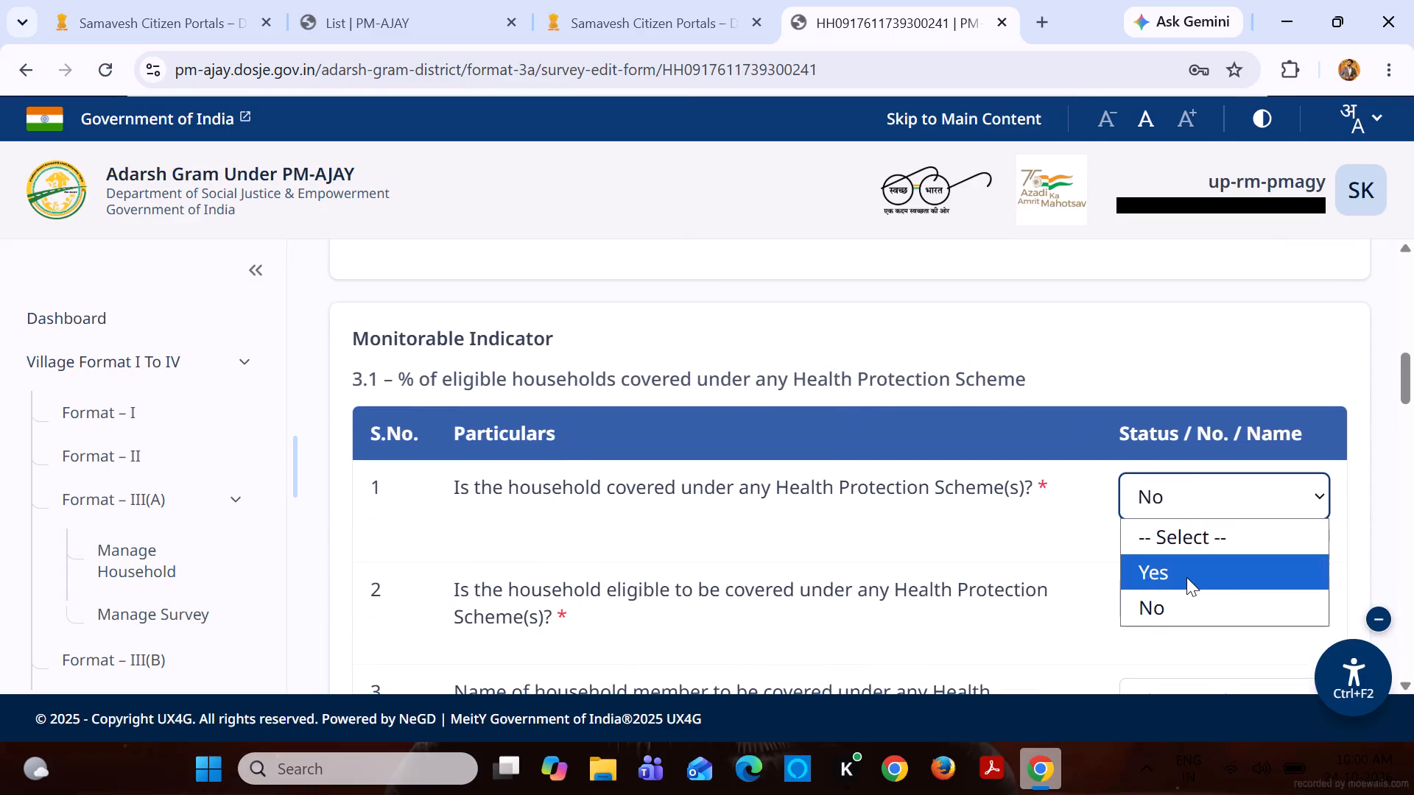
left_click(1186, 577)
scroll(1186, 577, "down", 14)
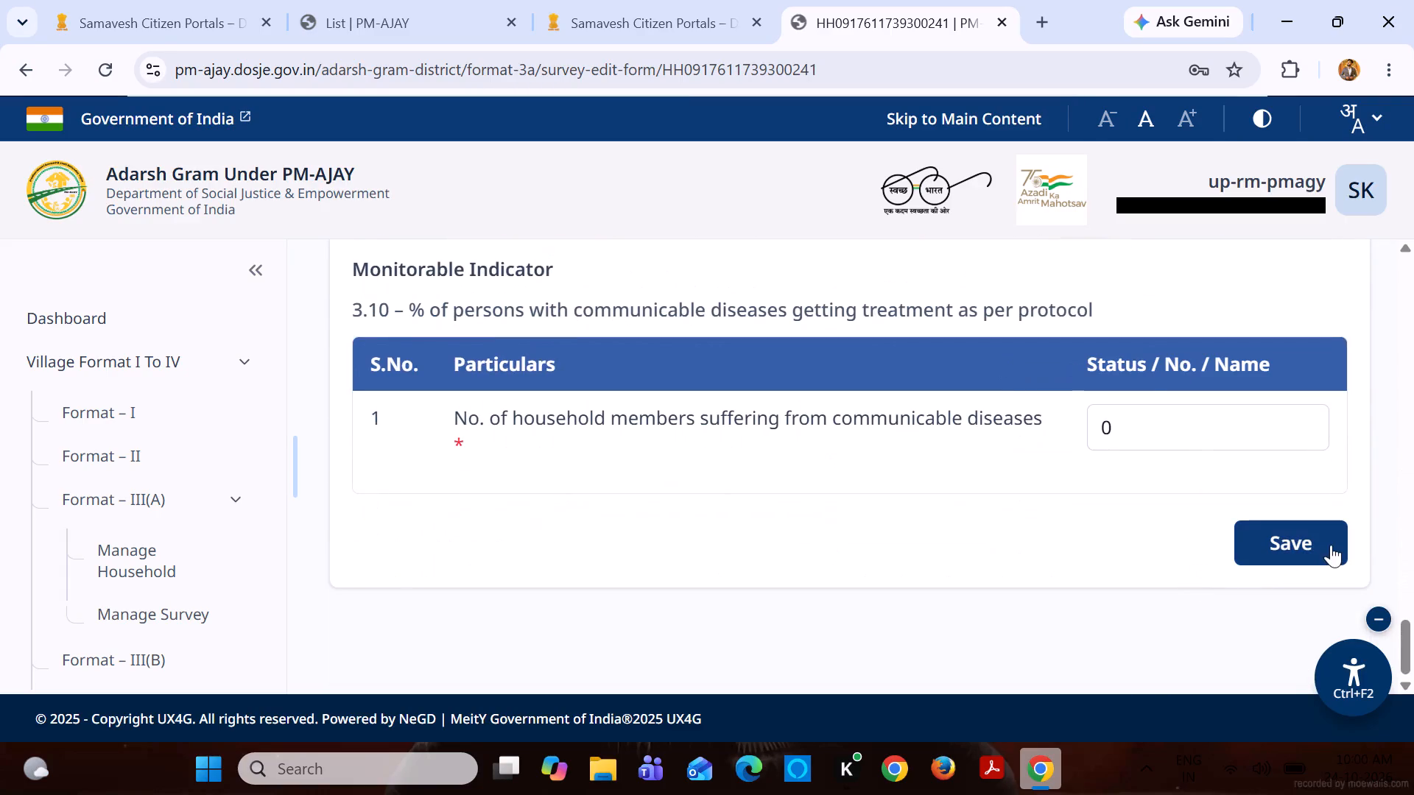
left_click(1331, 545)
scroll(1216, 431, "up", 12)
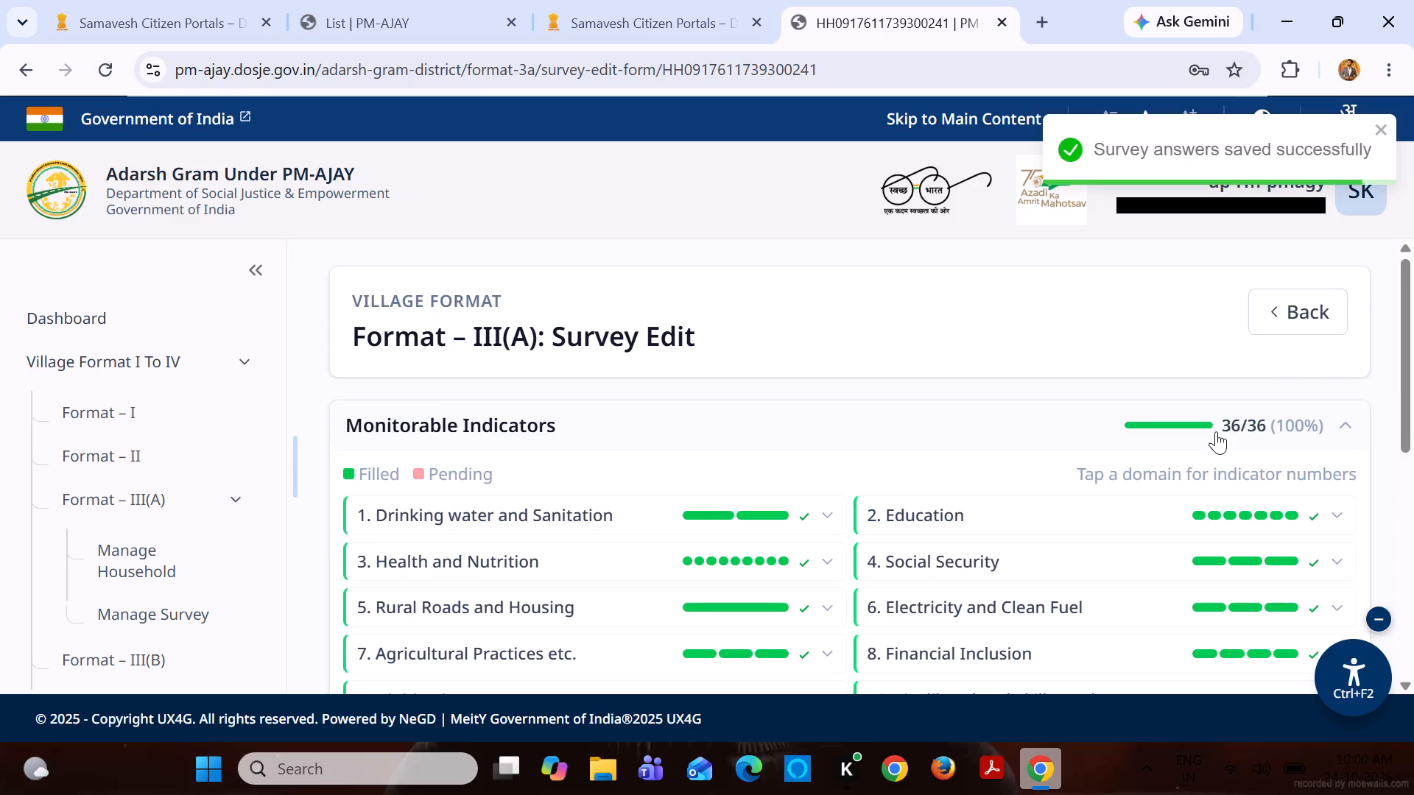
left_click(1284, 301)
Find the household at house number 238, open its survey for editing and select domain 3 – Health and Nutrition.
scroll(1214, 395, "down", 4)
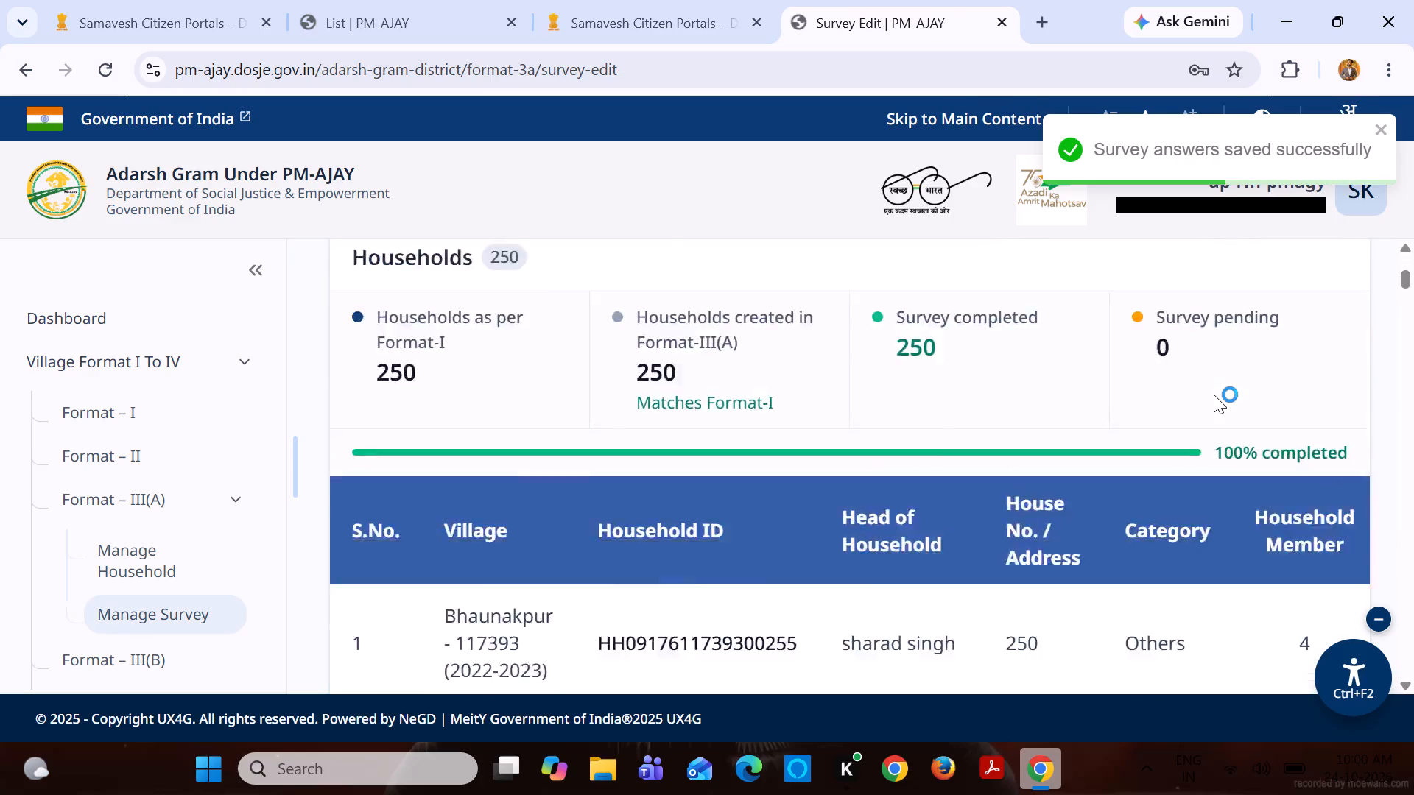
scroll(1214, 395, "down", 7)
scroll(1214, 395, "up", 5)
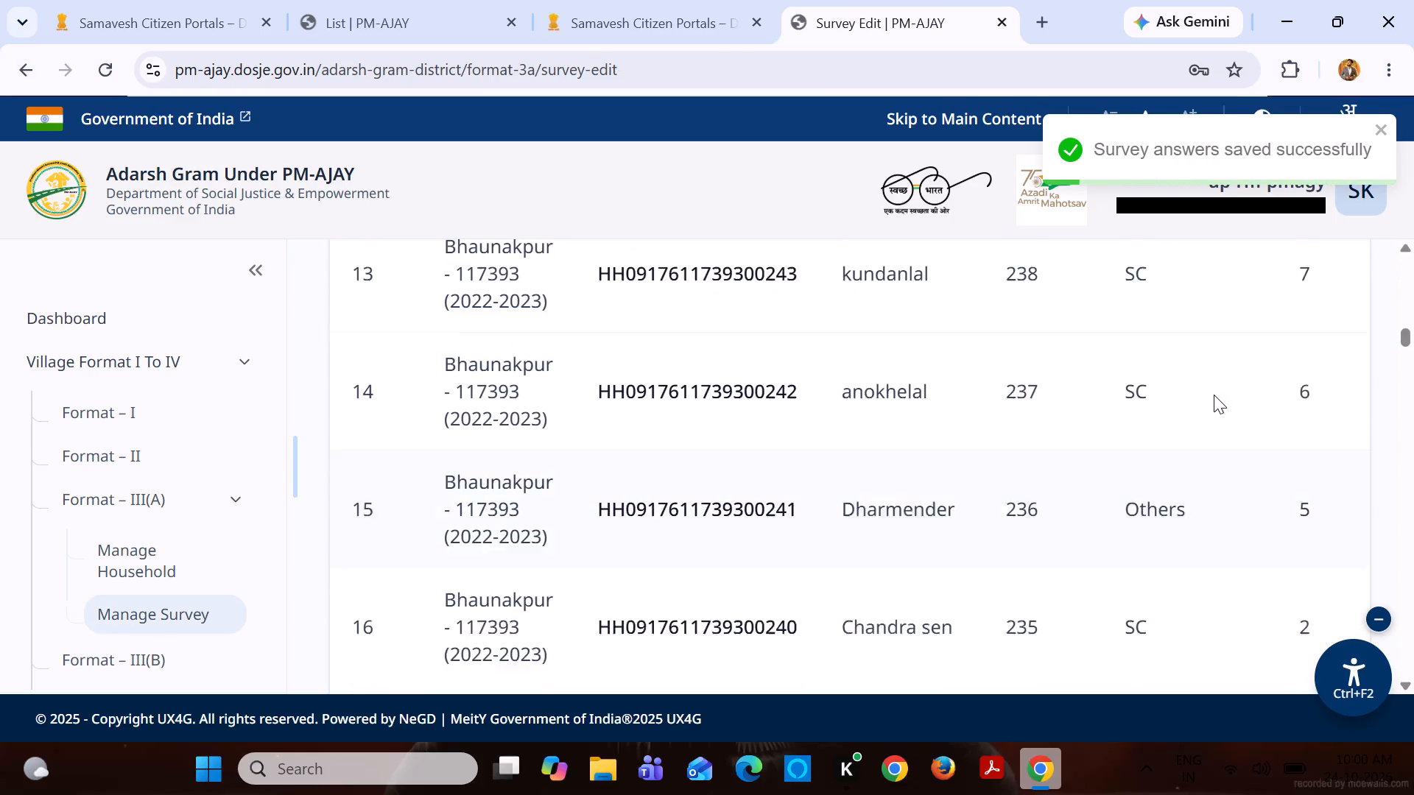
scroll(1214, 395, "up", 1)
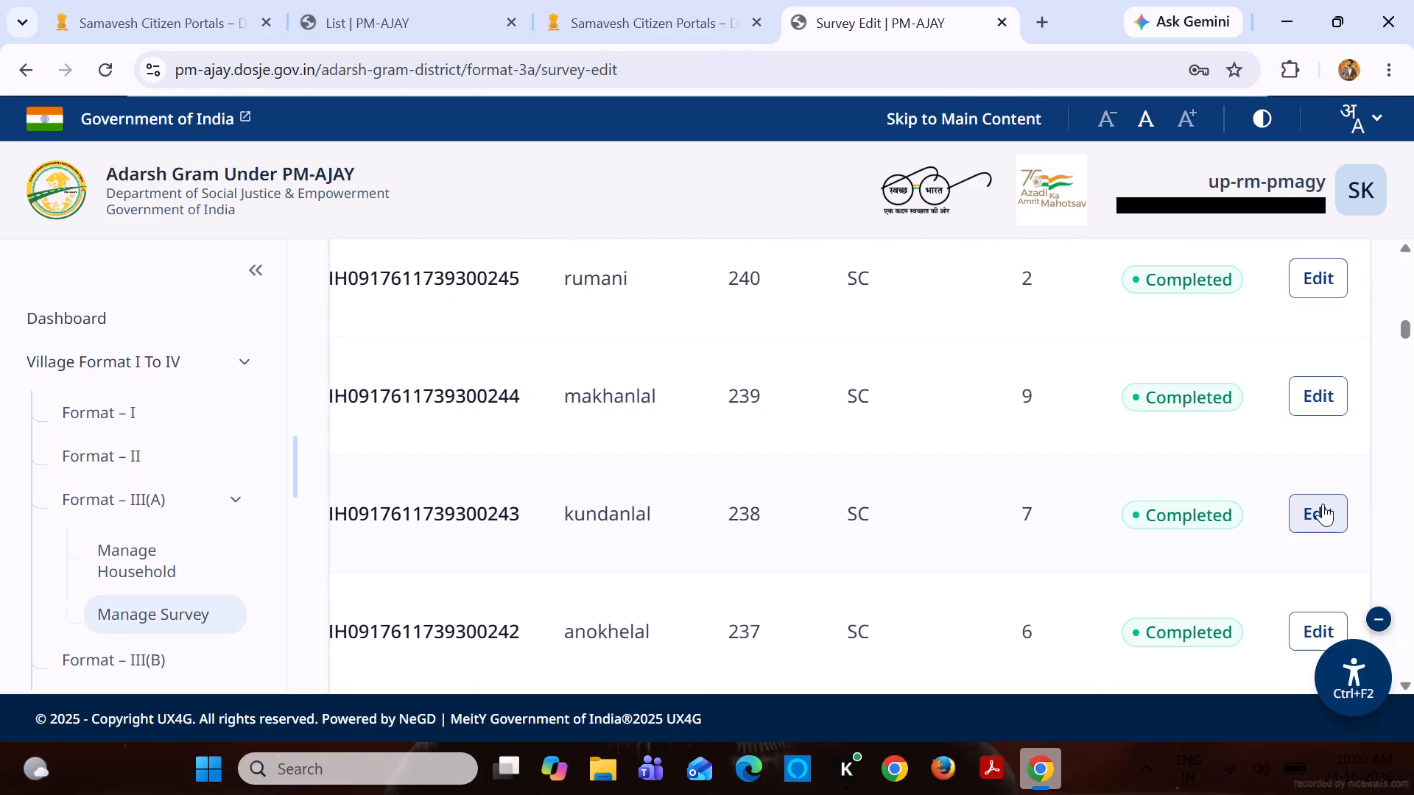
left_click(1323, 504)
scroll(1187, 507, "down", 9)
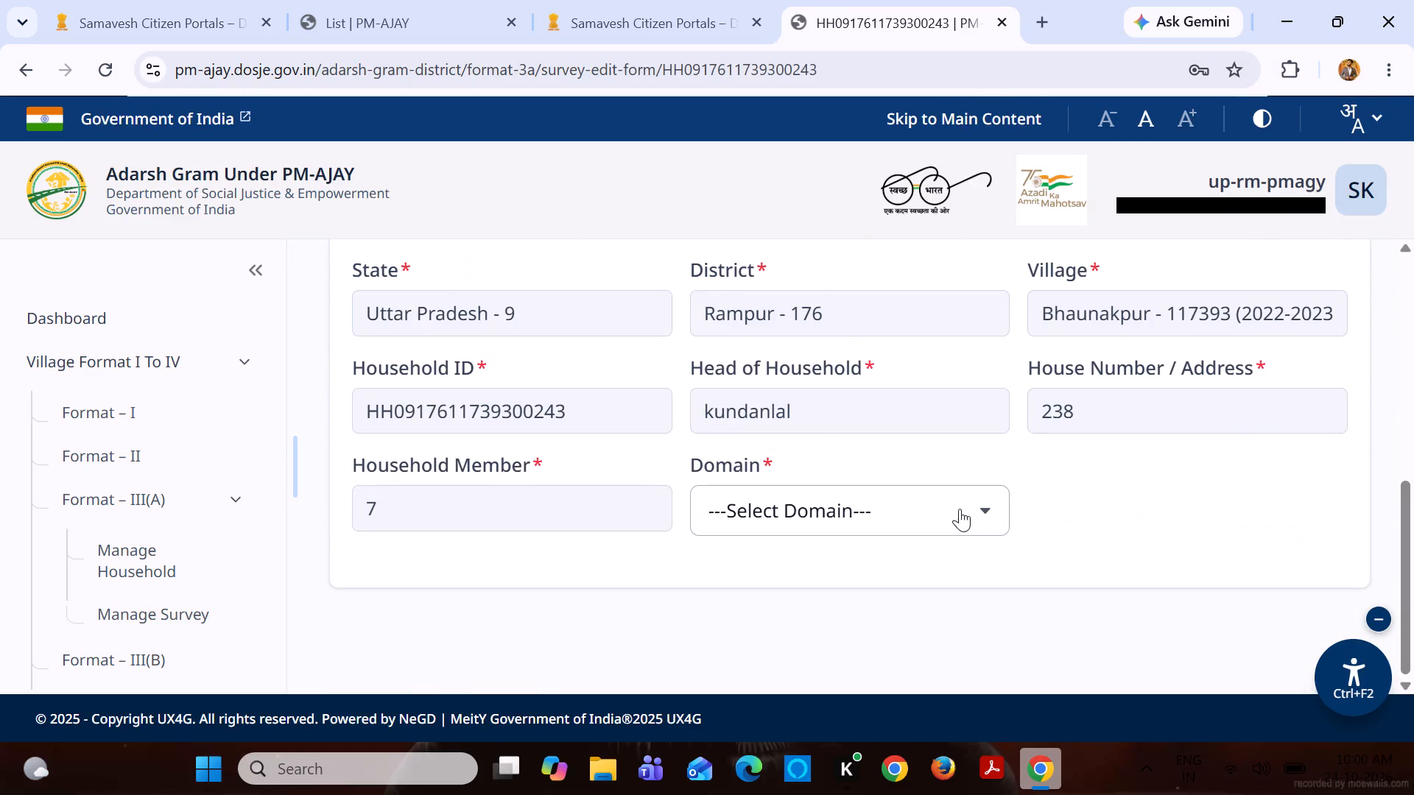
left_click(960, 509)
left_click(832, 311)
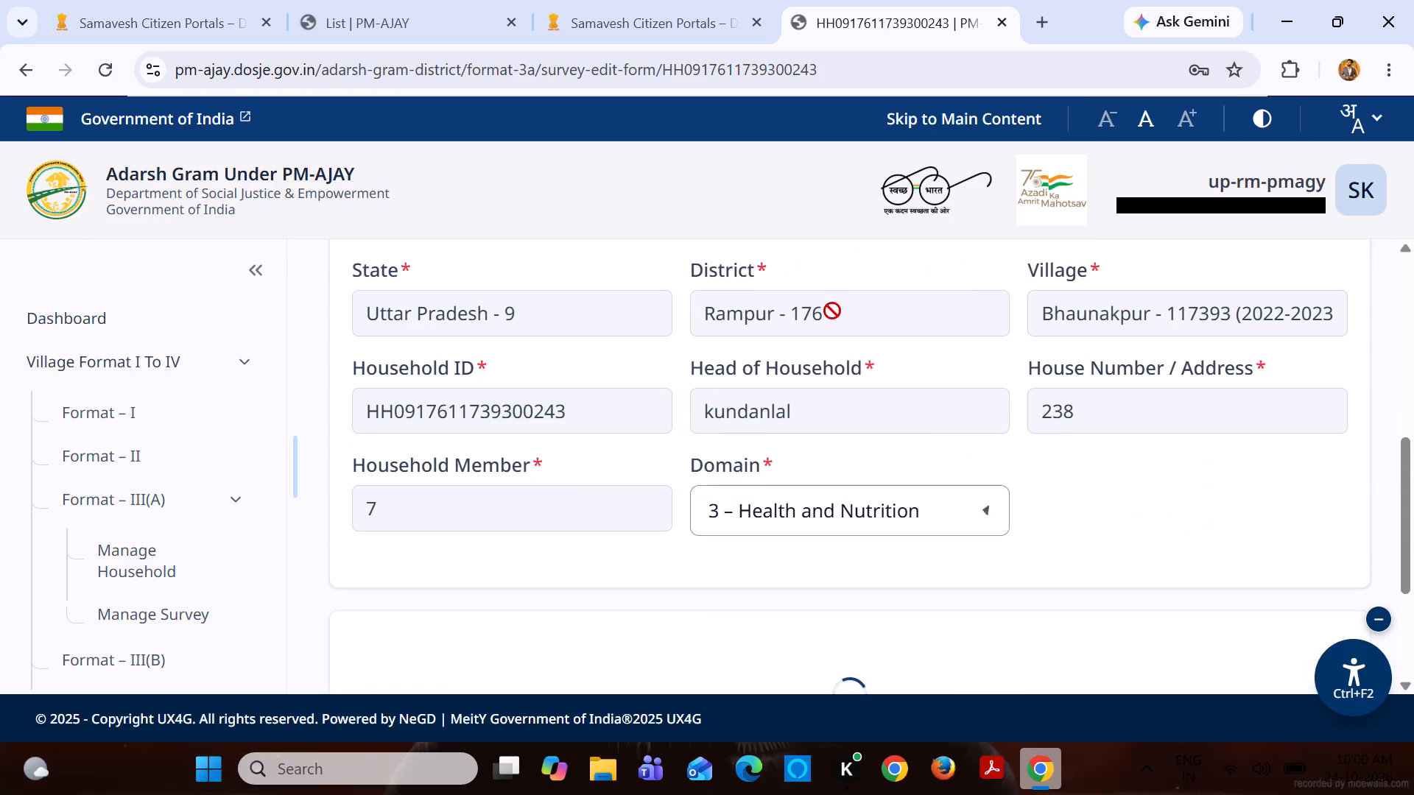
Set house number 238's Health Protection Scheme coverage answer under indicator 3.1 to Yes and save the survey.
scroll(1041, 452, "down", 3)
left_click_drag(1193, 465, 1169, 554)
left_click(1169, 554)
scroll(1169, 554, "down", 10)
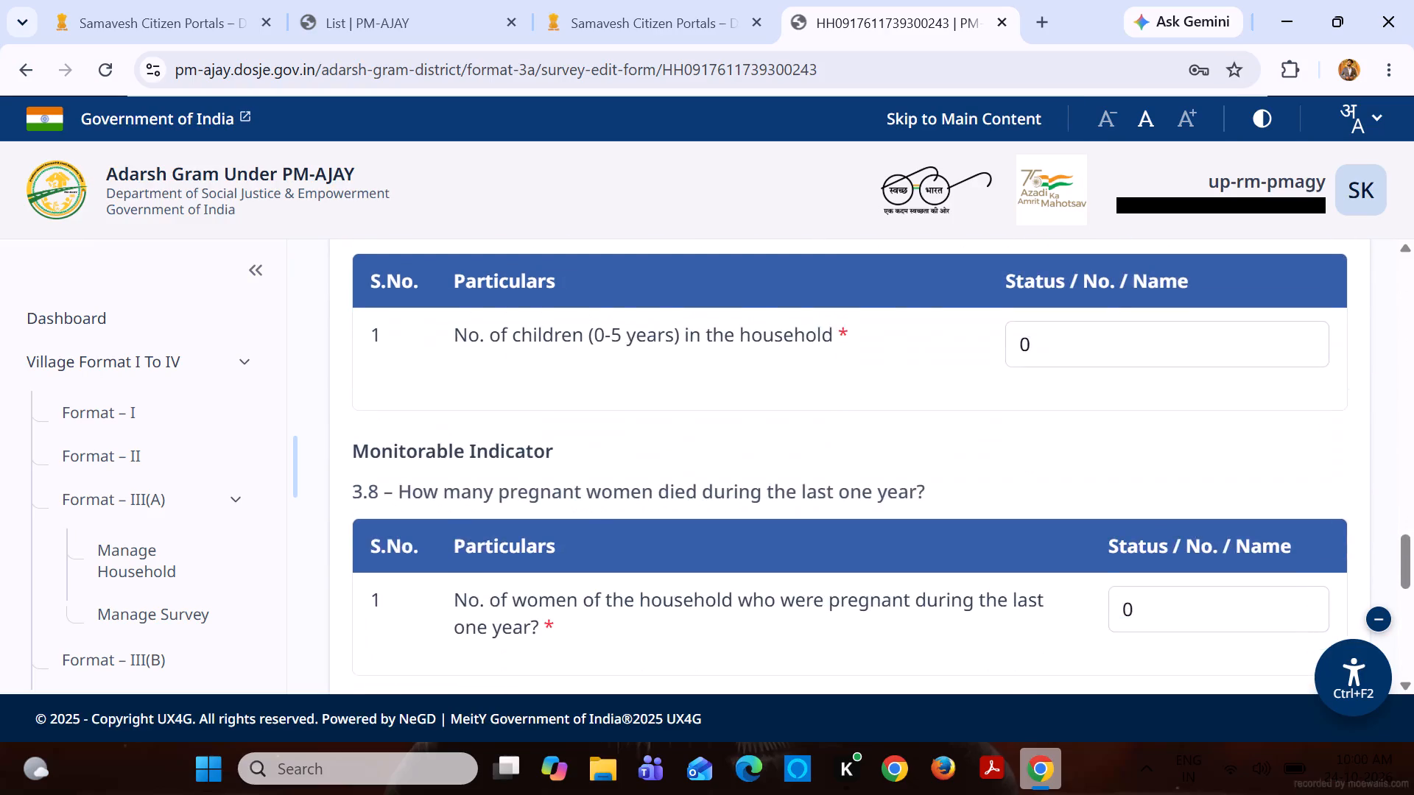
scroll(1250, 549, "down", 7)
left_click(1281, 551)
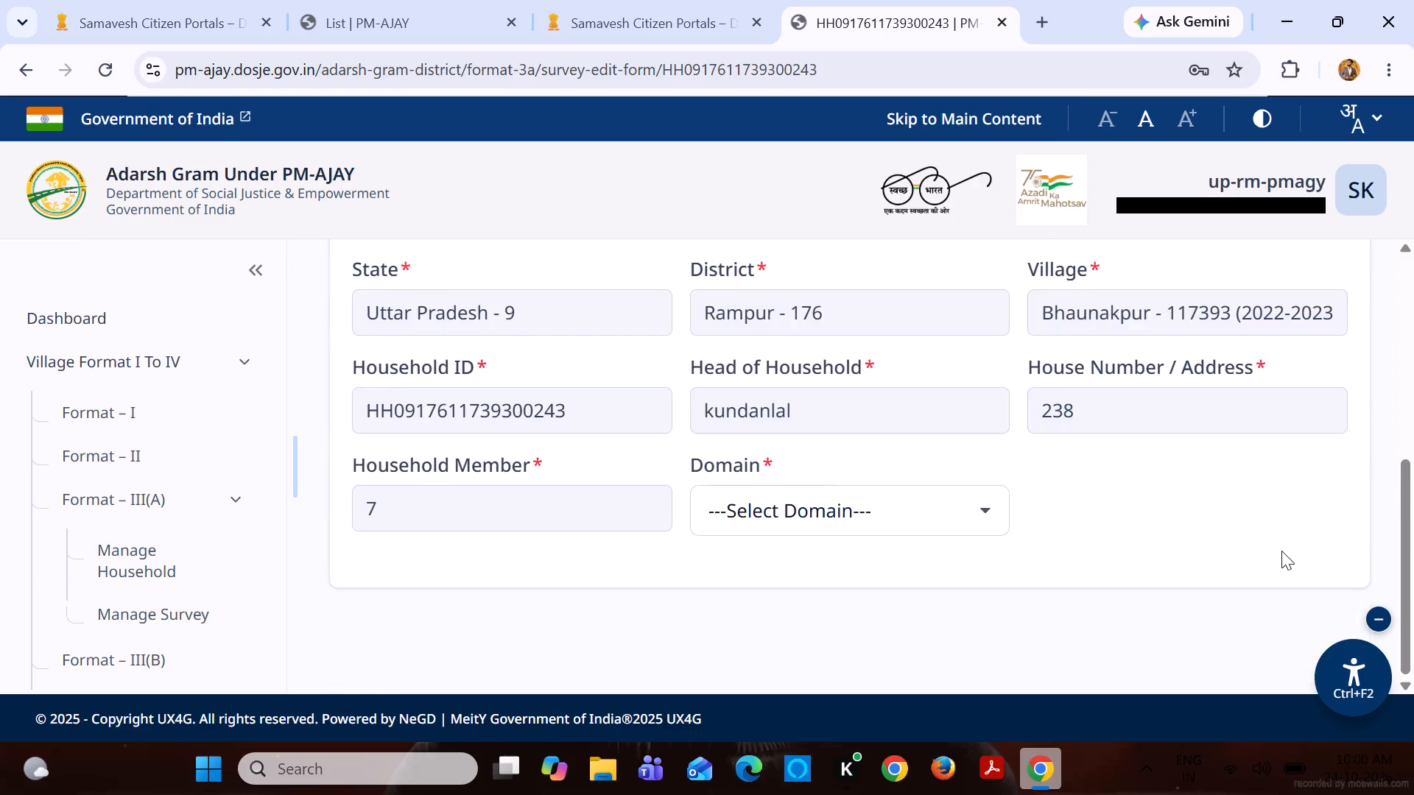
Return to the household list, open house number 239's survey for editing and select domain 3 – Health and Nutrition.
scroll(1169, 449, "up", 8)
left_click(1280, 305)
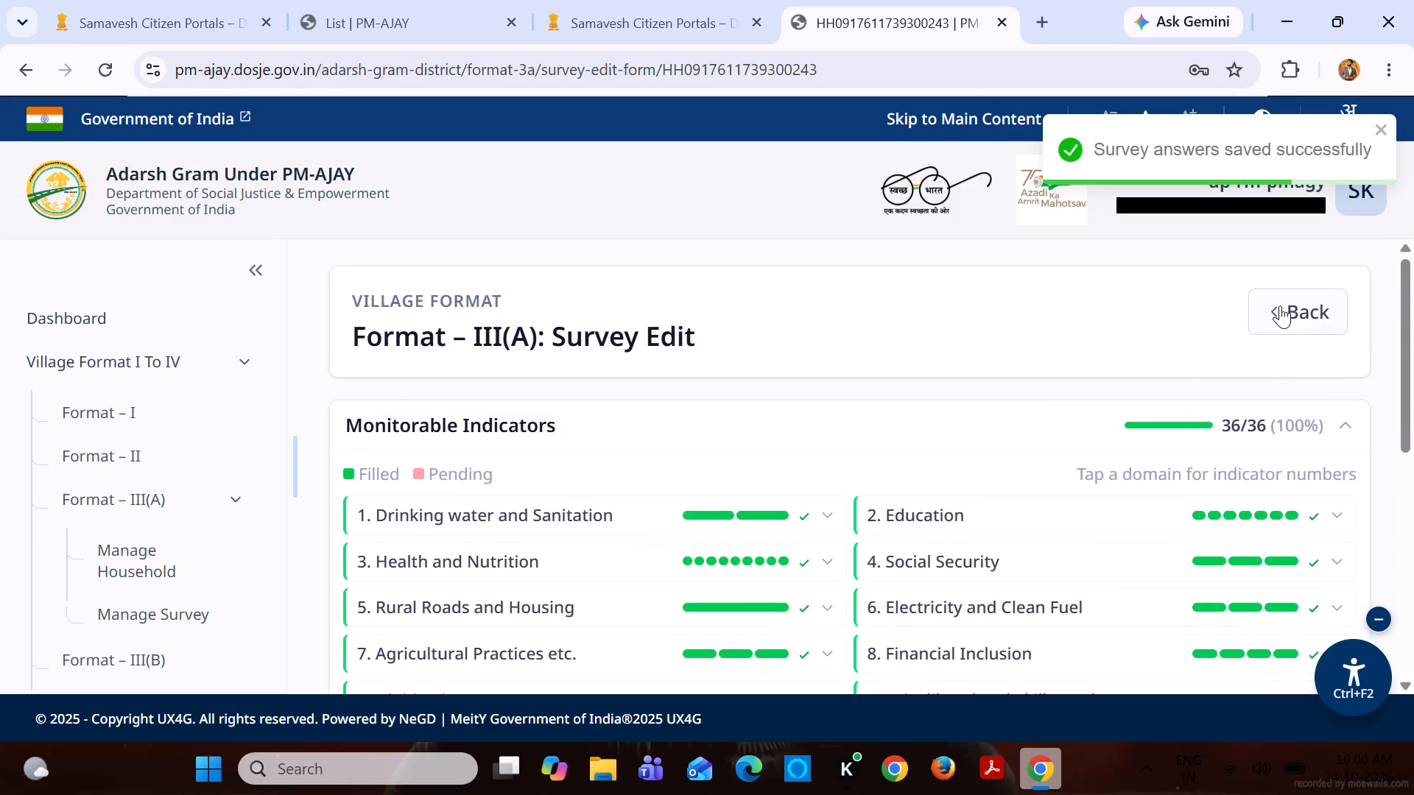
scroll(1150, 390, "down", 11)
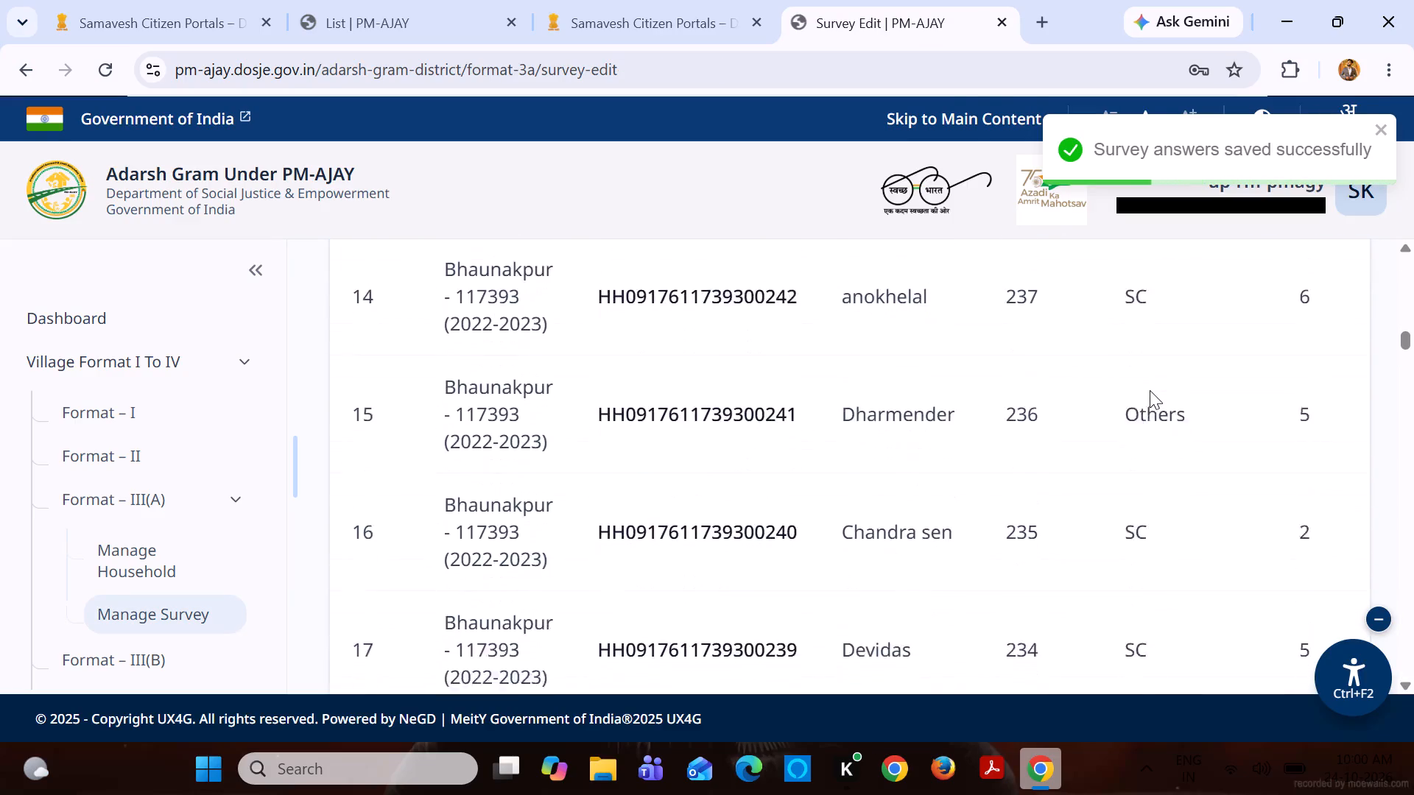
scroll(1150, 390, "up", 3)
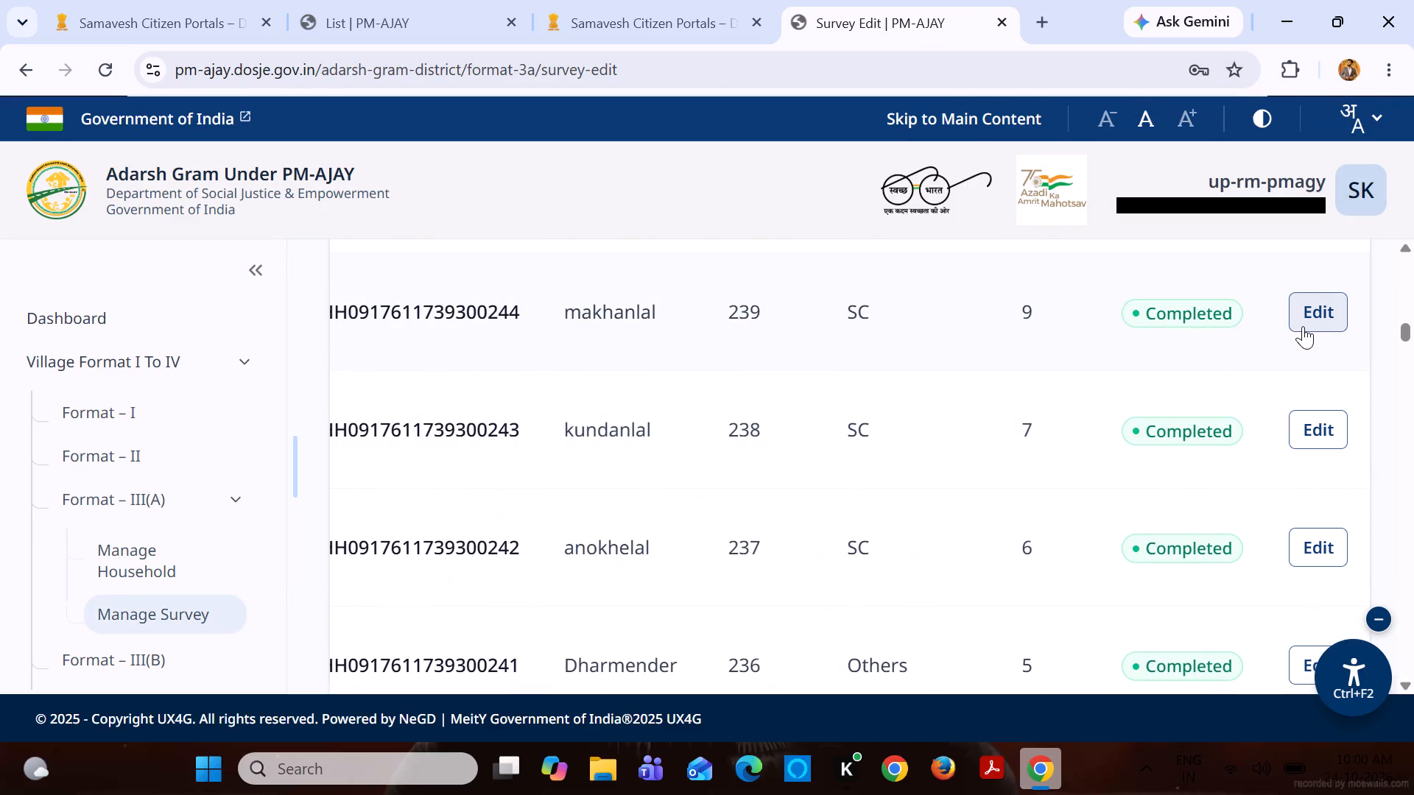
left_click(1303, 326)
scroll(1135, 428, "down", 9)
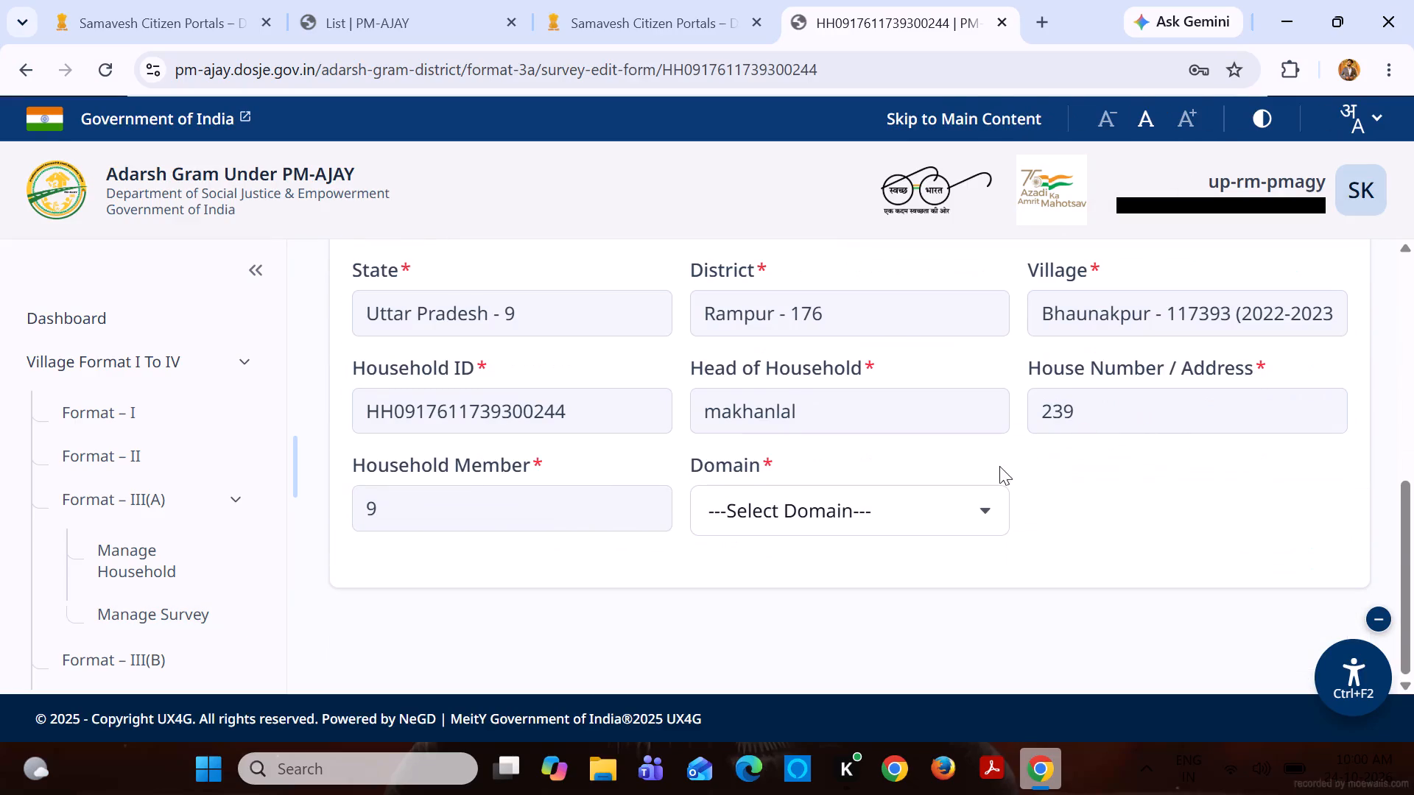
left_click(957, 498)
left_click(849, 311)
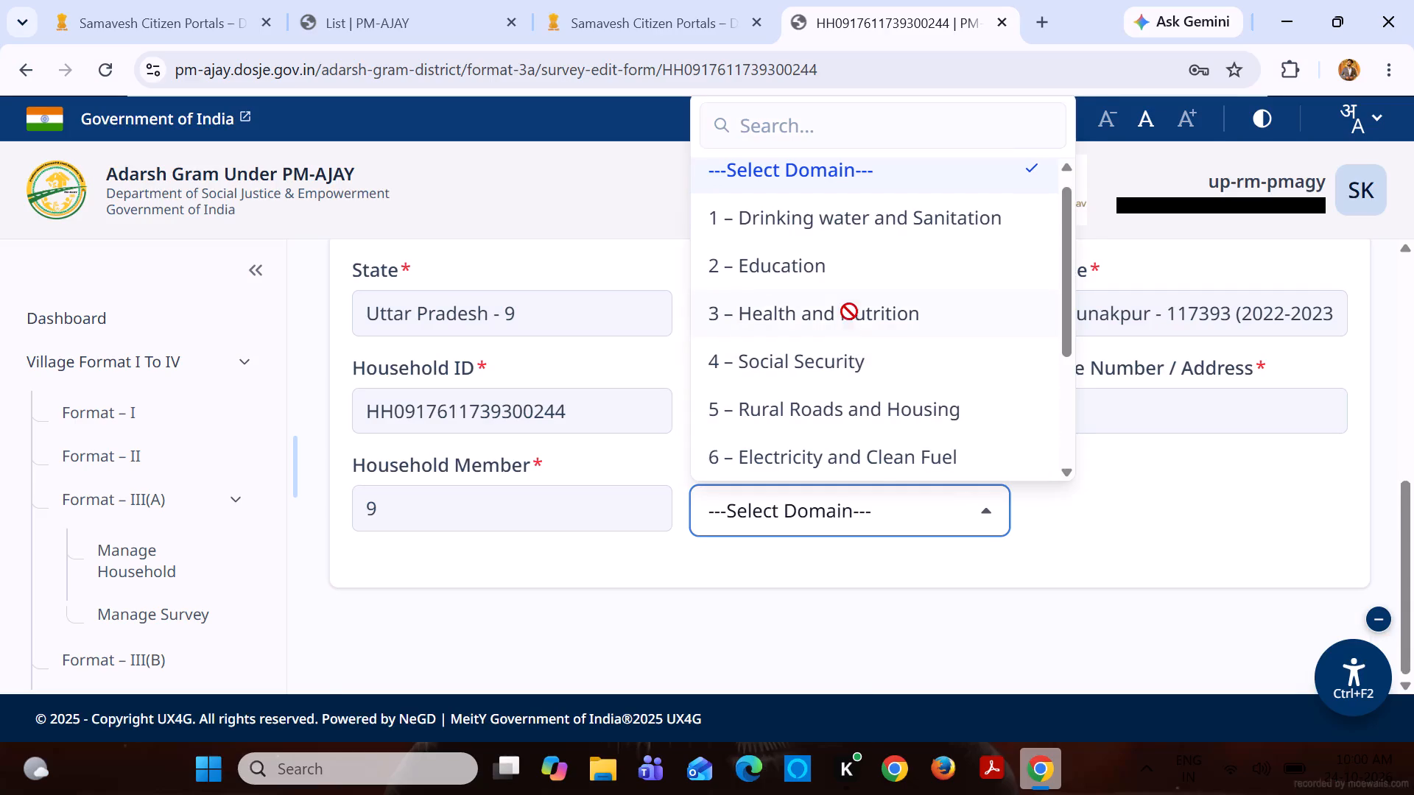
scroll(1036, 451, "down", 4)
left_click(1174, 439)
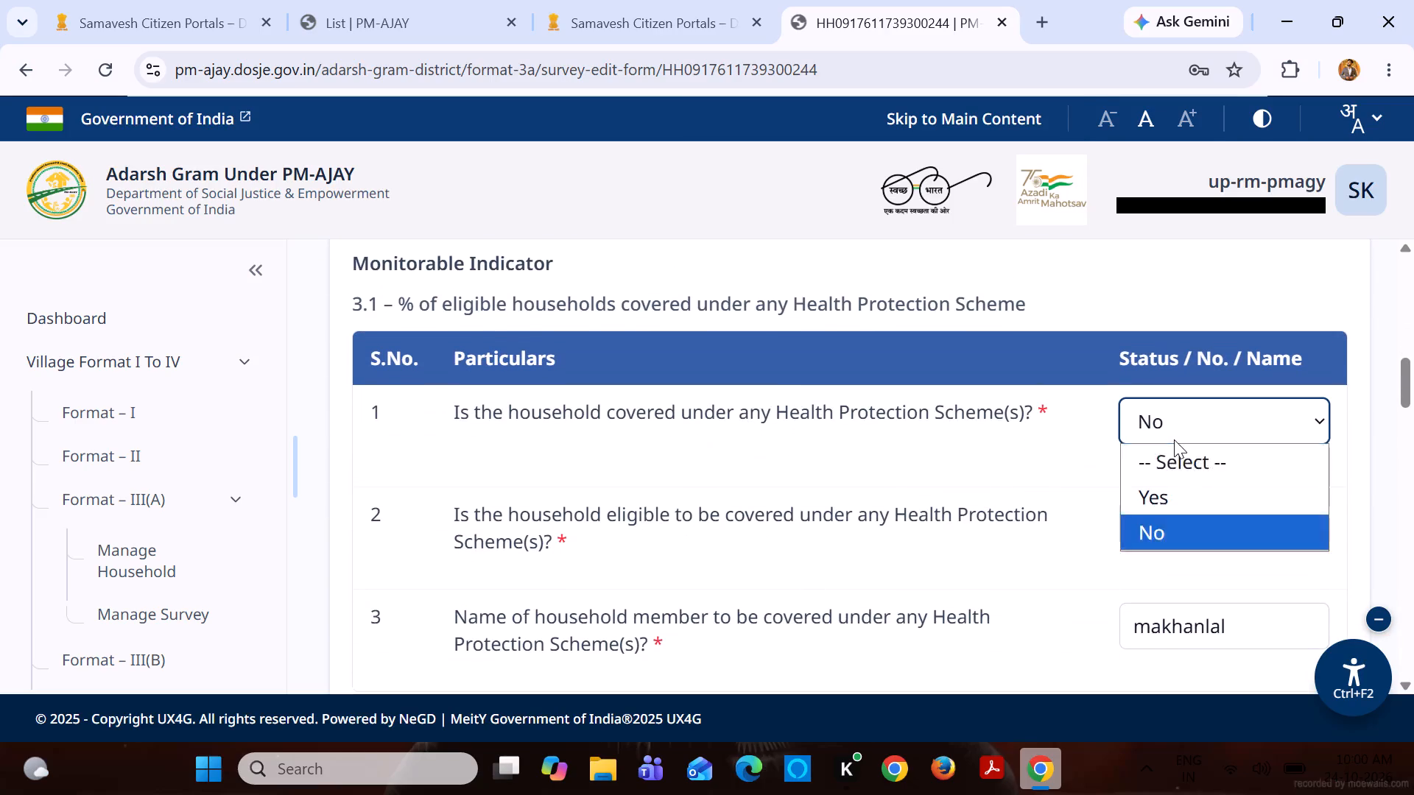
left_click(1163, 489)
scroll(1163, 489, "down", 7)
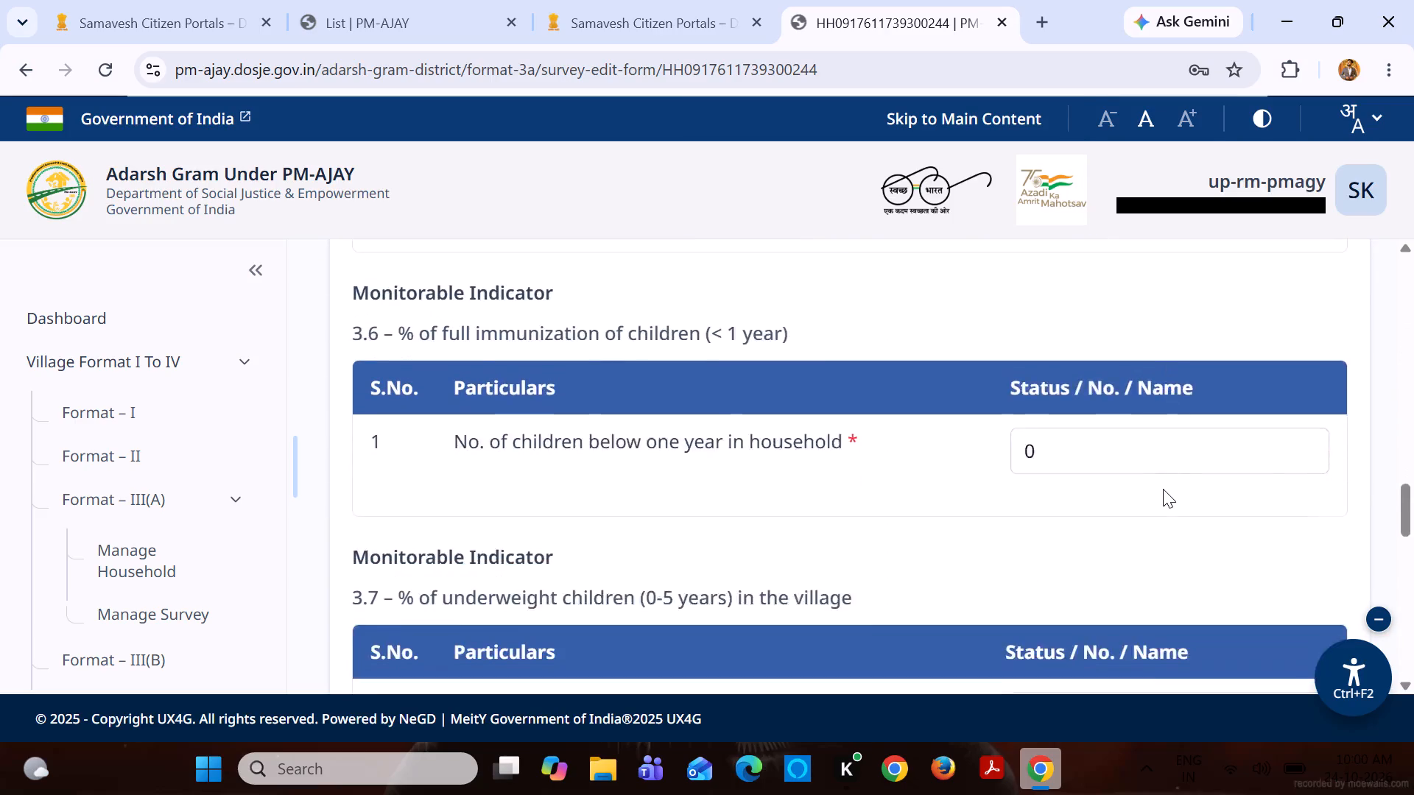
scroll(1163, 489, "down", 6)
left_click(1276, 546)
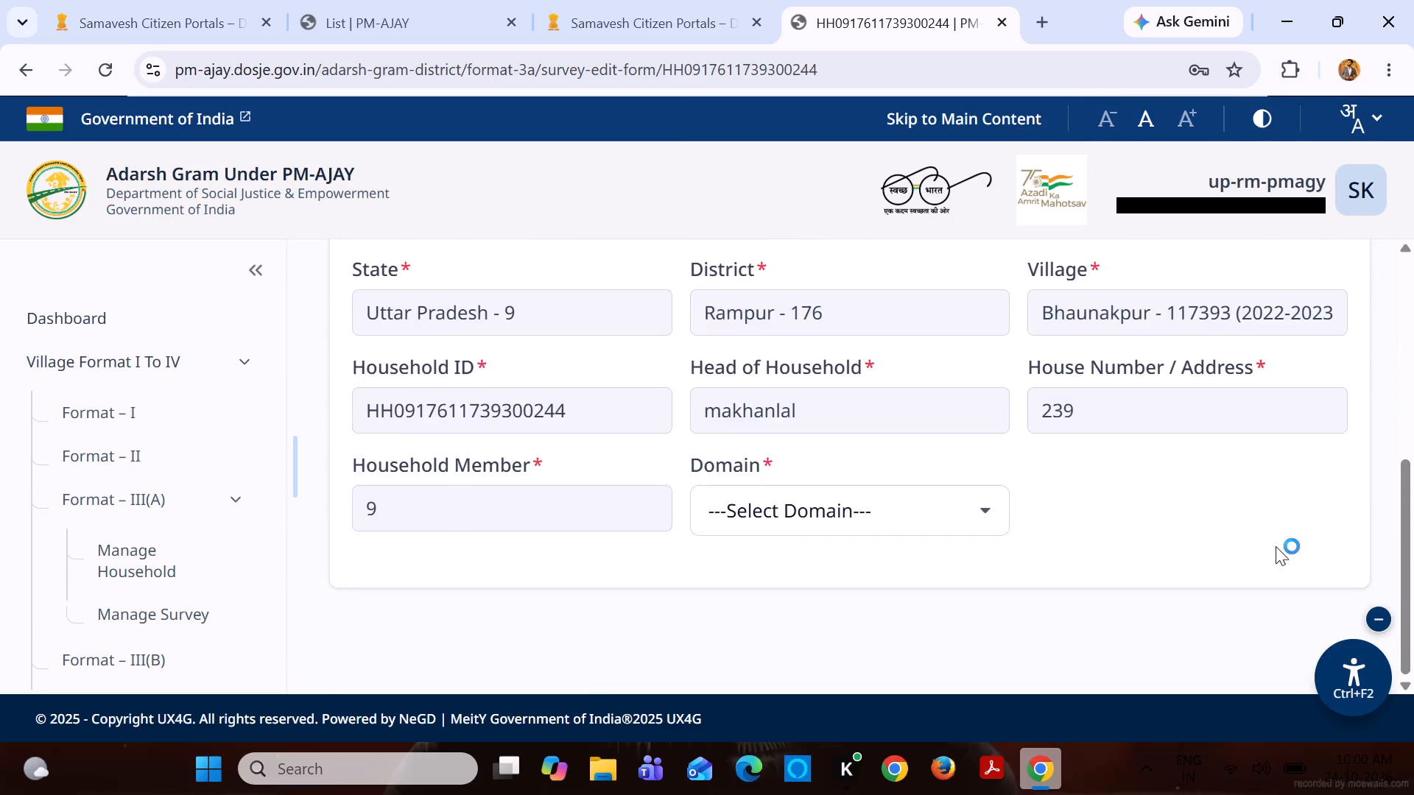
scroll(1238, 461, "up", 12)
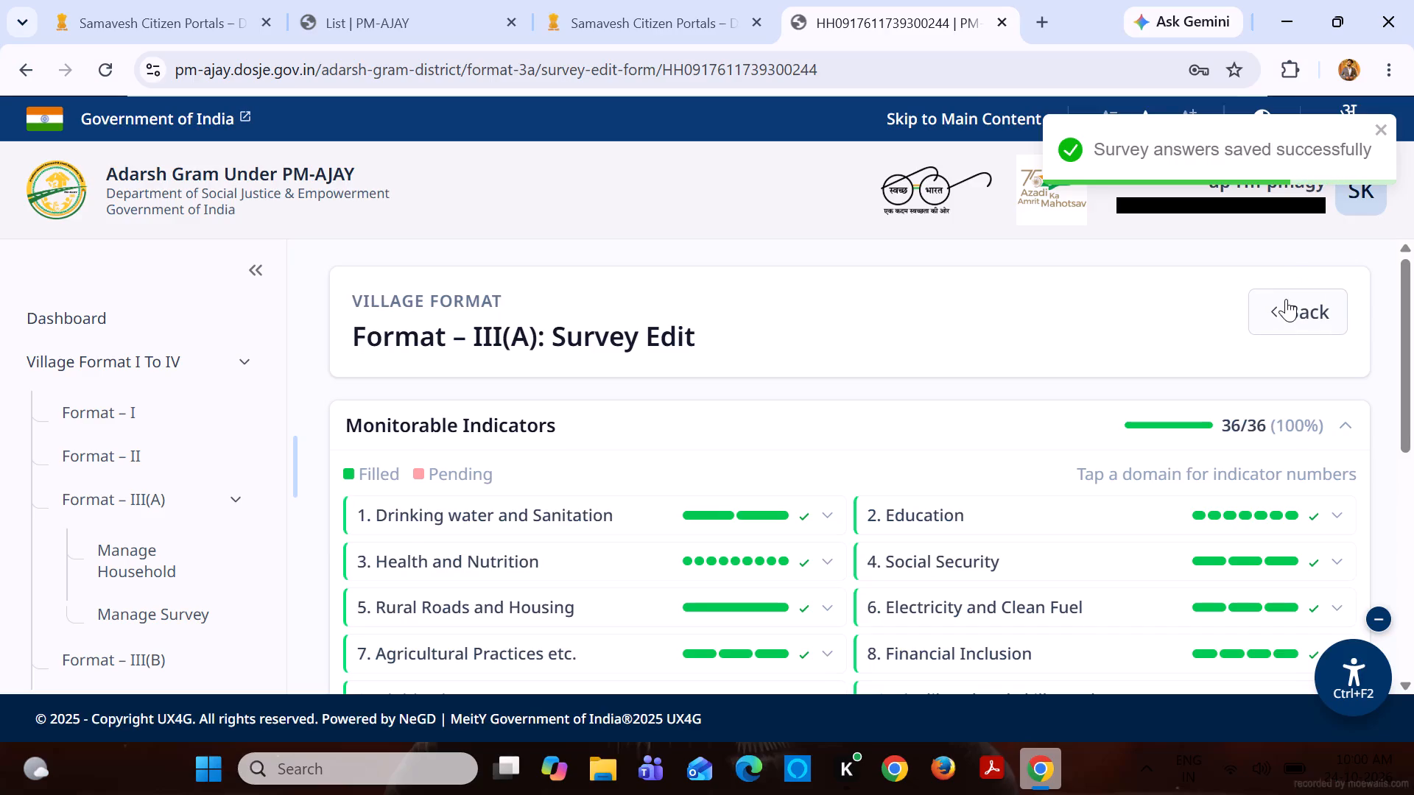
left_click(1286, 299)
Find the household at house number 240, open its survey for editing and select domain 3 – Health and Nutrition.
scroll(1204, 380, "down", 8)
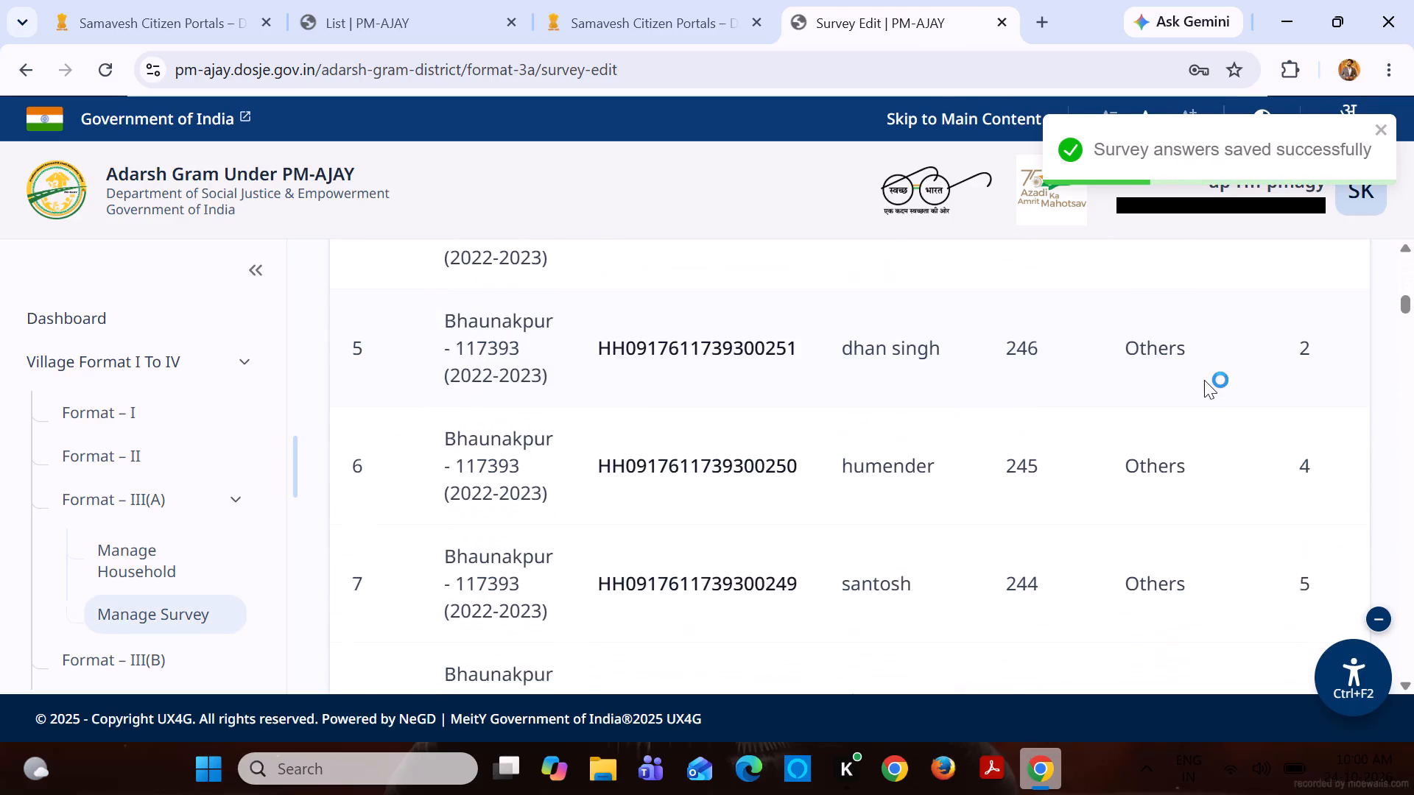
scroll(1204, 380, "down", 6)
scroll(1204, 380, "left", 7)
left_click(1308, 529)
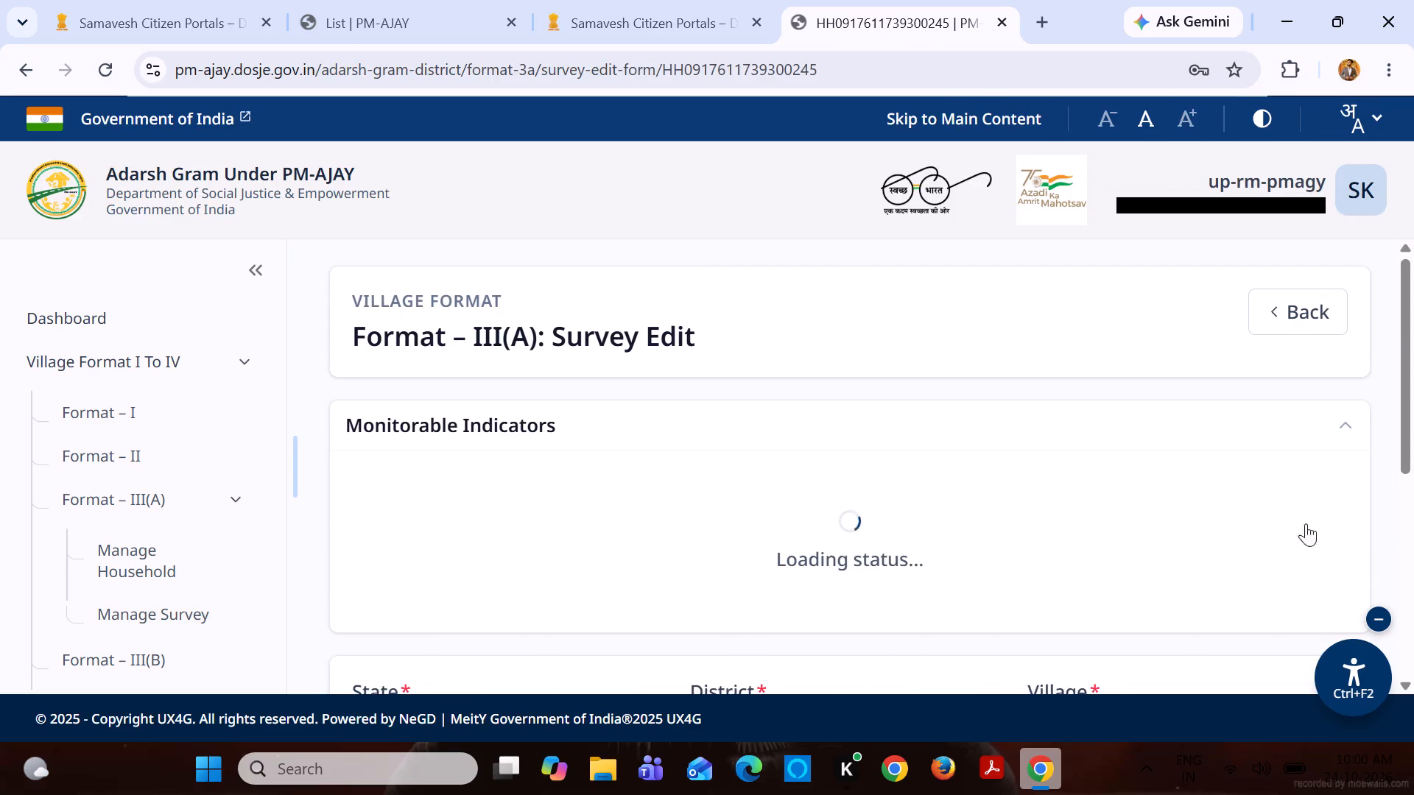
scroll(1177, 456, "down", 12)
left_click(940, 518)
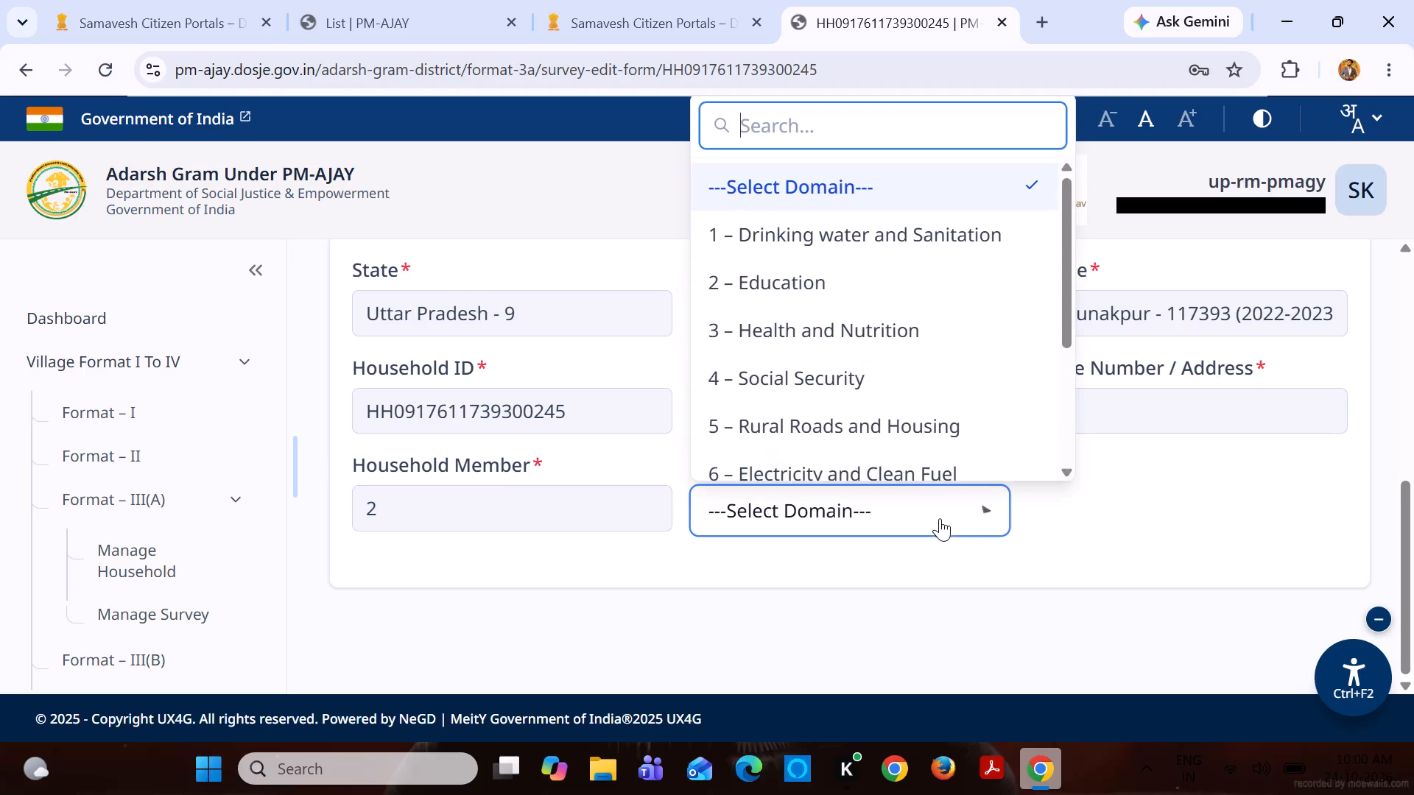
left_click(865, 304)
Set house number 240's Health Protection Scheme coverage answer under indicator 3.1 to Yes, save the survey and return to the household list.
scroll(1097, 426, "down", 4)
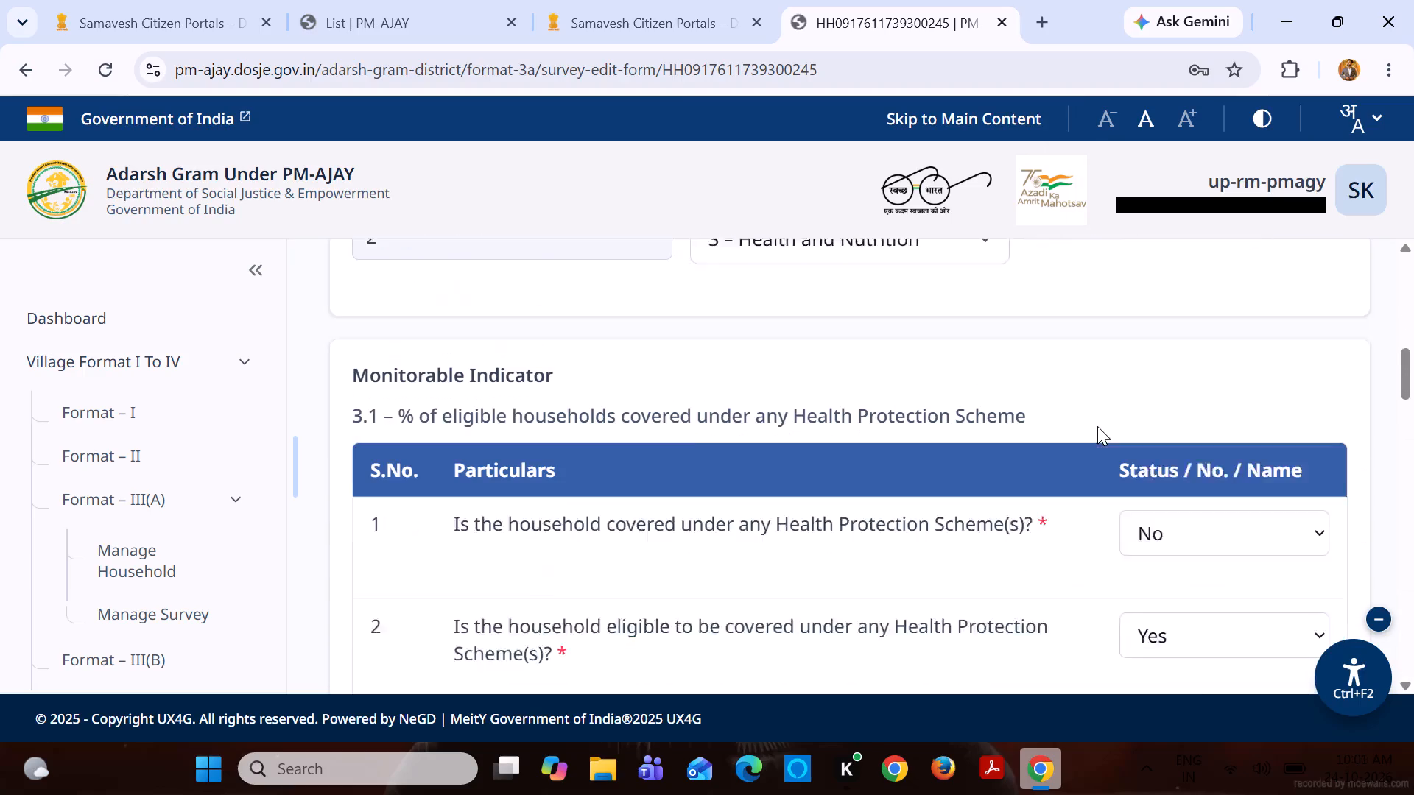
scroll(1097, 426, "down", 1)
left_click_drag(1221, 453, 1184, 531)
left_click(1184, 531)
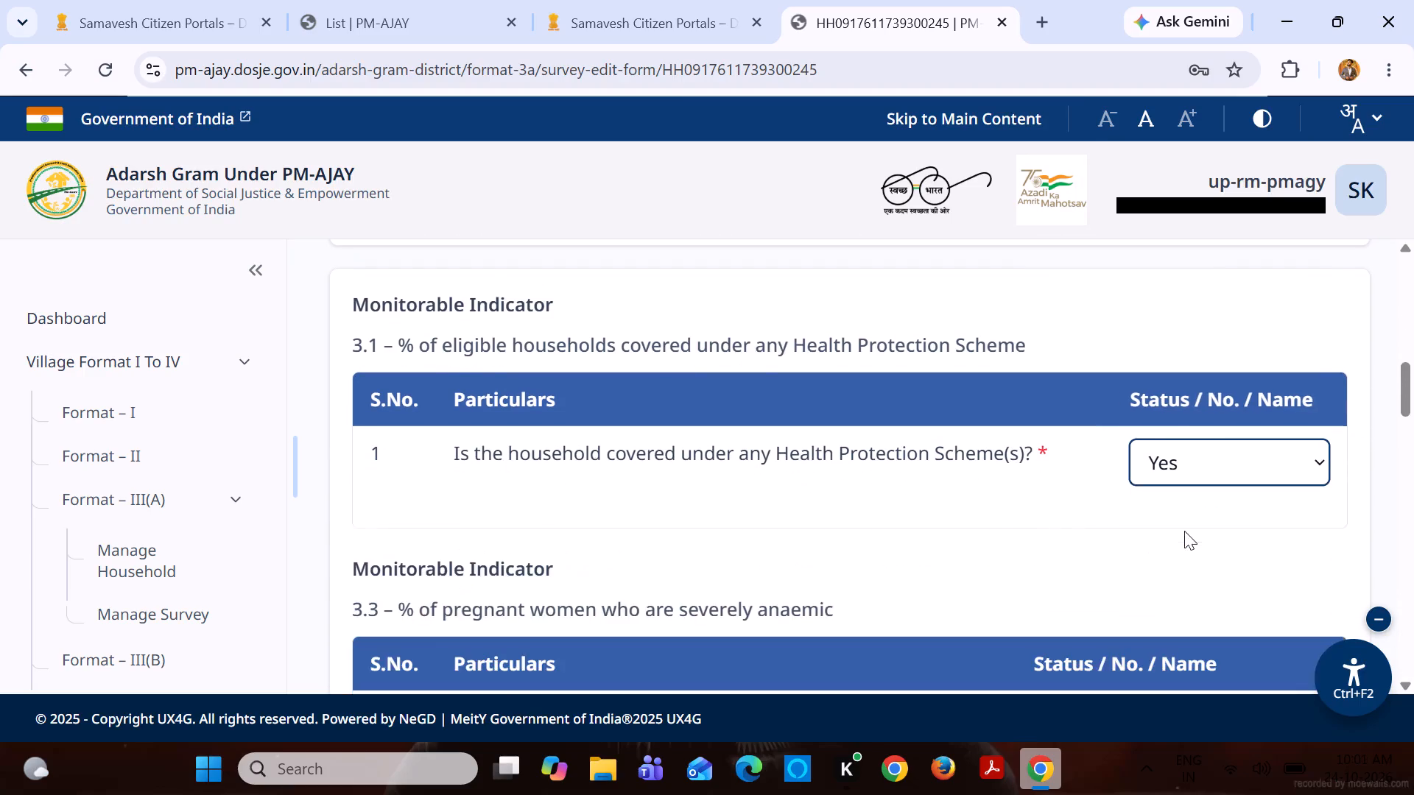
scroll(1184, 531, "down", 18)
left_click(1271, 537)
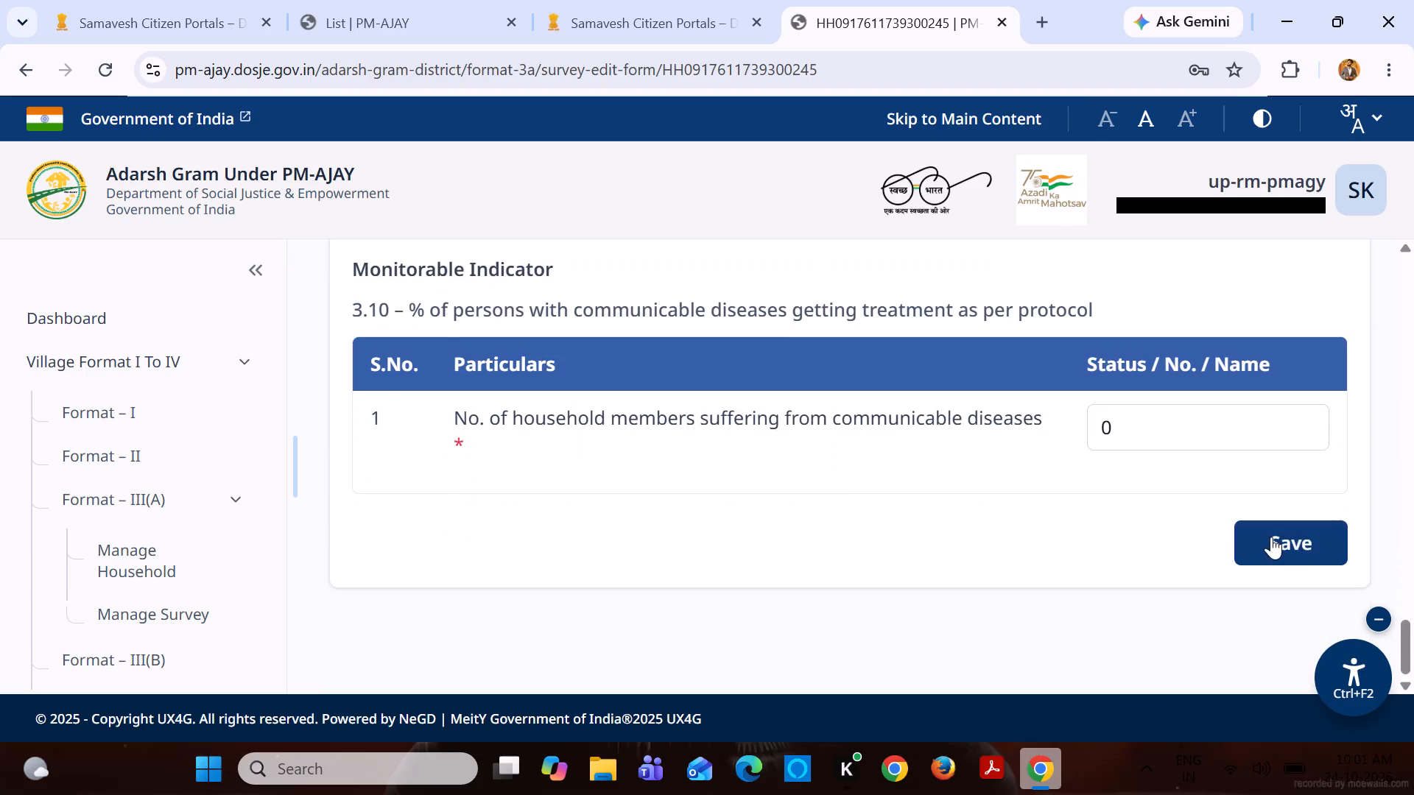
scroll(1140, 429, "up", 8)
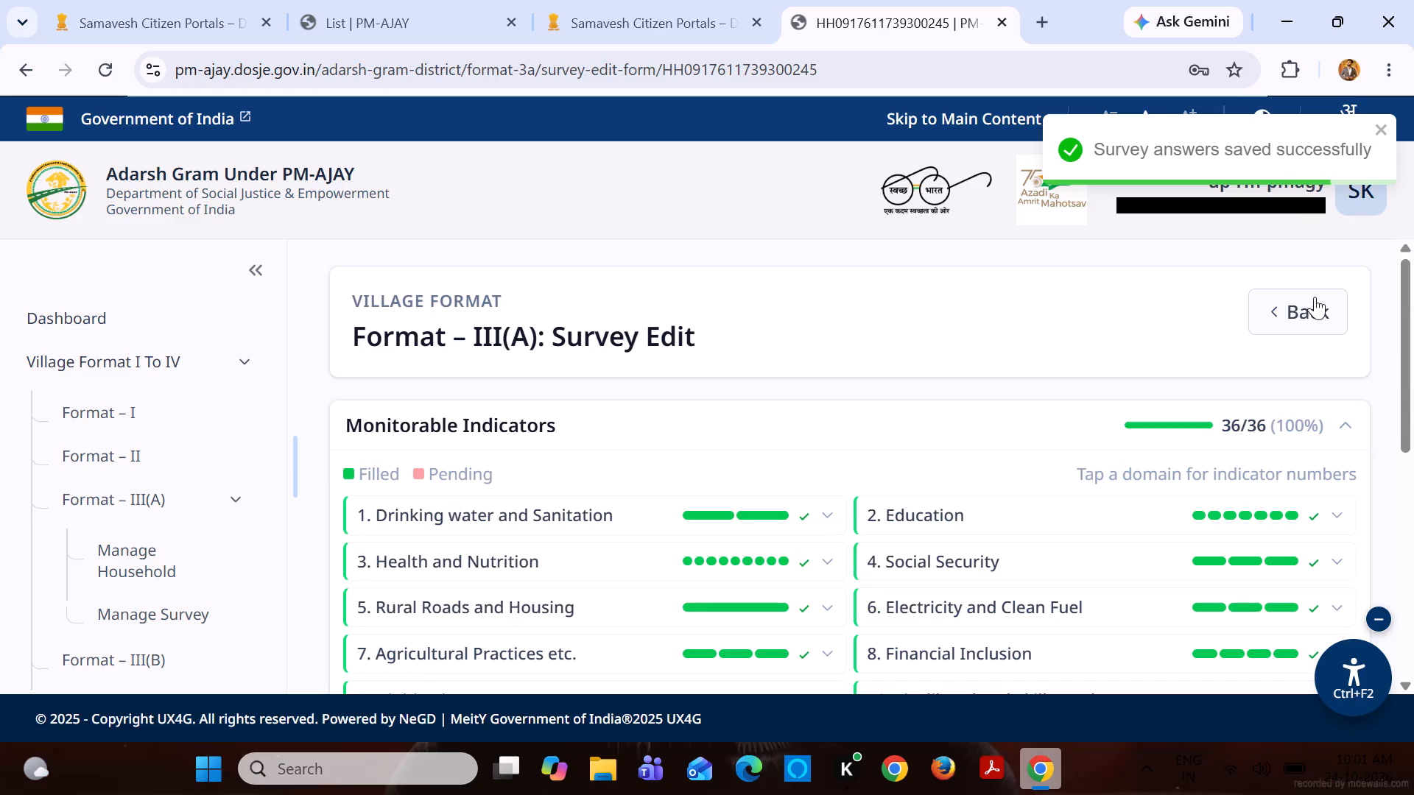
left_click(1315, 297)
Find the household at house number 241, open its survey for editing and select domain 3 – Health and Nutrition.
scroll(1216, 465, "down", 7)
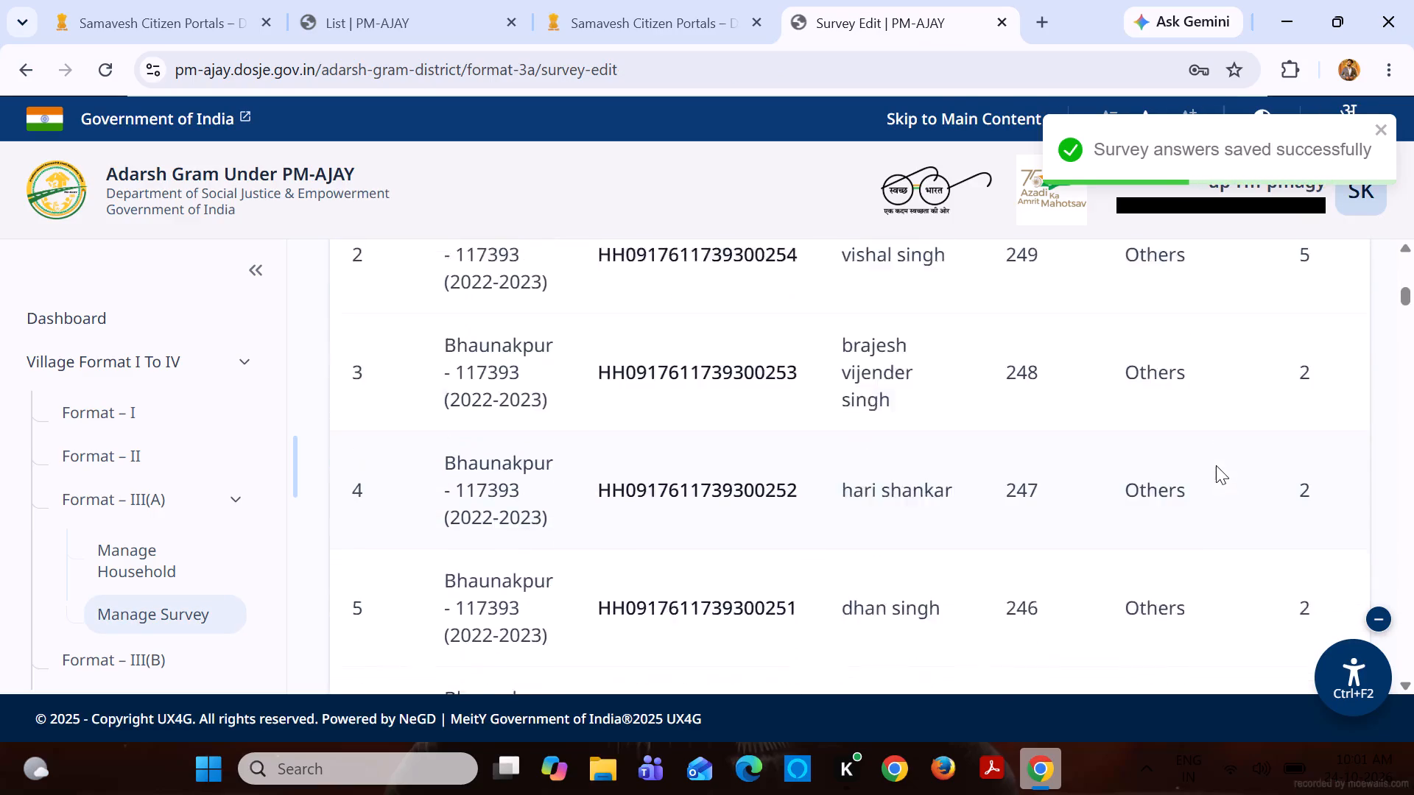
scroll(1216, 465, "down", 6)
scroll(1216, 465, "left", 4)
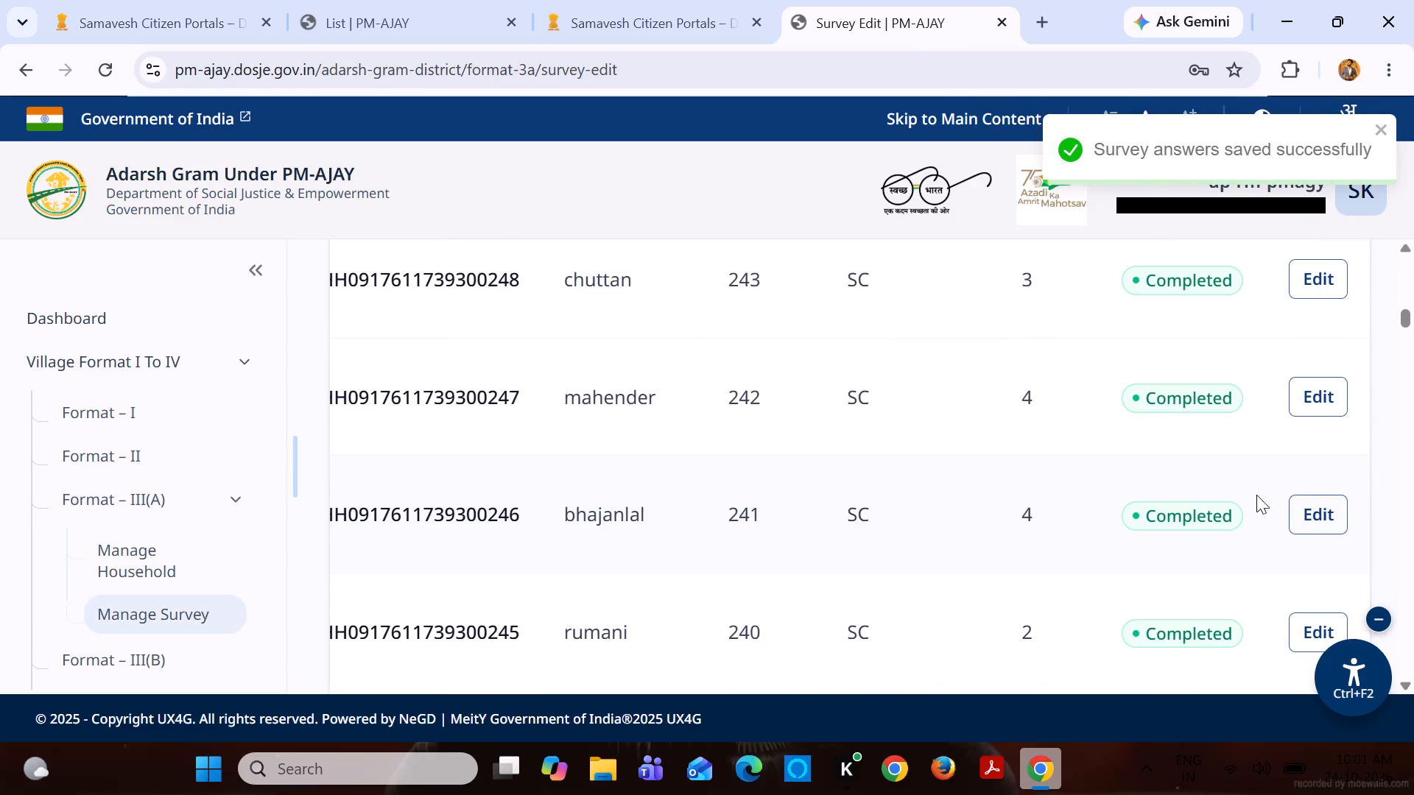
left_click(1308, 512)
scroll(1172, 448, "down", 7)
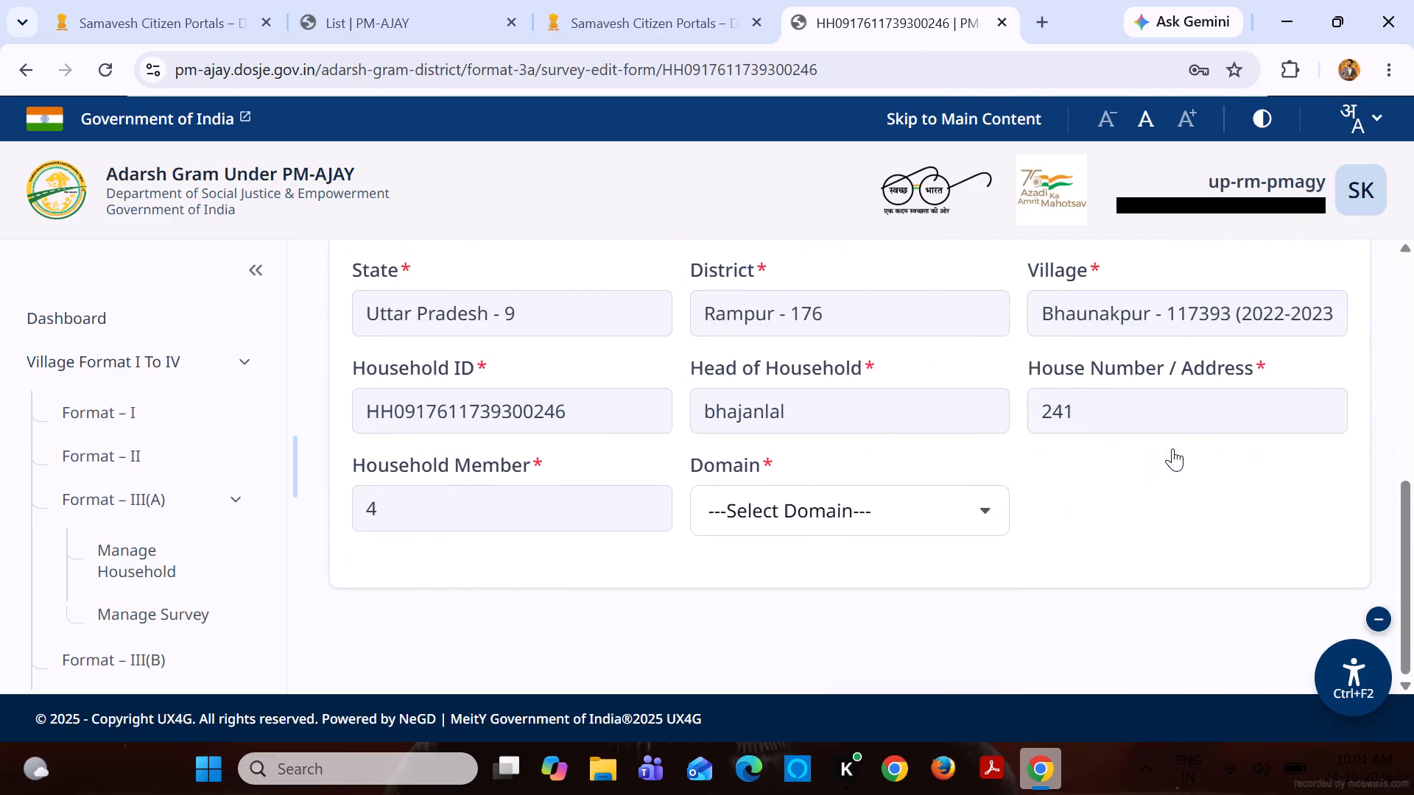
left_click(969, 496)
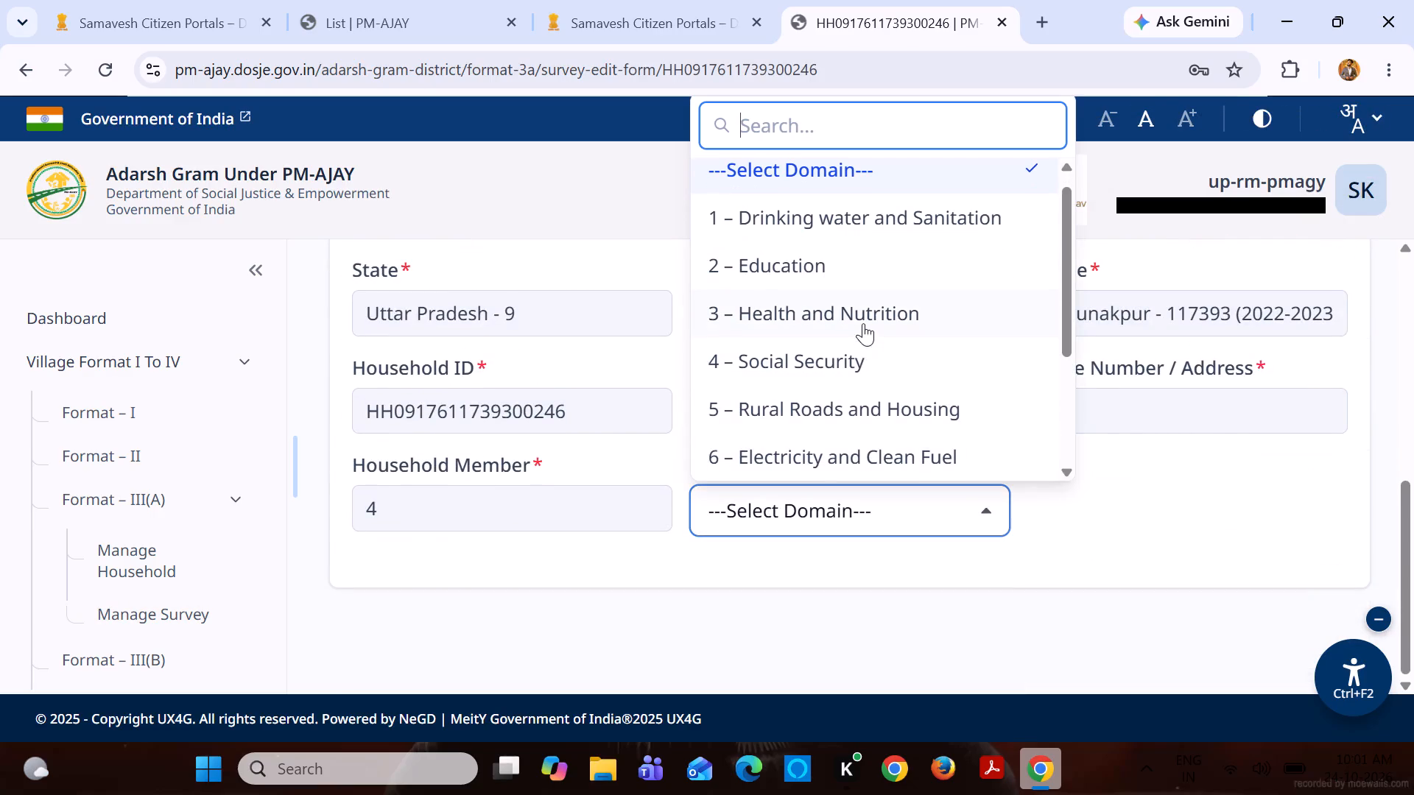
left_click(863, 323)
Set house number 241's Health Protection Scheme coverage answer under indicator 3.1 to Yes, save the survey and return to the household list.
scroll(1063, 467, "down", 3)
left_click_drag(1198, 485, 1175, 587)
left_click(1175, 587)
scroll(1175, 587, "down", 7)
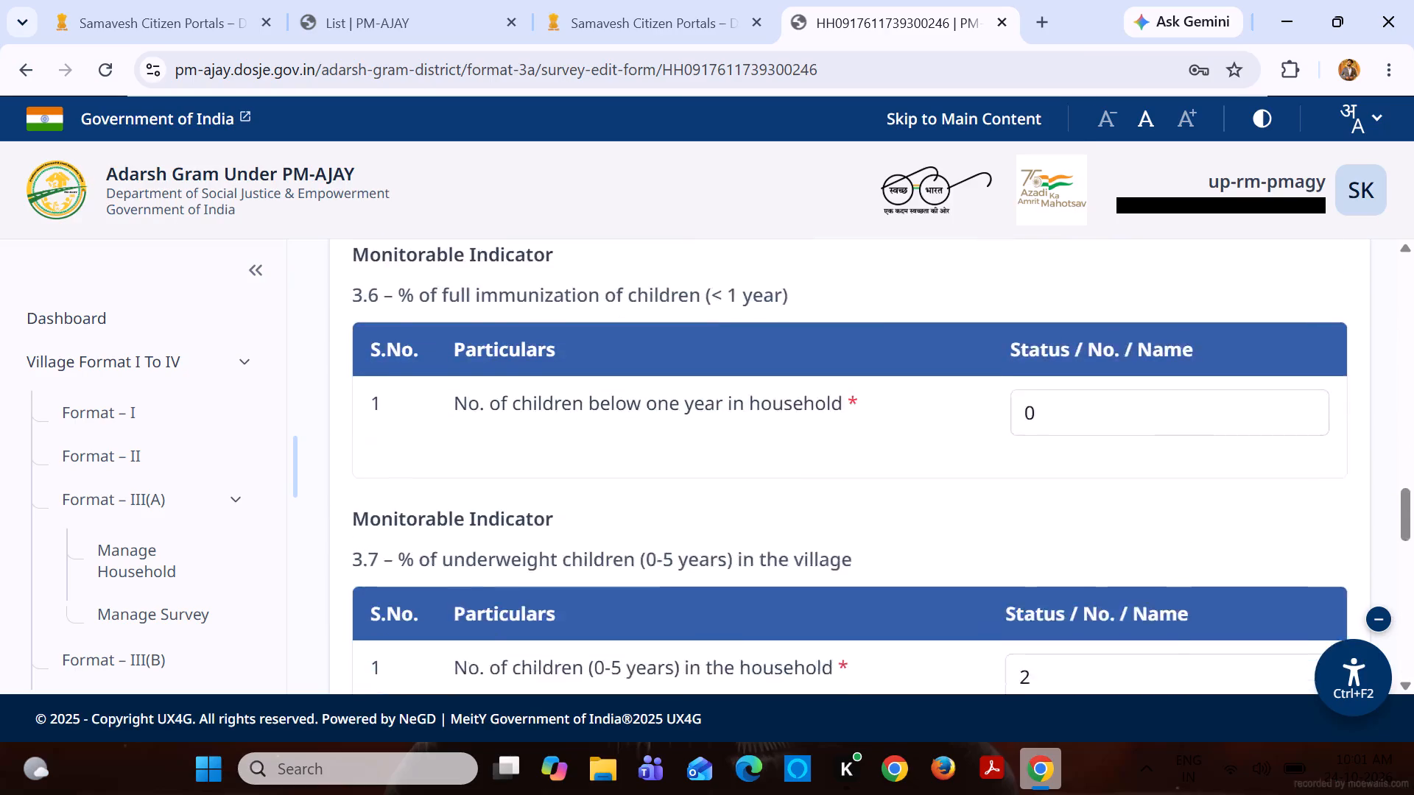
scroll(1175, 587, "down", 8)
left_click(1300, 549)
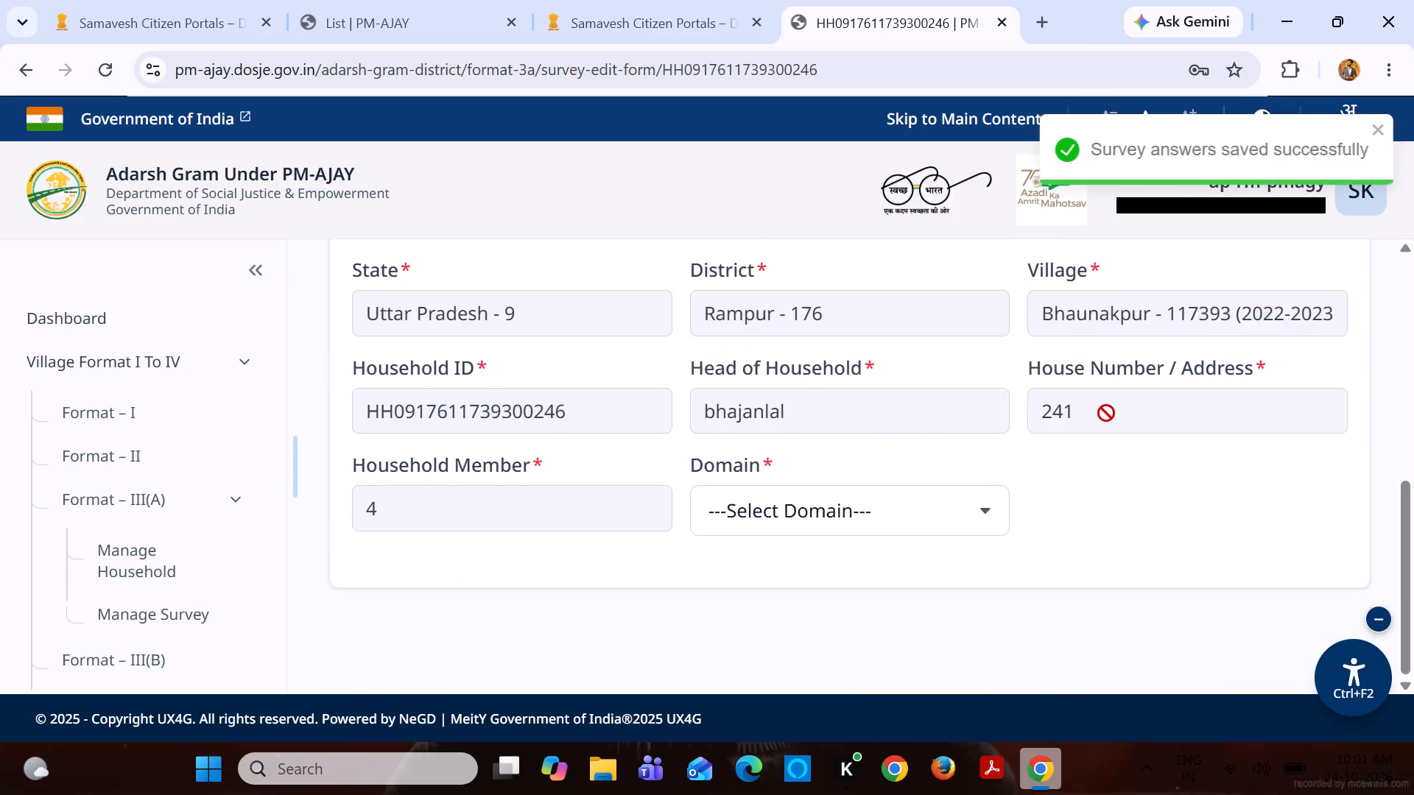
scroll(1106, 413, "up", 11)
left_click(1280, 319)
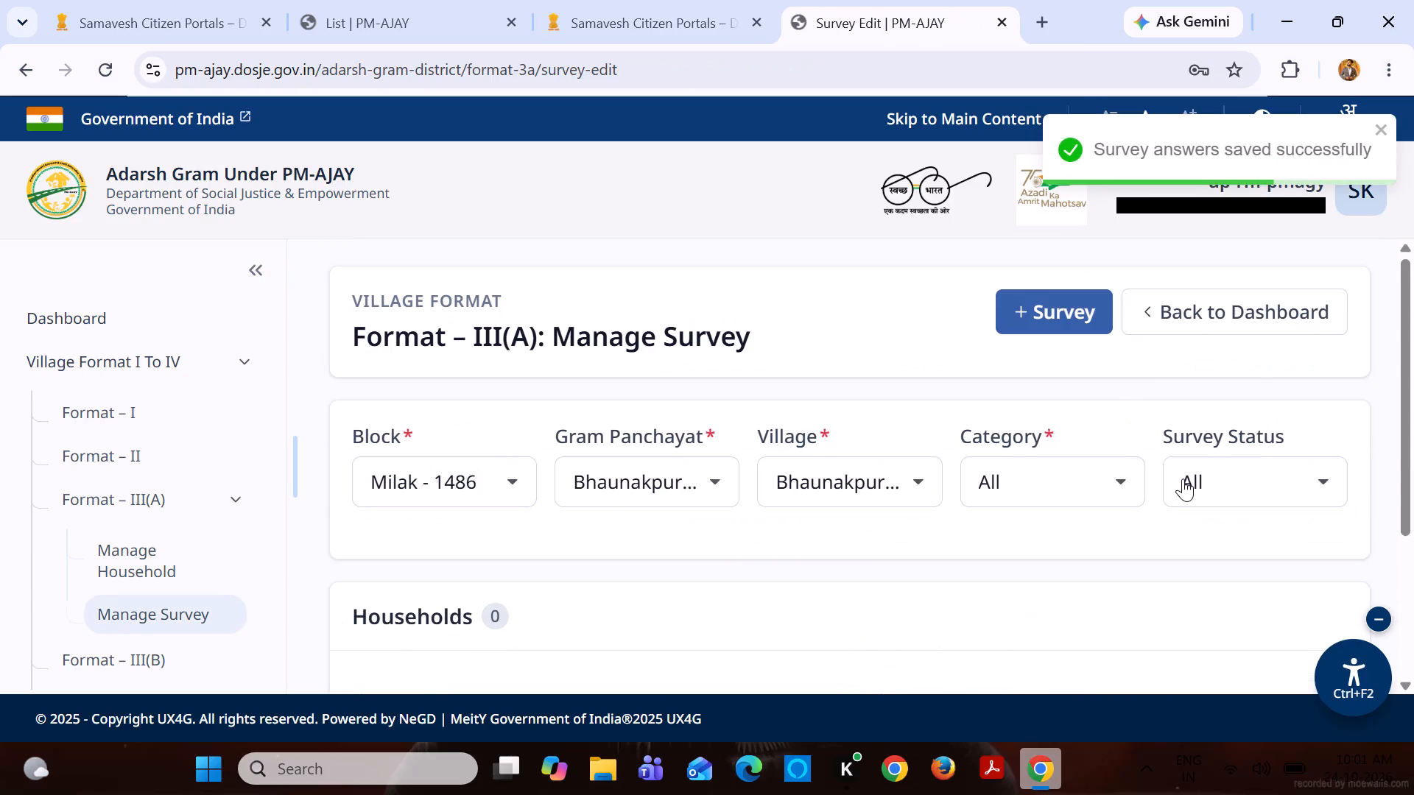
Find the household at house number 243, open its survey for editing and select domain 3 – Health and Nutrition.
scroll(1183, 478, "down", 9)
scroll(1183, 478, "left", 4)
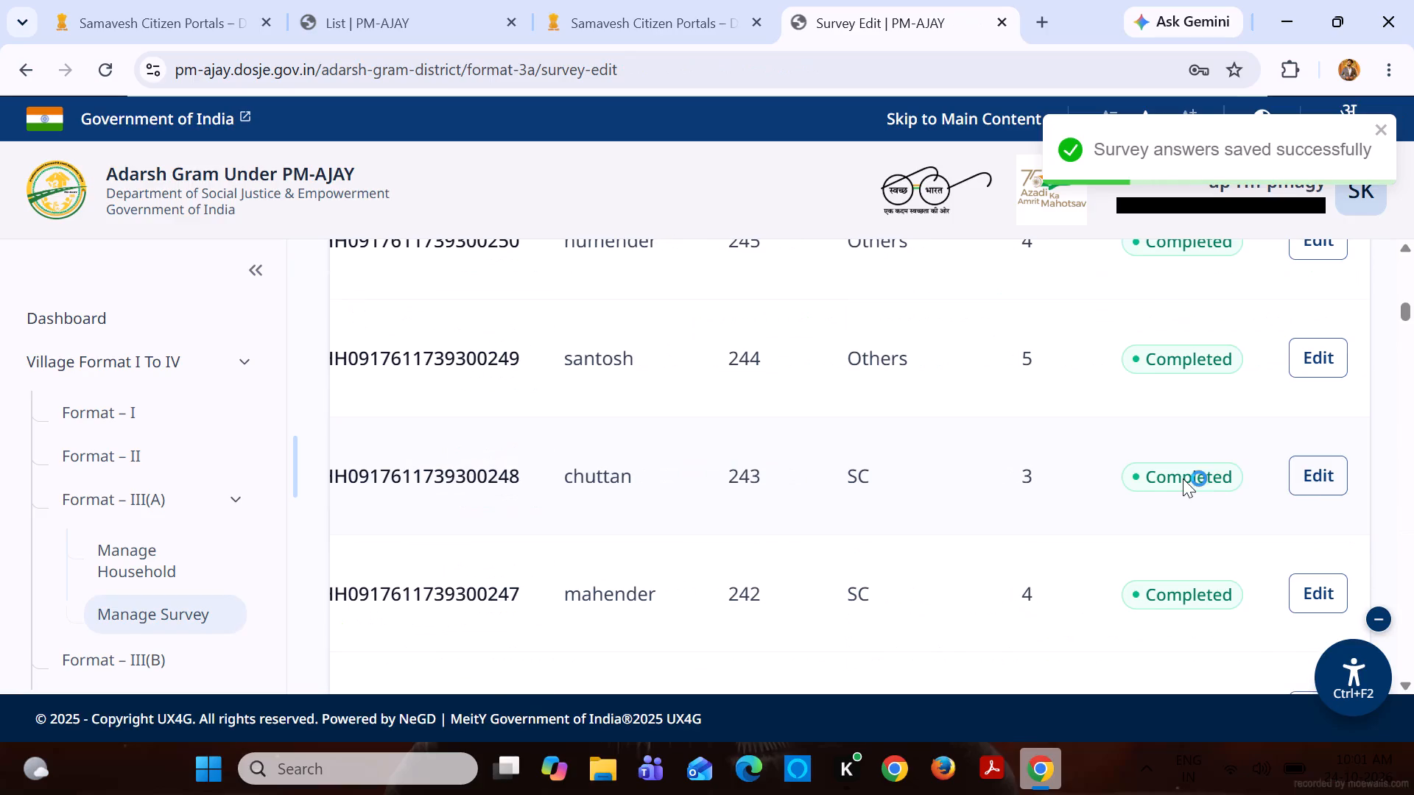
left_click(1310, 473)
scroll(1161, 486, "down", 9)
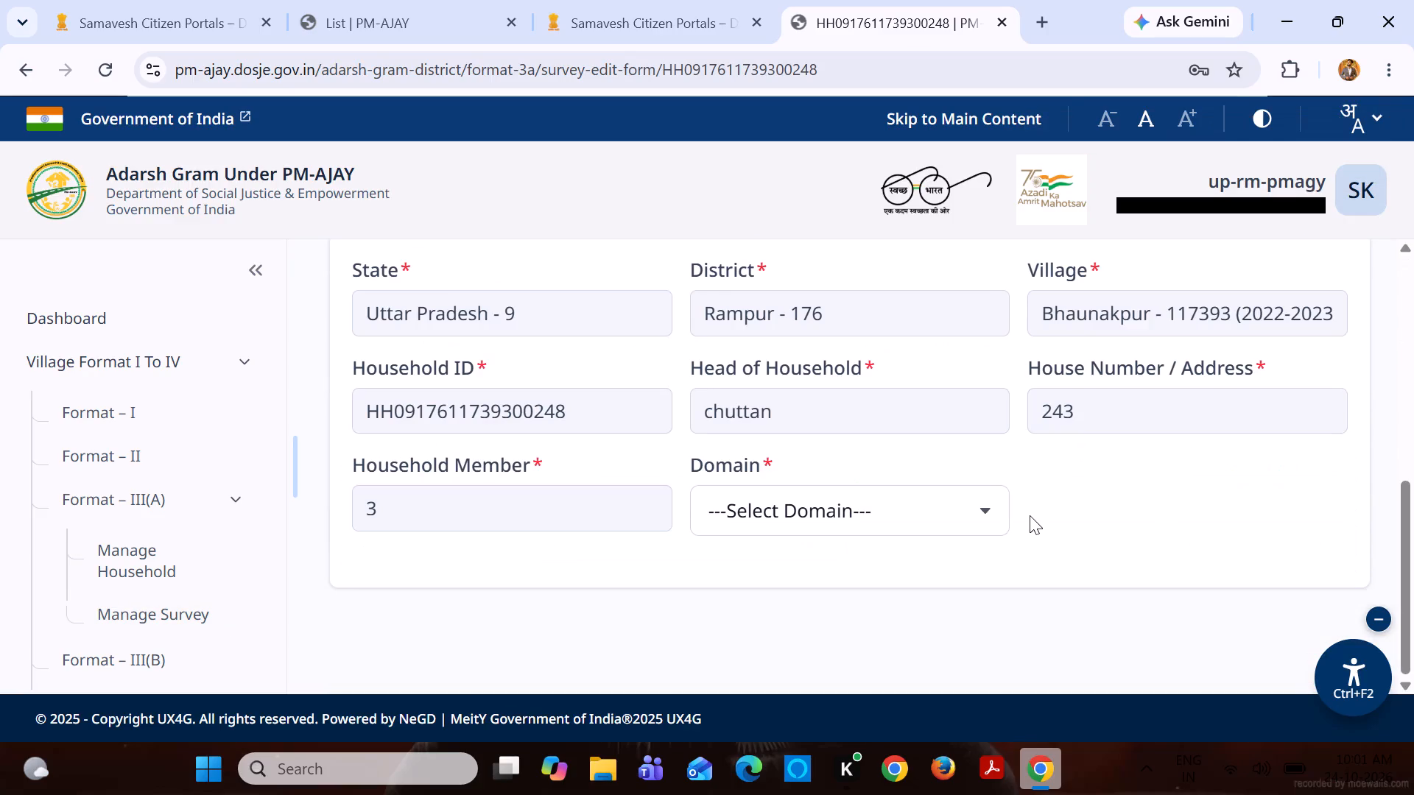
left_click(957, 526)
left_click(849, 299)
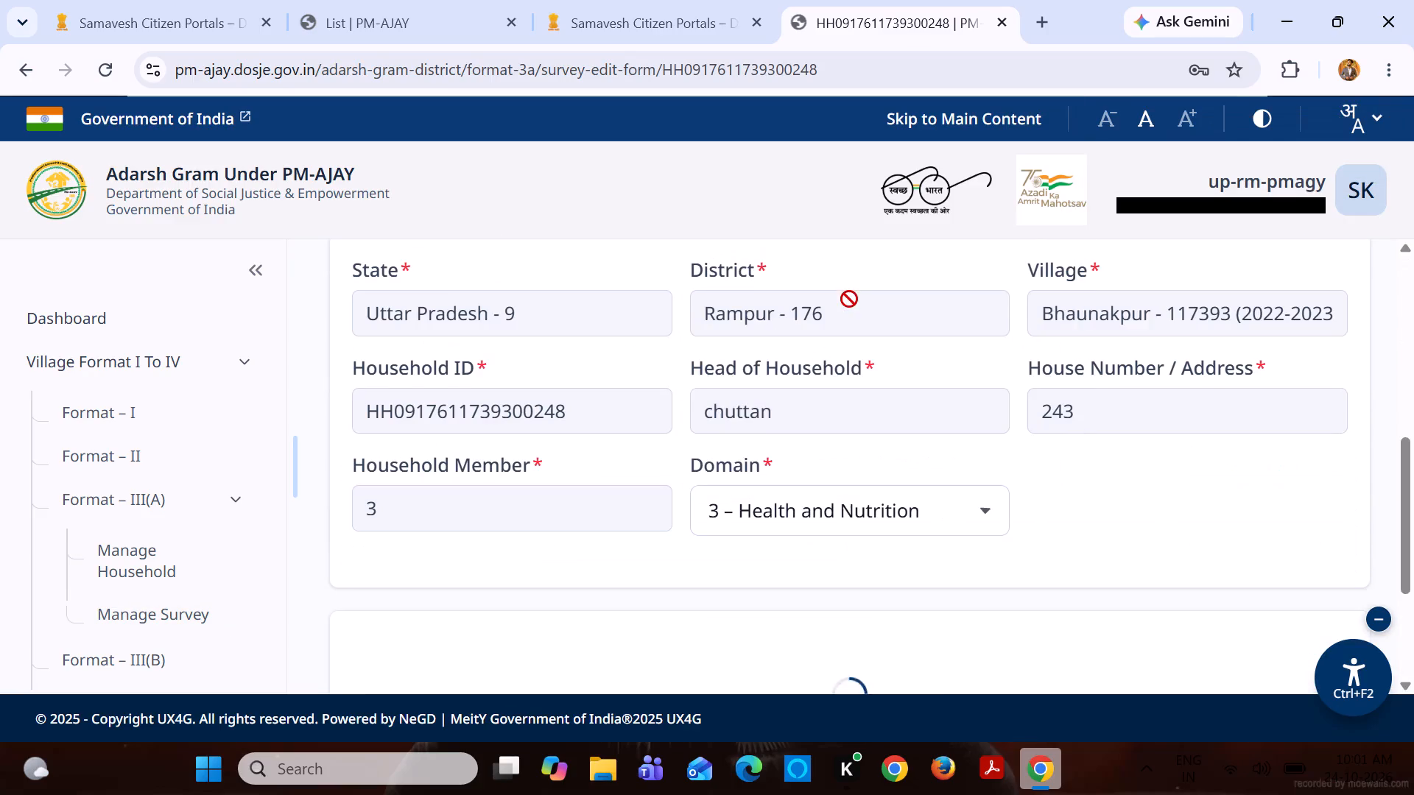
Set house number 243's Health Protection Scheme coverage answer under indicator 3.1 to Yes, save the survey and return to the household list.
scroll(1046, 450, "down", 3)
left_click_drag(1207, 452, 1183, 531)
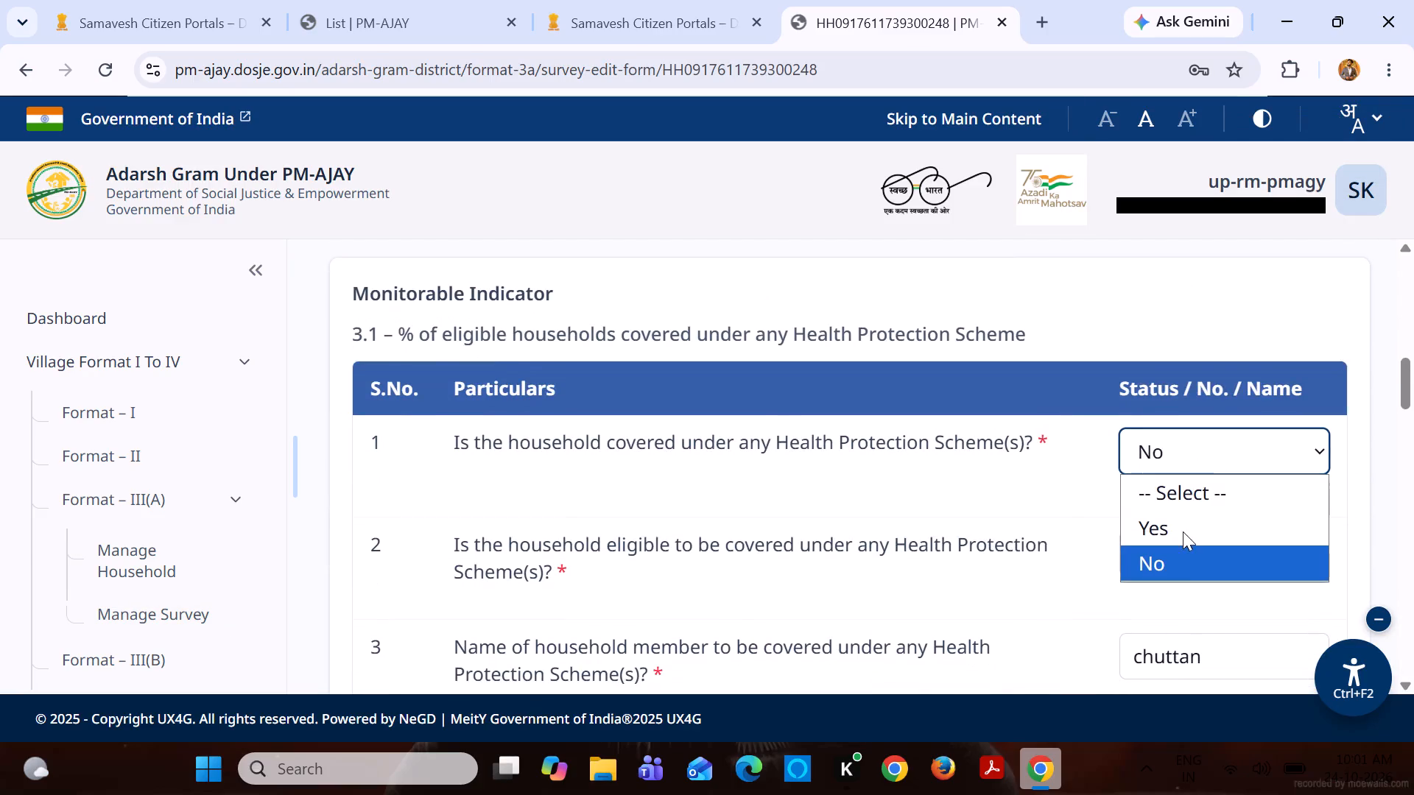
left_click(1183, 531)
scroll(1183, 531, "down", 10)
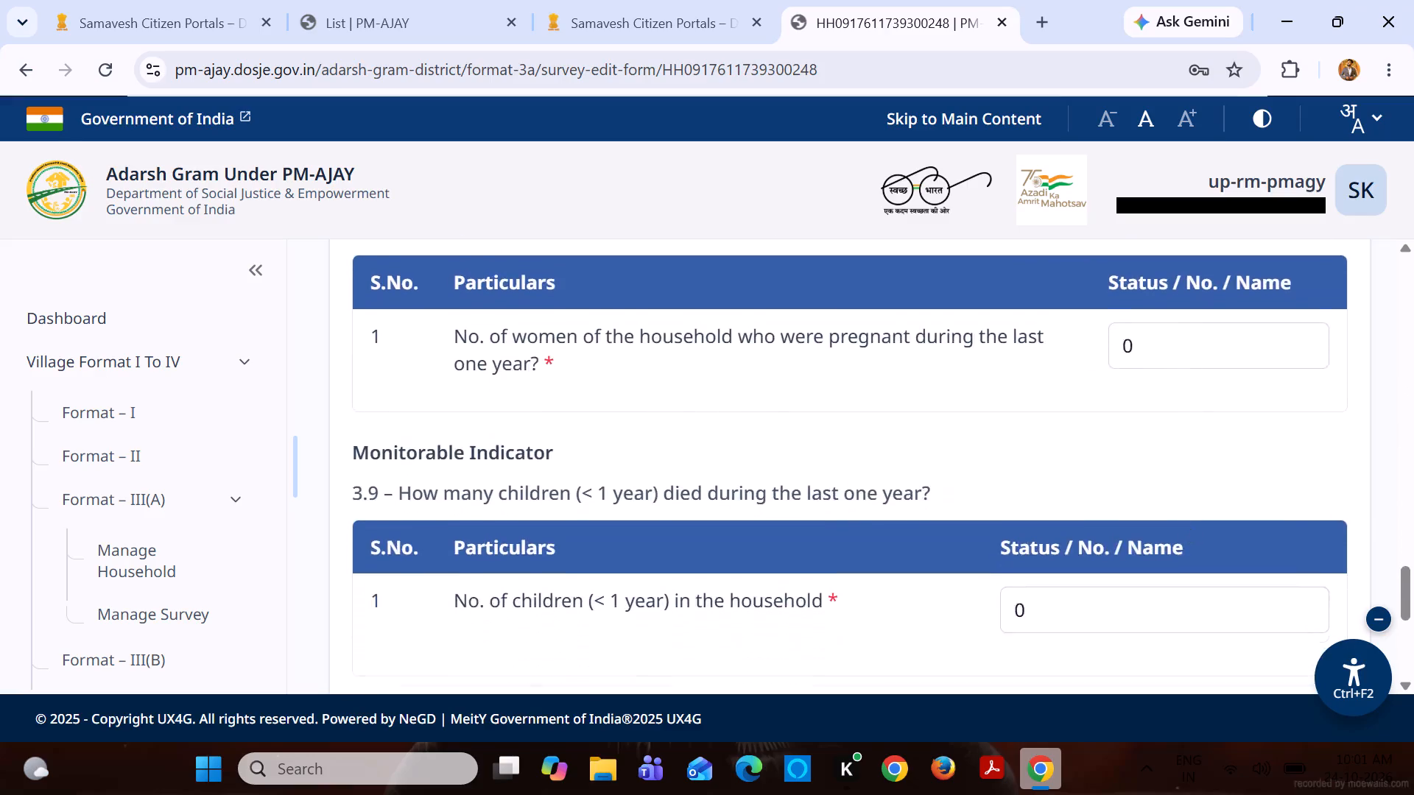
scroll(1183, 531, "down", 6)
left_click(1292, 556)
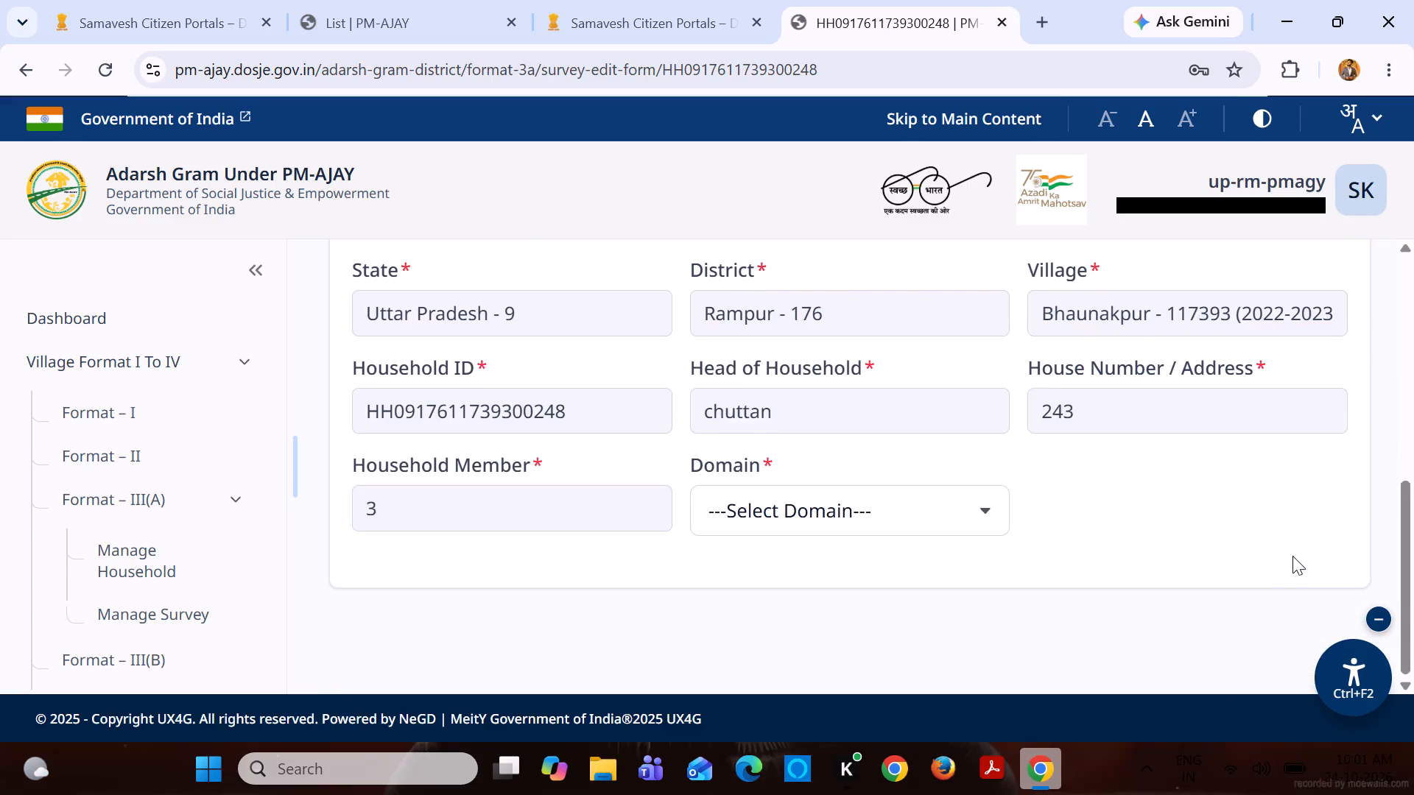
scroll(1118, 456, "up", 8)
left_click(1282, 314)
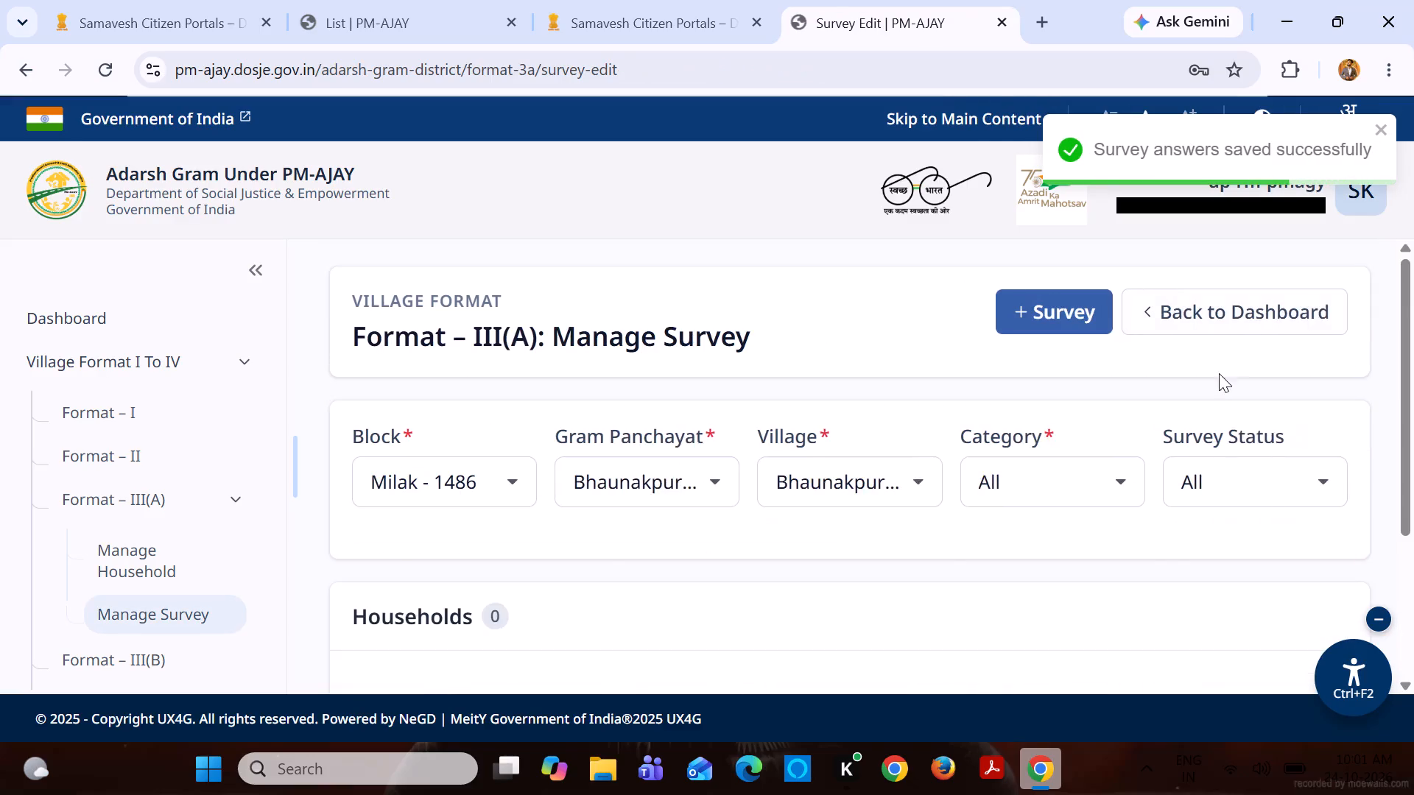
Find the household at house number 244, open its survey for editing and select domain 3 – Health and Nutrition.
scroll(1206, 404, "down", 9)
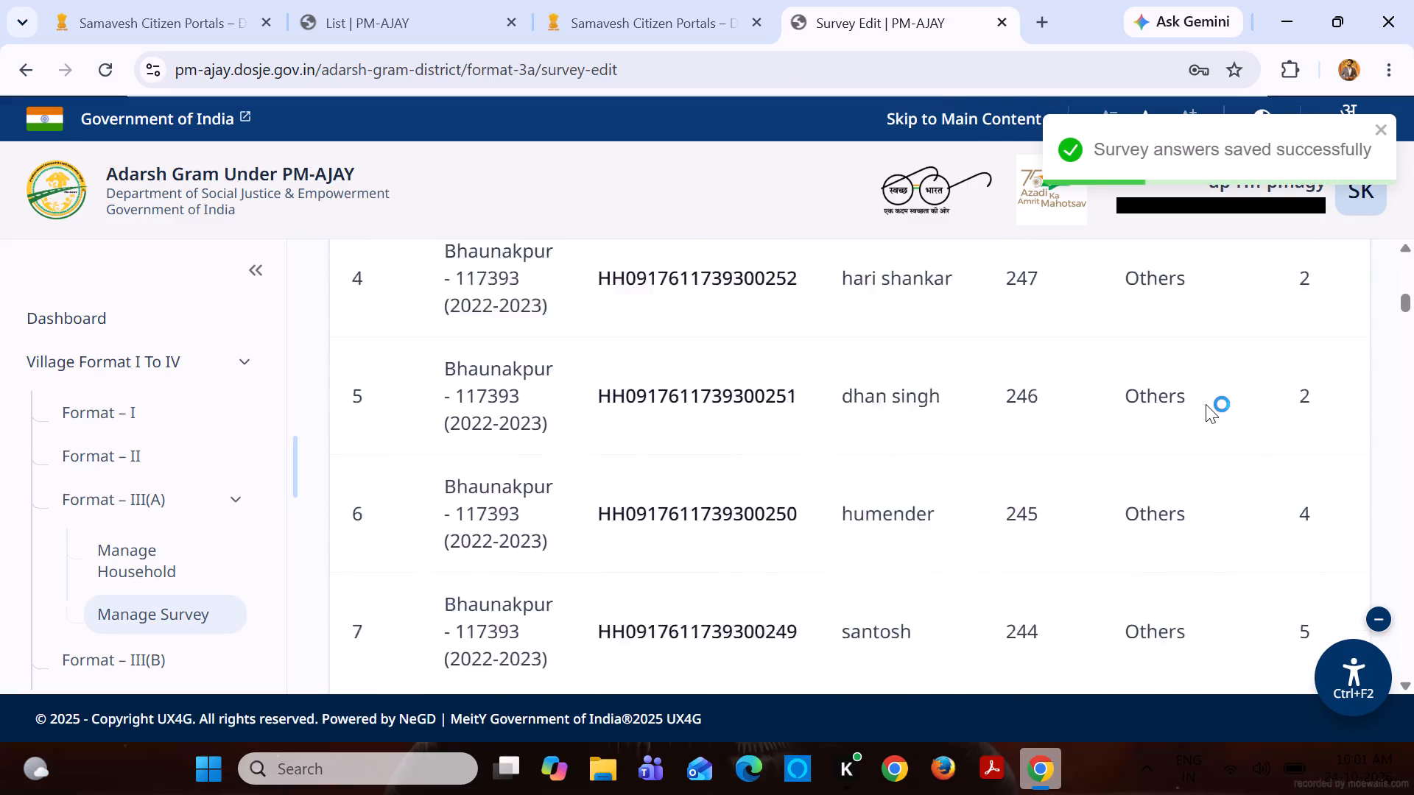
scroll(1206, 404, "down", 2)
scroll(1206, 404, "left", 5)
left_click(1321, 324)
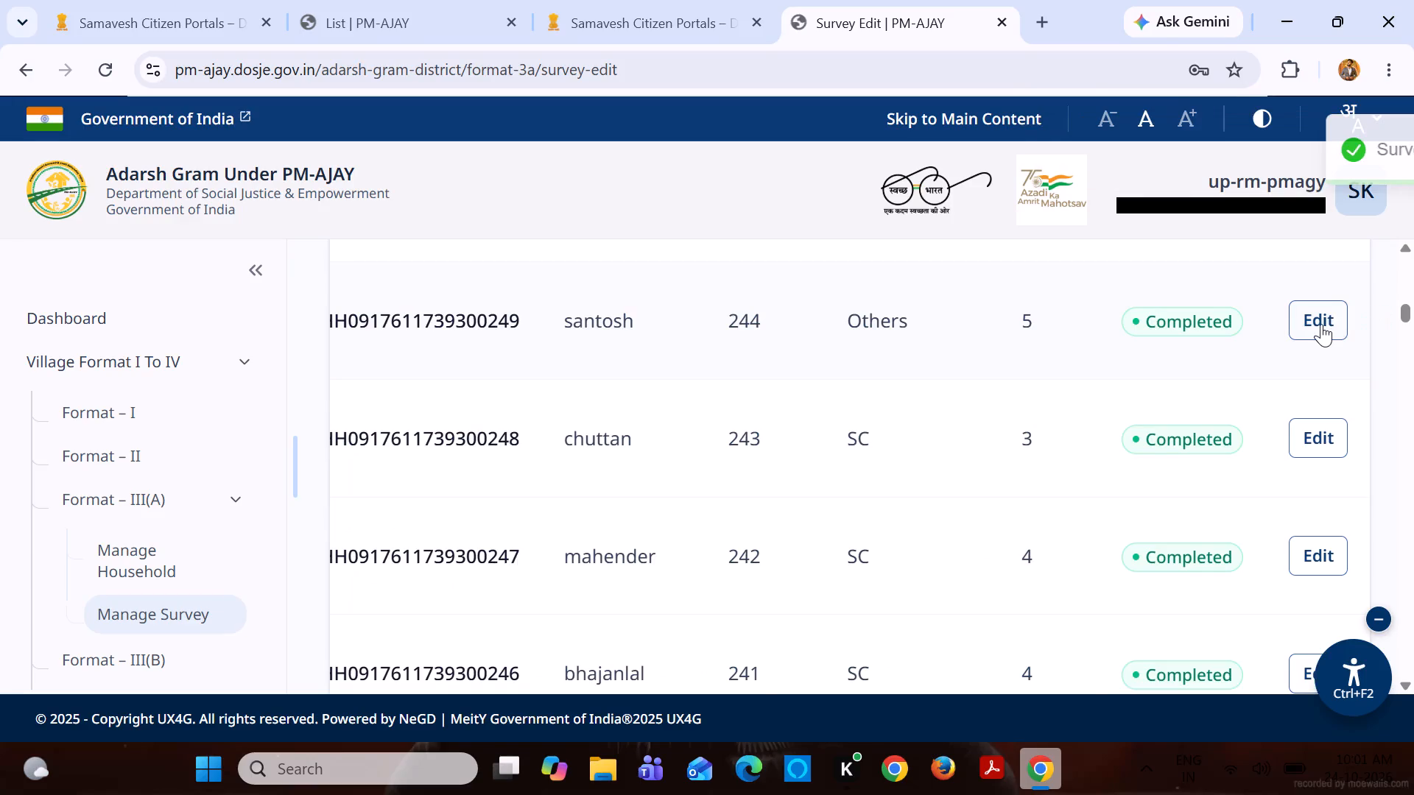
scroll(1186, 403, "down", 11)
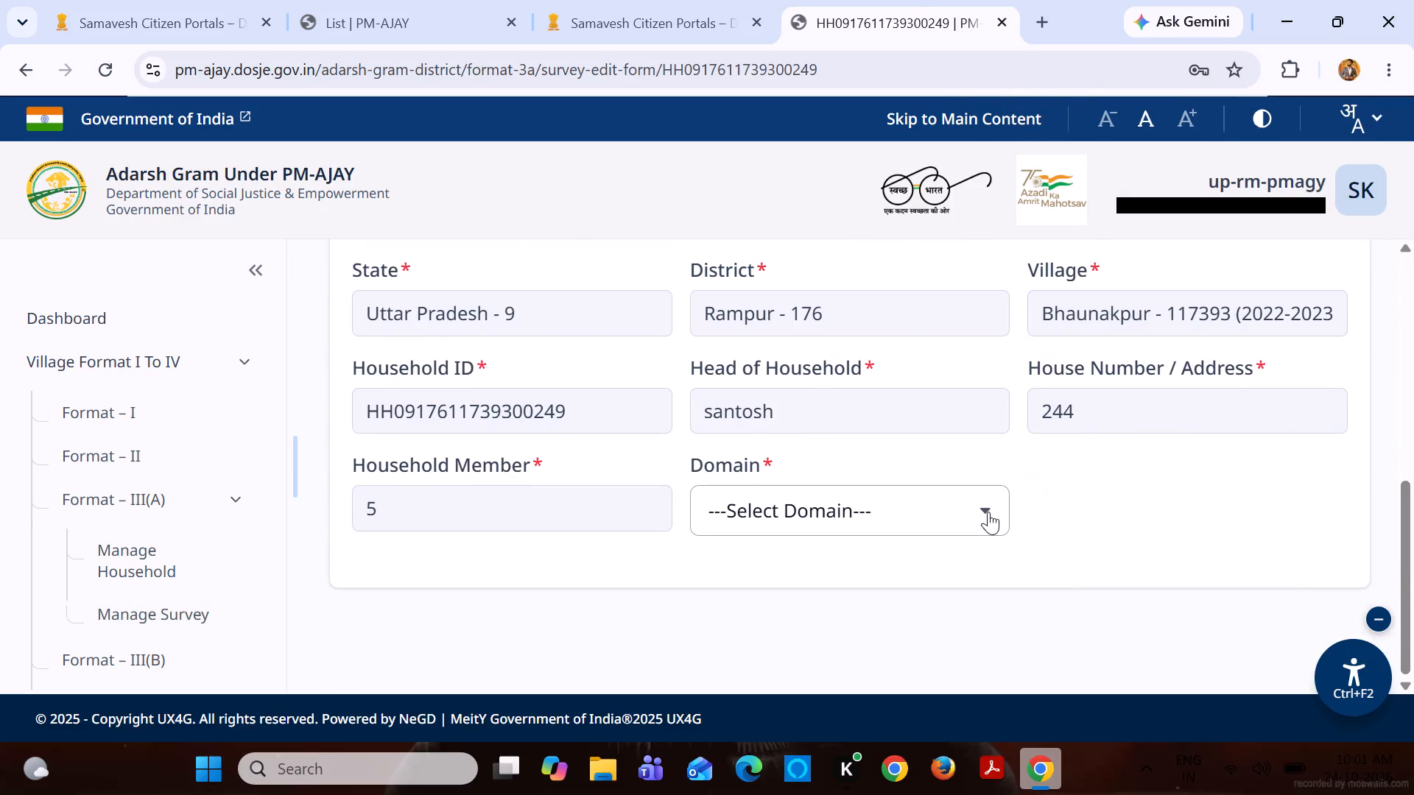
left_click(988, 512)
left_click(871, 320)
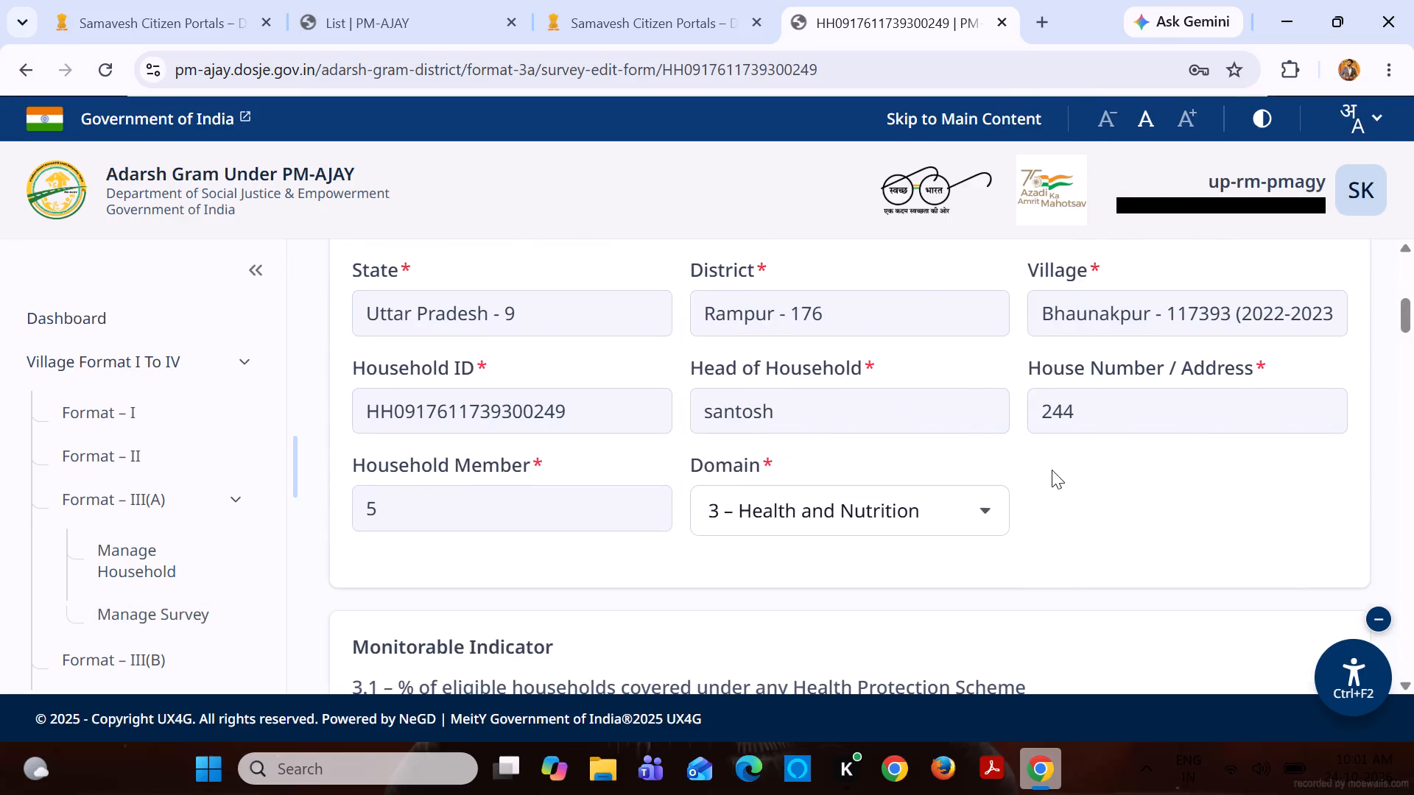
Set house number 244's Health Protection Scheme coverage answer under indicator 3.1 to Yes, save the survey and return to the household list.
scroll(1052, 470, "down", 4)
left_click(1212, 425)
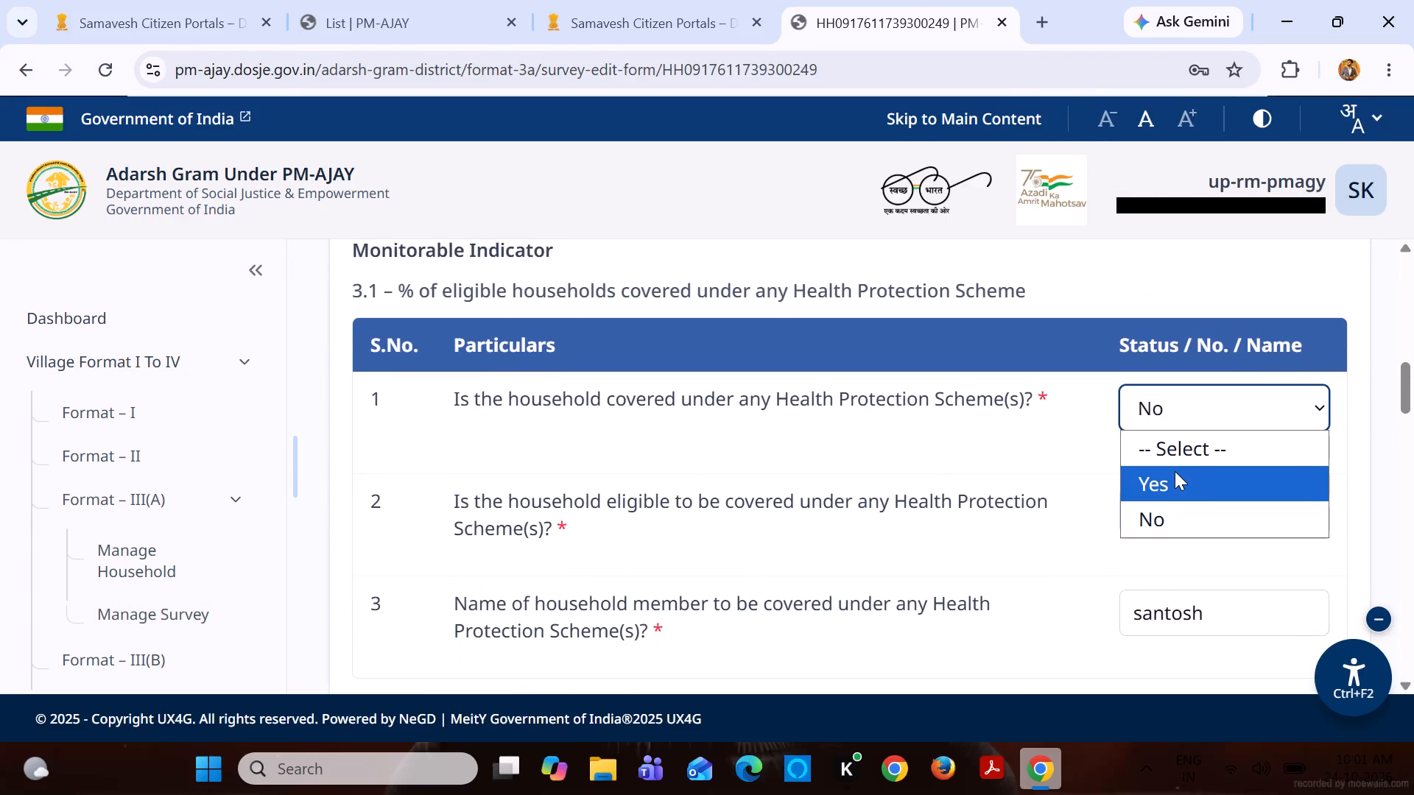
left_click(1175, 471)
scroll(1175, 471, "down", 14)
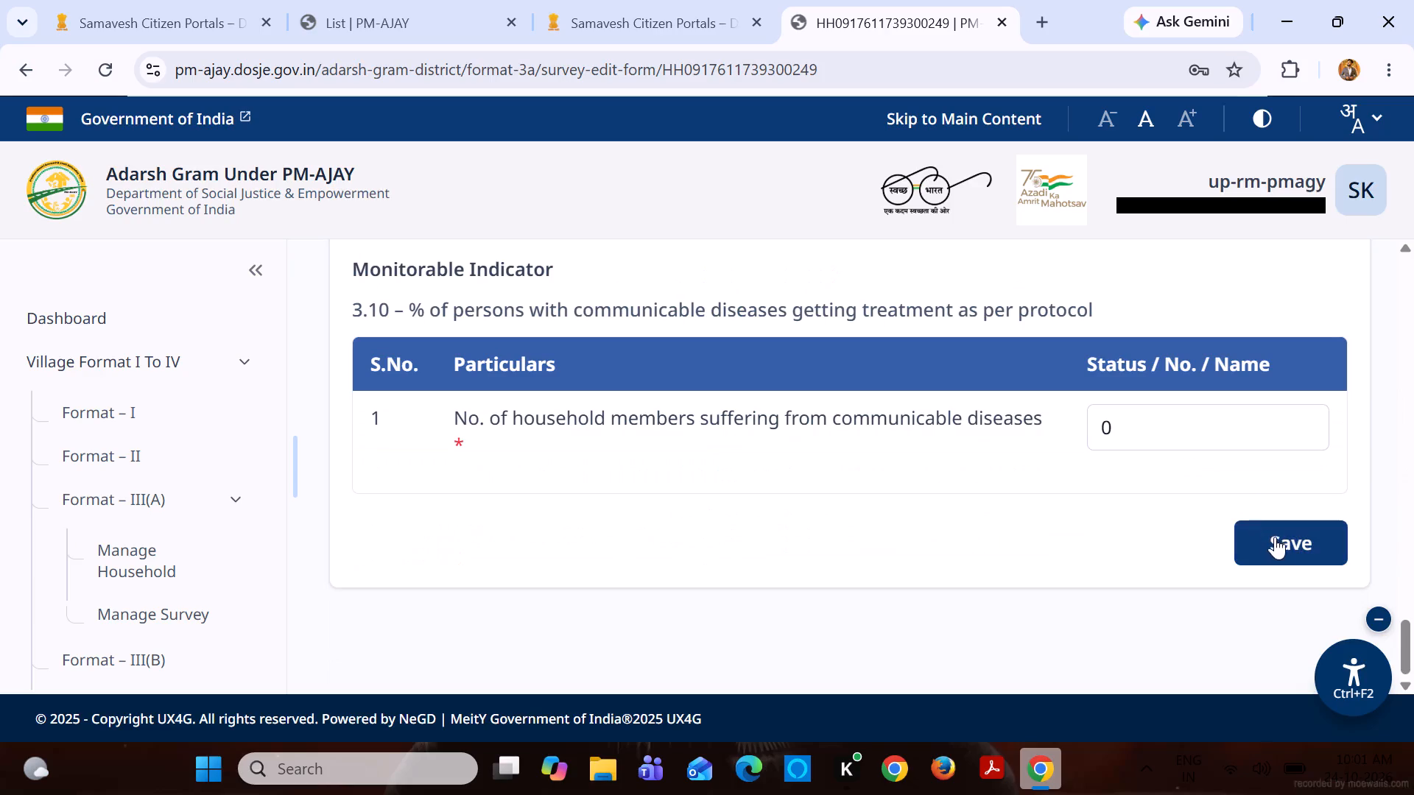
left_click(1278, 542)
scroll(1144, 409, "up", 12)
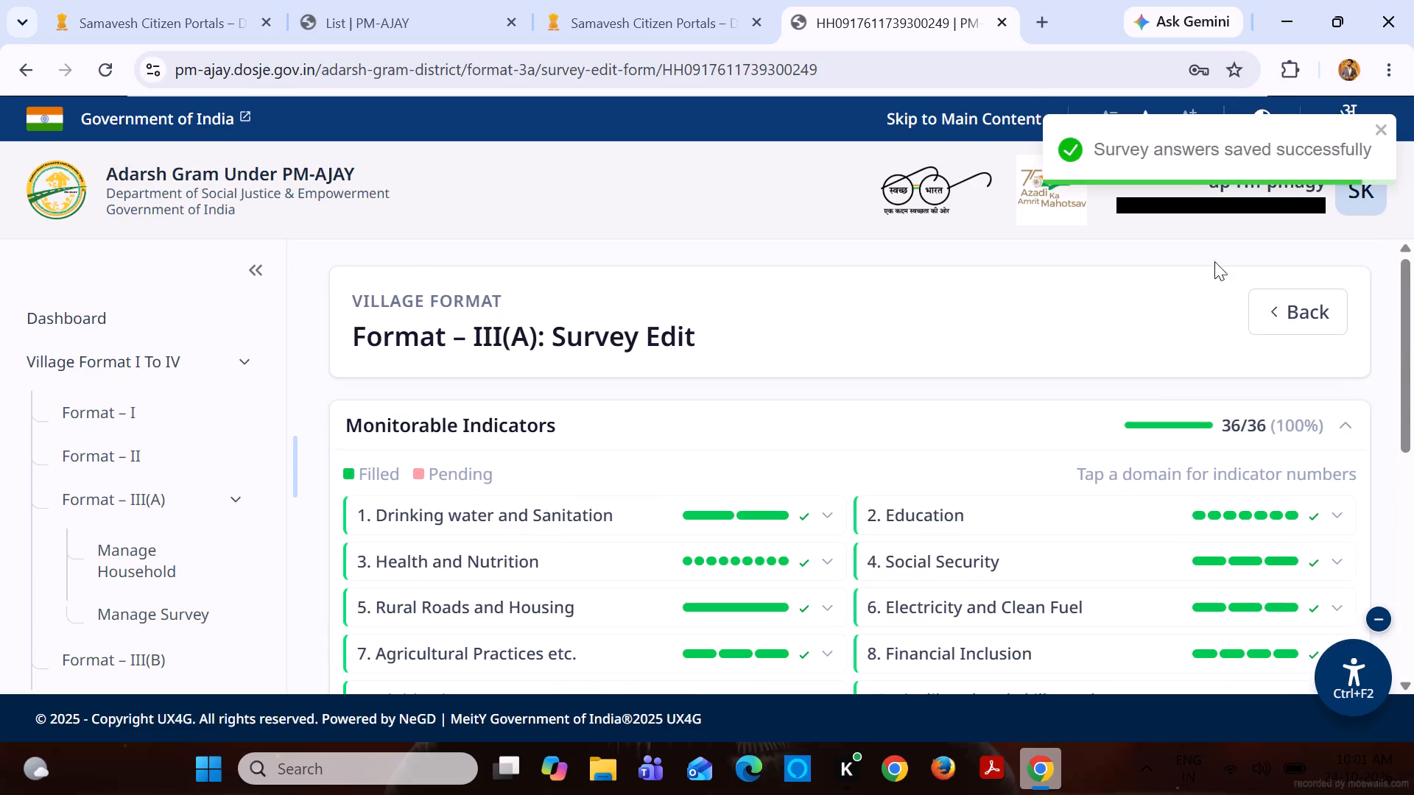
left_click(1293, 310)
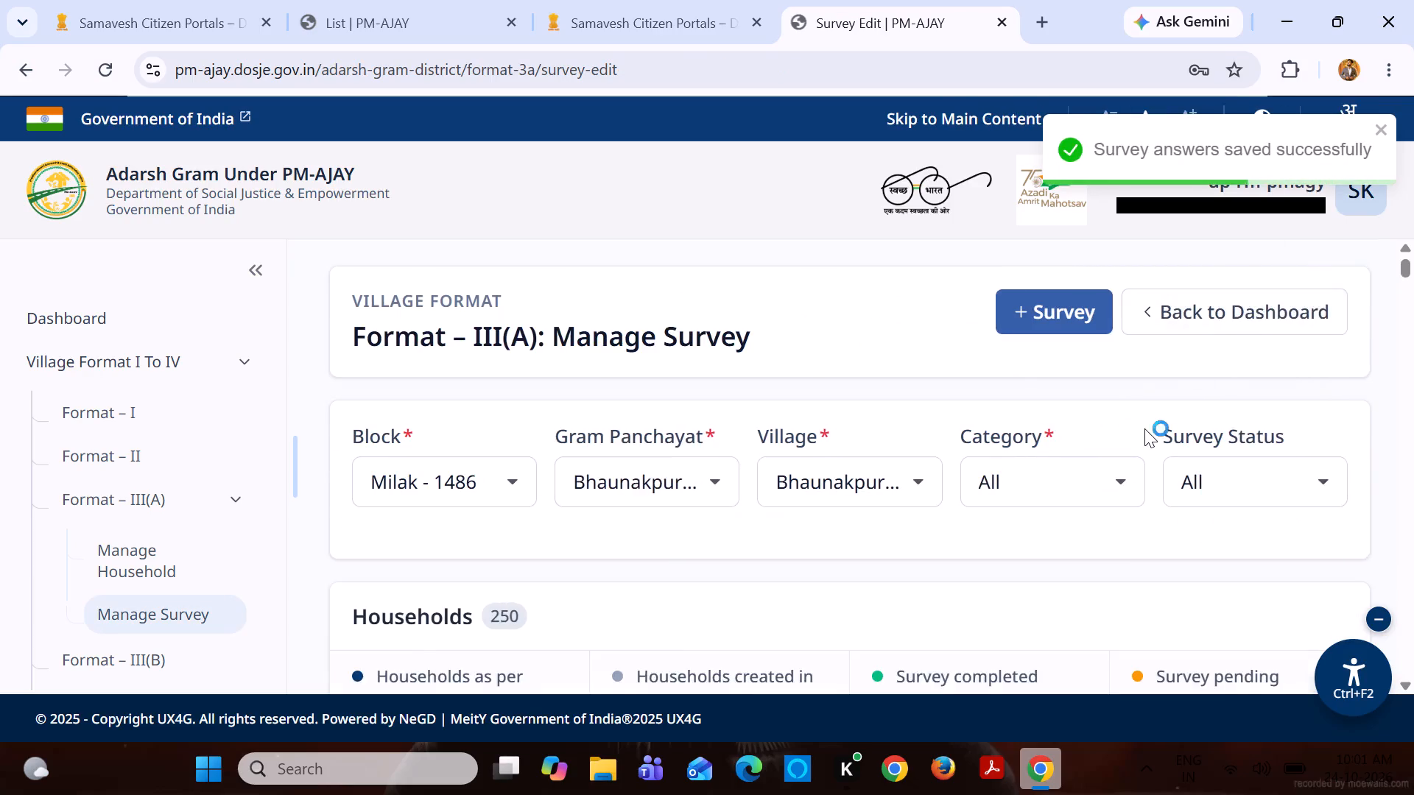
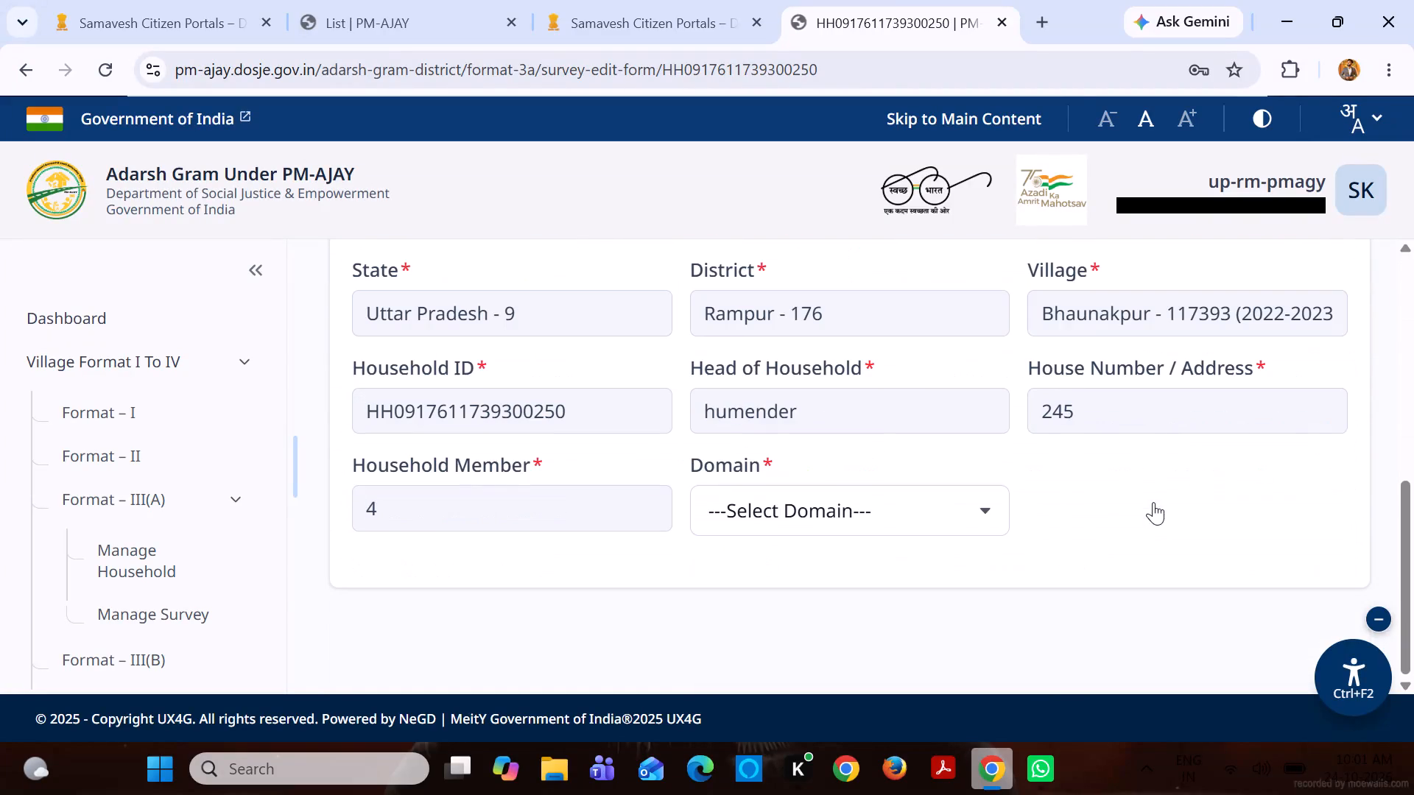
Under domain 3 – Health and Nutrition, set house number 245's Health Protection Scheme coverage answer to Yes, save the survey and return to the household list.
left_click(978, 520)
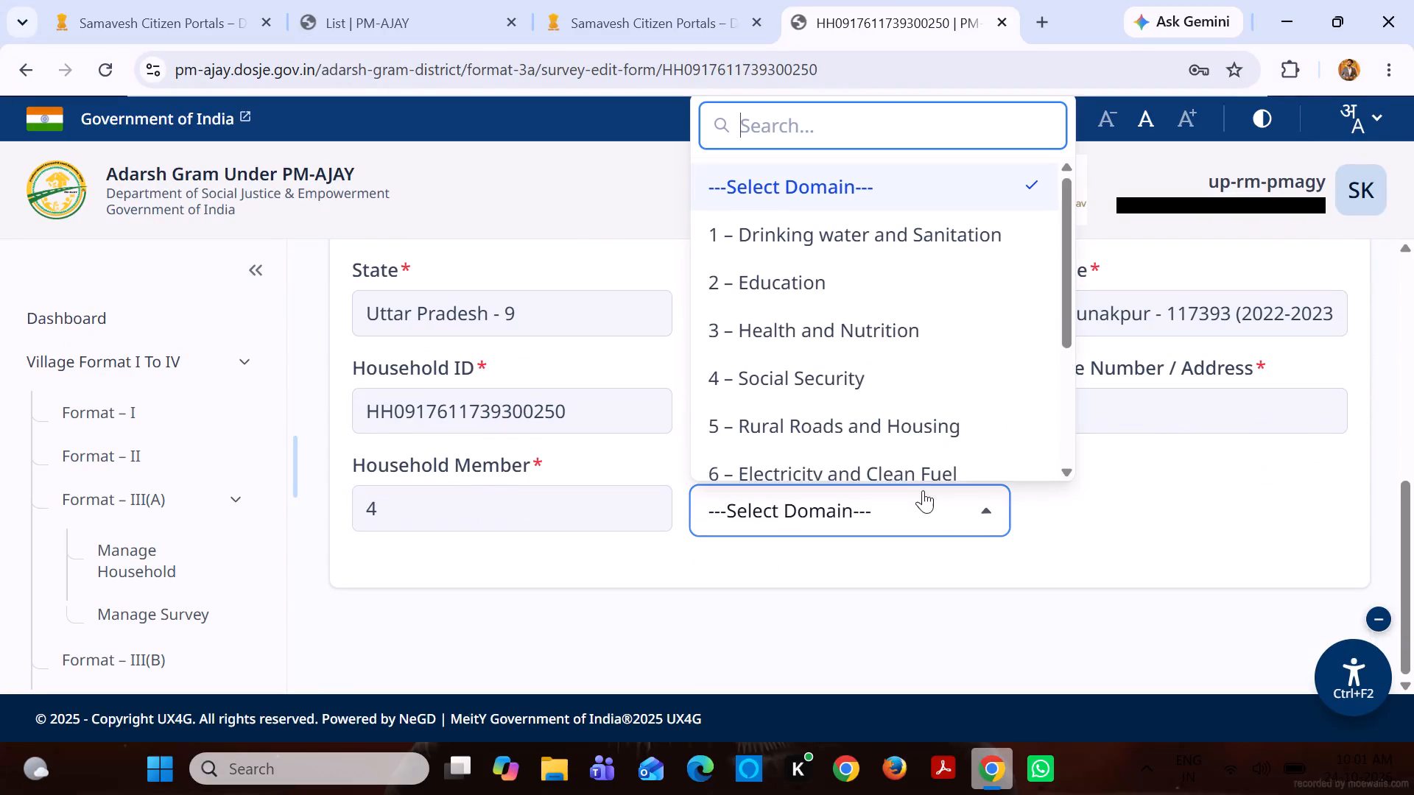
left_click(848, 330)
scroll(1105, 545, "down", 3)
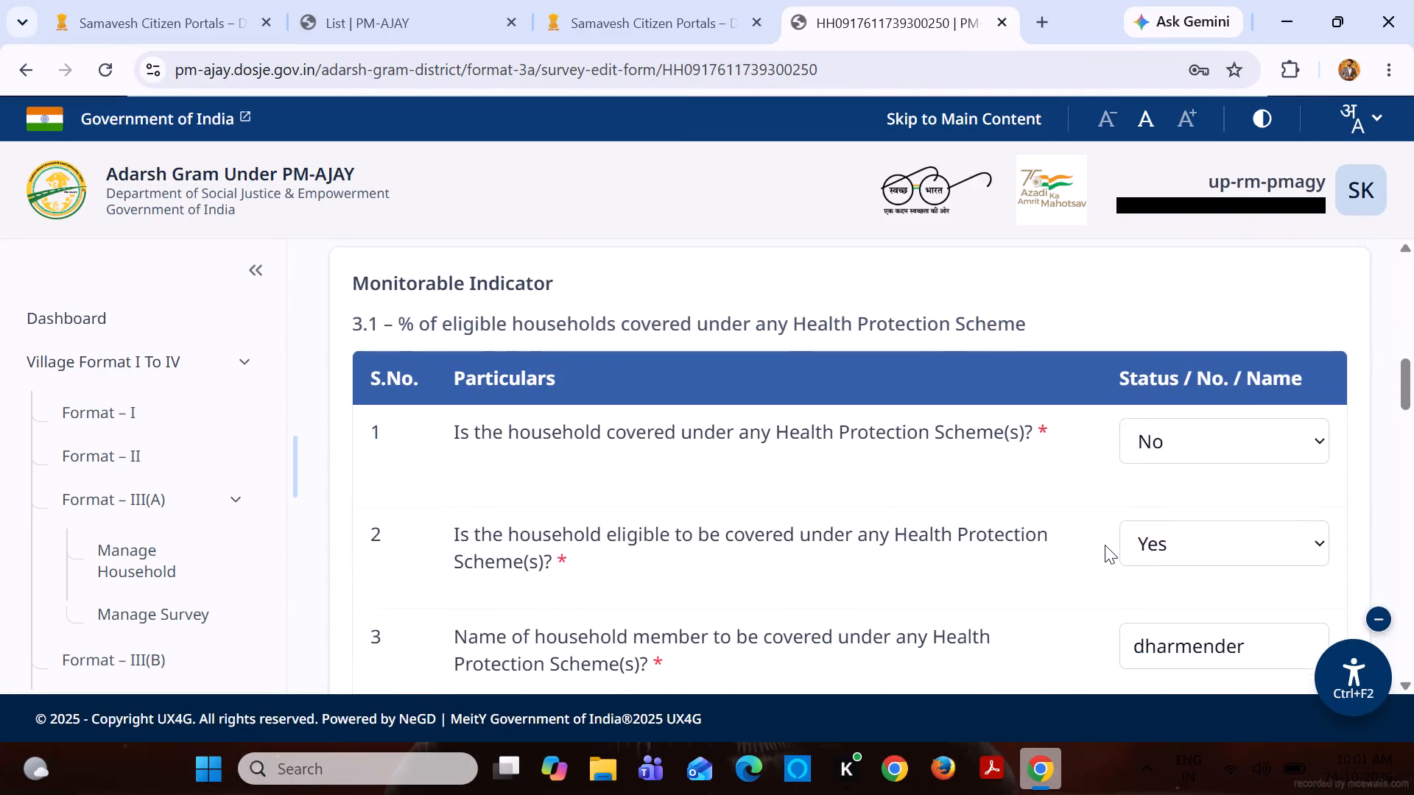
left_click_drag(1225, 452, 1172, 520)
left_click(1172, 520)
scroll(1172, 520, "down", 2)
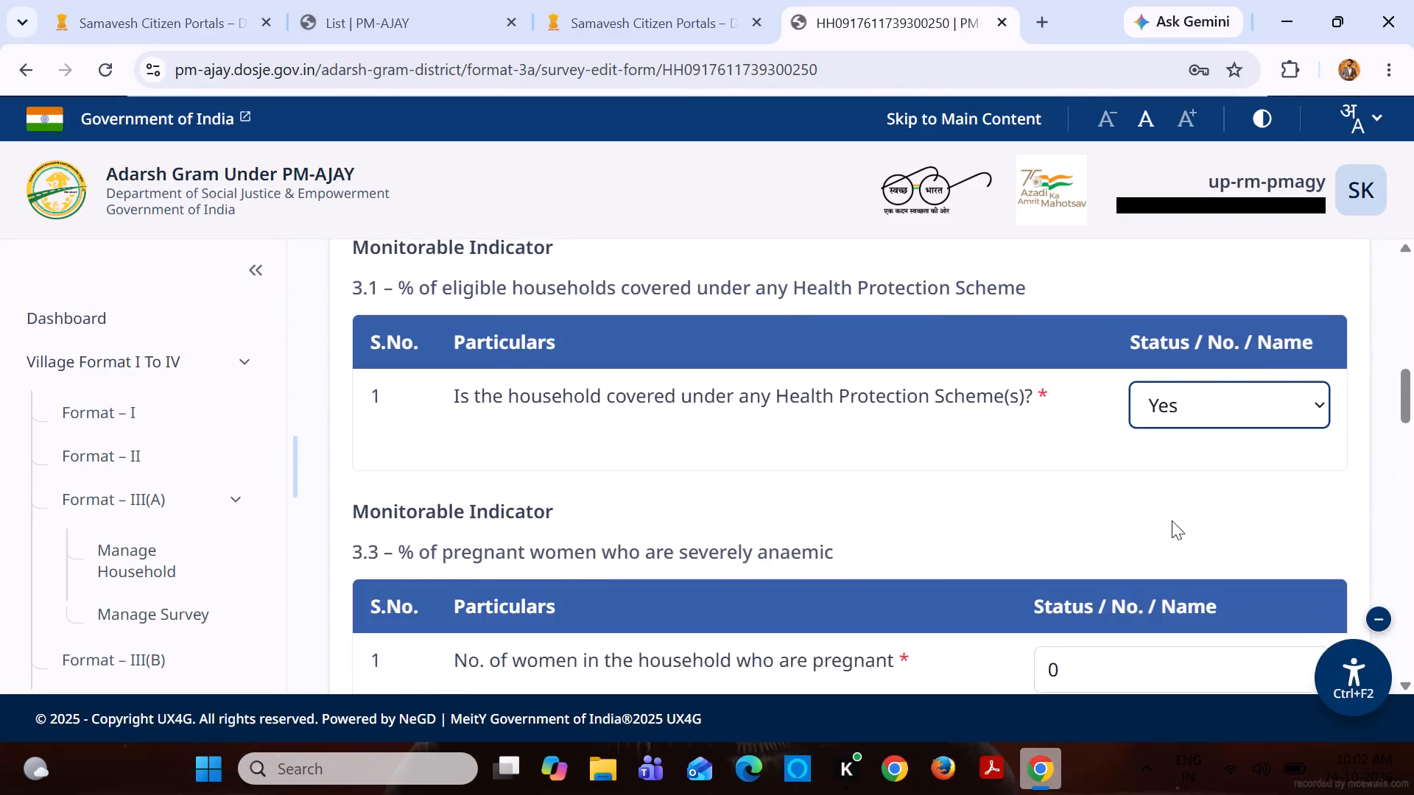
scroll(1172, 520, "down", 14)
left_click(1279, 537)
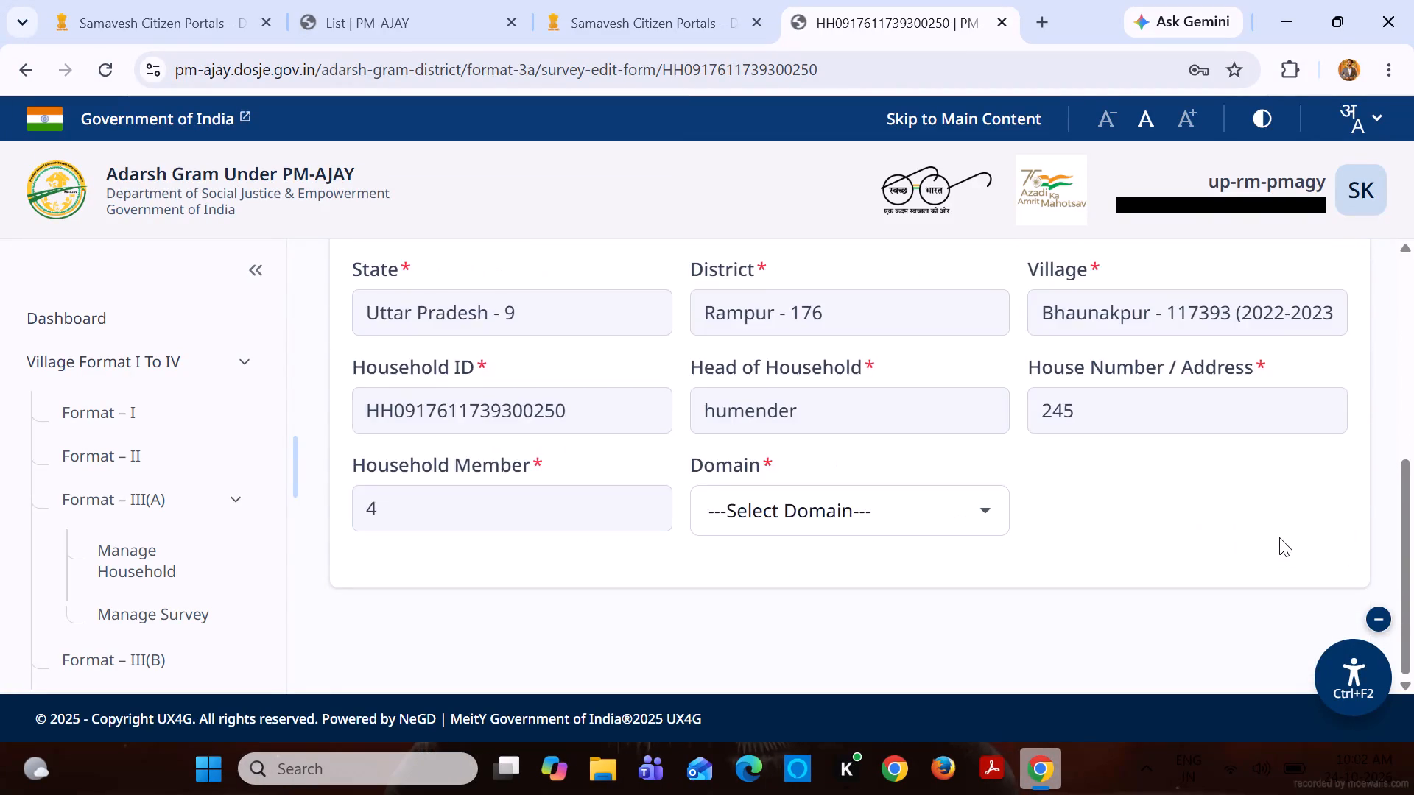
scroll(1158, 369, "up", 11)
left_click(1316, 308)
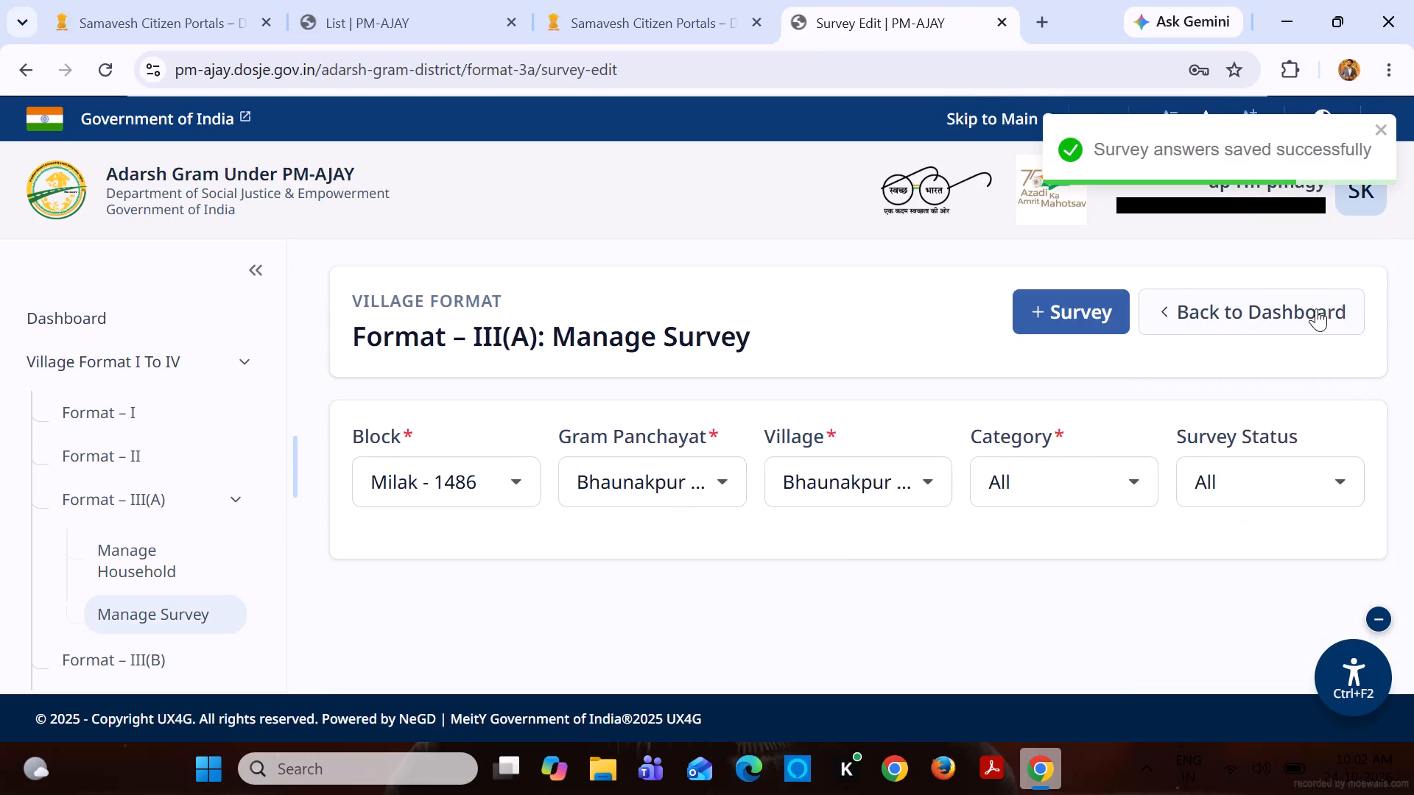
Find the household at house number 247, open its survey for editing and select domain 3 – Health and Nutrition.
scroll(1200, 439, "down", 7)
scroll(1200, 439, "up", 1)
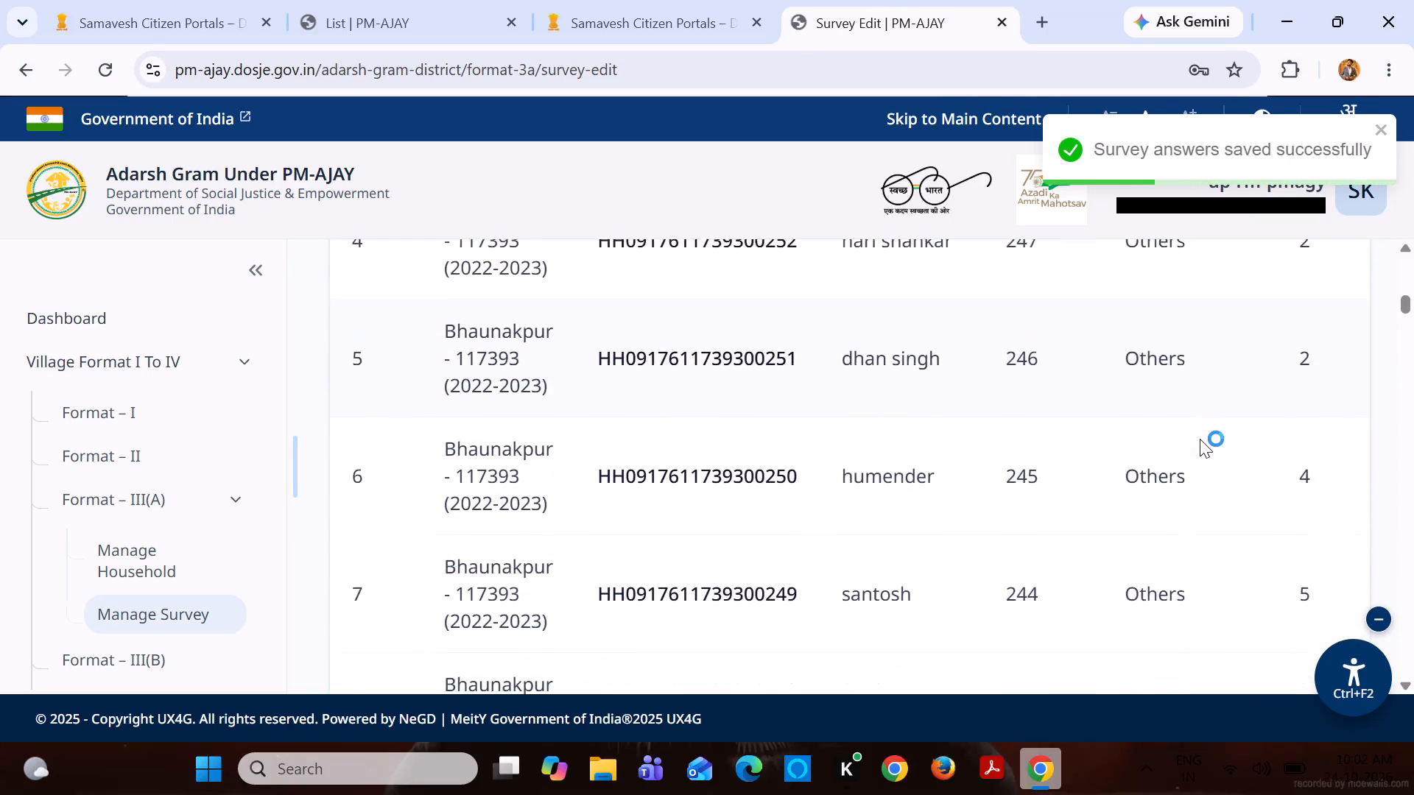
scroll(1200, 439, "up", 1)
left_click(1301, 477)
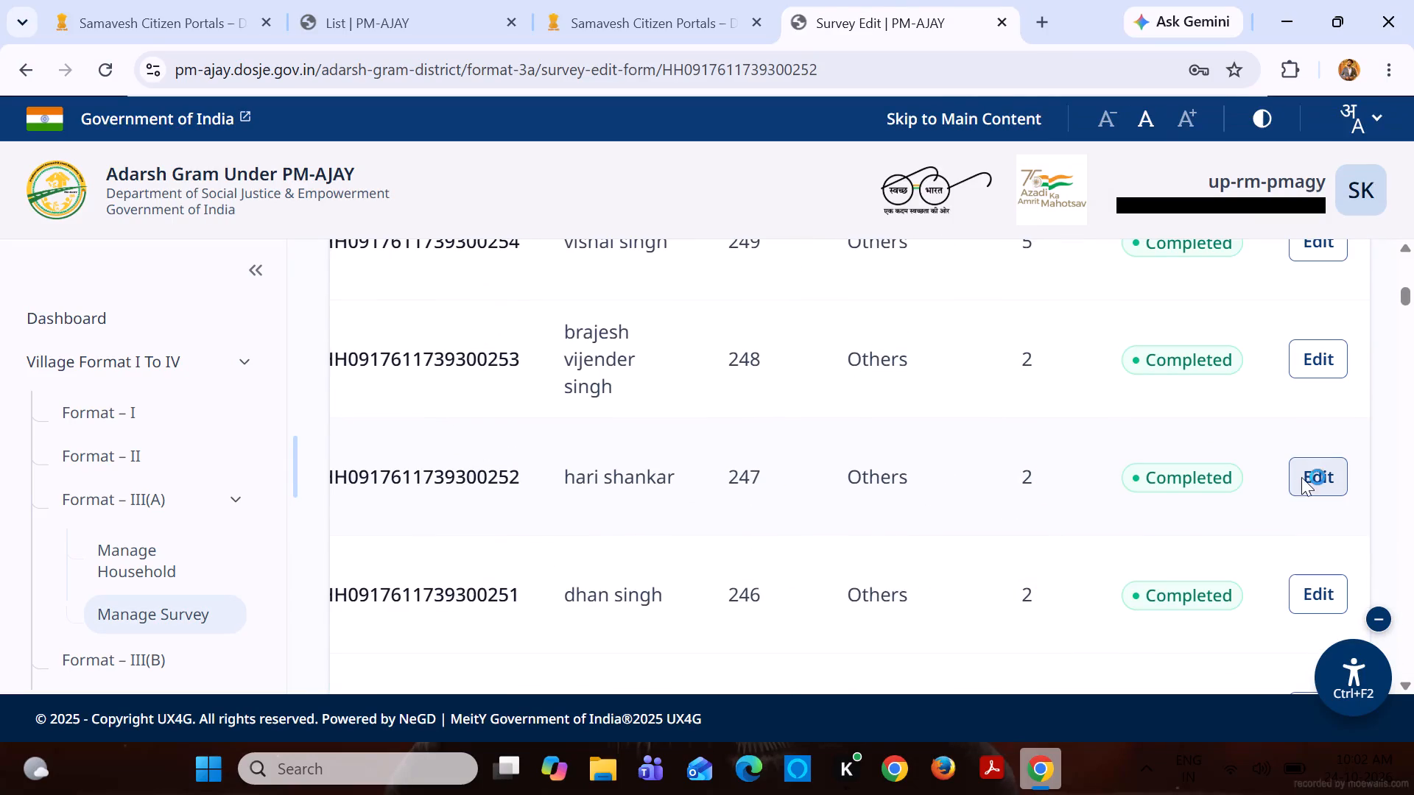
scroll(1110, 484, "down", 11)
left_click(947, 503)
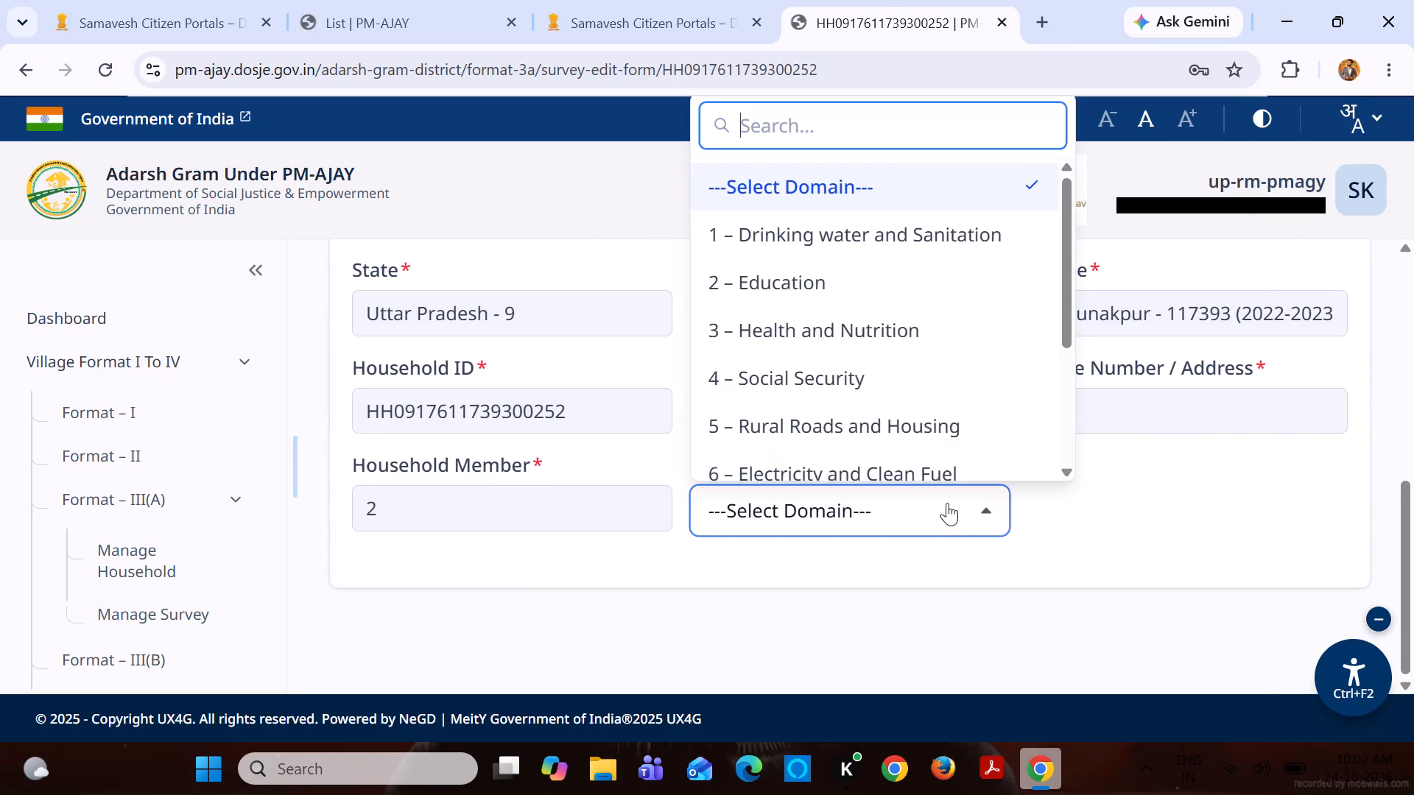
left_click(857, 327)
Set house number 247's Health Protection Scheme coverage answer under indicator 3.1 to Yes, save the survey and return to the household list.
scroll(1089, 509, "down", 2)
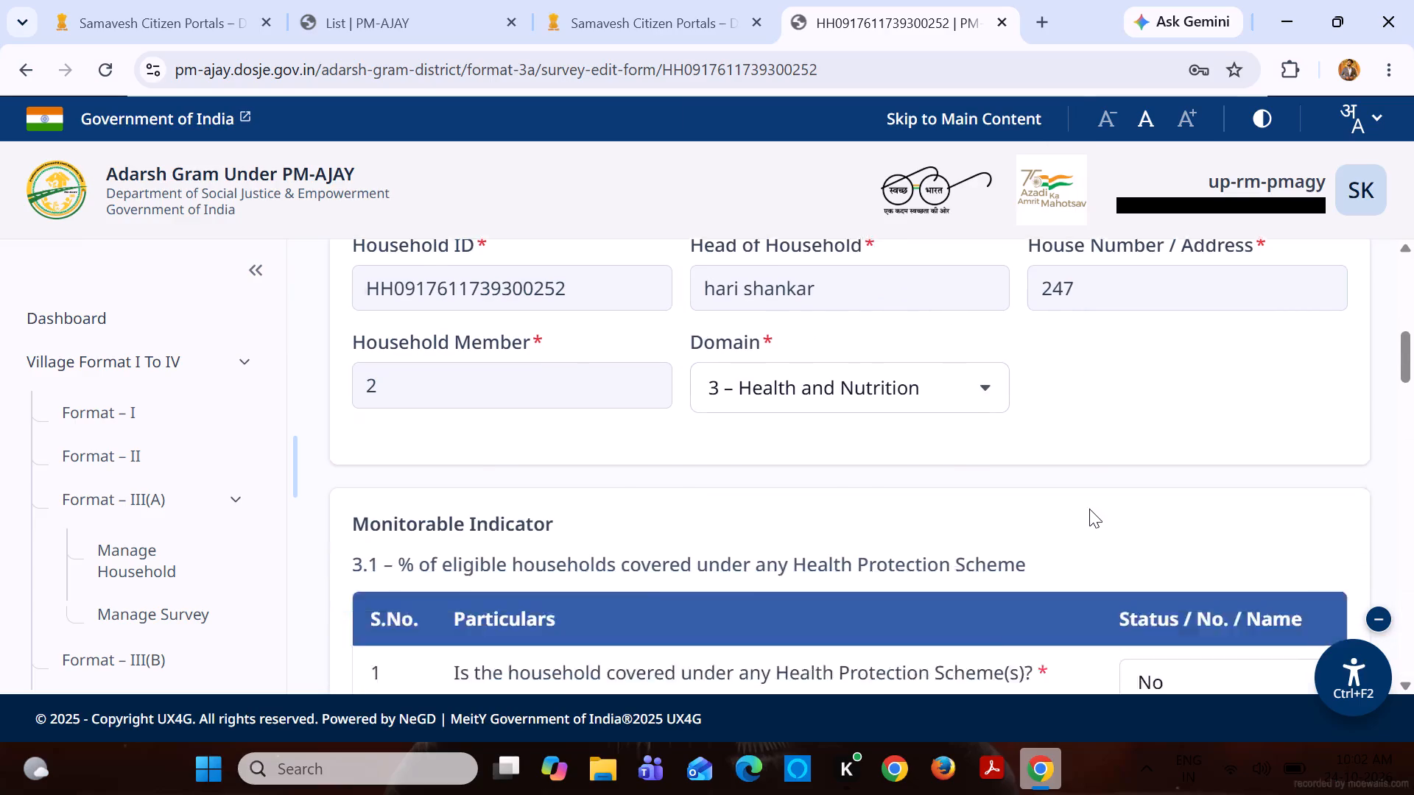
scroll(1089, 509, "down", 1)
left_click_drag(1211, 501, 1185, 579)
left_click(1185, 579)
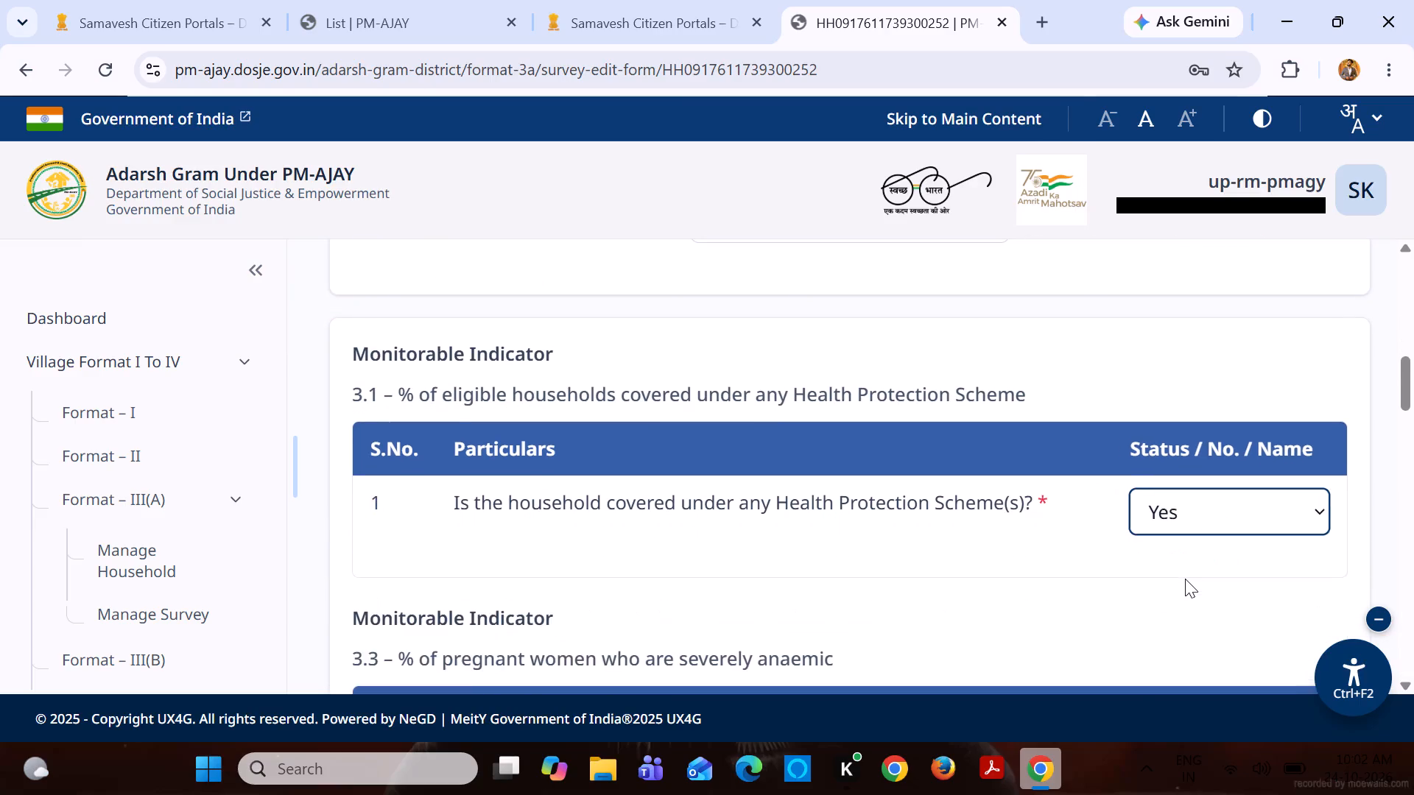
scroll(1185, 579, "down", 15)
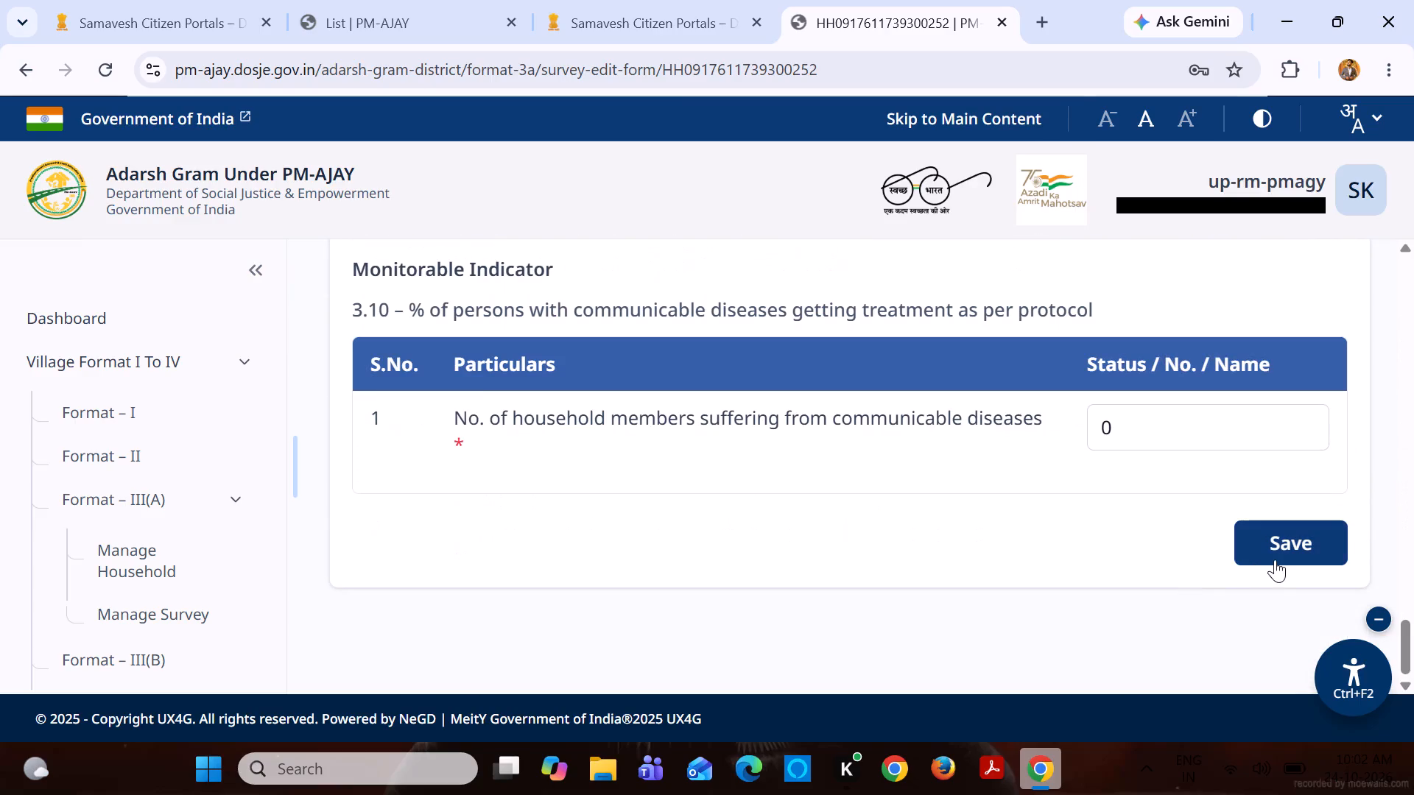
left_click(1275, 559)
scroll(1167, 421, "up", 10)
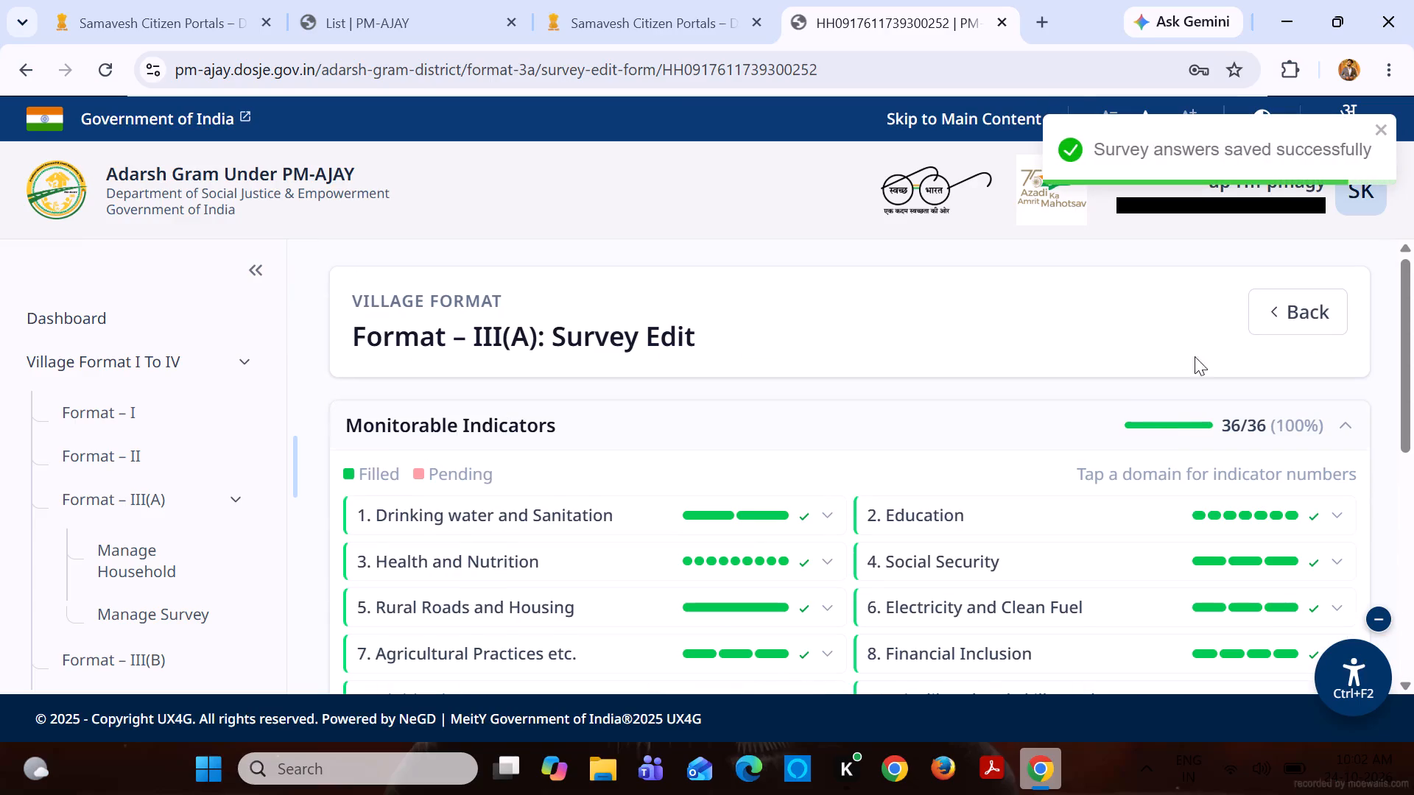
left_click(1292, 298)
Find the household at house number 249, open its survey for editing and select domain 3 – Health and Nutrition.
scroll(1190, 433, "down", 2)
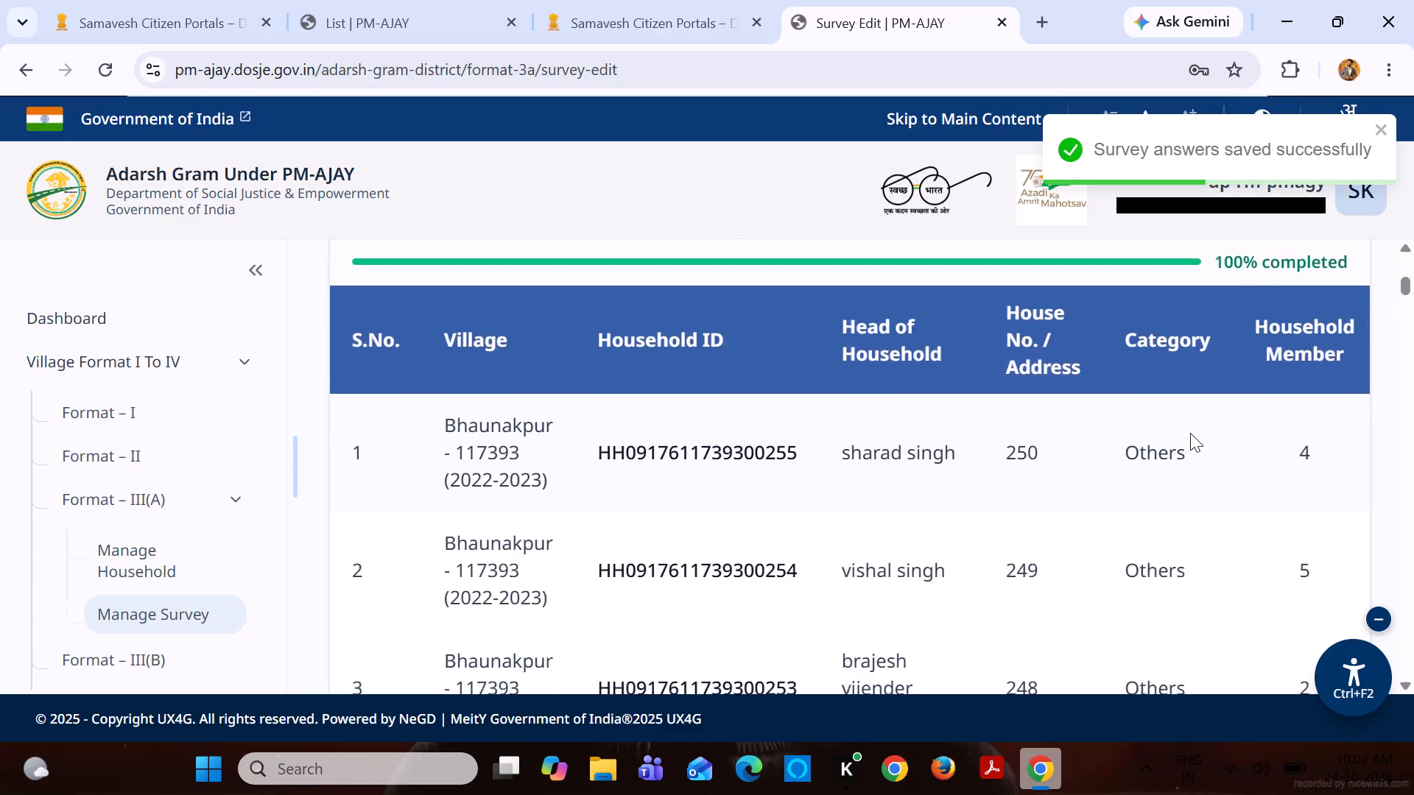
scroll(1190, 433, "down", 2)
scroll(1190, 433, "left", 10)
left_click(1325, 344)
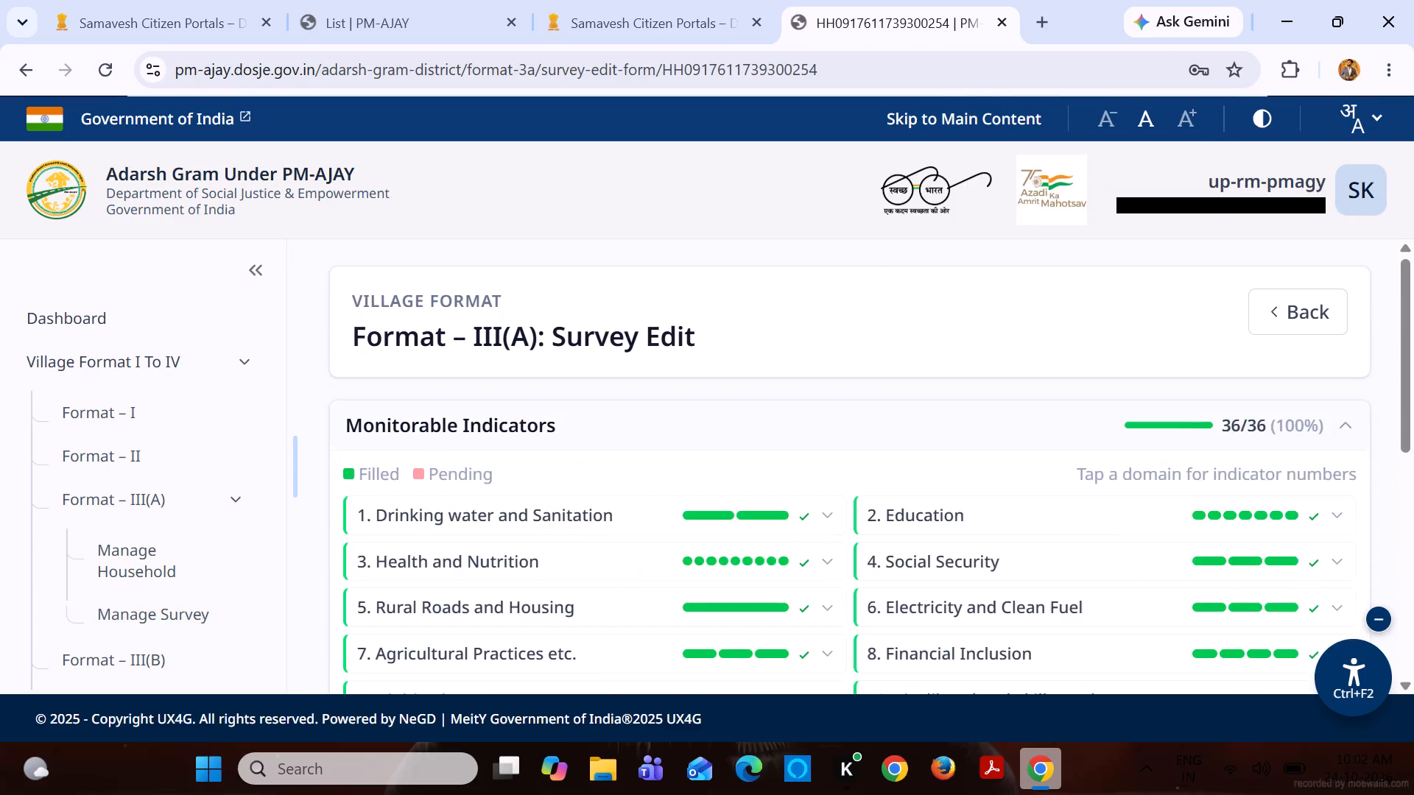
scroll(1234, 468, "down", 7)
left_click(935, 524)
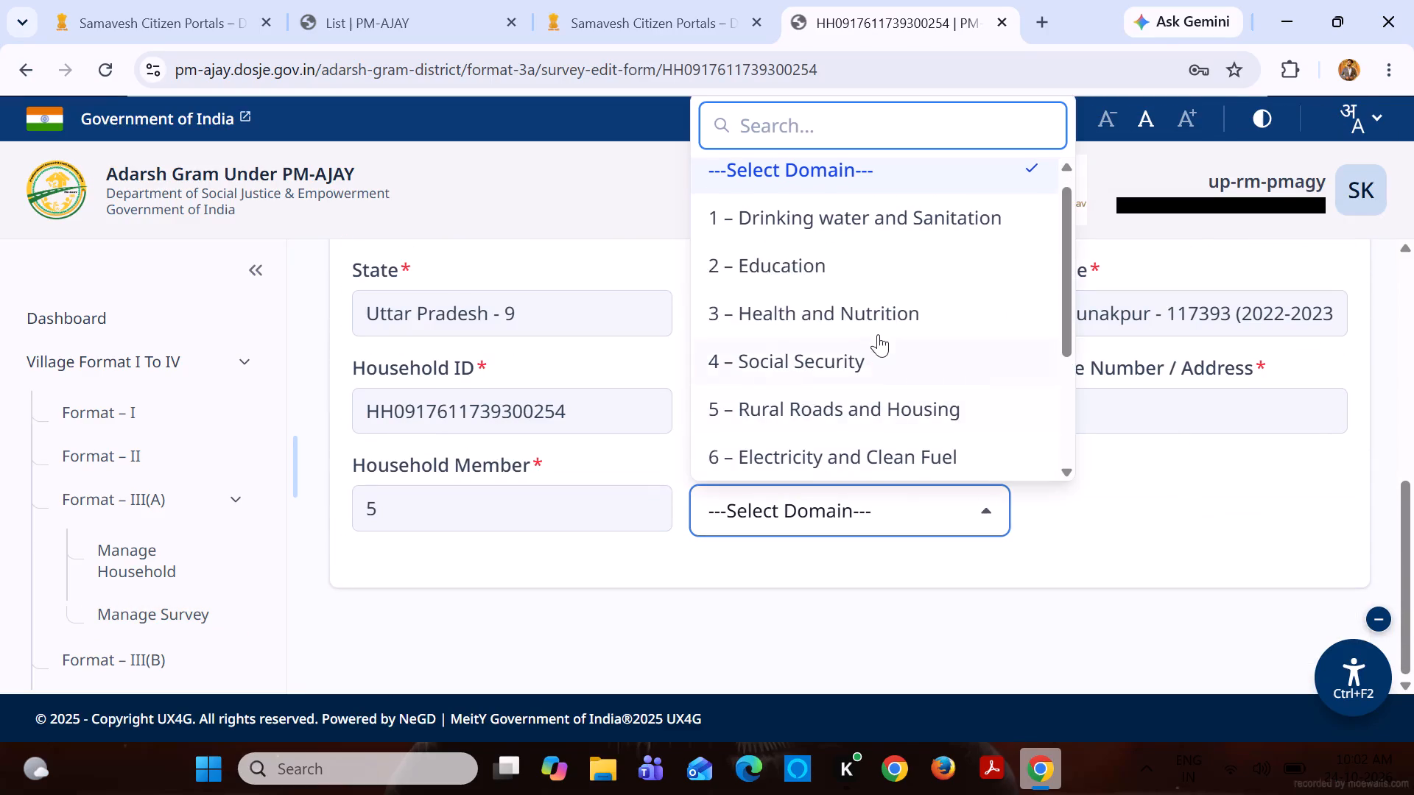
left_click(873, 322)
Set house number 249's Health Protection Scheme coverage answer under indicator 3.1 to Yes, save the survey and return to the household list.
scroll(1088, 467, "down", 2)
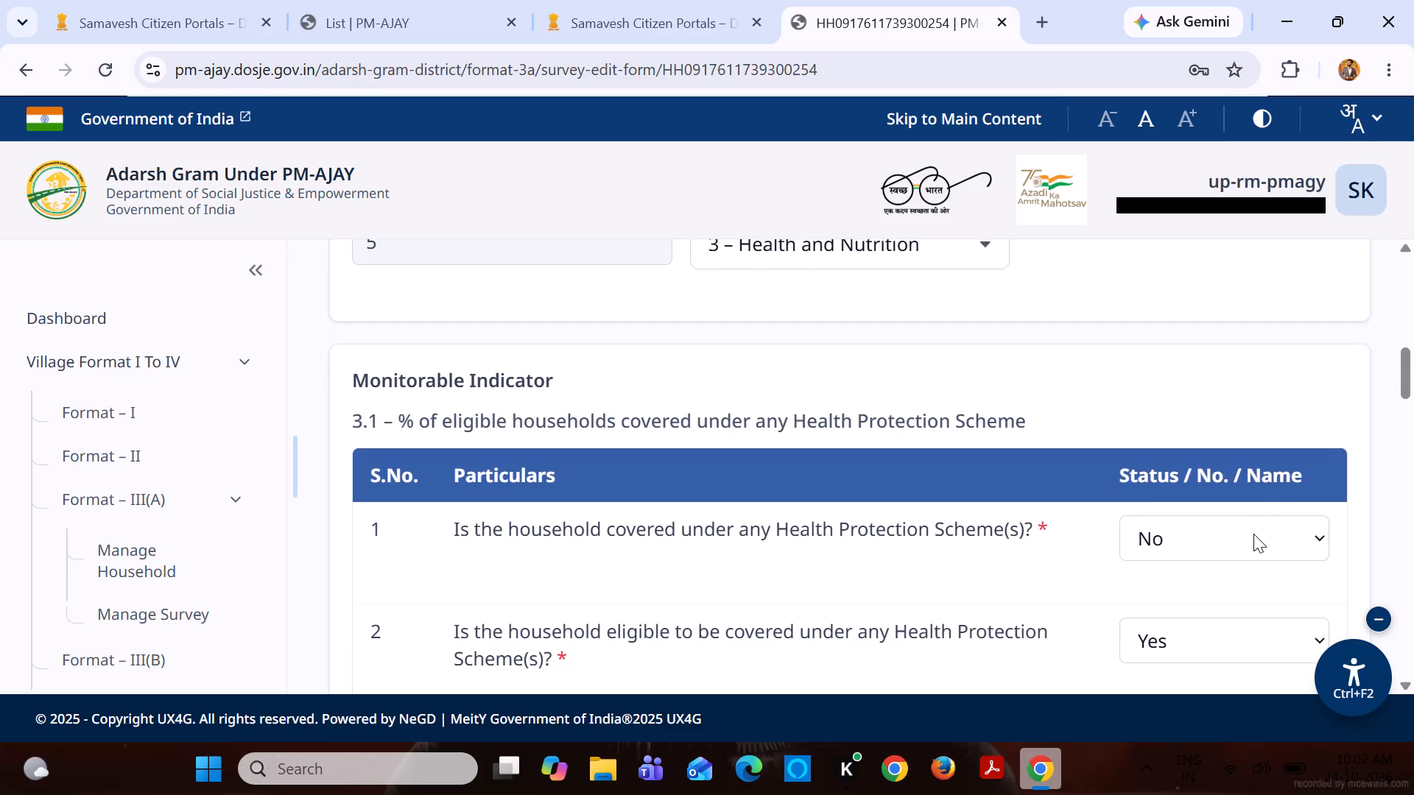
left_click_drag(1253, 534, 1189, 609)
left_click(1189, 609)
scroll(1189, 609, "down", 7)
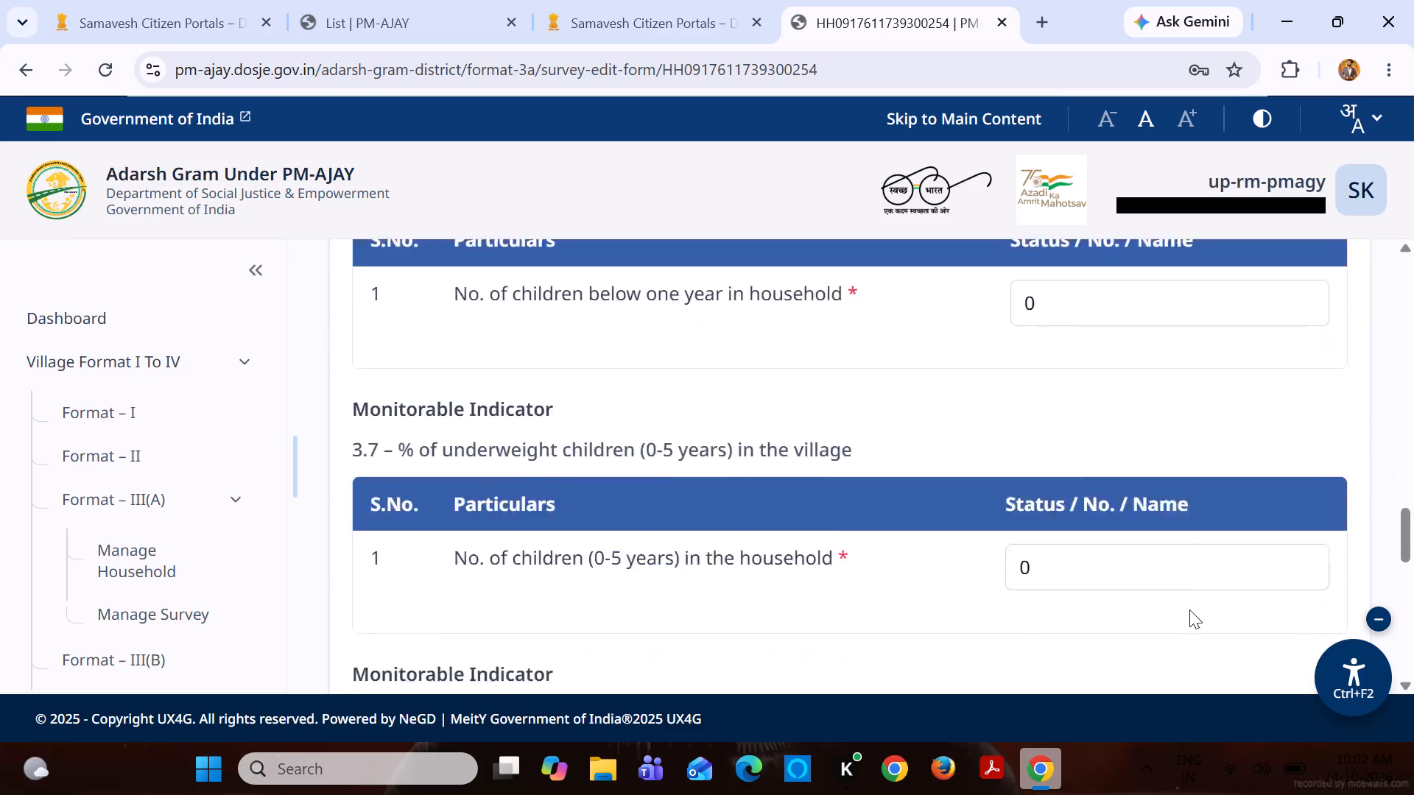
scroll(1189, 609, "down", 5)
left_click(1294, 537)
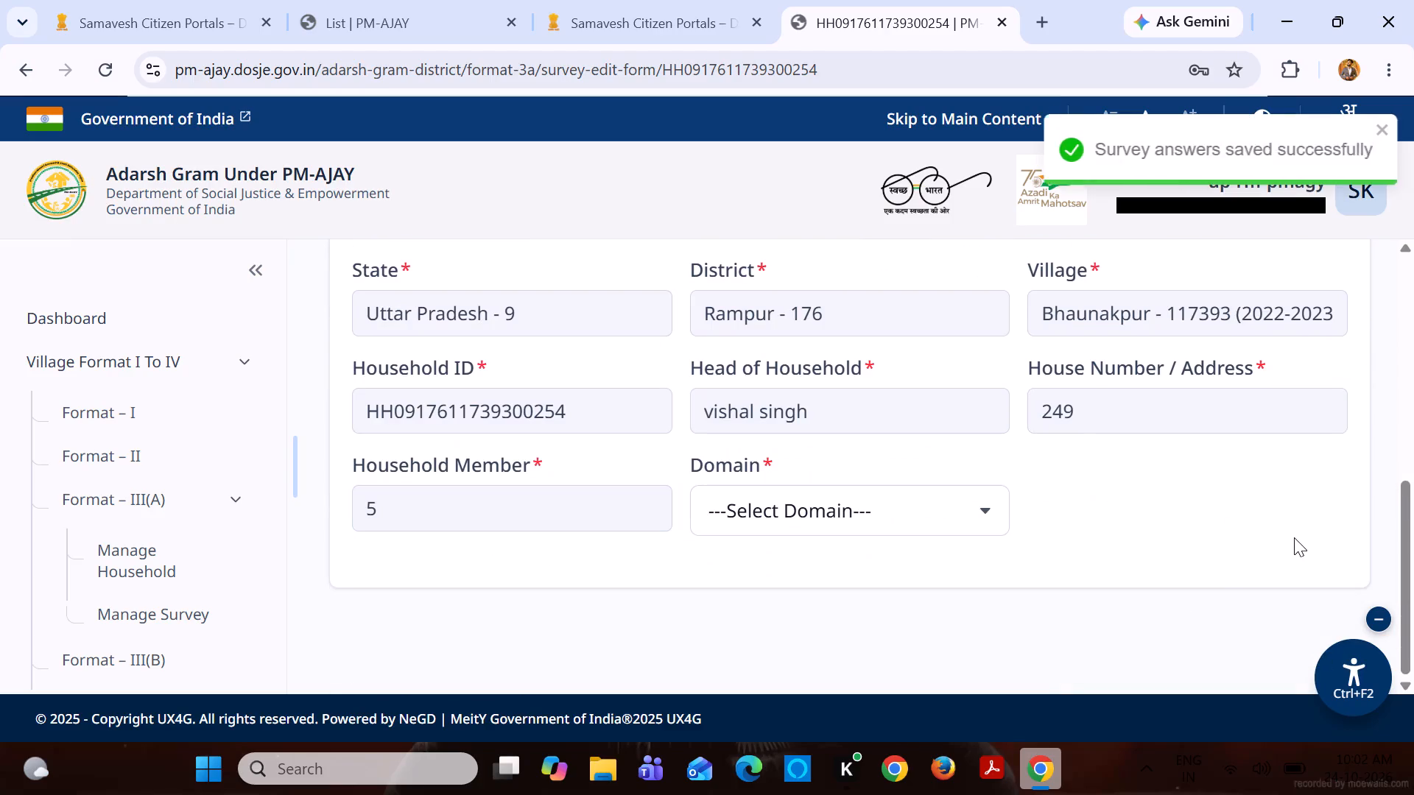
scroll(1134, 478, "up", 7)
left_click(1279, 310)
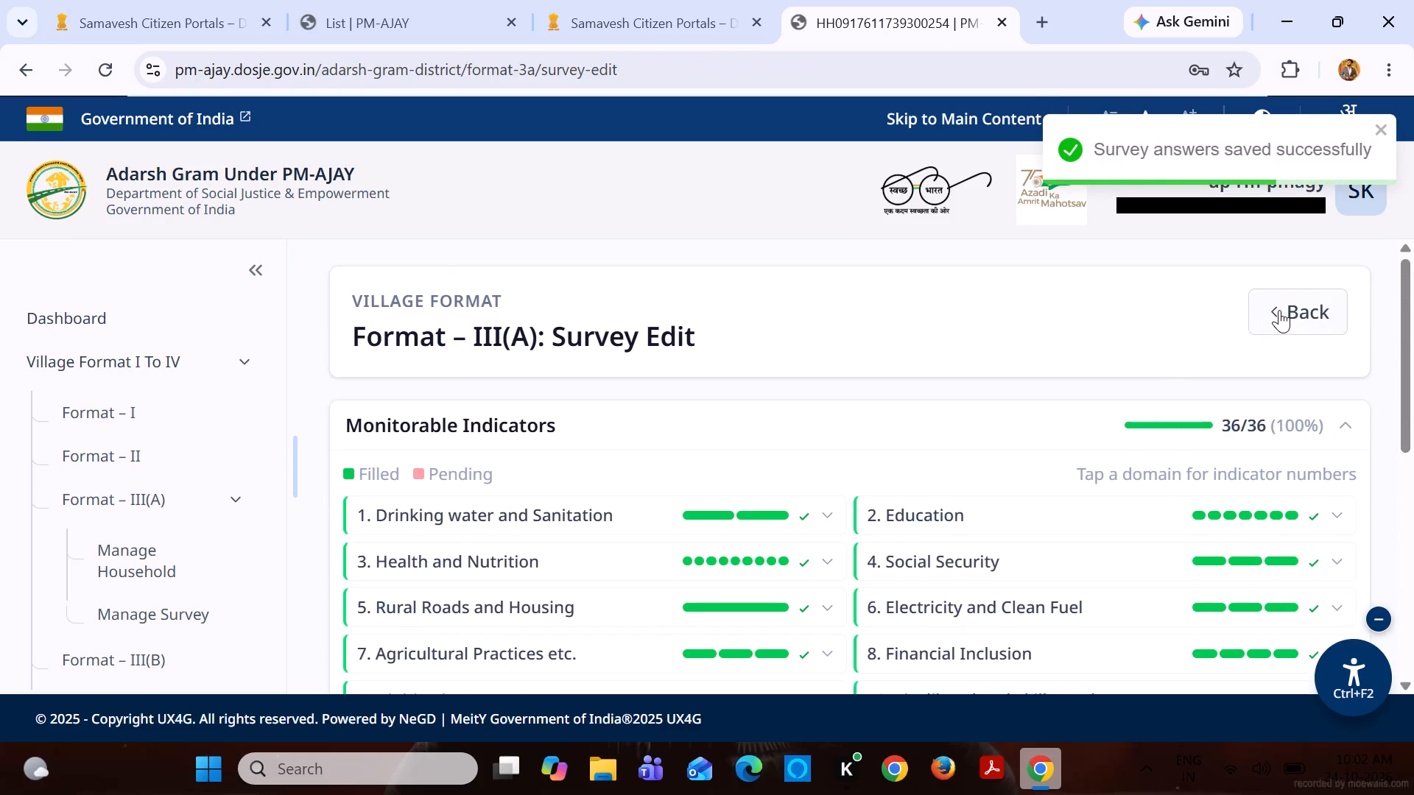
Find the household at house number 250, open its survey for editing and select domain 3 – Health and Nutrition.
scroll(1172, 368, "up", 6)
scroll(1172, 368, "down", 6)
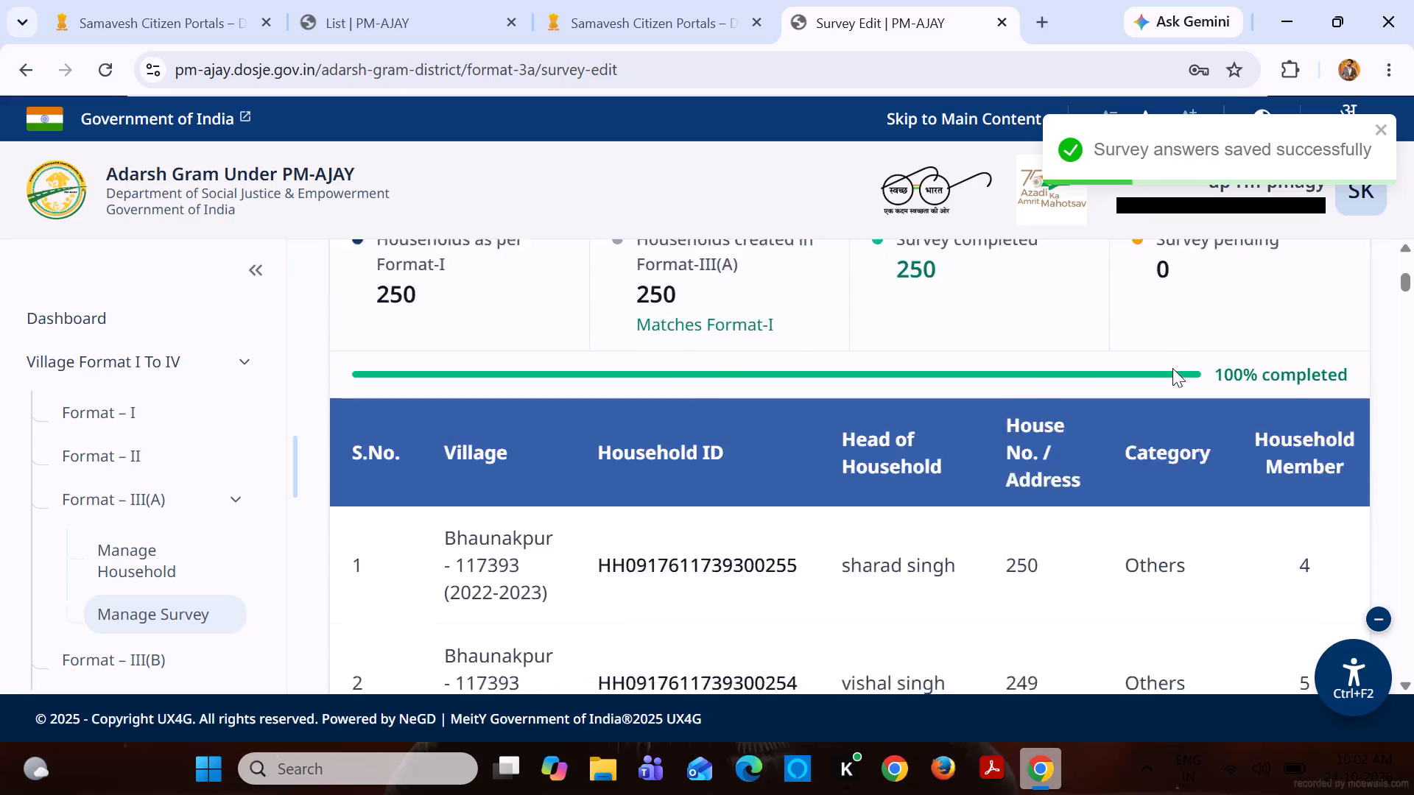
scroll(1172, 368, "down", 1)
scroll(1172, 368, "left", 7)
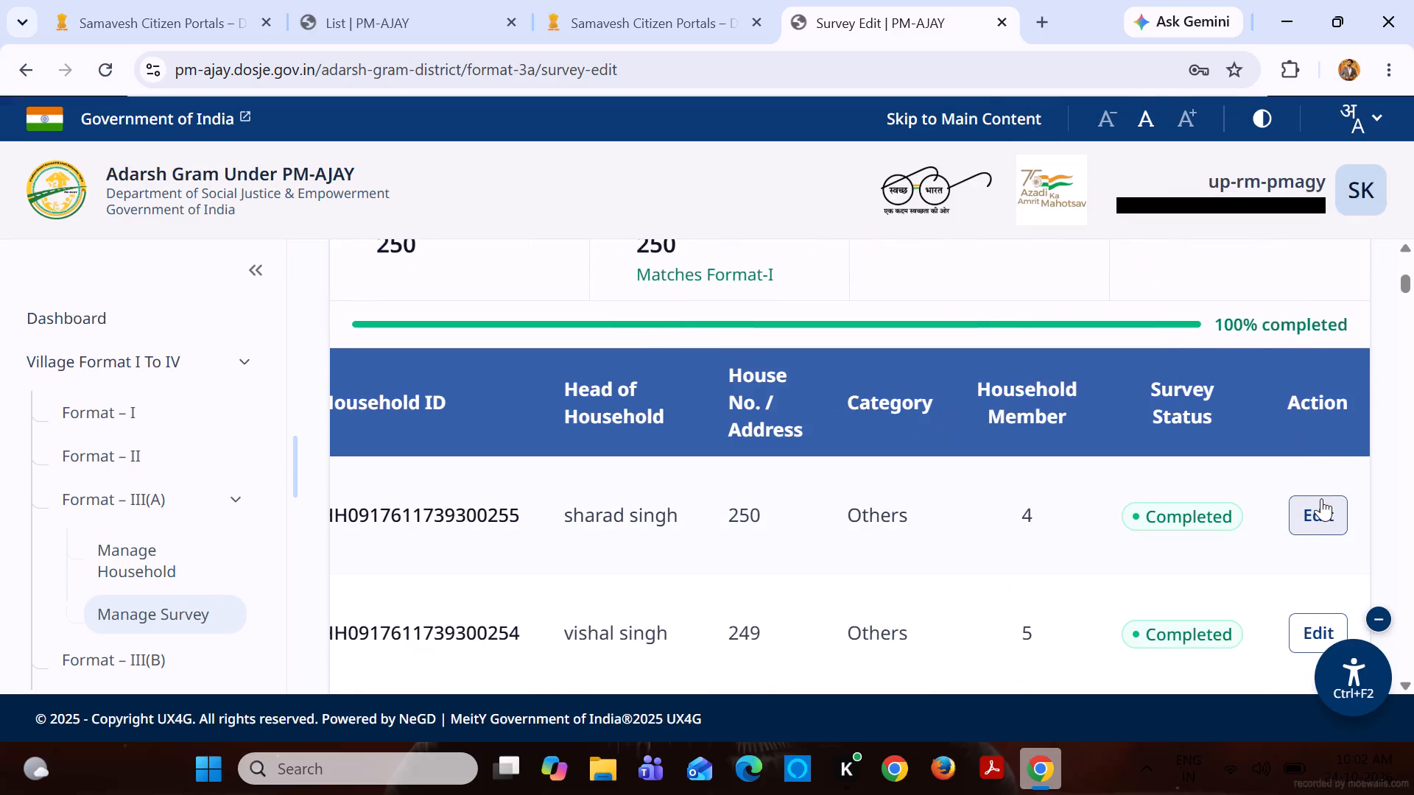
left_click(1321, 498)
scroll(1129, 400, "down", 10)
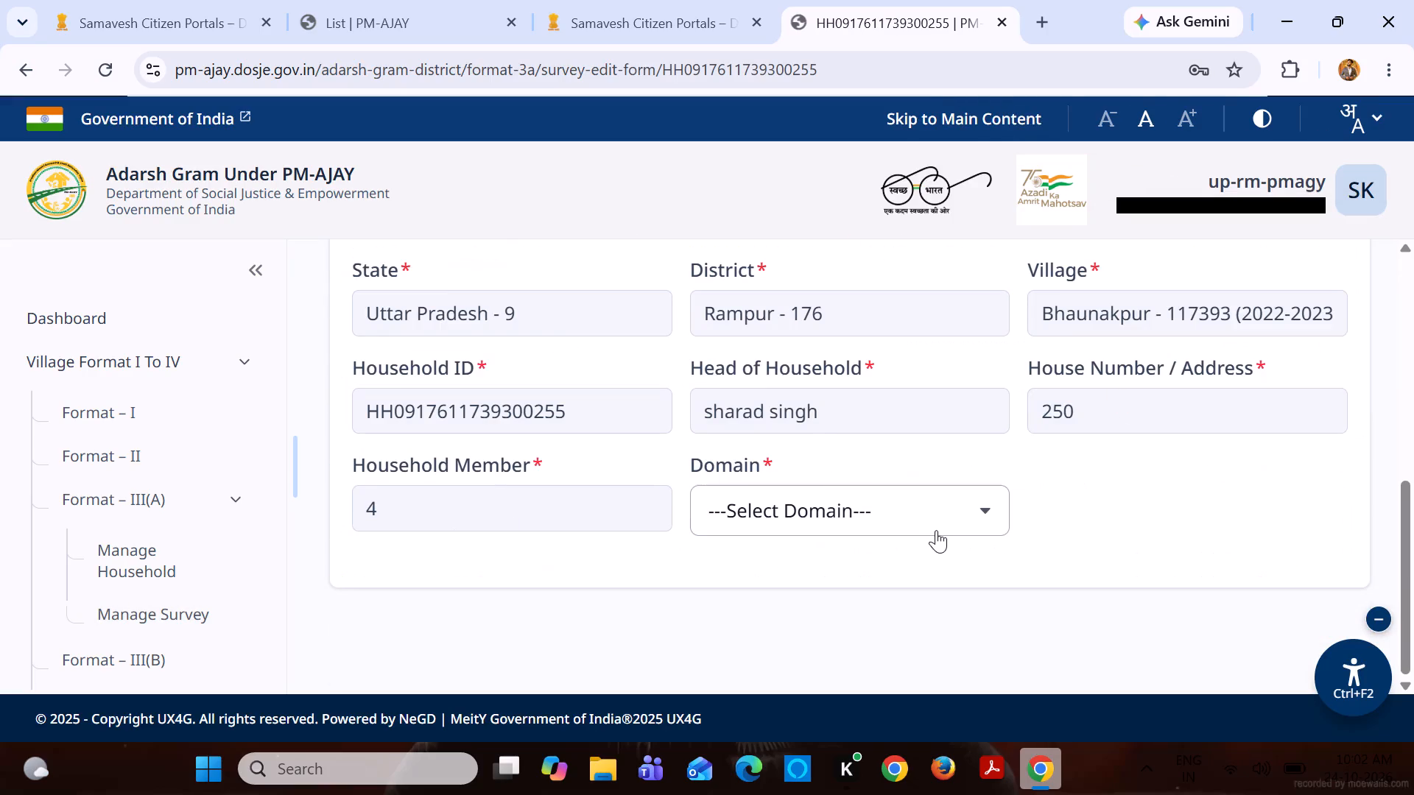
left_click(936, 530)
left_click(817, 319)
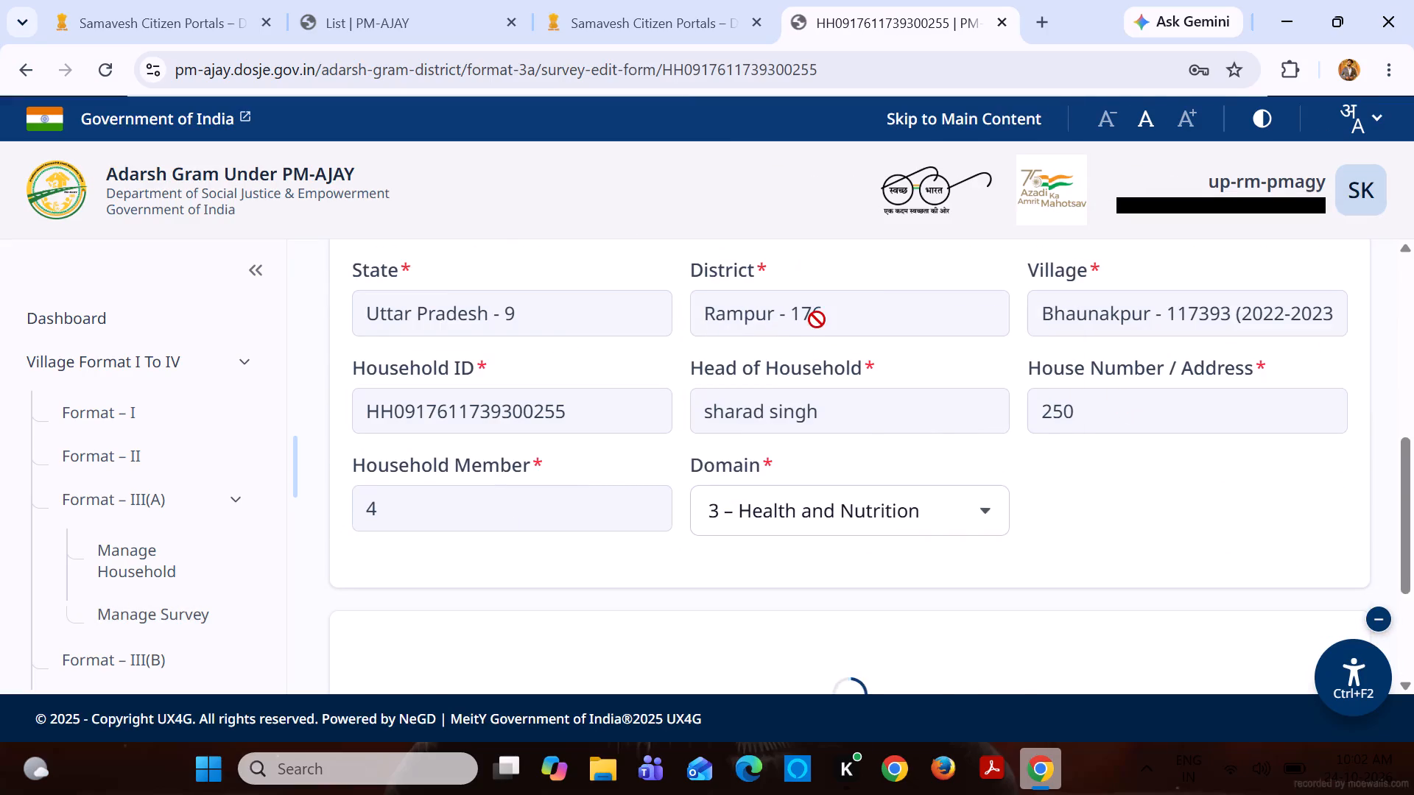
Set house number 250's Health Protection Scheme coverage answer under indicator 3.1 to Yes and save the survey.
scroll(1021, 422, "down", 4)
left_click_drag(1186, 494, 1172, 575)
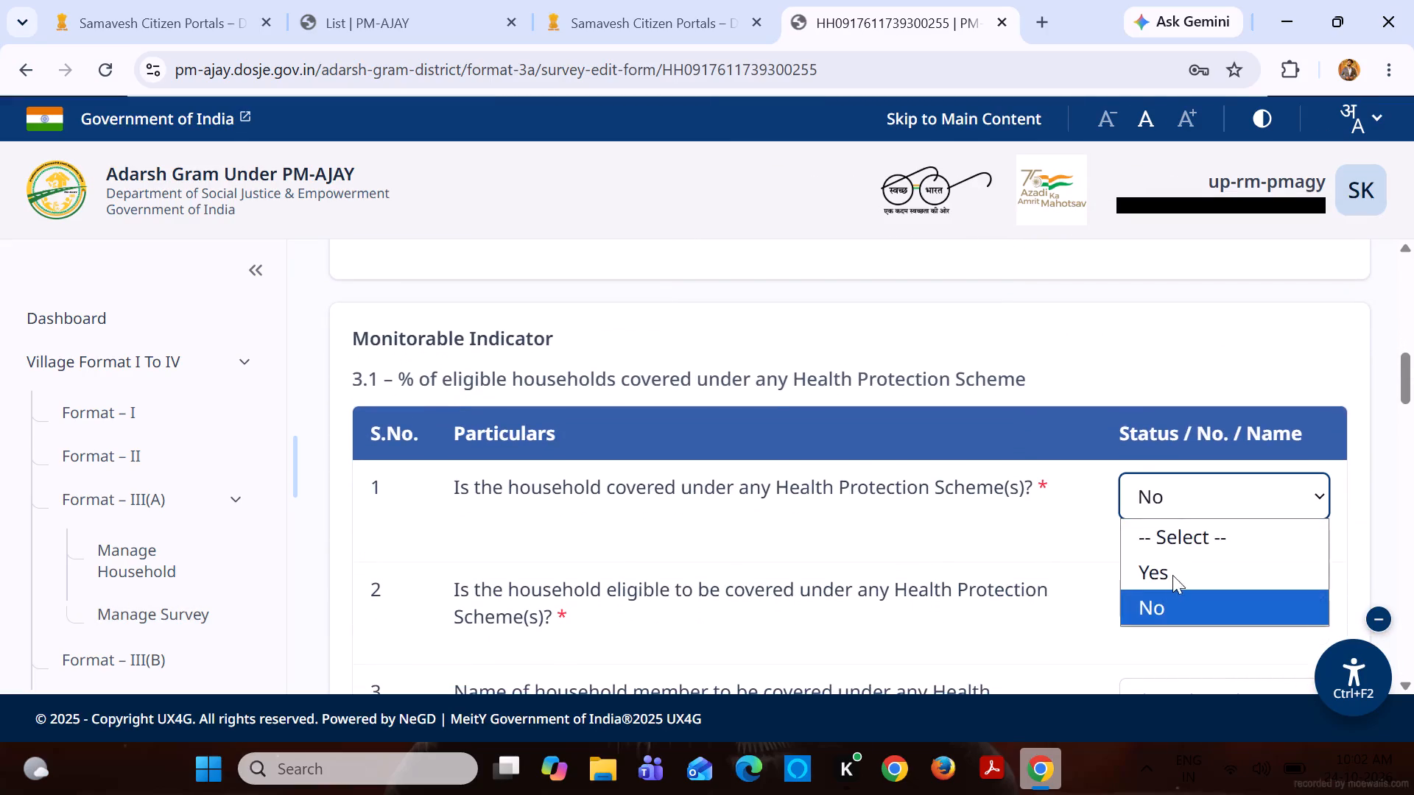
left_click_drag(1172, 575, 1172, 577)
left_click(1172, 577)
scroll(1172, 577, "down", 16)
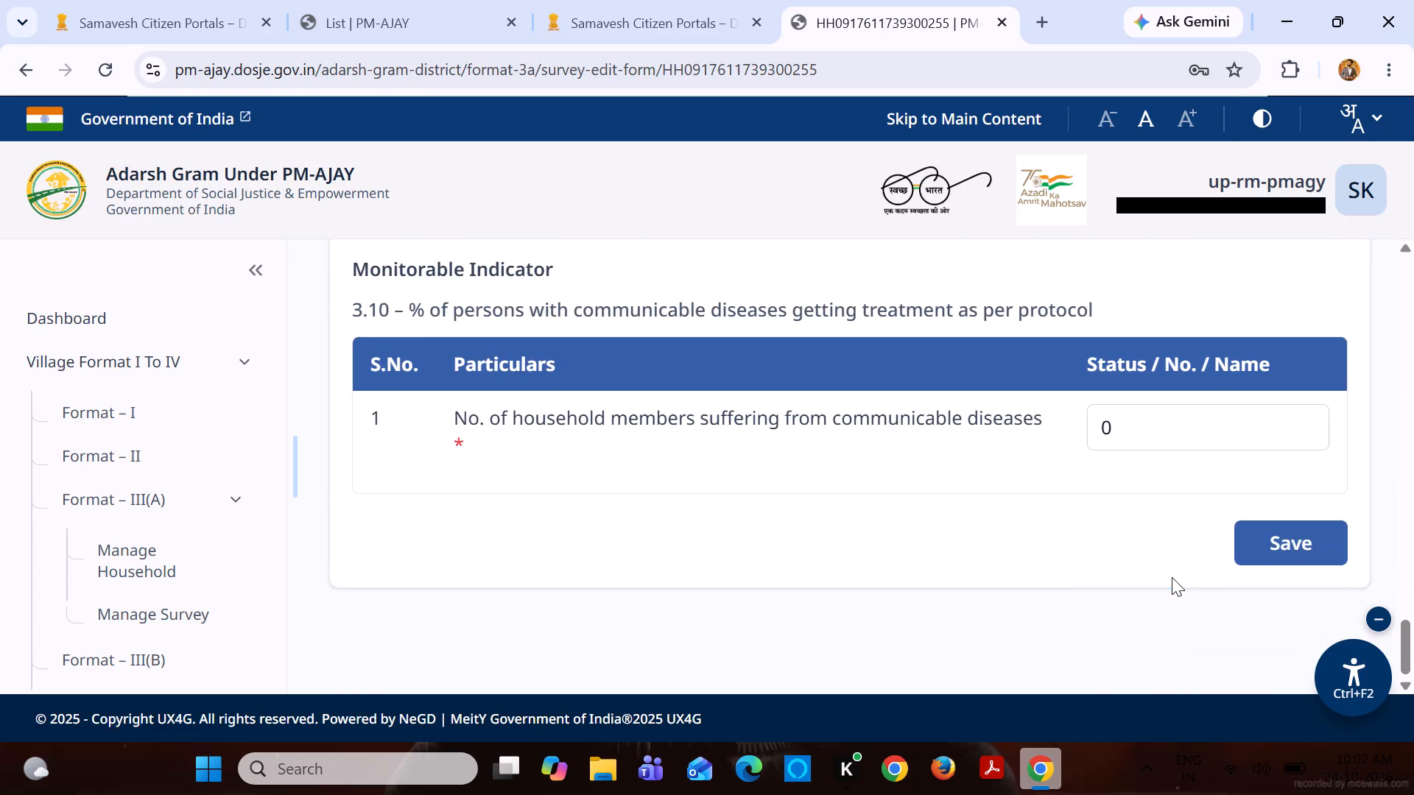
left_click(1330, 526)
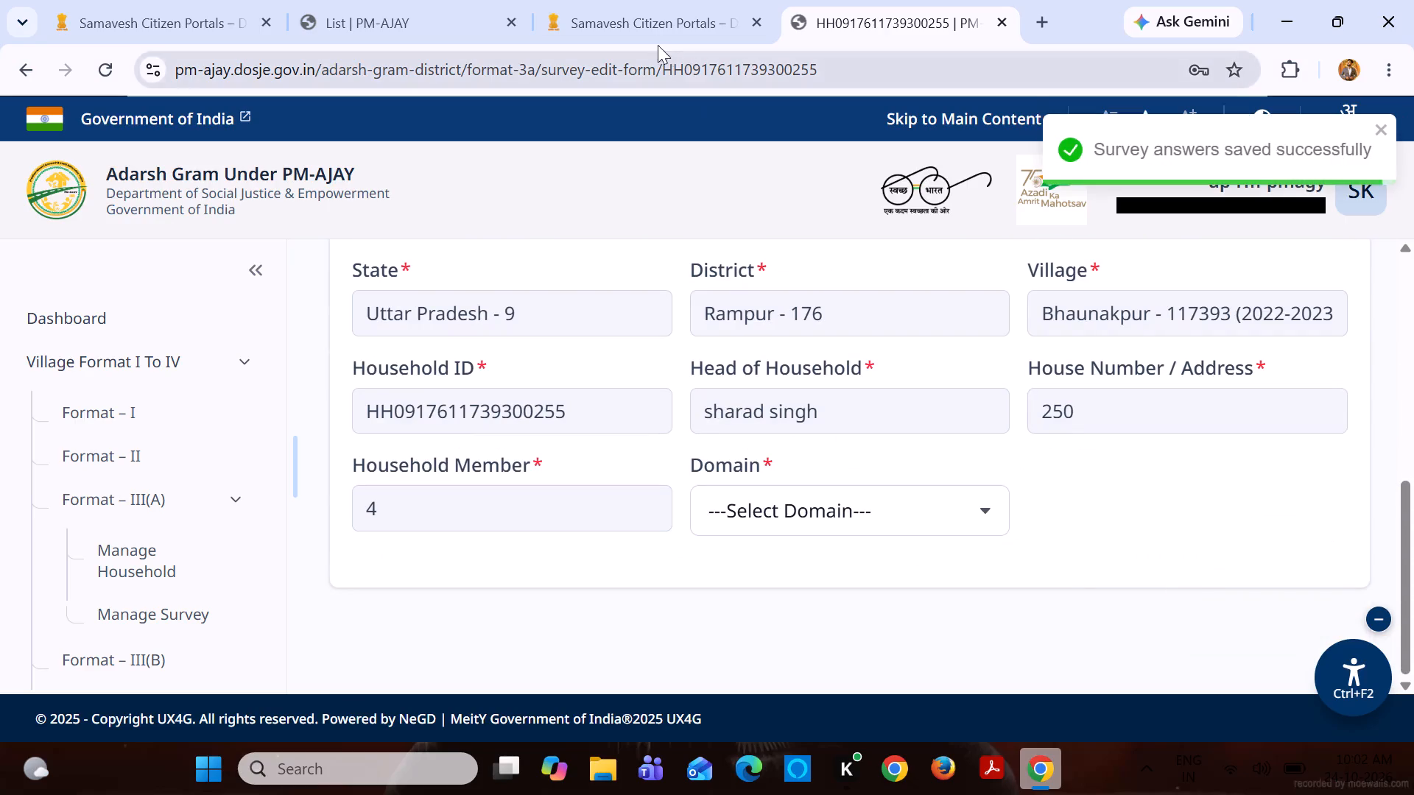
left_click(367, 0)
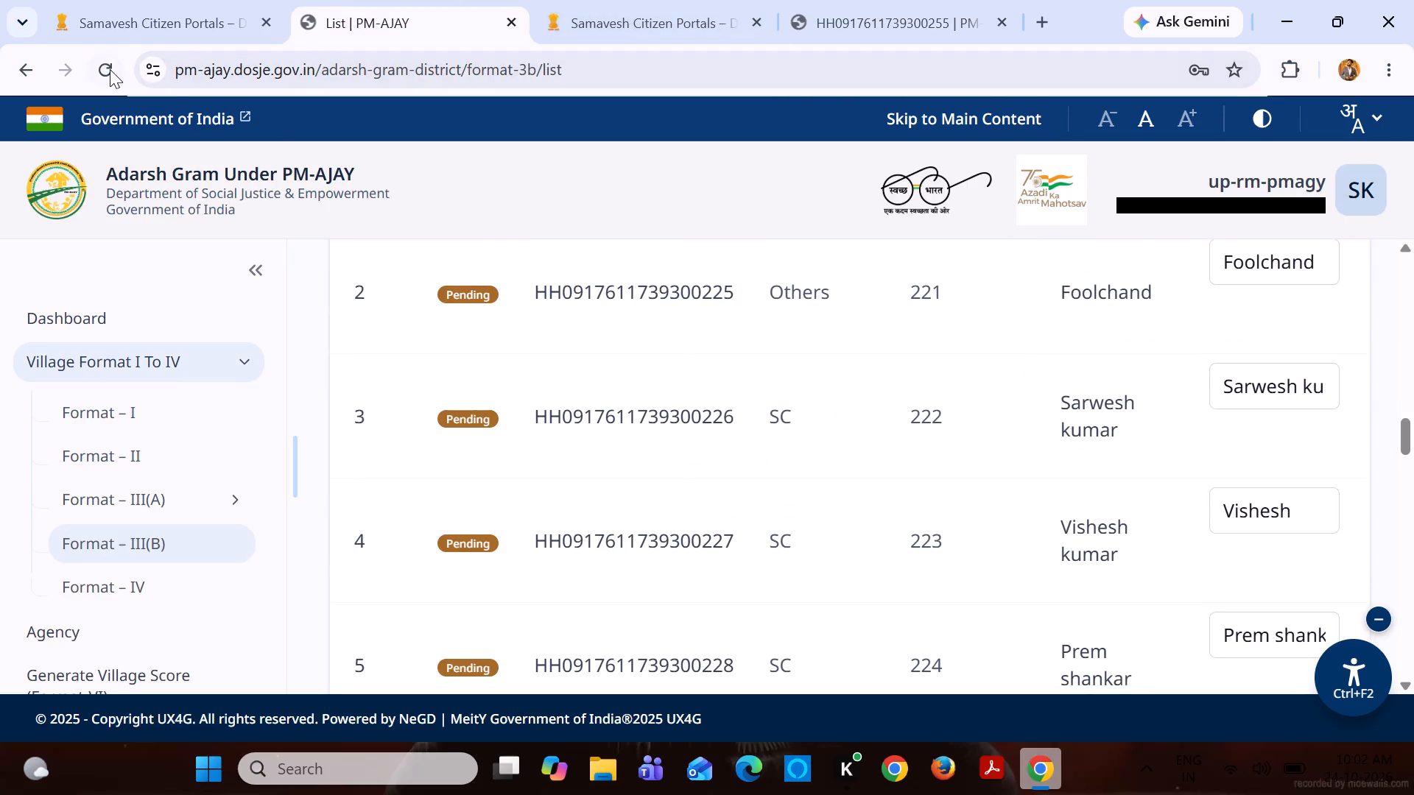
left_click(108, 69)
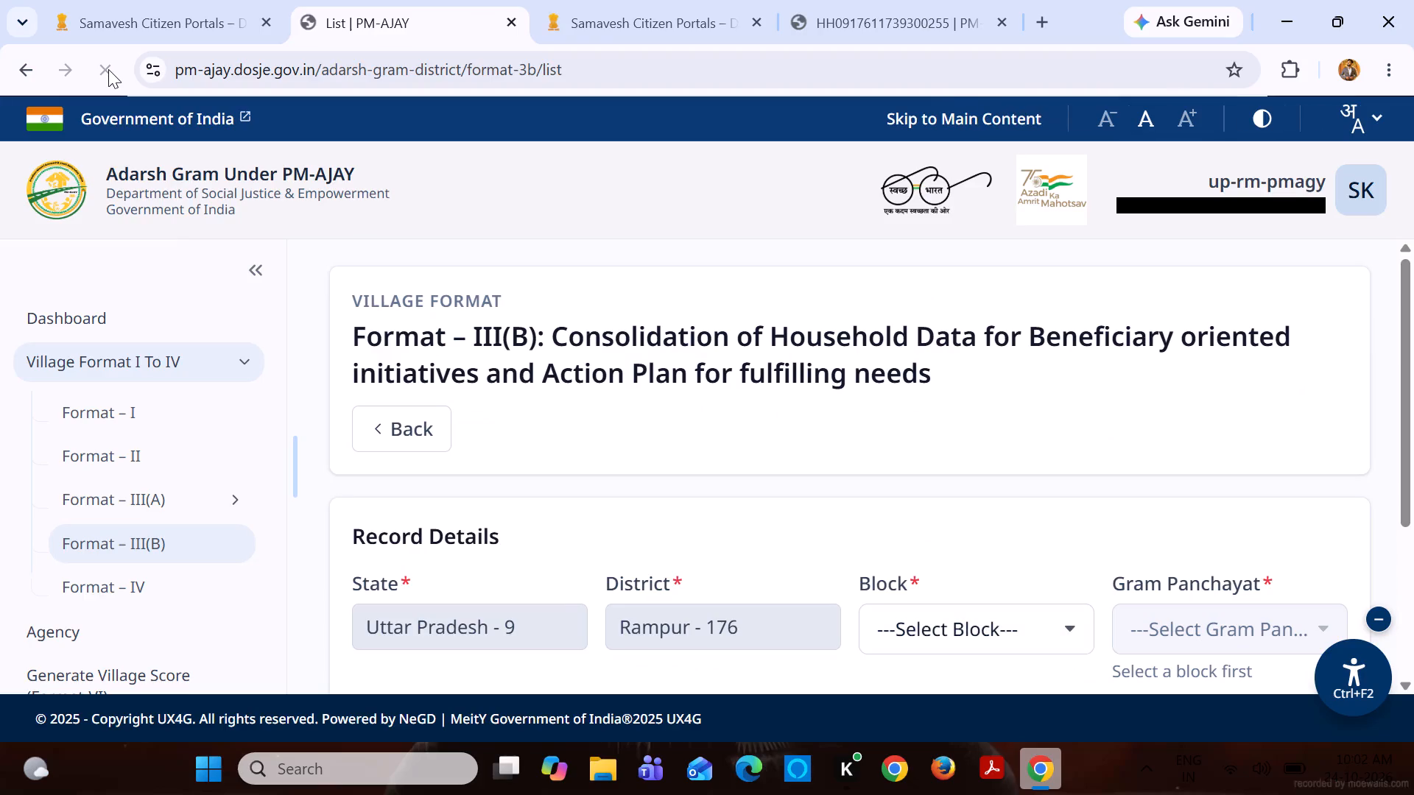
scroll(404, 294, "down", 3)
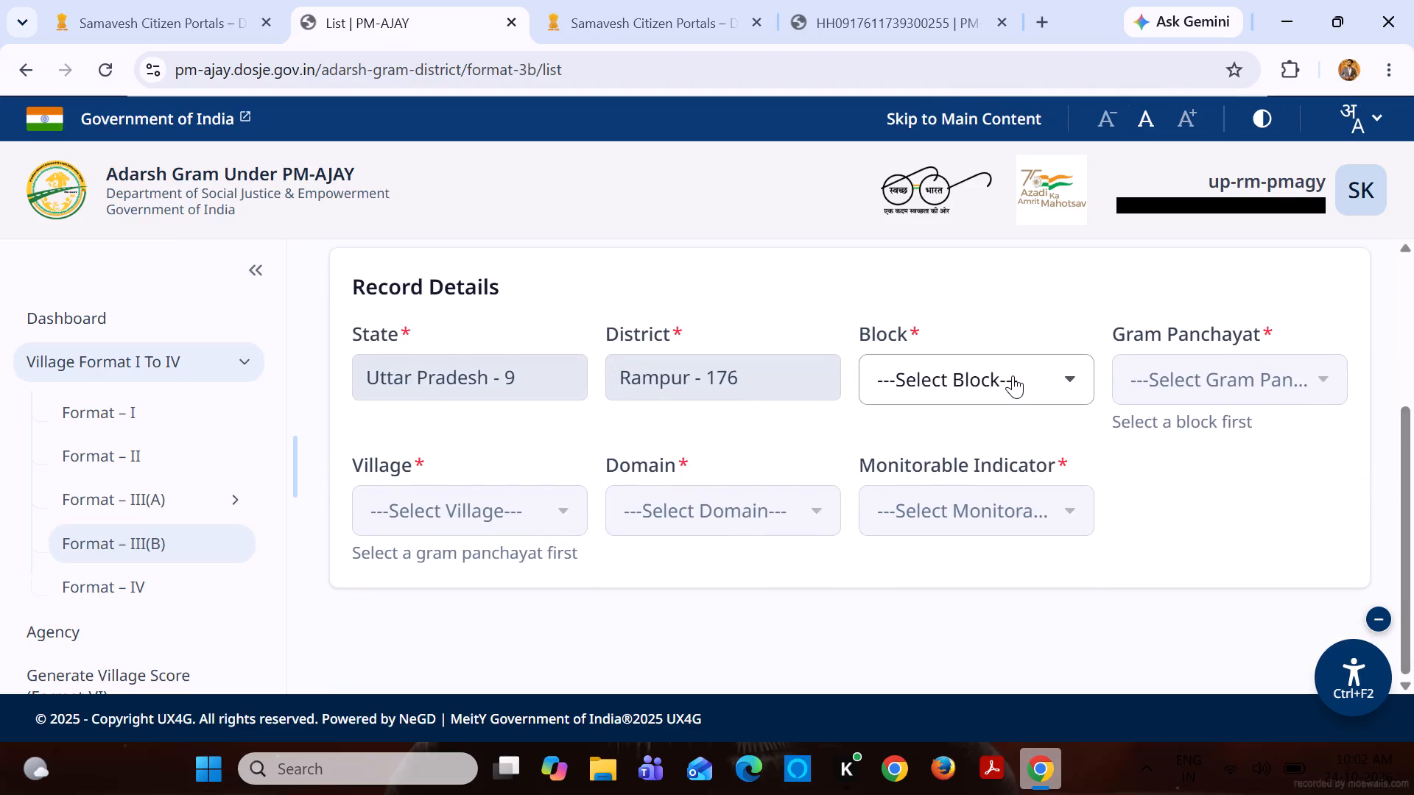
left_click(1013, 375)
left_click(885, 635)
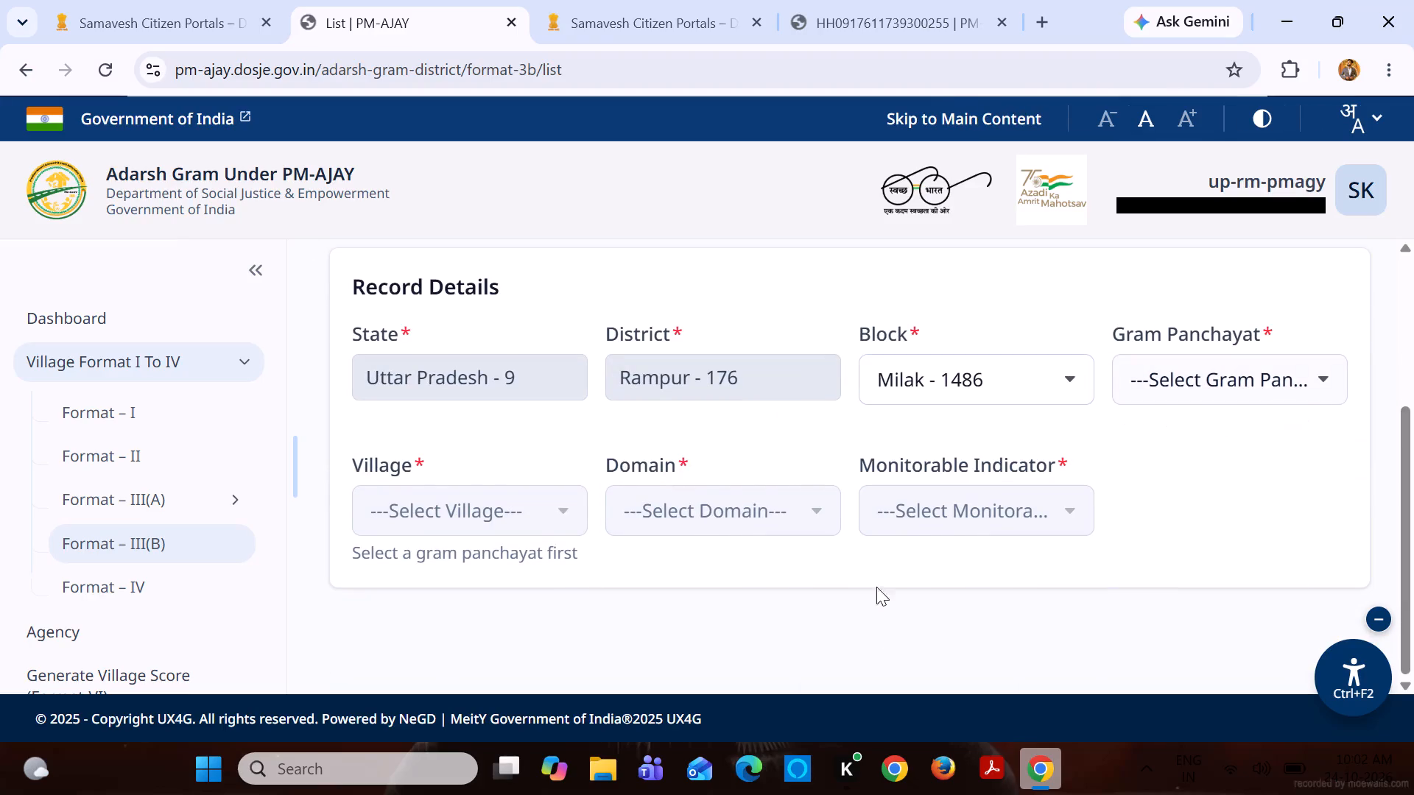
left_click(1225, 374)
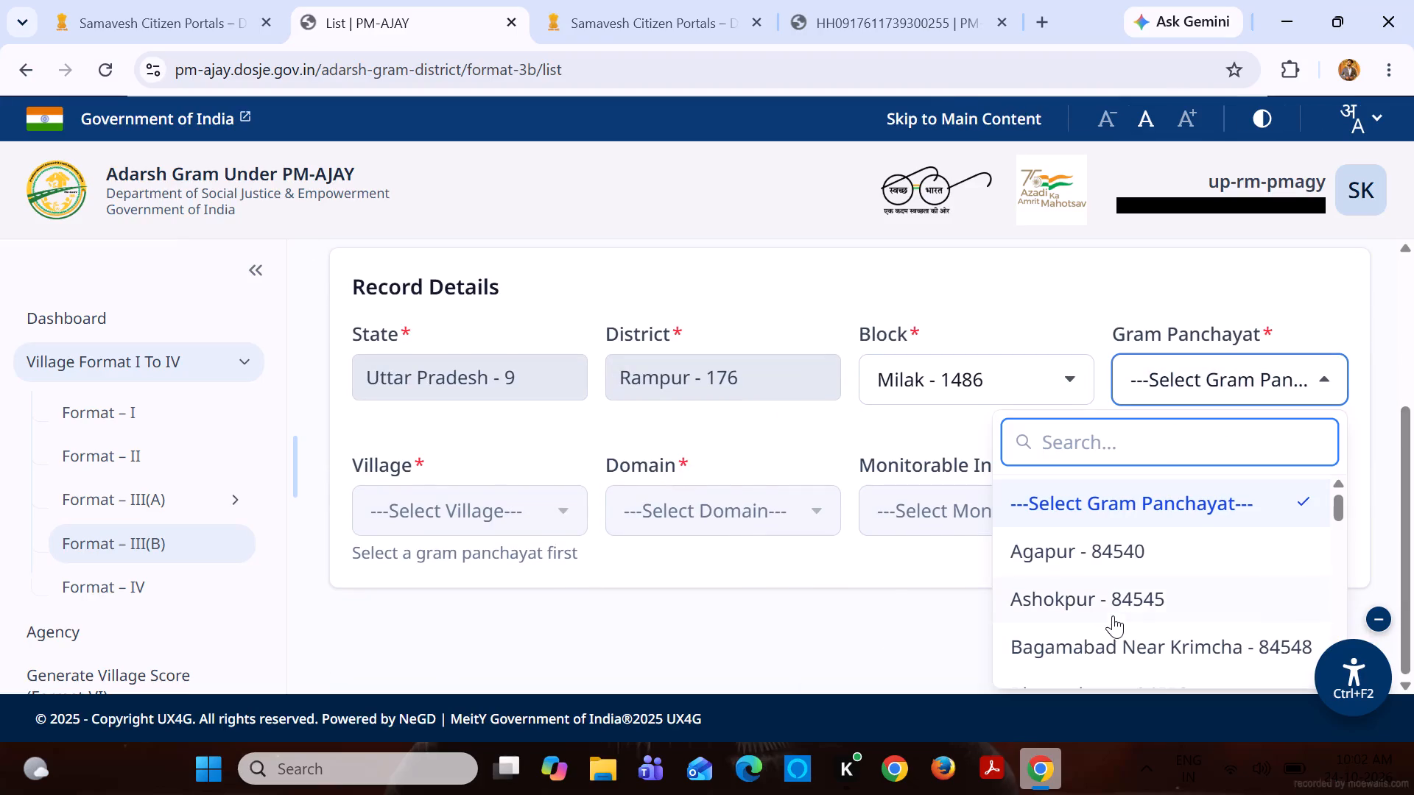
left_click(1095, 674)
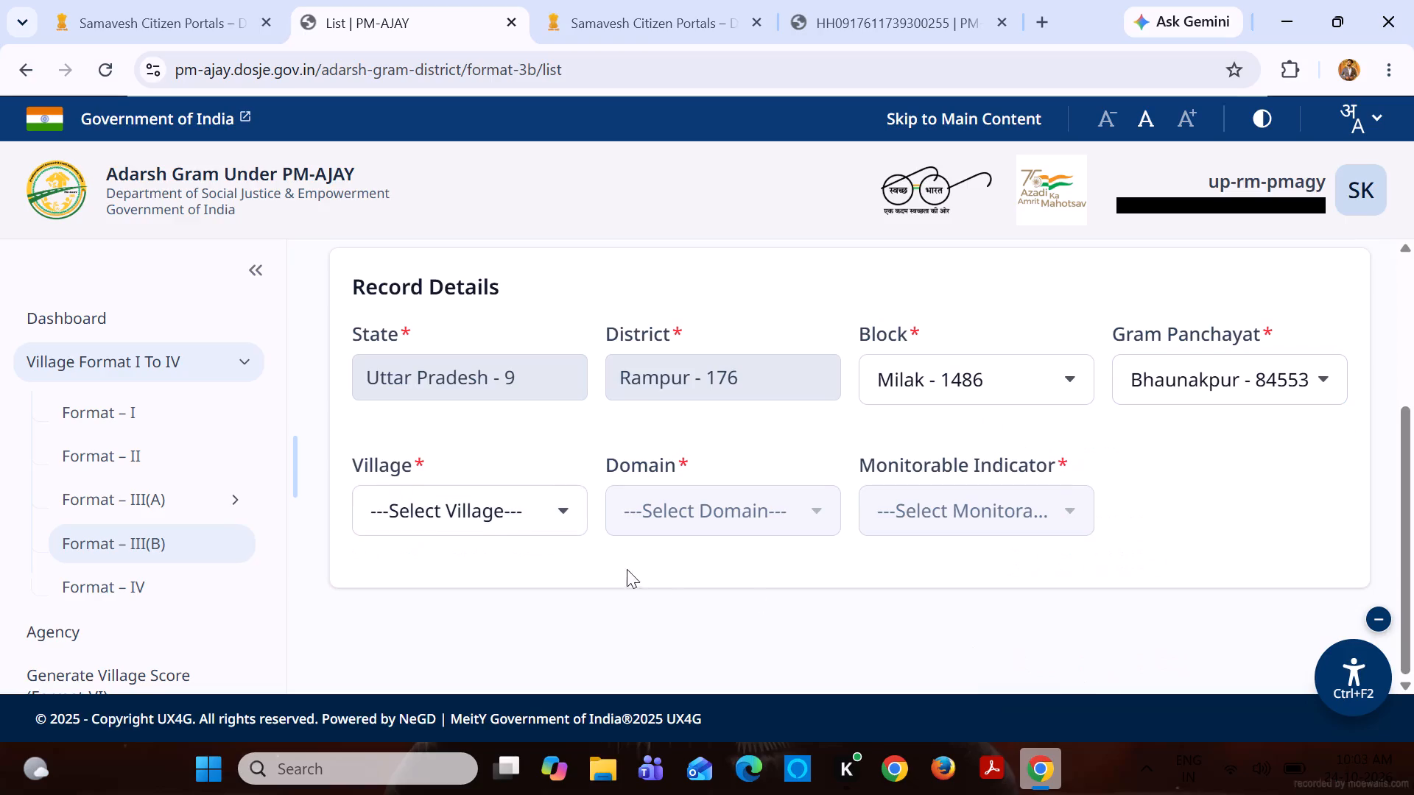
left_click(538, 523)
left_click(434, 406)
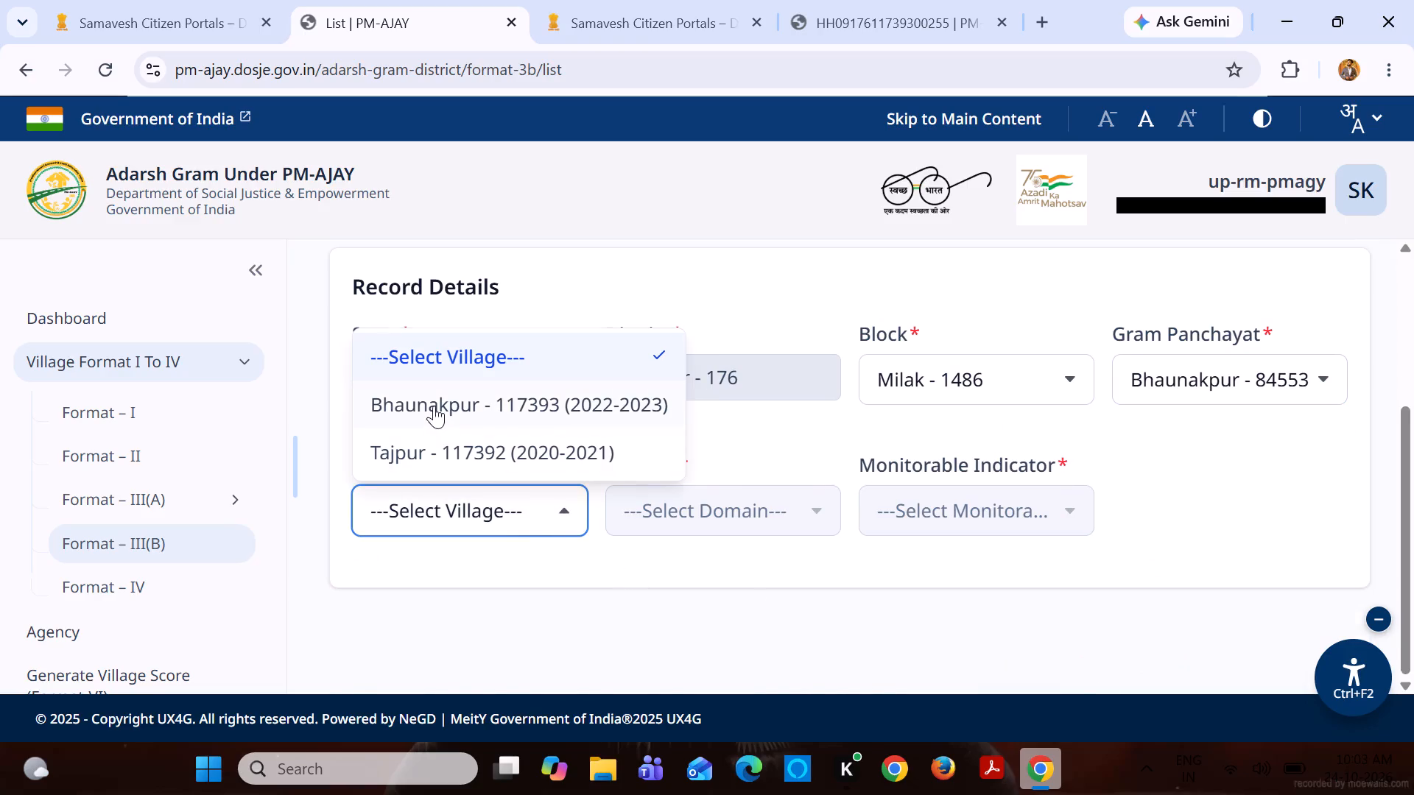
Examine the beneficiary mapping status of Bhaunakpur's indicators with pending beneficiaries.
scroll(798, 451, "down", 4)
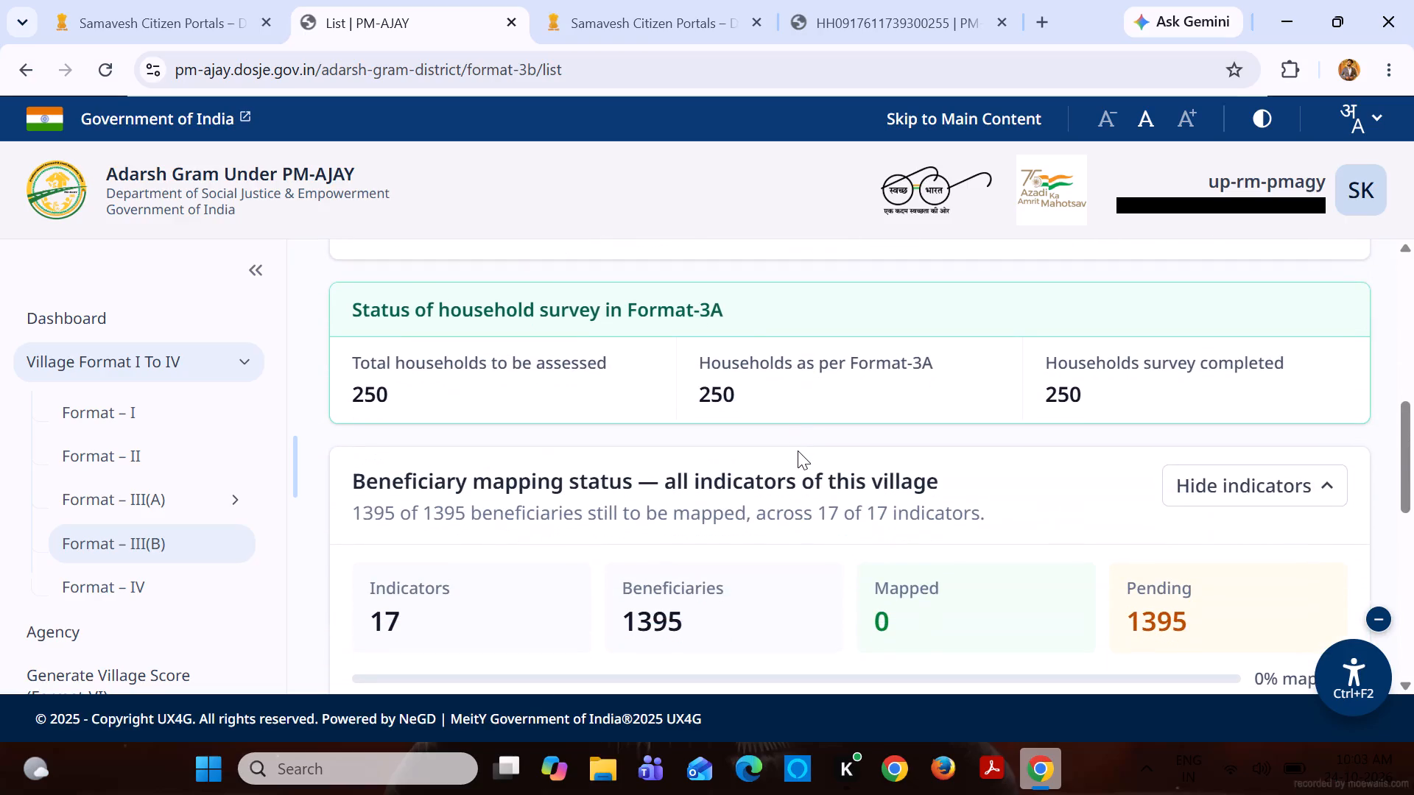
scroll(798, 451, "down", 4)
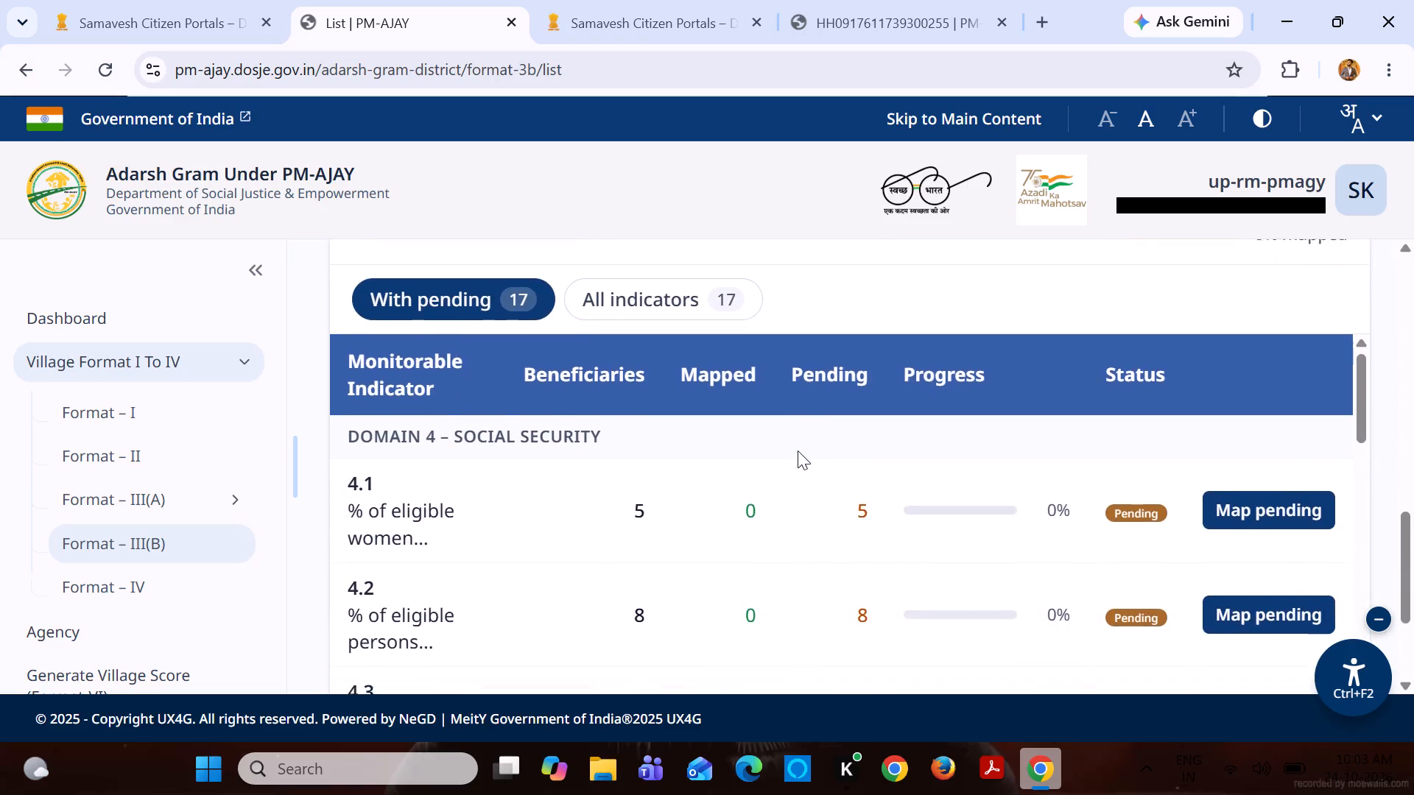
scroll(798, 451, "down", 2)
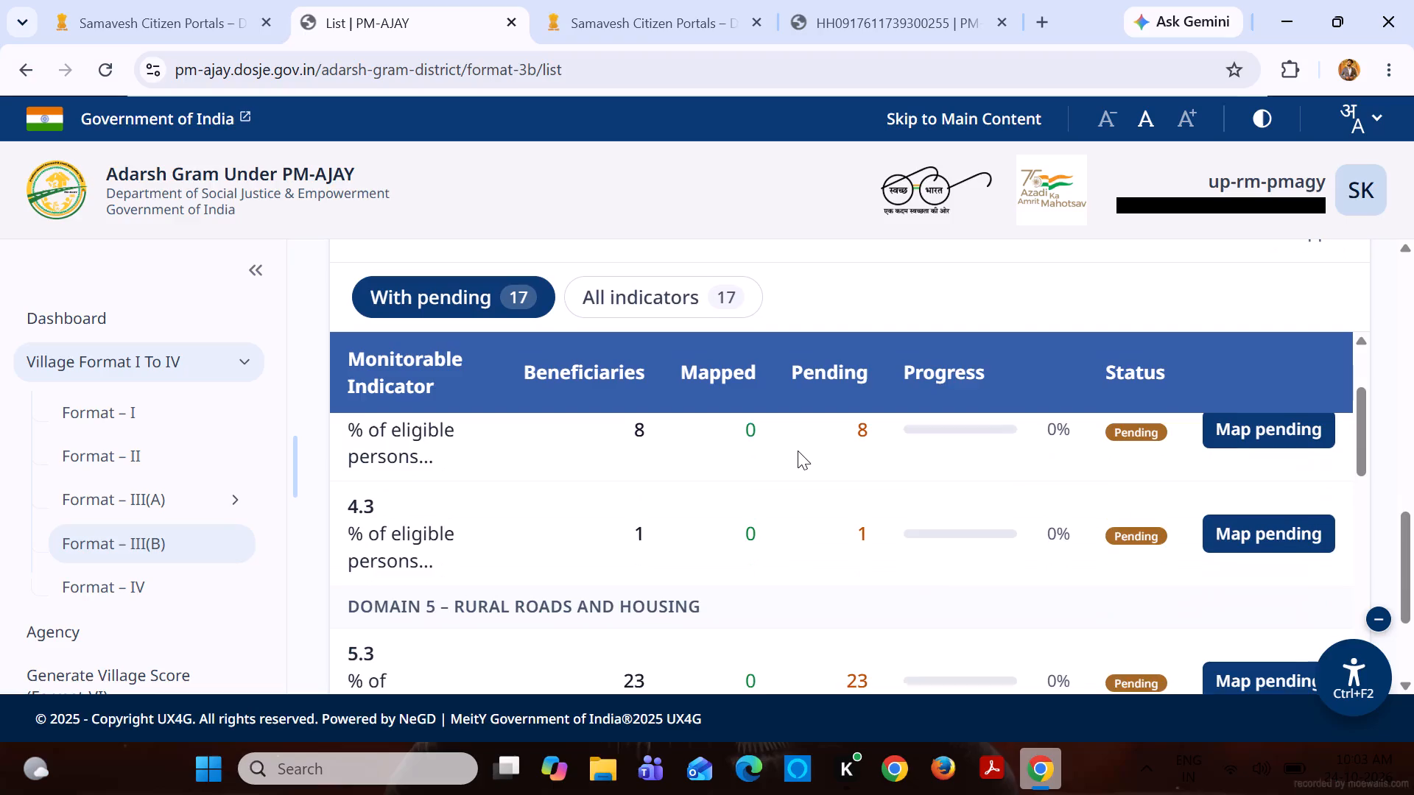
scroll(798, 451, "down", 1)
scroll(798, 451, "up", 2)
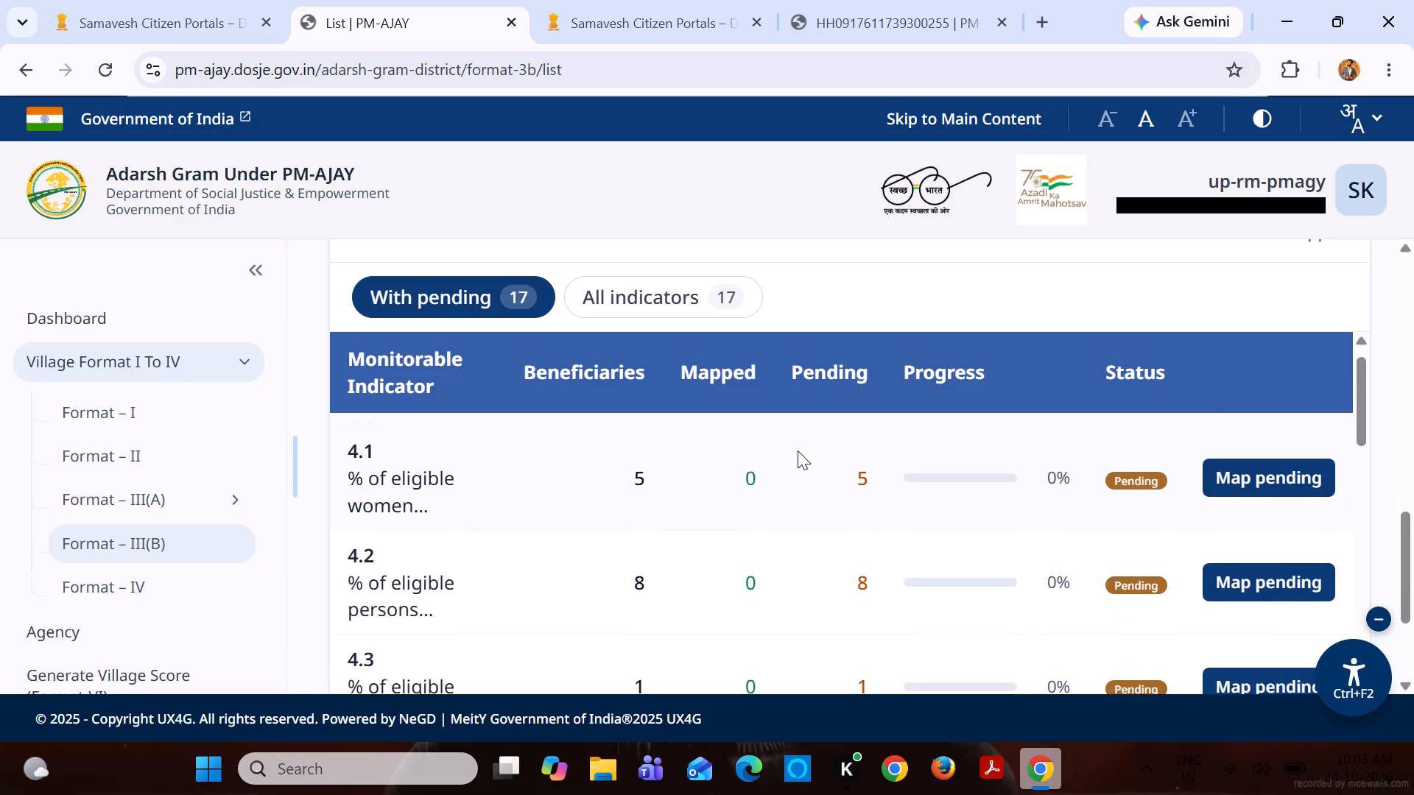
scroll(798, 451, "up", 1)
Open the pending mapping for indicator 4.1 (Widow Pension) and review the listed households and house numbers.
left_click(1275, 487)
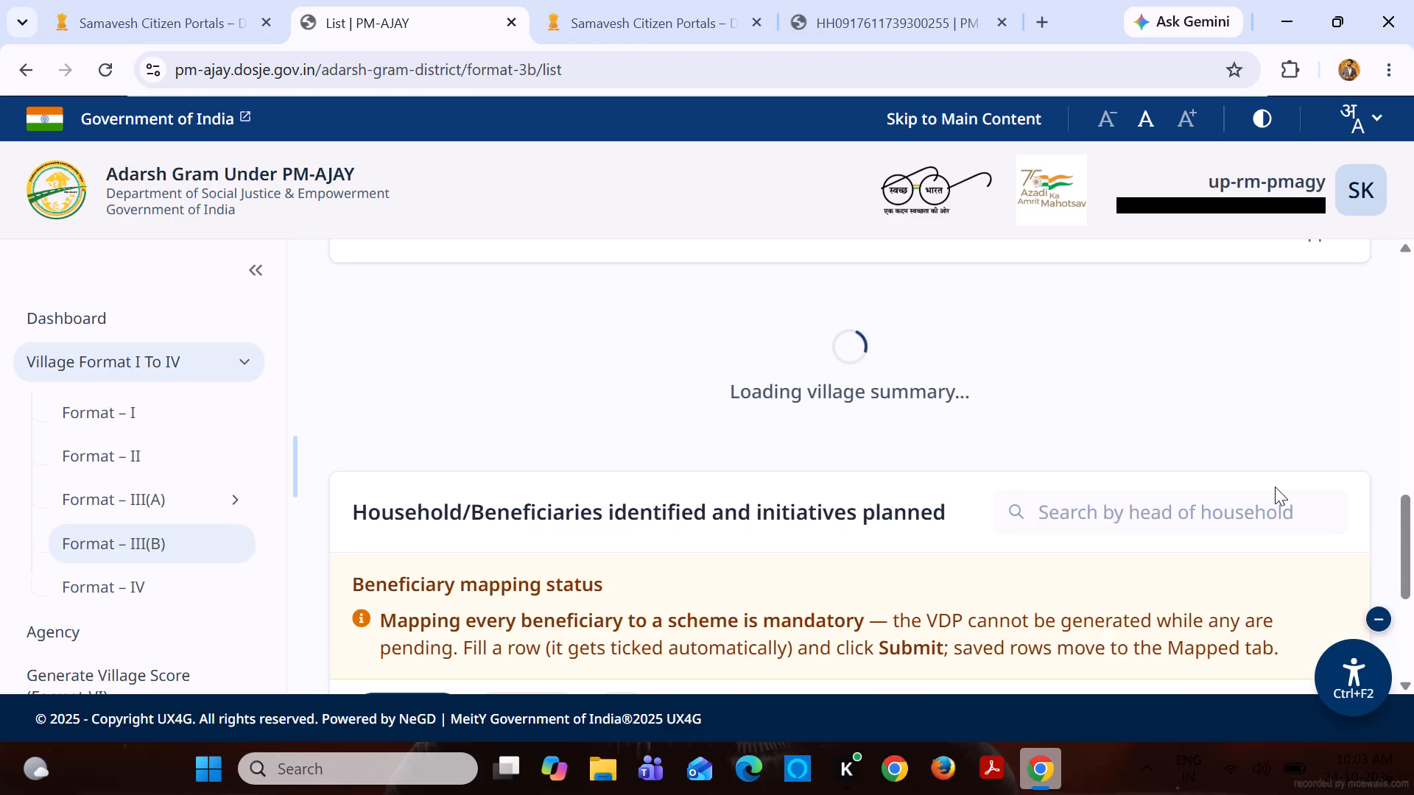
scroll(1275, 487, "down", 1)
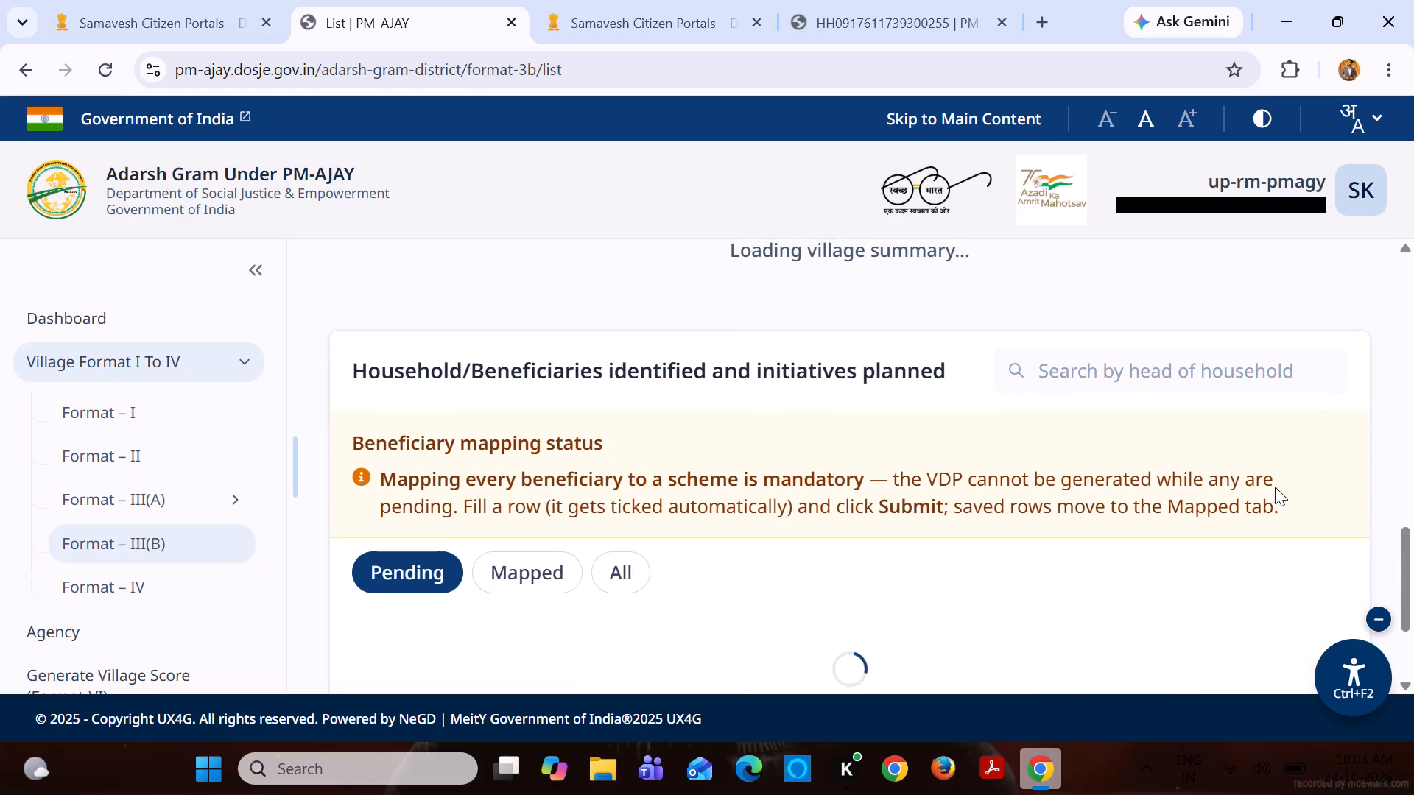
scroll(1275, 487, "down", 4)
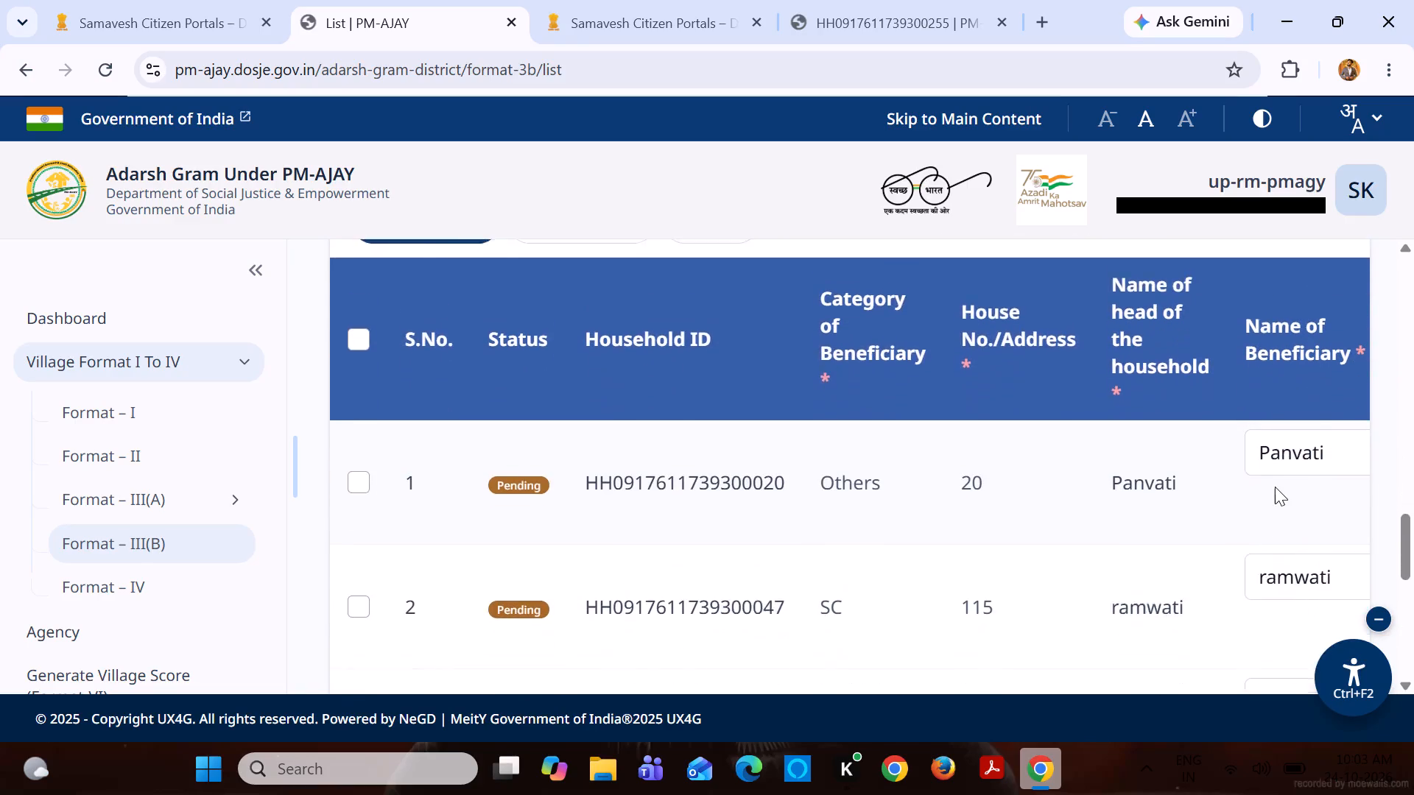
scroll(1275, 487, "down", 1)
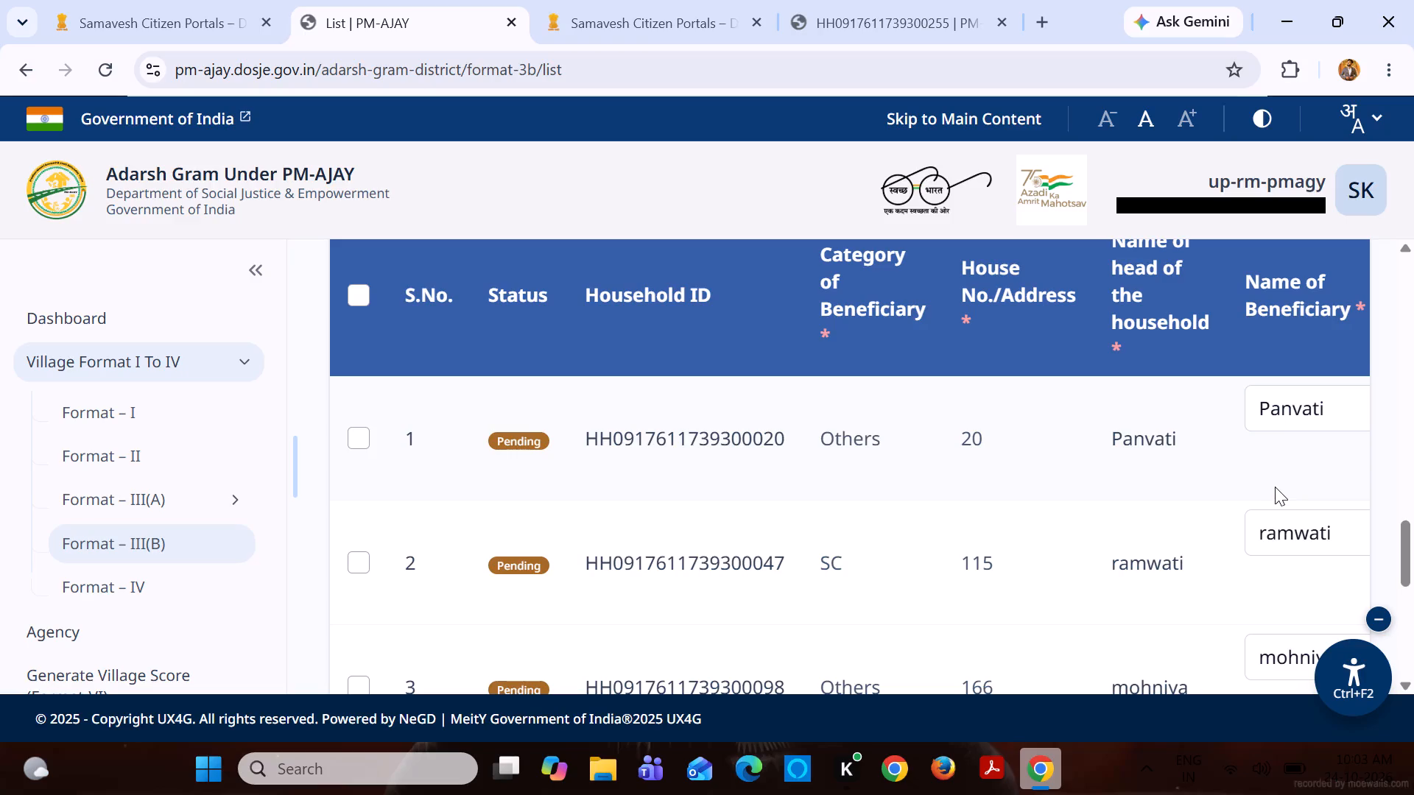
scroll(1275, 487, "down", 2)
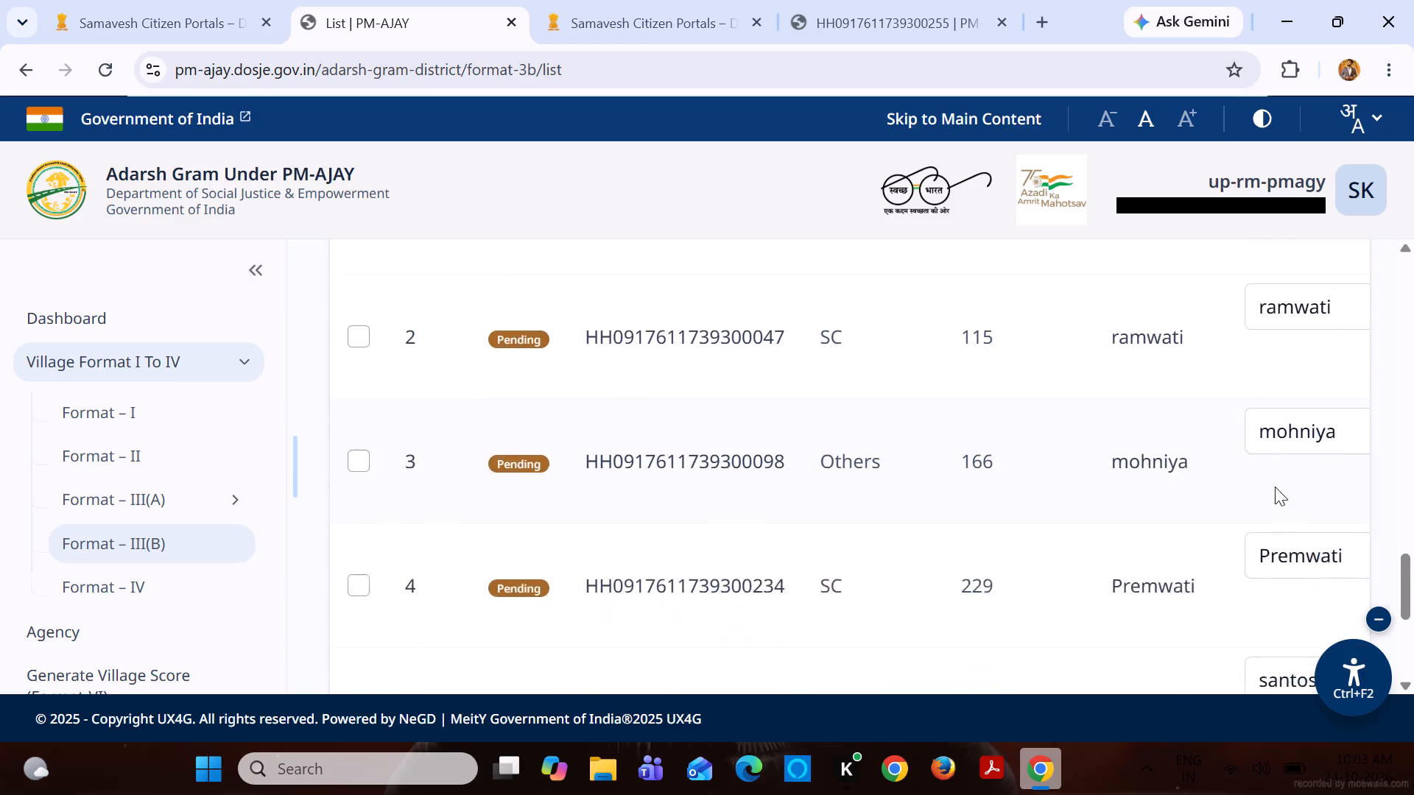
scroll(1275, 487, "down", 2)
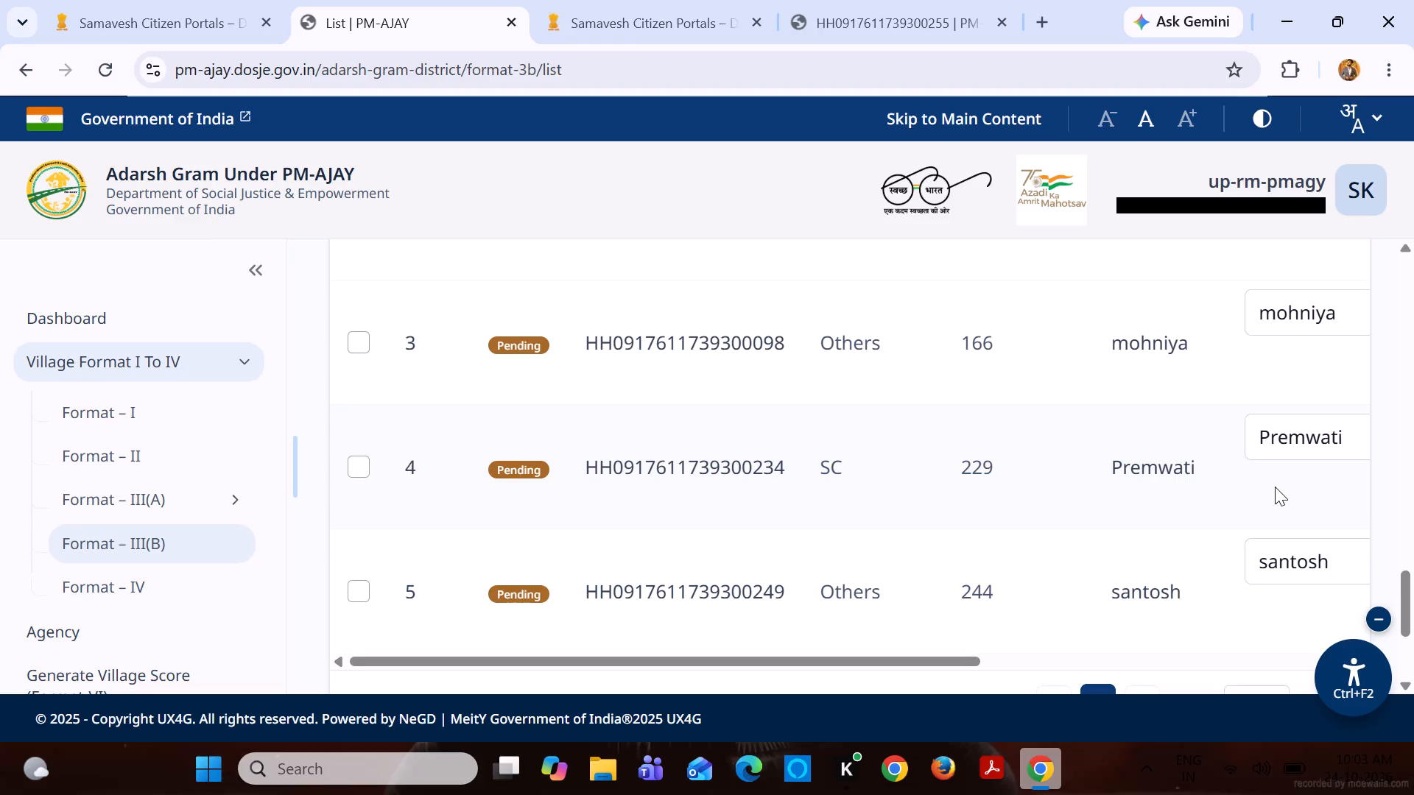
scroll(1275, 487, "down", 1)
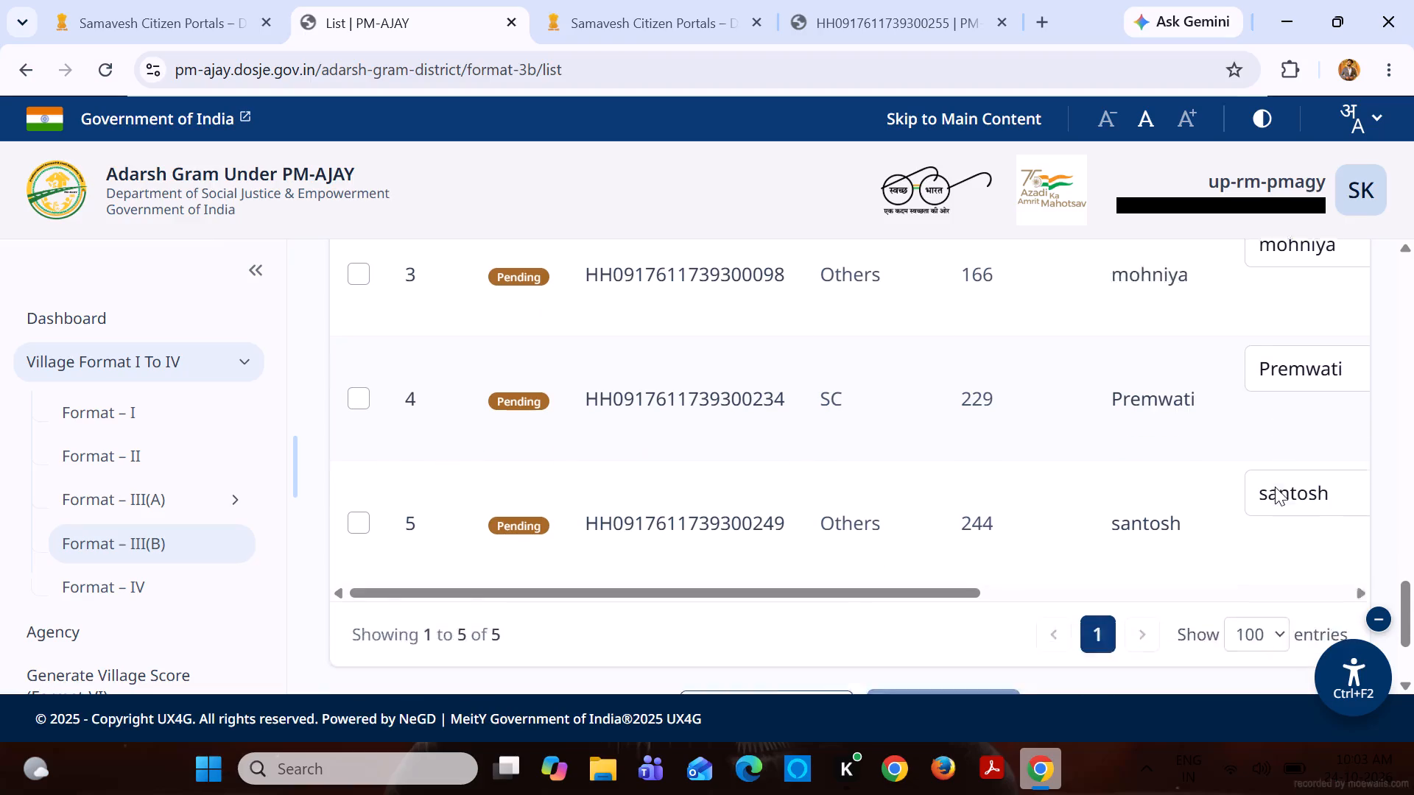
scroll(1275, 487, "down", 1)
scroll(1275, 487, "up", 11)
Select monitorable indicator 4.2 (Old Age Pension) and review its pending beneficiaries' households and house numbers.
scroll(1202, 529, "down", 1)
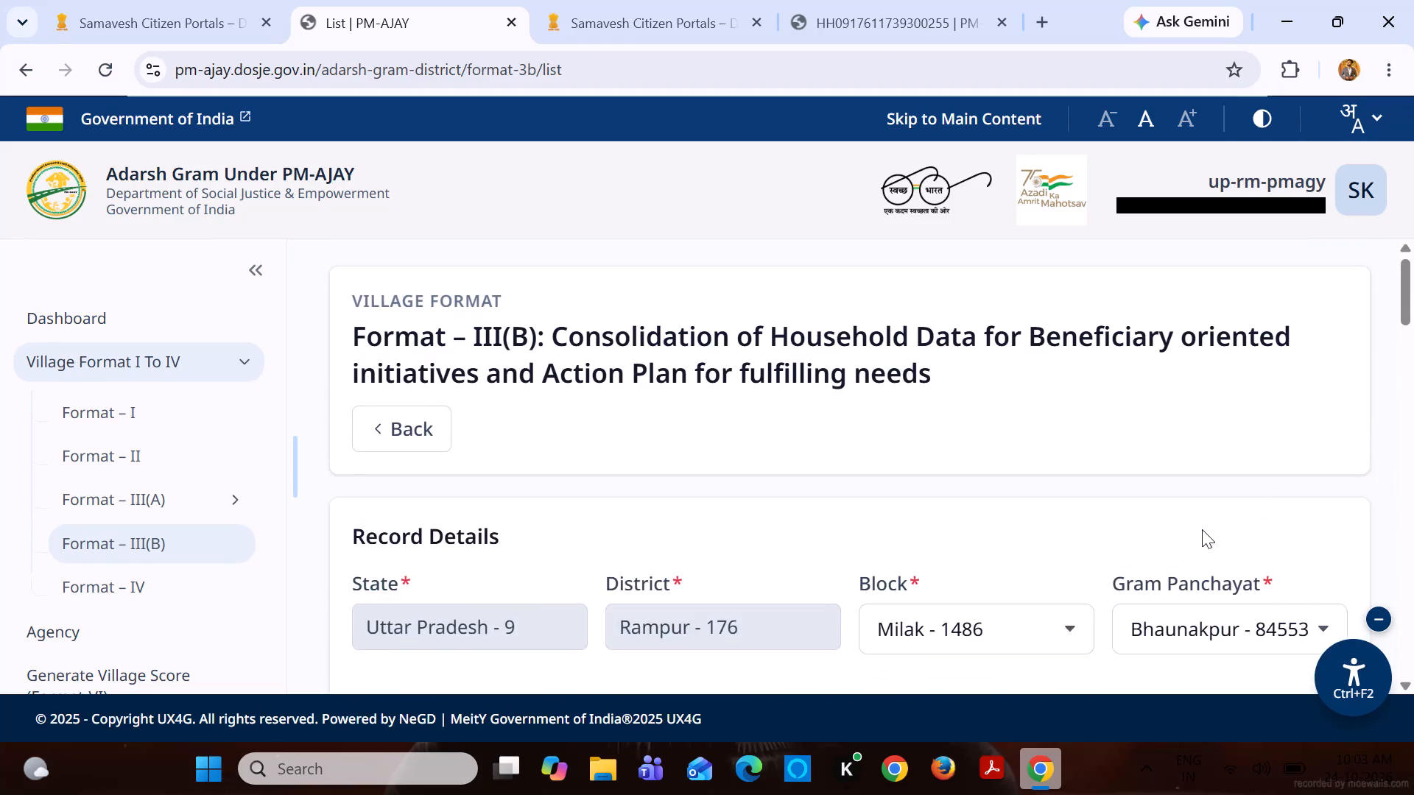
scroll(1202, 529, "down", 3)
left_click(1067, 458)
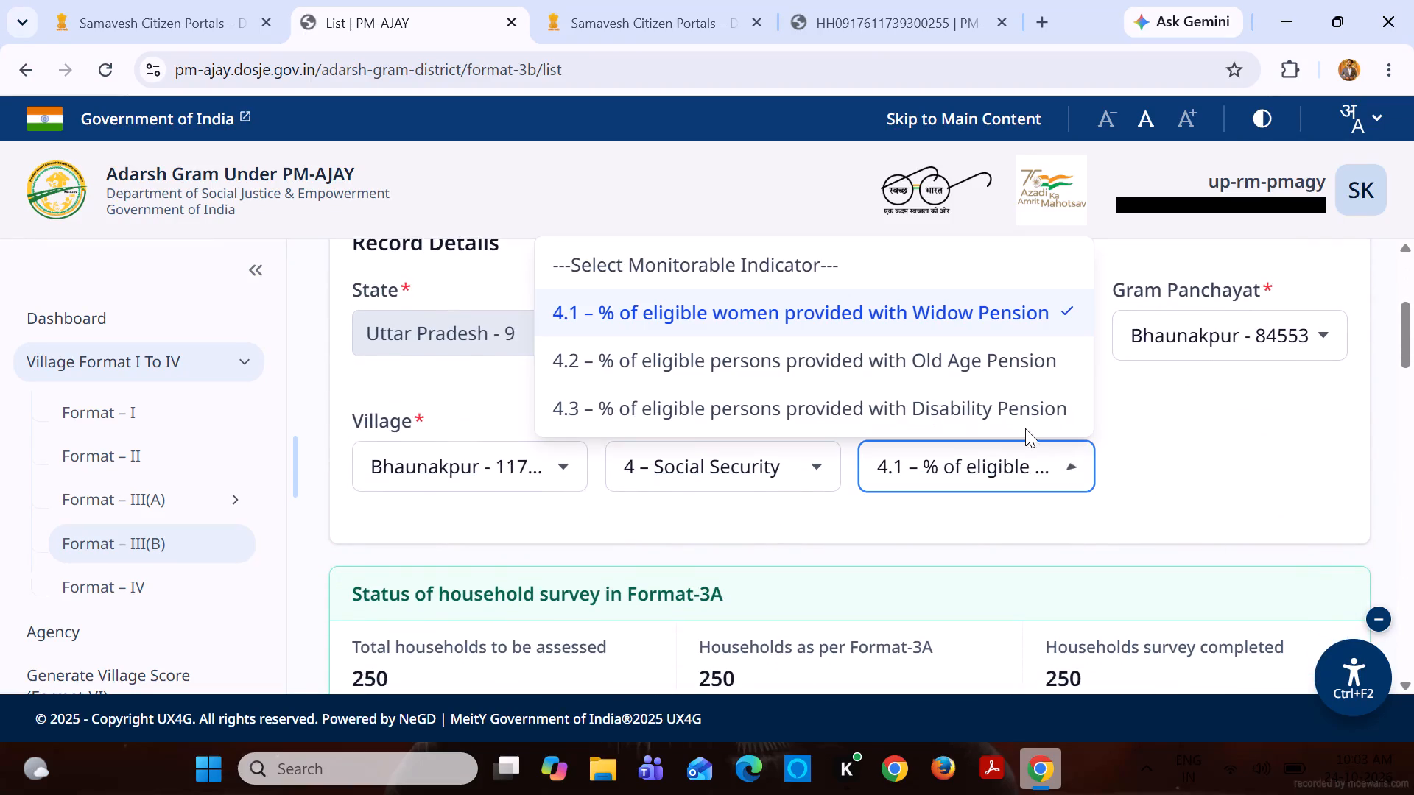
left_click(921, 349)
scroll(1088, 490, "down", 2)
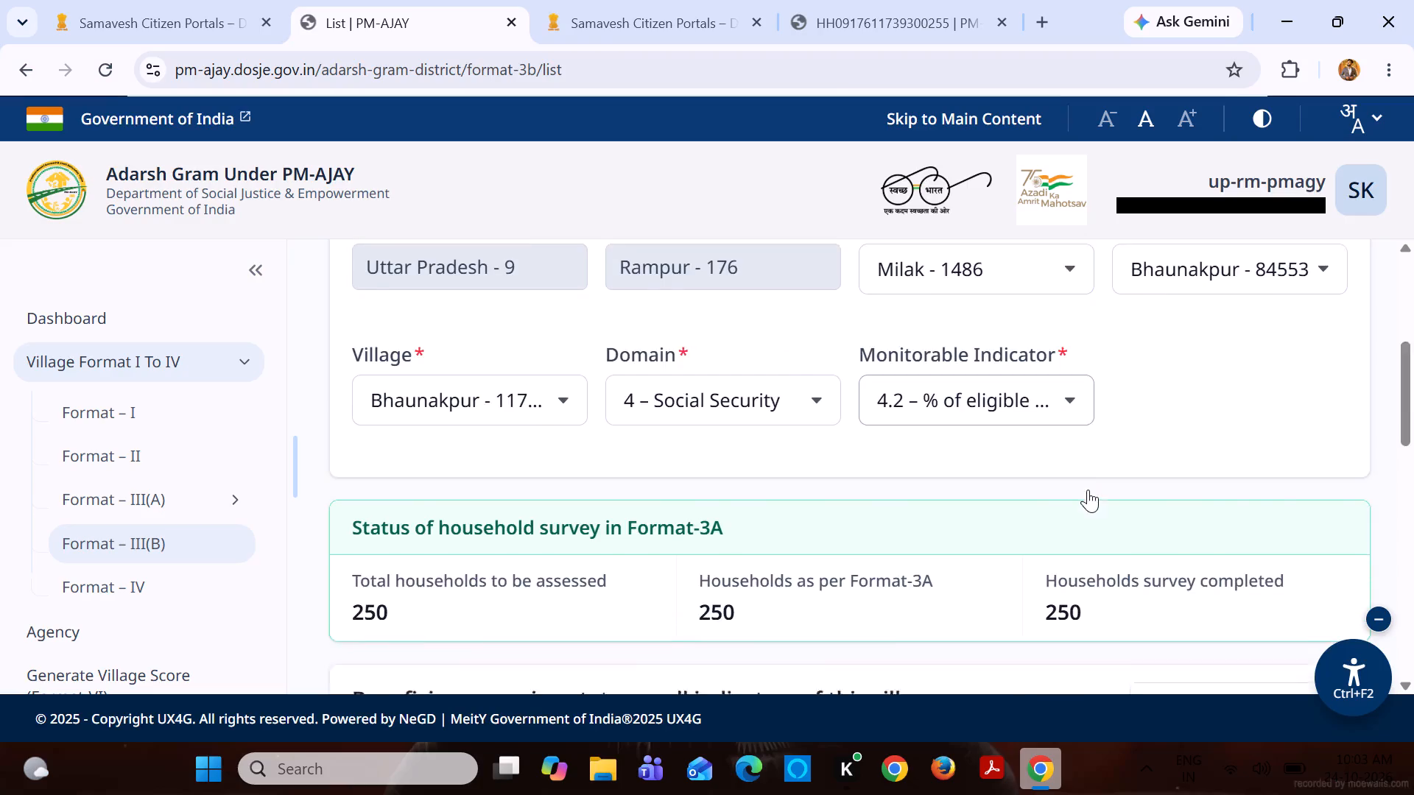
scroll(1088, 490, "down", 6)
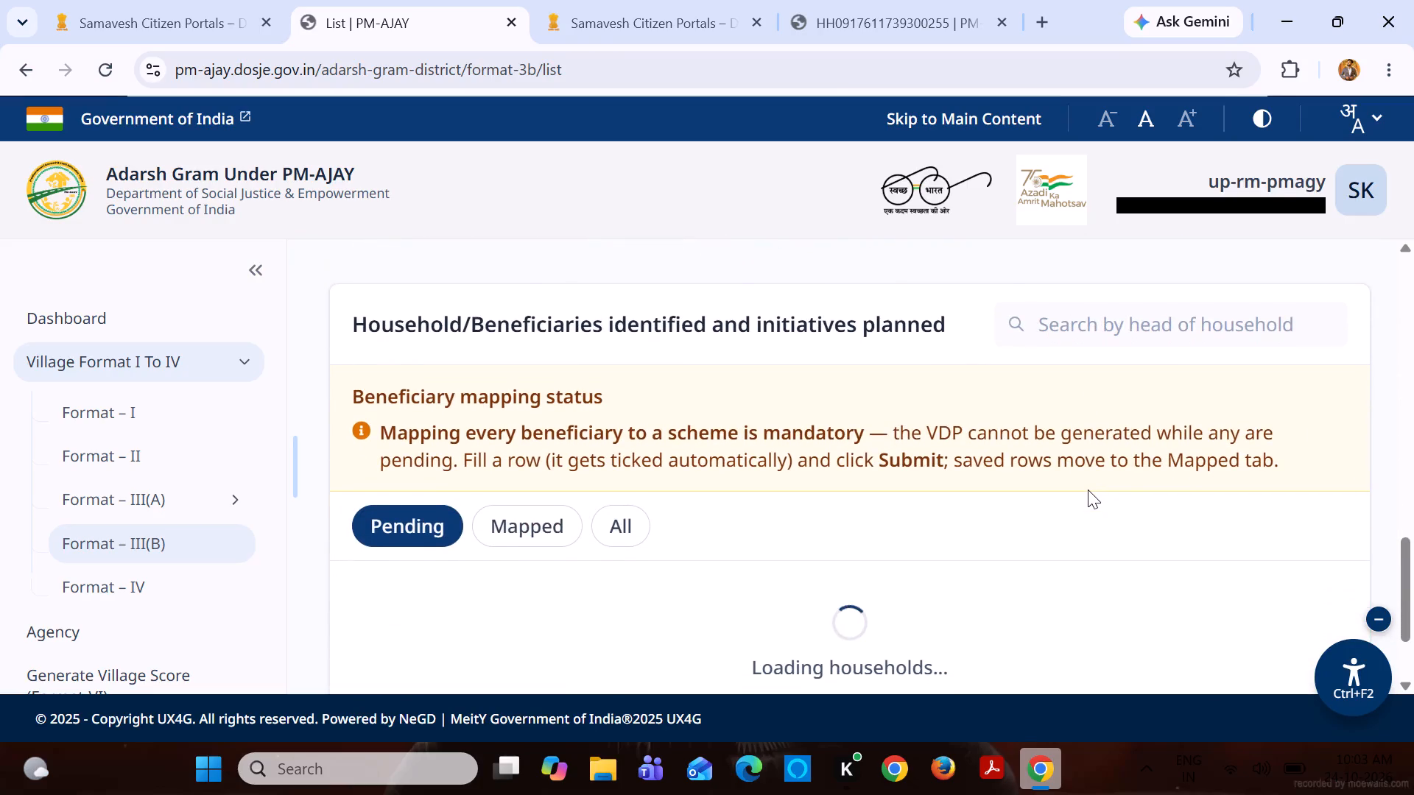
scroll(1088, 490, "down", 5)
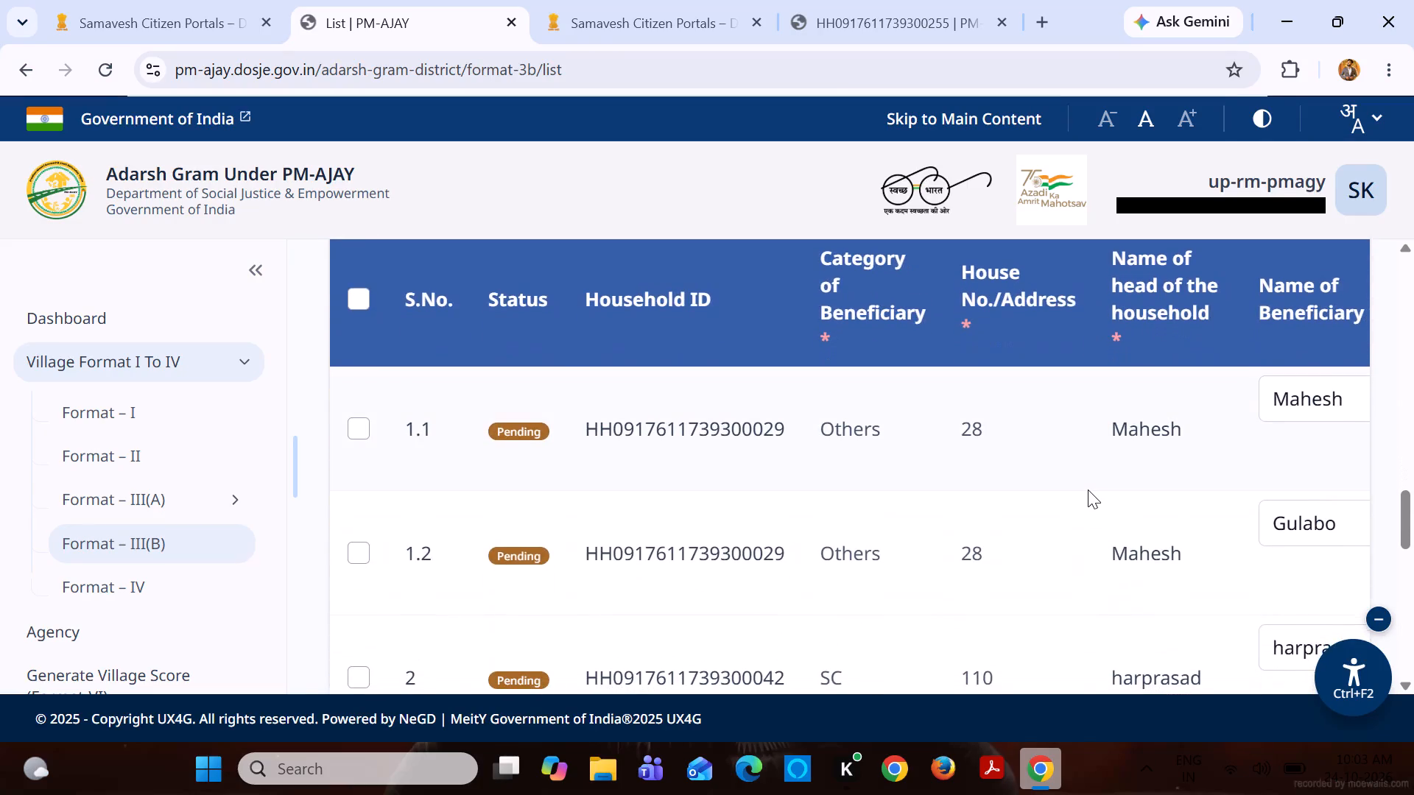
scroll(1088, 490, "down", 4)
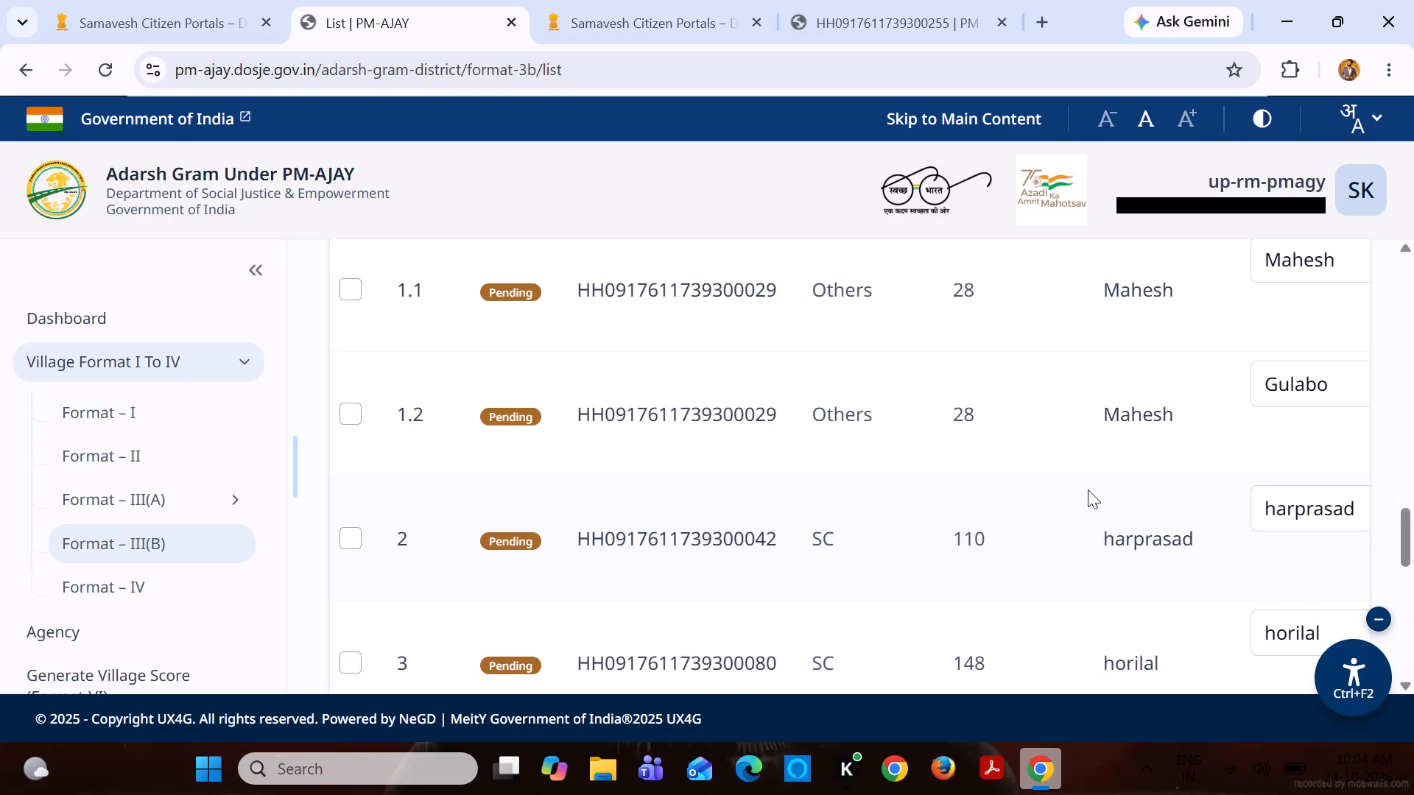
scroll(1088, 490, "down", 4)
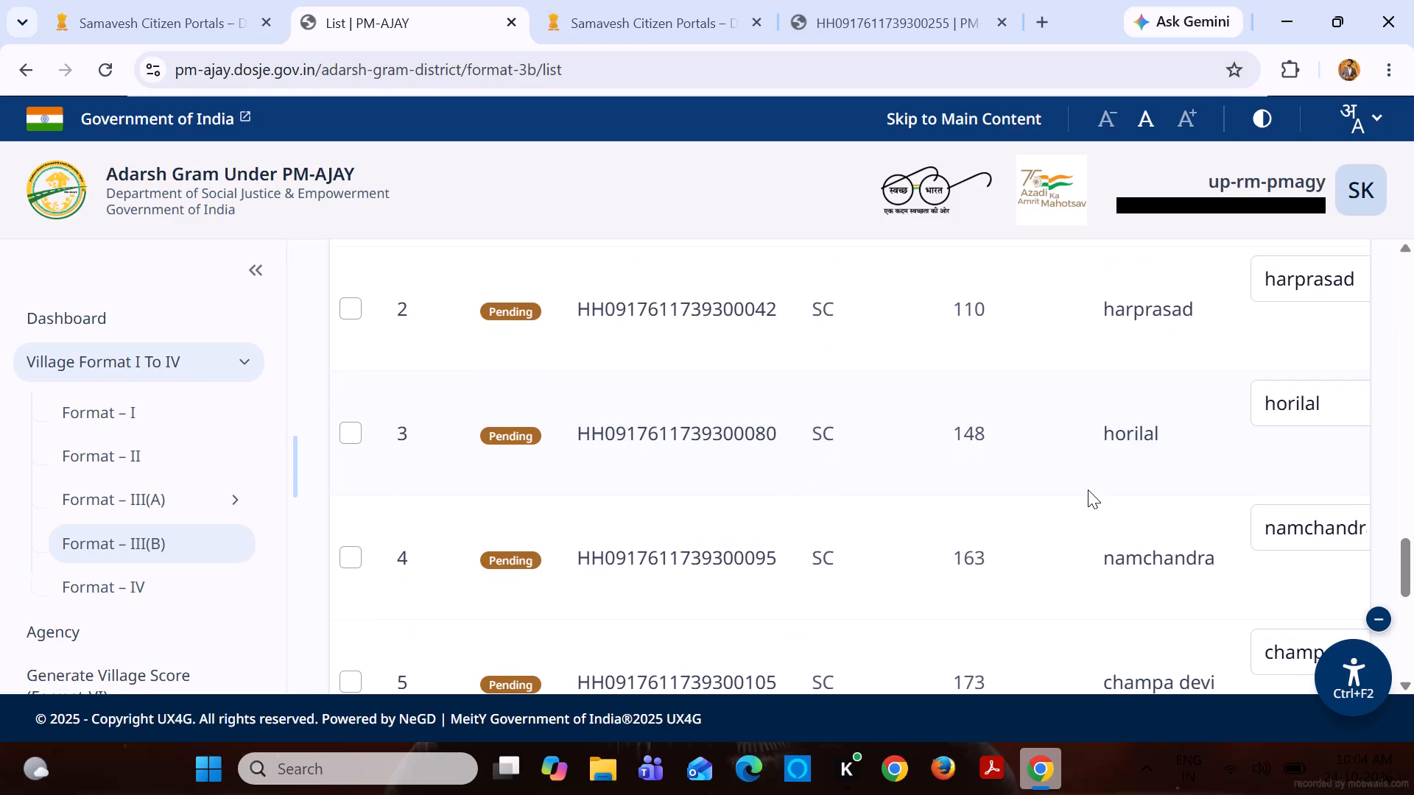
scroll(1088, 490, "down", 5)
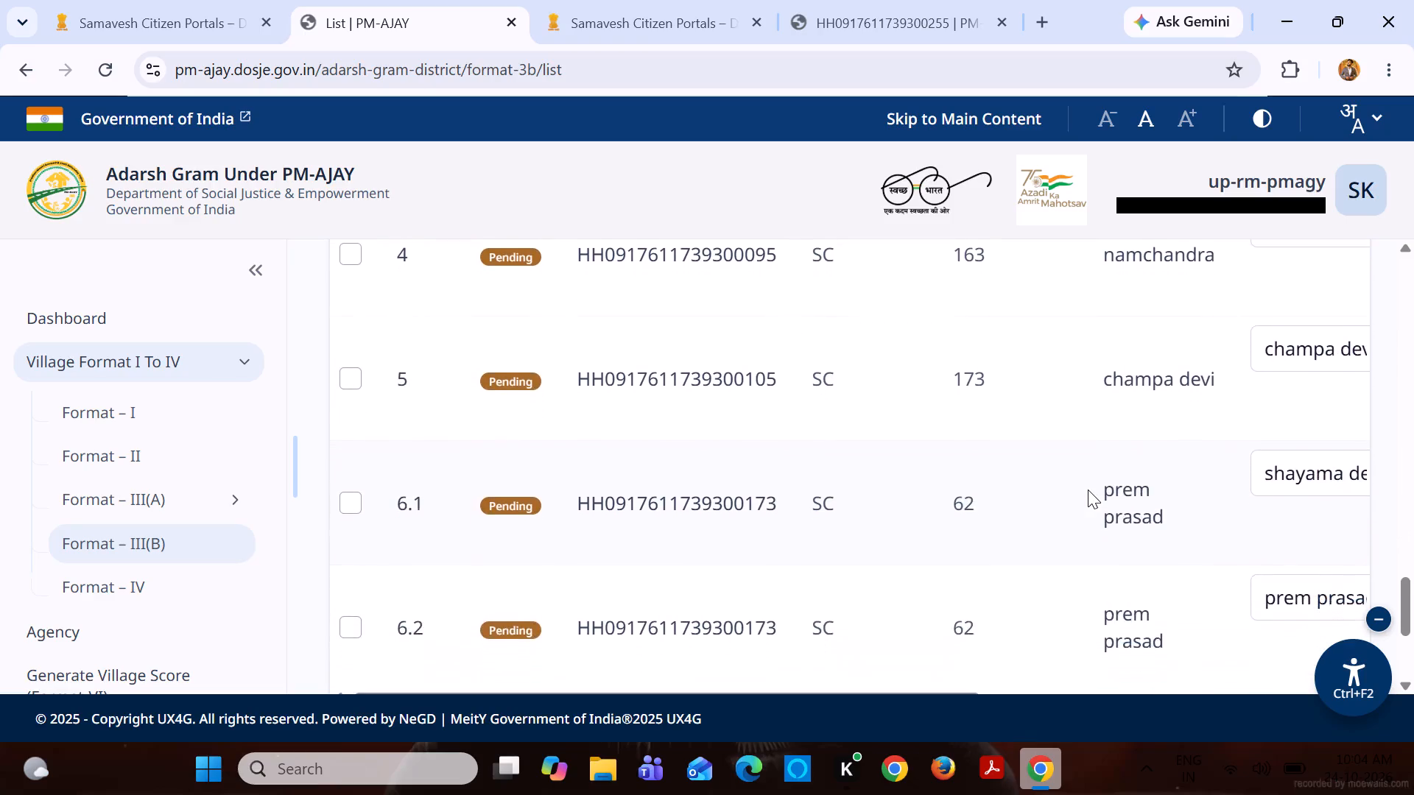
scroll(1088, 490, "down", 1)
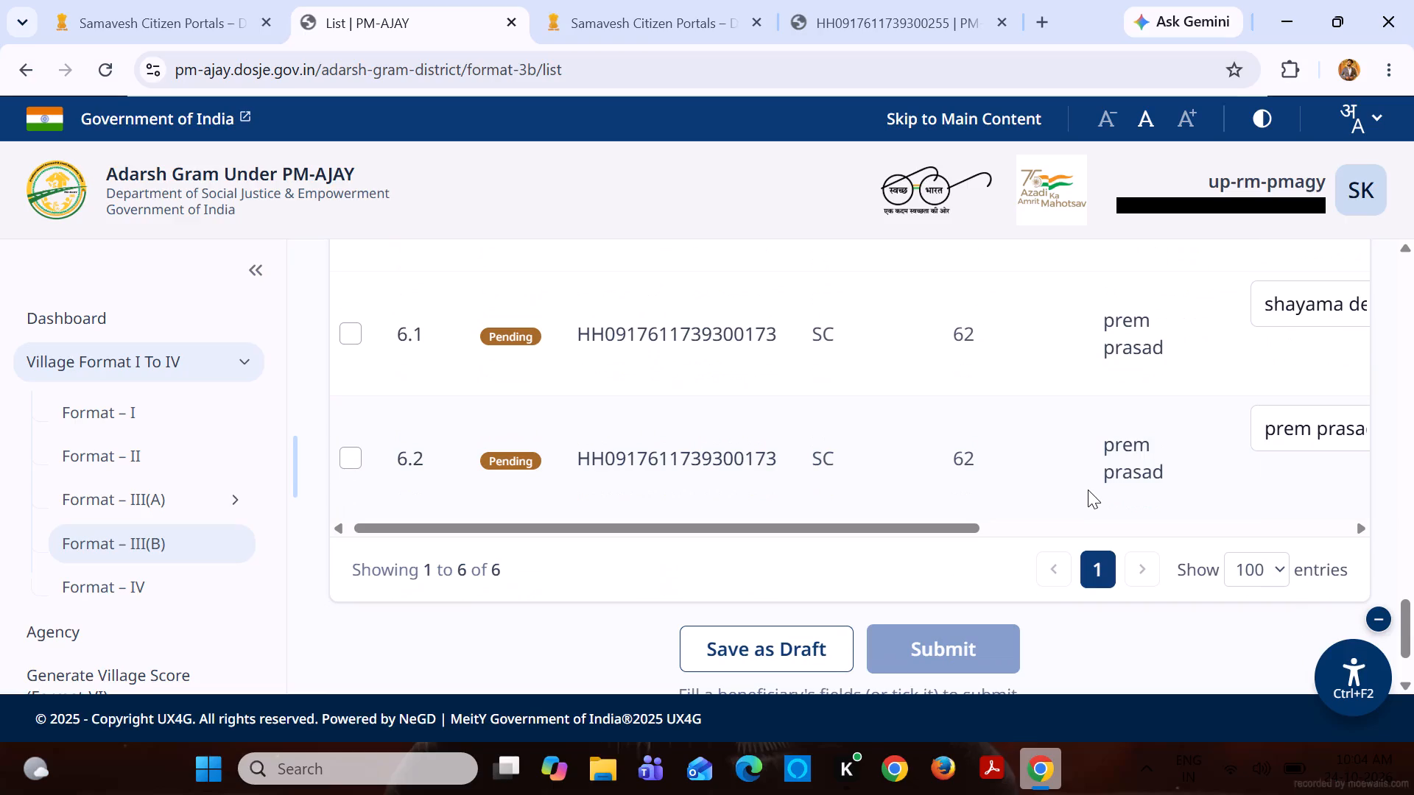
Select monitorable indicator 4.3 (Disability Pension) and review its pending beneficiary's household and house number.
scroll(1088, 490, "up", 10)
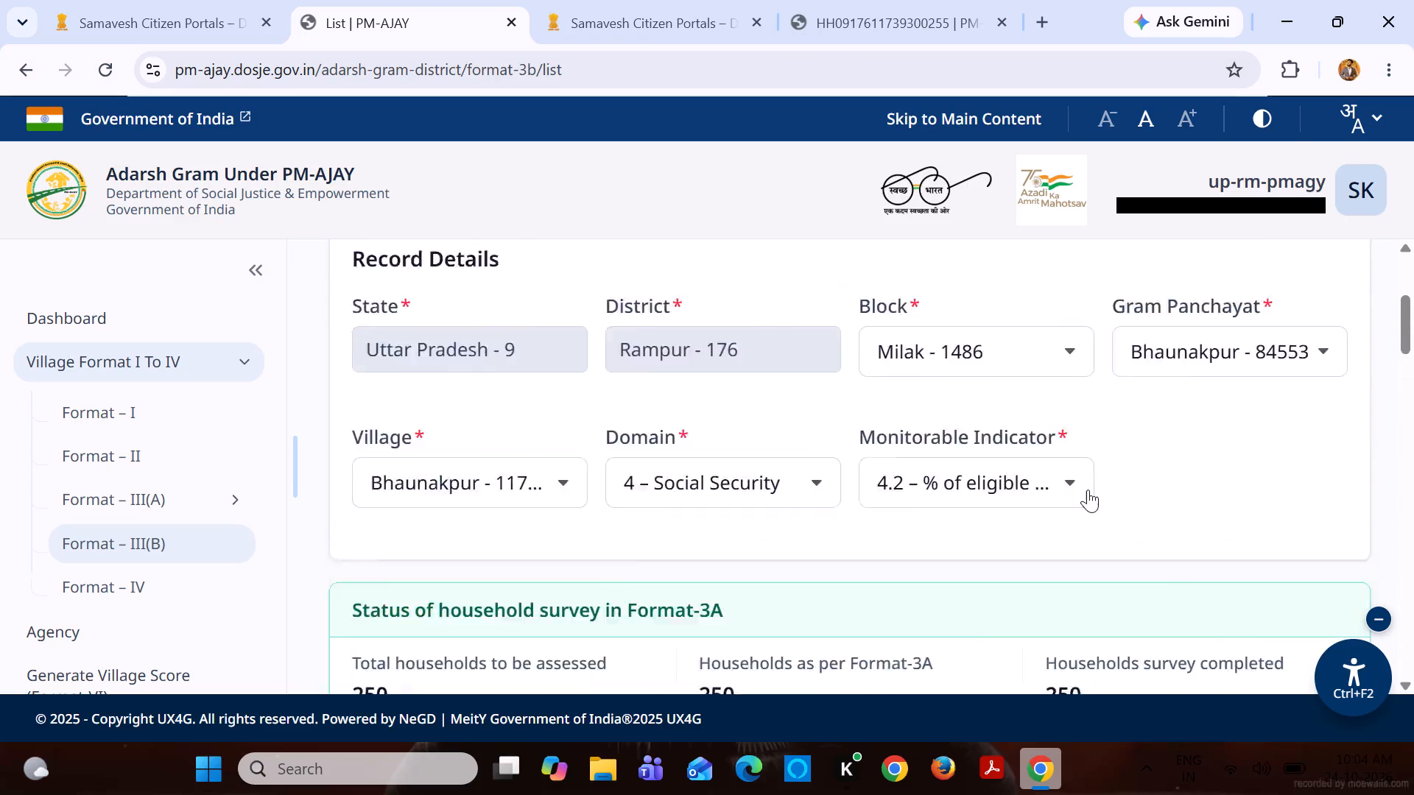
scroll(1088, 490, "up", 2)
scroll(1088, 490, "down", 4)
left_click(1055, 428)
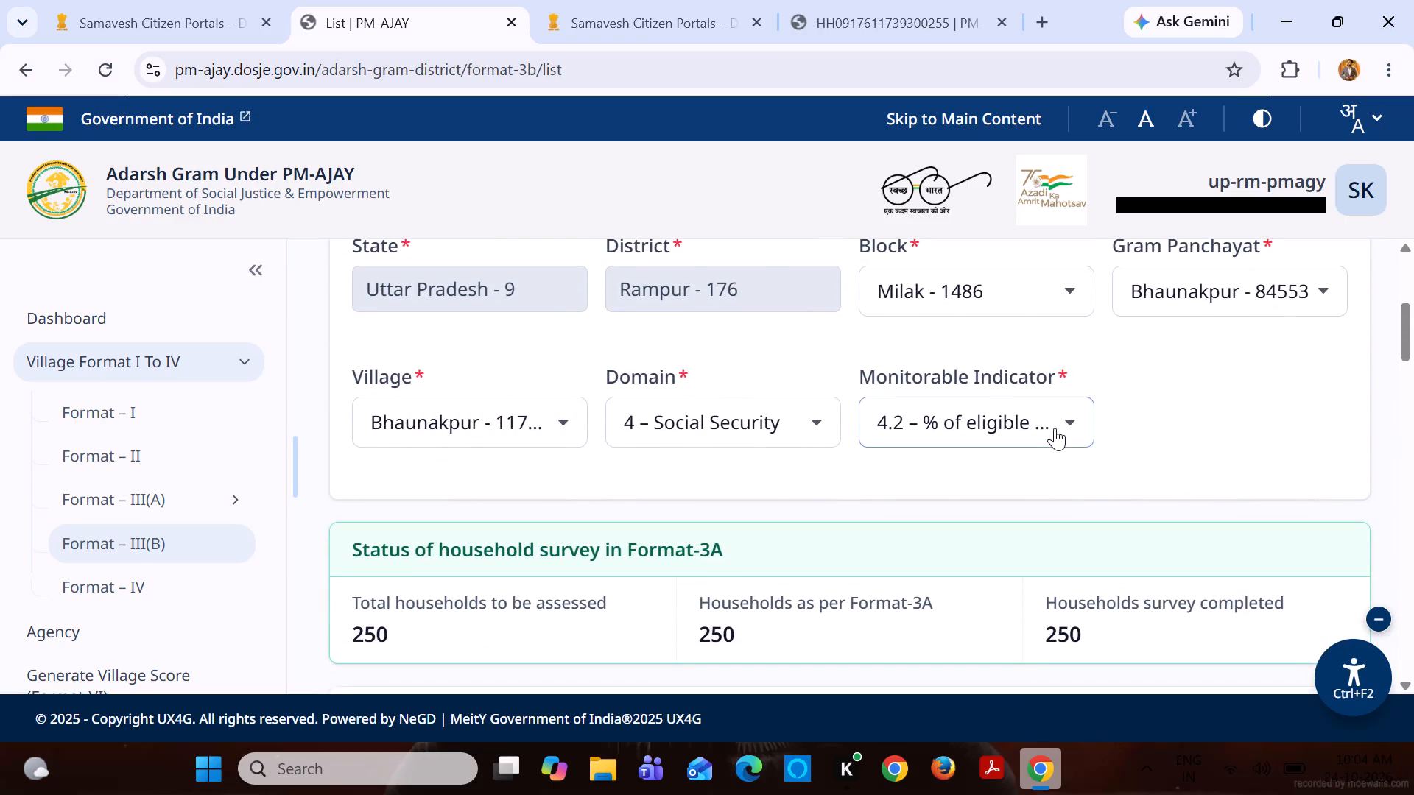
left_click(901, 347)
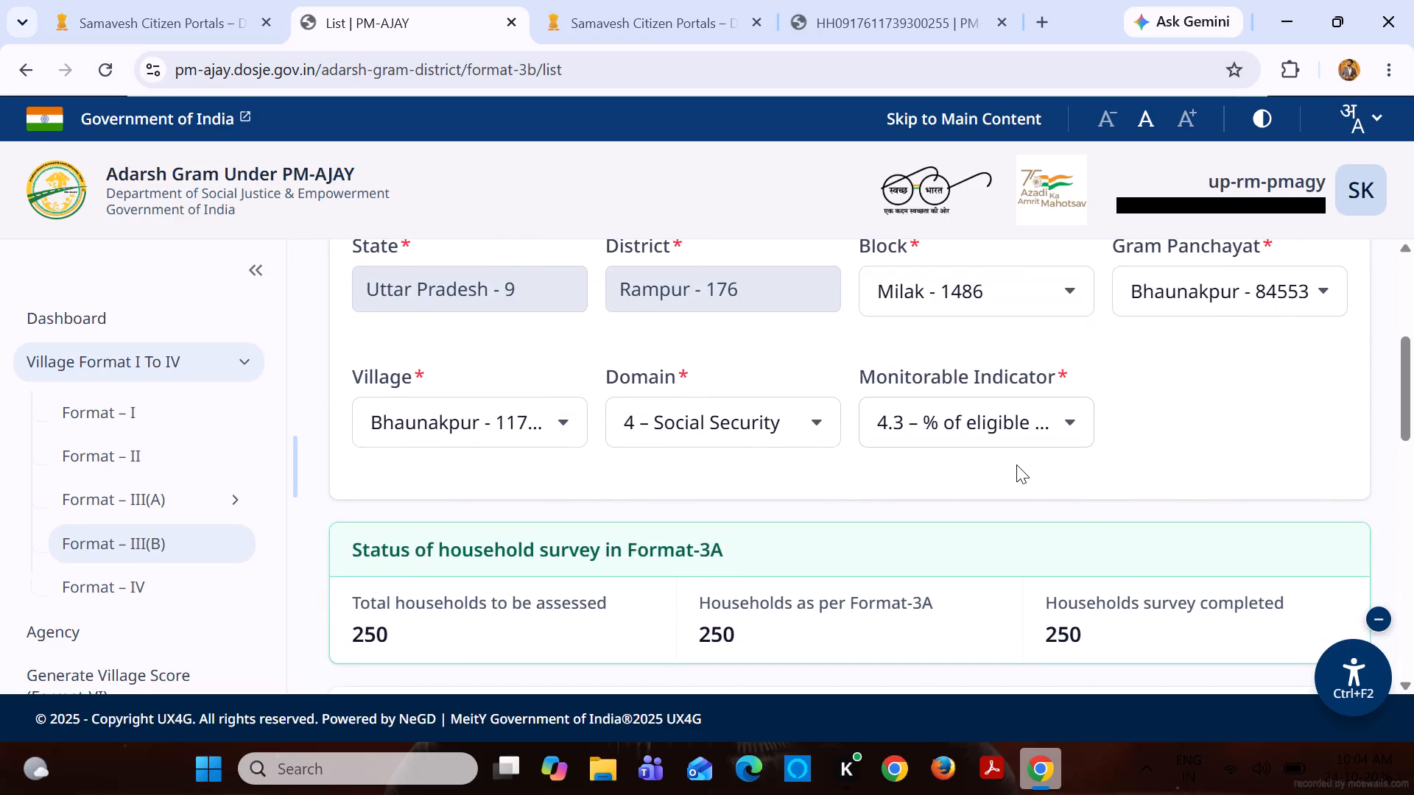
scroll(1016, 464, "down", 6)
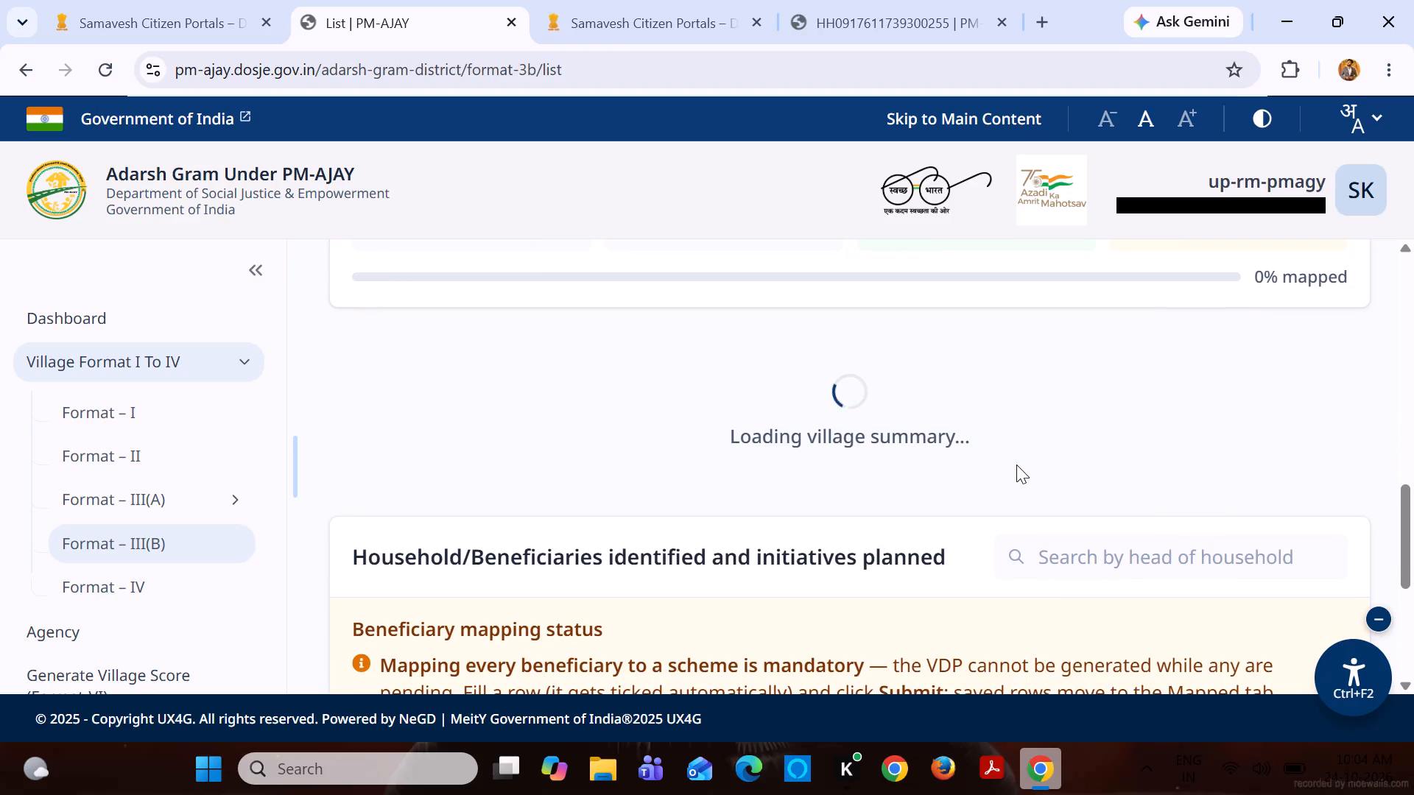
scroll(1016, 464, "down", 3)
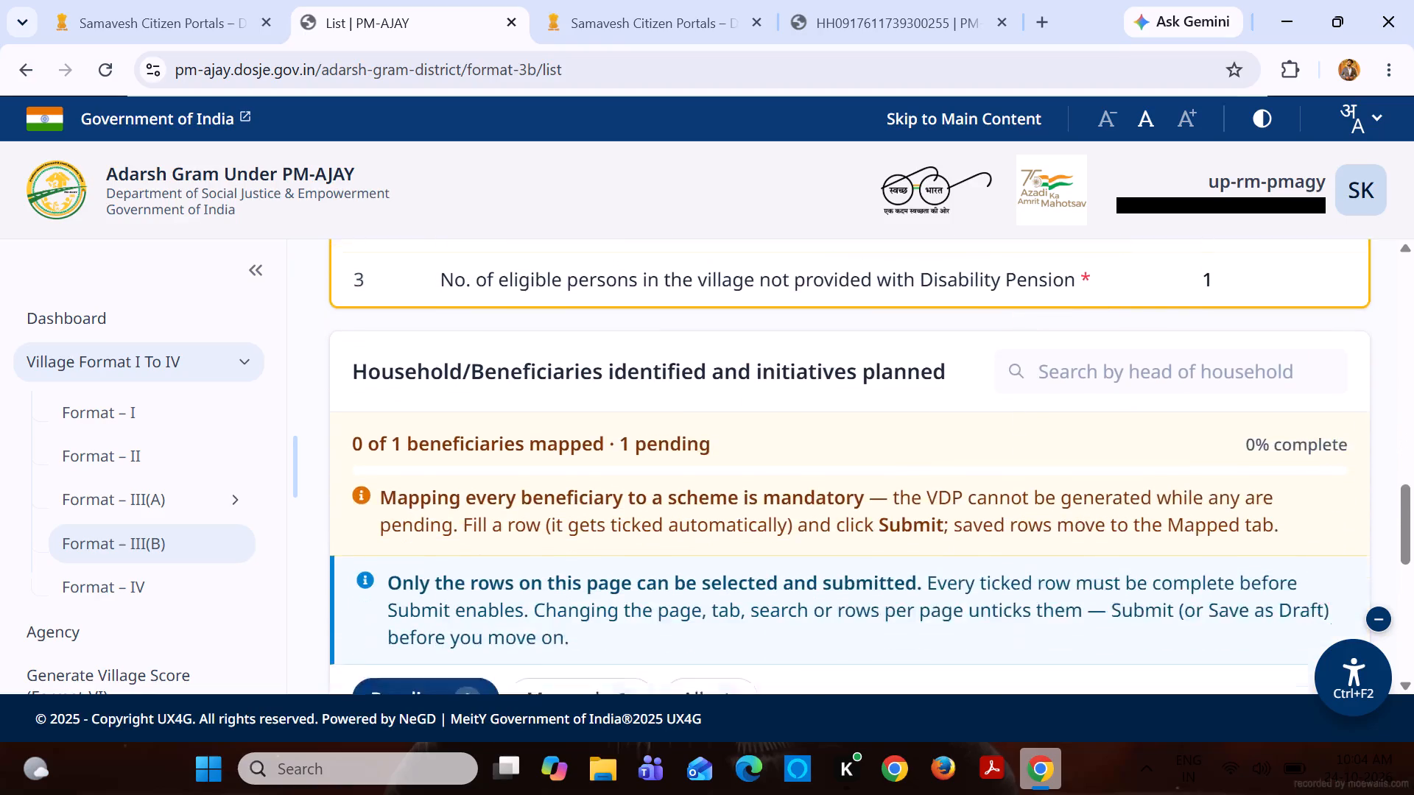
scroll(1016, 464, "down", 4)
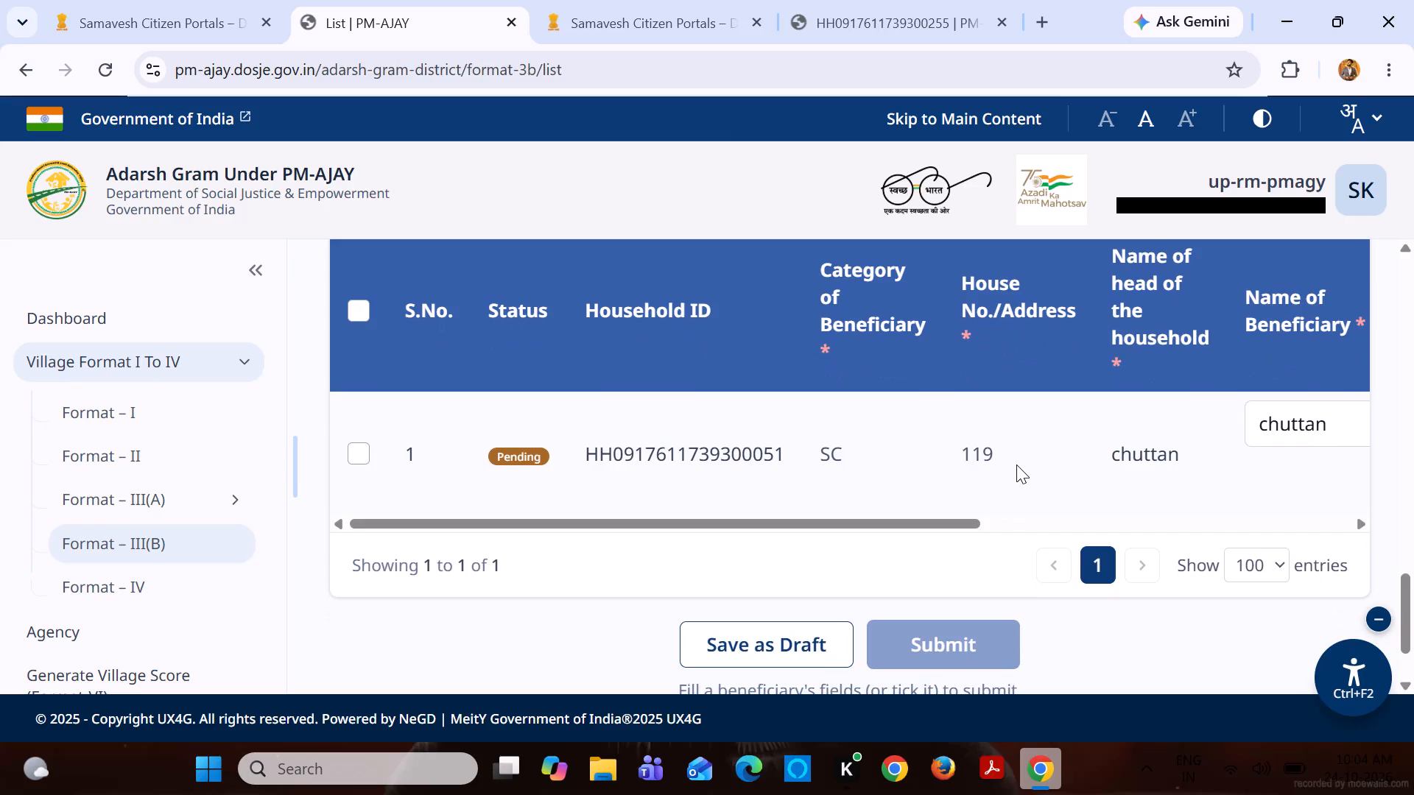
Return to the Format-III(A) household list, open house number 244's survey for editing and select domain 4 – Social Security.
left_click(938, 0)
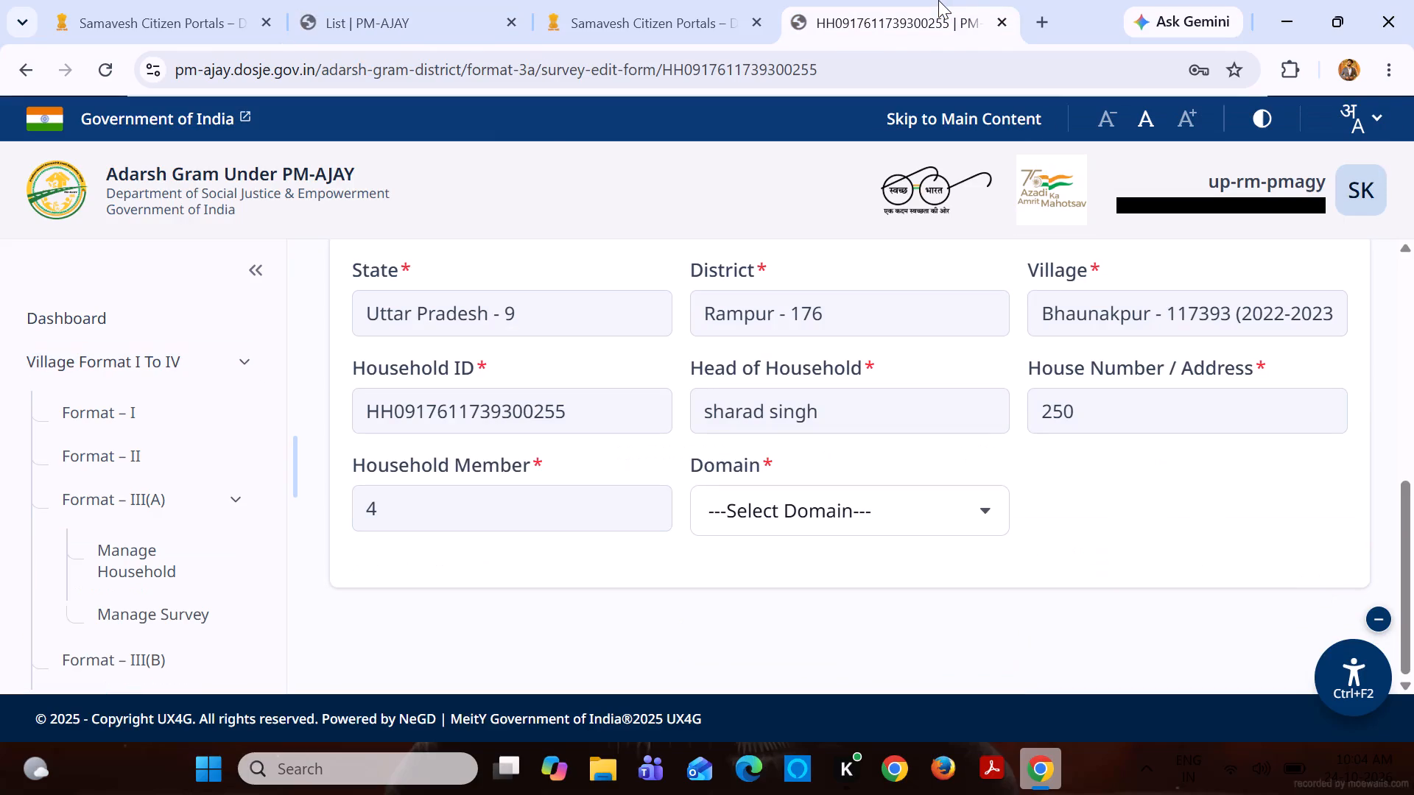
scroll(1038, 288, "up", 6)
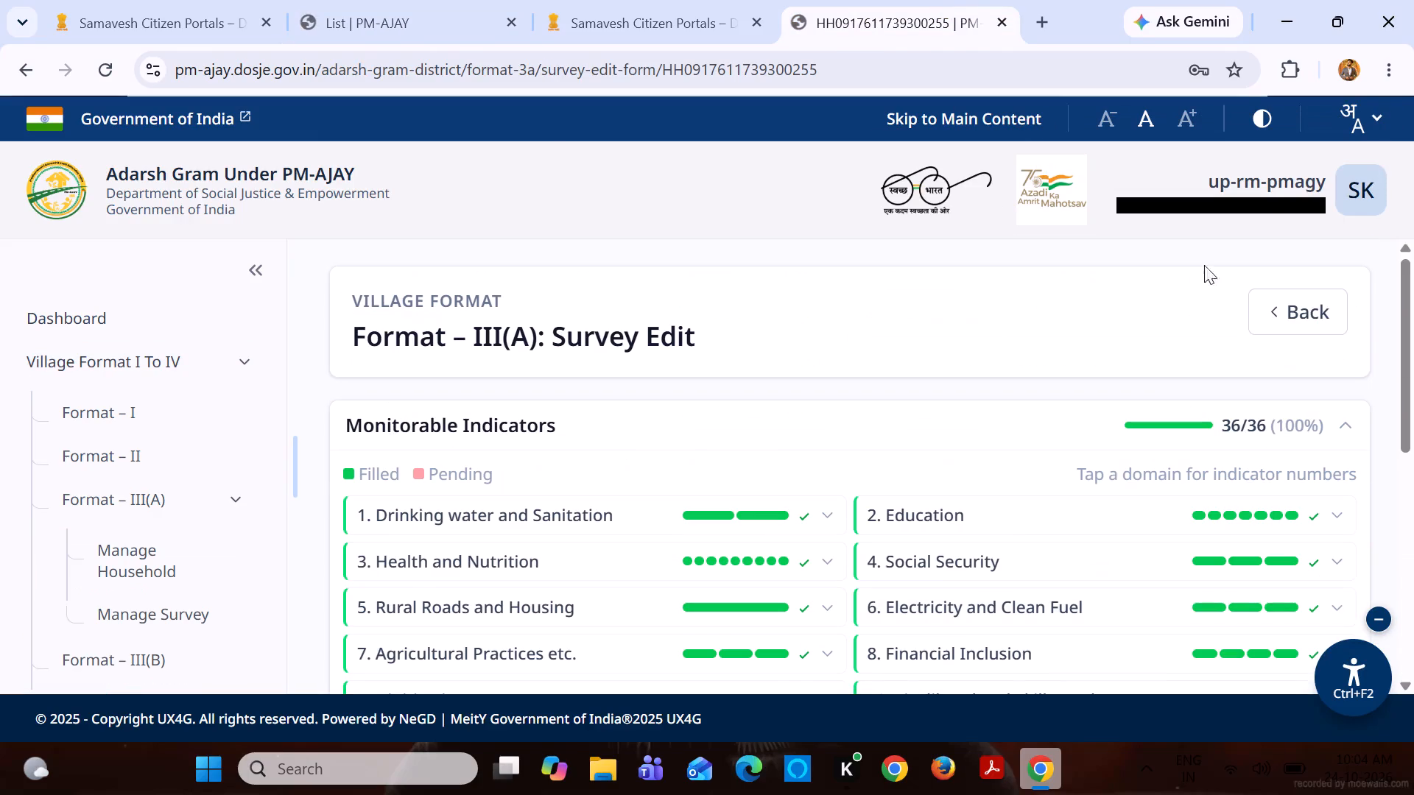
left_click(1287, 291)
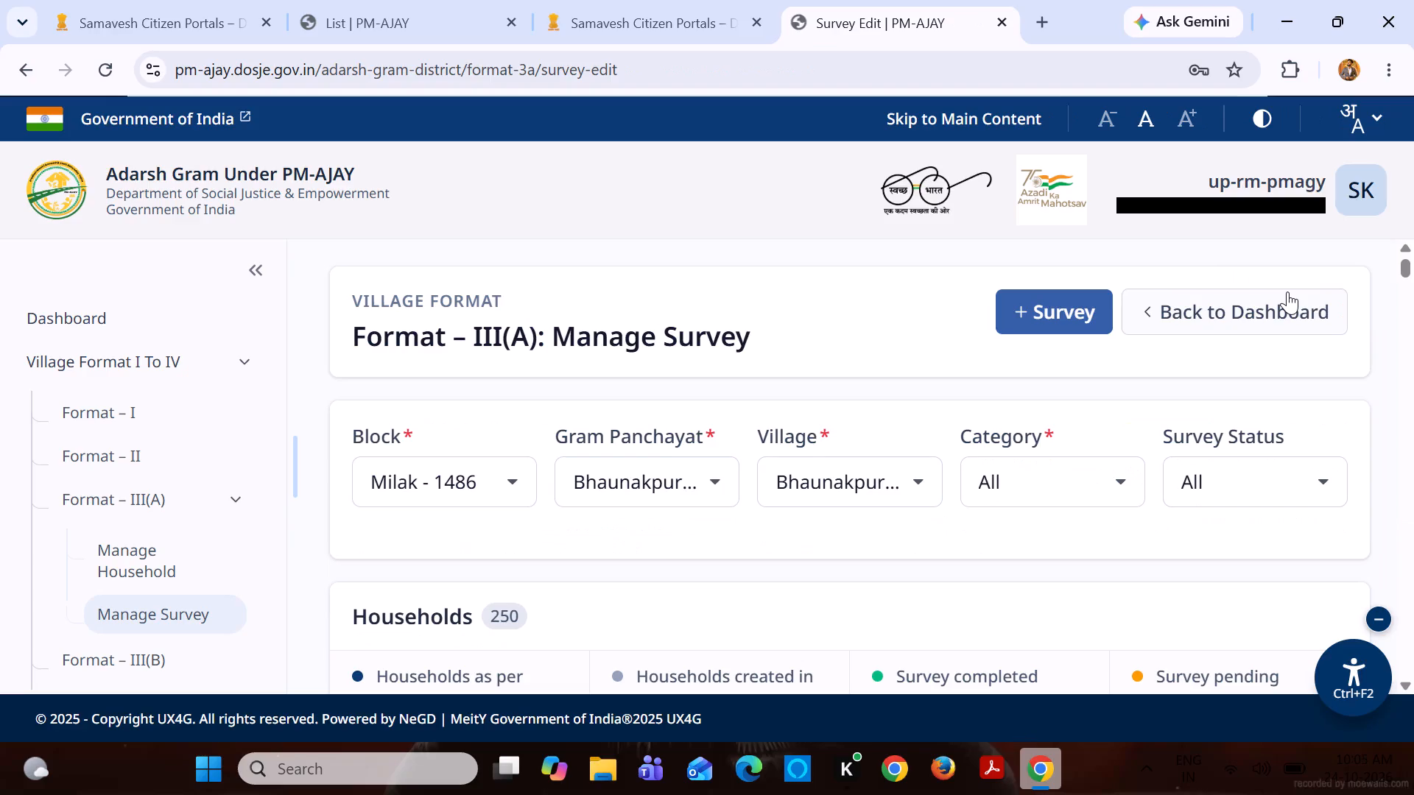
scroll(1287, 291, "down", 4)
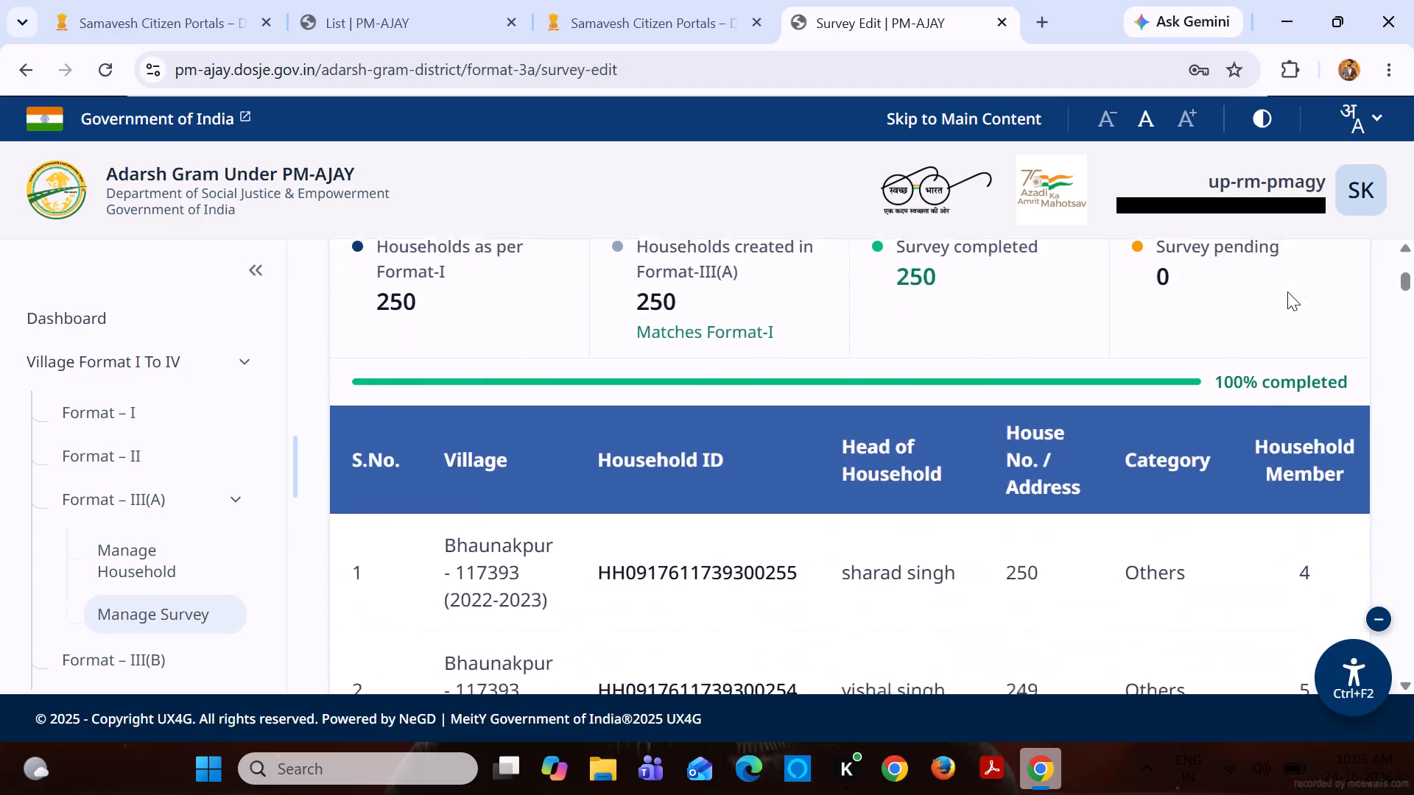
scroll(1287, 291, "down", 6)
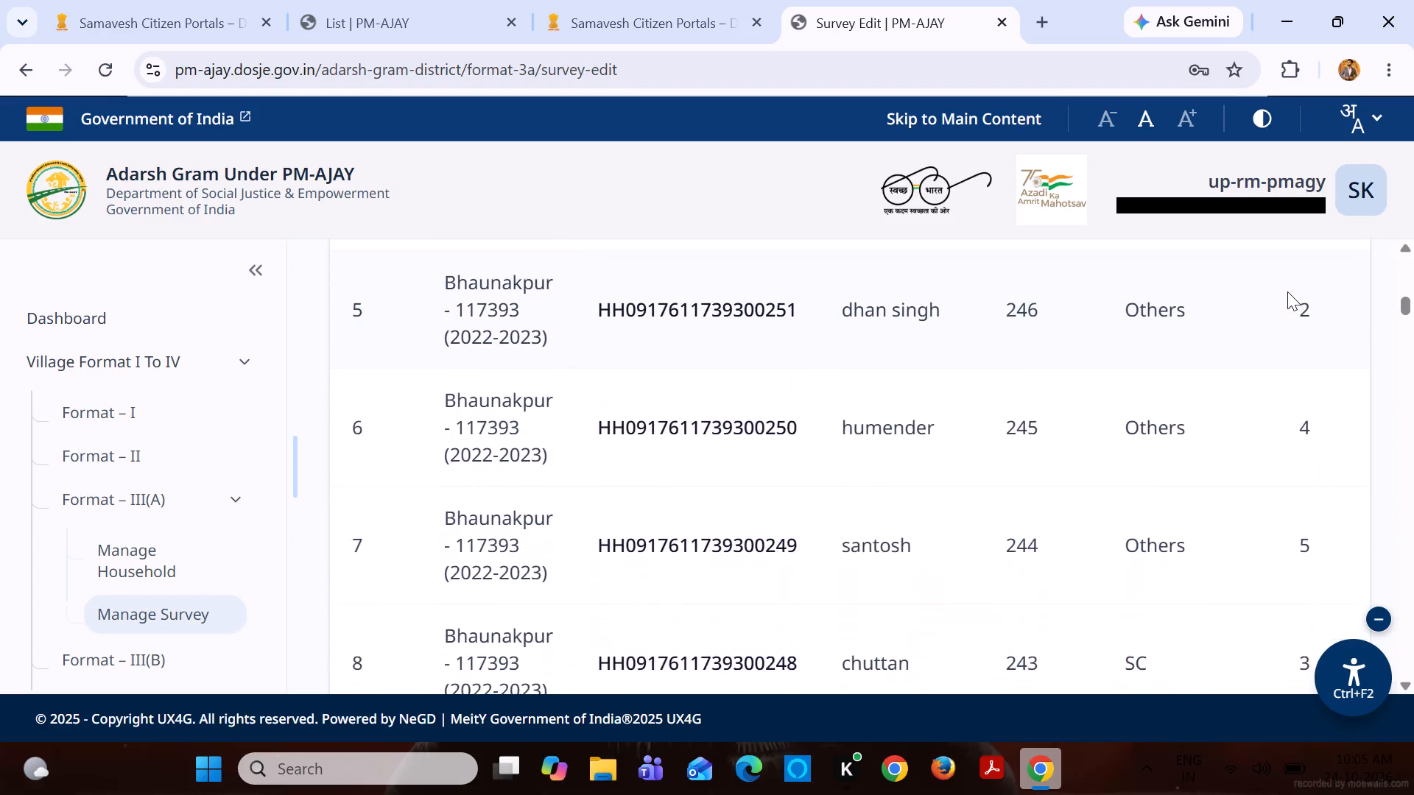
scroll(1287, 291, "down", 3)
scroll(1287, 291, "left", 6)
left_click(1343, 383)
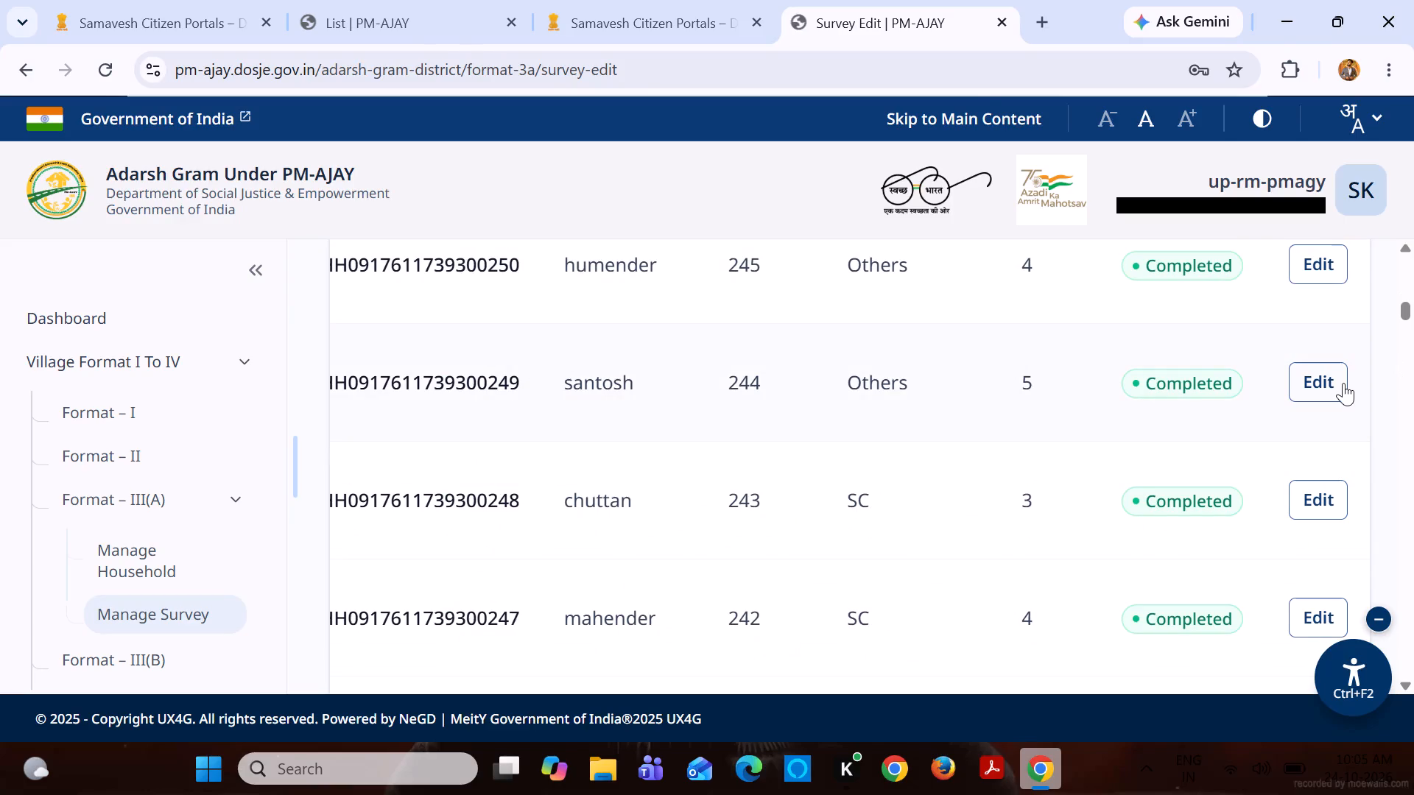
scroll(1114, 476, "down", 8)
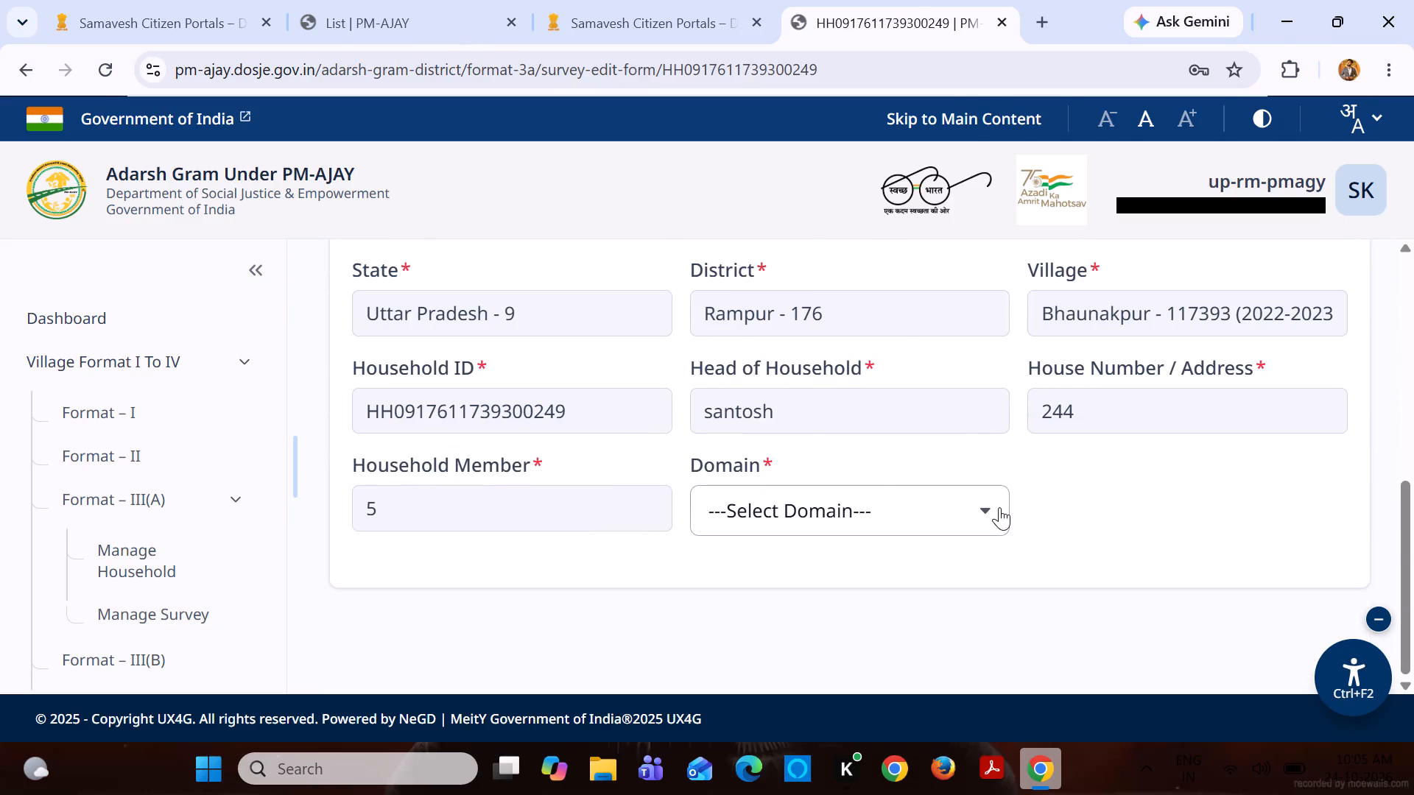
left_click(999, 507)
left_click(819, 344)
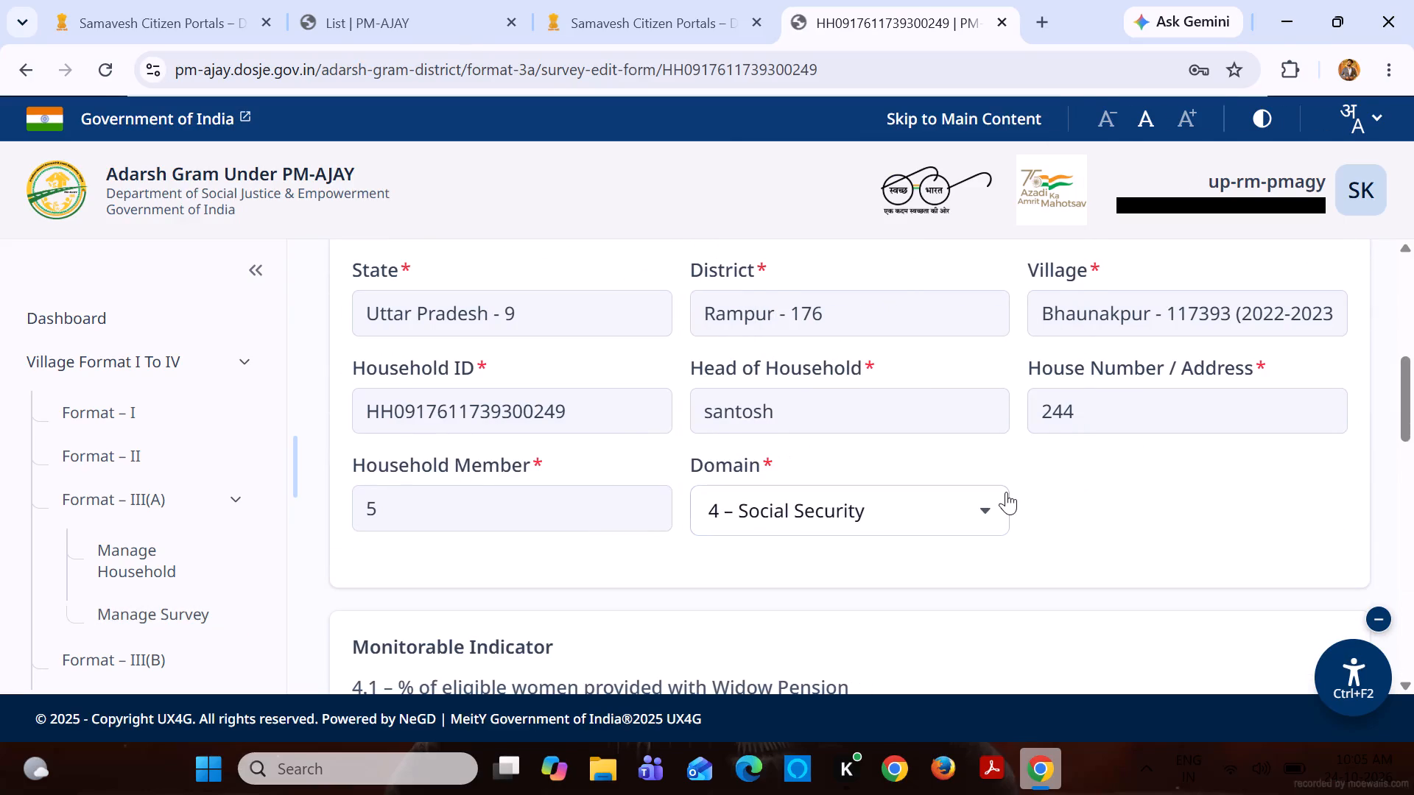
Set house number 244's eligible women already provided with Widow Pension to 1, save the survey answers and return to the household list.
scroll(1006, 492, "down", 3)
left_click(1130, 495)
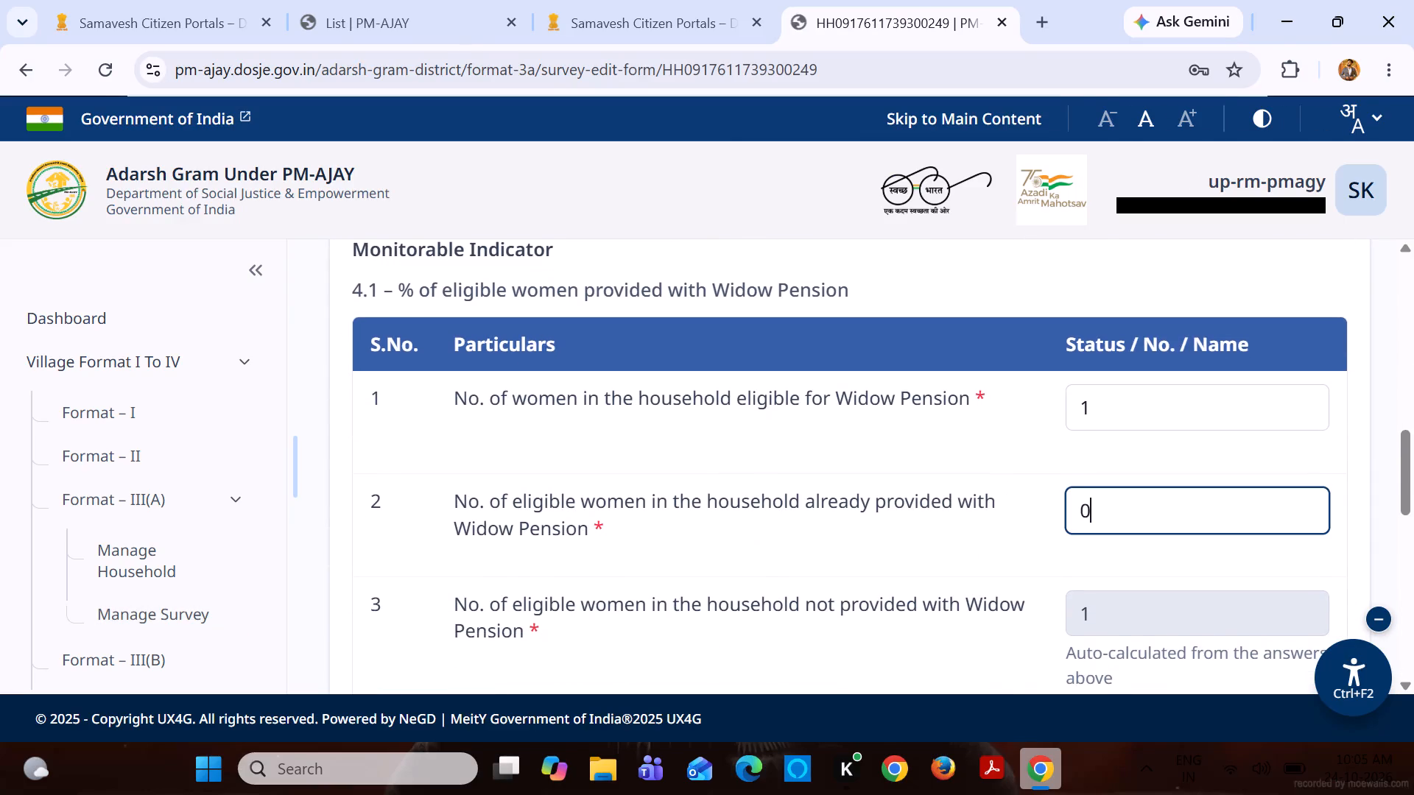
key("BackSpace")
key("1")
scroll(1130, 495, "down", 4)
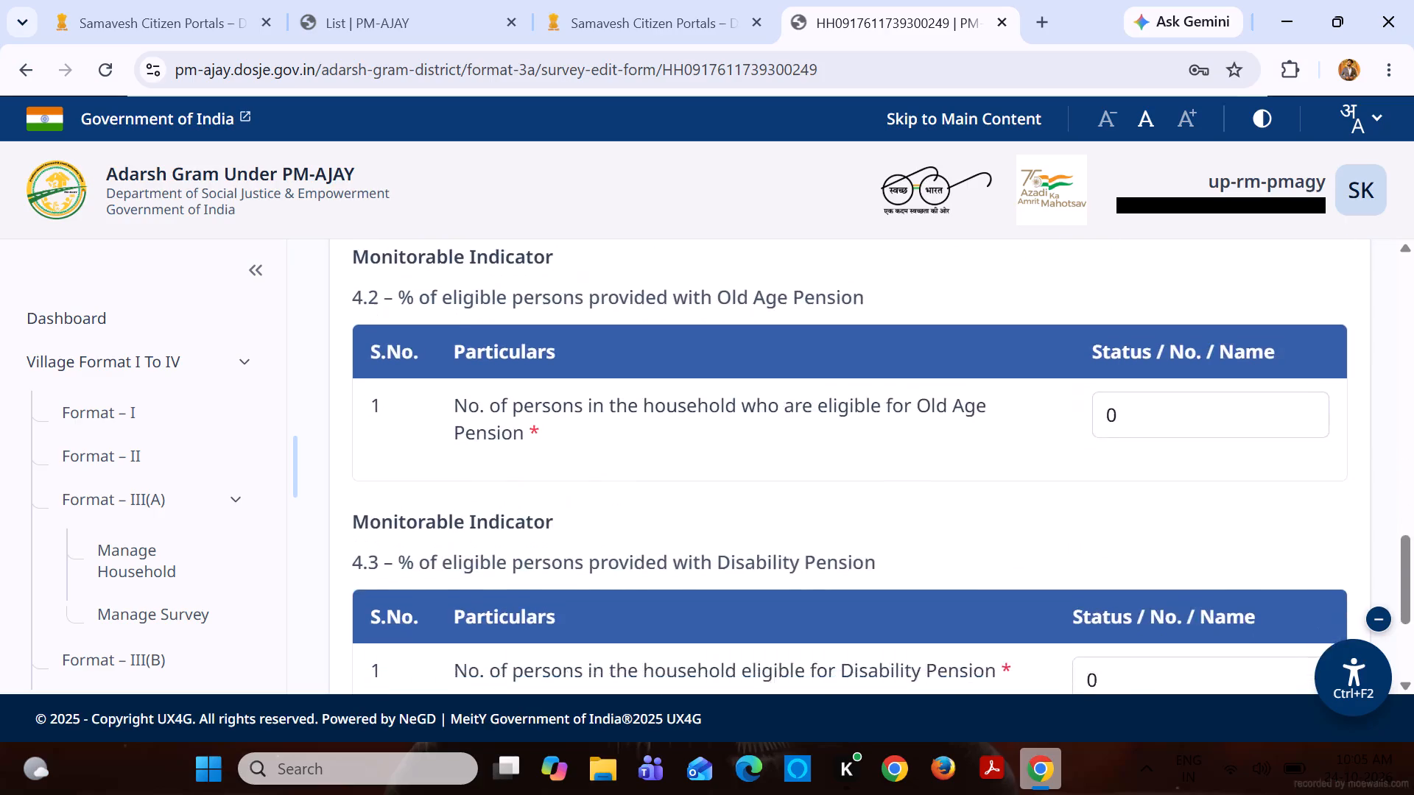
scroll(1130, 495, "down", 5)
left_click(1290, 562)
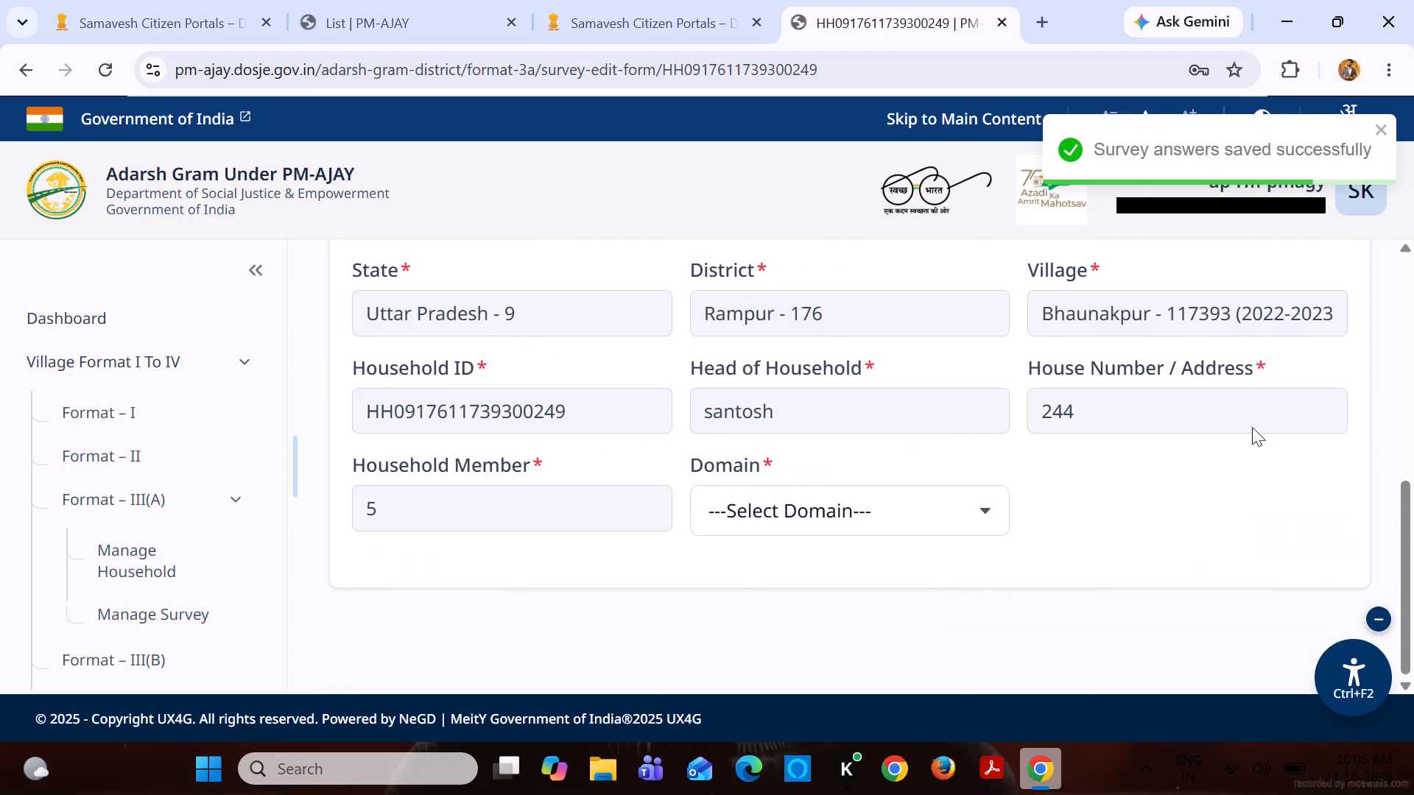
scroll(1249, 420, "up", 10)
left_click(1306, 308)
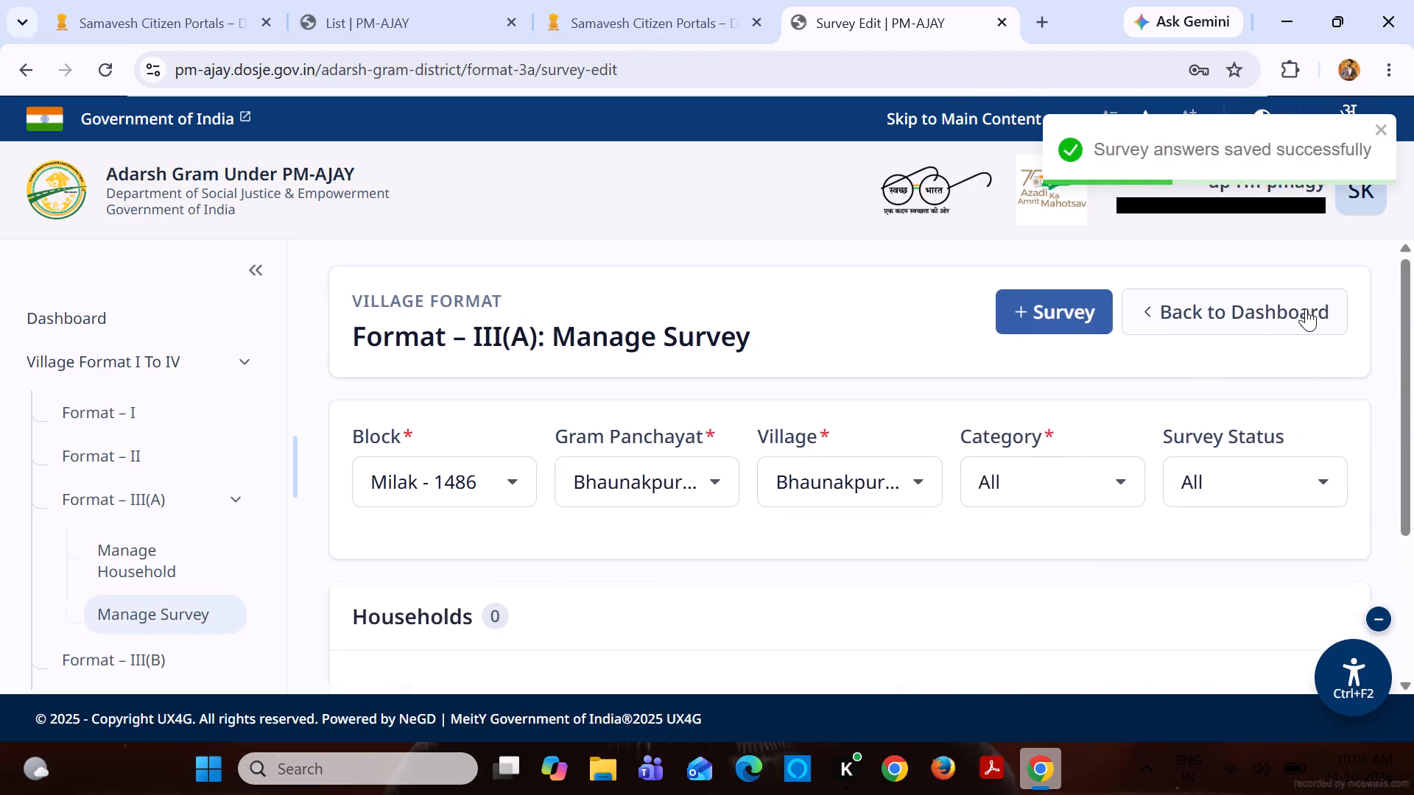
Find house number 229 in the Format-III(A) household list and open its survey for editing.
scroll(1168, 407, "down", 6)
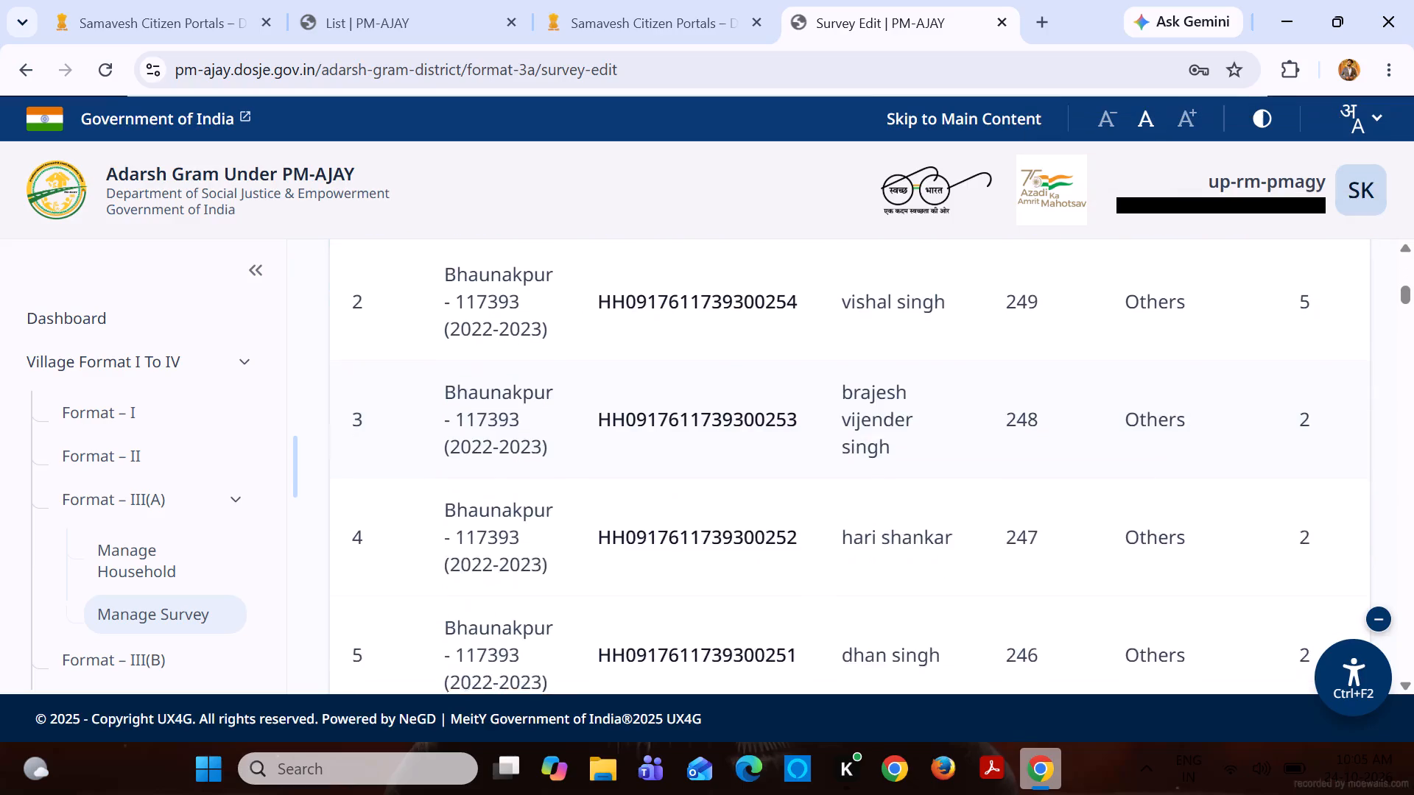
scroll(1168, 407, "down", 4)
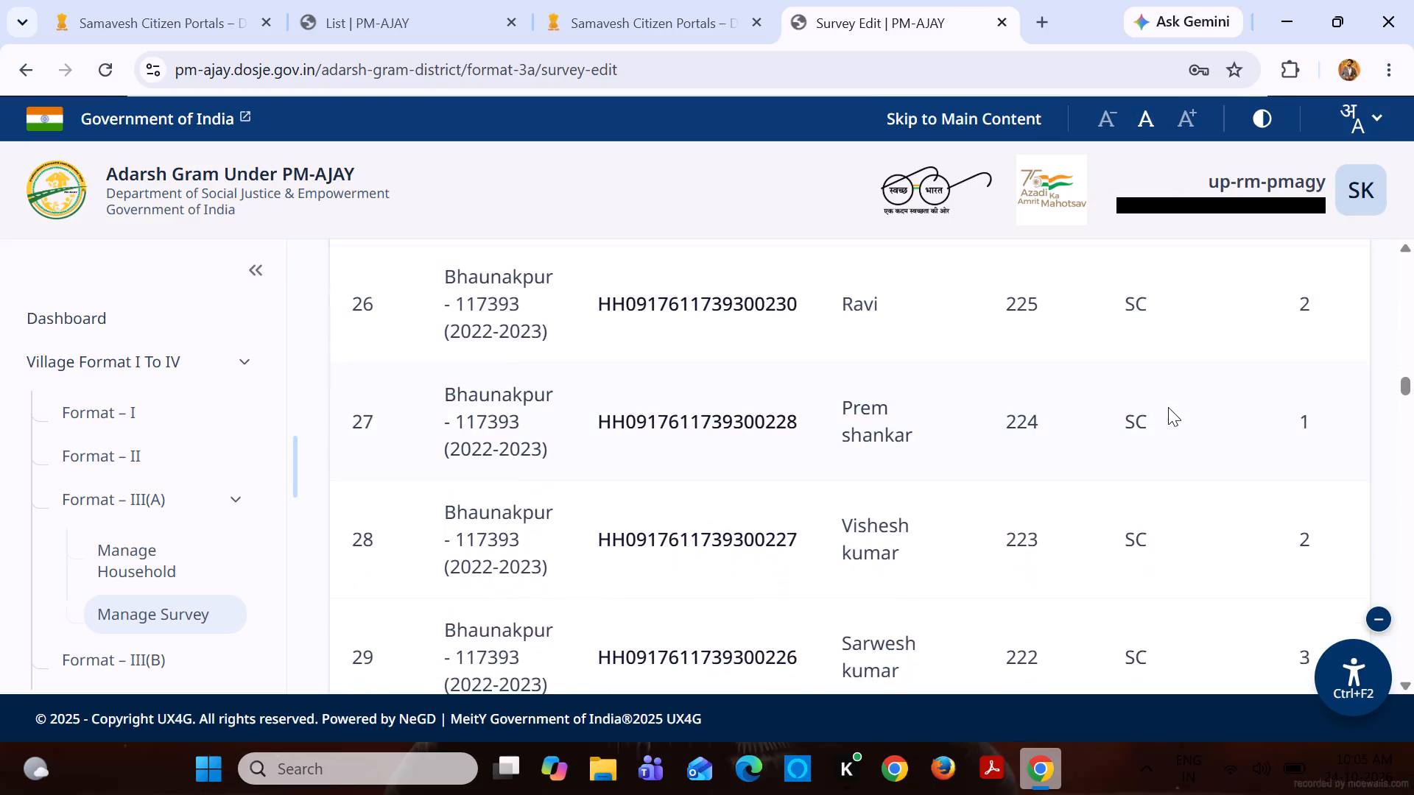
scroll(1168, 407, "down", 1)
scroll(1168, 407, "up", 2)
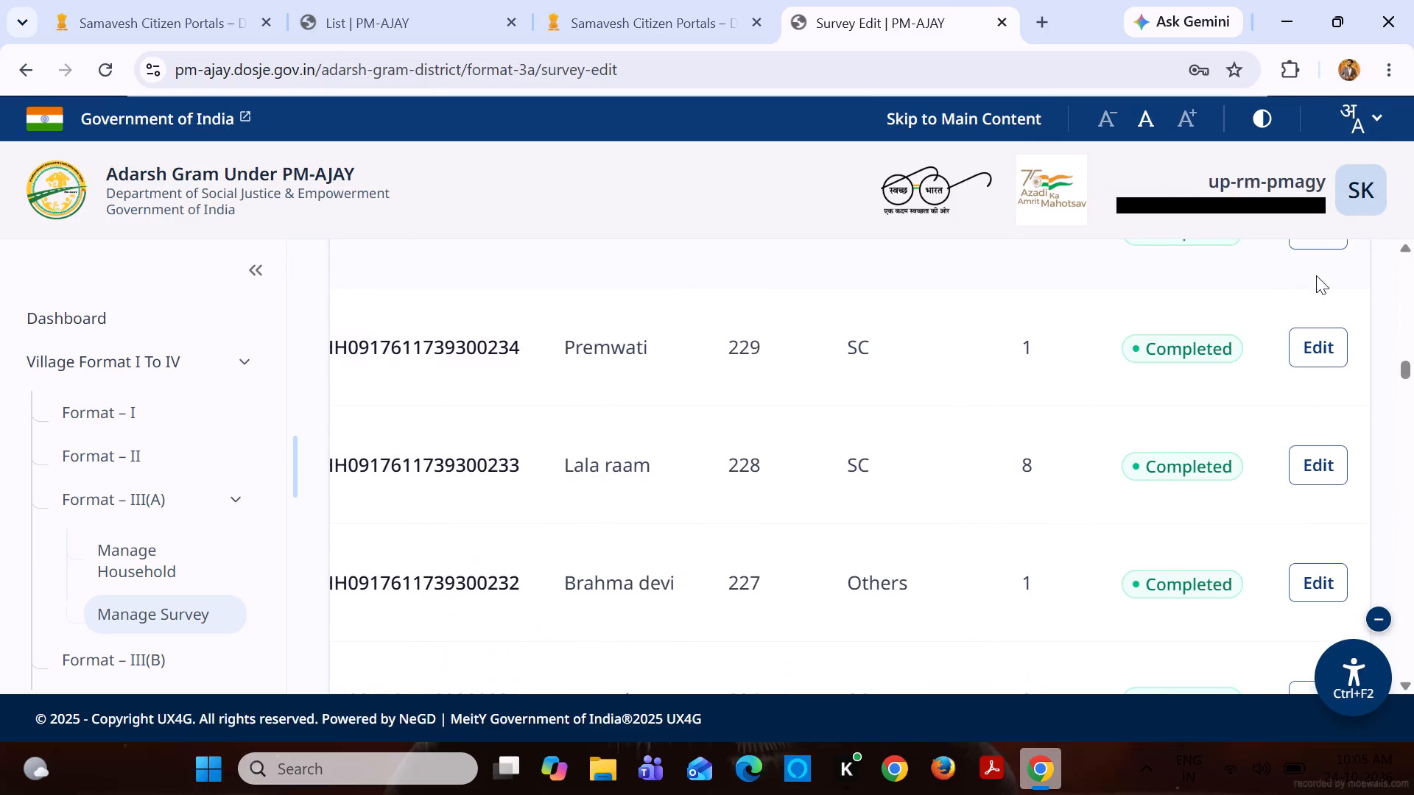
left_click(1323, 338)
In domain 4 – Social Security, set eligible women already provided with Widow Pension to 1, save and return to the household list.
scroll(1132, 445, "down", 5)
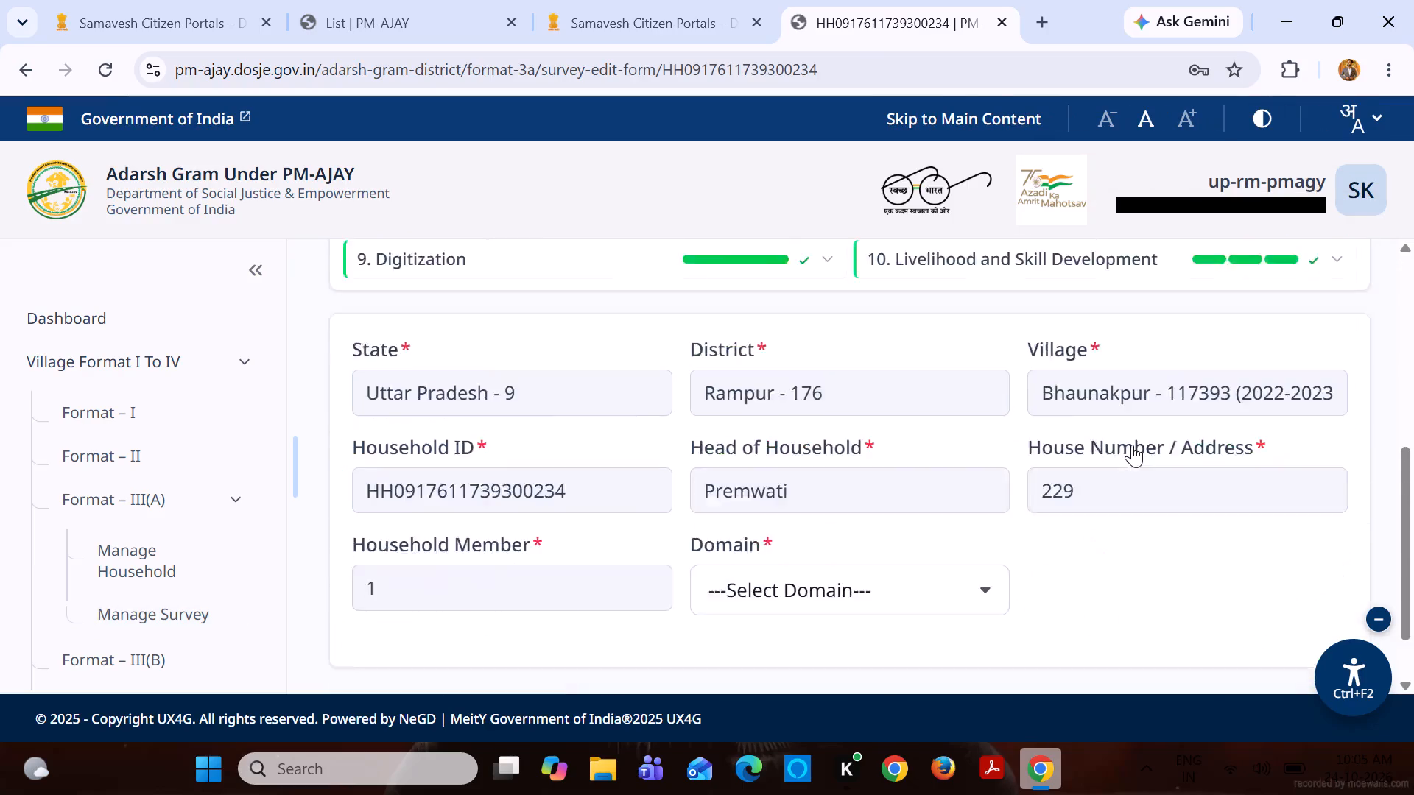
scroll(1132, 445, "down", 2)
left_click(952, 520)
left_click(827, 378)
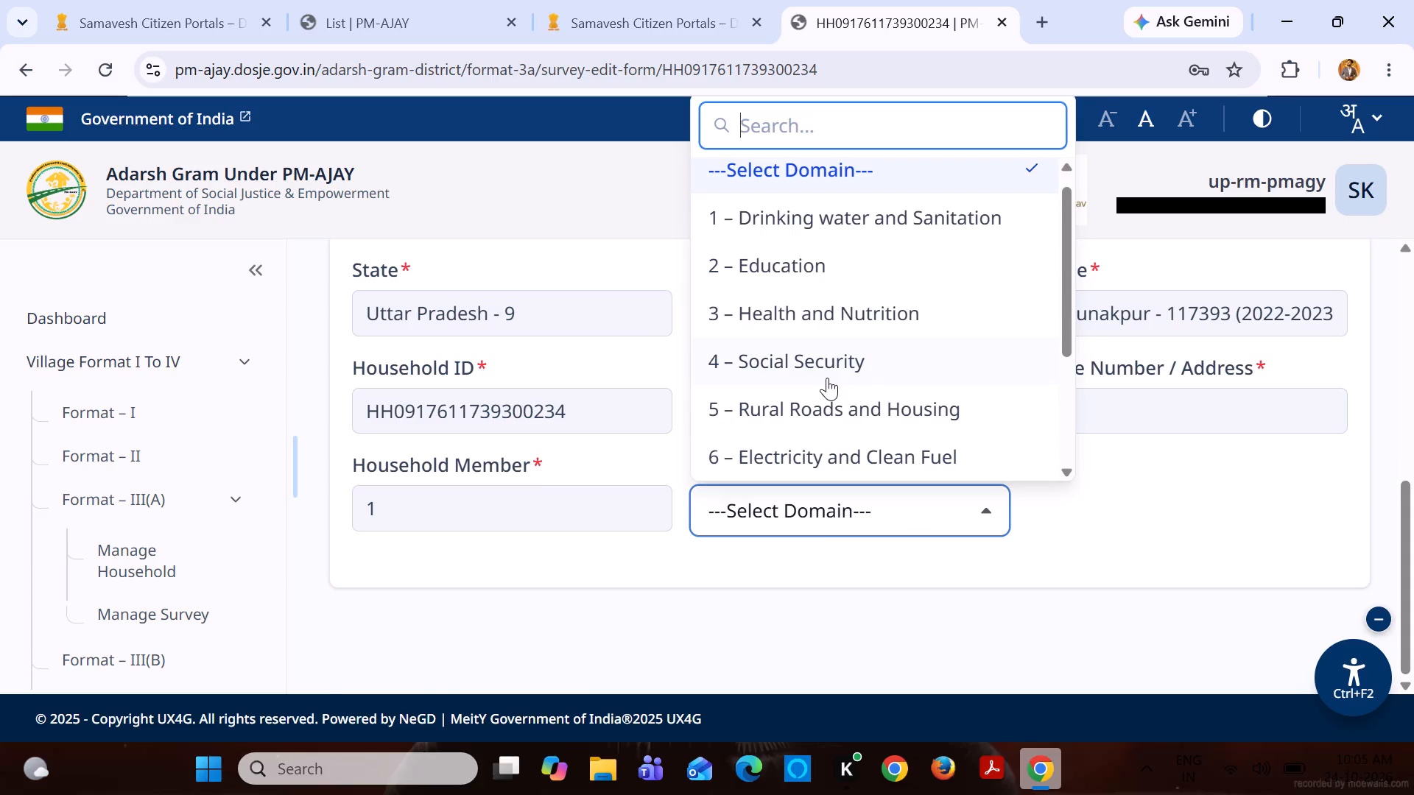
scroll(978, 487, "down", 3)
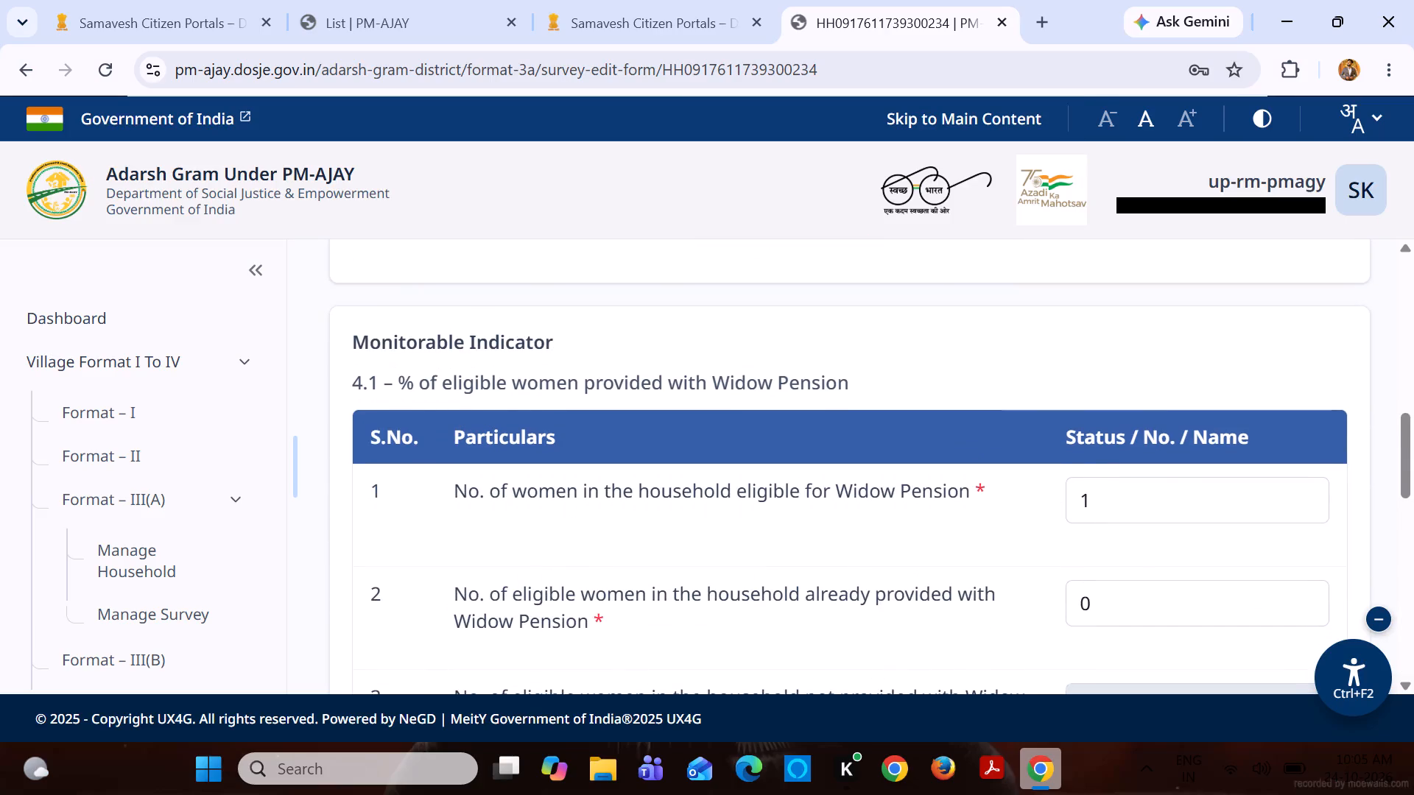
left_click(1122, 618)
key("BackSpace")
key("1")
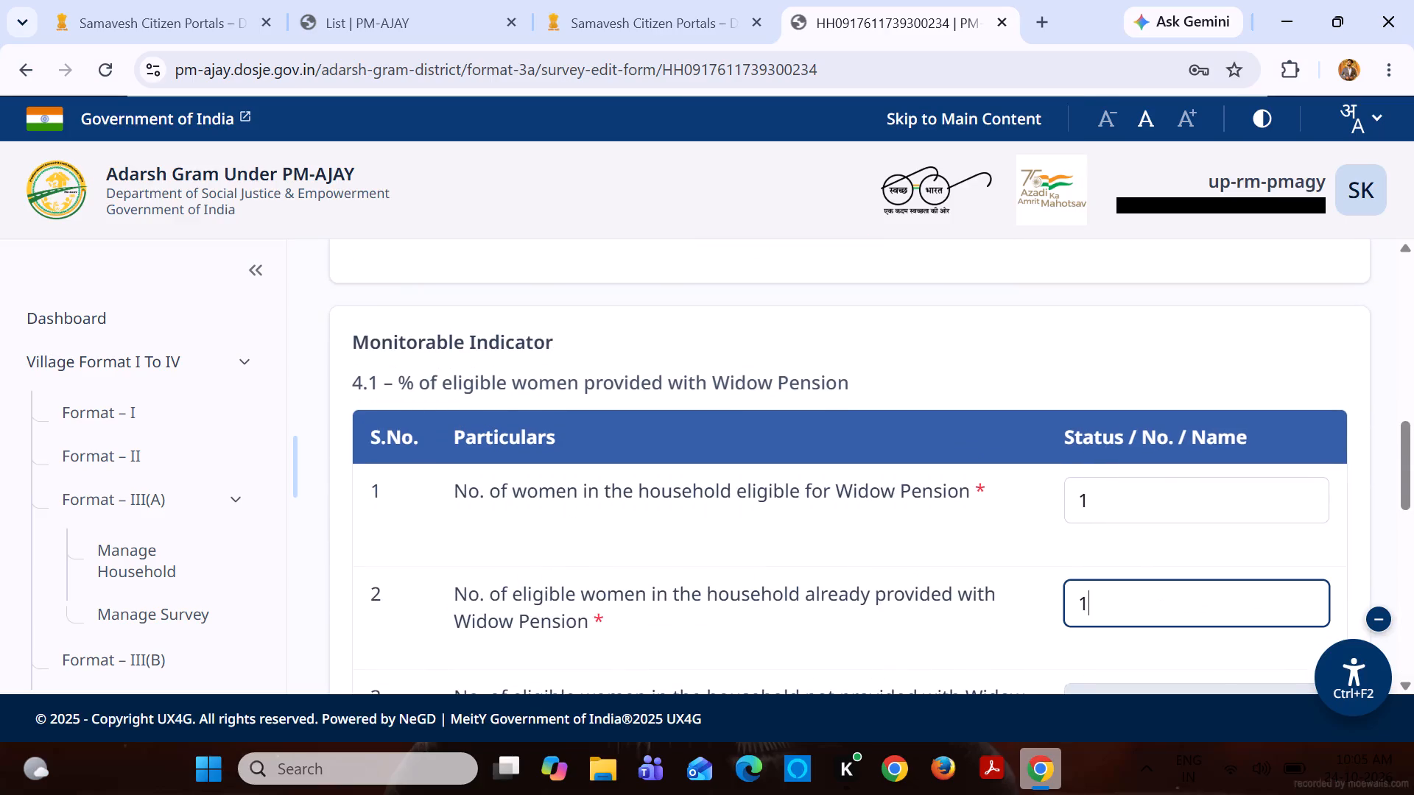
scroll(1122, 618, "down", 7)
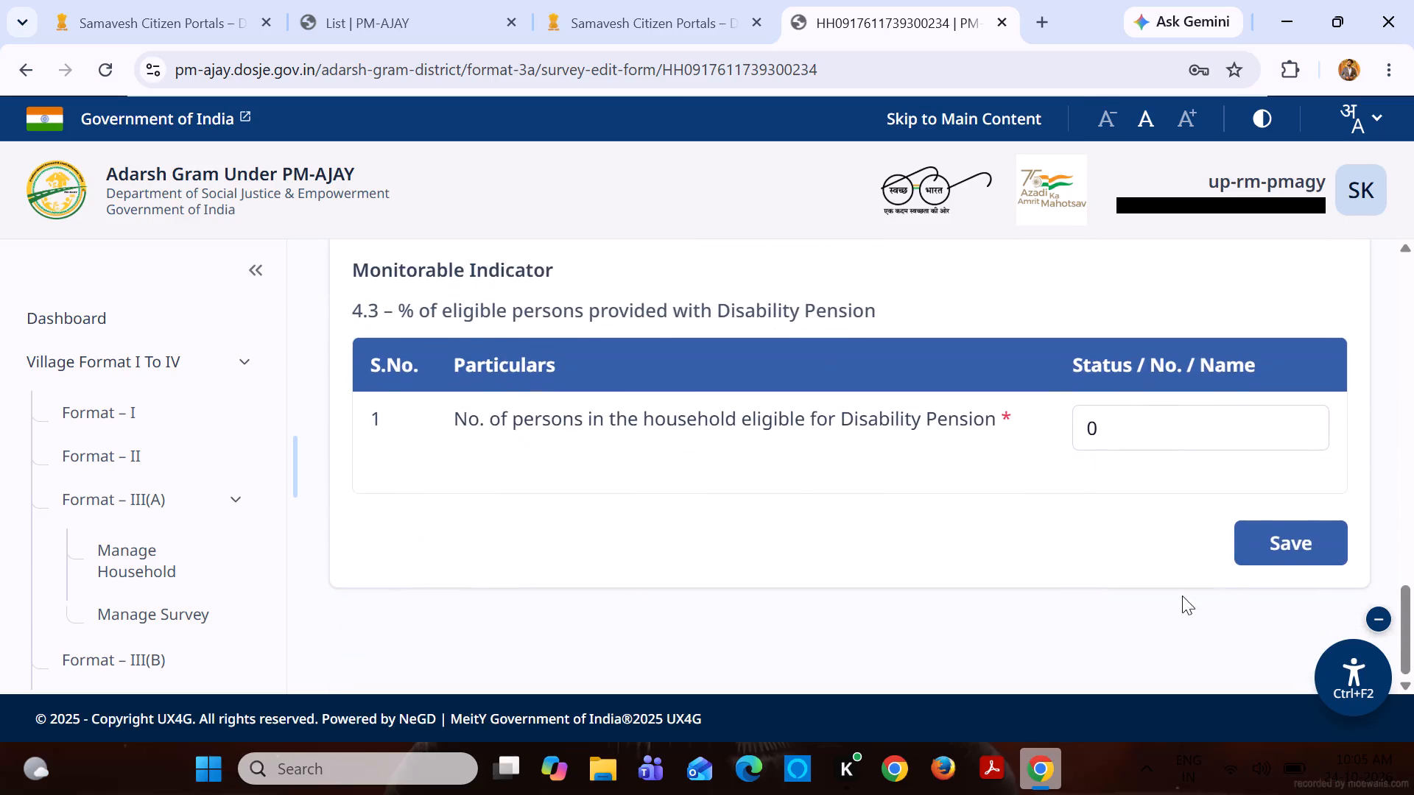
left_click(1296, 550)
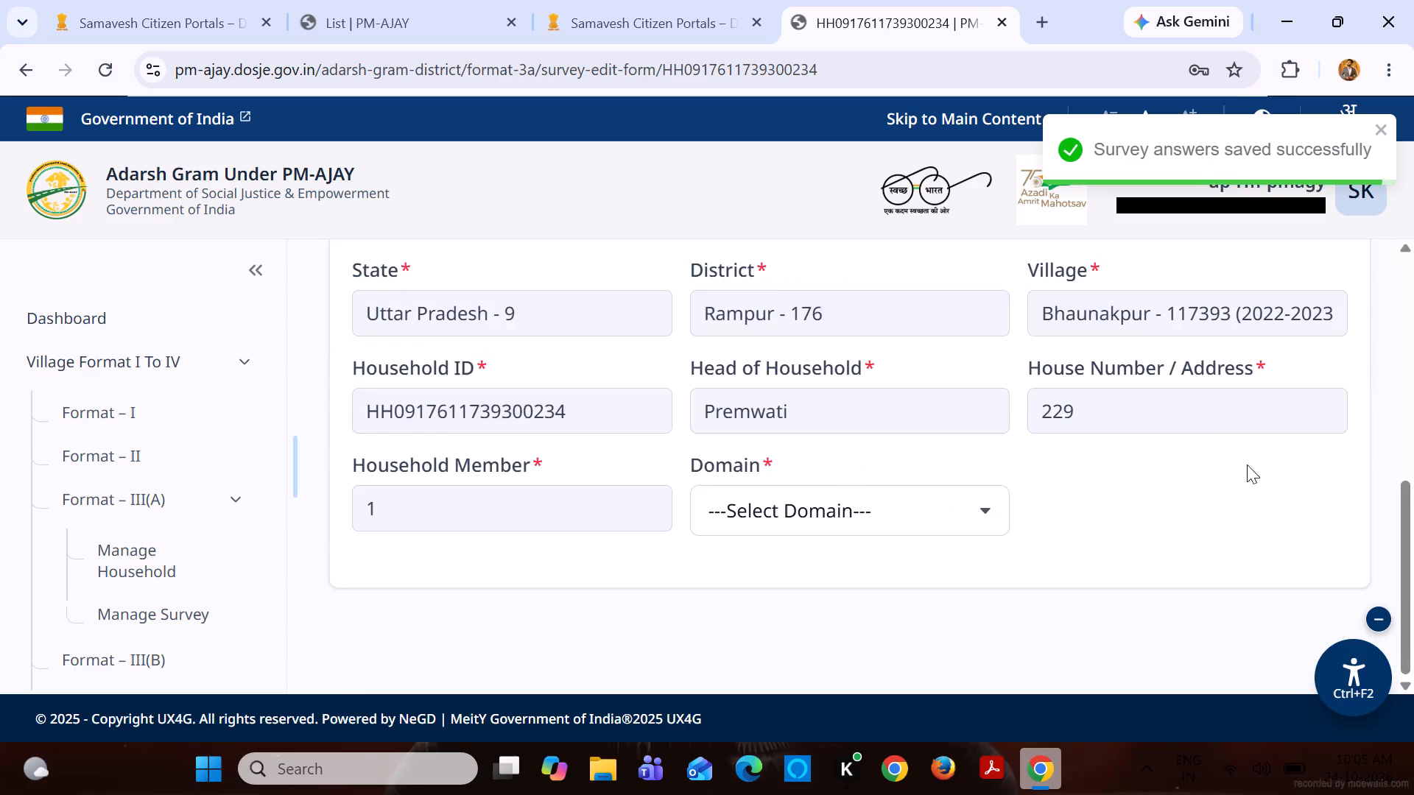
scroll(1200, 423, "up", 7)
left_click(1309, 322)
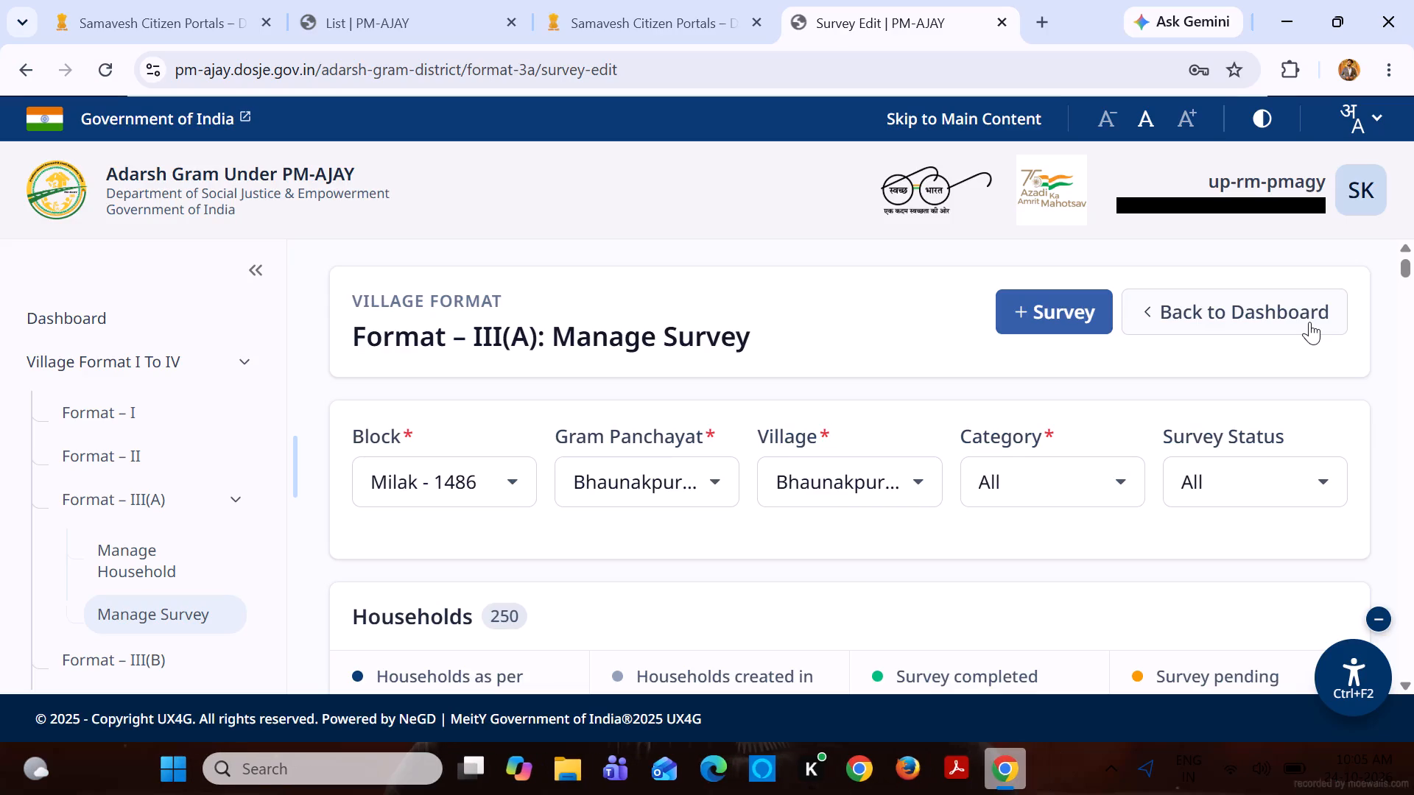
Find house number 173 on page 2 of the household list and open its survey for editing.
scroll(1097, 367, "down", 7)
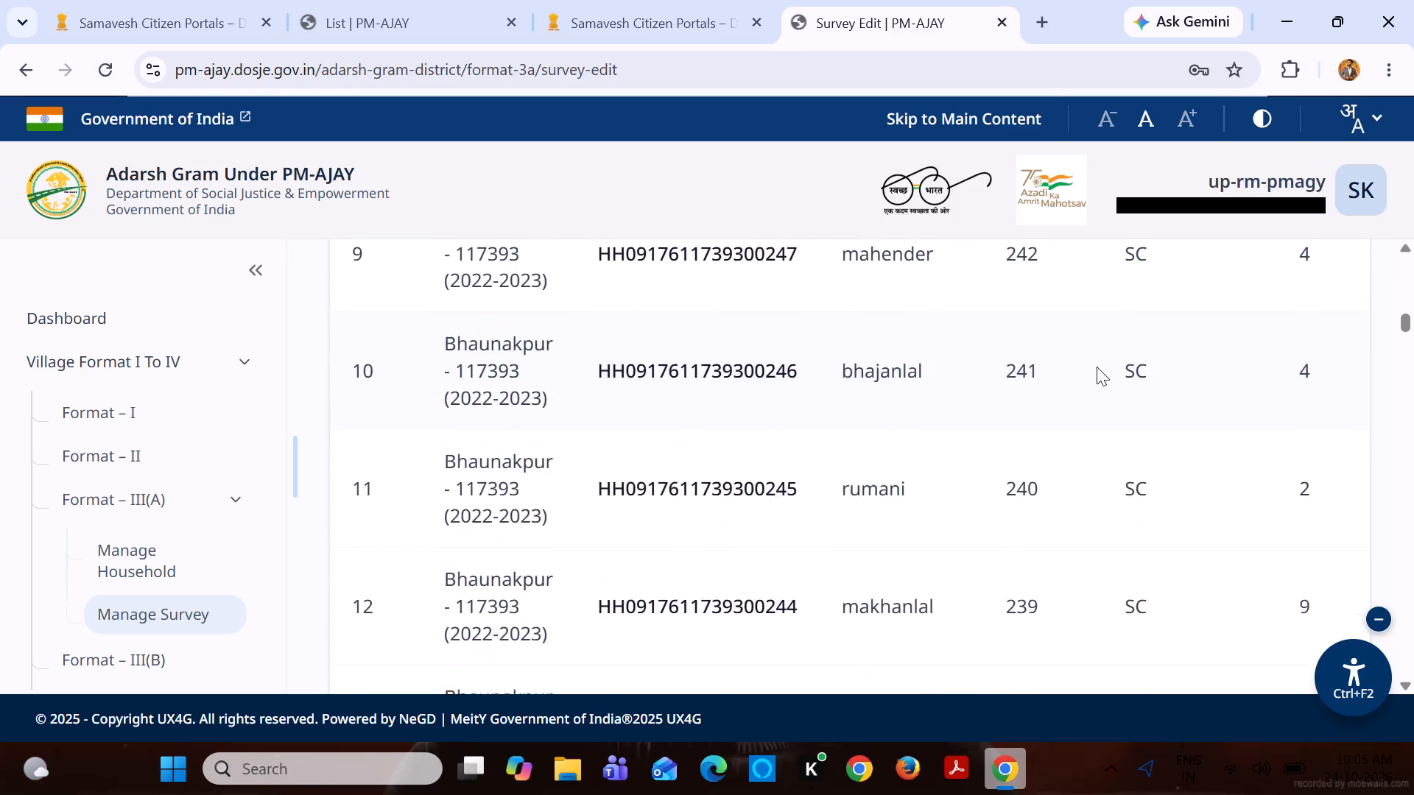
scroll(1097, 367, "down", 13)
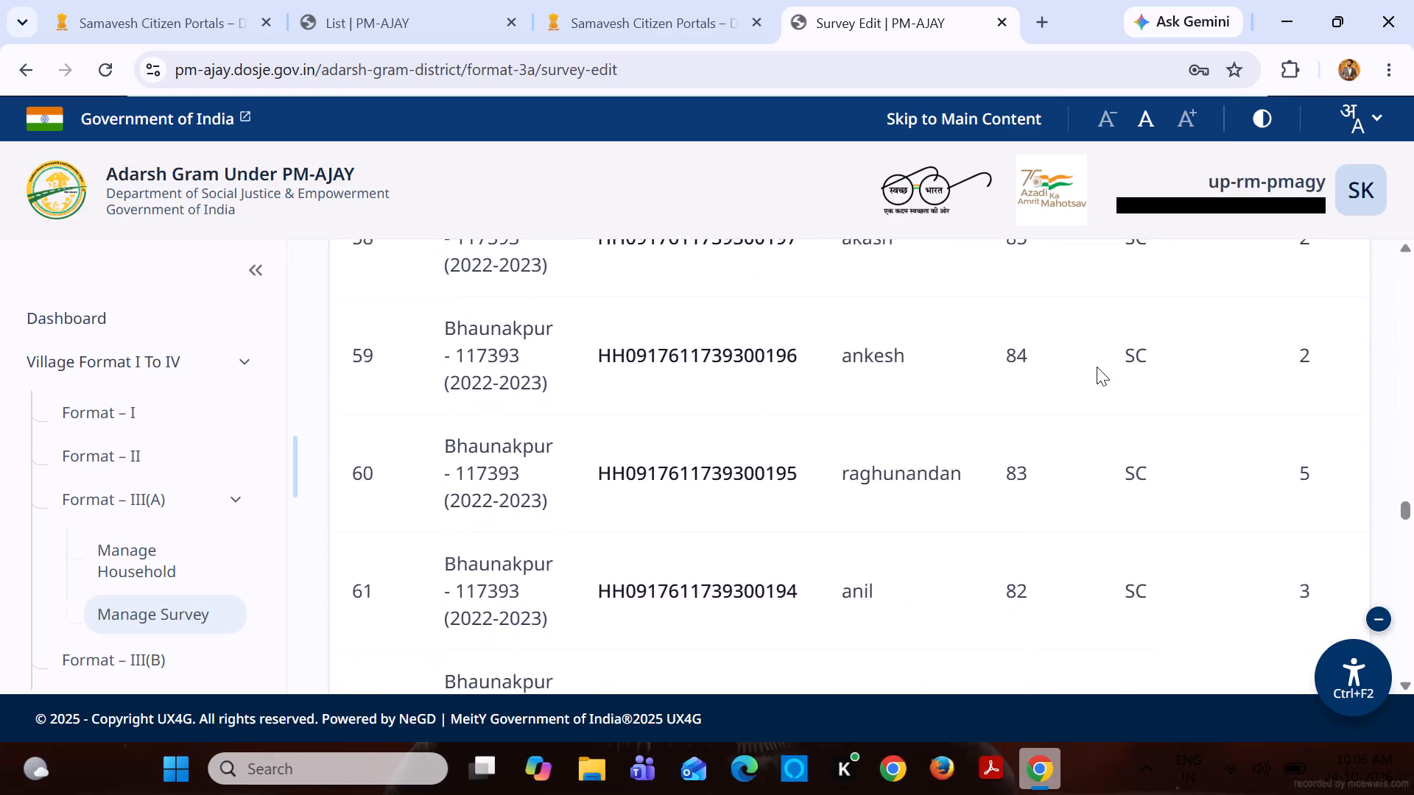
scroll(1097, 367, "down", 13)
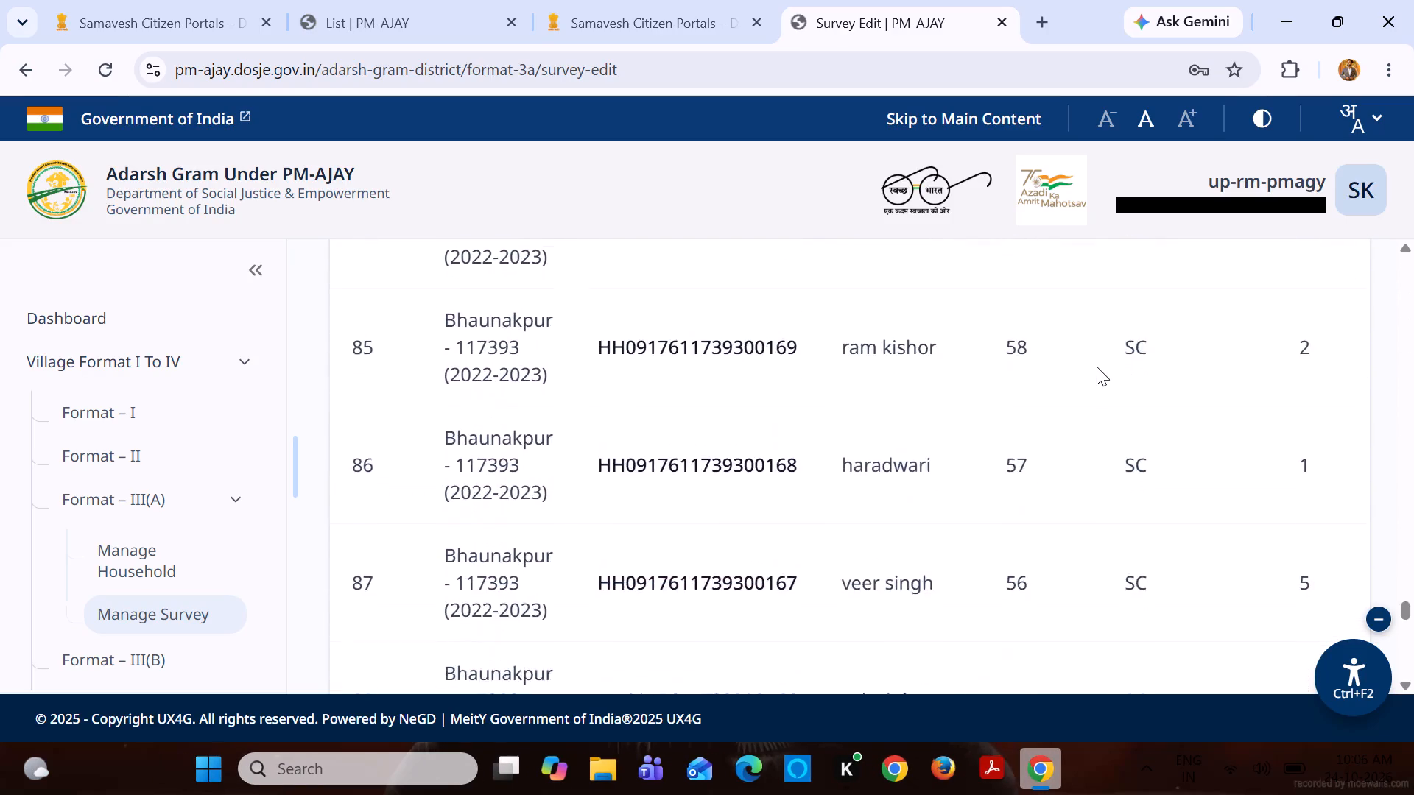
scroll(1097, 367, "down", 5)
left_click(1057, 560)
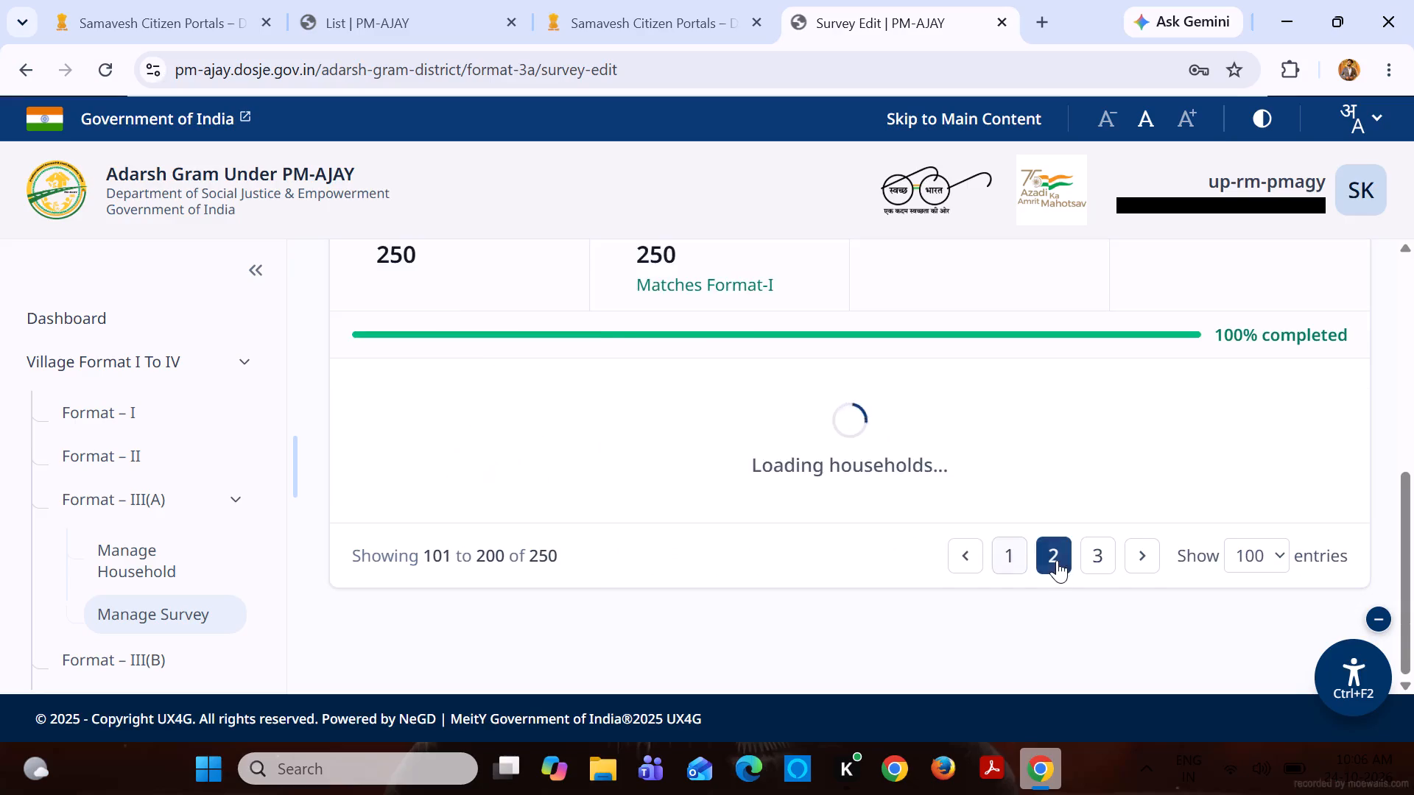
scroll(1063, 458, "up", 9)
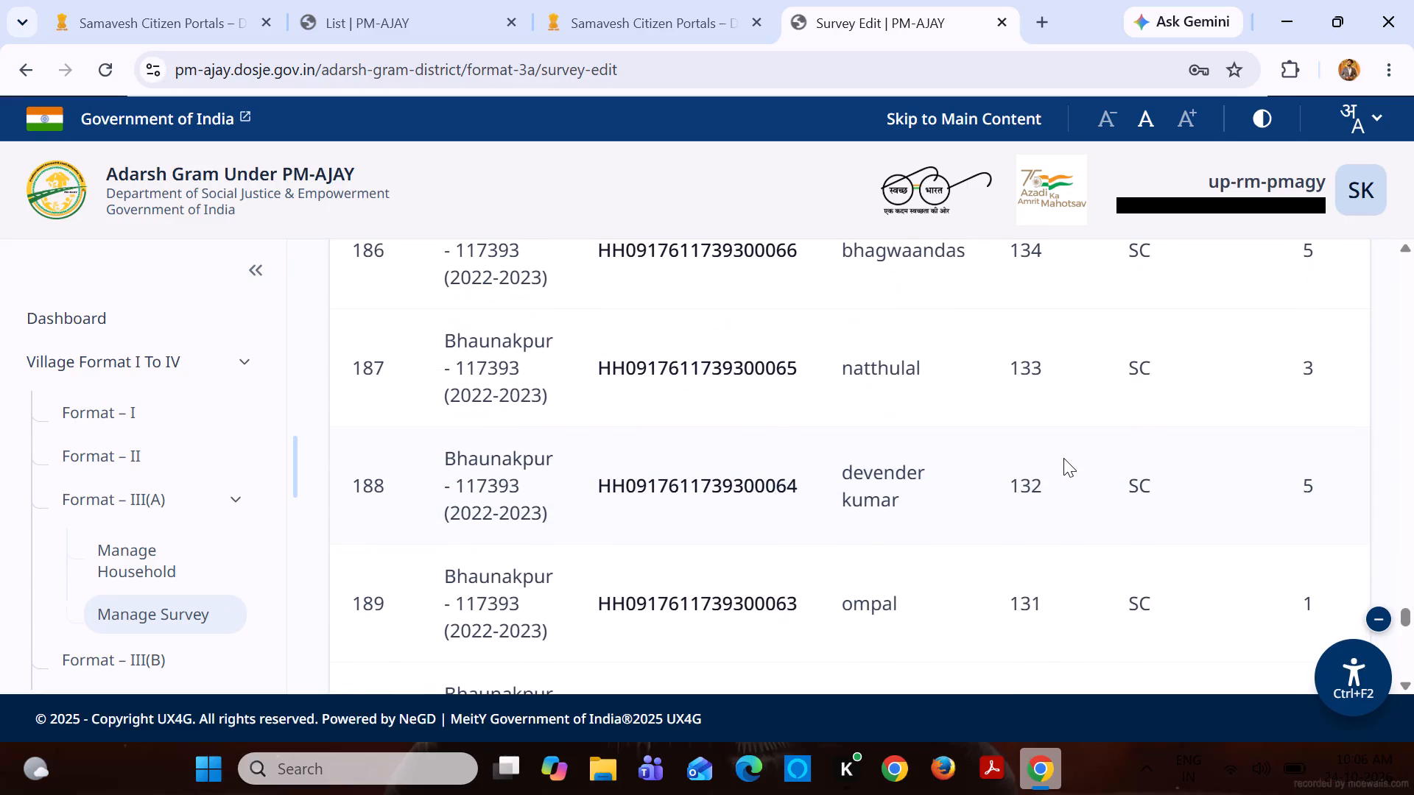
scroll(1063, 458, "up", 2)
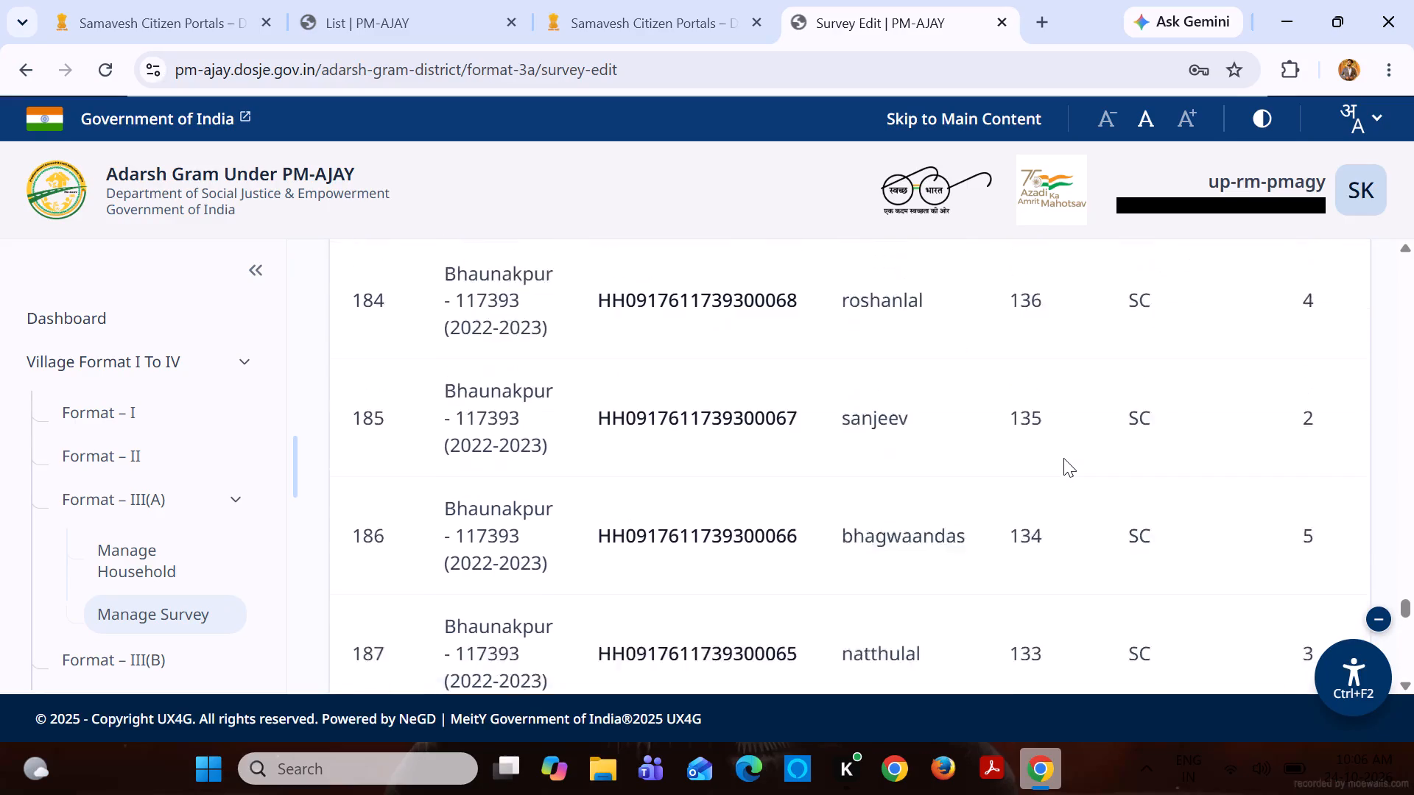
scroll(1063, 458, "up", 12)
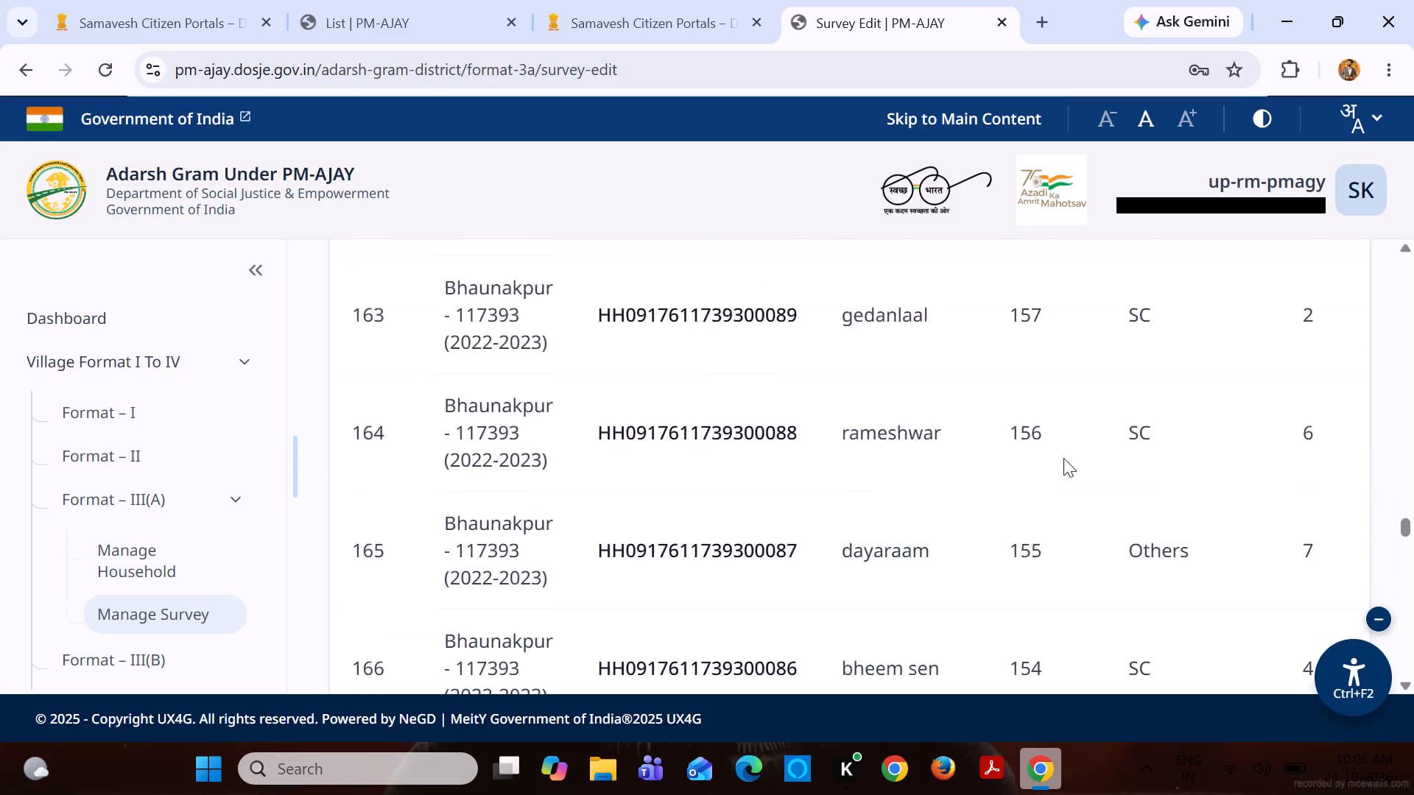
scroll(1063, 458, "up", 7)
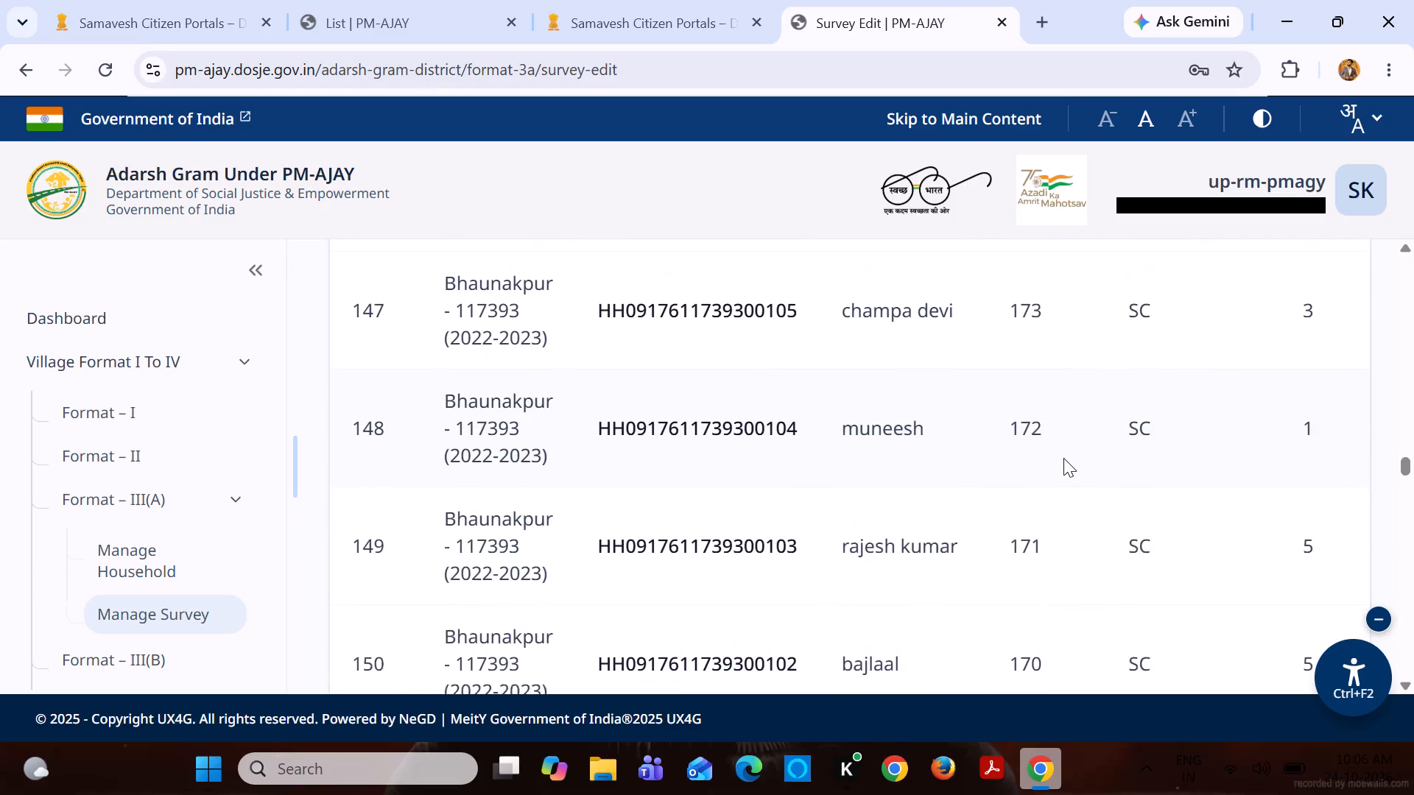
scroll(1063, 458, "up", 2)
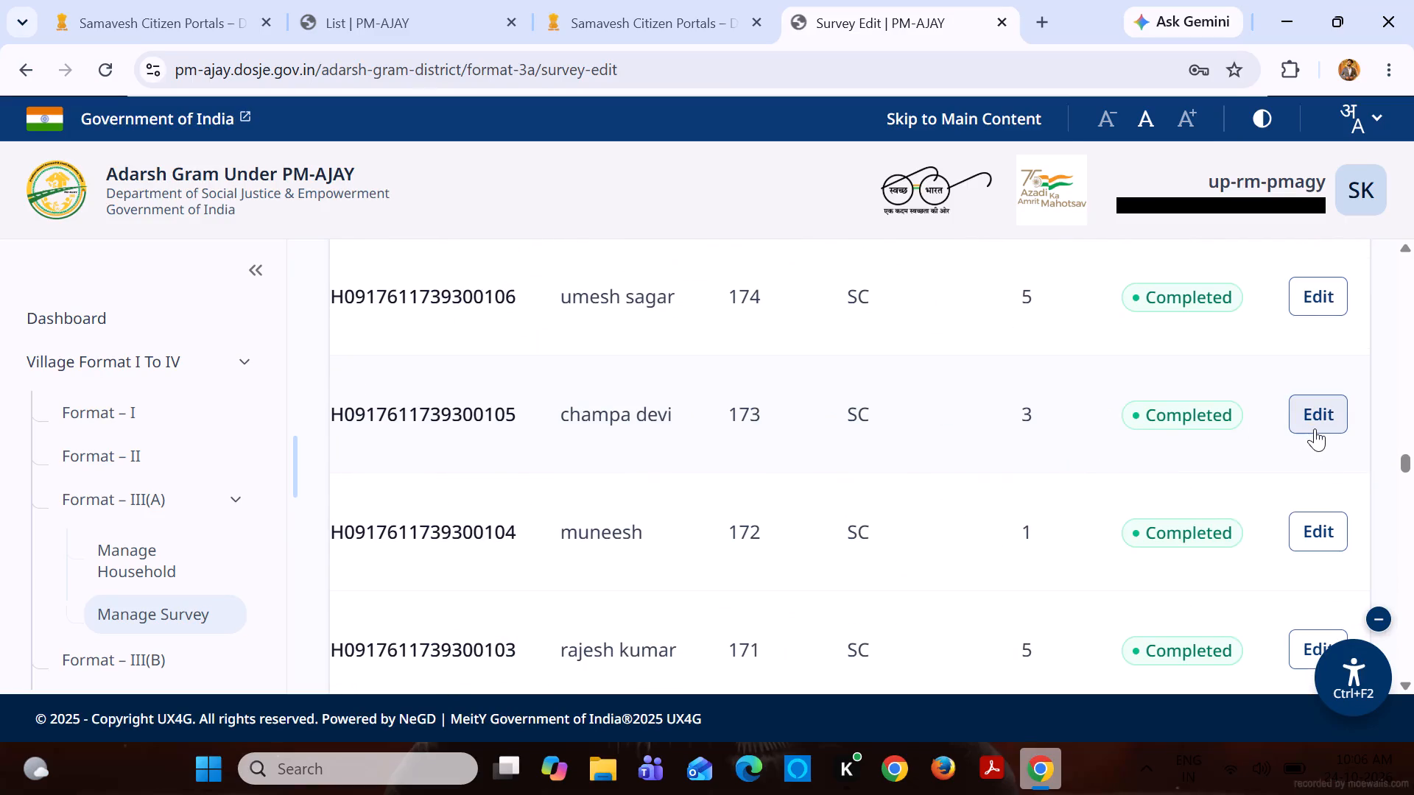
left_click(1315, 428)
In domain 4 – Social Security, set persons eligible for Old Age Pension to 0, save and return to the household list.
scroll(1136, 490, "down", 8)
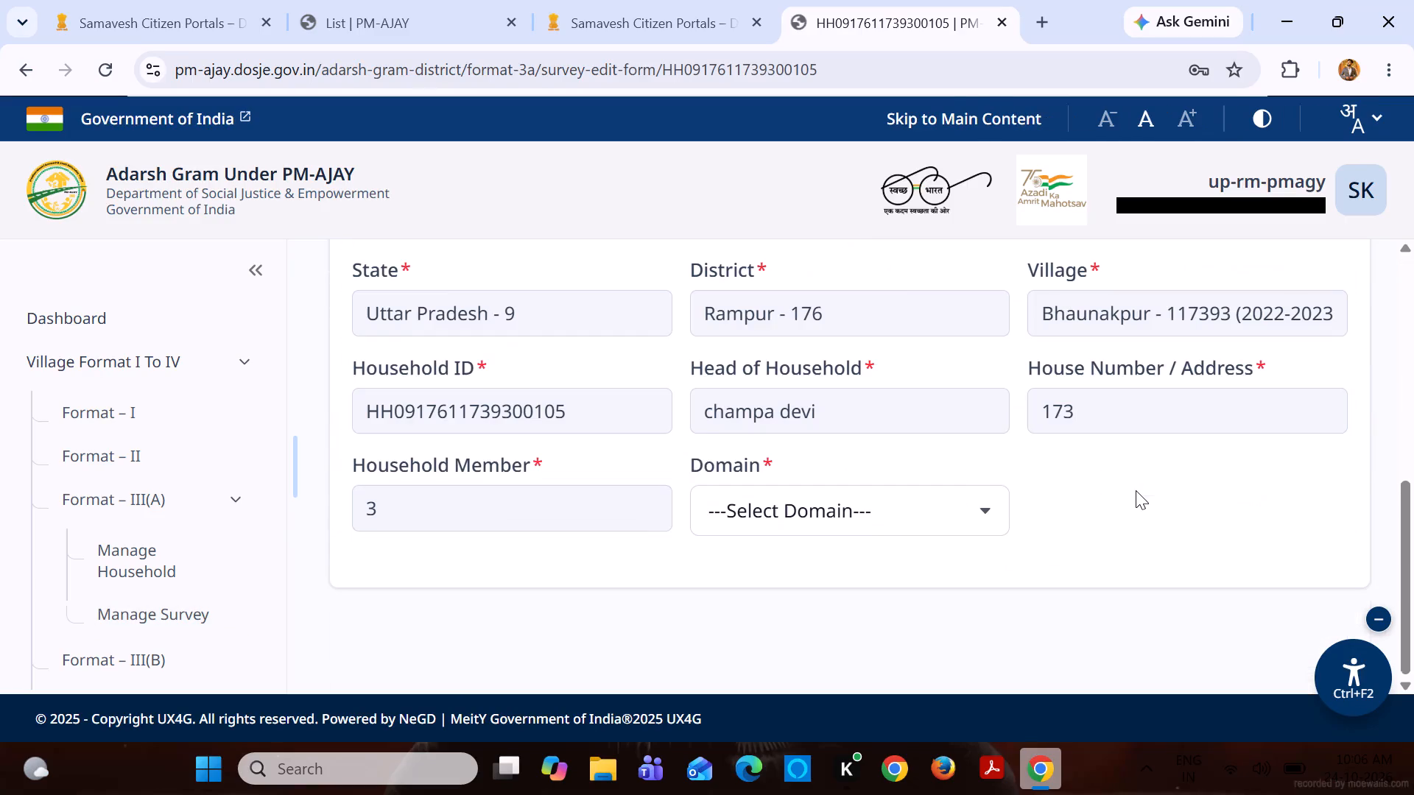
left_click(948, 494)
left_click(817, 316)
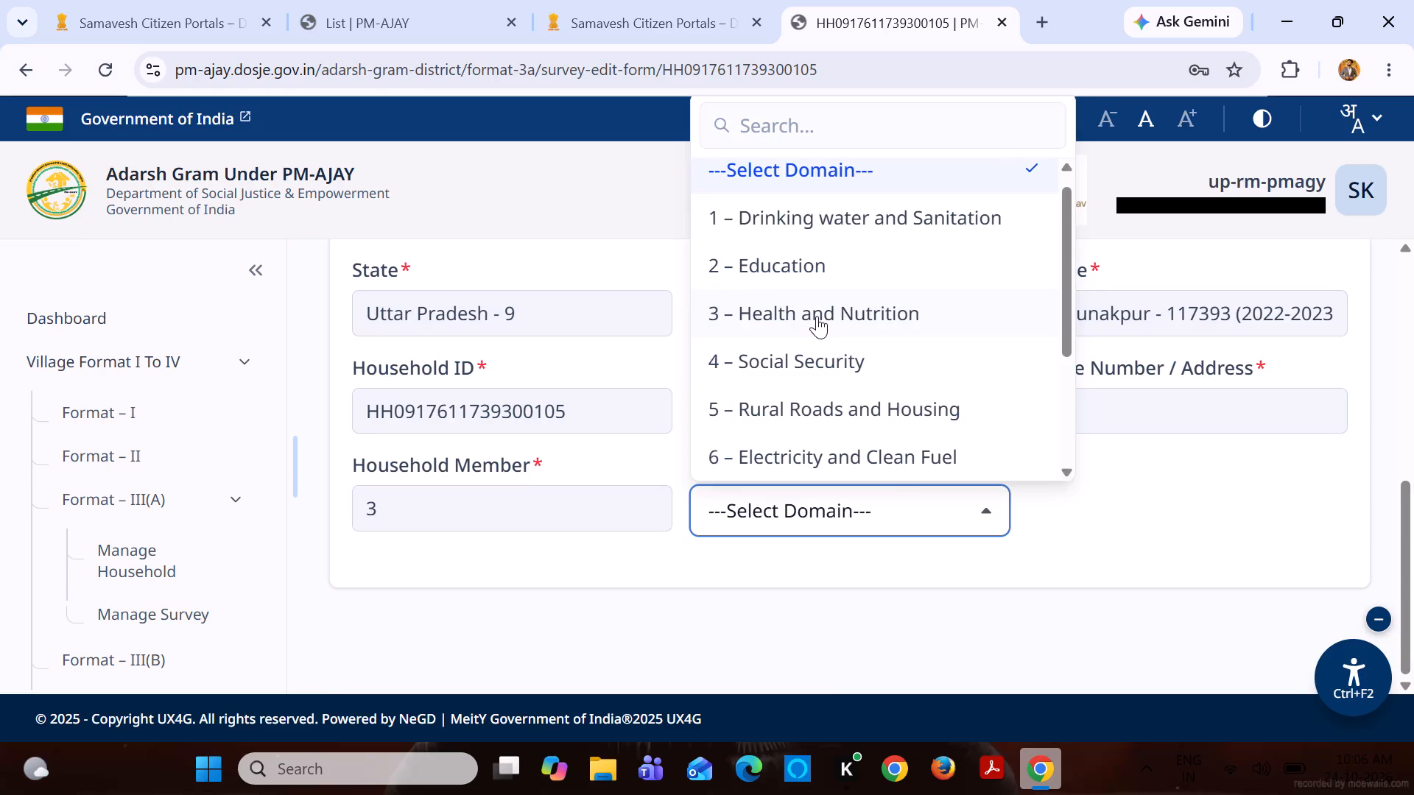
left_click(979, 513)
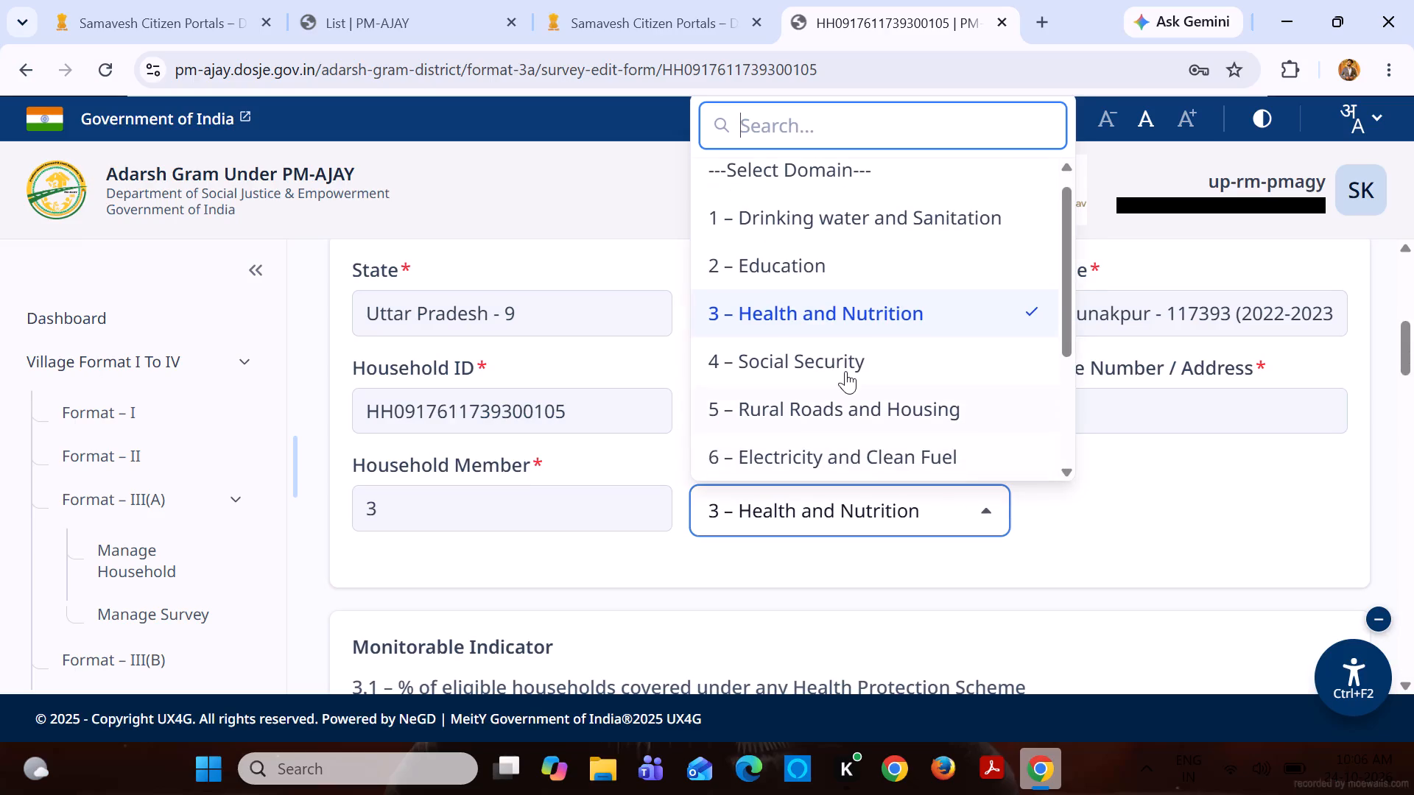
left_click(843, 364)
scroll(963, 540, "down", 4)
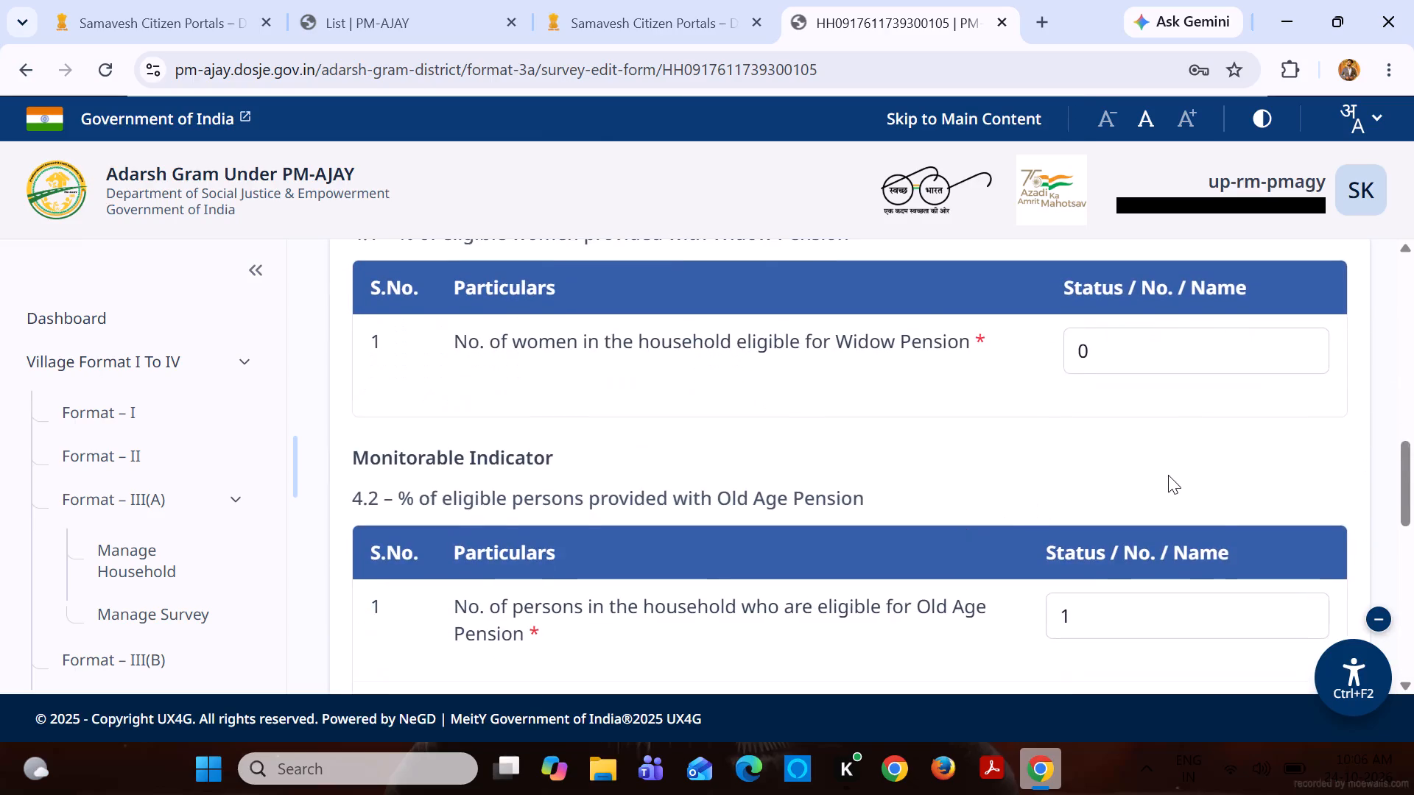
scroll(1168, 475, "down", 2)
left_click(1136, 544)
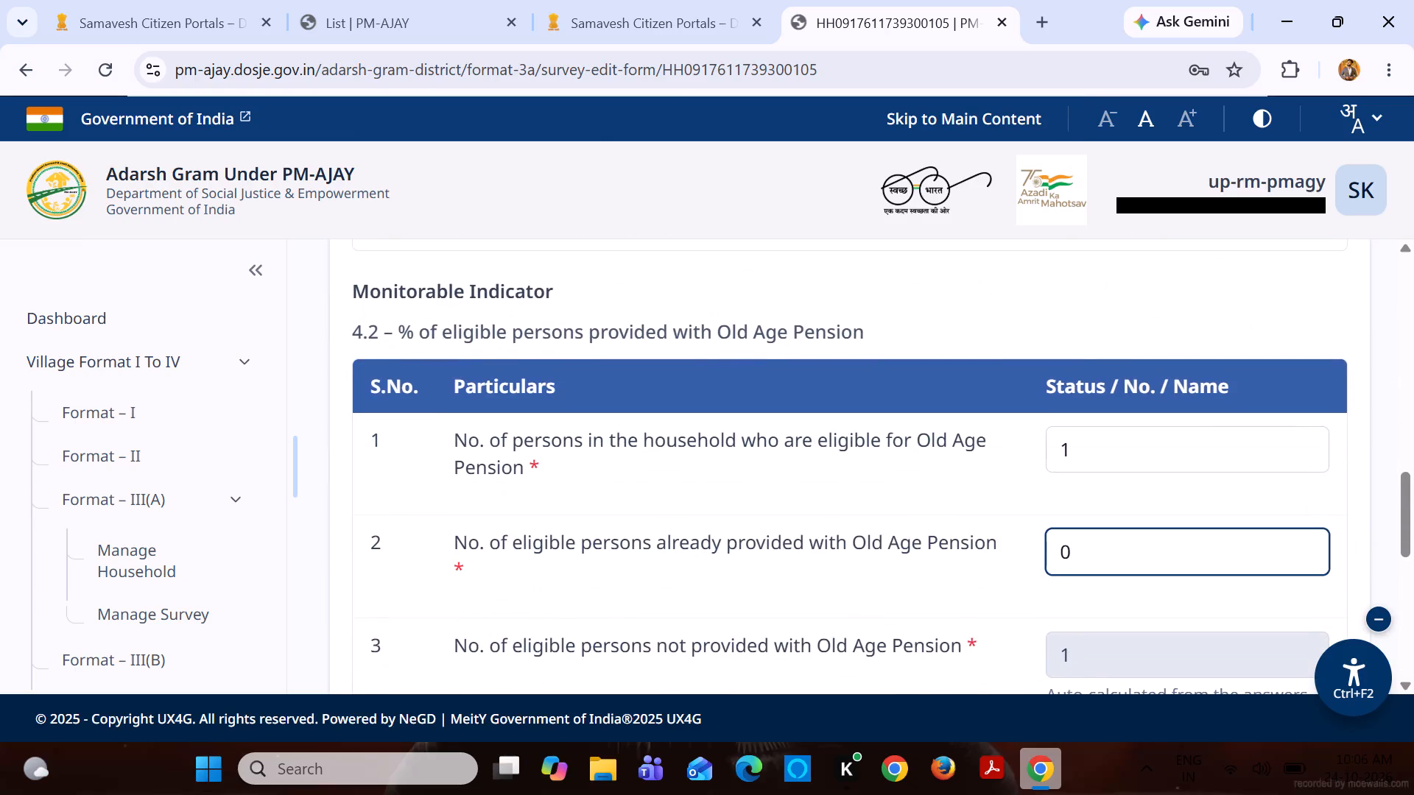
left_click(1129, 438)
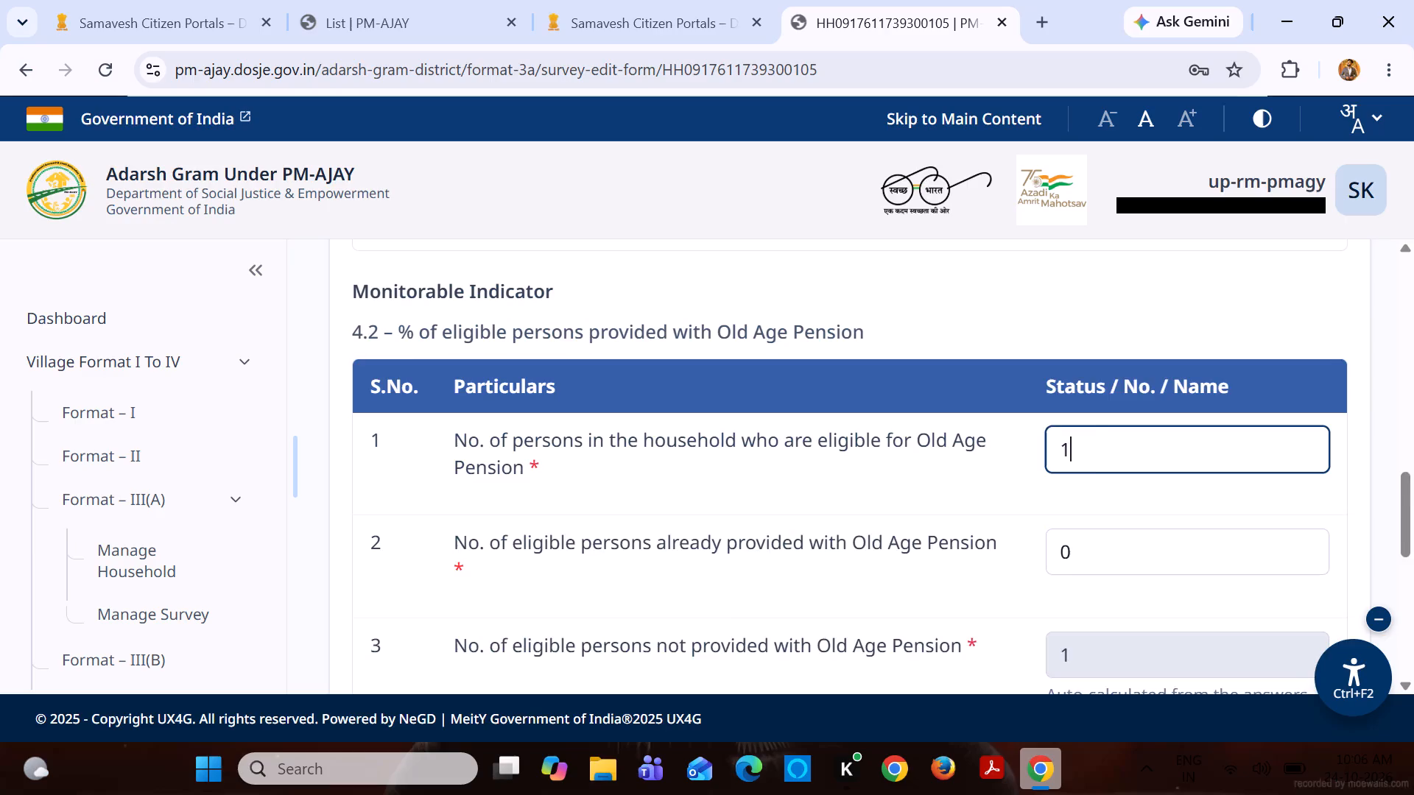
key("BackSpace")
key("0")
scroll(1129, 438, "down", 6)
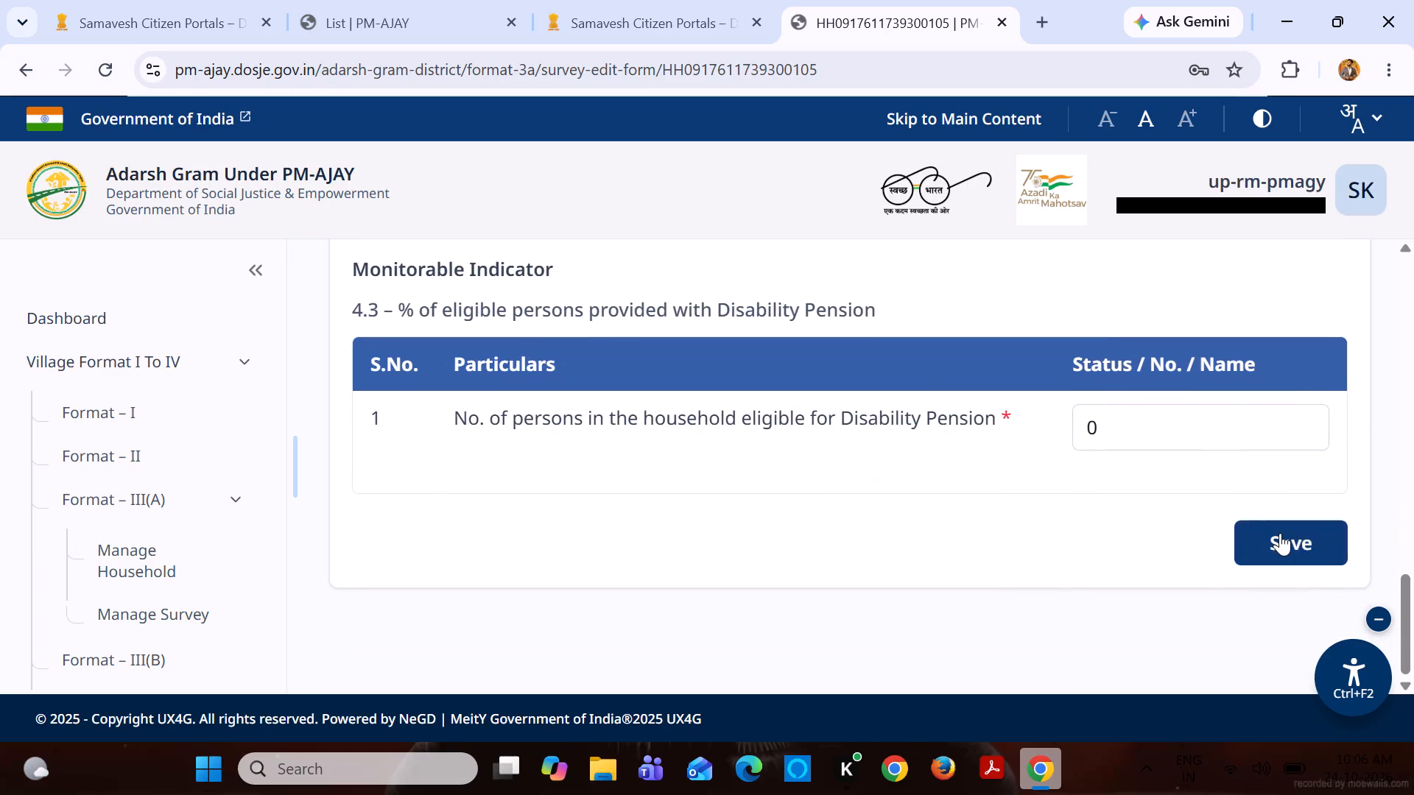
left_click(1280, 533)
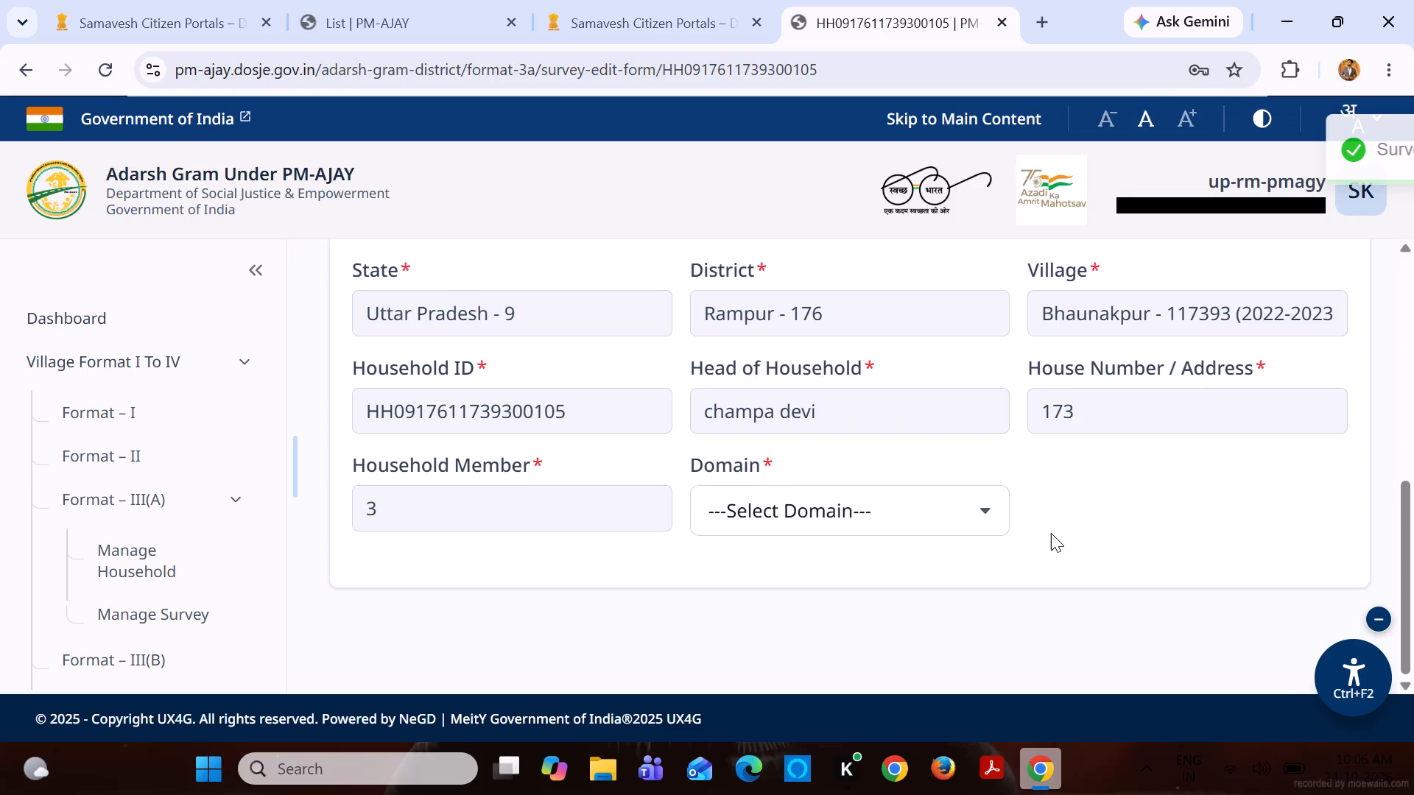
double_click(1110, 508)
scroll(1110, 508, "up", 4)
left_click(1322, 266)
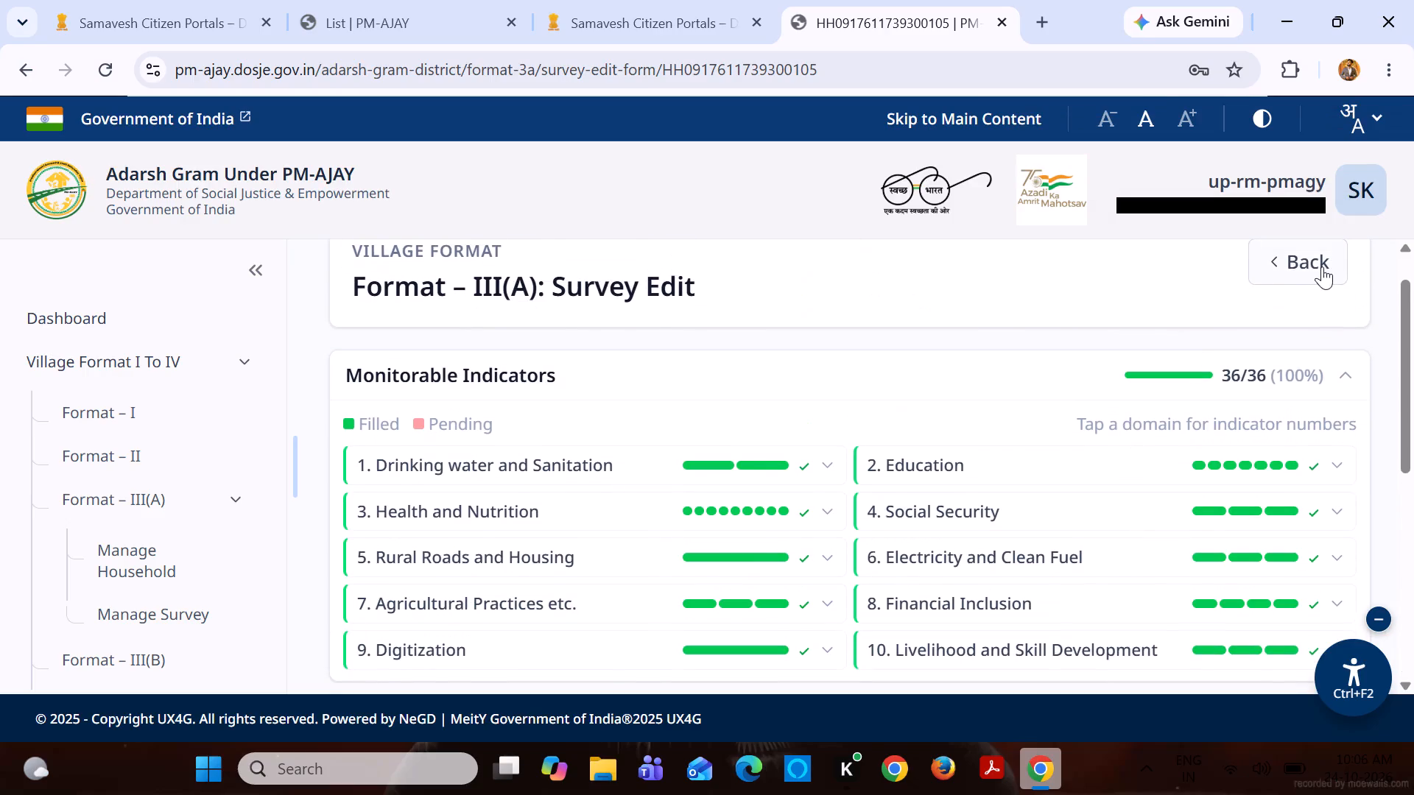
Open page 2 of the household list and look through it for the next household needing a pension correction.
scroll(1198, 389, "down", 20)
scroll(1198, 389, "down", 10)
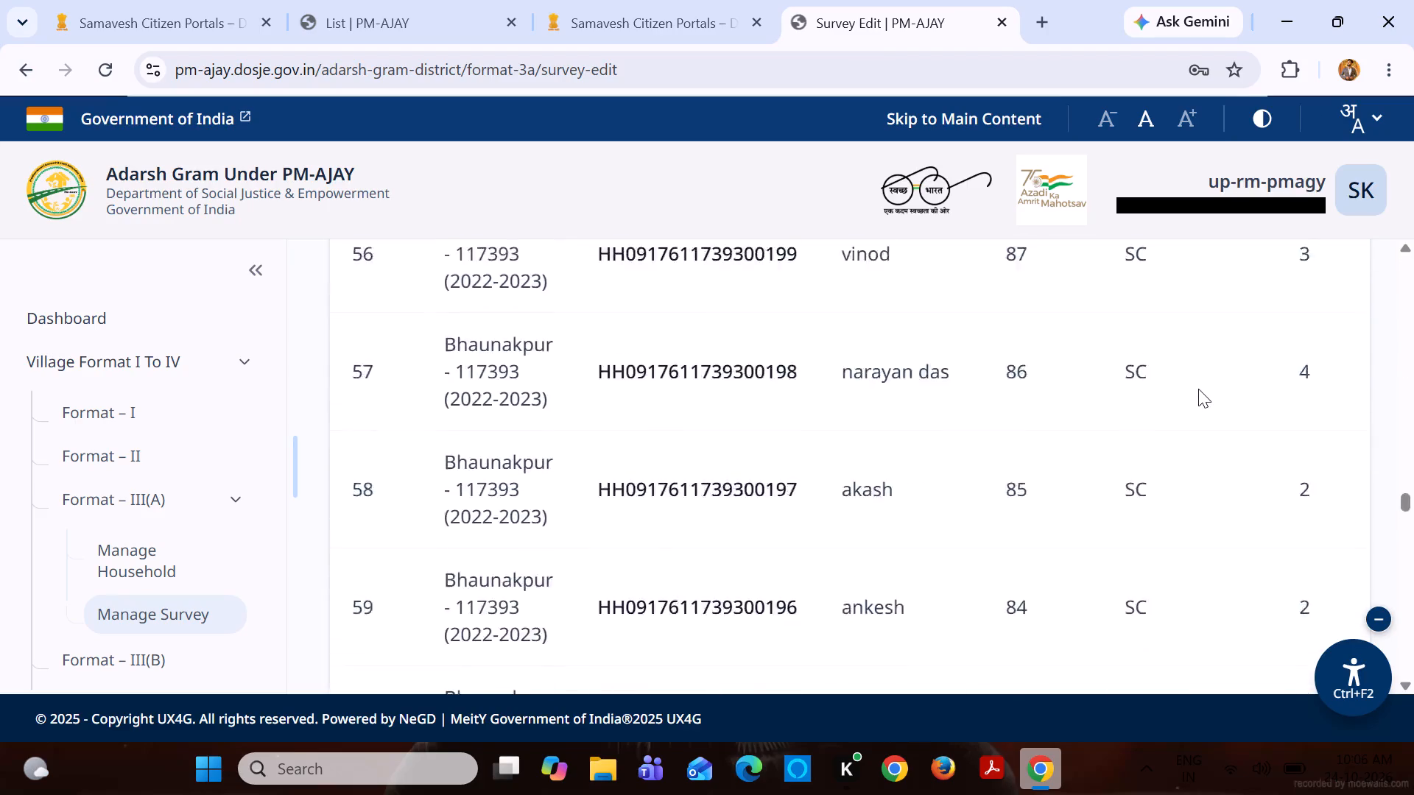
scroll(1198, 389, "down", 14)
left_click(1052, 579)
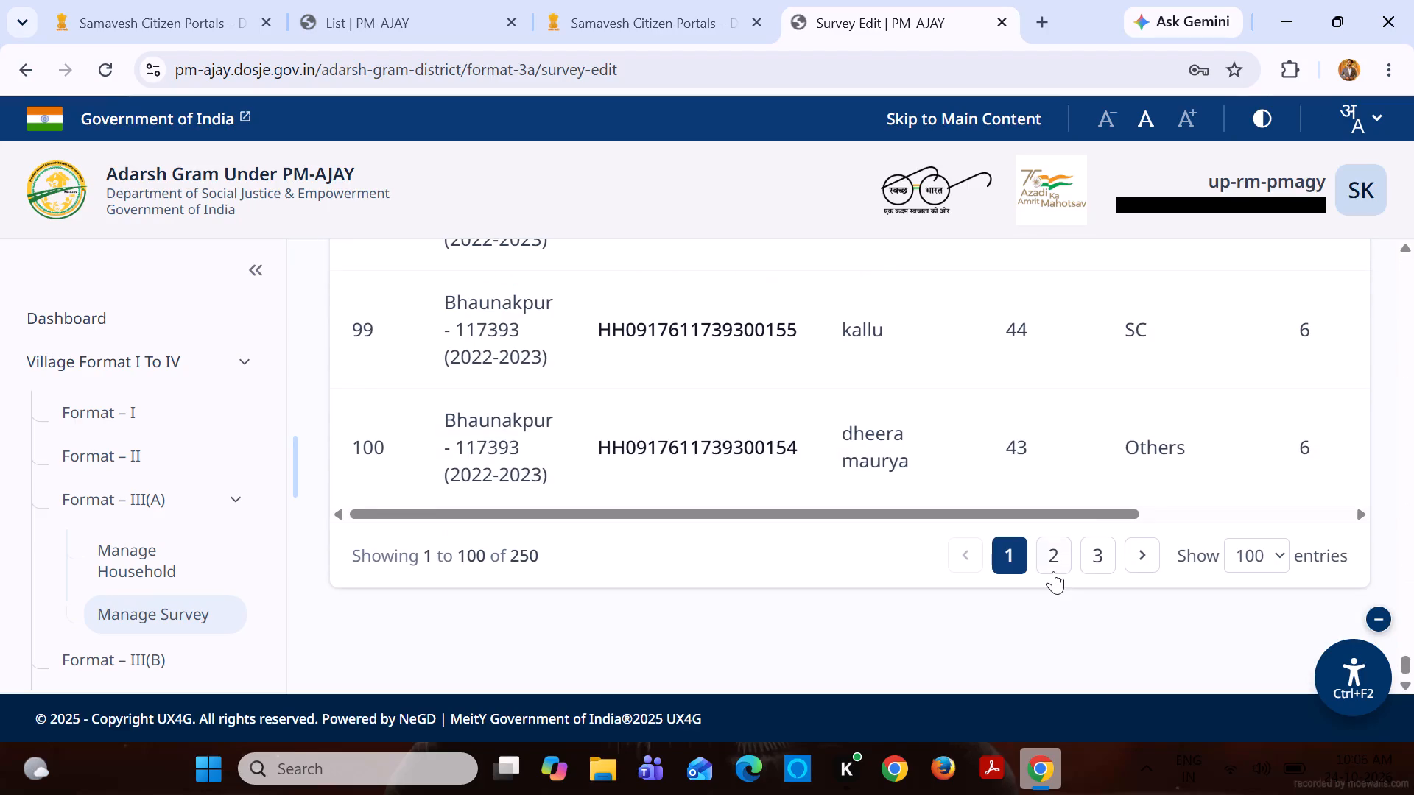
left_click(1053, 571)
scroll(1070, 462, "up", 1)
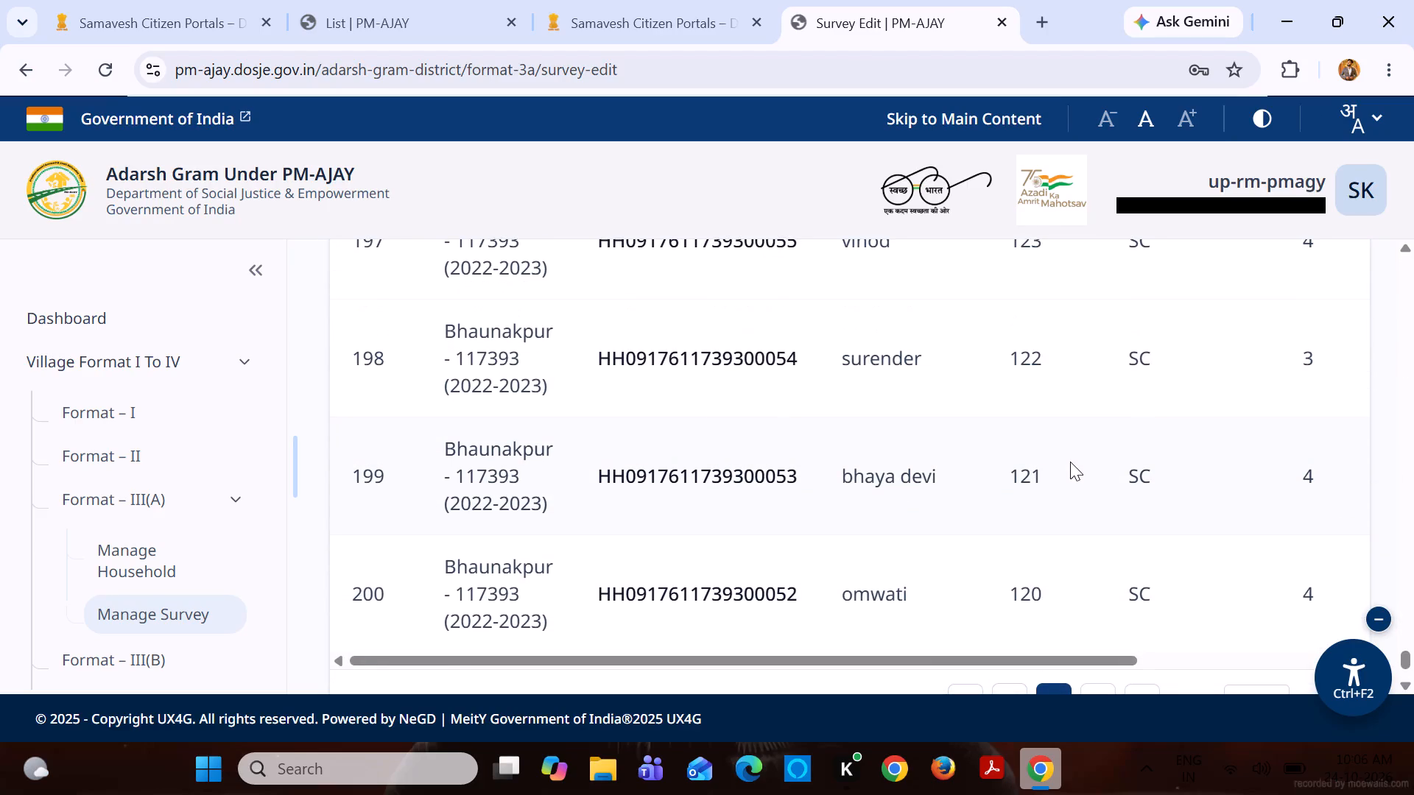
scroll(1070, 462, "up", 5)
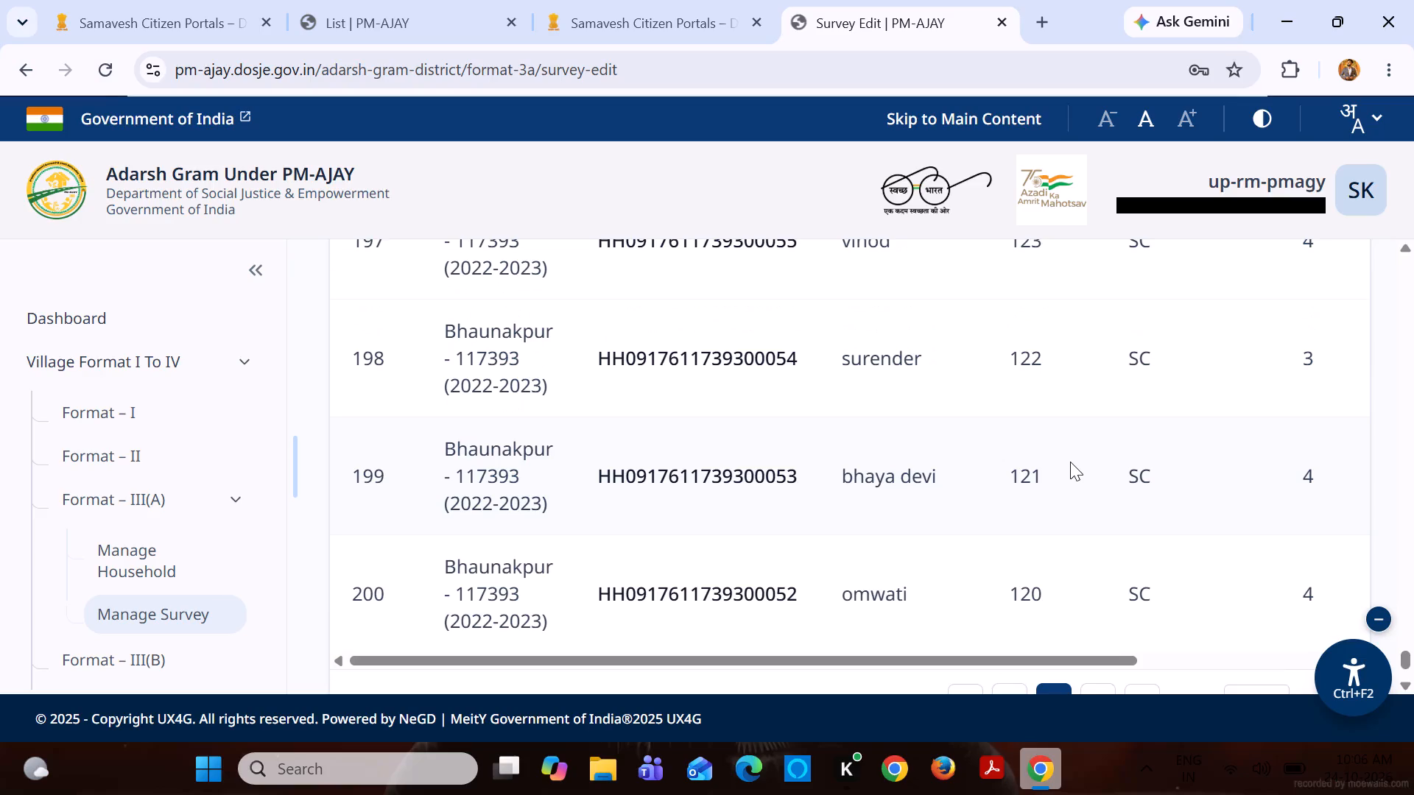
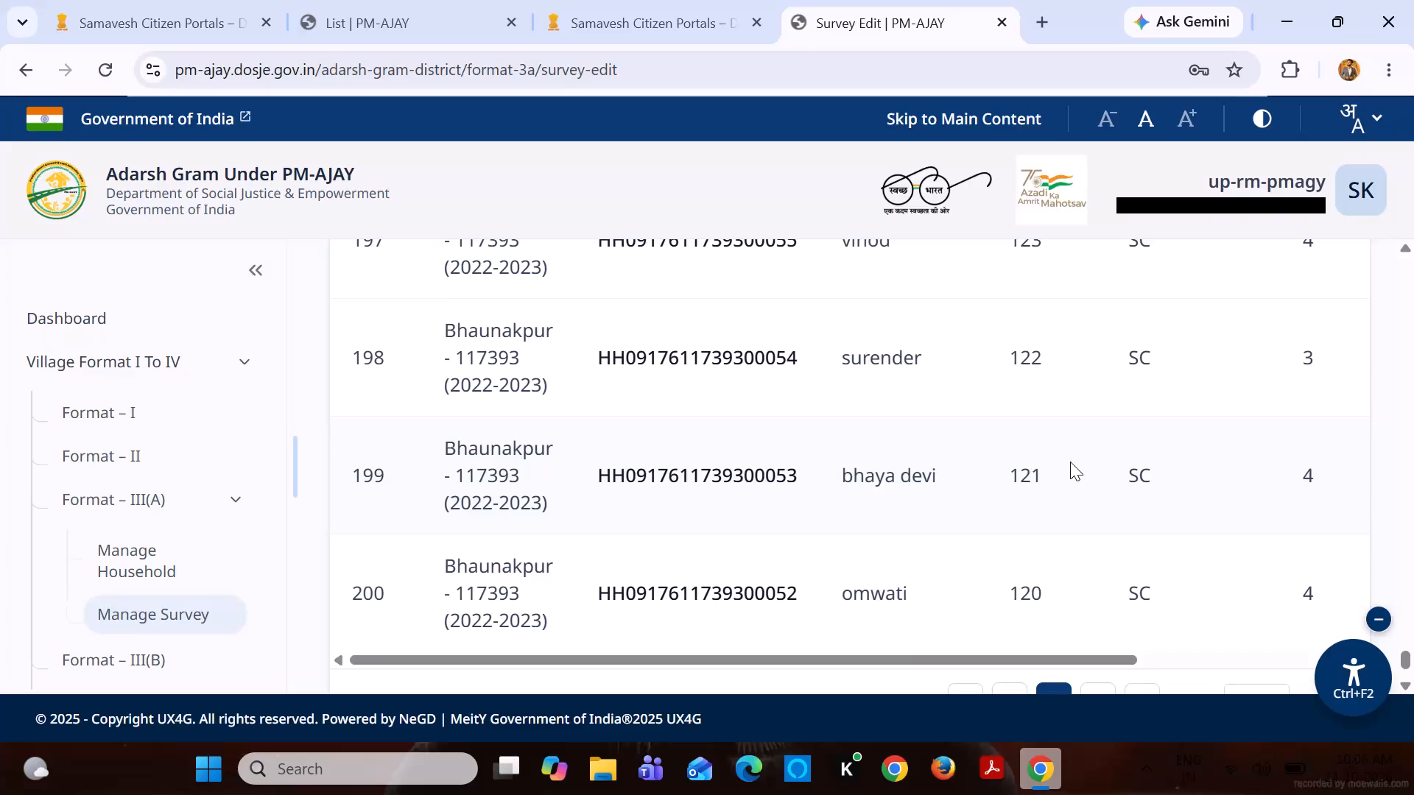
Find house number 148 on page 2 of the household list and open its survey for editing.
scroll(1070, 462, "up", 7)
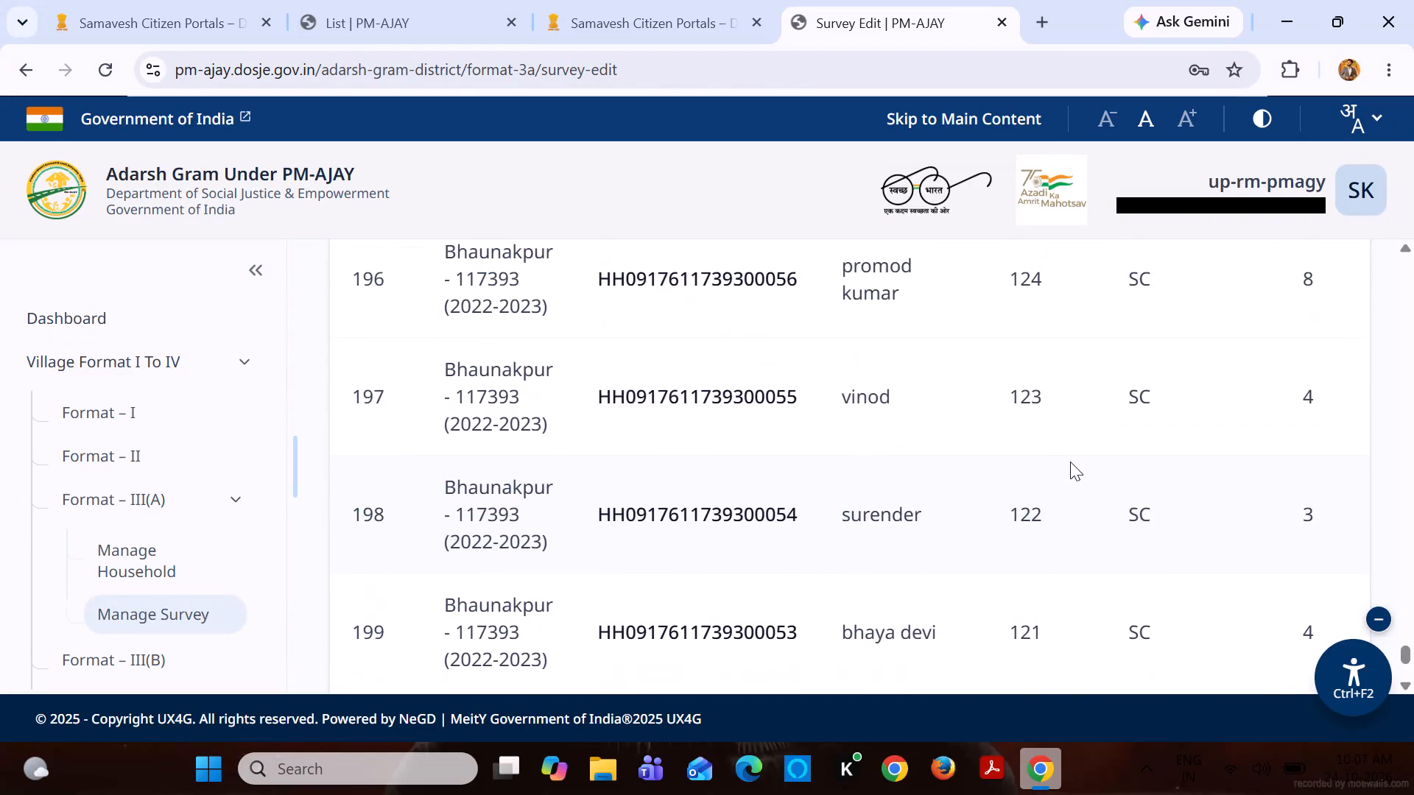
scroll(1070, 462, "up", 3)
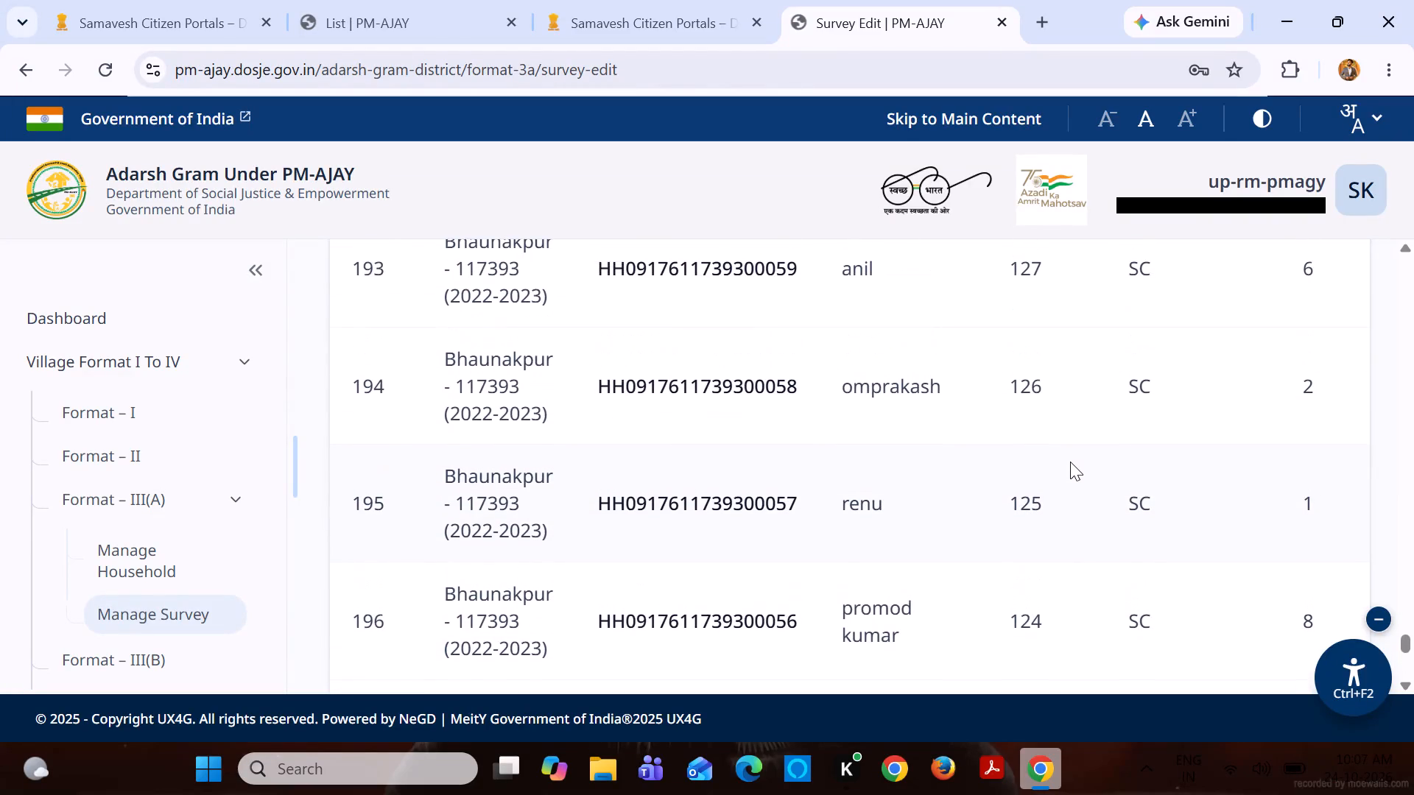
scroll(1070, 462, "up", 6)
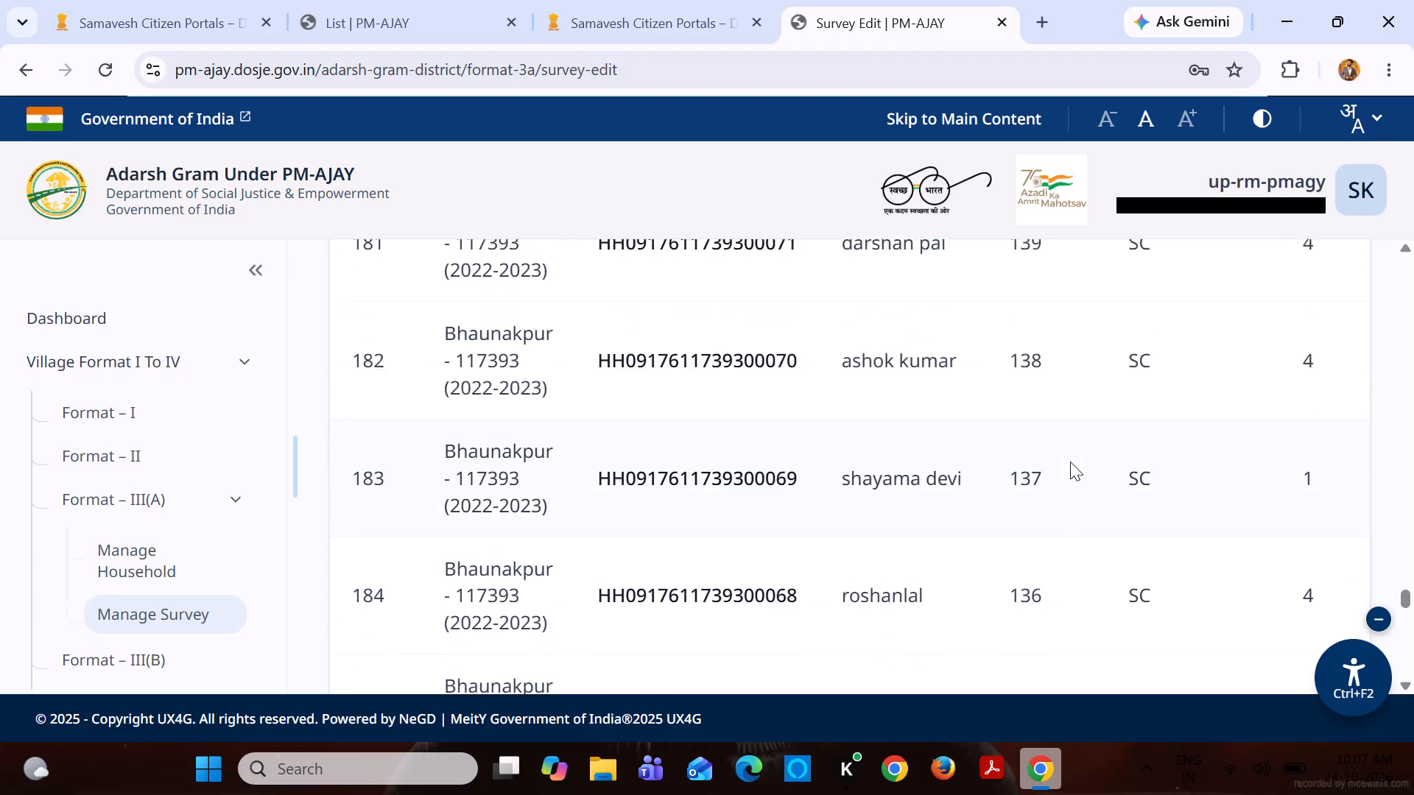
scroll(1070, 462, "up", 6)
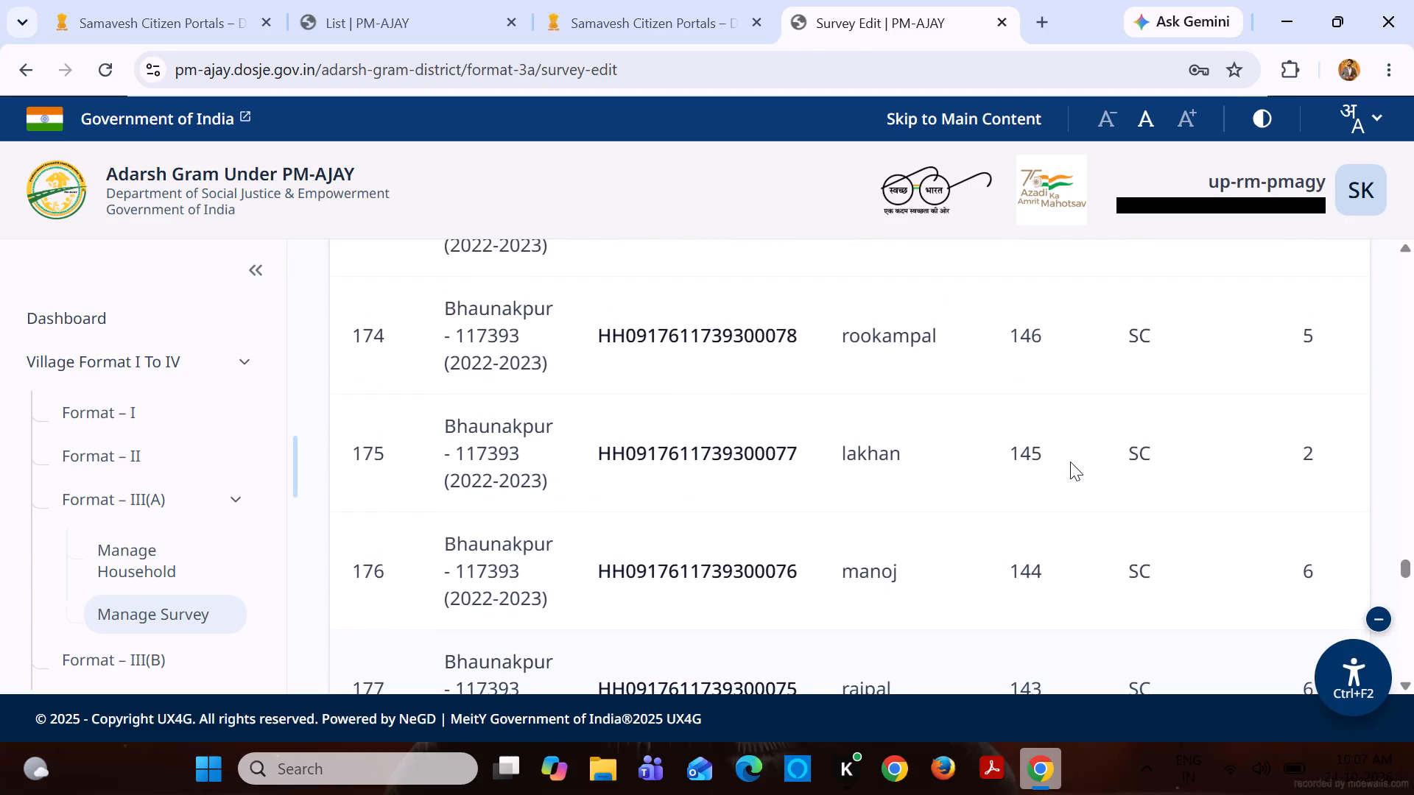
scroll(1070, 462, "up", 2)
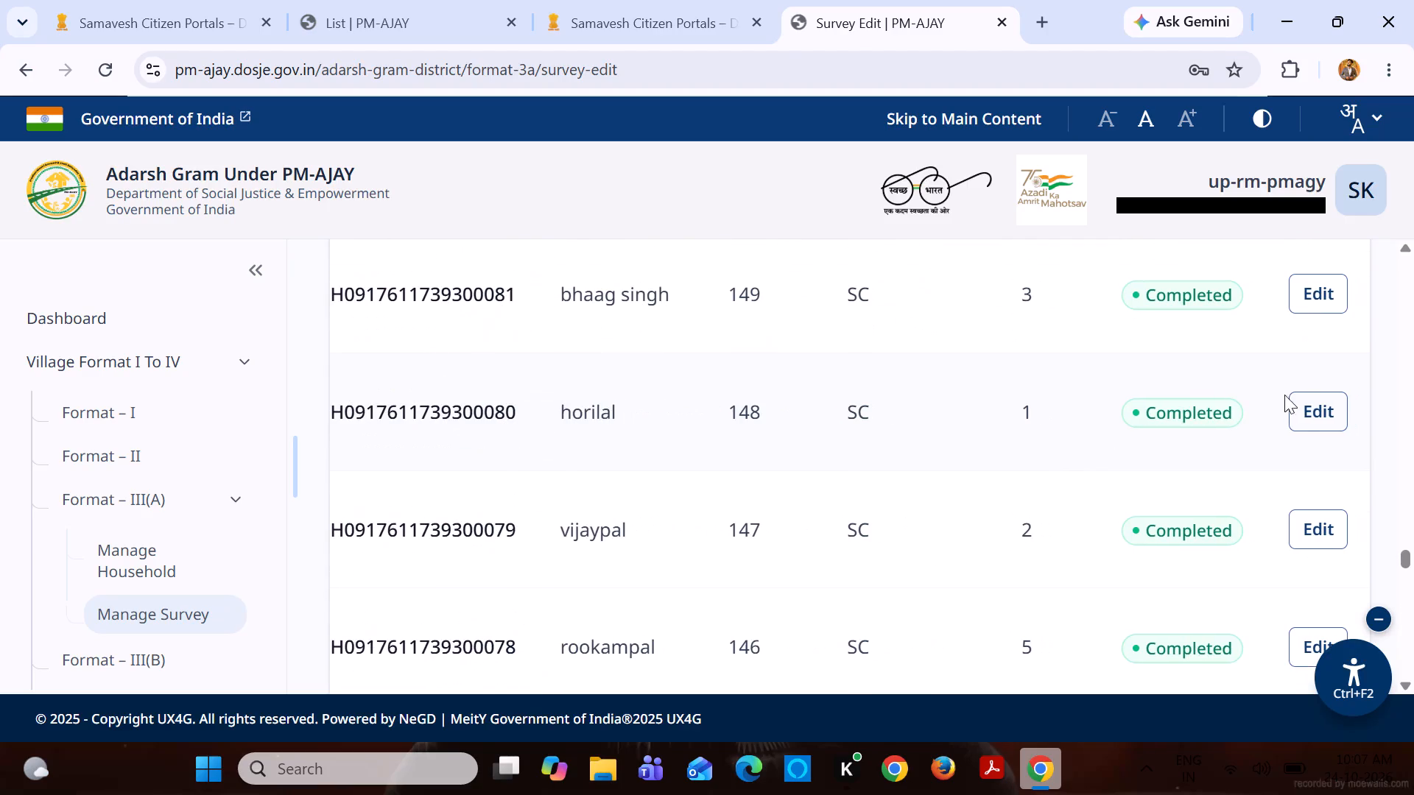
left_click(1309, 409)
In domain 4 – Social Security, set persons eligible for Old Age Pension to 0, save and return to the household list.
scroll(1115, 502, "down", 11)
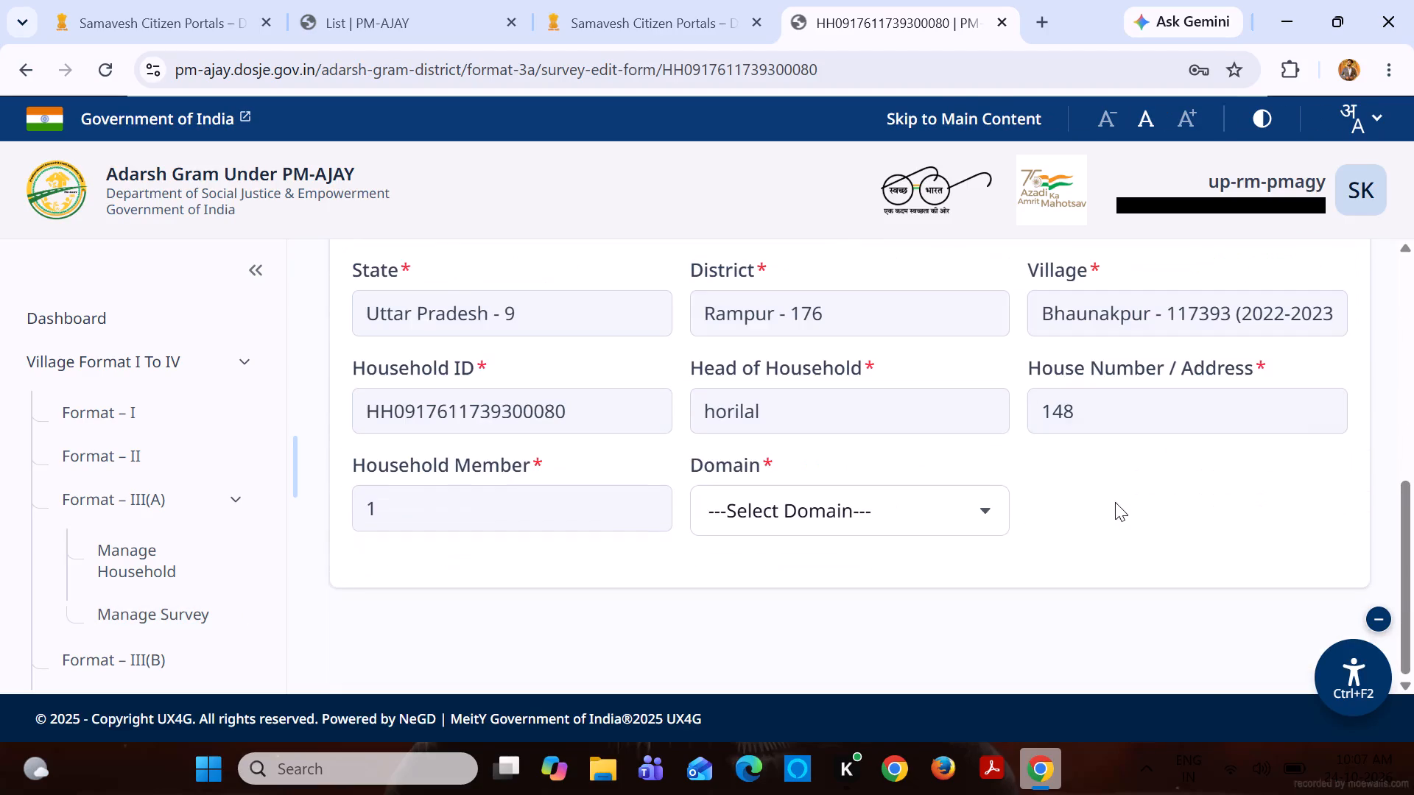
left_click(973, 515)
left_click(841, 359)
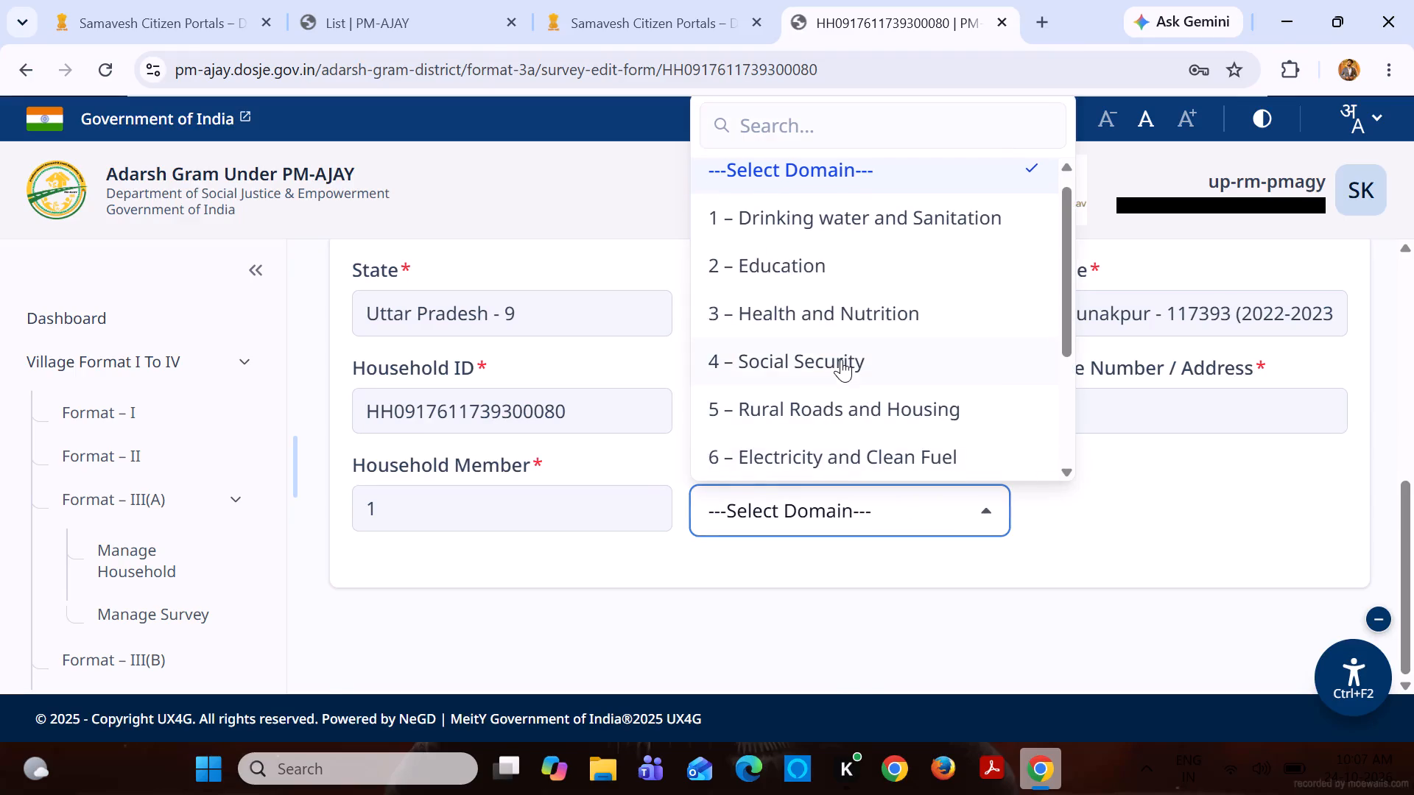
scroll(1008, 483, "down", 3)
scroll(1136, 446, "down", 1)
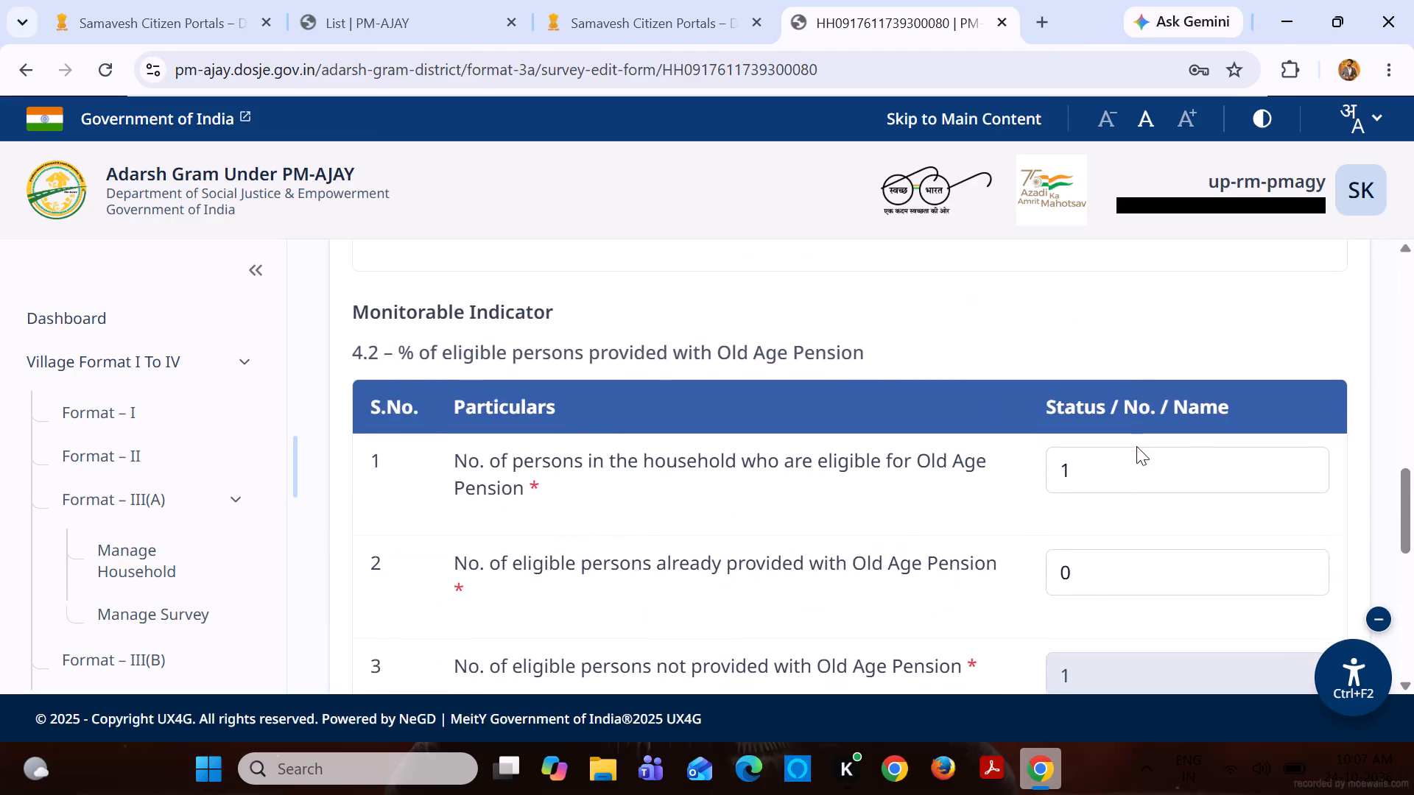
left_click(1108, 456)
key("BackSpace")
key("0")
scroll(1108, 456, "down", 4)
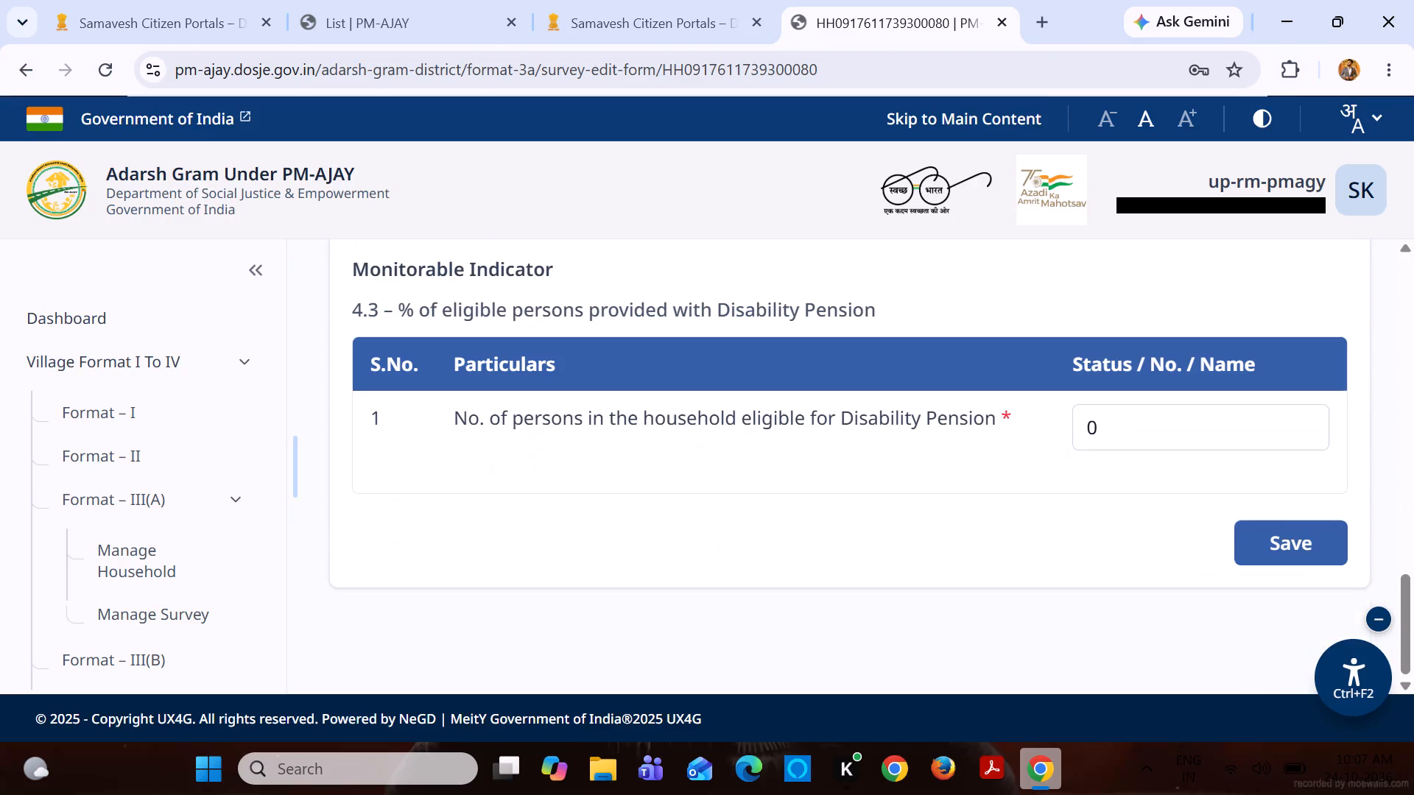
scroll(1108, 456, "down", 3)
left_click(1307, 540)
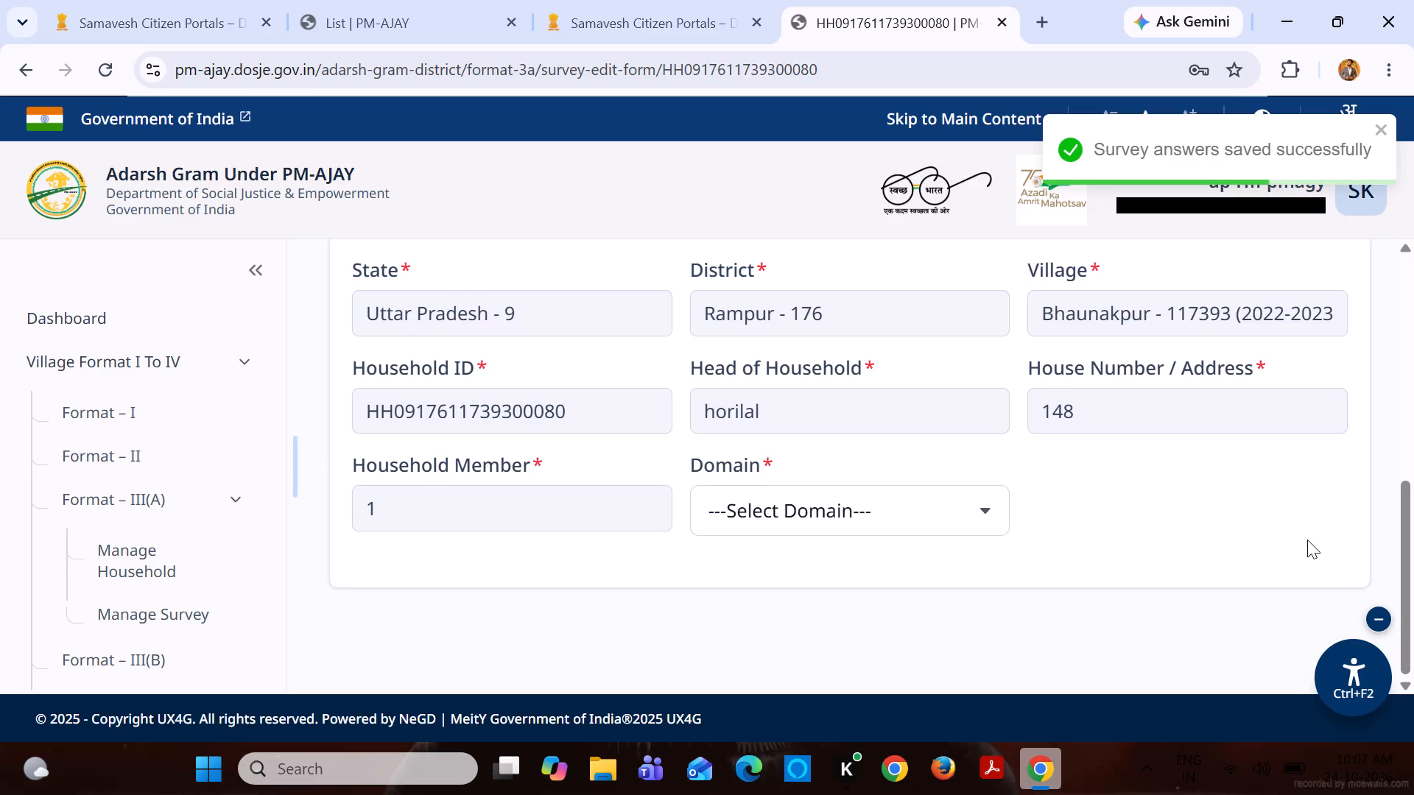
scroll(1188, 437, "up", 6)
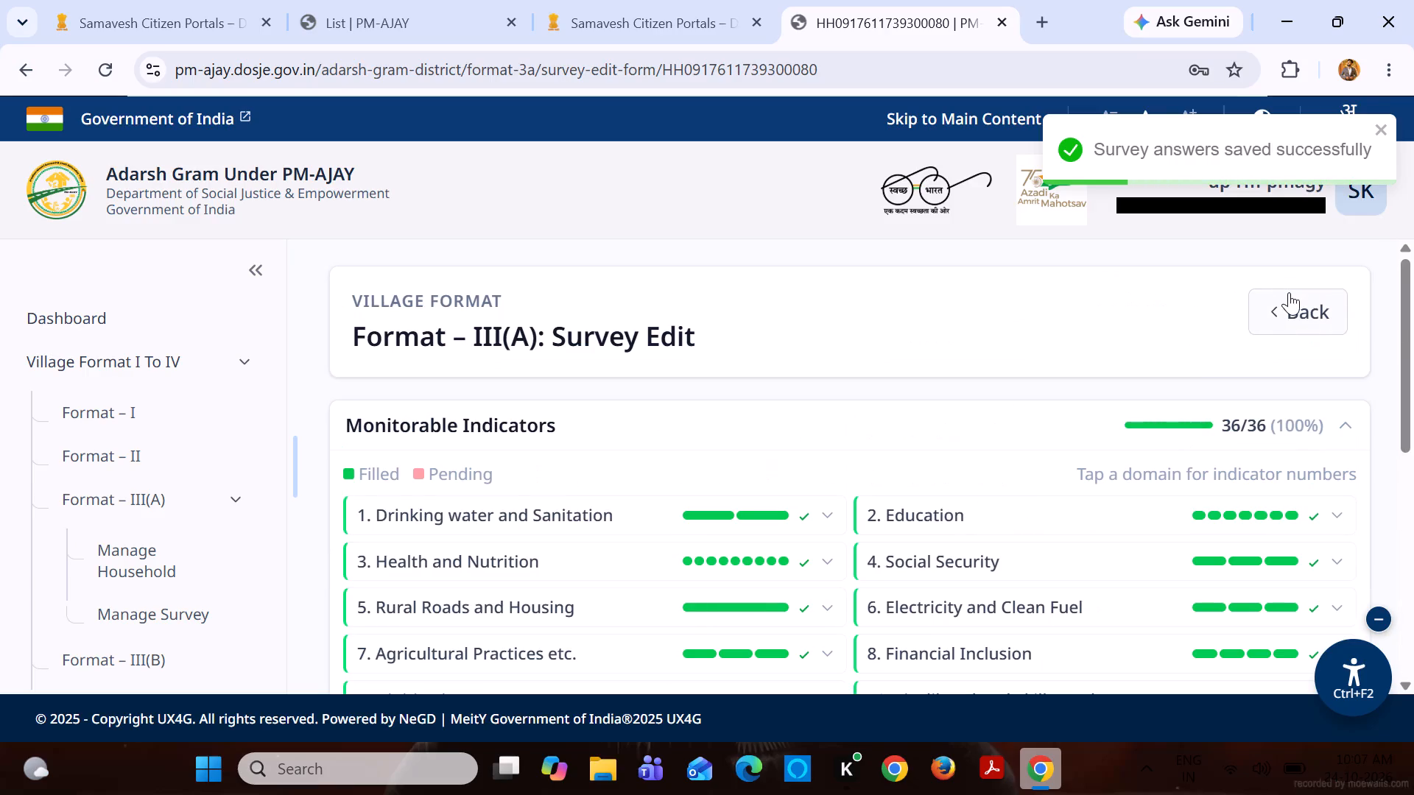
left_click(1289, 292)
Find house number 166 on page 2 of the household list and open its survey for editing.
scroll(1212, 394, "down", 20)
scroll(1212, 394, "down", 6)
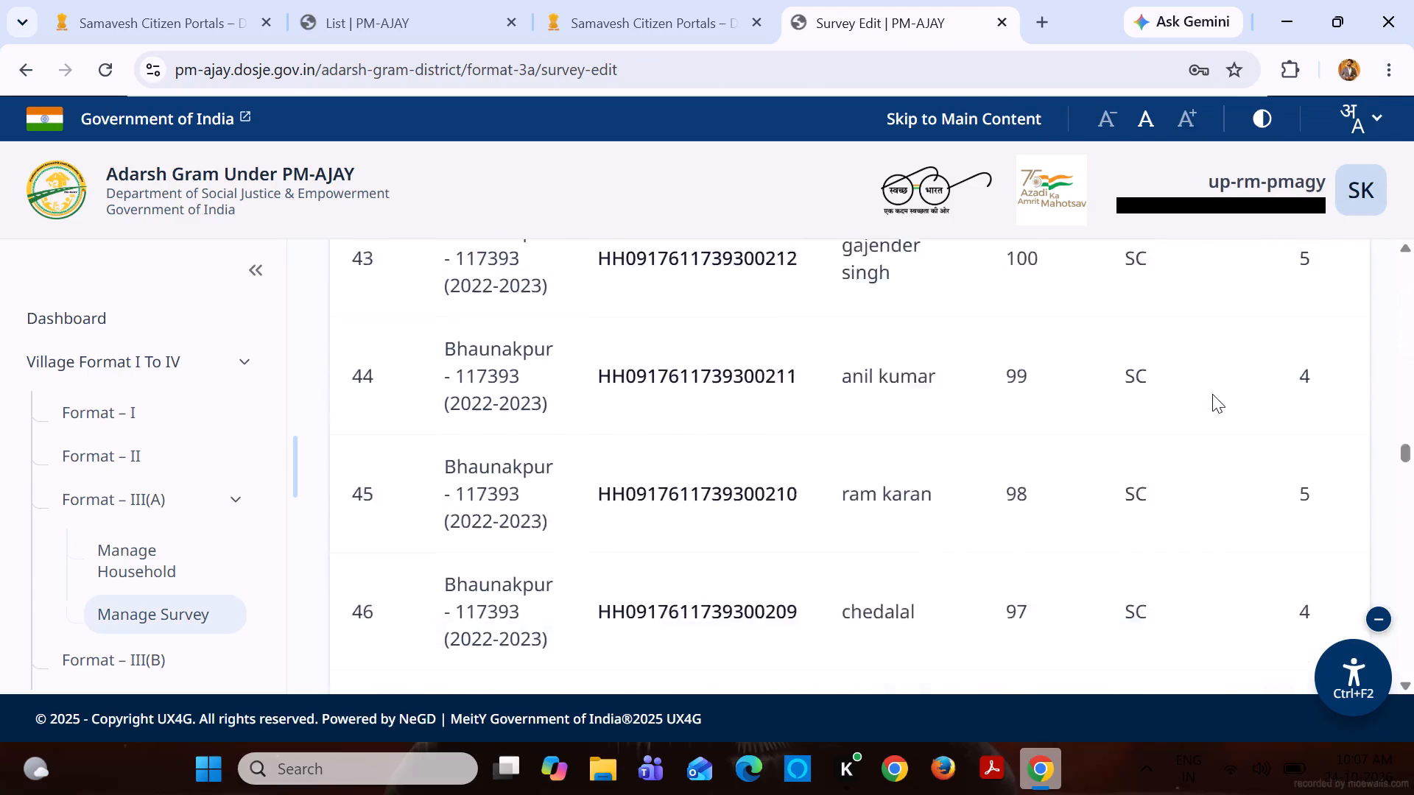
scroll(1212, 394, "down", 18)
left_click(1051, 568)
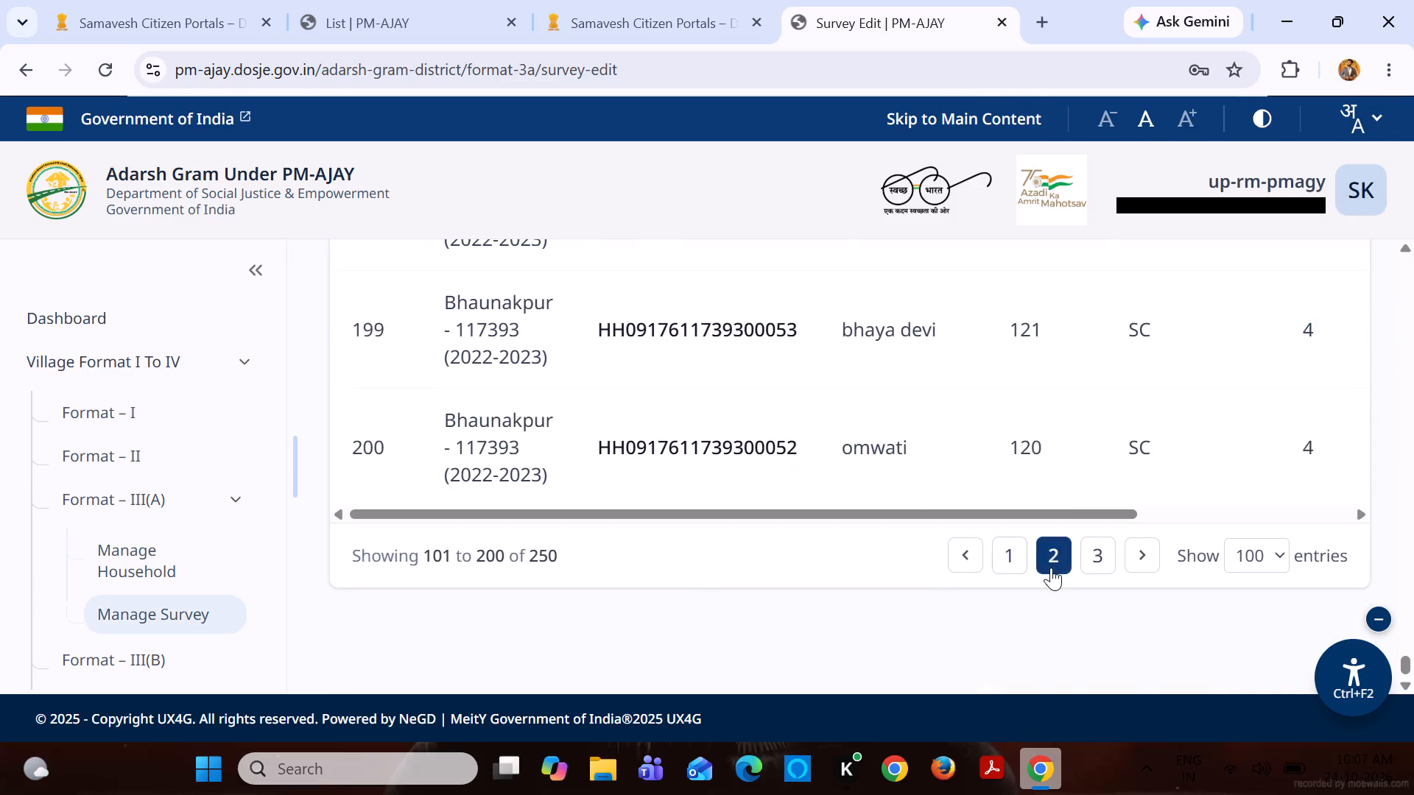
scroll(1059, 467, "up", 8)
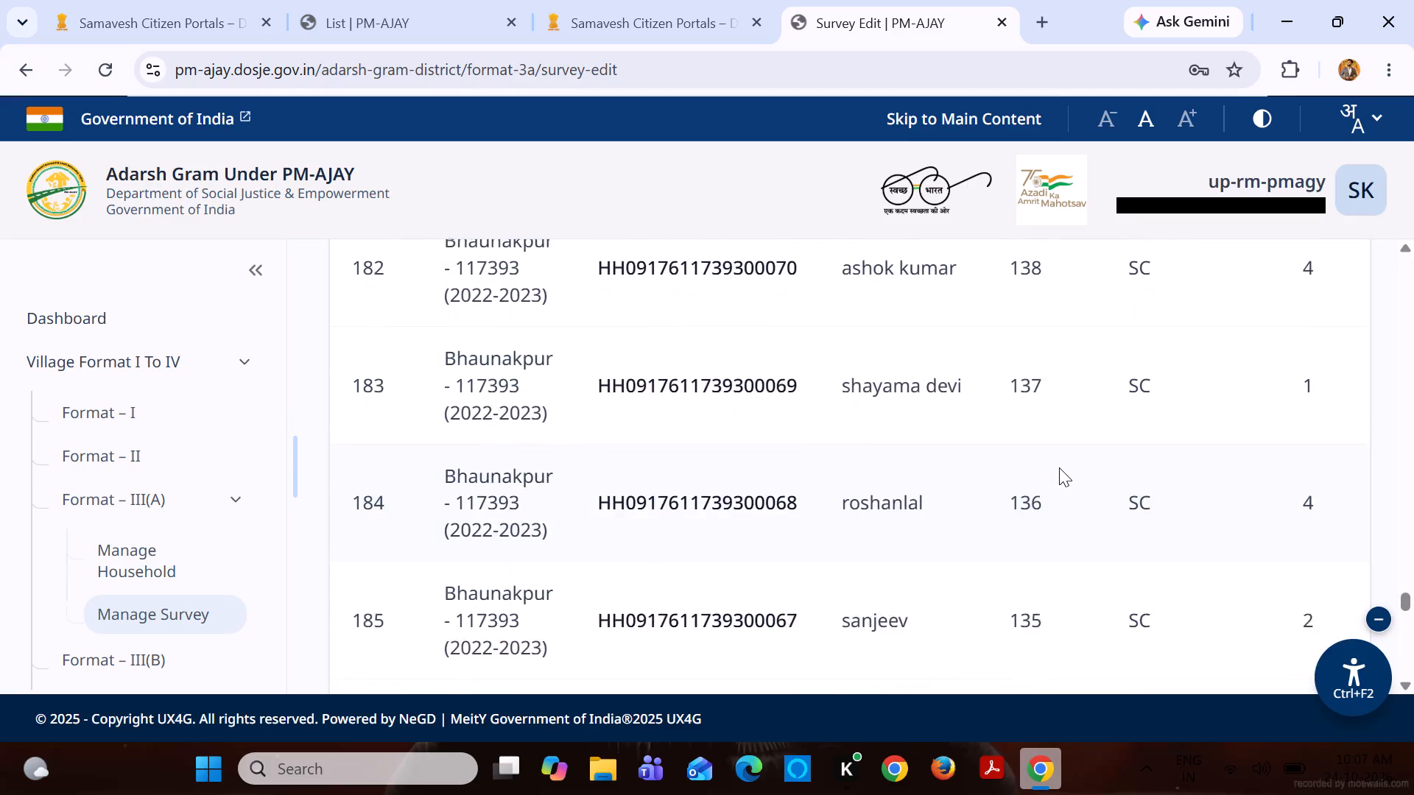
scroll(1059, 467, "up", 11)
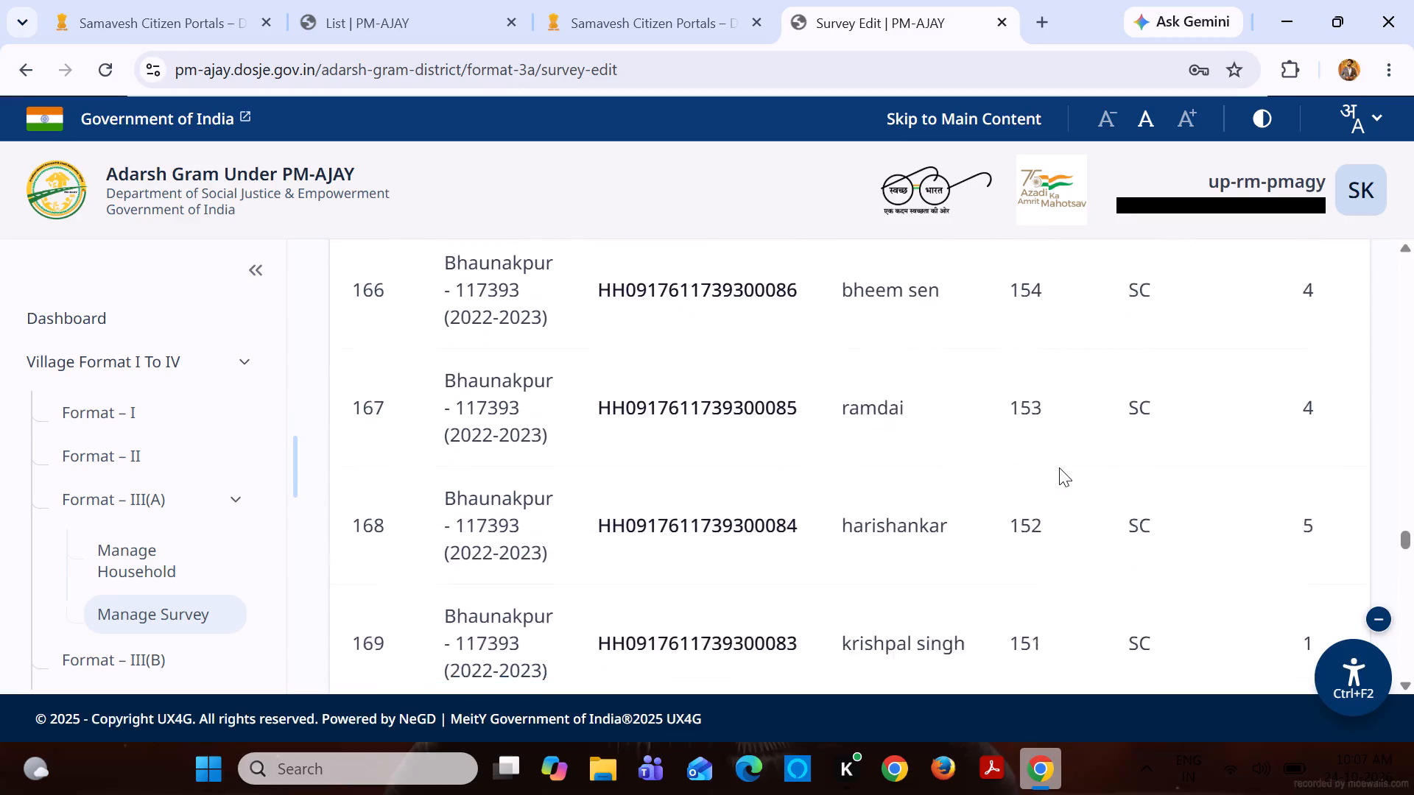
scroll(1059, 467, "up", 10)
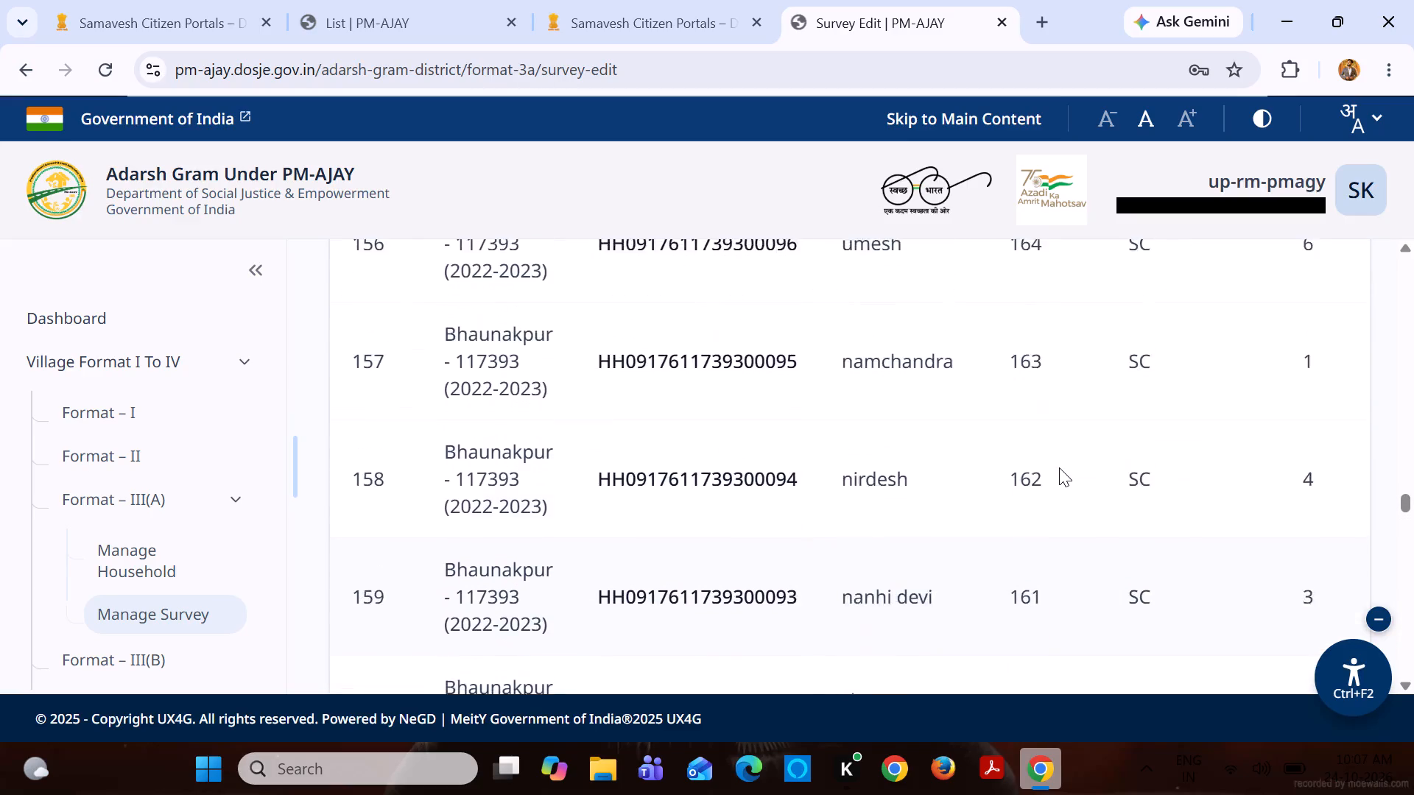
scroll(1059, 467, "up", 6)
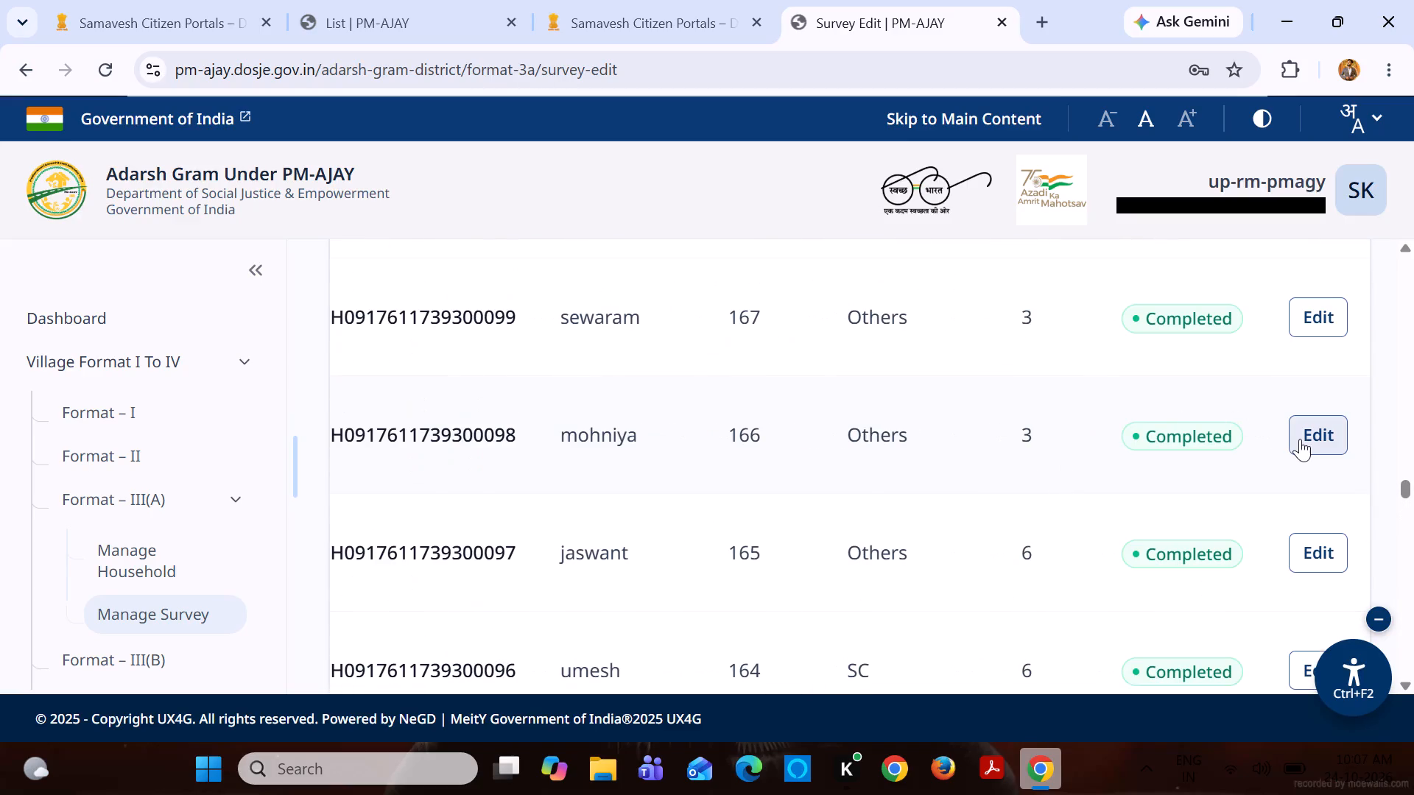
left_click(1302, 439)
In domain 4 – Social Security, set women eligible for Widow Pension to 0, save and return to the household list.
scroll(1141, 489, "down", 10)
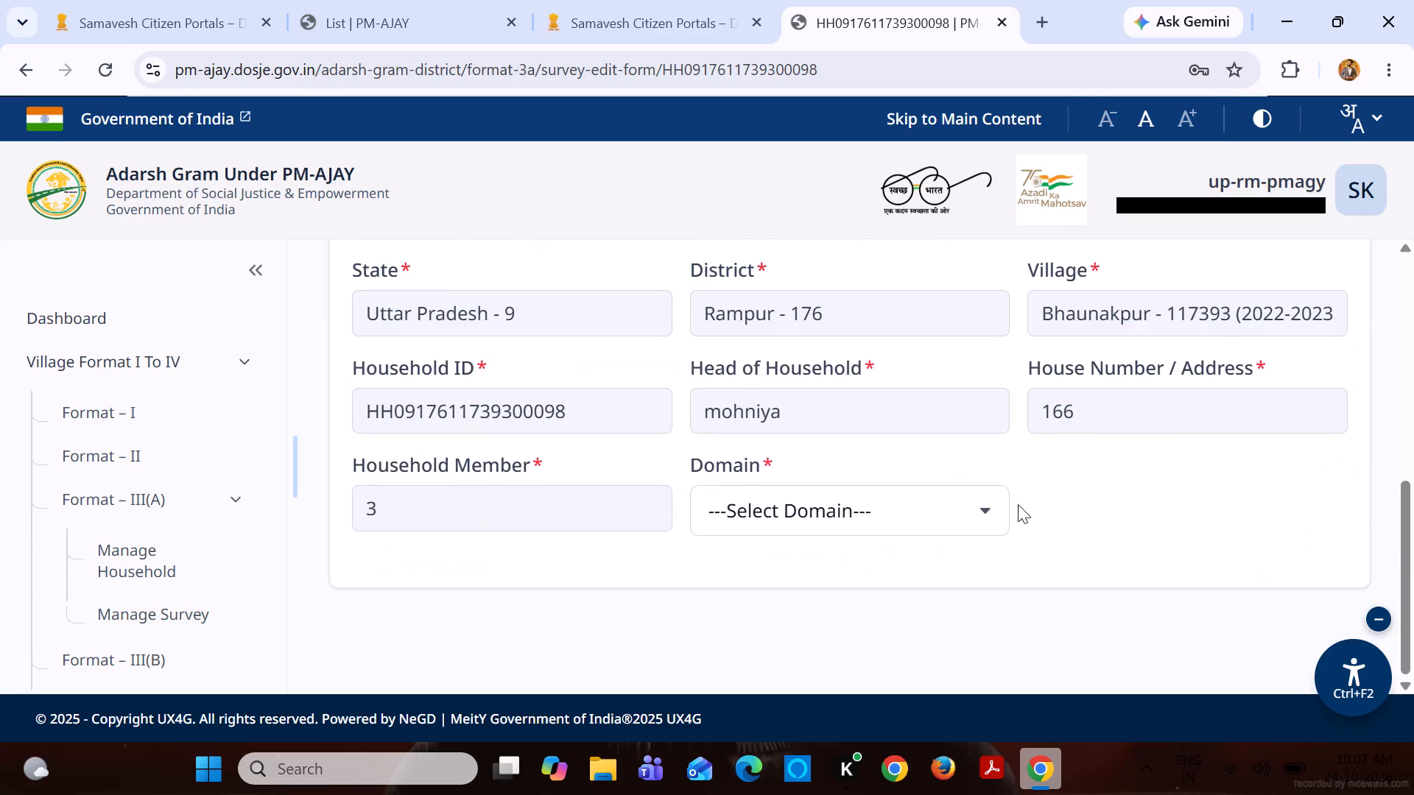
left_click(993, 509)
left_click(809, 361)
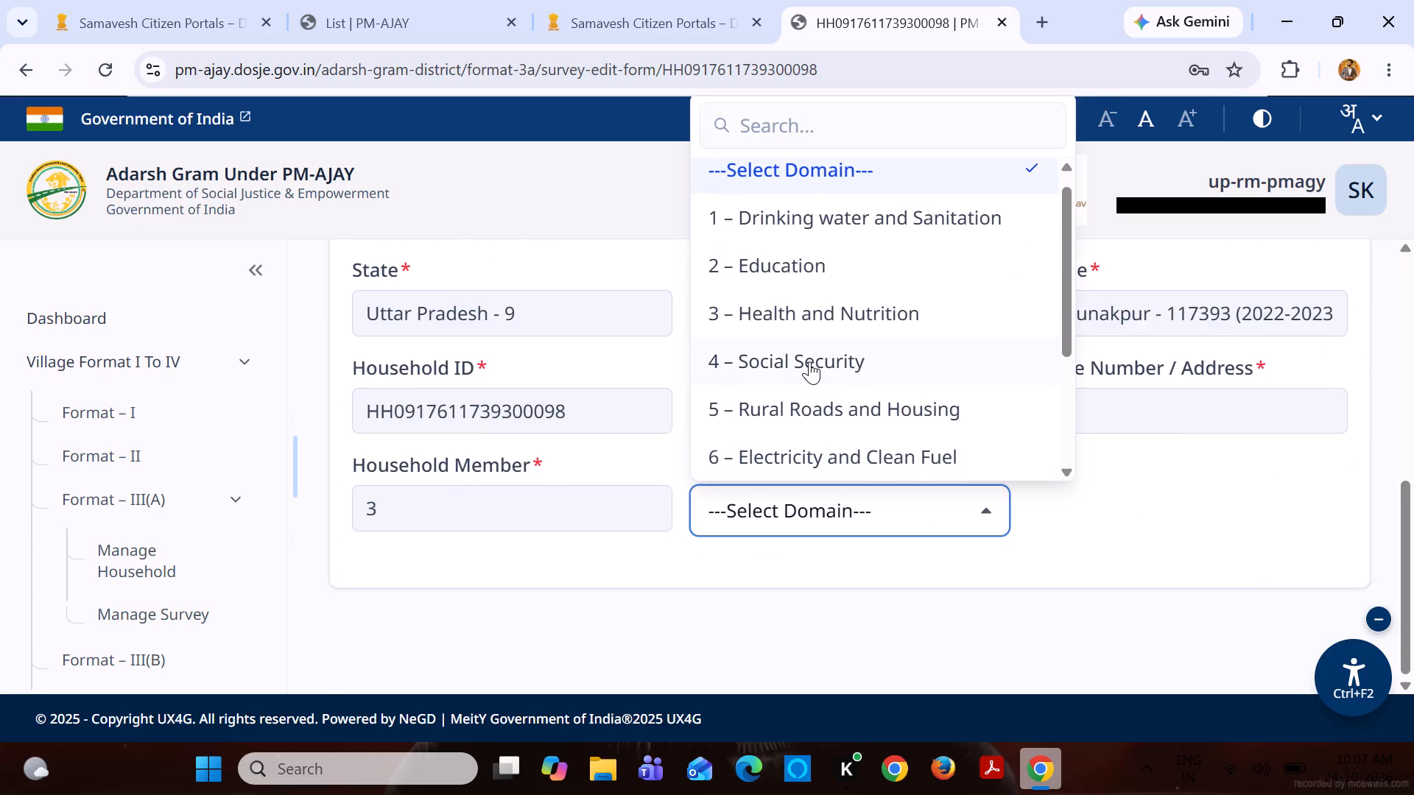
scroll(1049, 488, "down", 3)
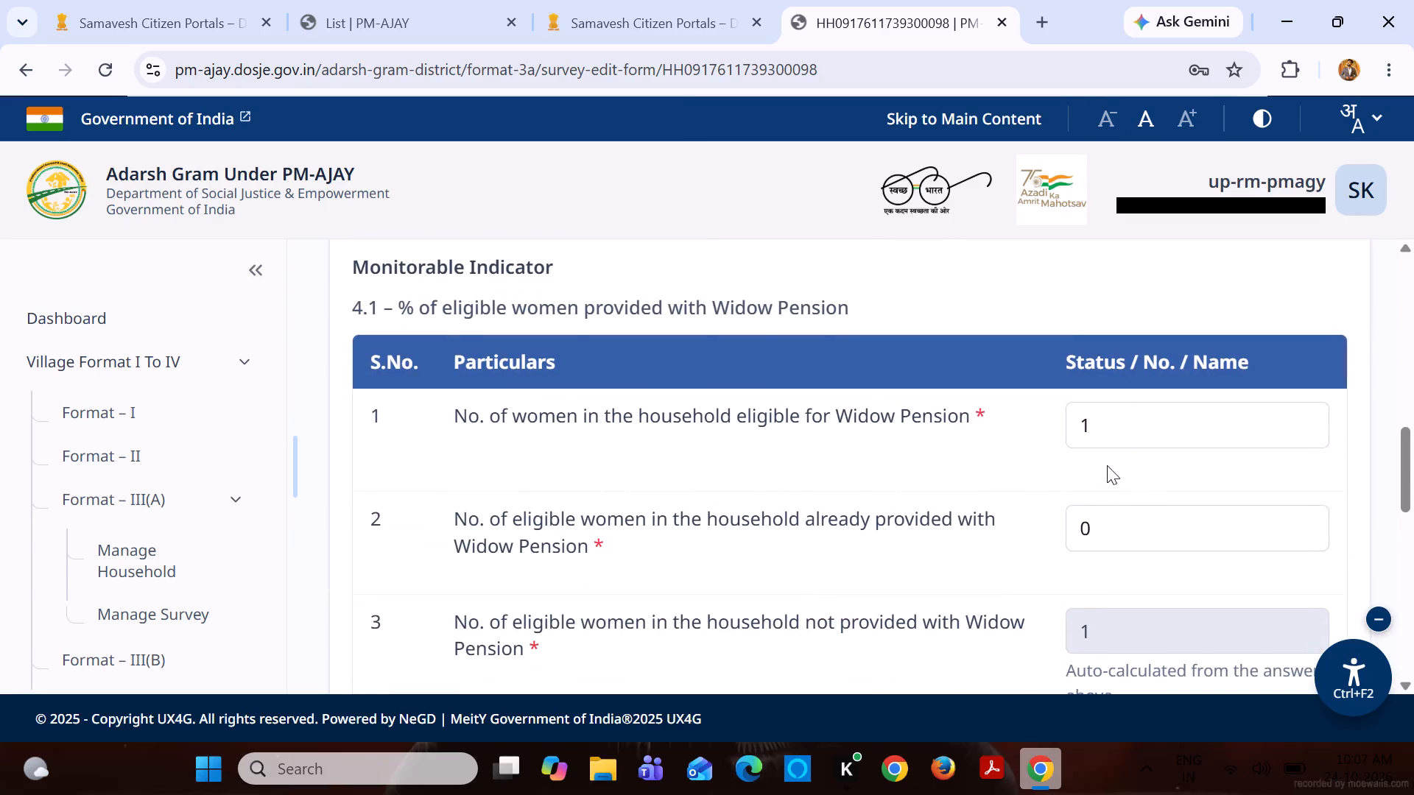
left_click(1128, 423)
key("BackSpace")
key("0")
scroll(1128, 423, "down", 1)
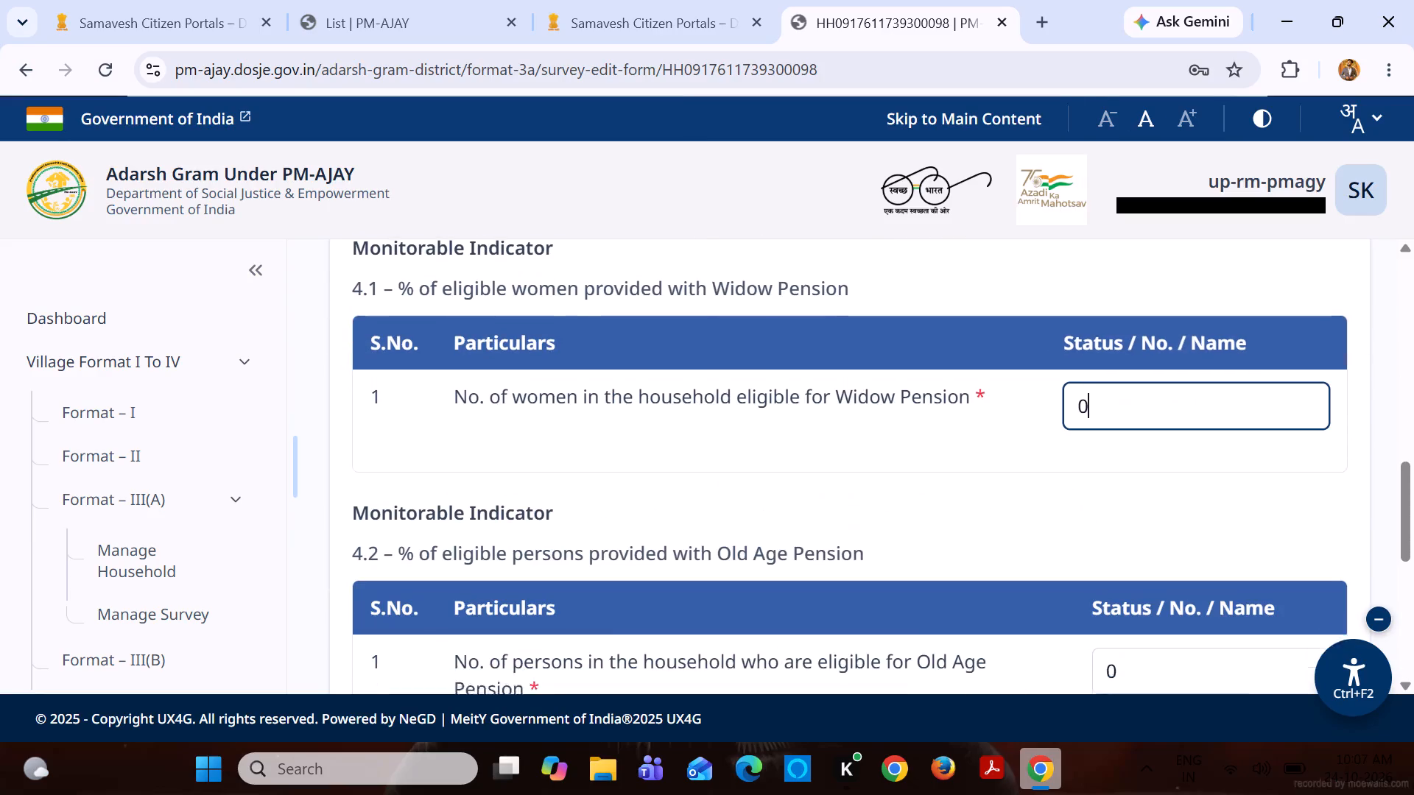
scroll(1128, 423, "down", 6)
left_click(1288, 551)
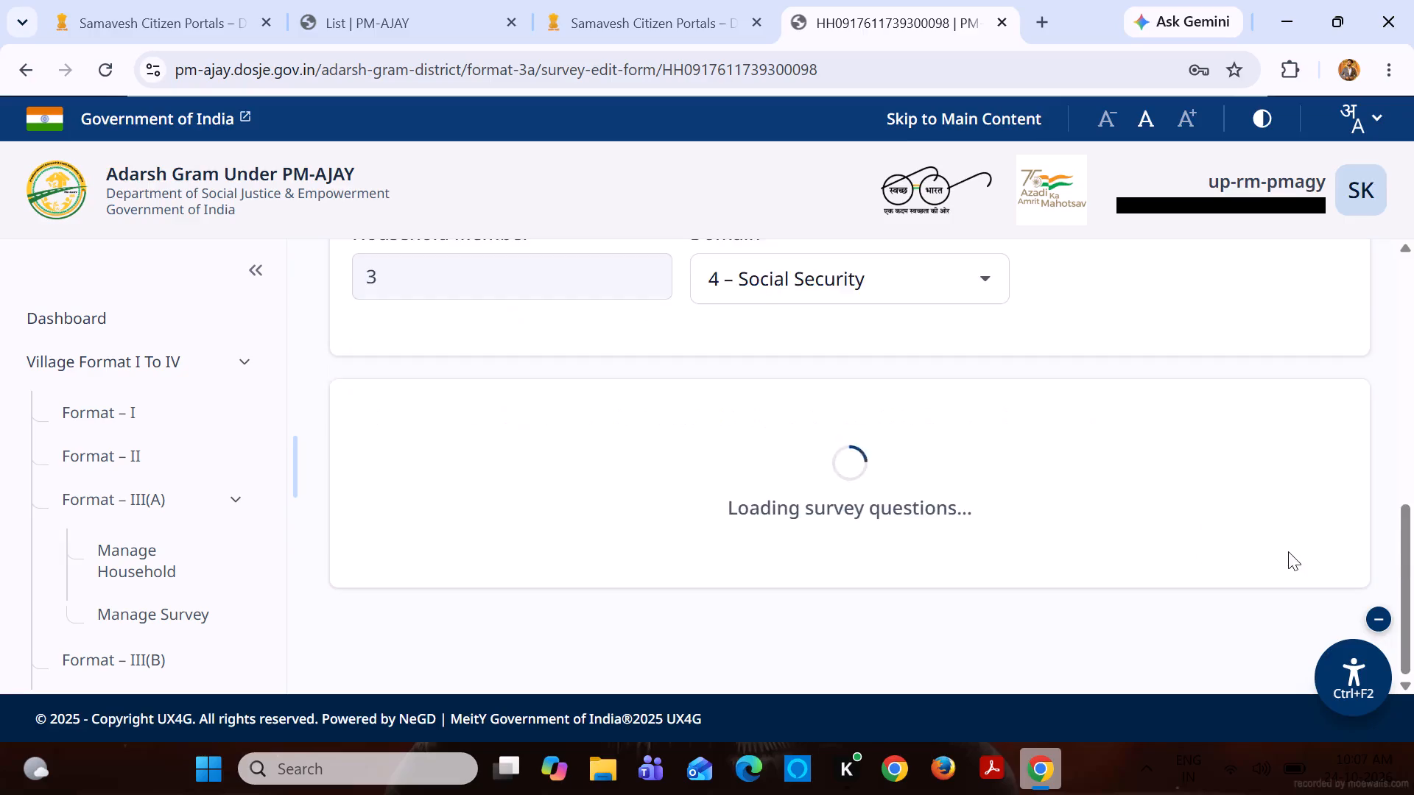
scroll(1211, 396, "up", 10)
left_click(1313, 292)
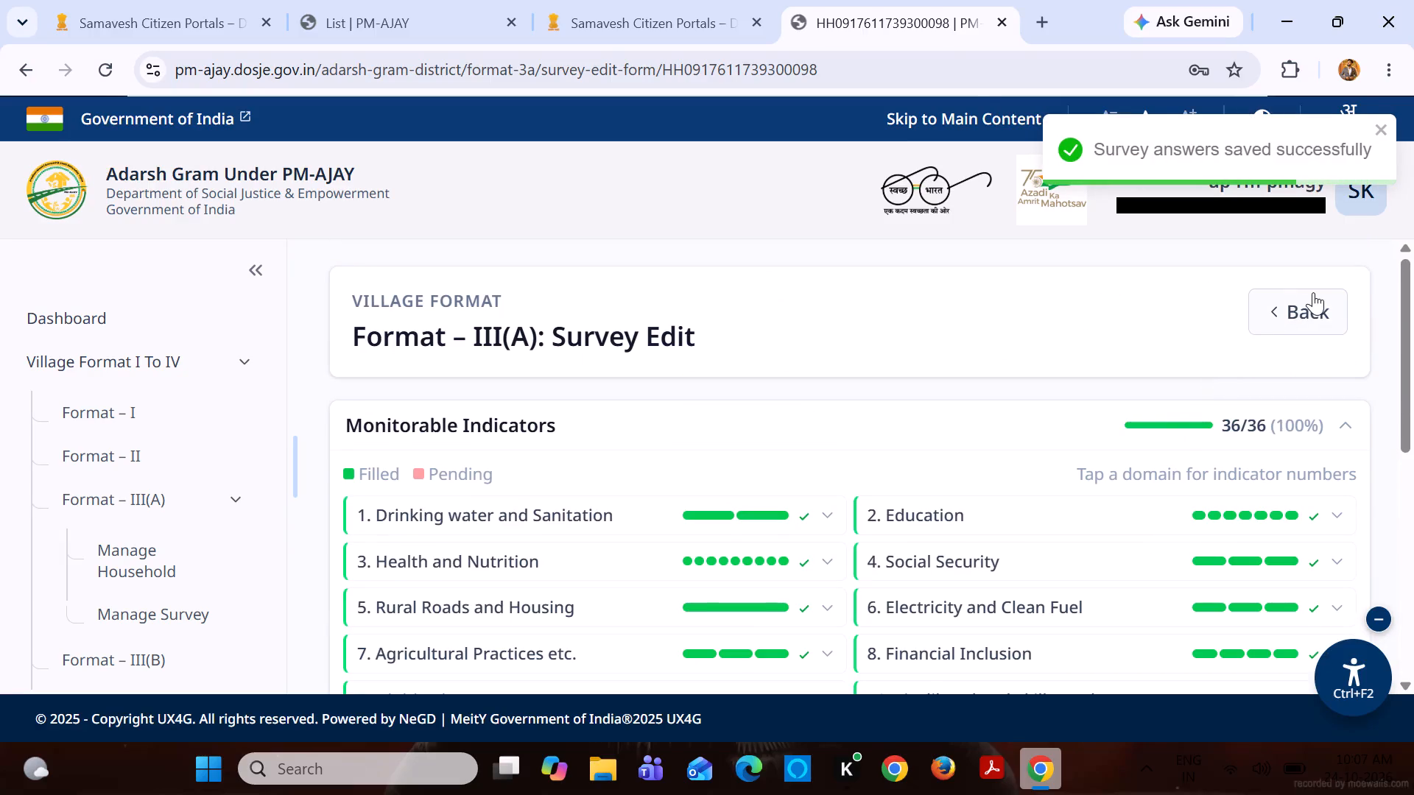
Find house number 167 on page 2 of the household list and open its survey for editing.
scroll(1214, 364, "down", 20)
scroll(1214, 364, "down", 16)
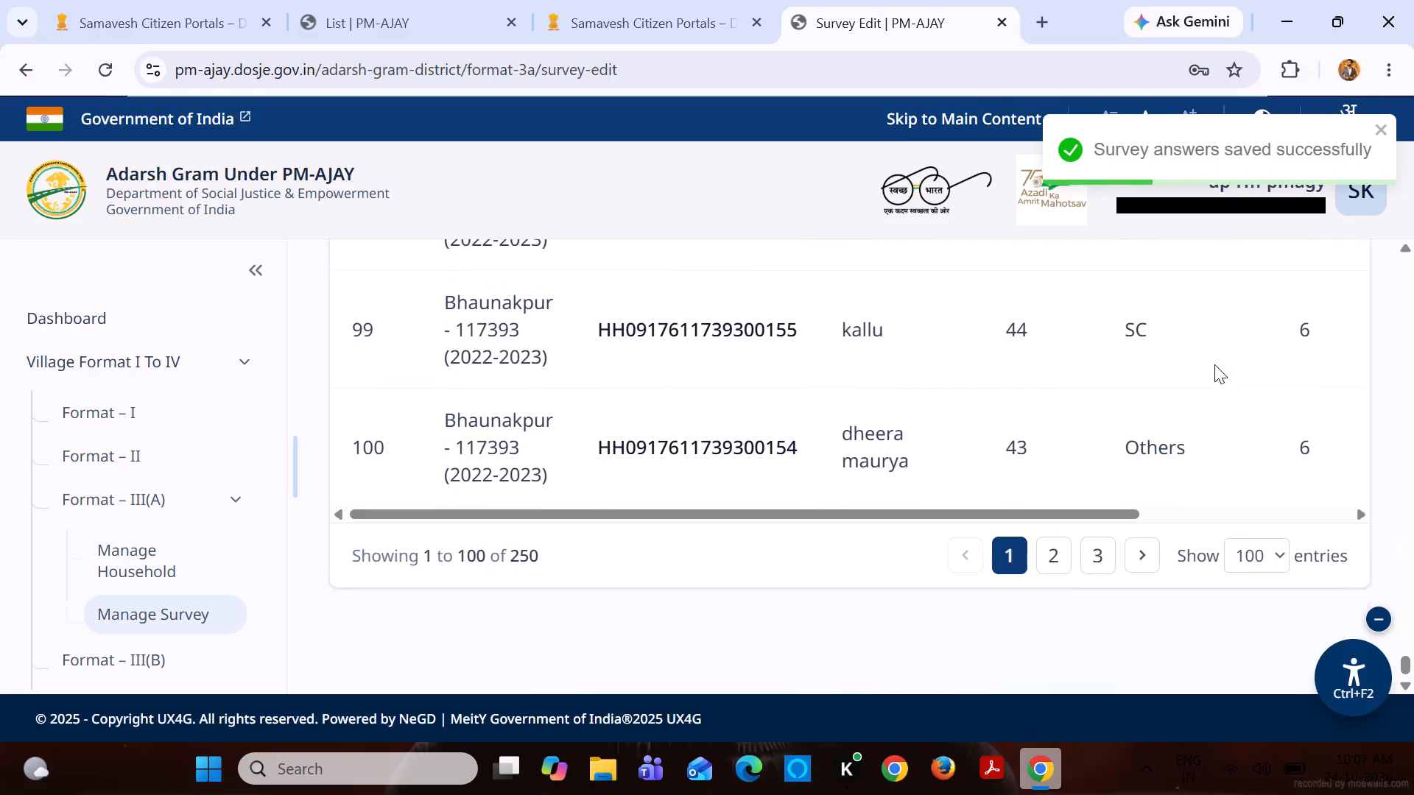
left_click(1058, 549)
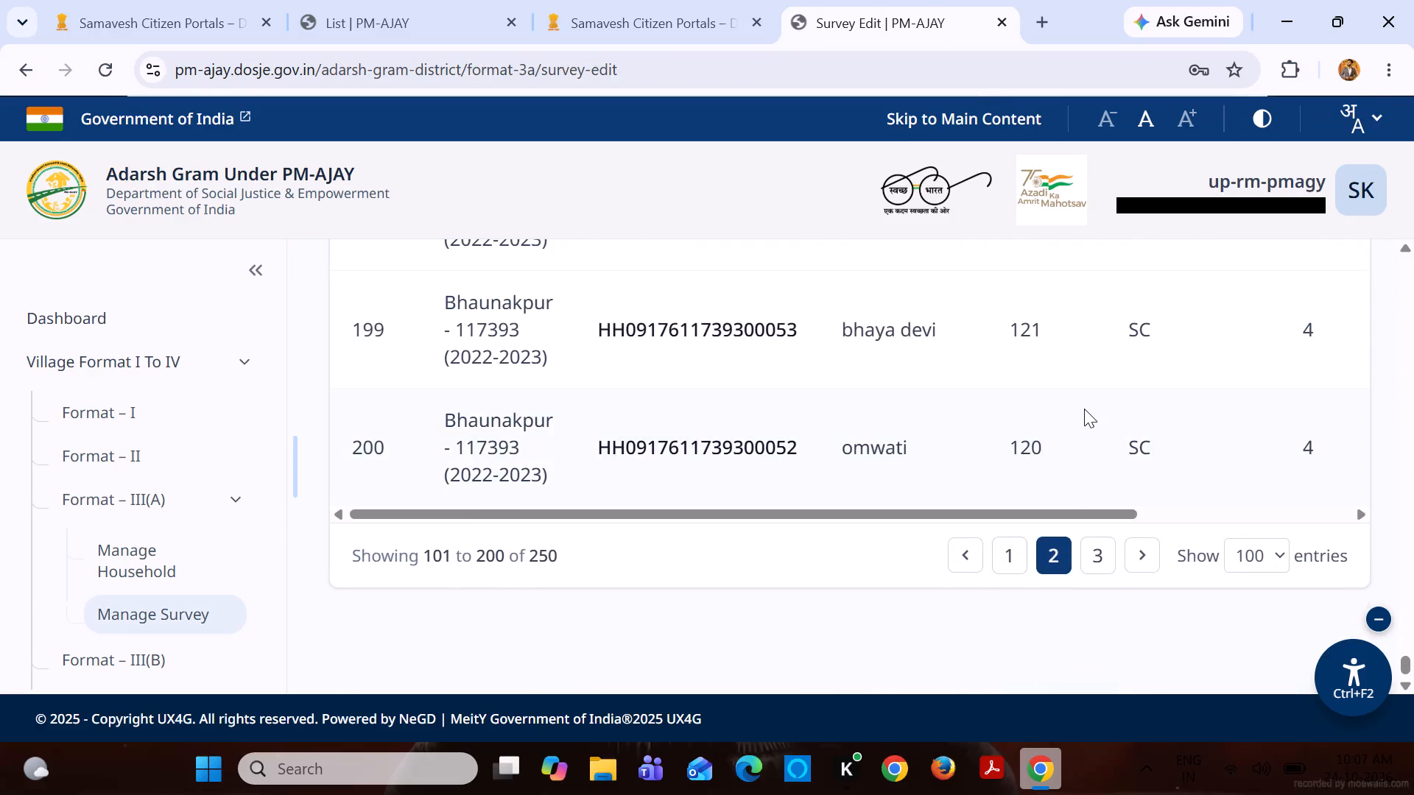
scroll(1084, 409, "up", 17)
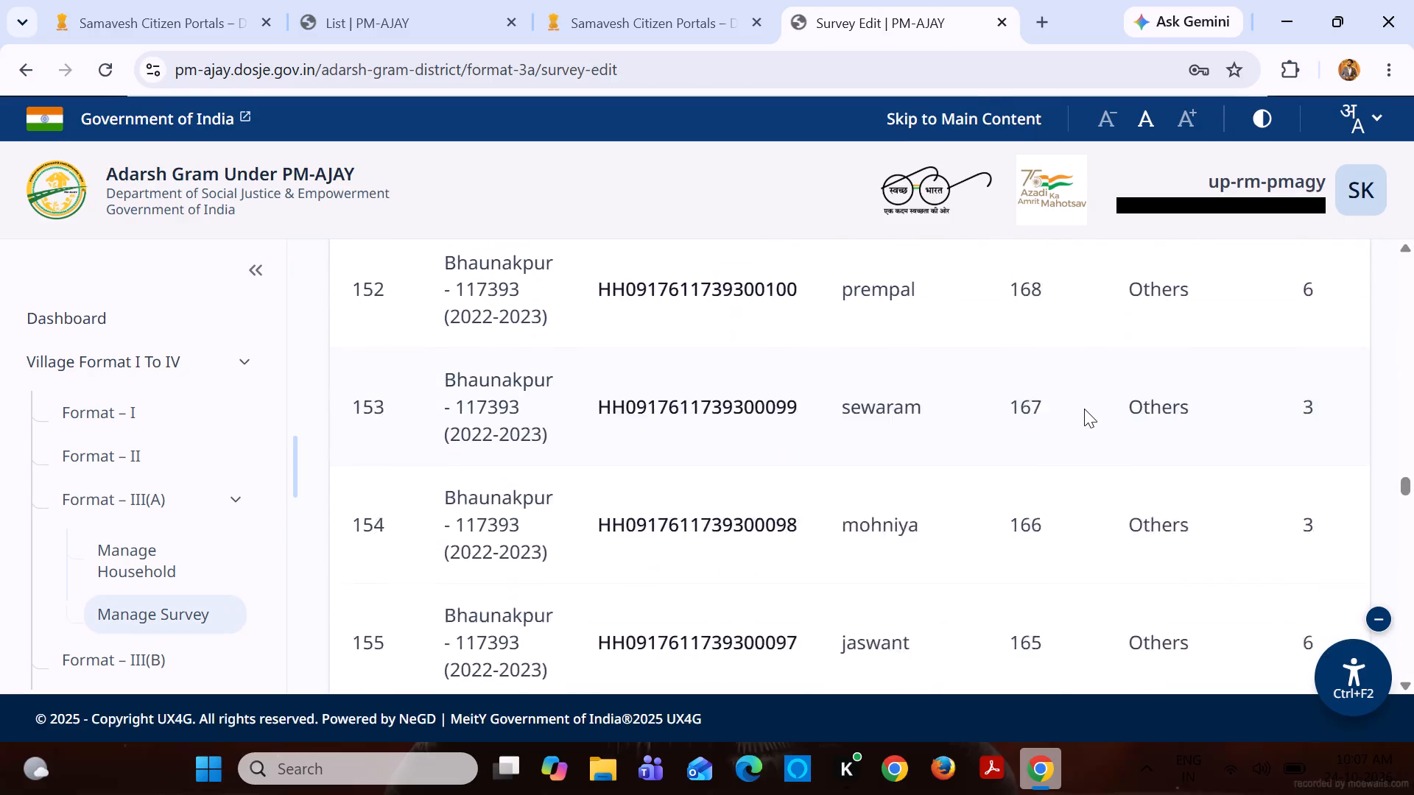
scroll(1084, 409, "left", 7)
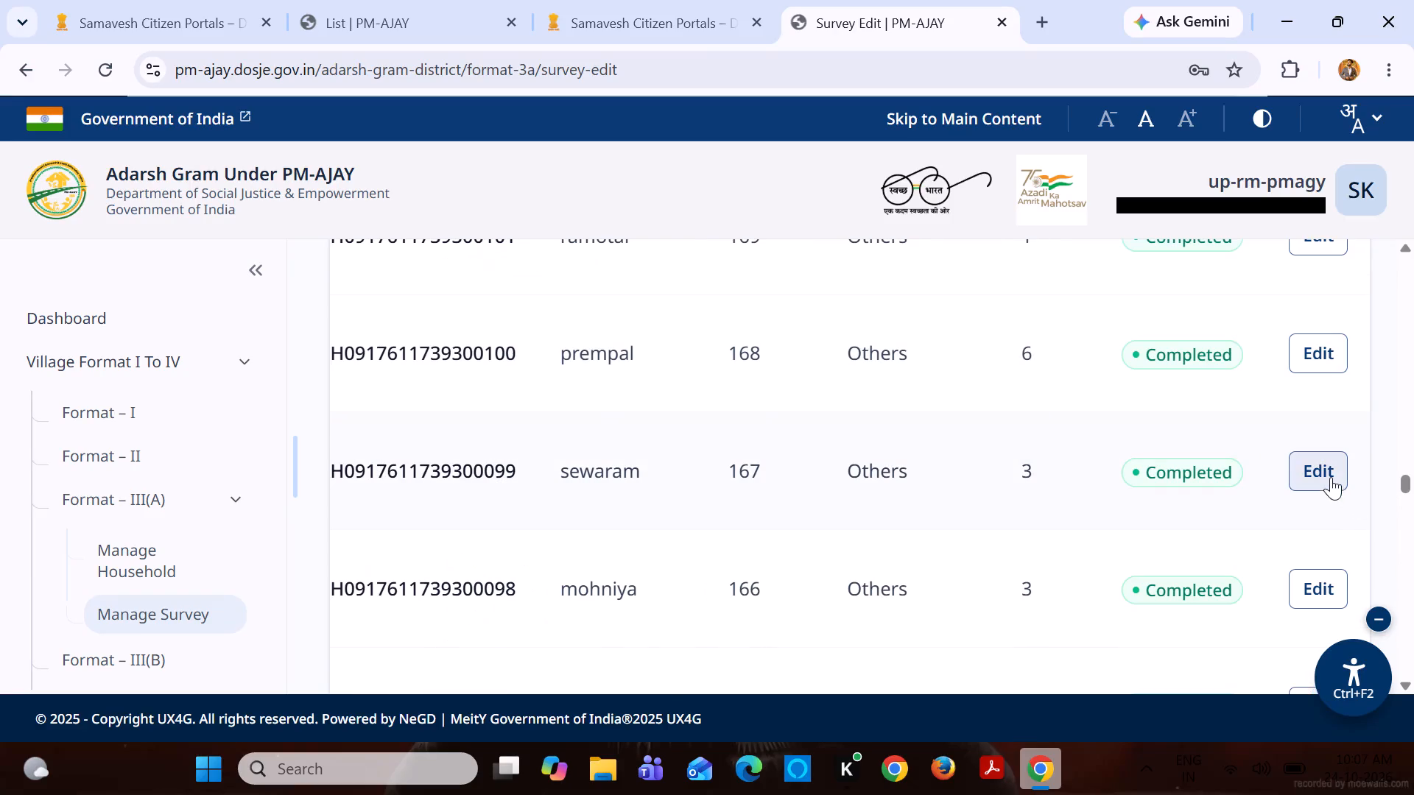
left_click(1331, 477)
Open domain 4 – Social Security for house number 167, review the Widow, Old Age and Disability Pension answers, and save.
scroll(1196, 493, "down", 8)
left_click(988, 498)
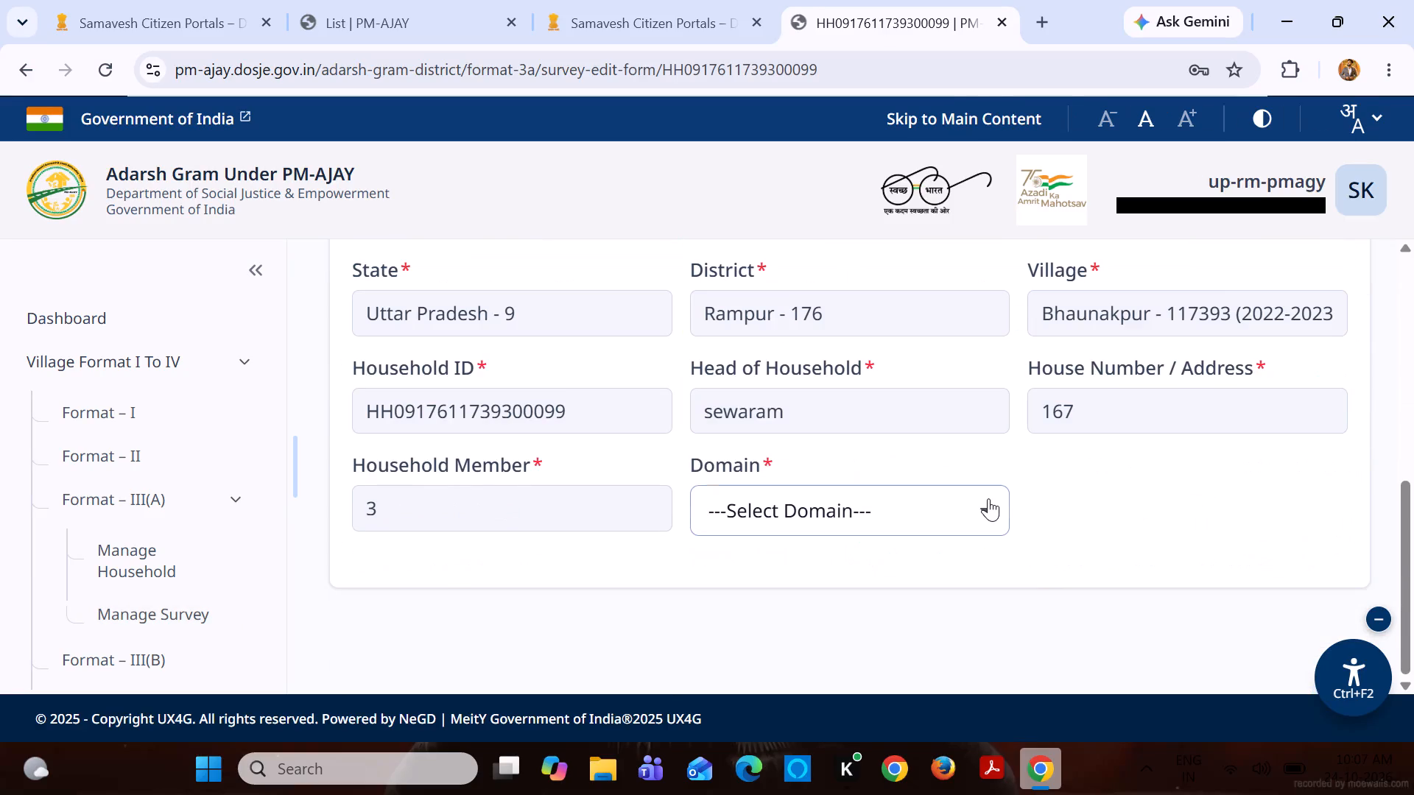
left_click(829, 367)
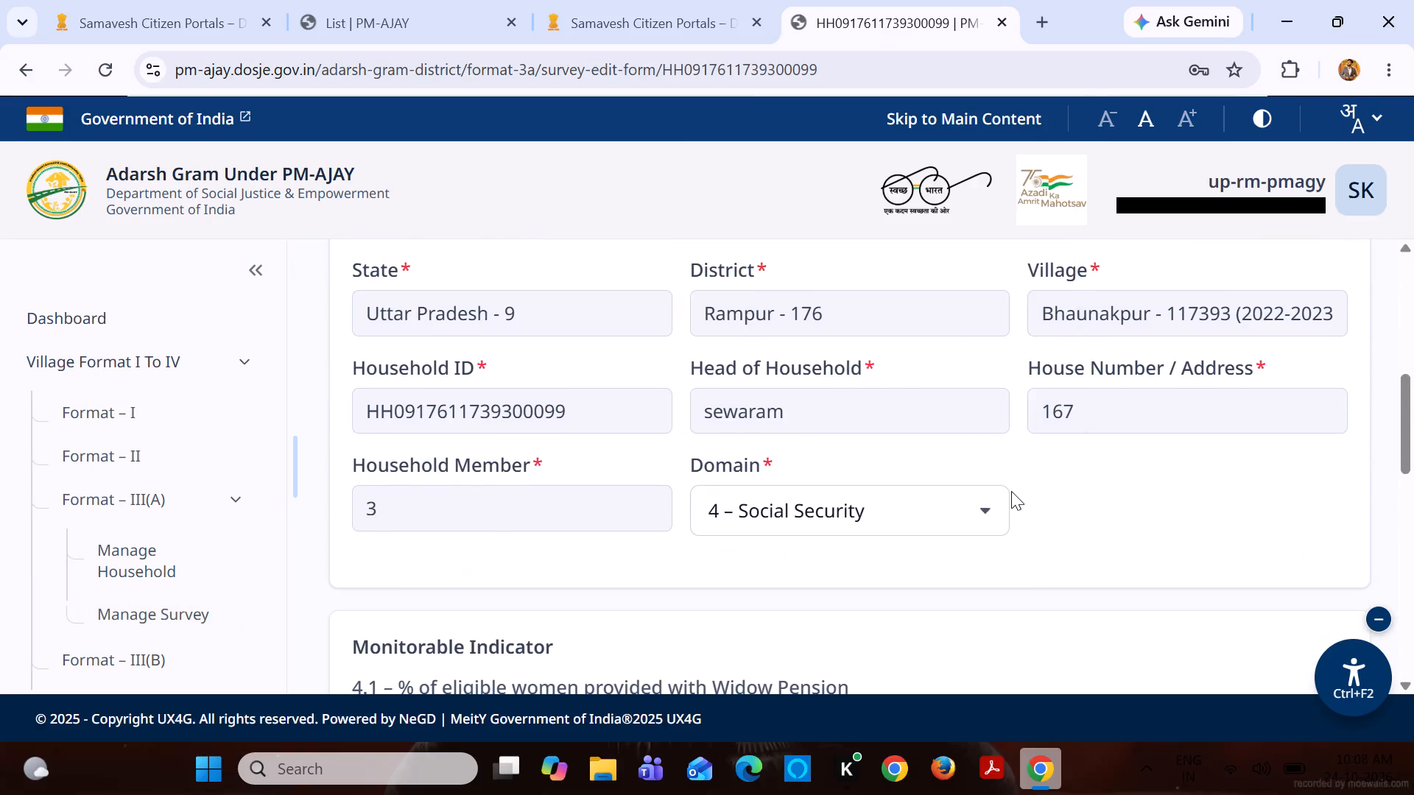
scroll(1011, 491, "down", 4)
scroll(1183, 489, "down", 7)
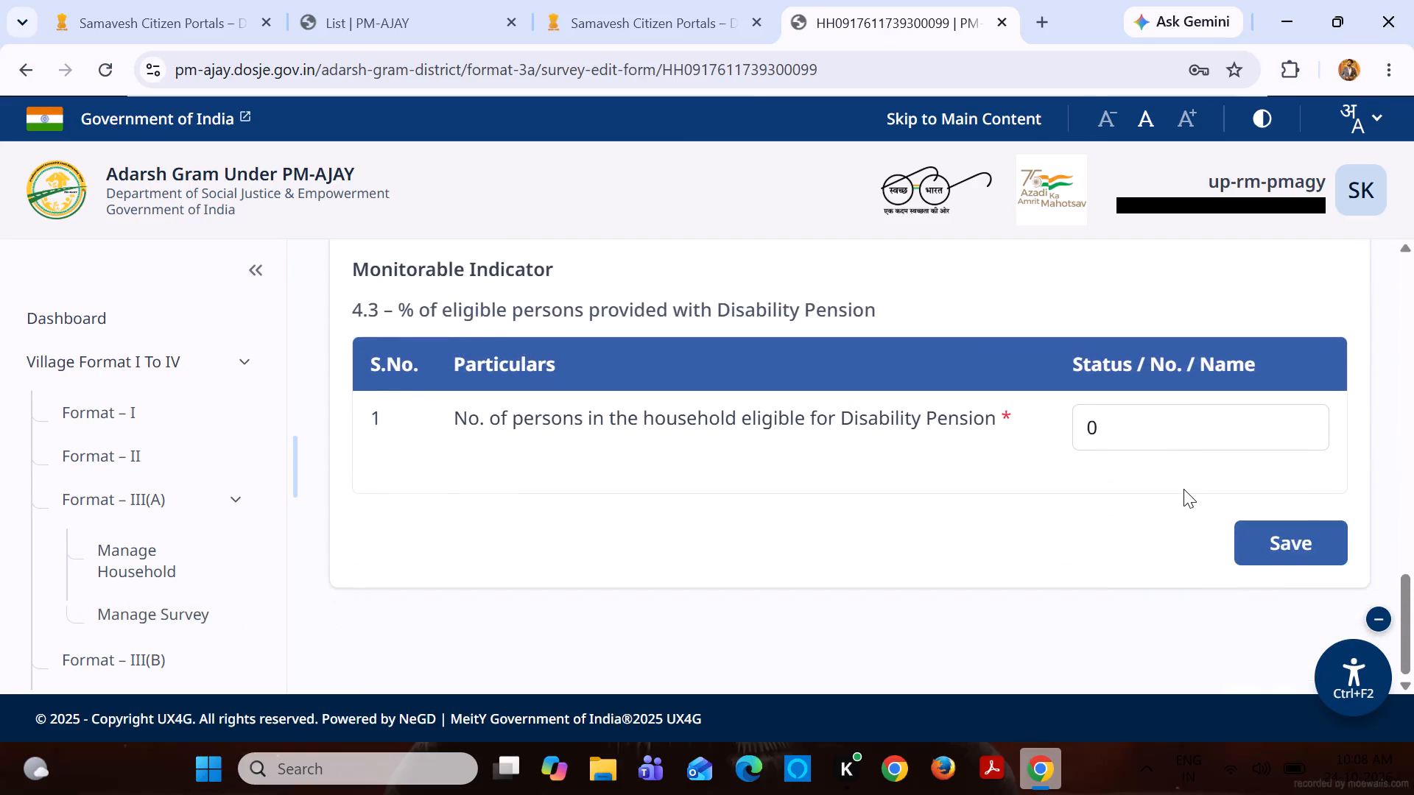
scroll(1183, 489, "up", 8)
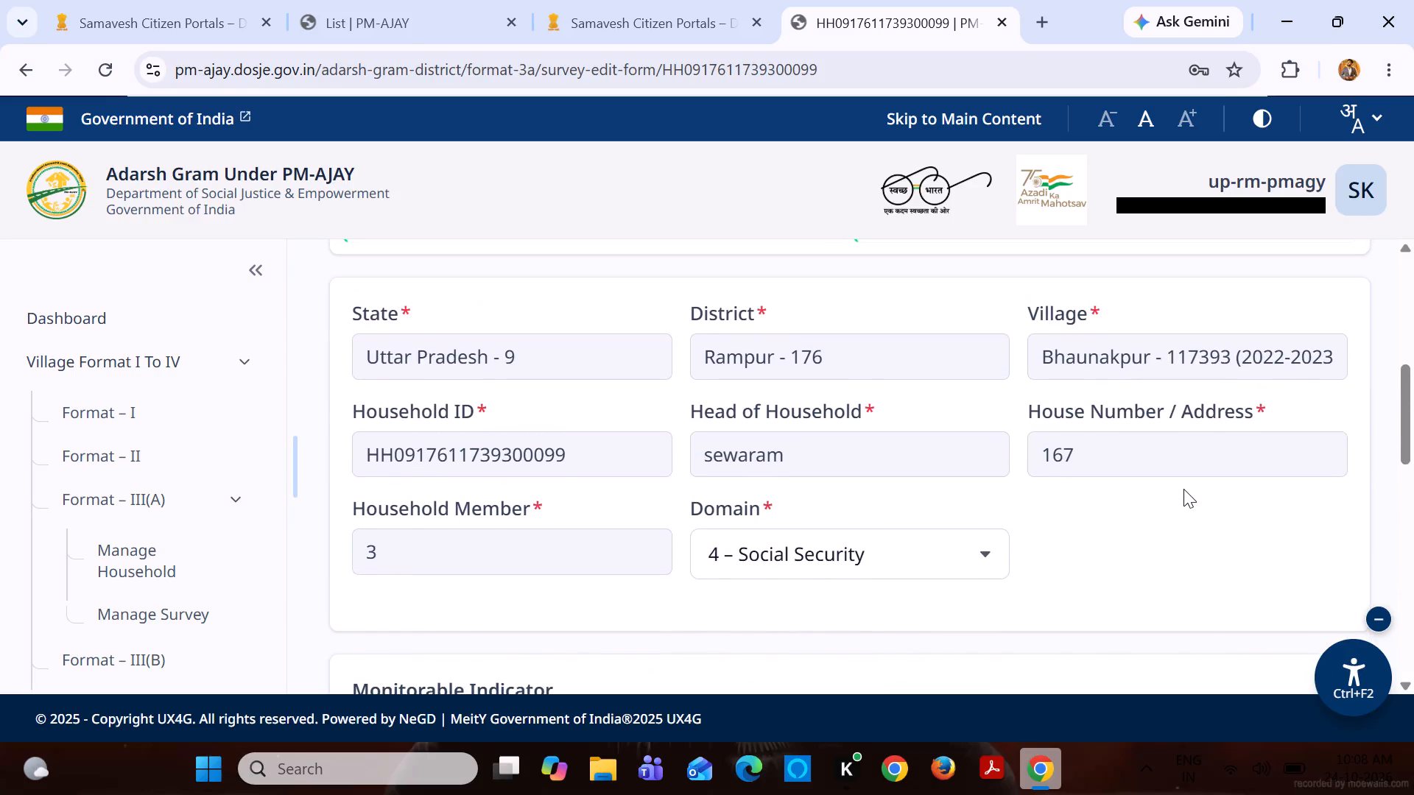
scroll(1183, 489, "down", 2)
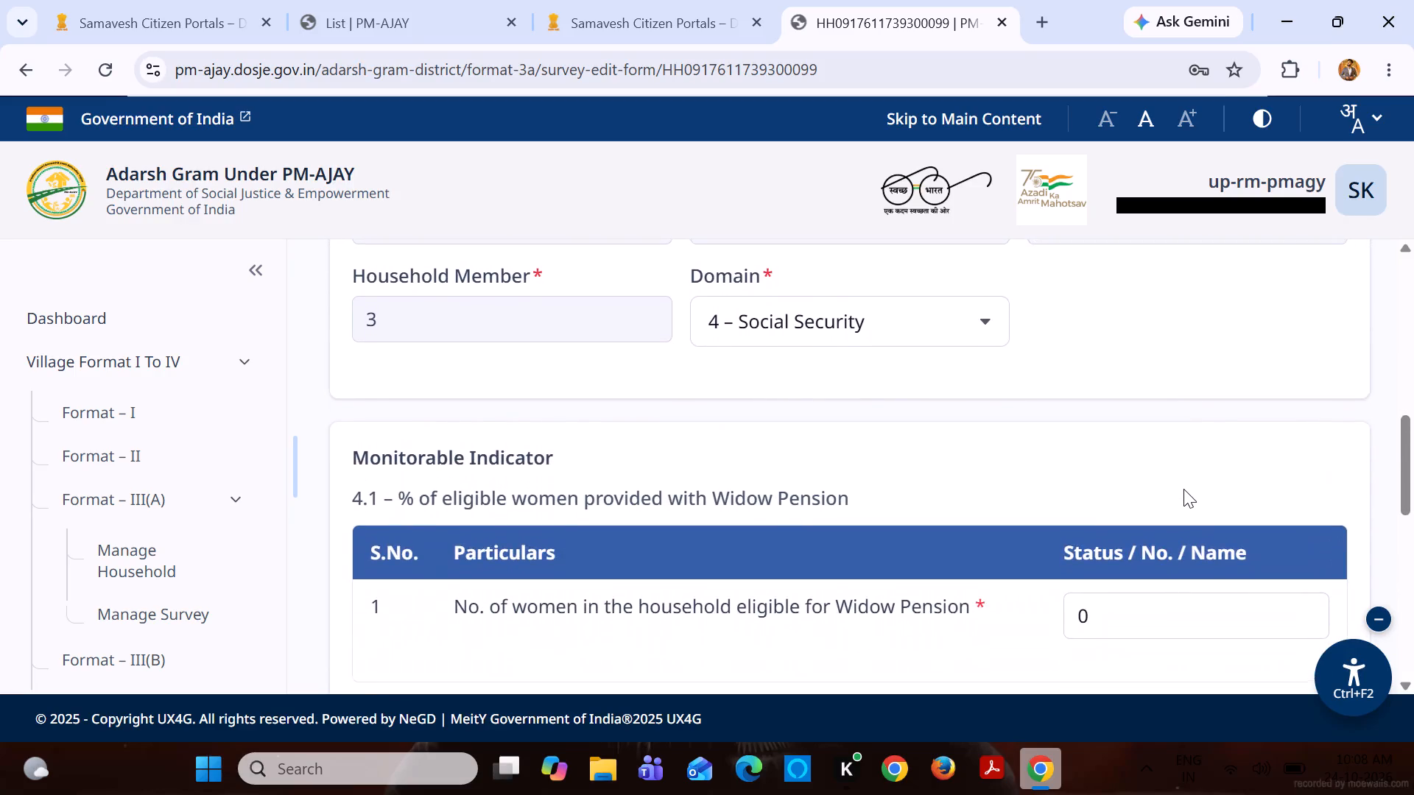
scroll(1183, 489, "down", 5)
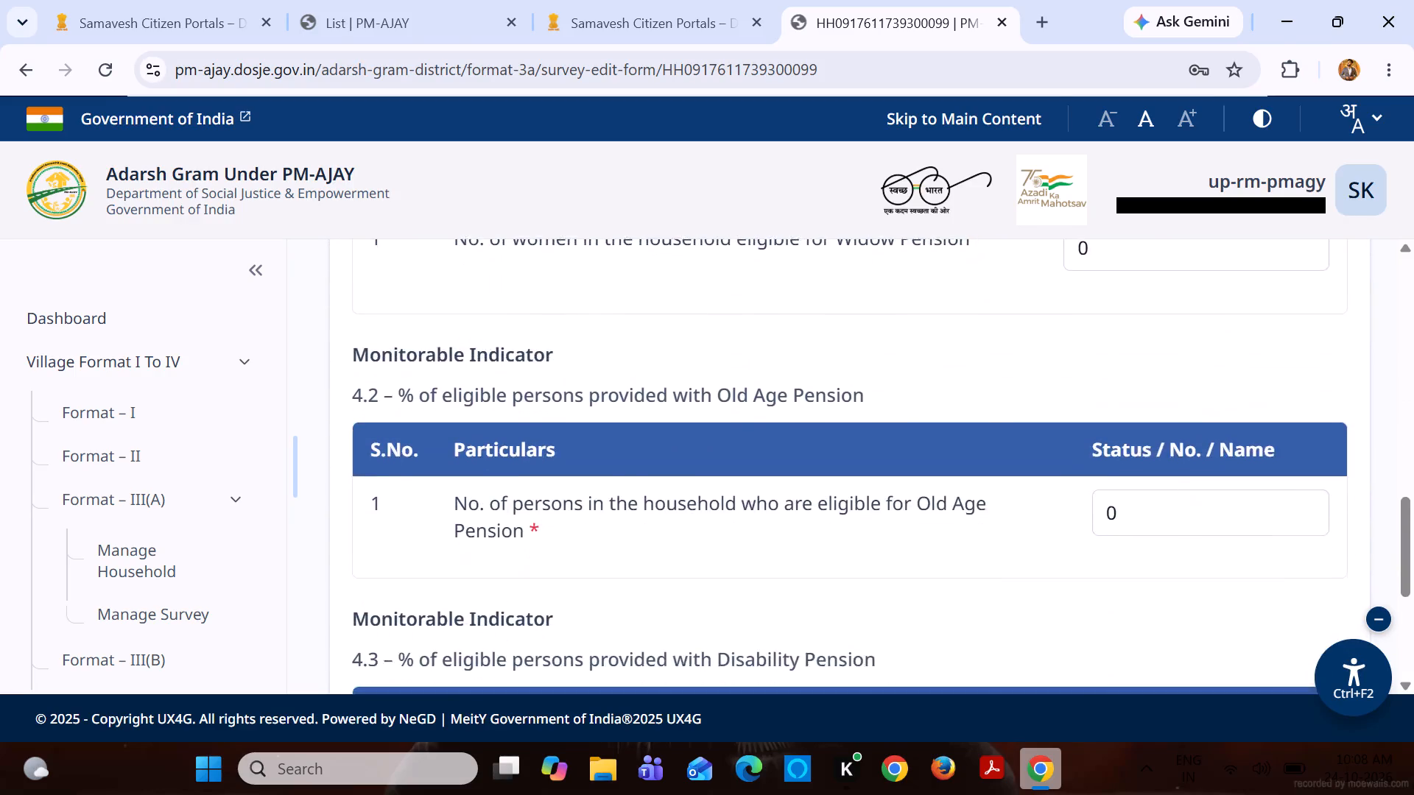
scroll(1183, 489, "down", 4)
left_click(1318, 543)
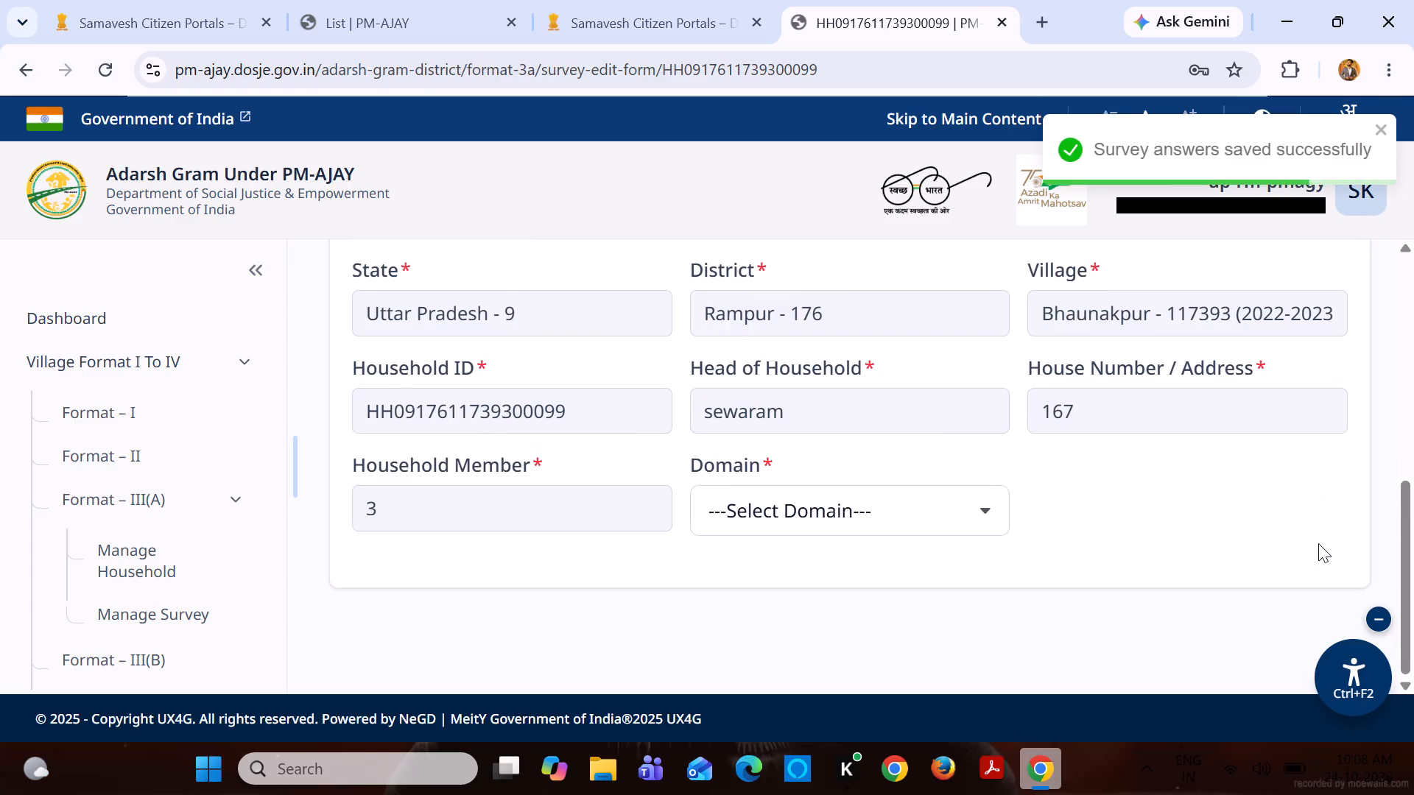
Reopen domain 4 – Social Security for house number 167, save its answers again and return to the household list.
scroll(1265, 437, "up", 4)
scroll(1265, 437, "down", 1)
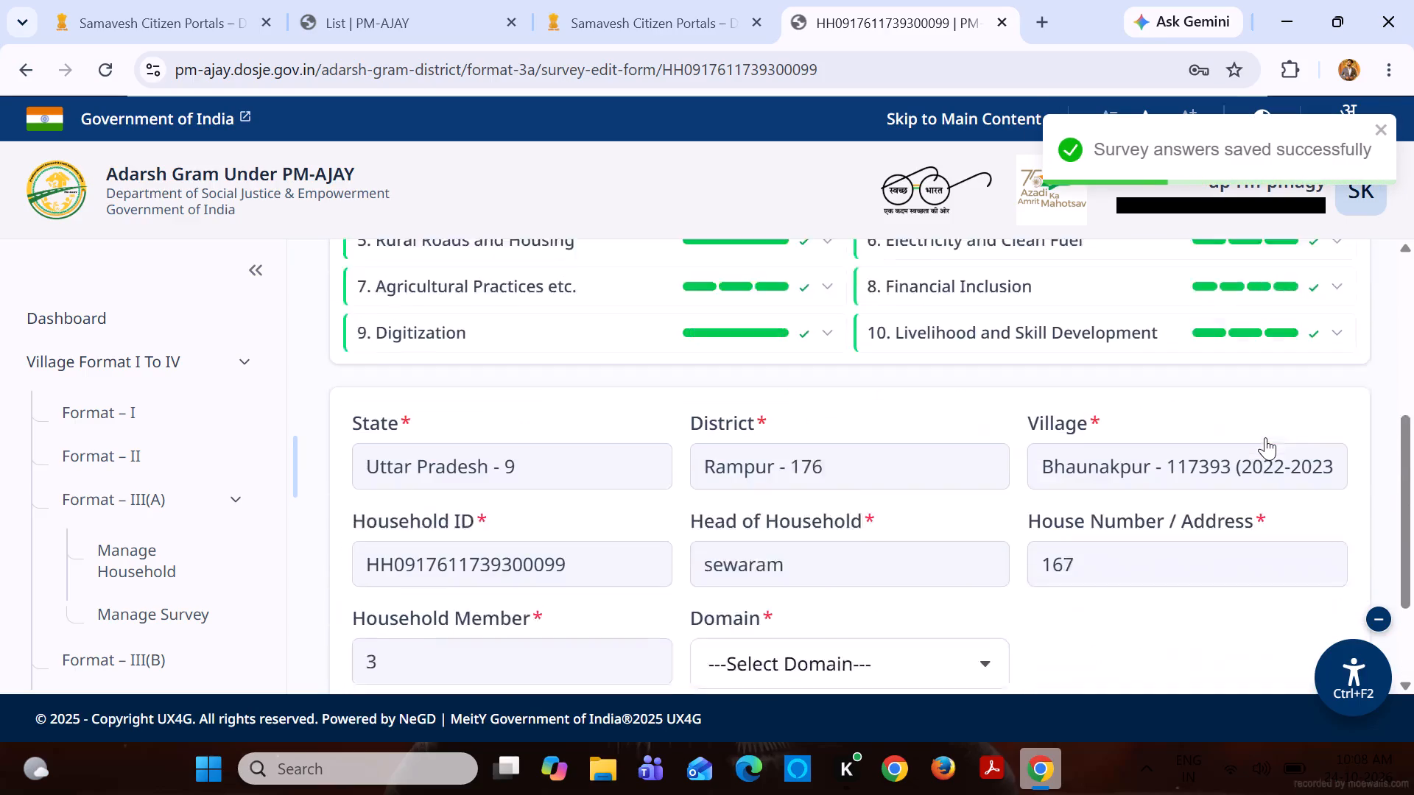
scroll(1265, 437, "down", 1)
left_click(928, 551)
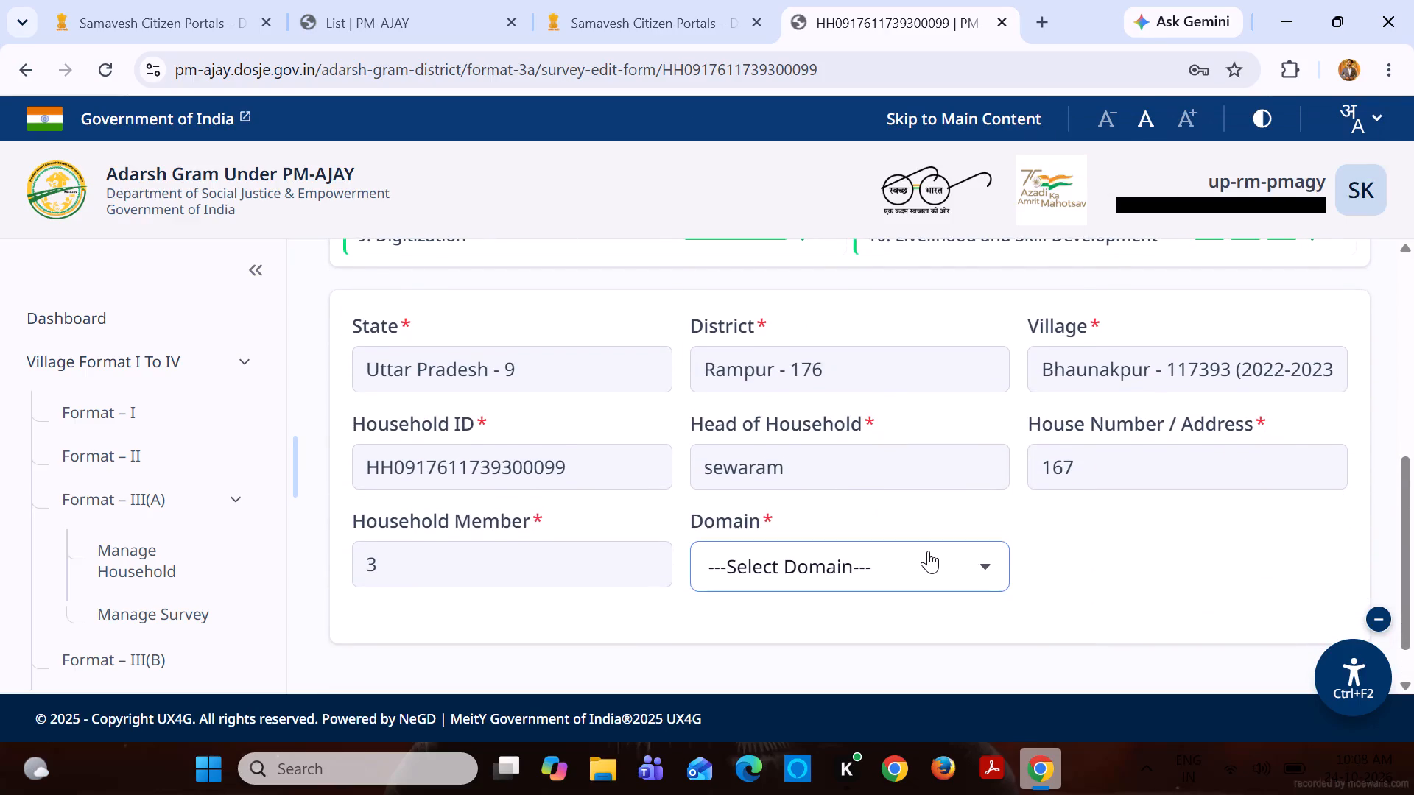
left_click(854, 372)
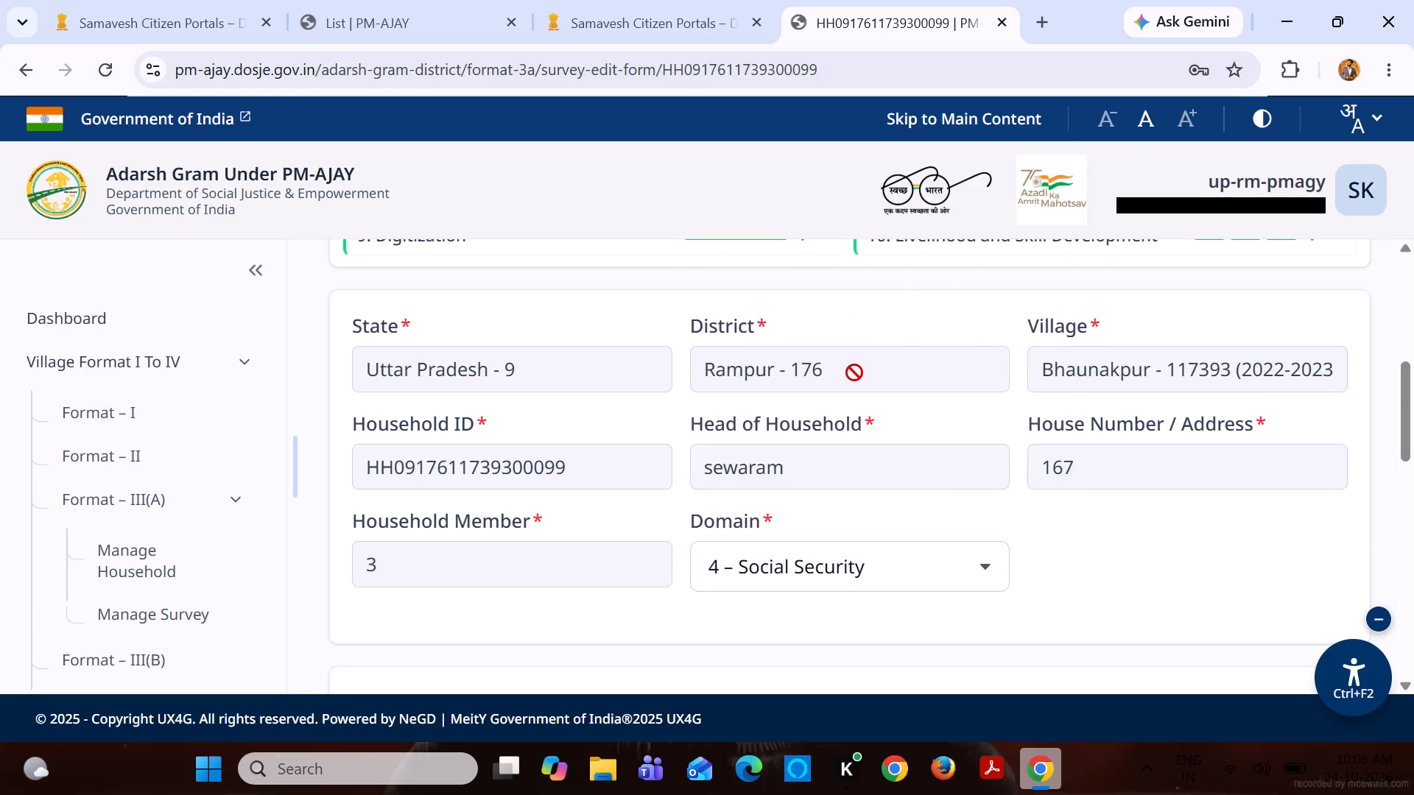
scroll(1071, 460, "down", 8)
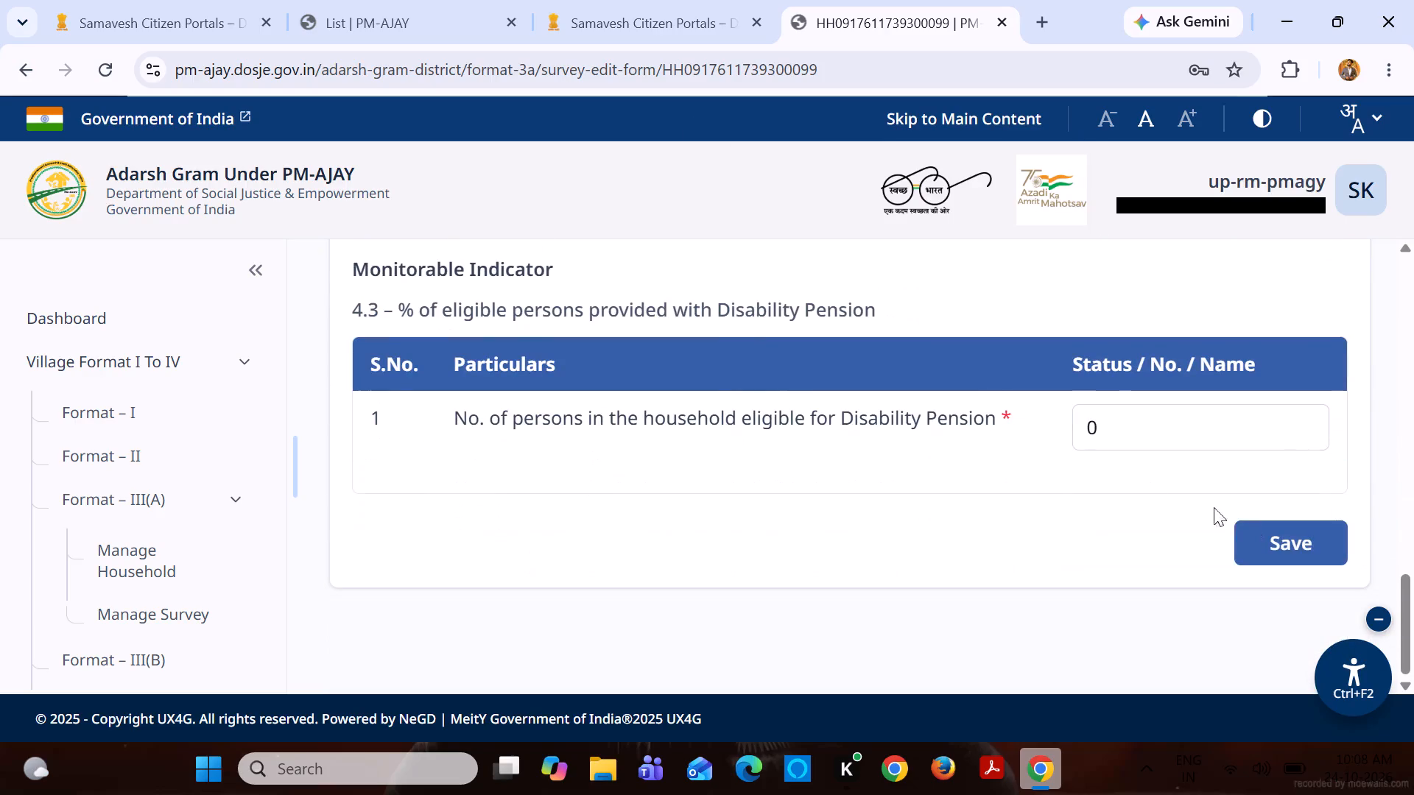
left_click(1272, 531)
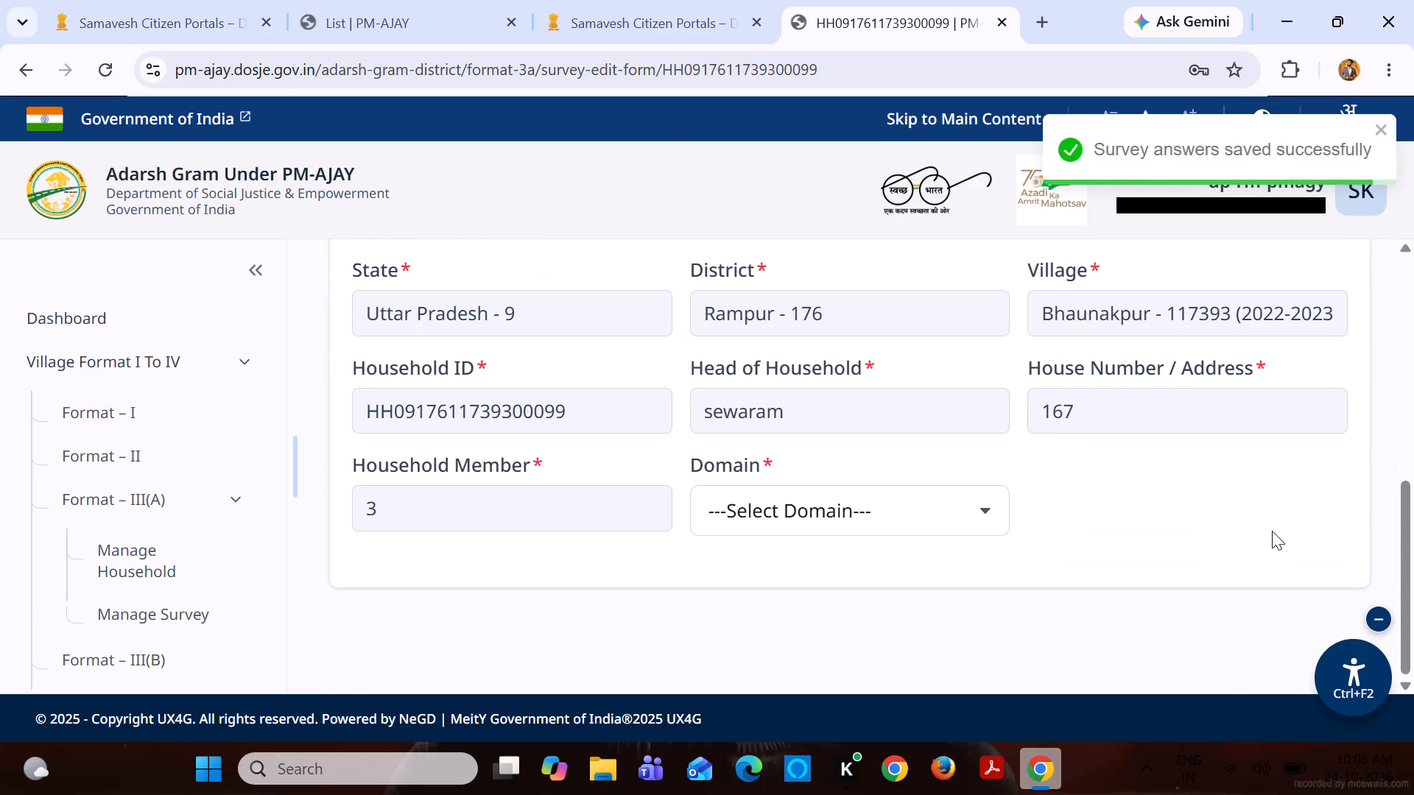
scroll(1258, 469, "up", 9)
left_click(1324, 309)
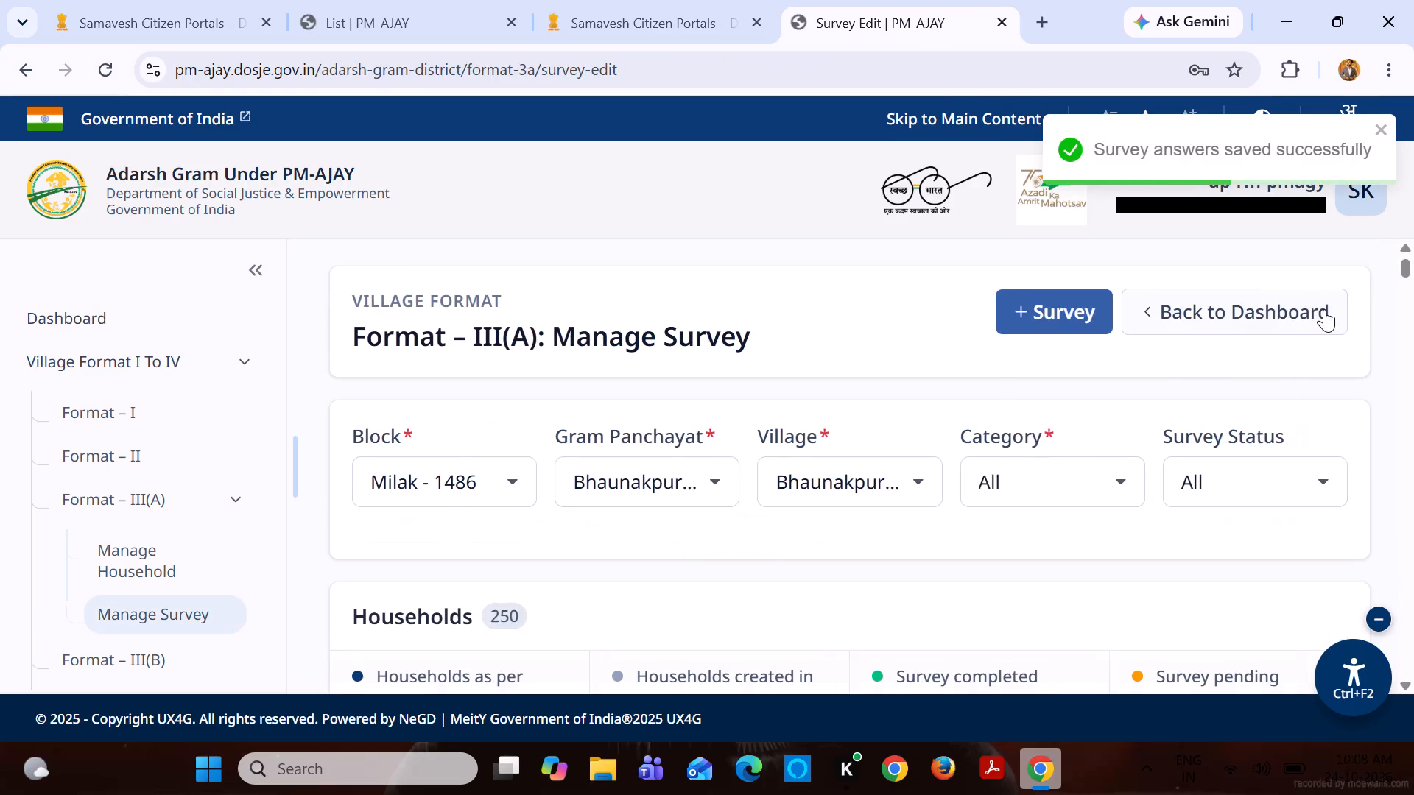
Examine page 2 of the household list around house numbers 164 to 167.
scroll(1234, 411, "down", 20)
scroll(1234, 411, "down", 20)
scroll(1234, 411, "down", 4)
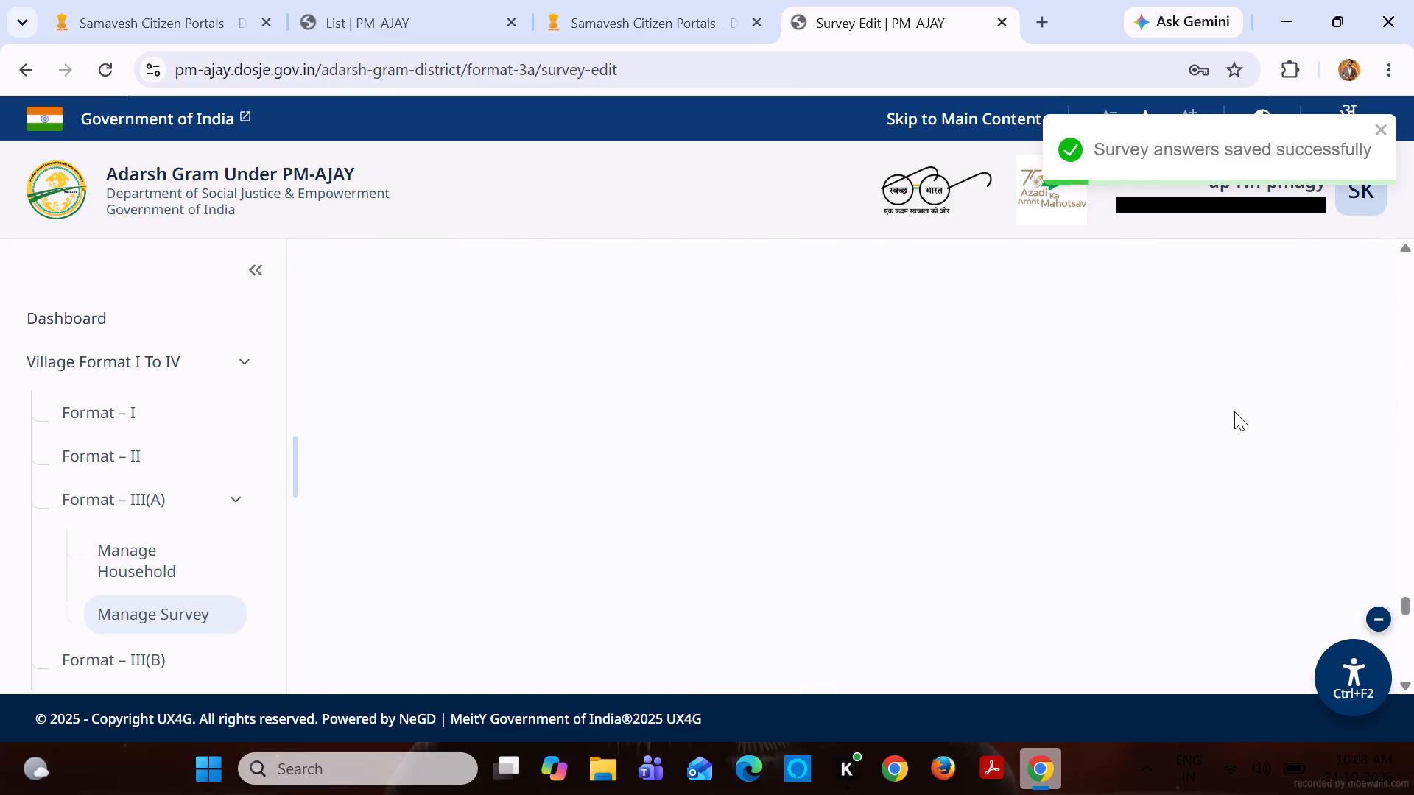
scroll(1234, 411, "down", 4)
left_click(1042, 575)
left_click(1057, 562)
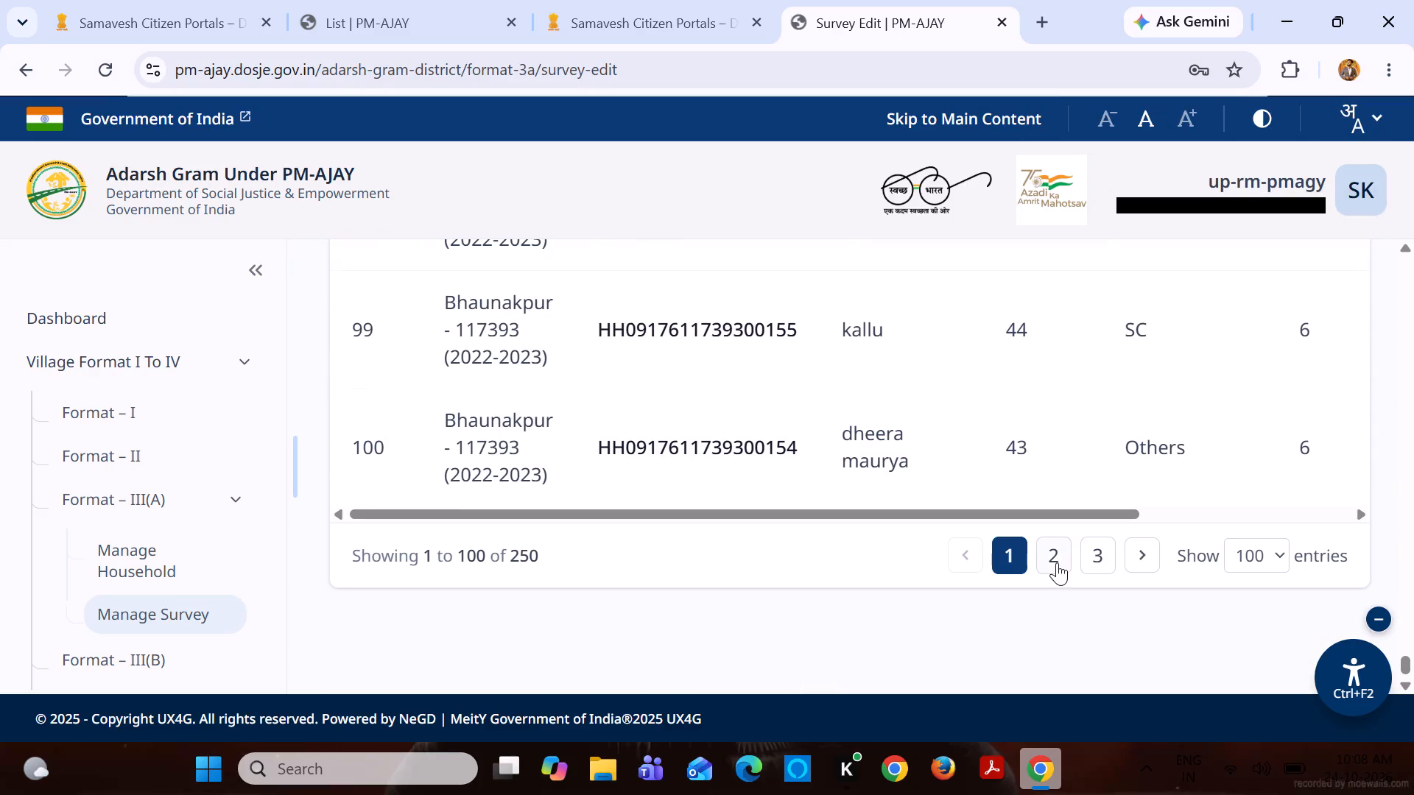
scroll(1085, 415, "up", 7)
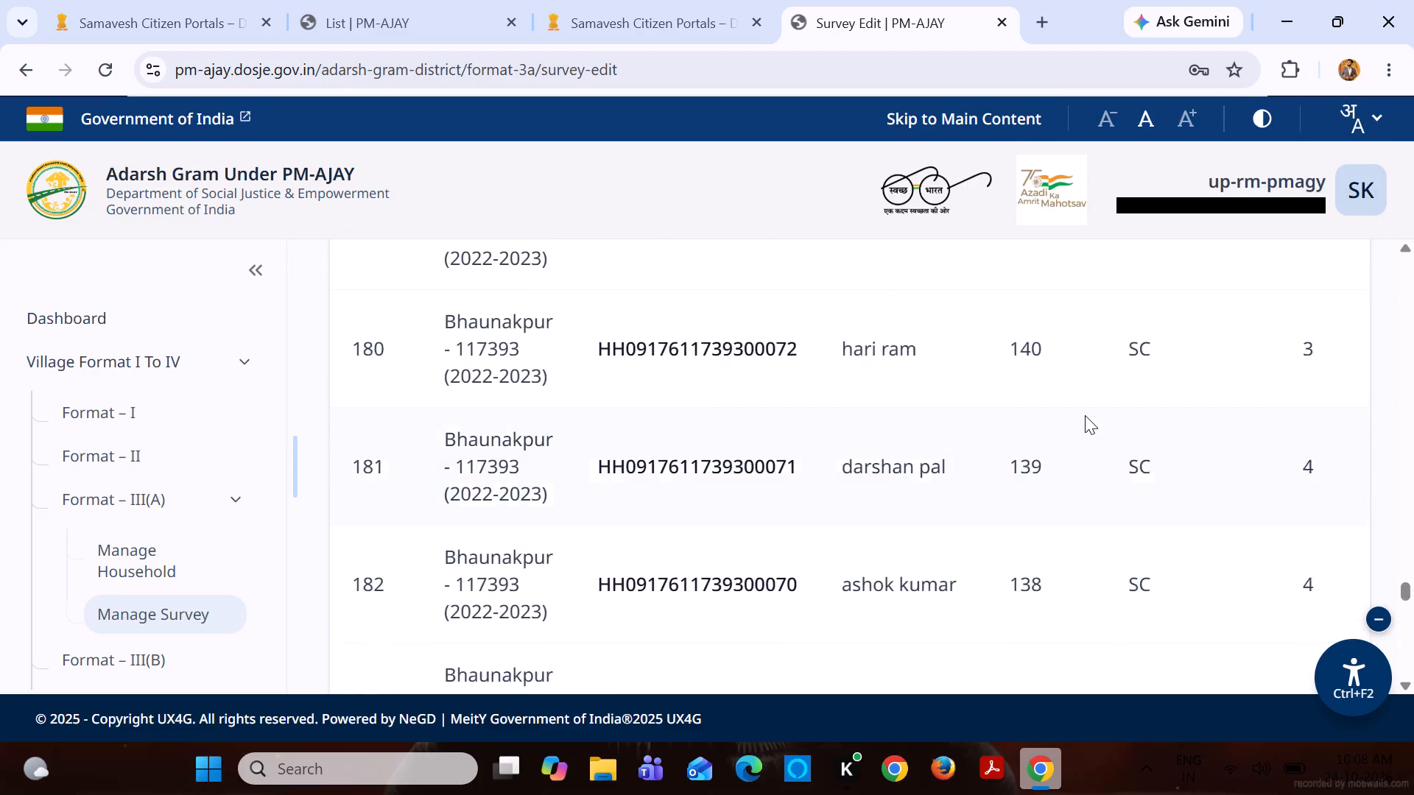
scroll(1085, 415, "up", 13)
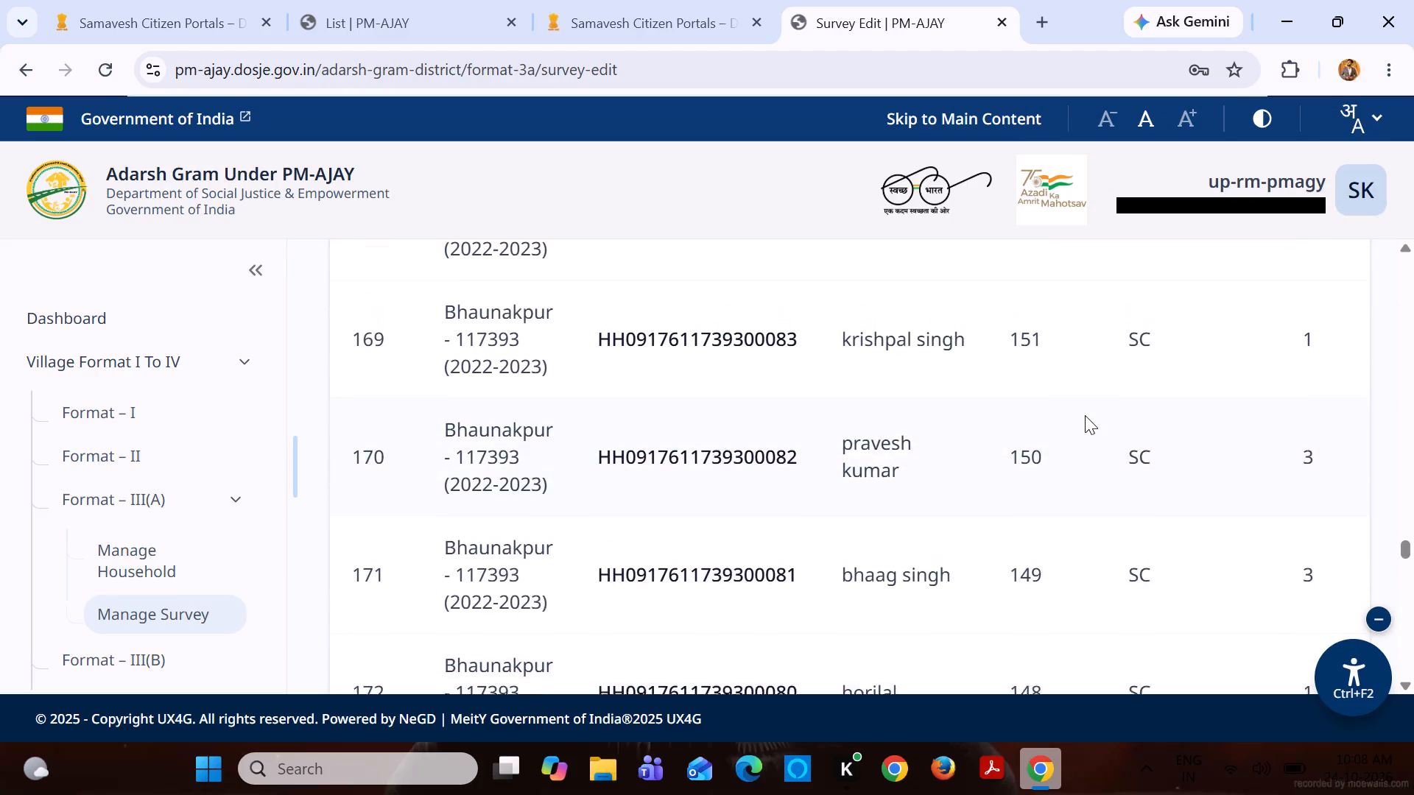
scroll(1085, 415, "up", 9)
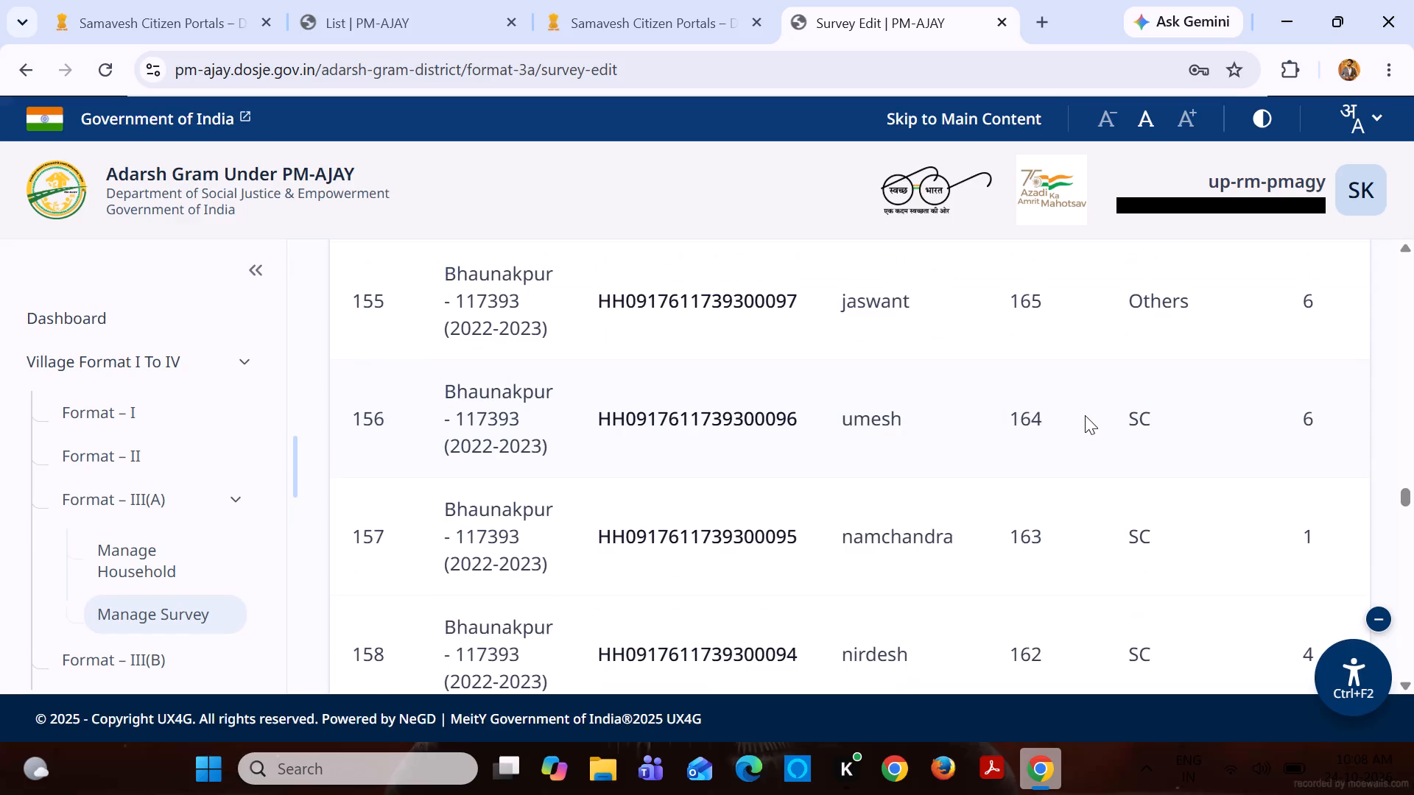
scroll(1085, 415, "up", 4)
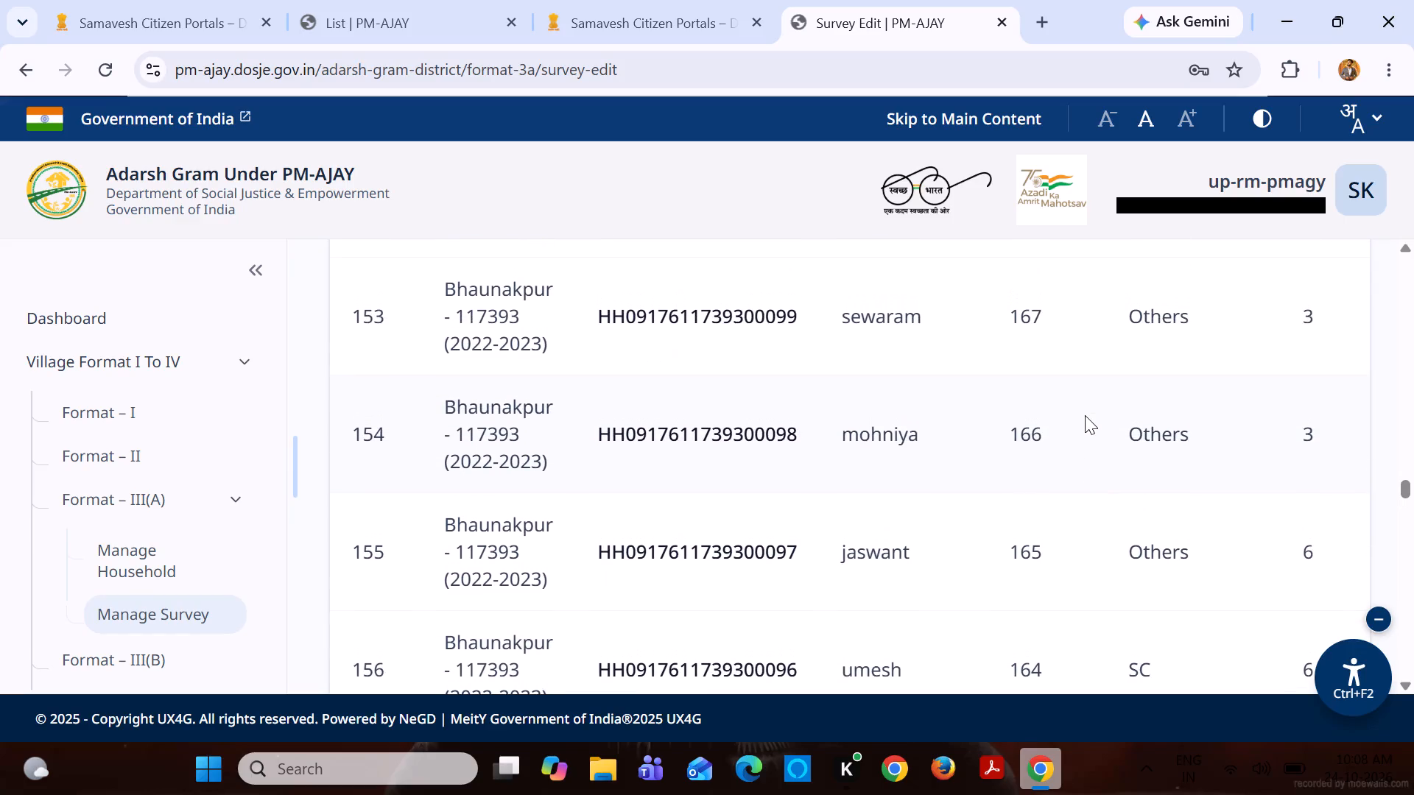
scroll(1085, 415, "up", 1)
left_click(1111, 445)
left_click(1111, 445)
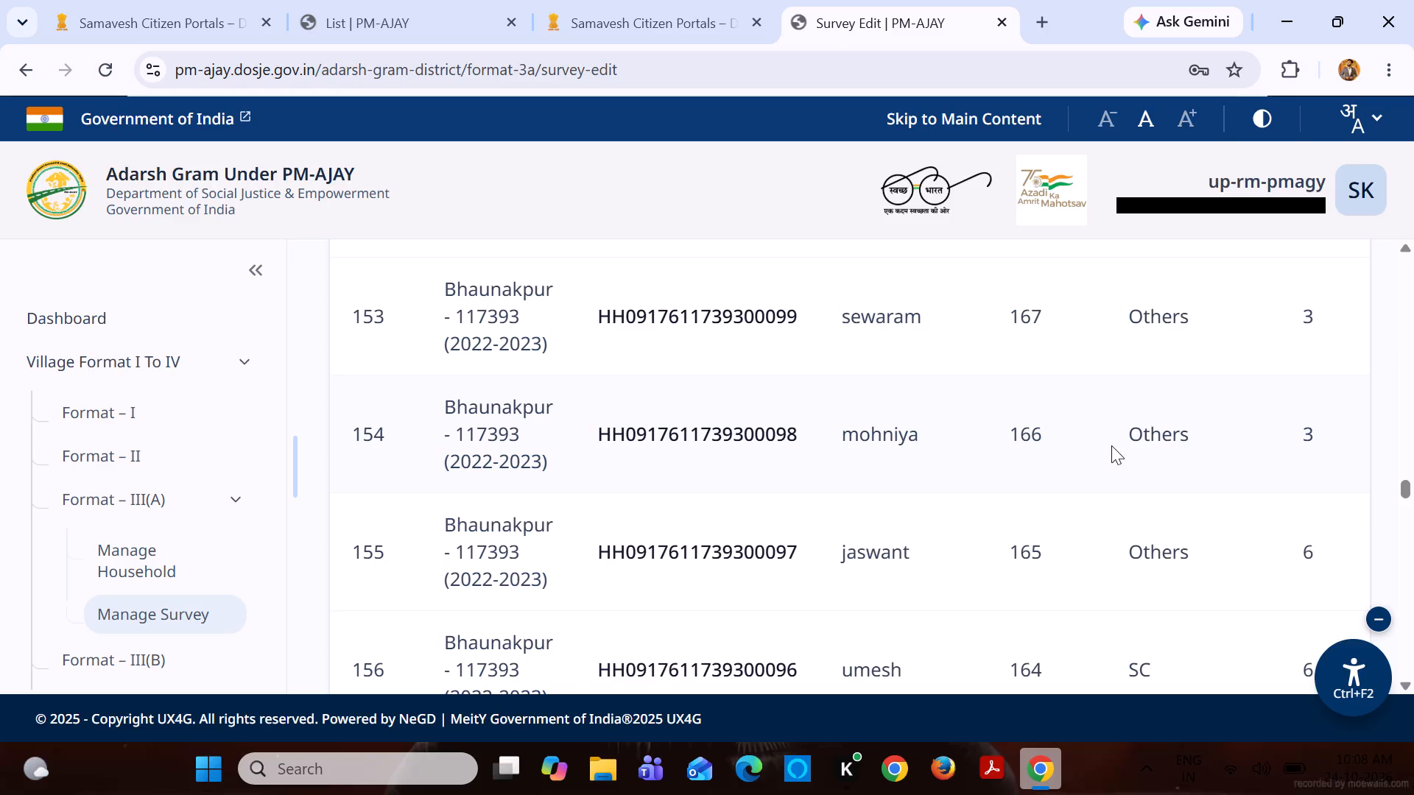
Find house number 20 on page 3 of the household list and open its survey for editing.
scroll(1111, 445, "left", 1)
scroll(1111, 445, "down", 11)
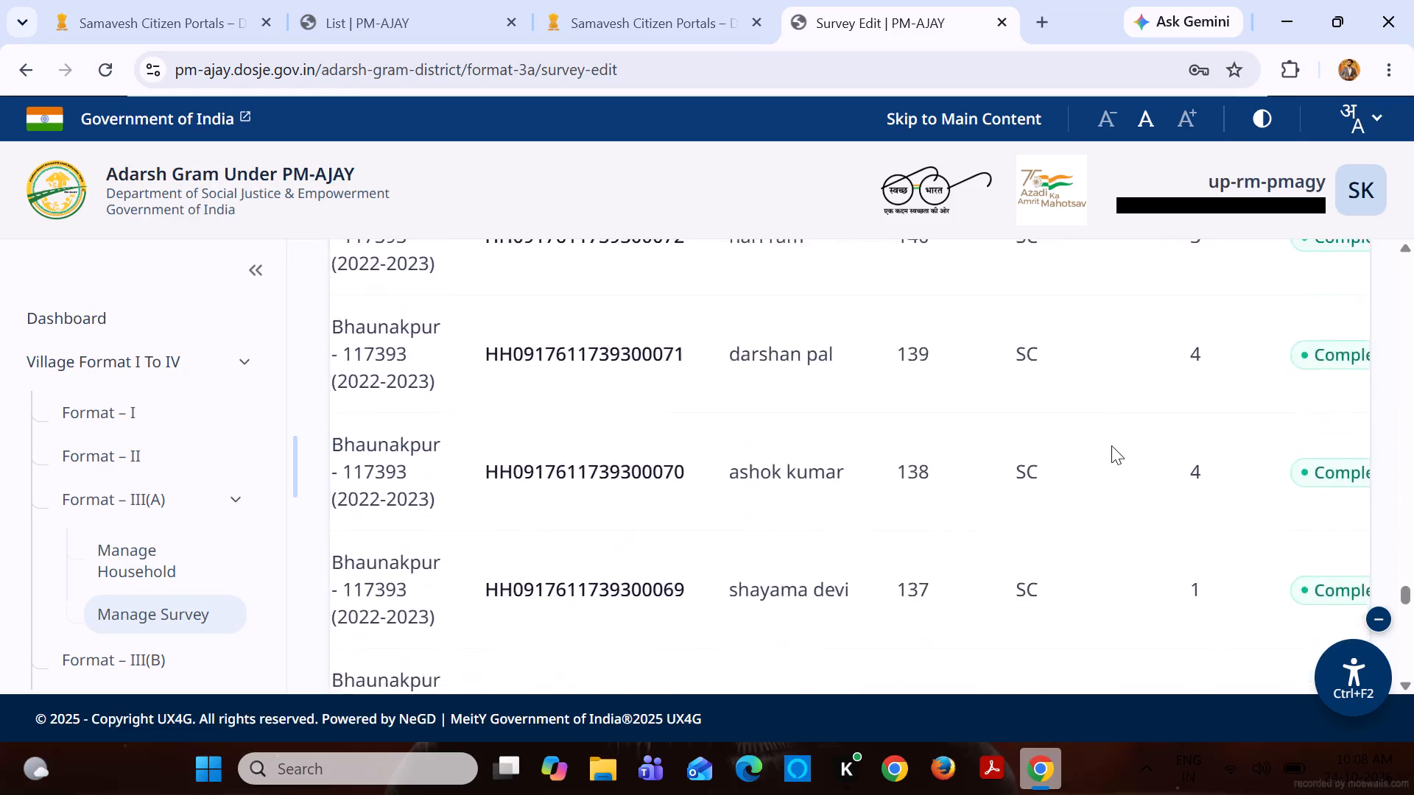
scroll(1111, 445, "down", 15)
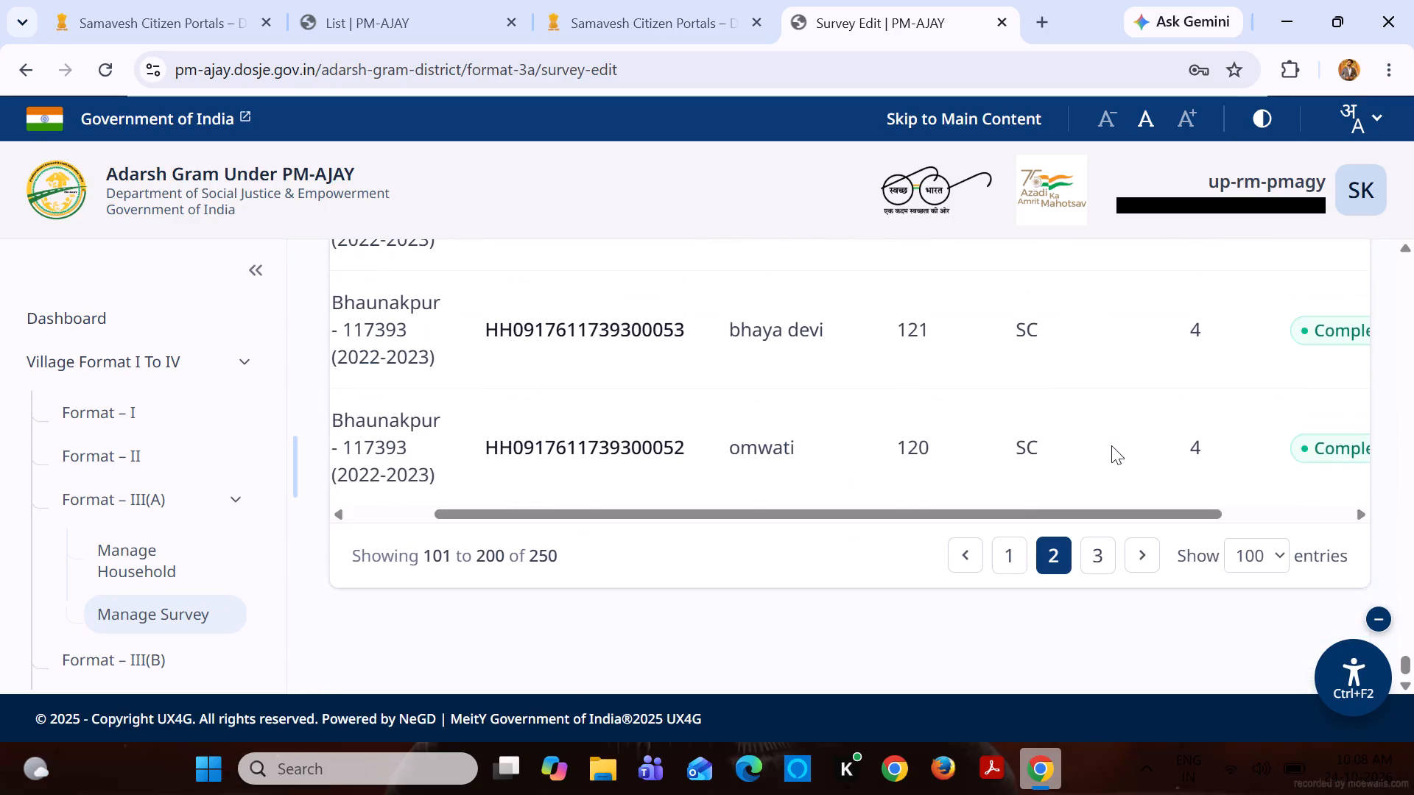
left_click(1090, 563)
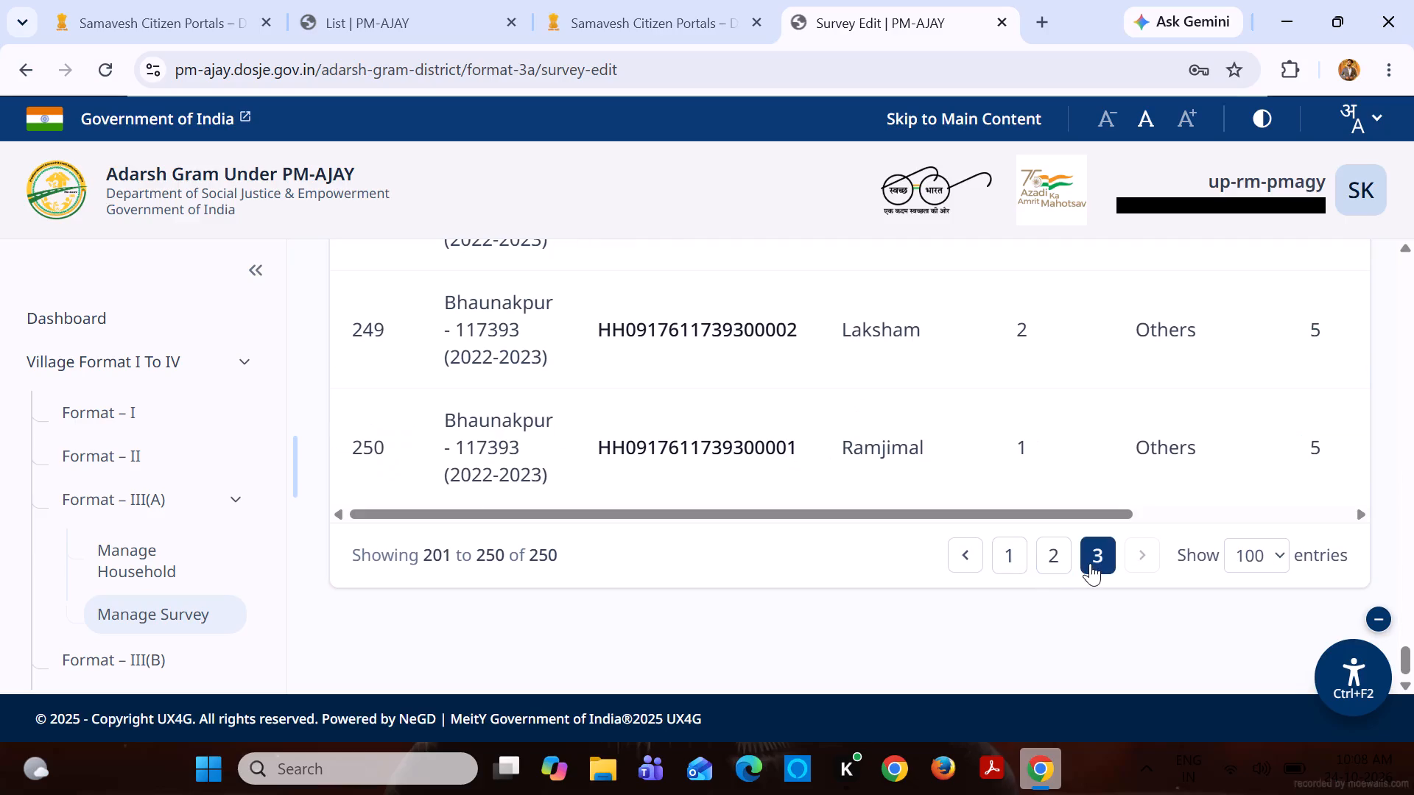
scroll(1083, 482, "up", 9)
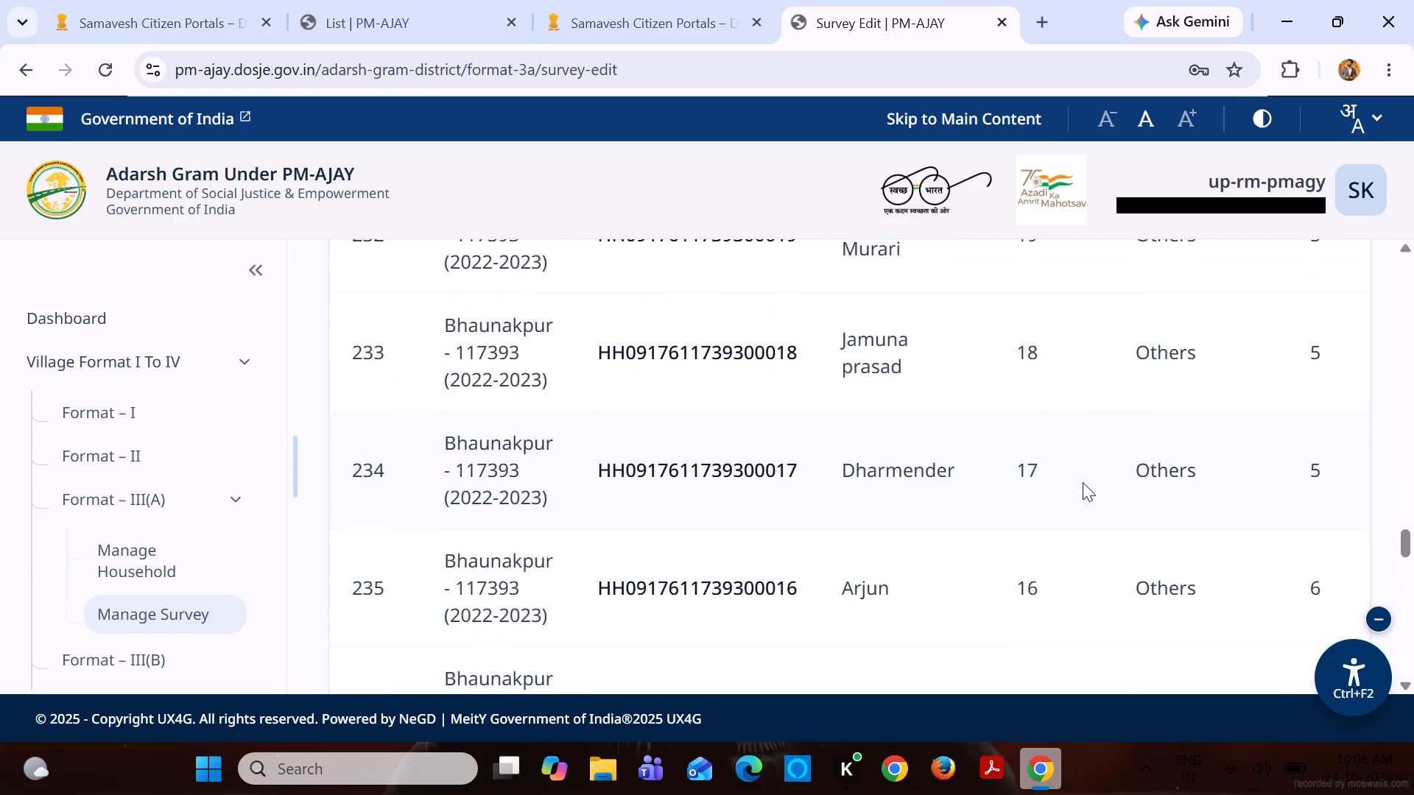
scroll(1083, 482, "up", 10)
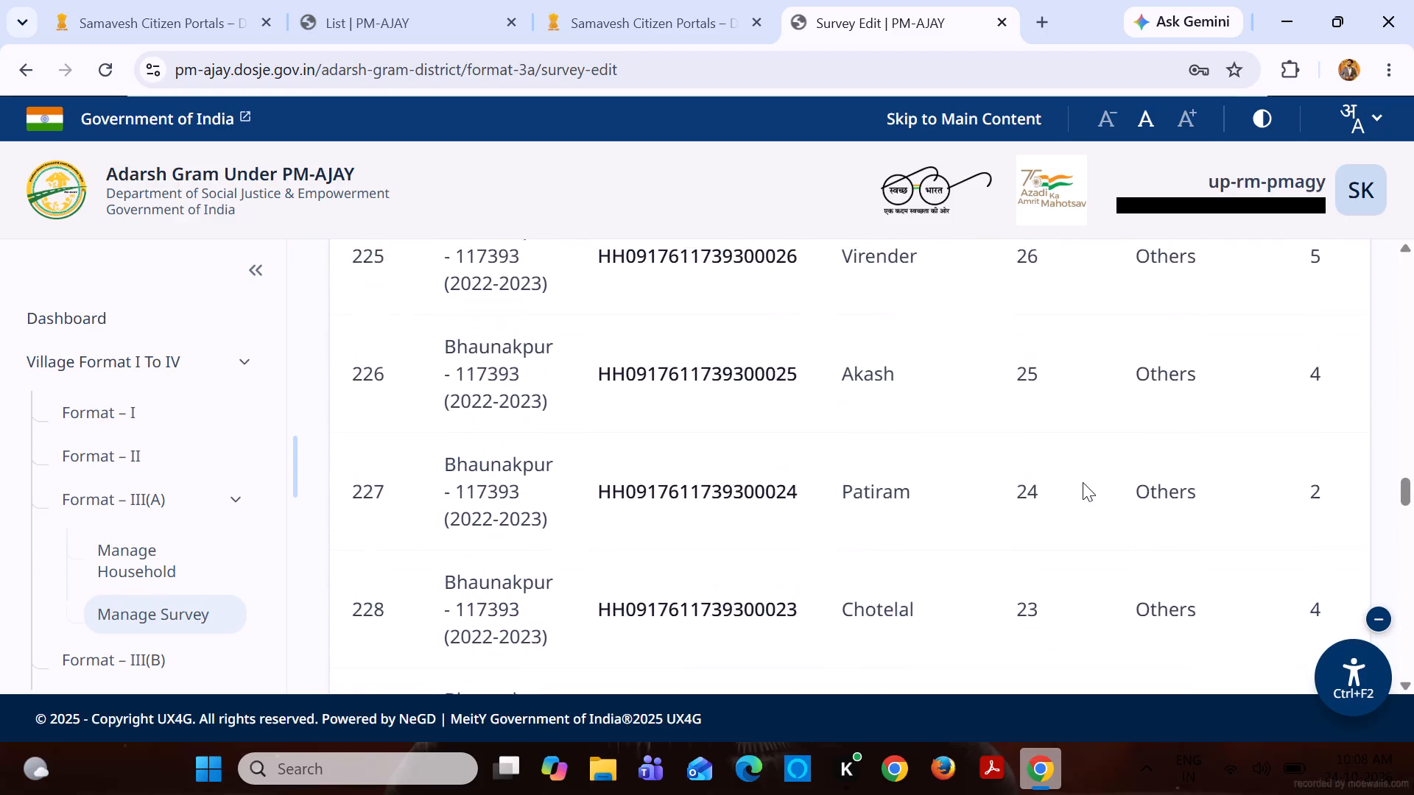
scroll(1083, 482, "up", 2)
scroll(1083, 482, "down", 2)
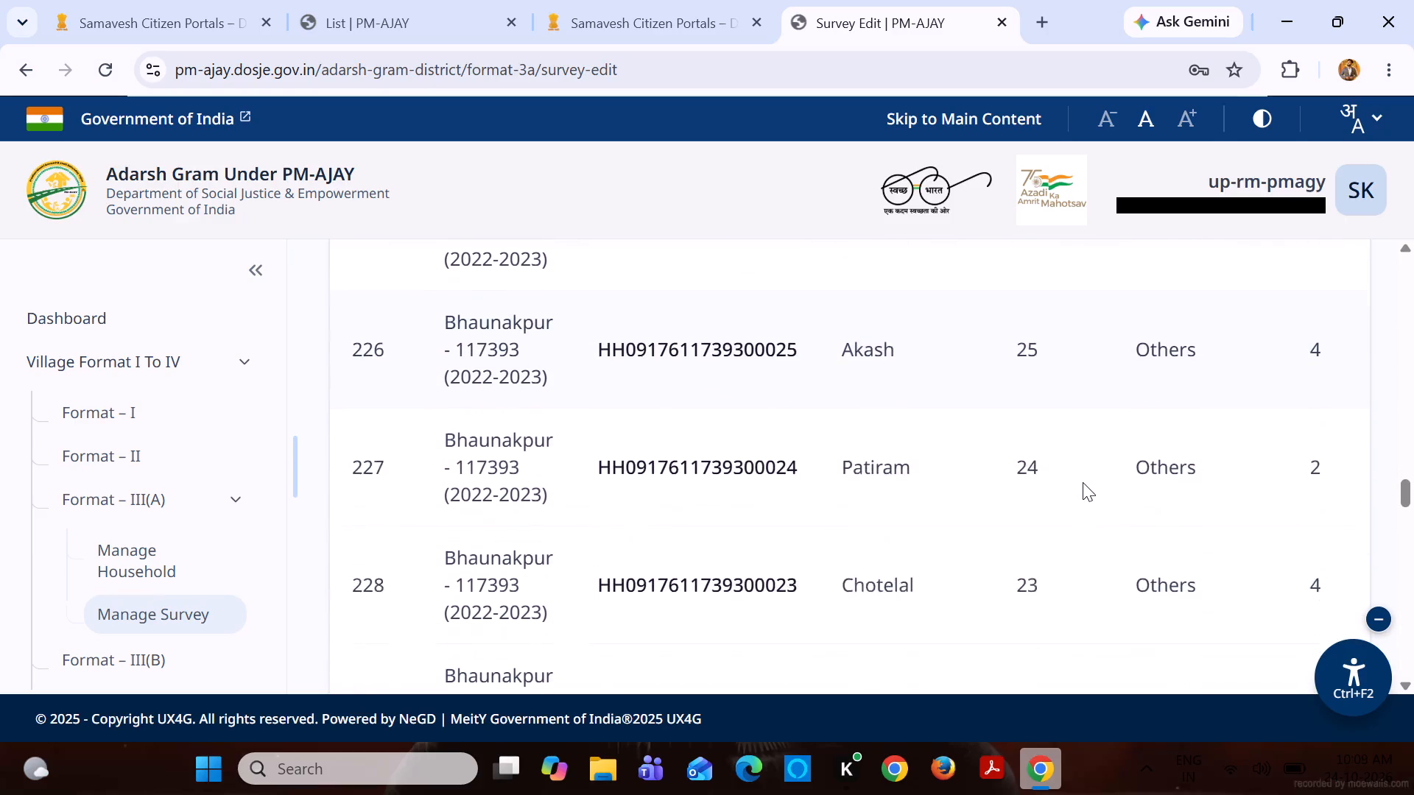
scroll(1083, 482, "down", 3)
scroll(1083, 482, "left", 5)
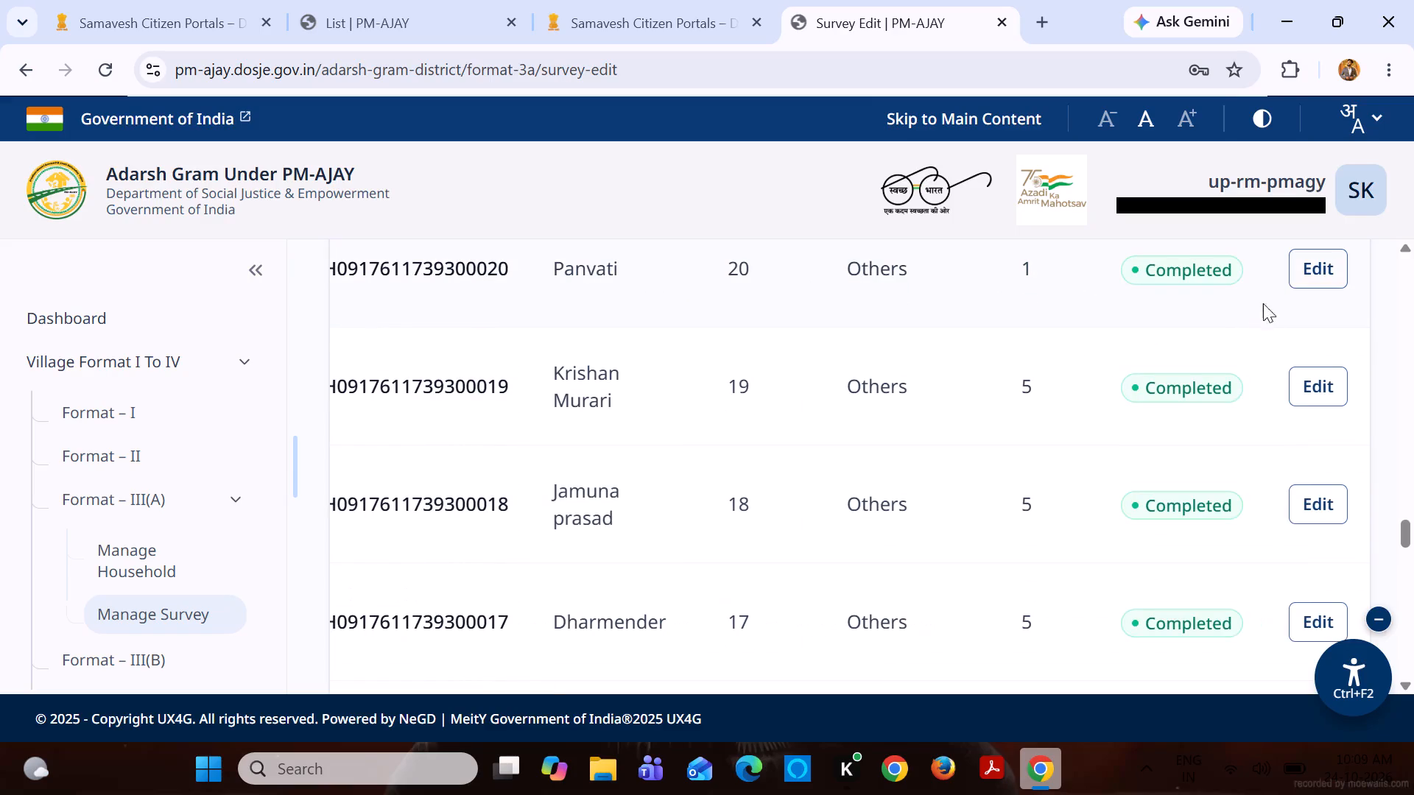
left_click(1309, 275)
In domain 4 – Social Security, set eligible women already provided with Widow Pension to 1, save and return to the household list.
scroll(1087, 425, "down", 7)
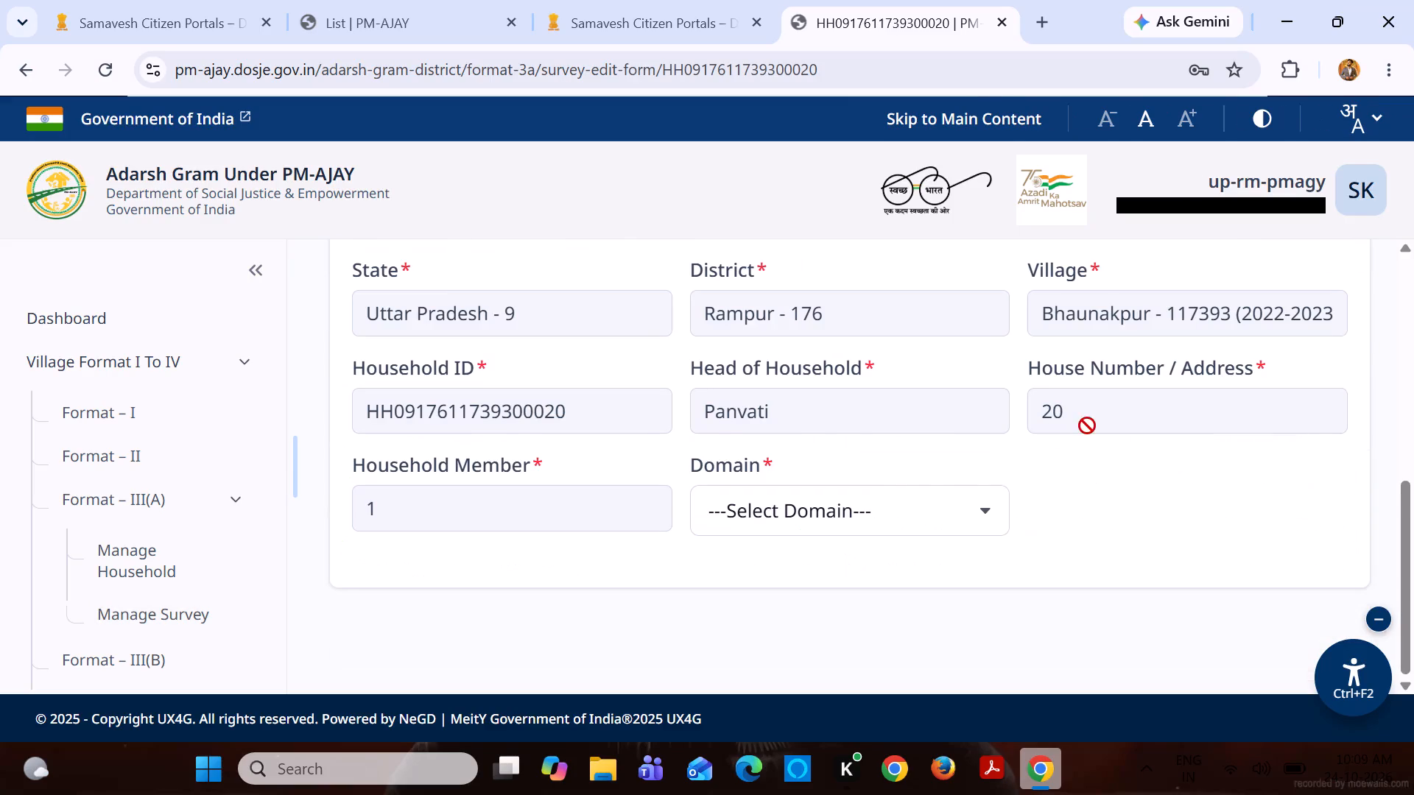
left_click(943, 494)
left_click(868, 353)
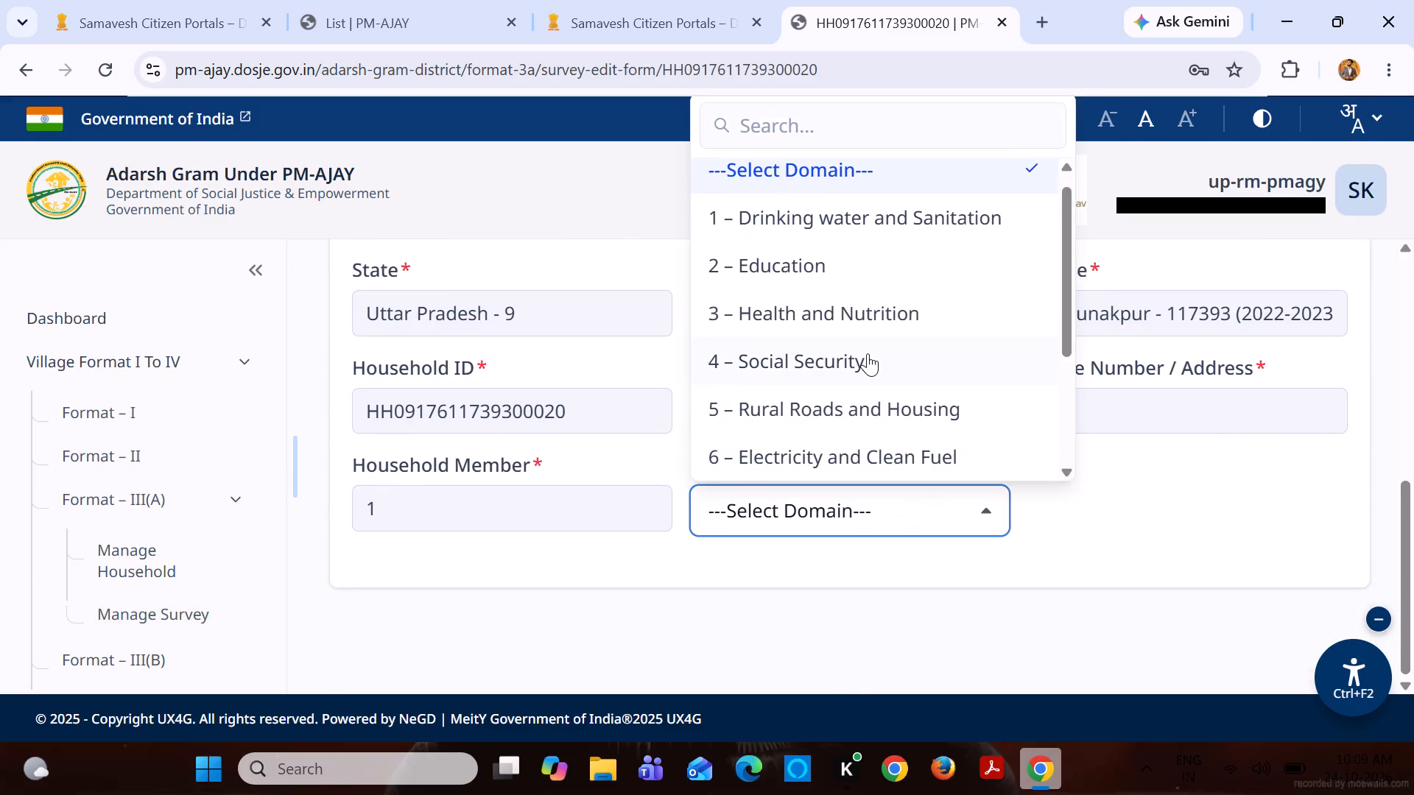
scroll(1091, 531, "down", 4)
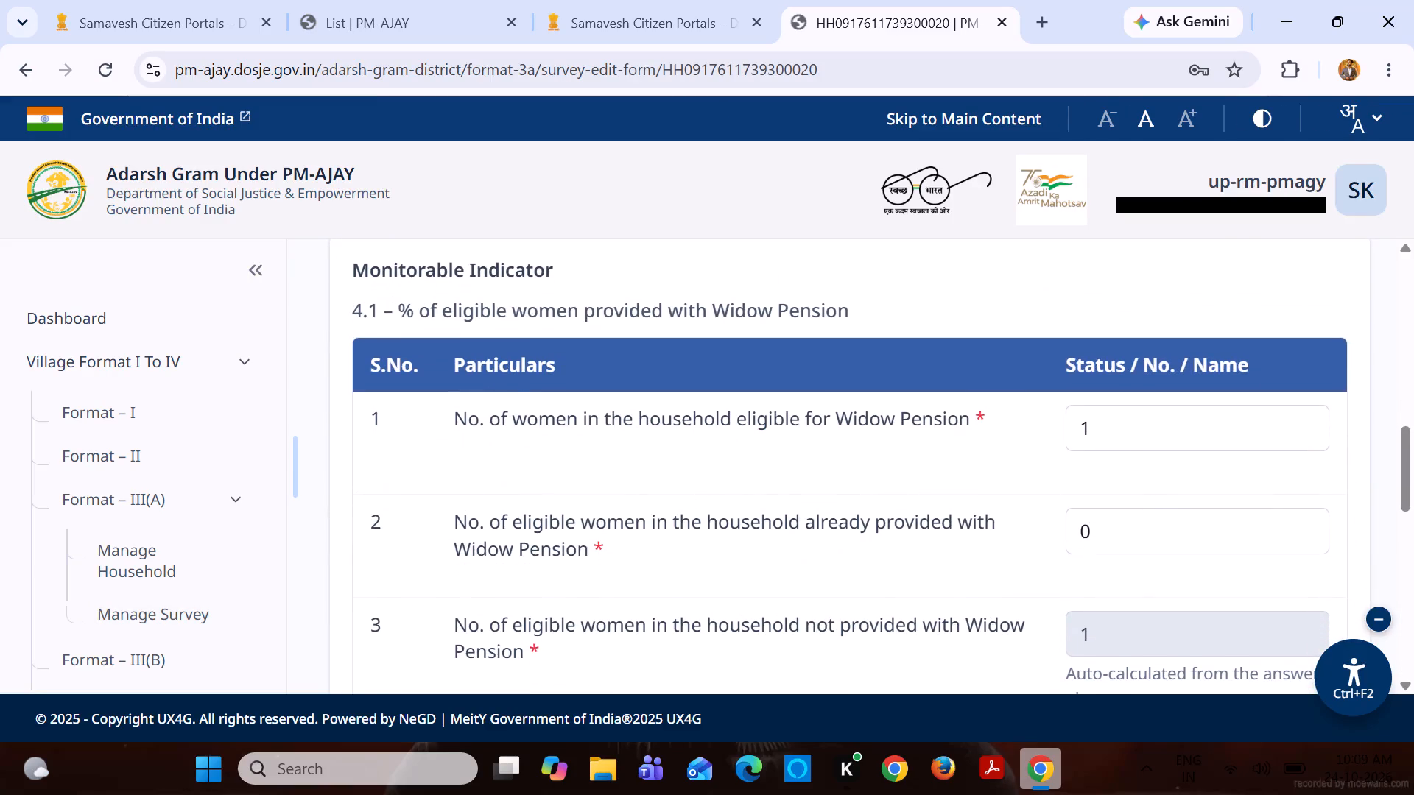
left_click(1131, 448)
left_click(1111, 518)
key("BackSpace")
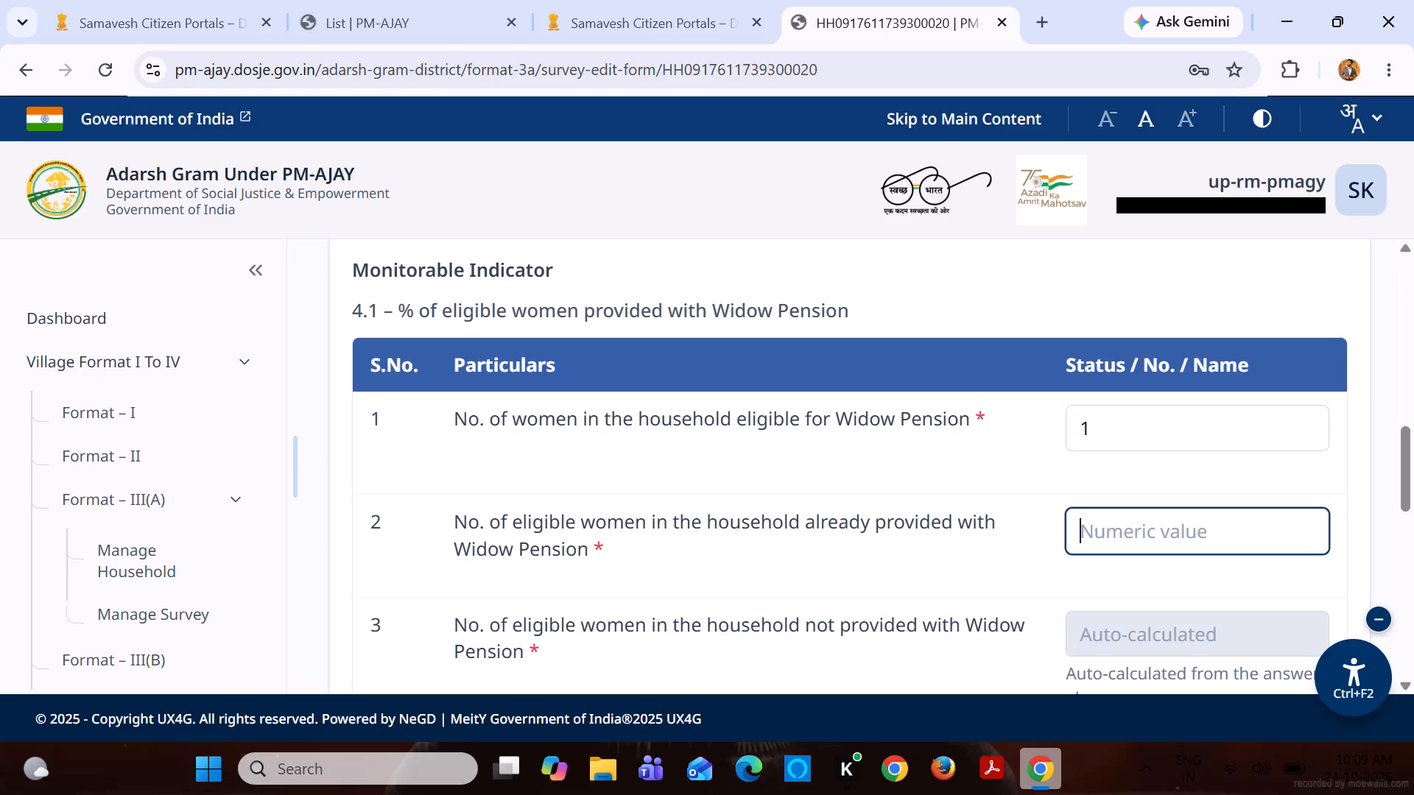
key("1")
scroll(1111, 518, "down", 10)
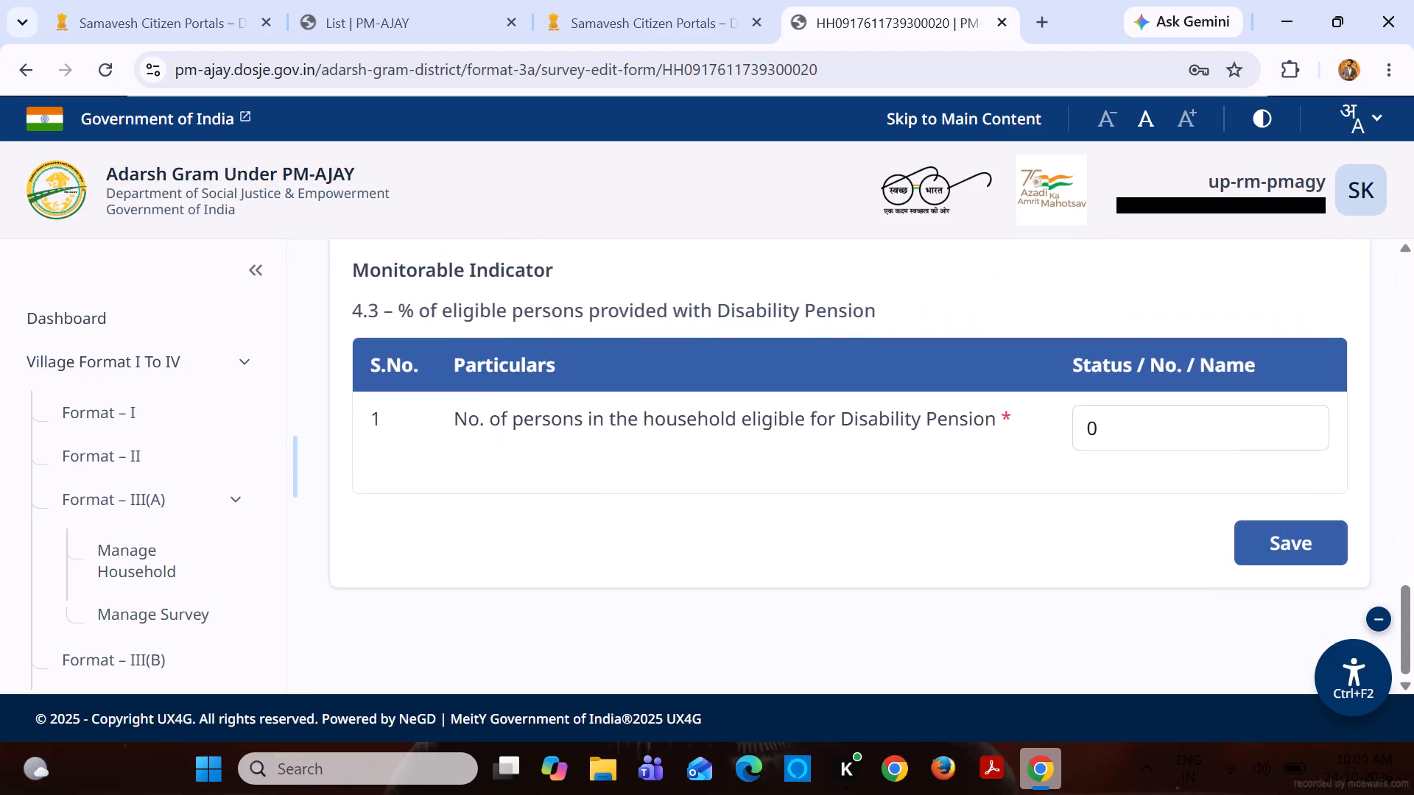
left_click(1288, 535)
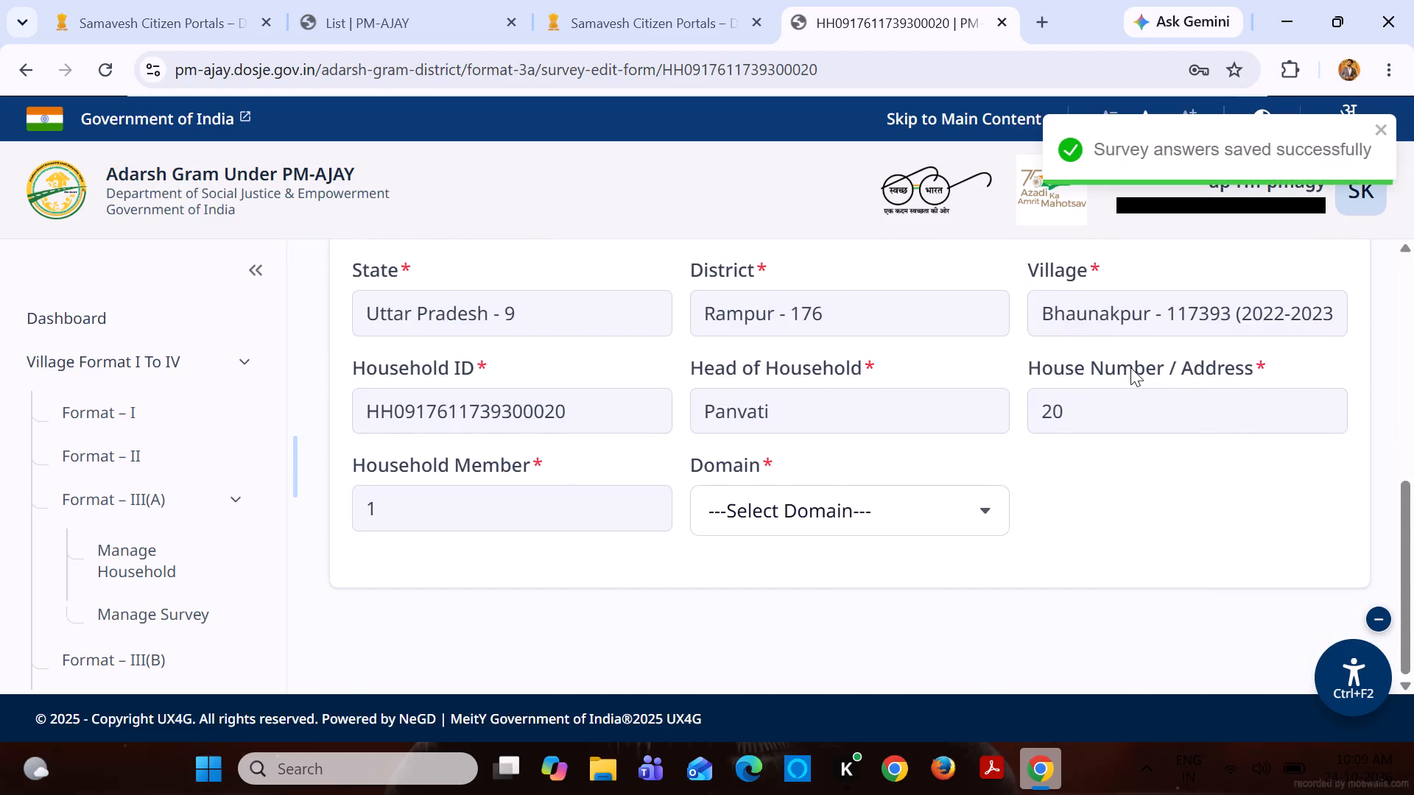
scroll(1130, 367, "up", 10)
left_click(1308, 301)
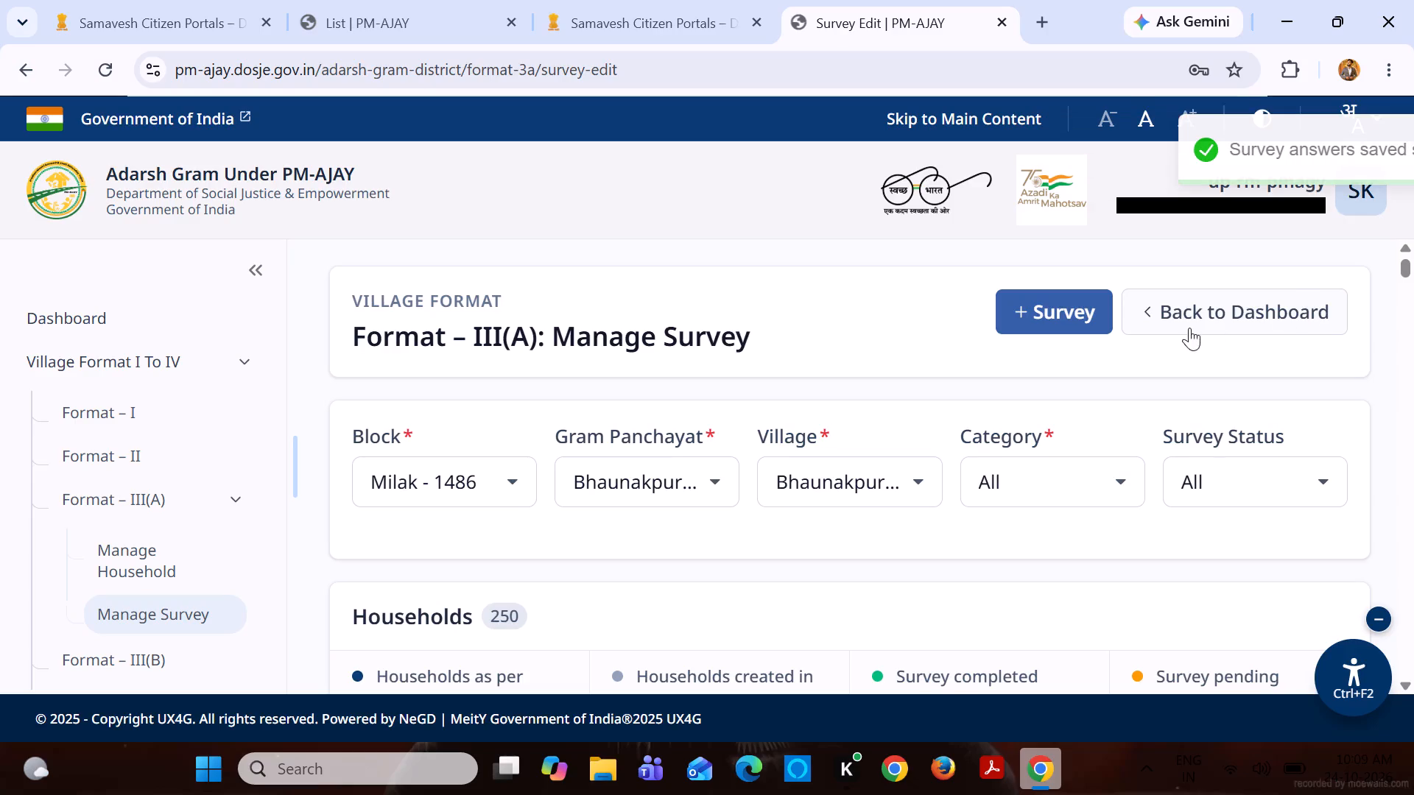
Find house number 28 on page 3 of the household list and open its survey for editing.
scroll(1151, 508, "down", 20)
scroll(1151, 508, "down", 20)
scroll(1151, 508, "down", 3)
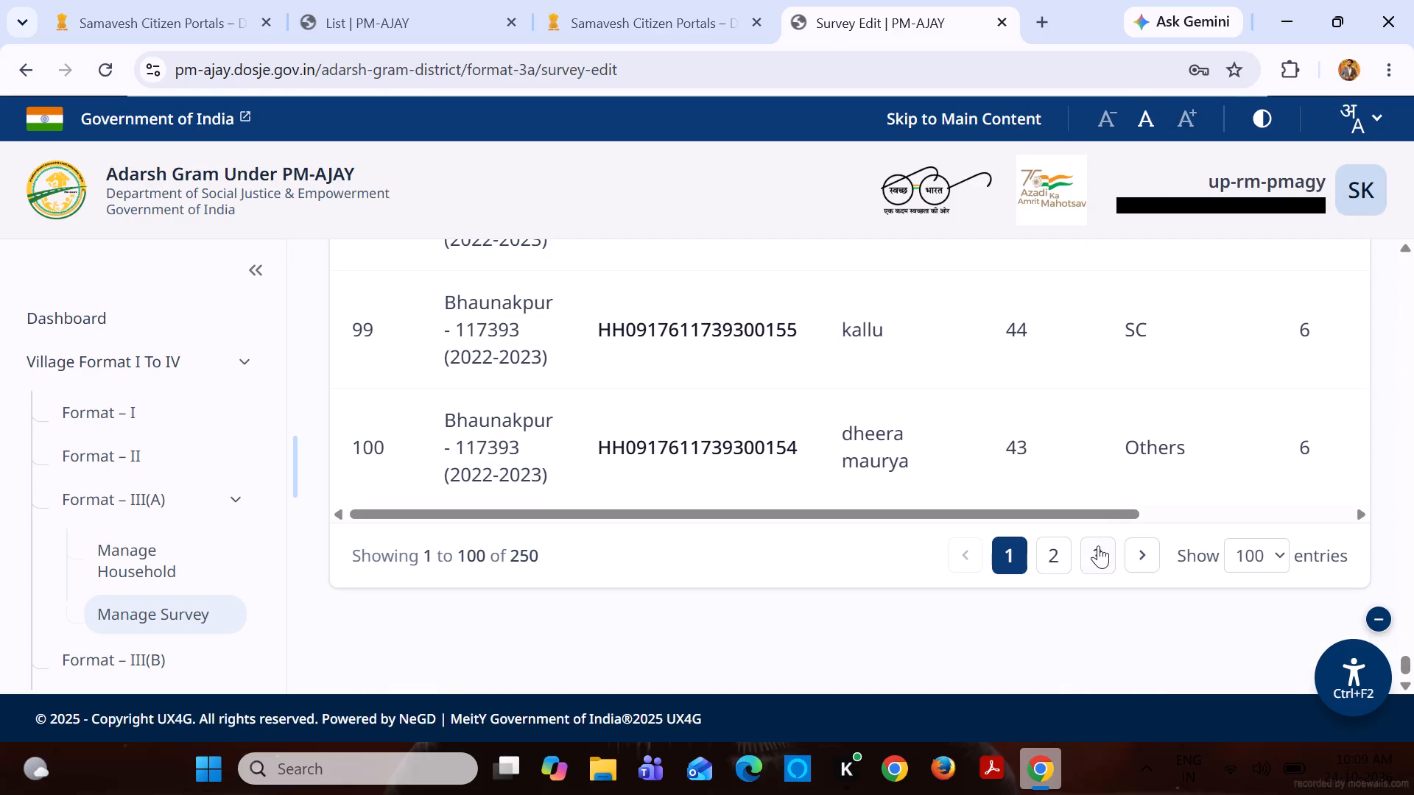
left_click(1100, 548)
scroll(1080, 414, "up", 4)
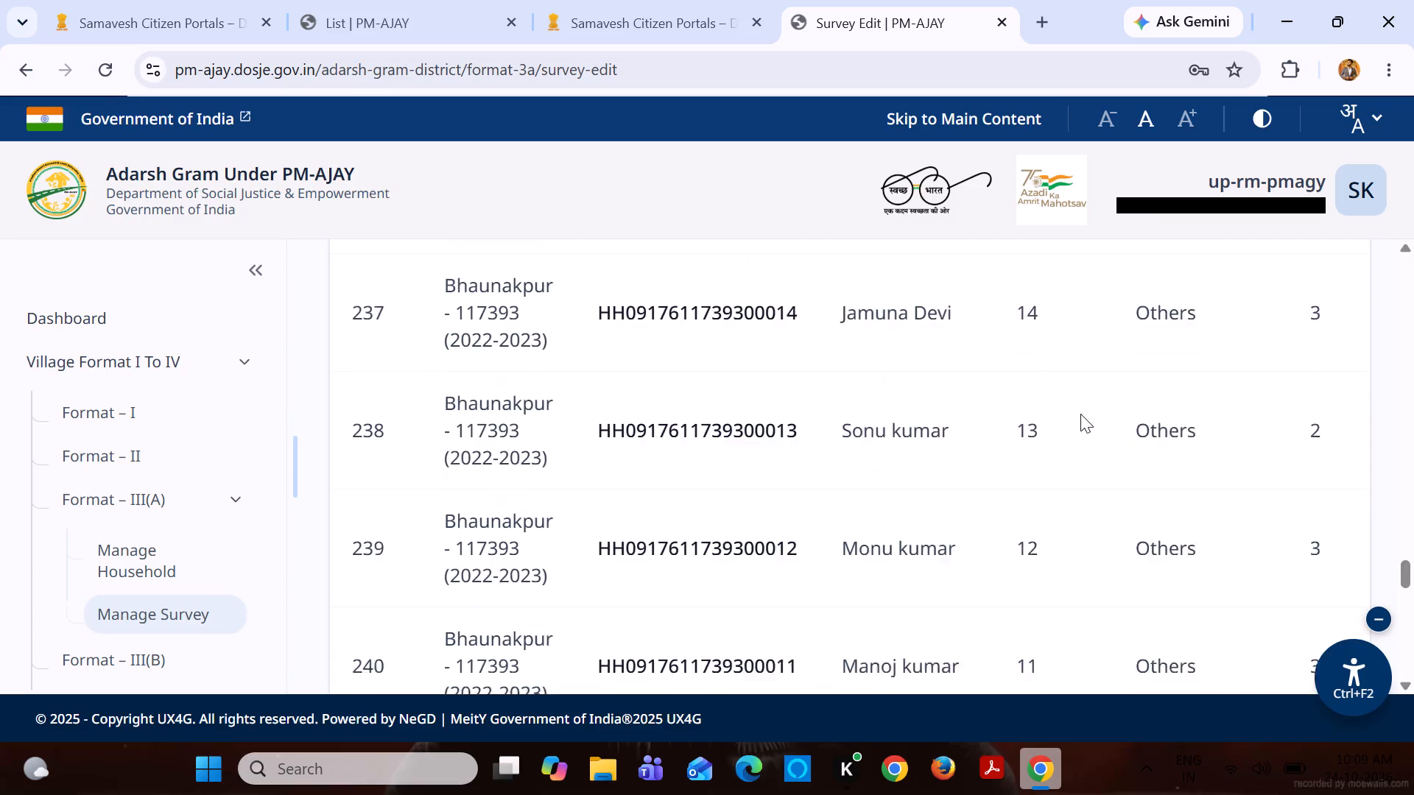
scroll(1080, 414, "up", 9)
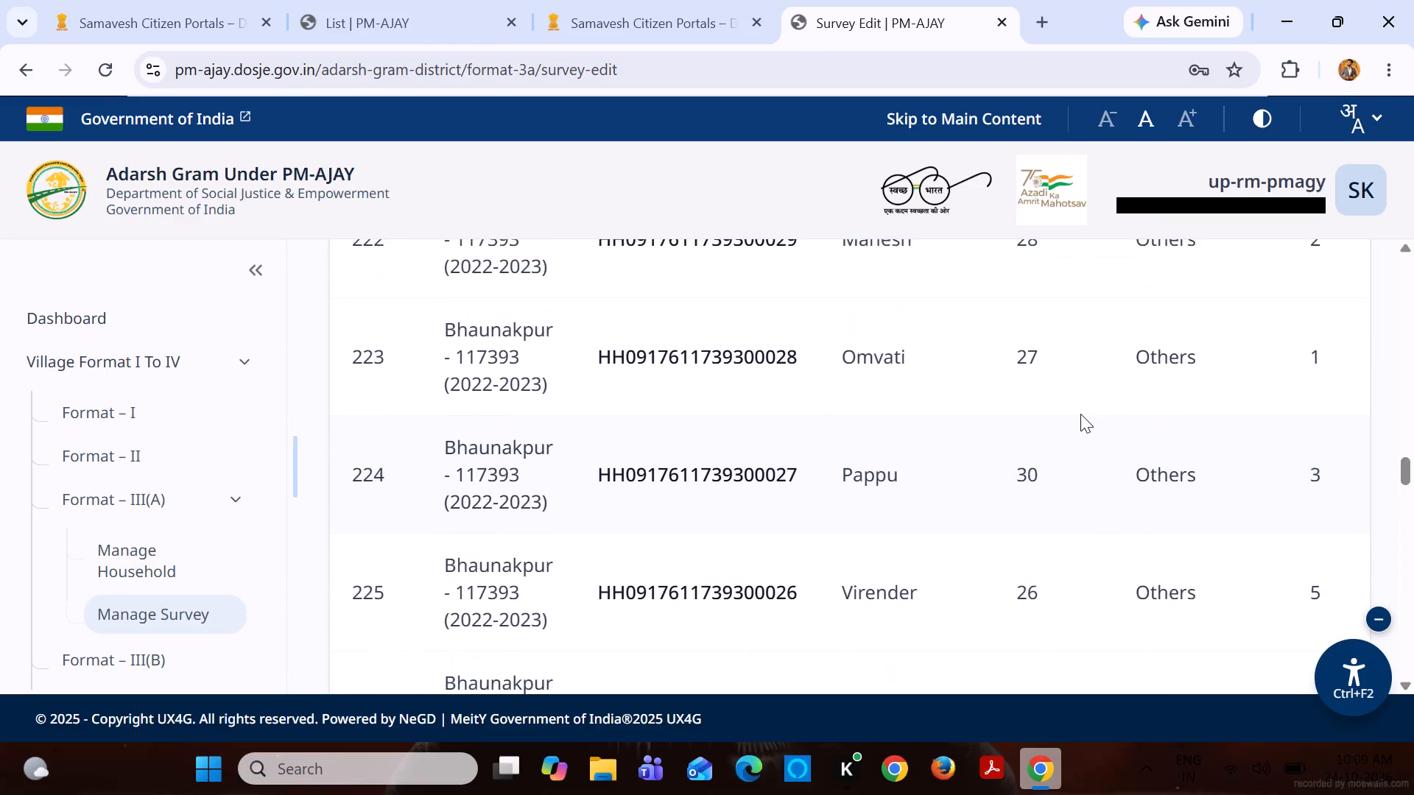
scroll(1080, 414, "up", 2)
scroll(1080, 414, "left", 6)
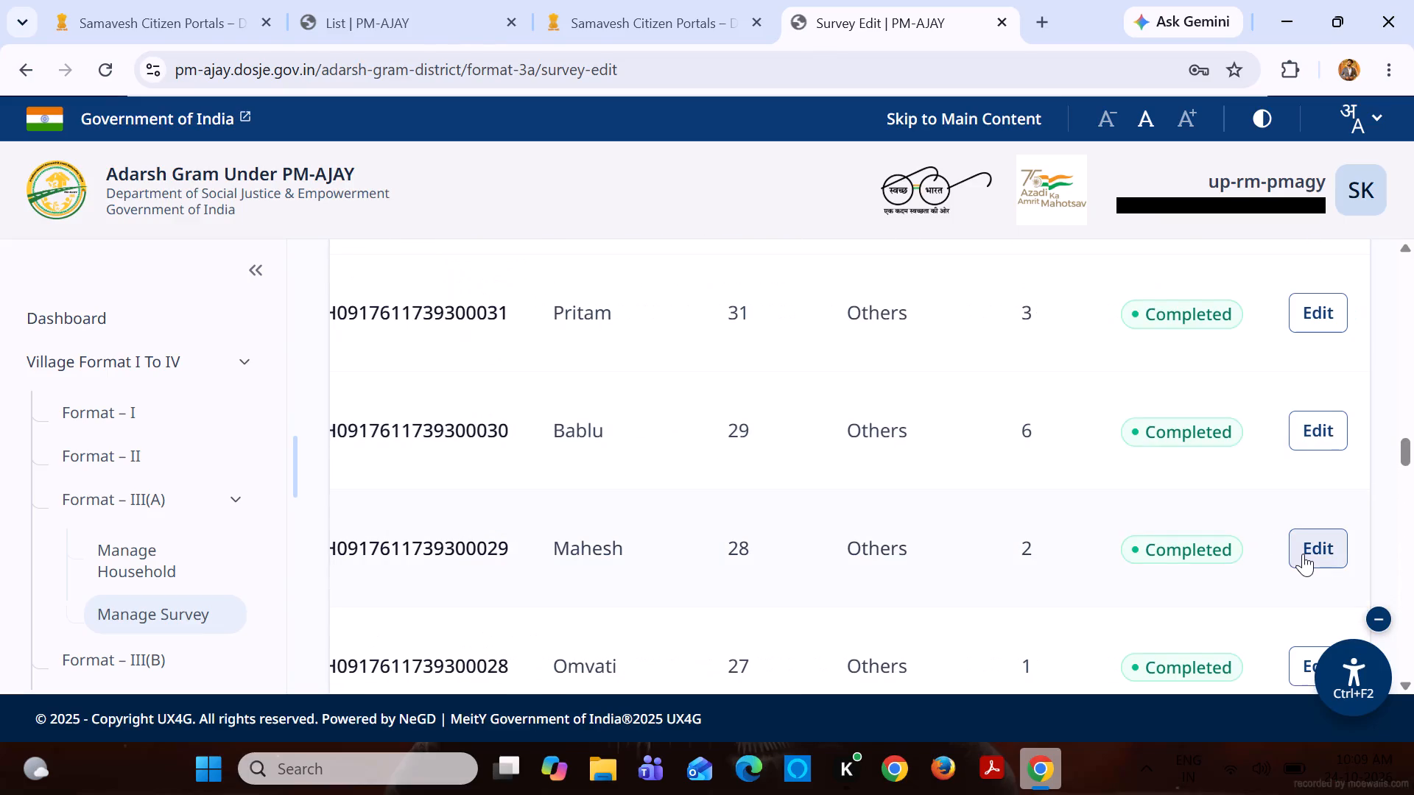
left_click(1303, 554)
In domain 4 – Social Security, set persons eligible for Old Age Pension to 0, save and return to the household list.
scroll(1157, 559, "down", 10)
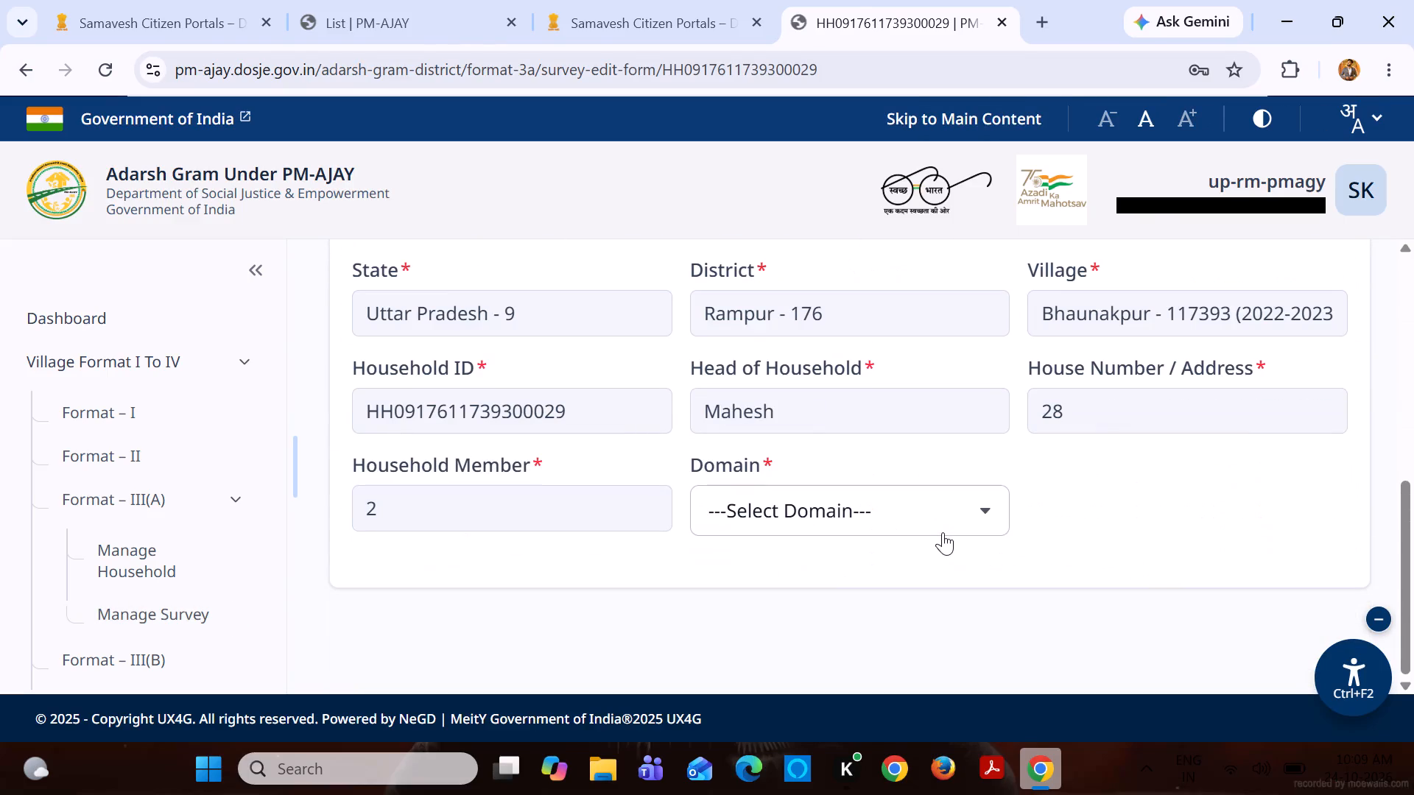
left_click(943, 532)
left_click(848, 363)
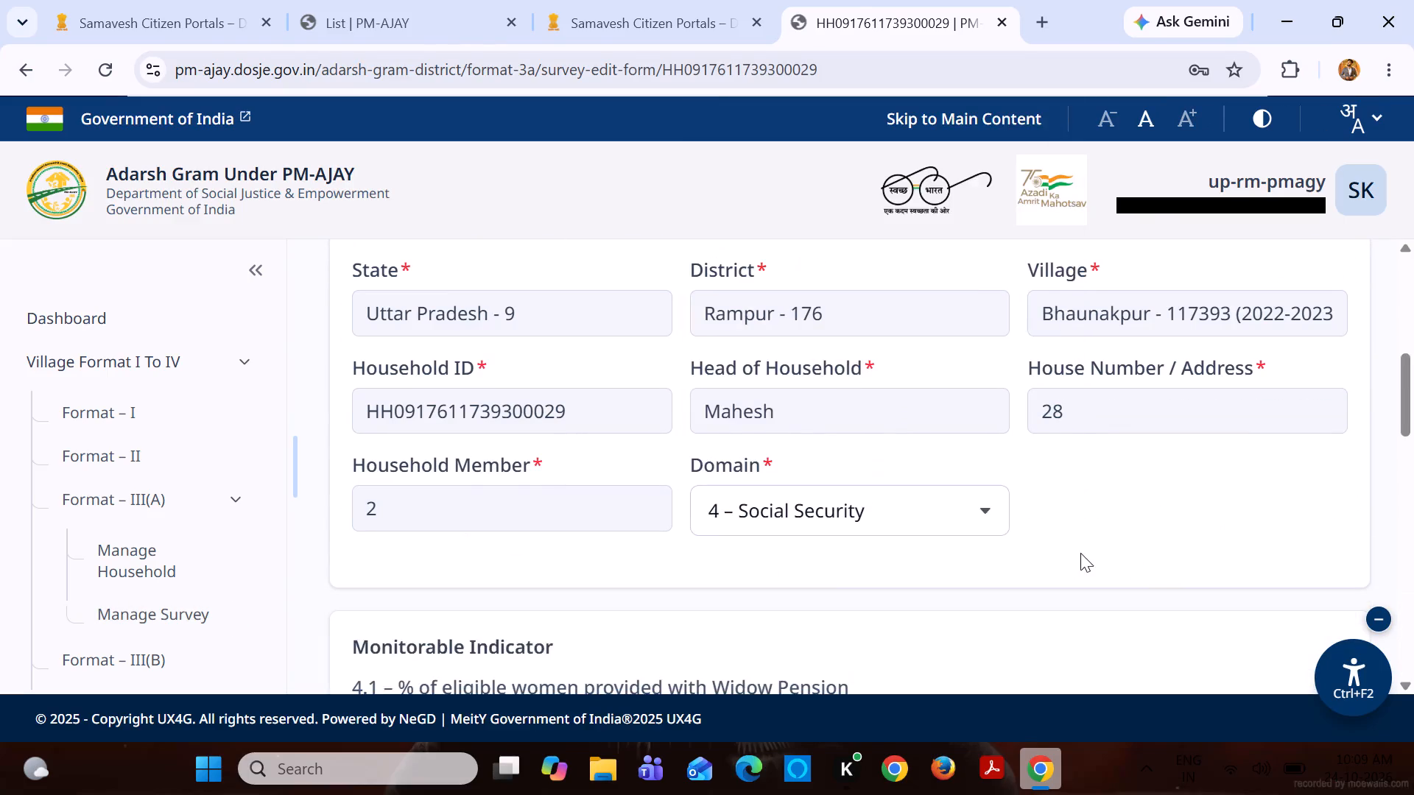
scroll(1080, 553, "down", 2)
scroll(1200, 572, "down", 5)
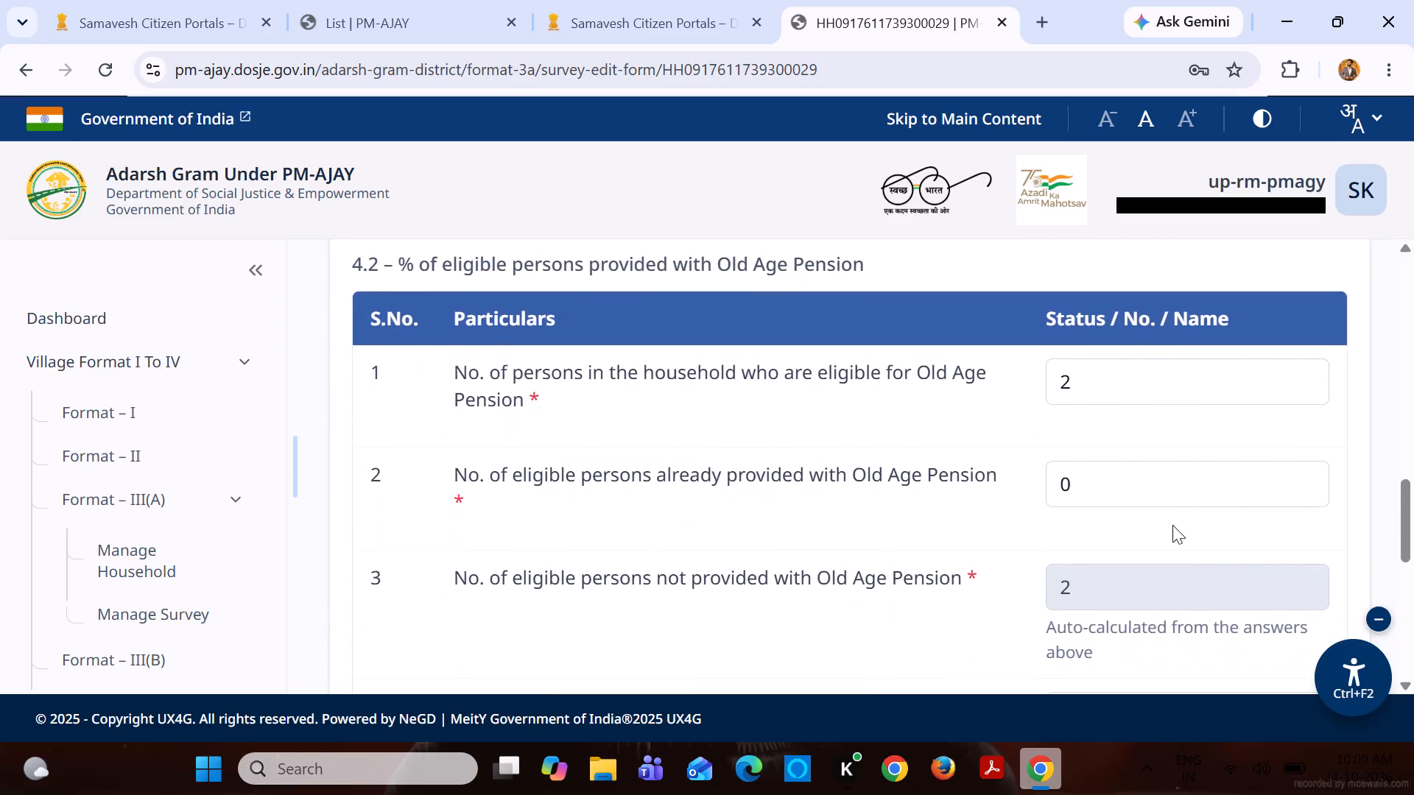
left_click(1142, 388)
key("BackSpace")
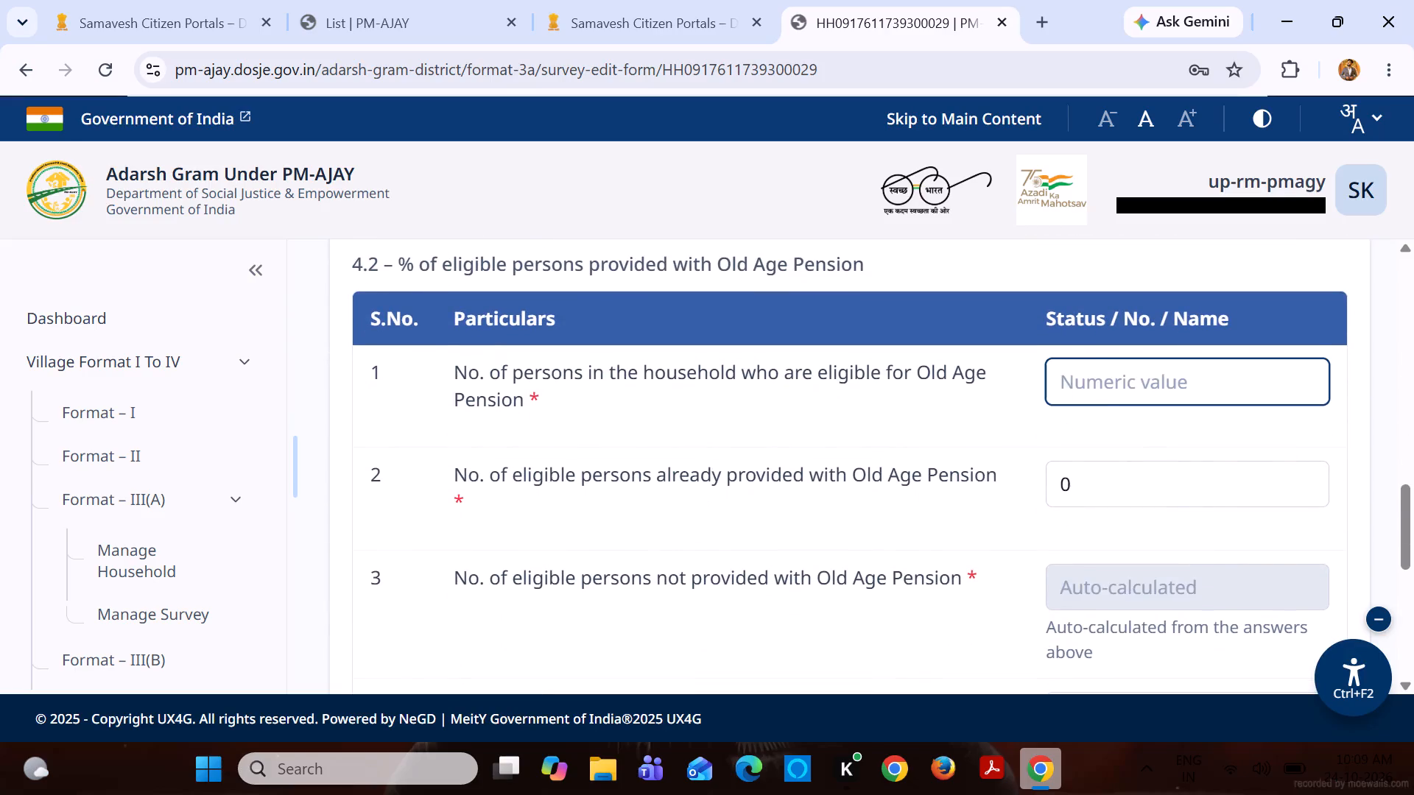
key("0")
scroll(1142, 388, "down", 8)
left_click_drag(1266, 566, 1287, 546)
left_click(1287, 546)
scroll(1187, 389, "up", 7)
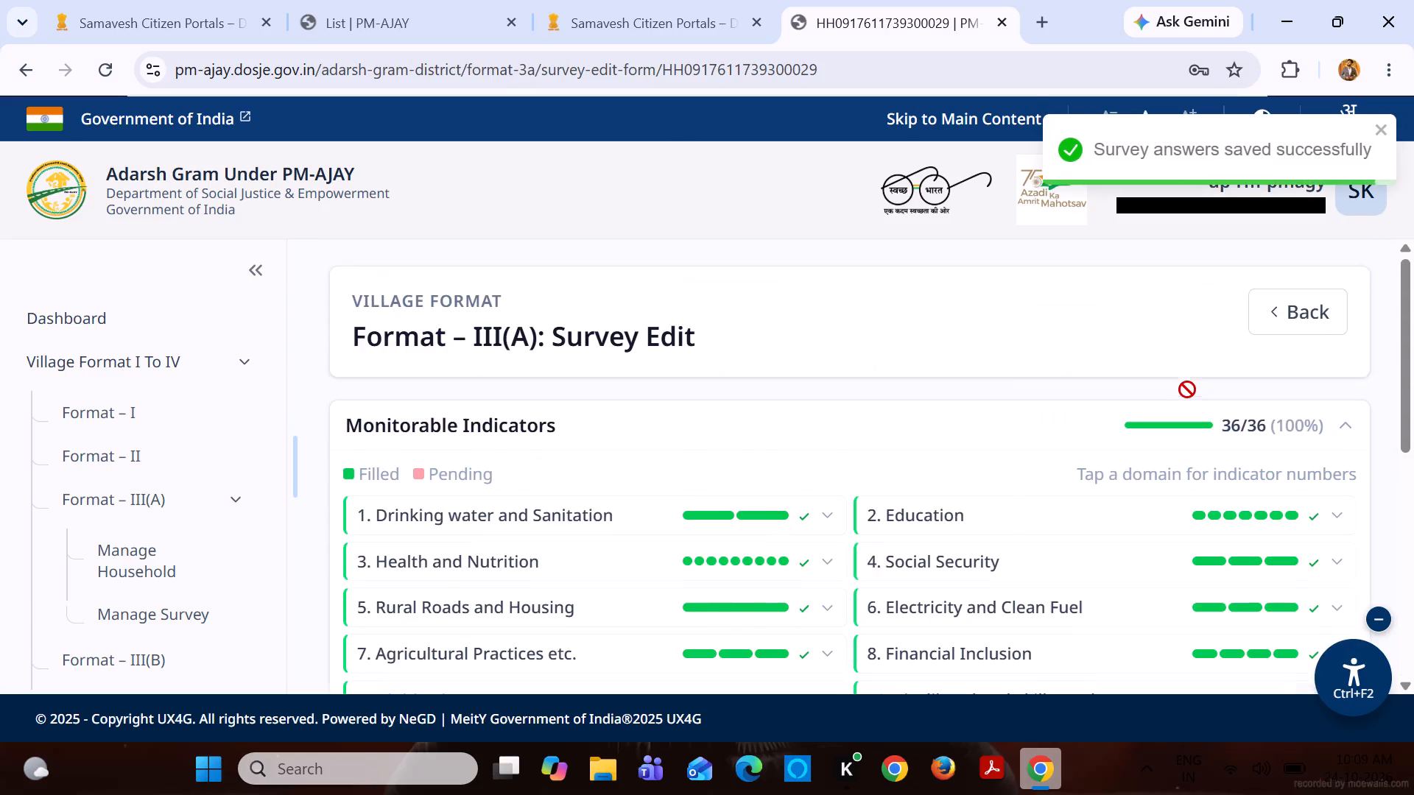
scroll(1187, 389, "up", 2)
left_click(1295, 311)
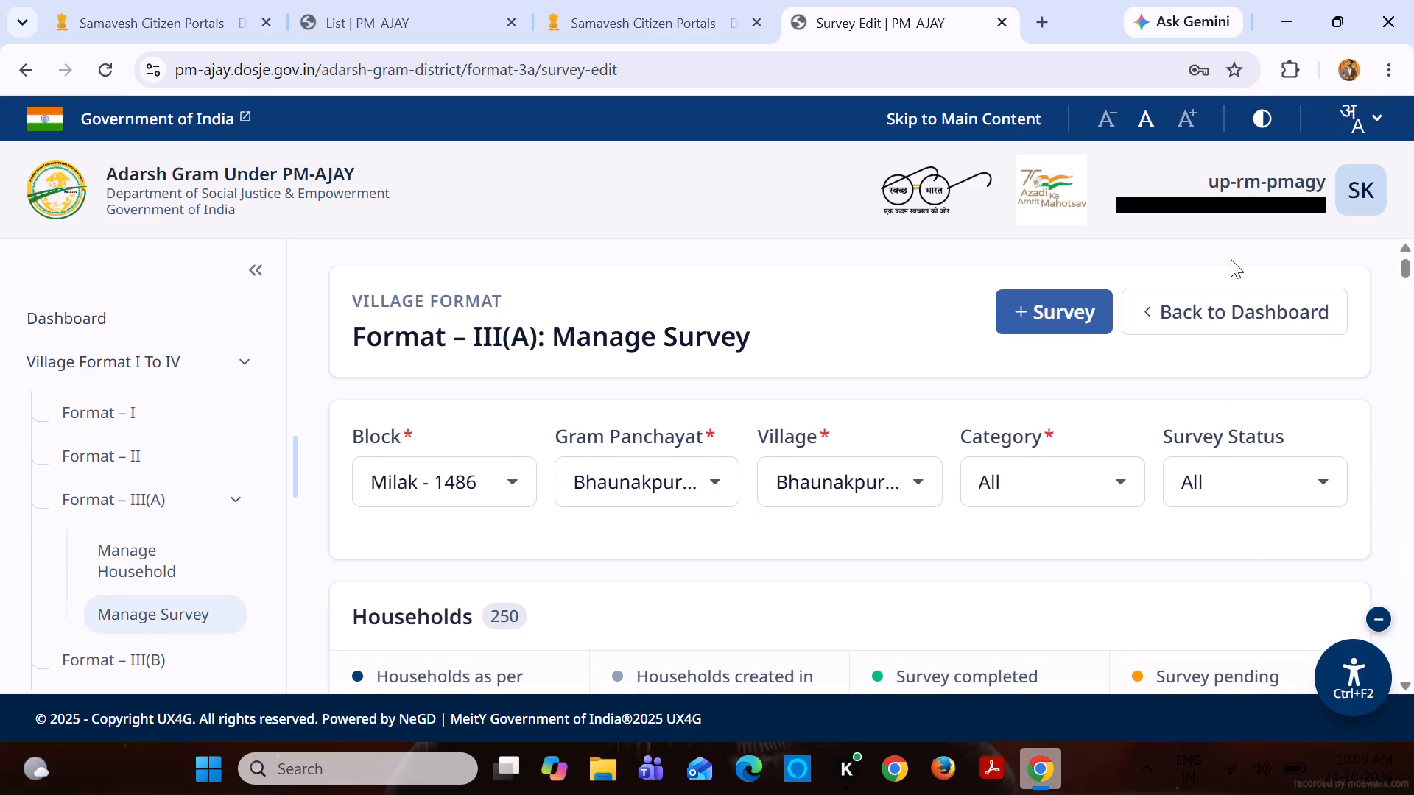
Find house number 110 on page 3 of the household list and open its survey for editing.
scroll(1136, 404, "down", 6)
scroll(1136, 404, "down", 18)
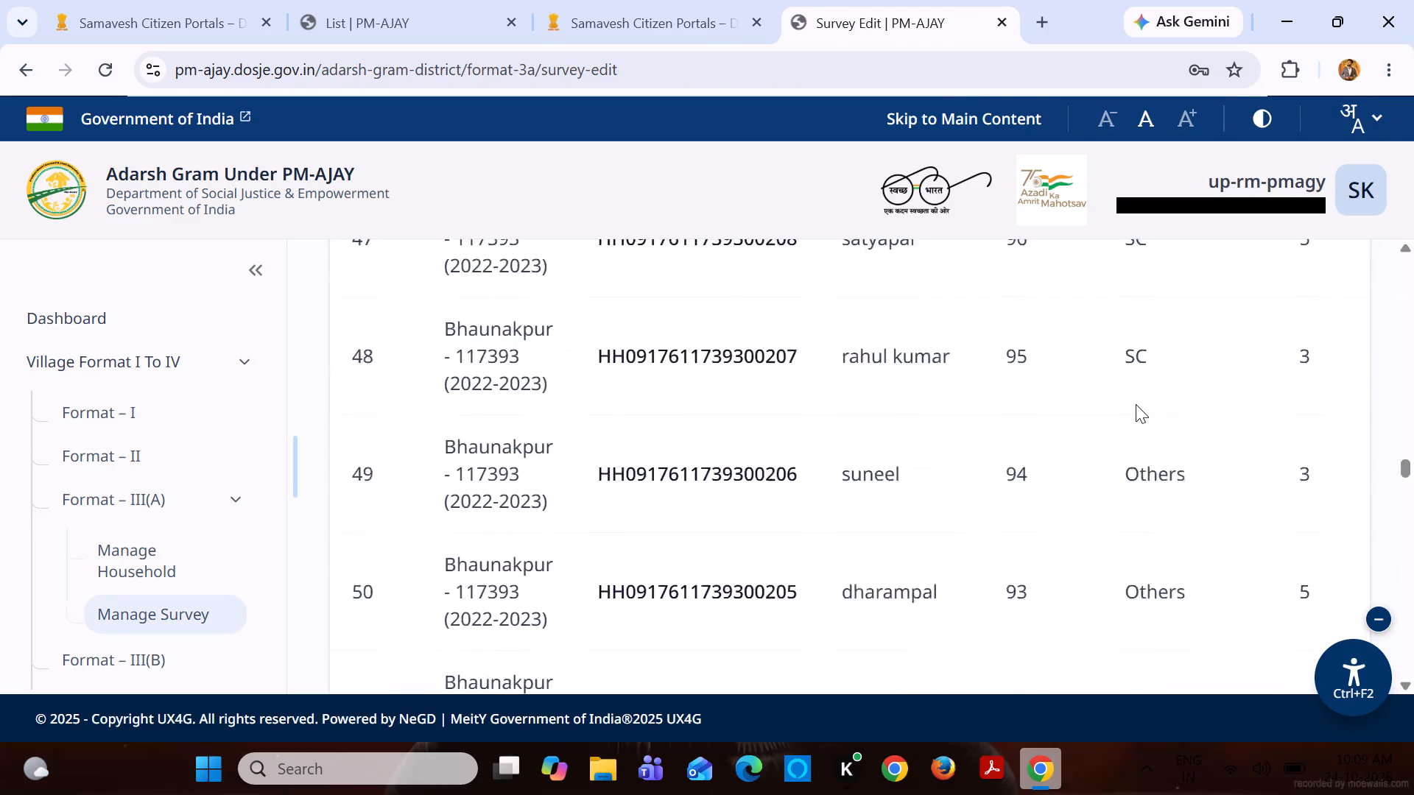
scroll(1136, 404, "down", 17)
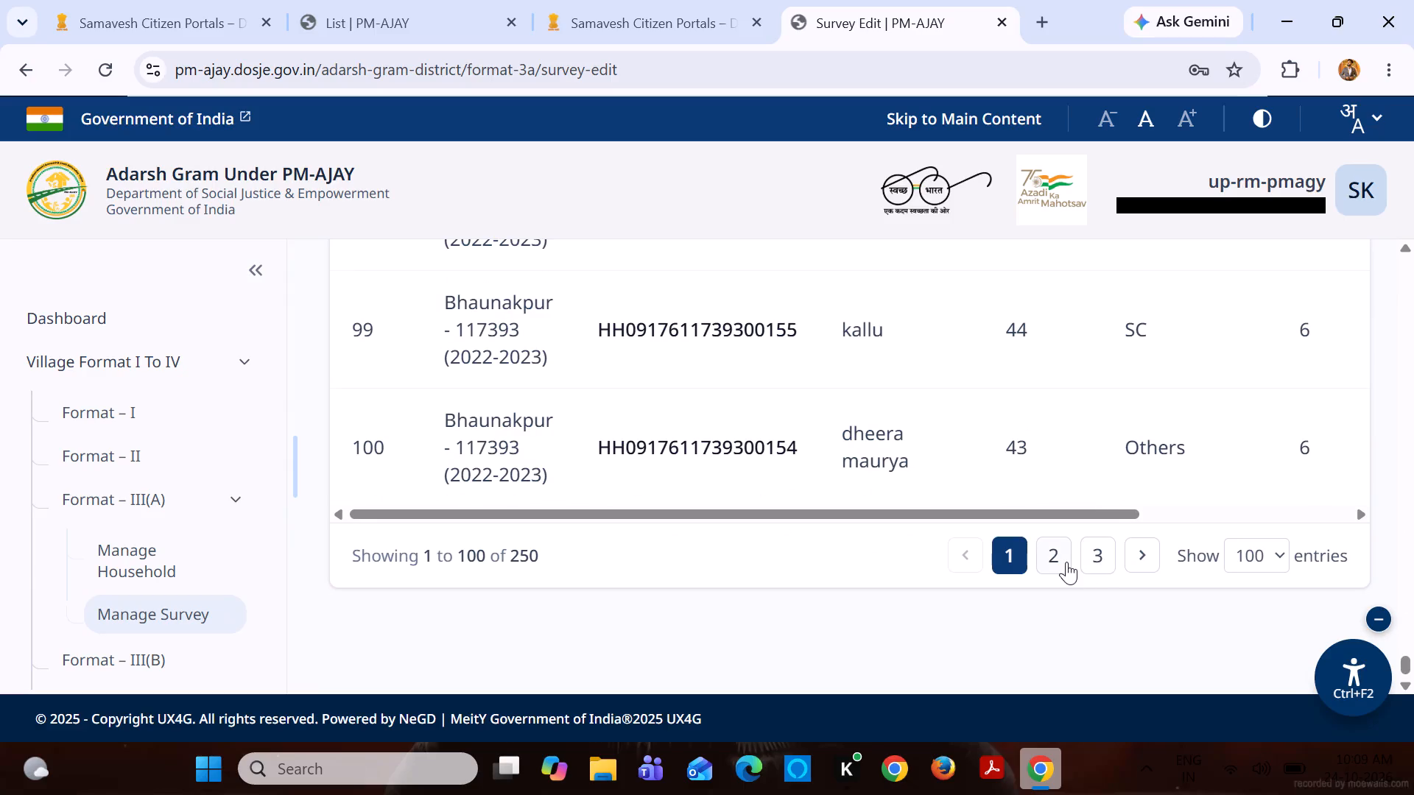
left_click(1098, 564)
scroll(1095, 481, "up", 7)
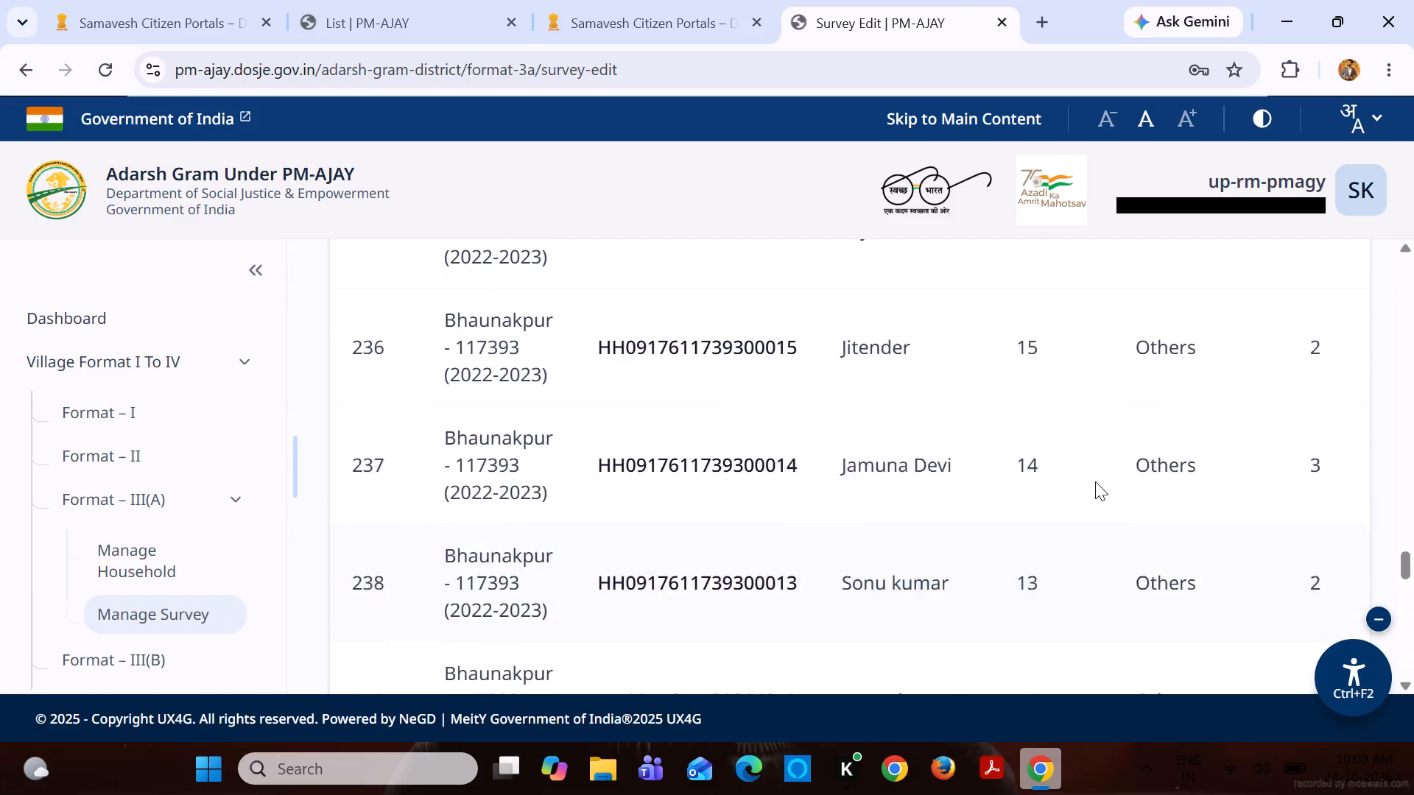
scroll(1095, 481, "up", 12)
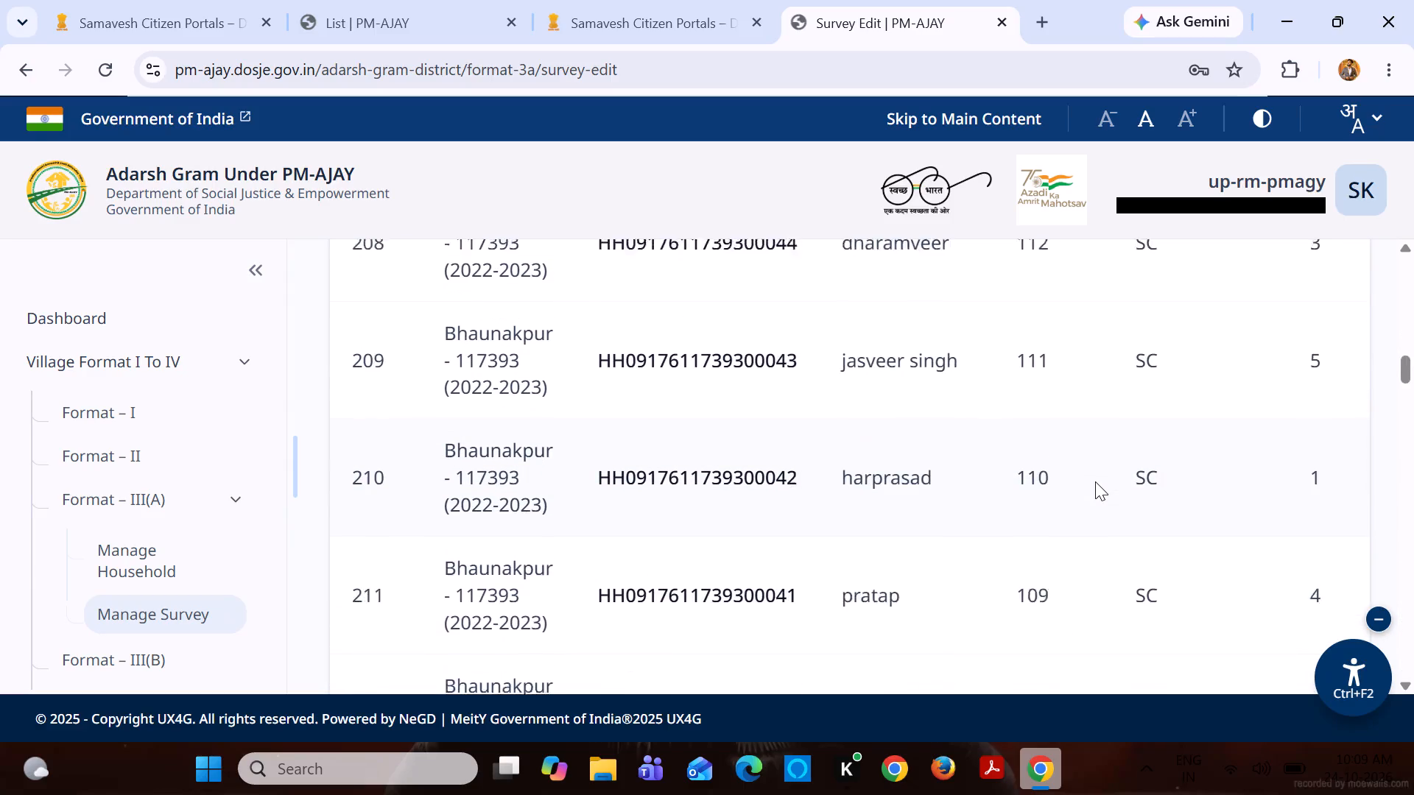
scroll(1095, 481, "left", 9)
left_click(1315, 462)
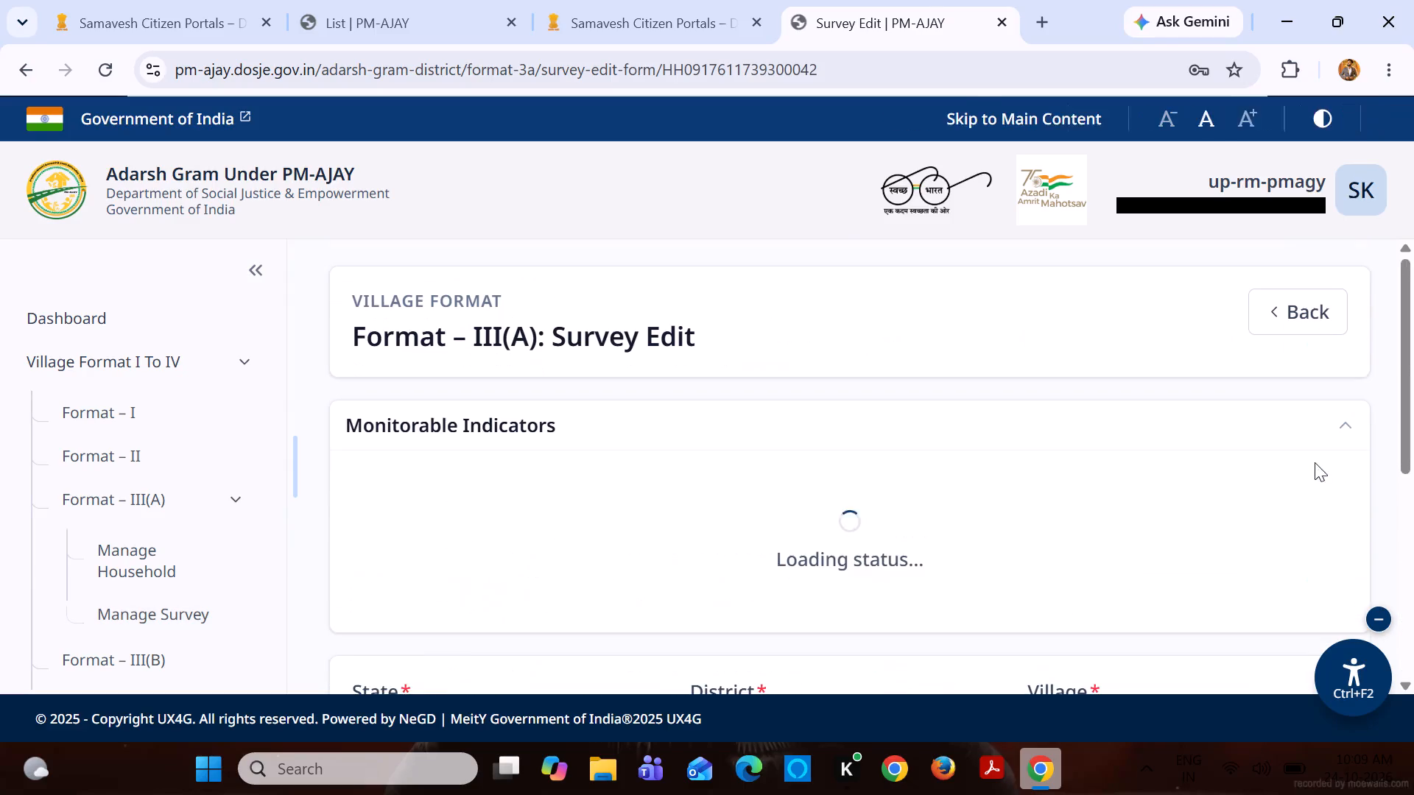
In domain 4 – Social Security, set house number 110's persons eligible for Old Age Pension to 0, save and return to the household list.
scroll(1080, 546, "down", 9)
left_click(979, 514)
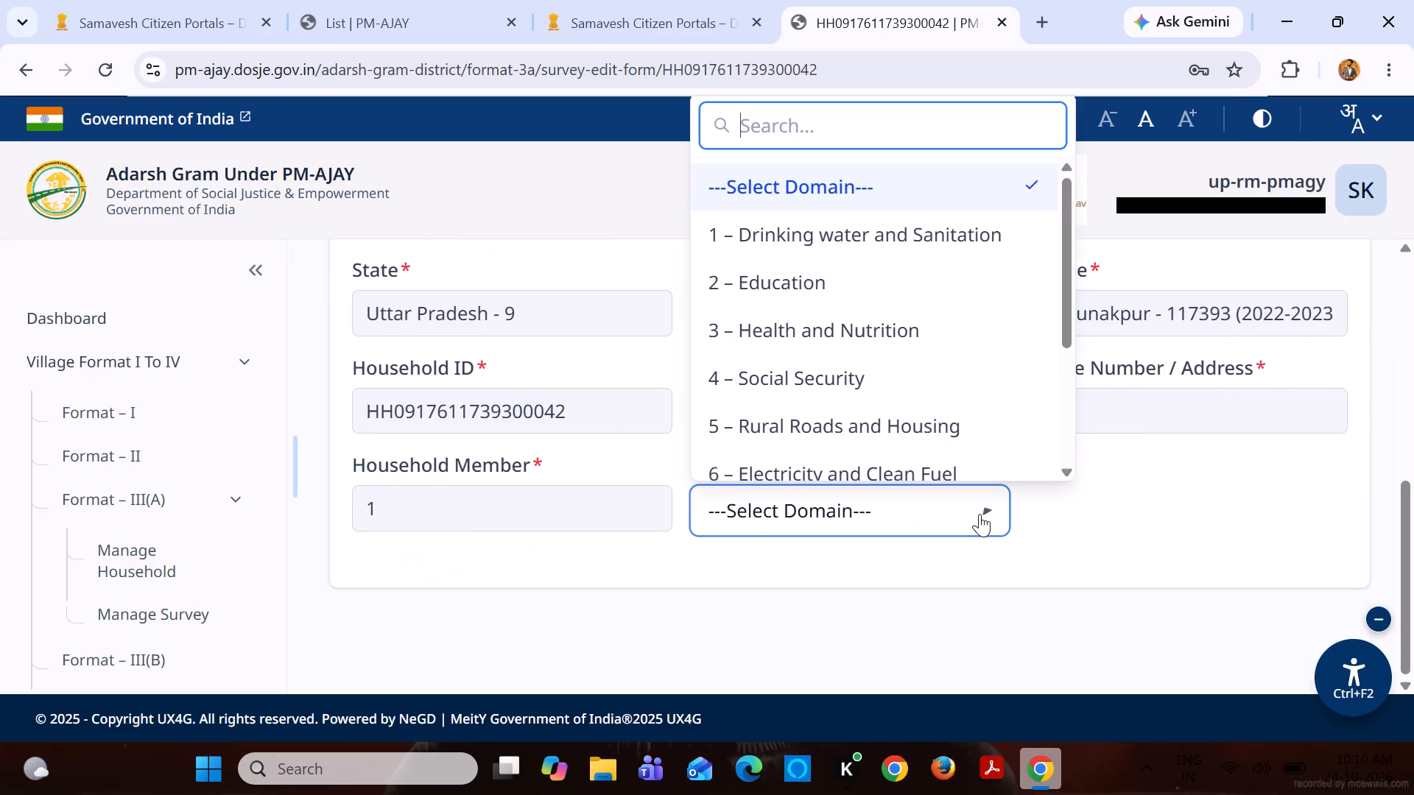
left_click(857, 337)
scroll(1091, 448, "down", 2)
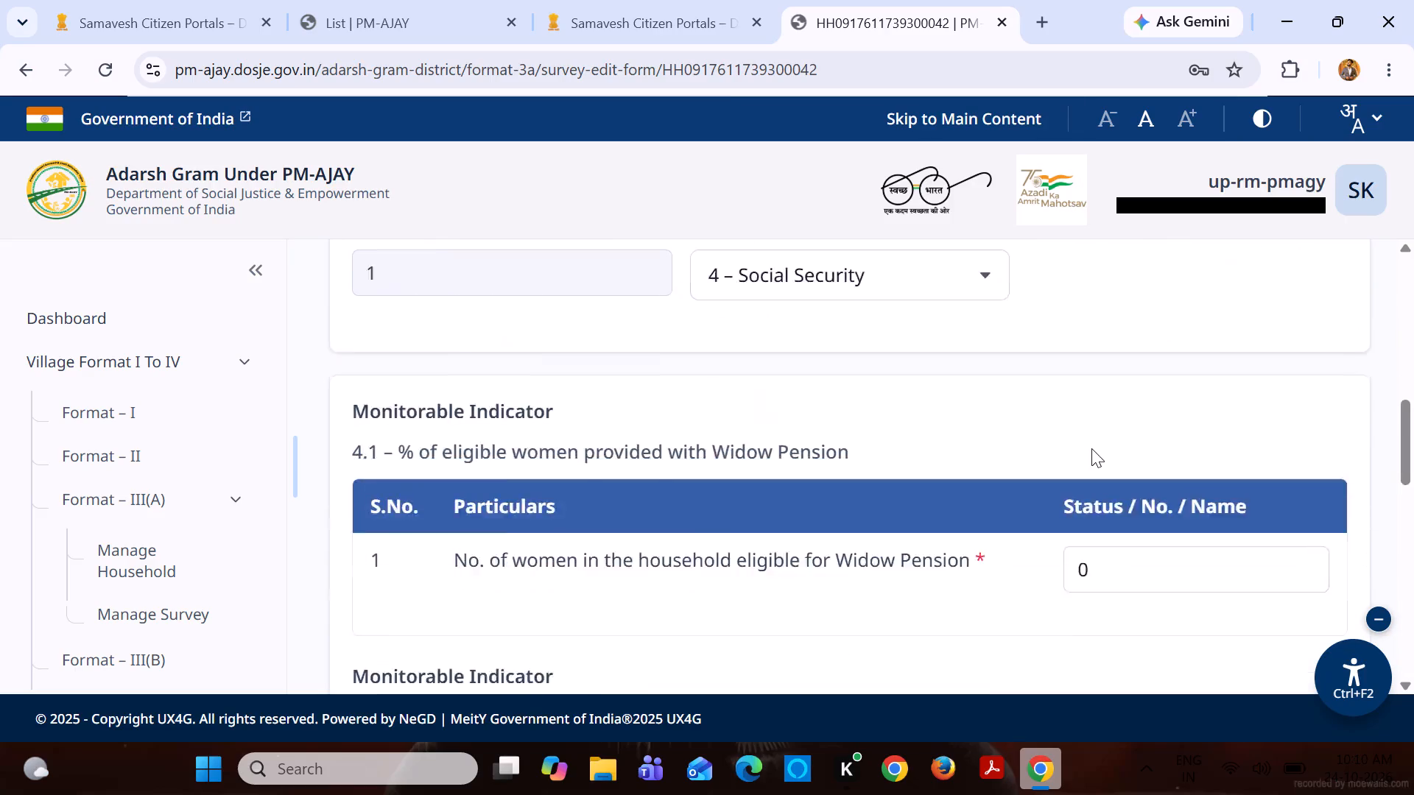
scroll(1091, 448, "down", 2)
scroll(1183, 423, "down", 2)
left_click(1149, 411)
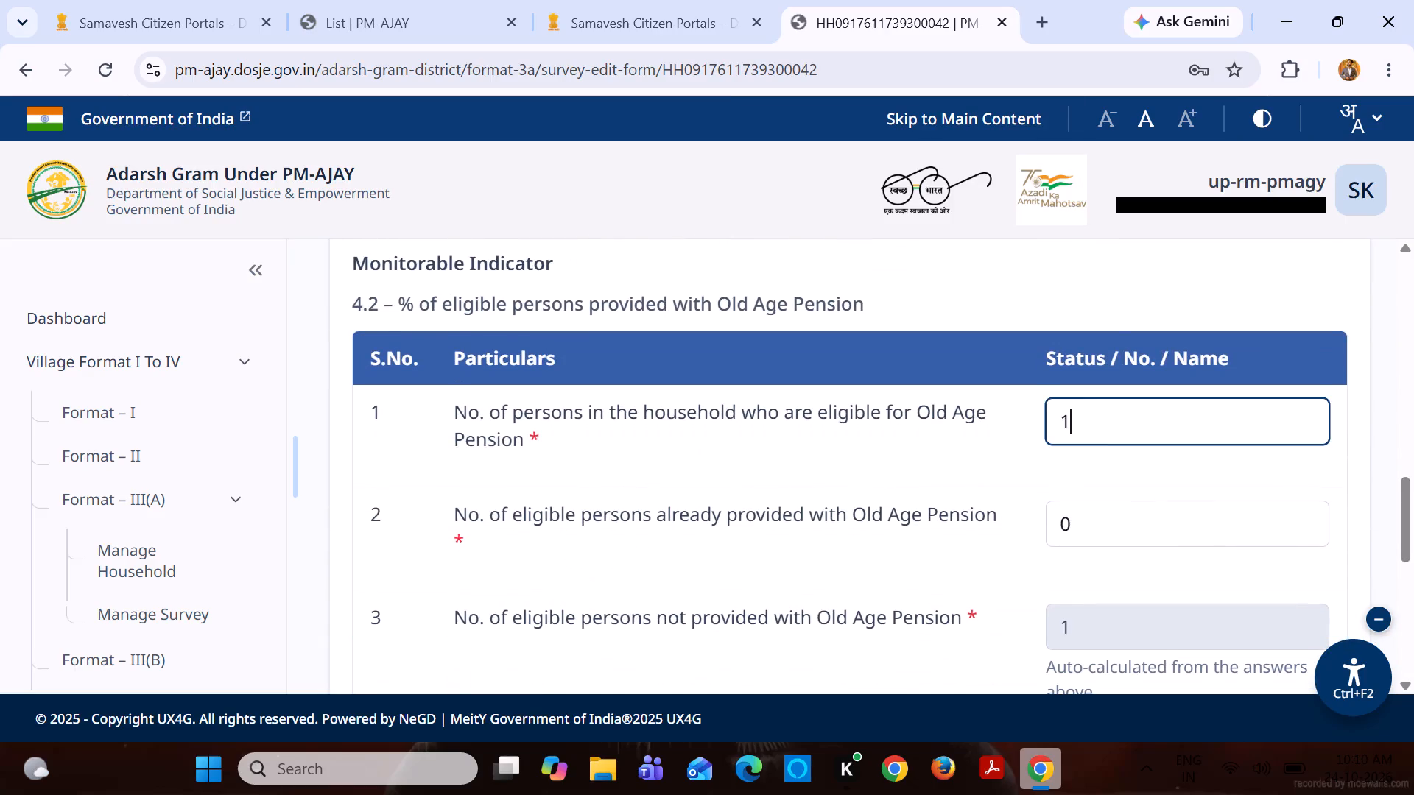
key("BackSpace")
key("0")
scroll(1149, 411, "down", 8)
left_click(1284, 550)
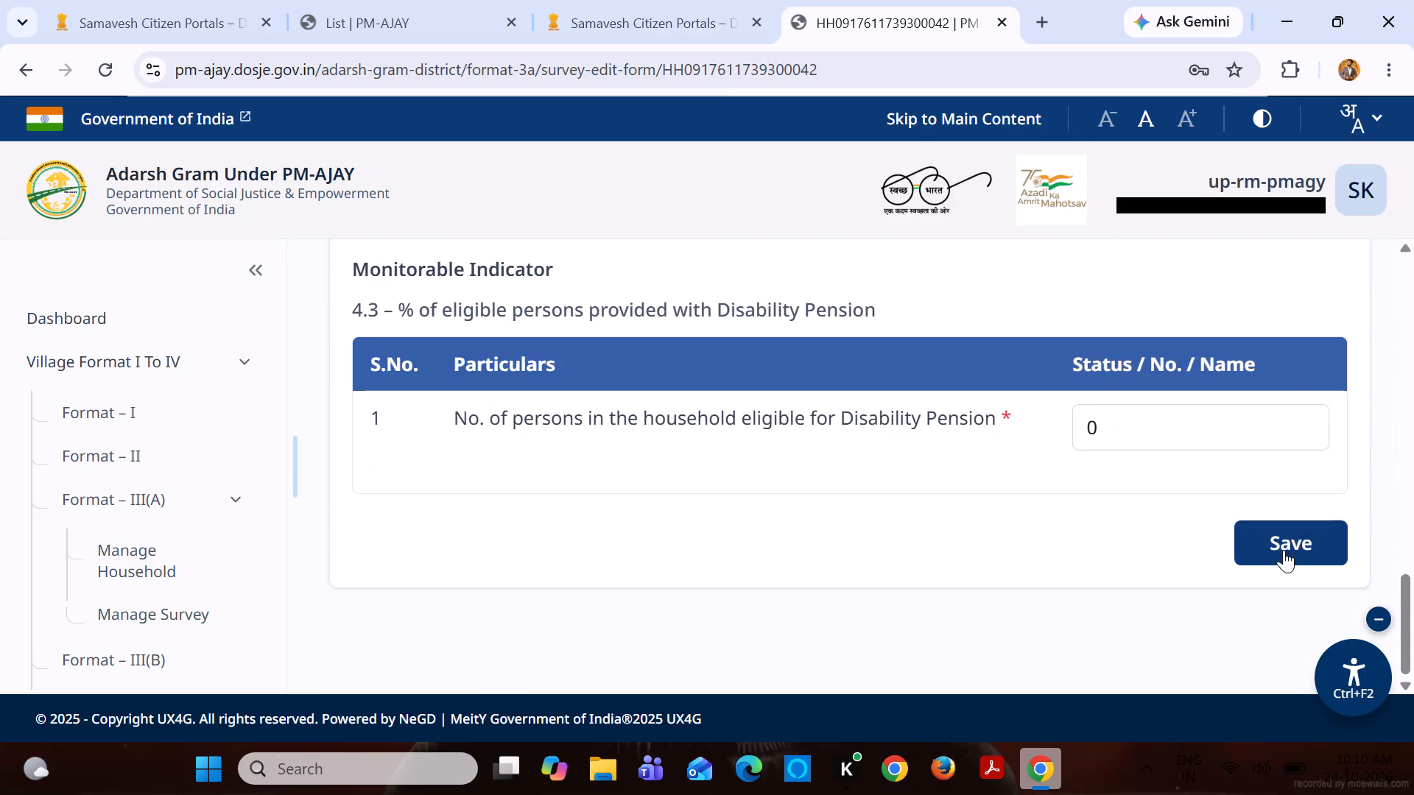
scroll(1162, 397, "up", 12)
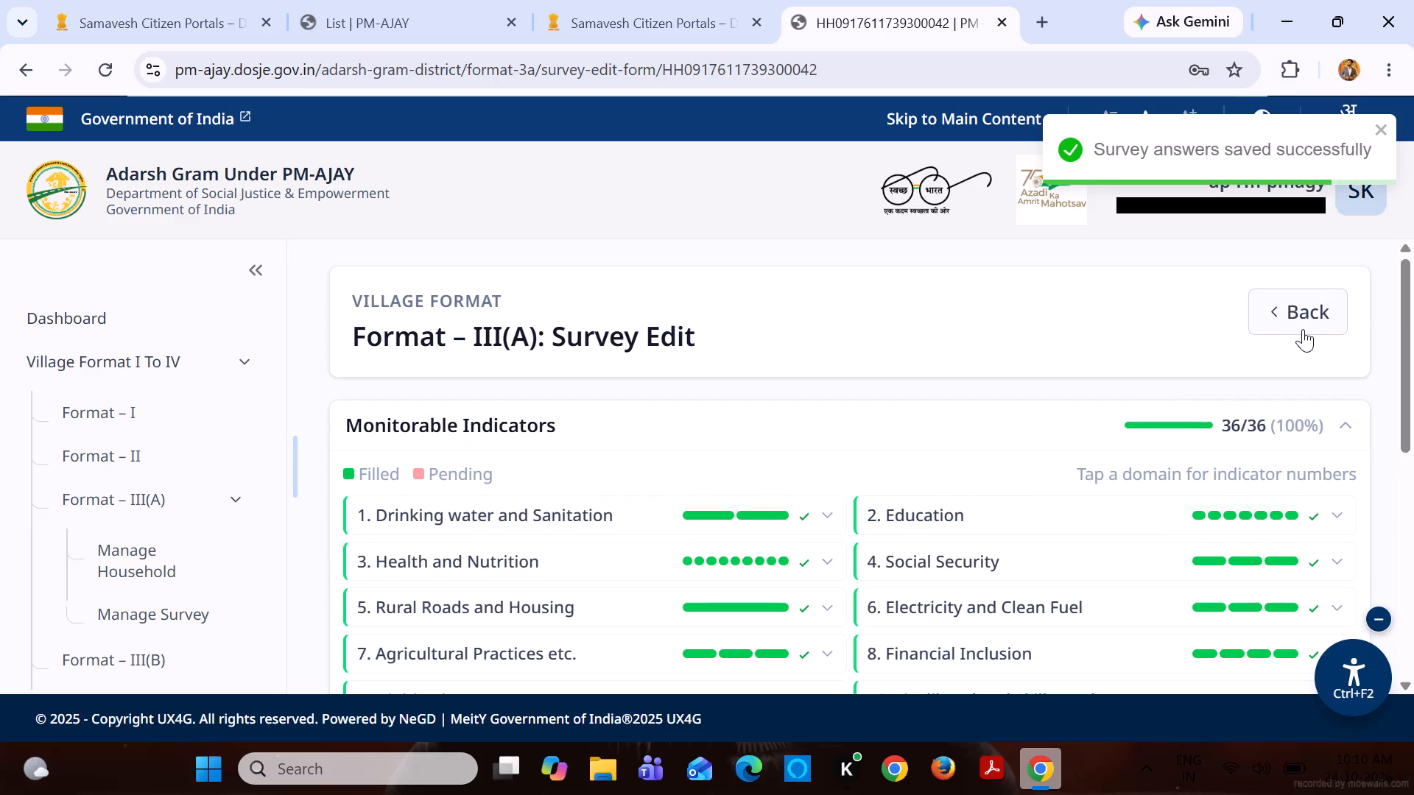
left_click(1303, 329)
Find house number 115 on page 3 of the household list and open its survey for editing.
scroll(1236, 422, "down", 20)
scroll(1236, 422, "down", 9)
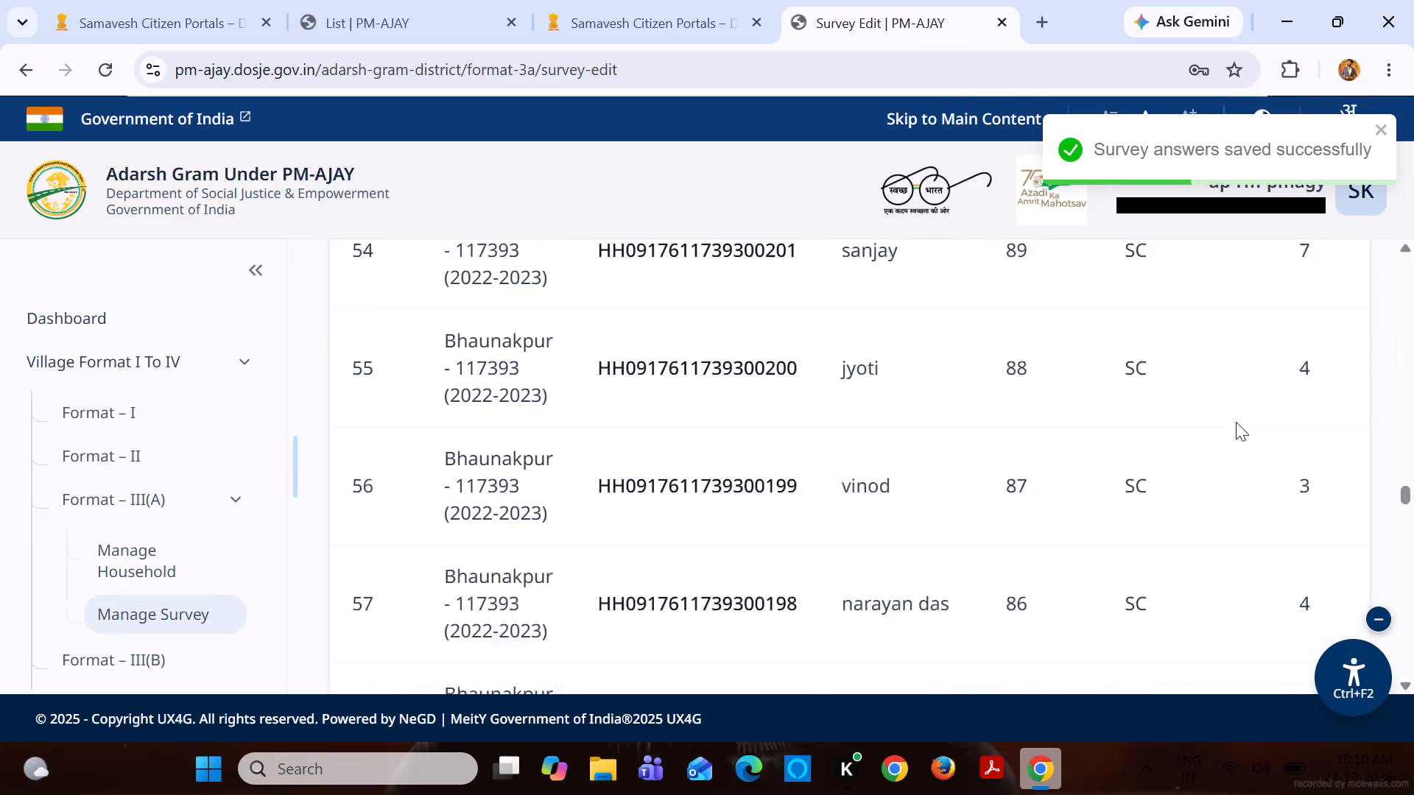
scroll(1236, 422, "down", 20)
scroll(1236, 422, "down", 2)
left_click(1101, 561)
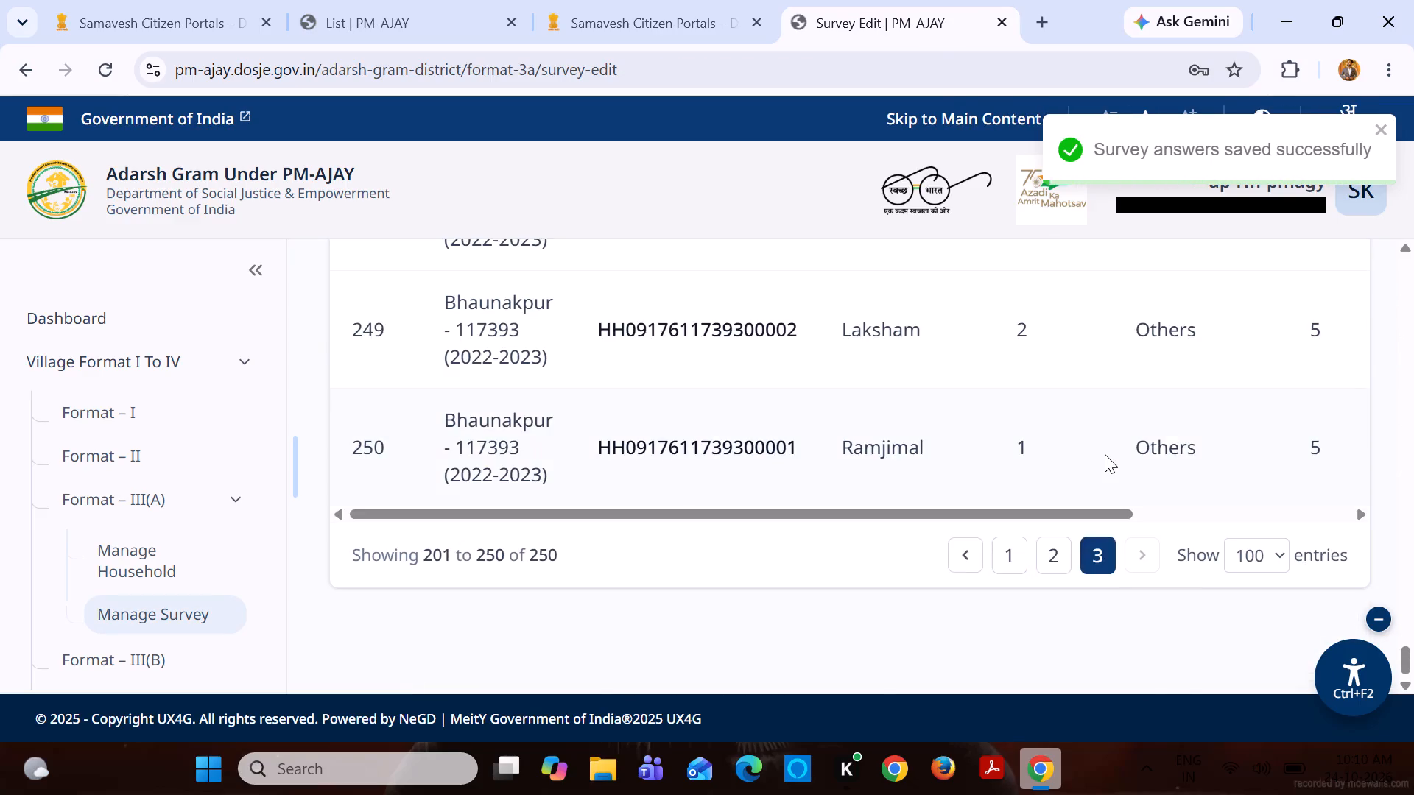
scroll(1105, 454, "up", 13)
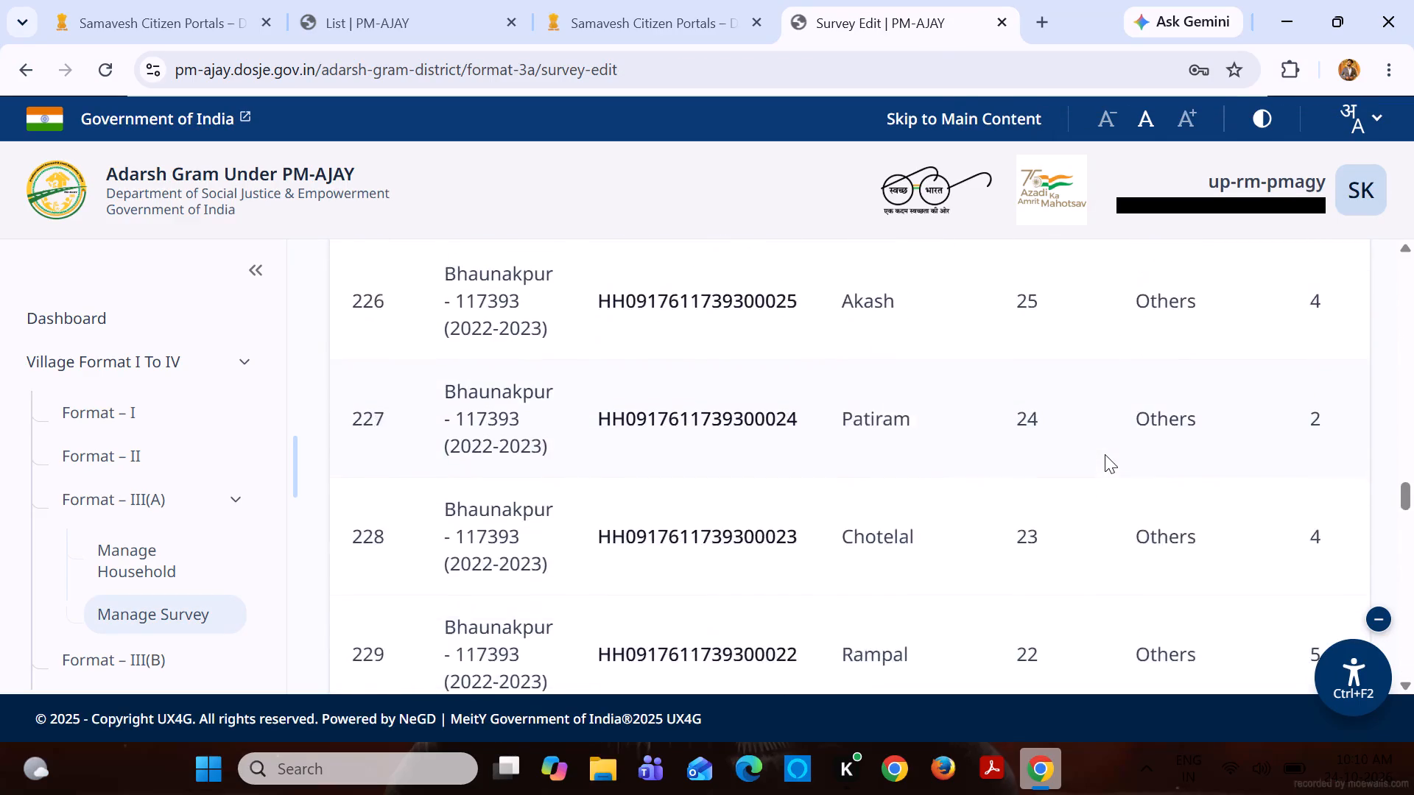
scroll(1105, 454, "up", 7)
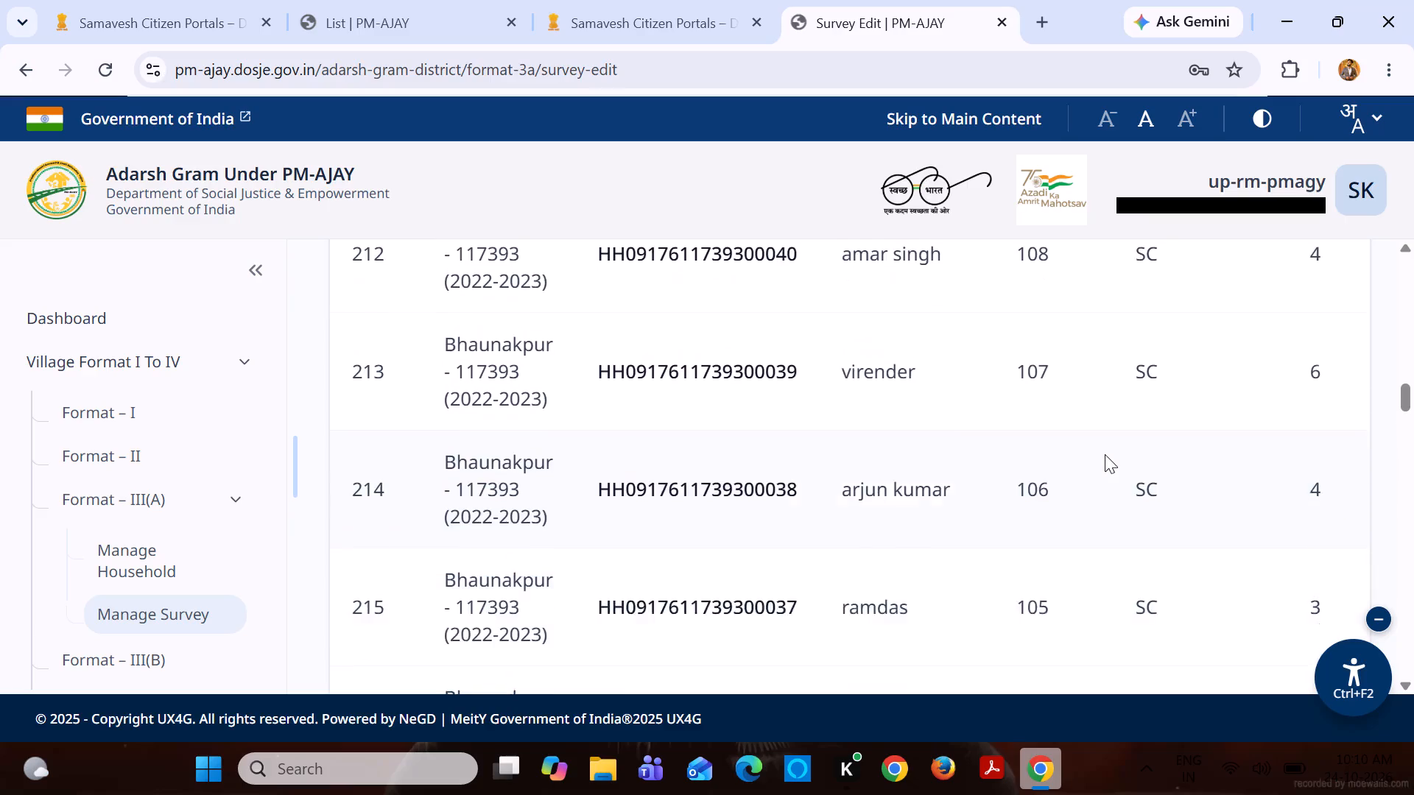
scroll(1105, 454, "up", 4)
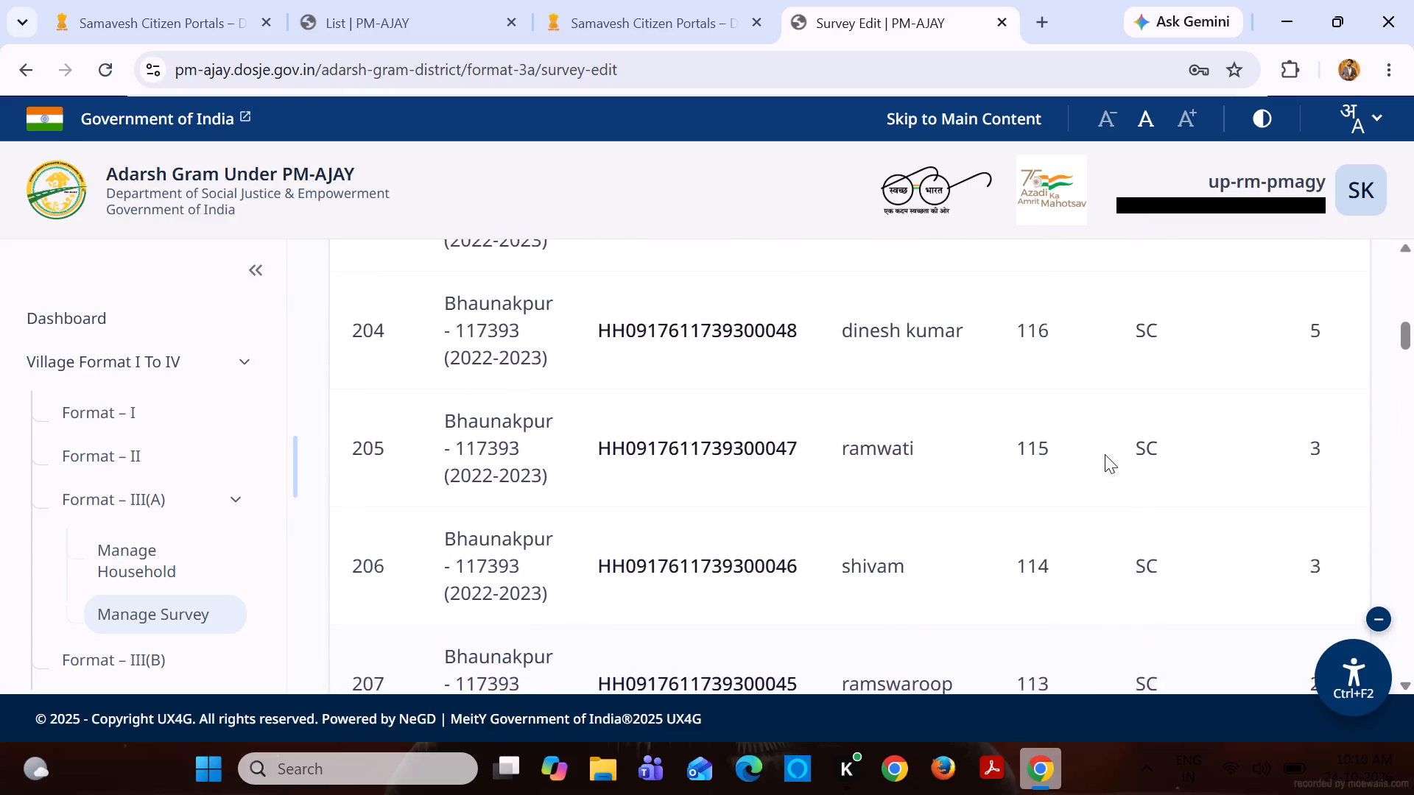
scroll(1105, 454, "up", 1)
left_click(1323, 462)
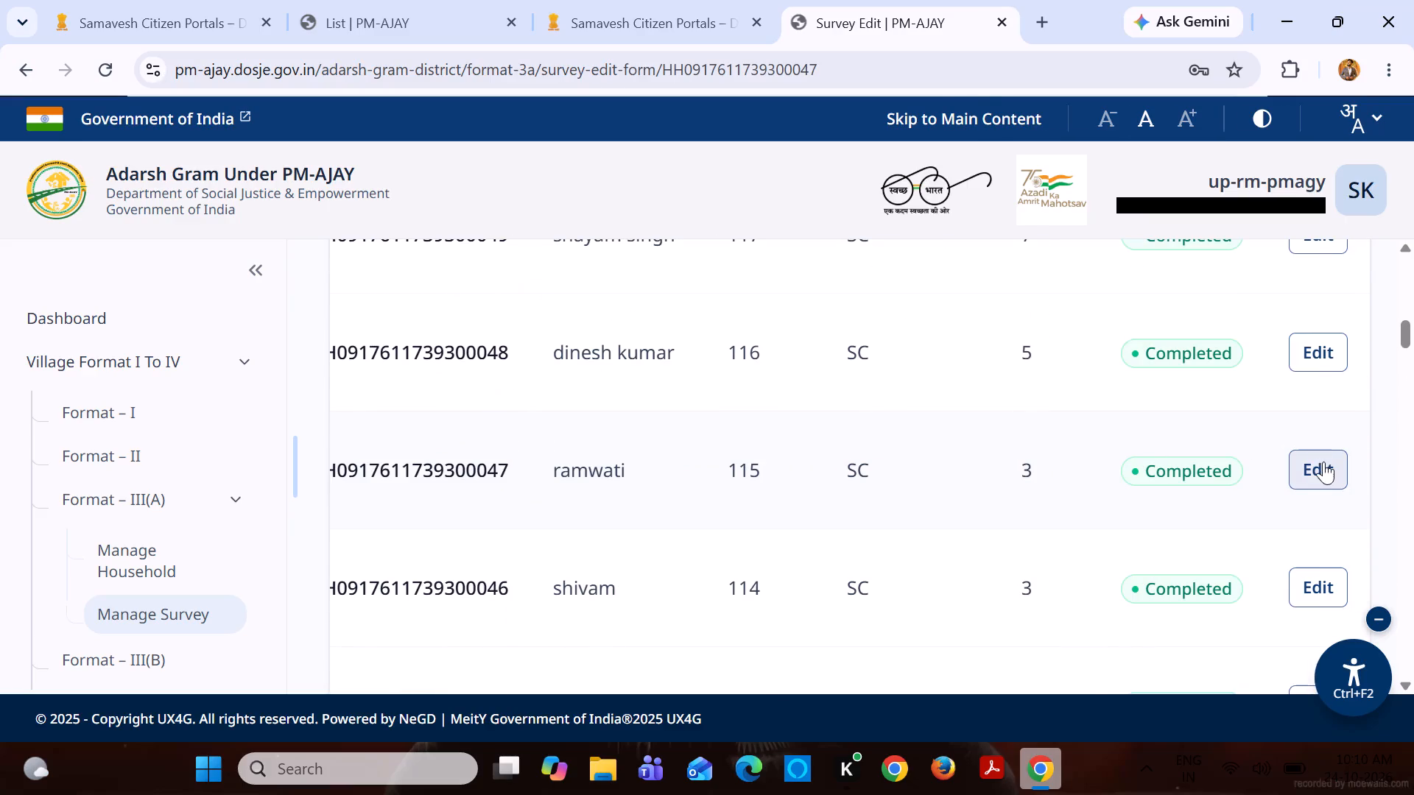
In domain 4 – Social Security, set the numbers eligible for Widow Pension and Old Age Pension to 0, save and return to the household list.
scroll(1202, 495, "down", 9)
left_click(971, 499)
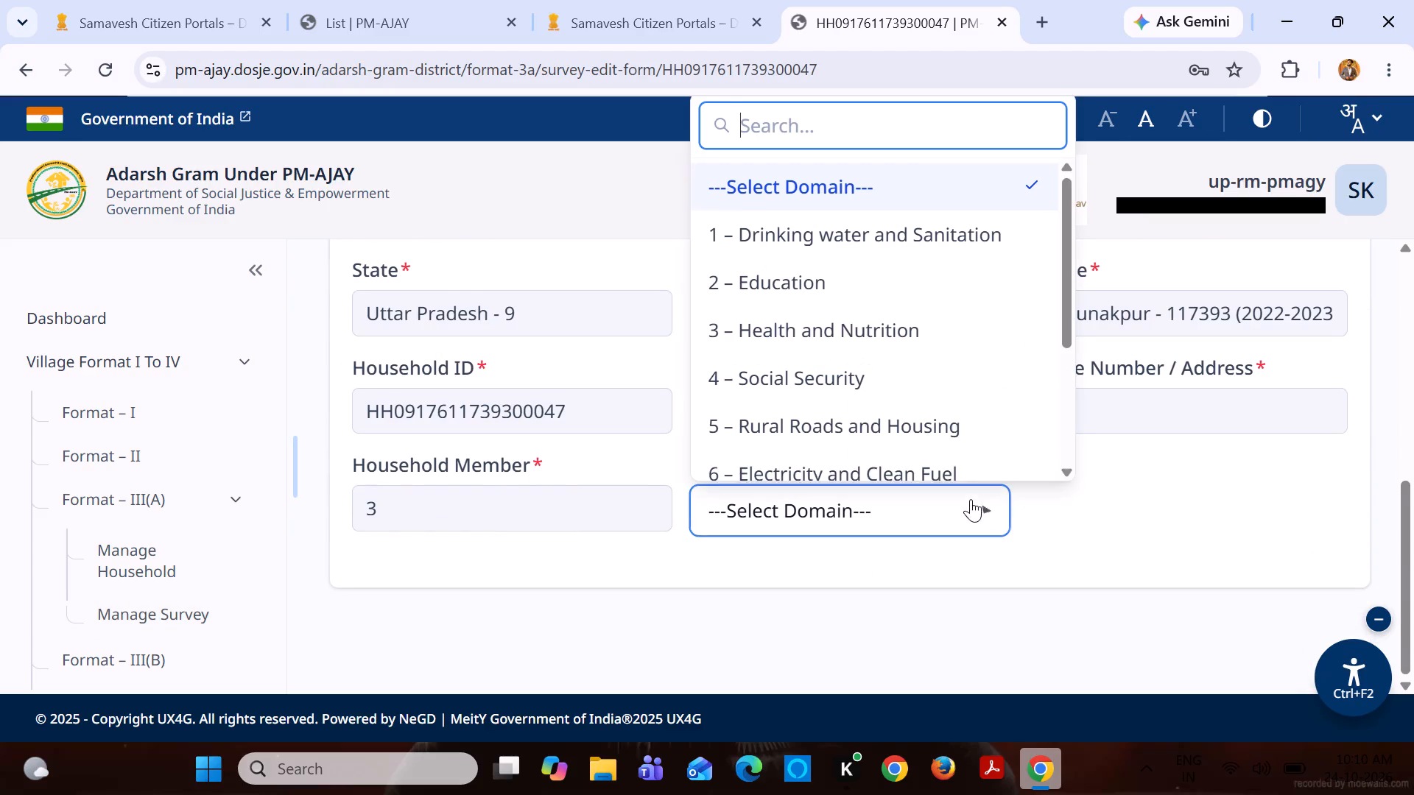
left_click(851, 359)
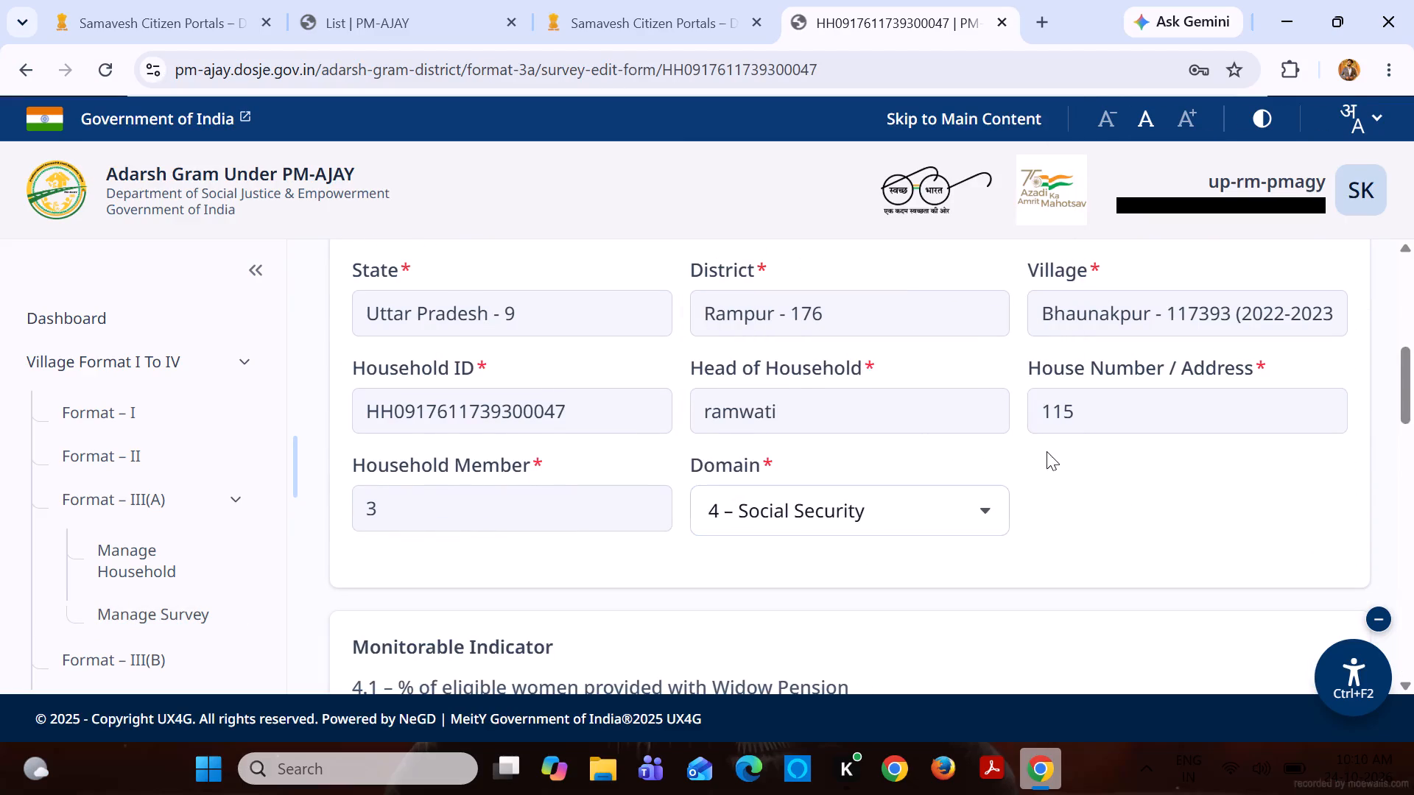
scroll(1047, 451, "down", 4)
left_click(1161, 419)
key("BackSpace")
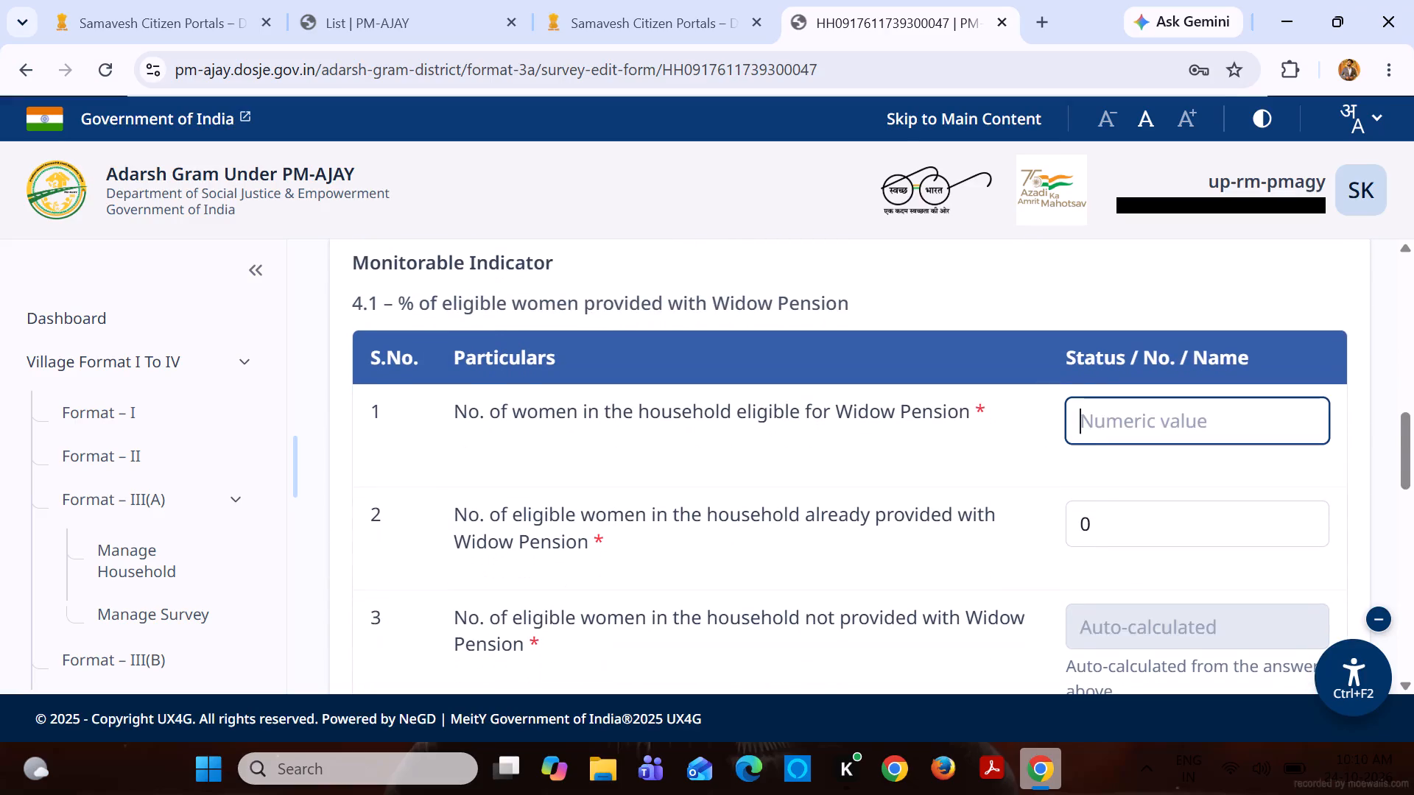
key("0")
scroll(1161, 419, "down", 3)
left_click(1152, 339)
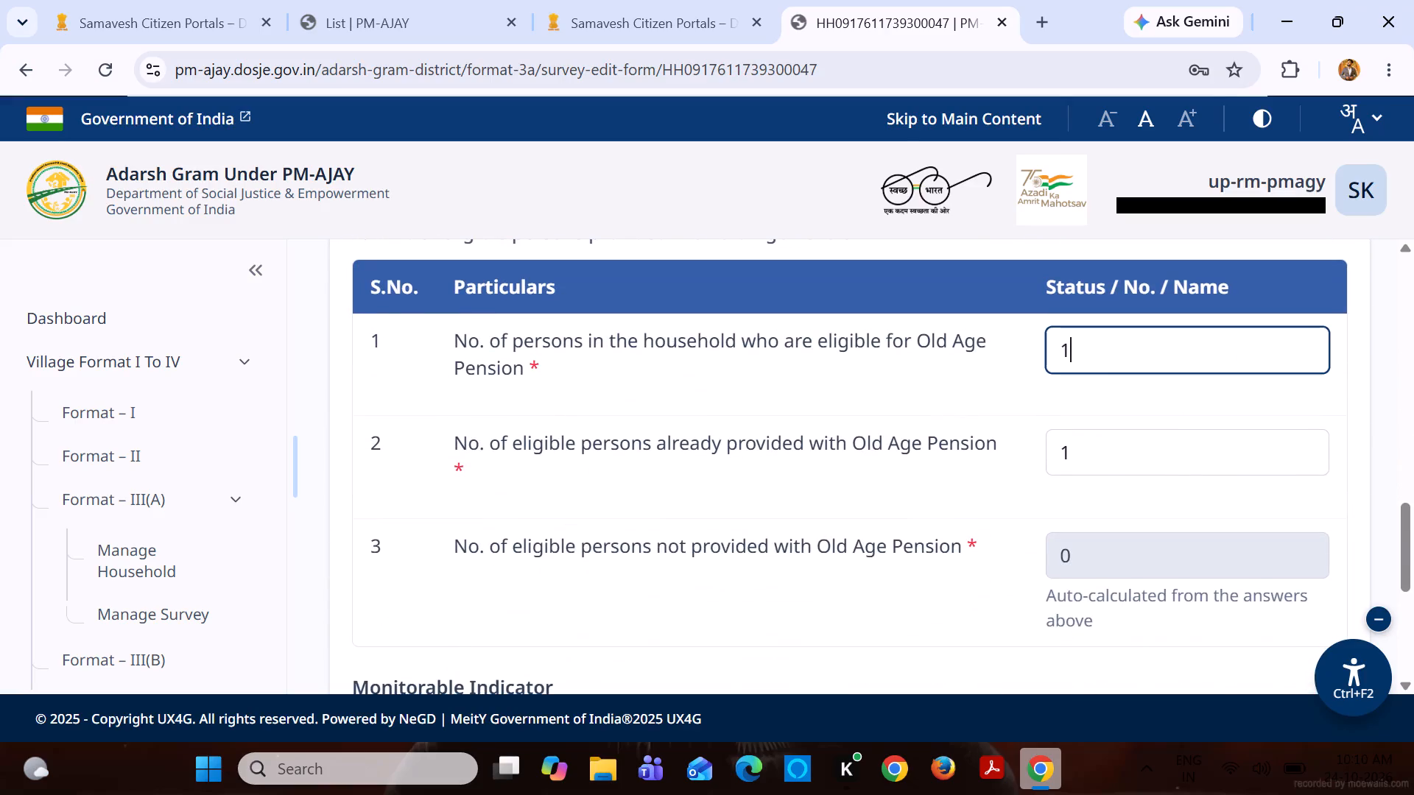
key("BackSpace")
key("0")
scroll(1152, 339, "down", 8)
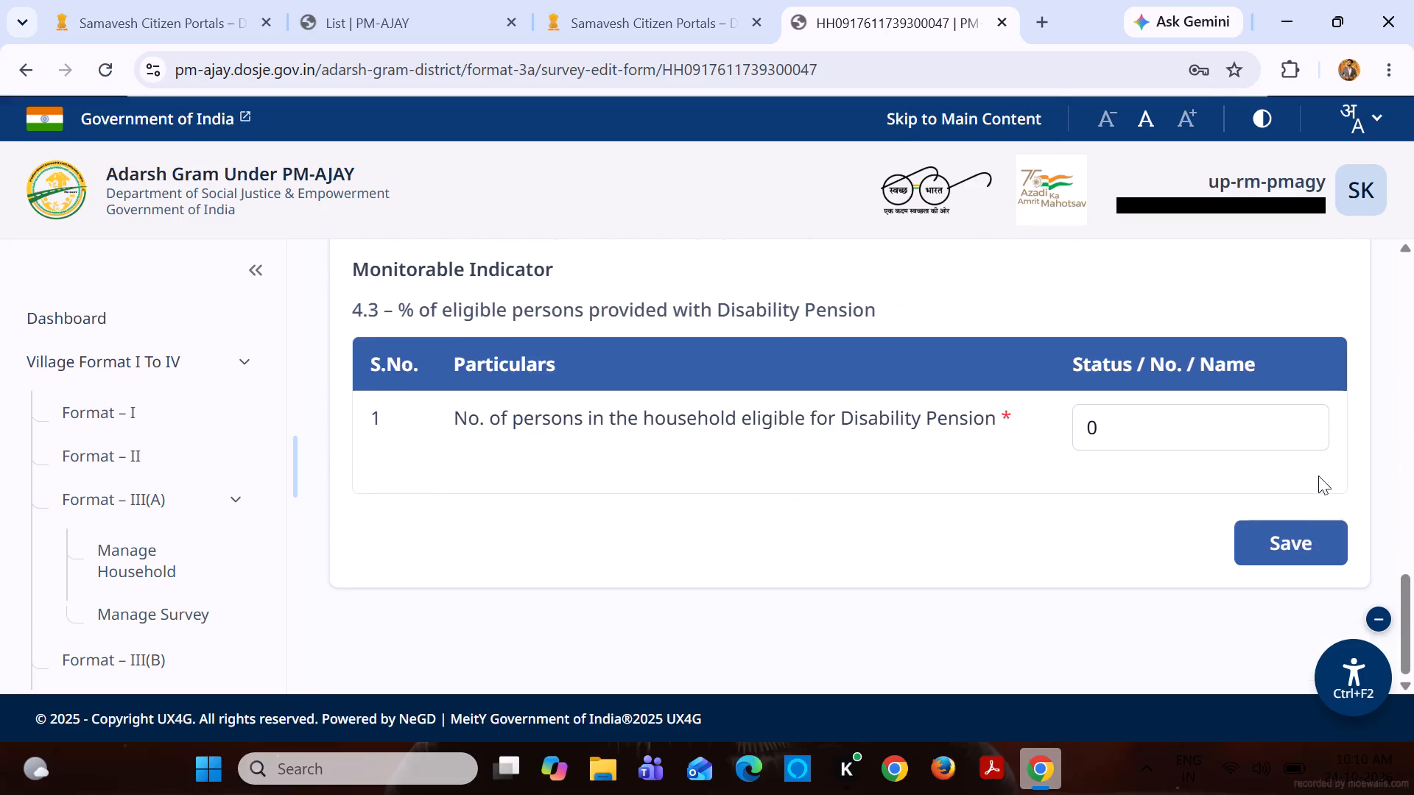
left_click(1292, 537)
scroll(1149, 467, "up", 9)
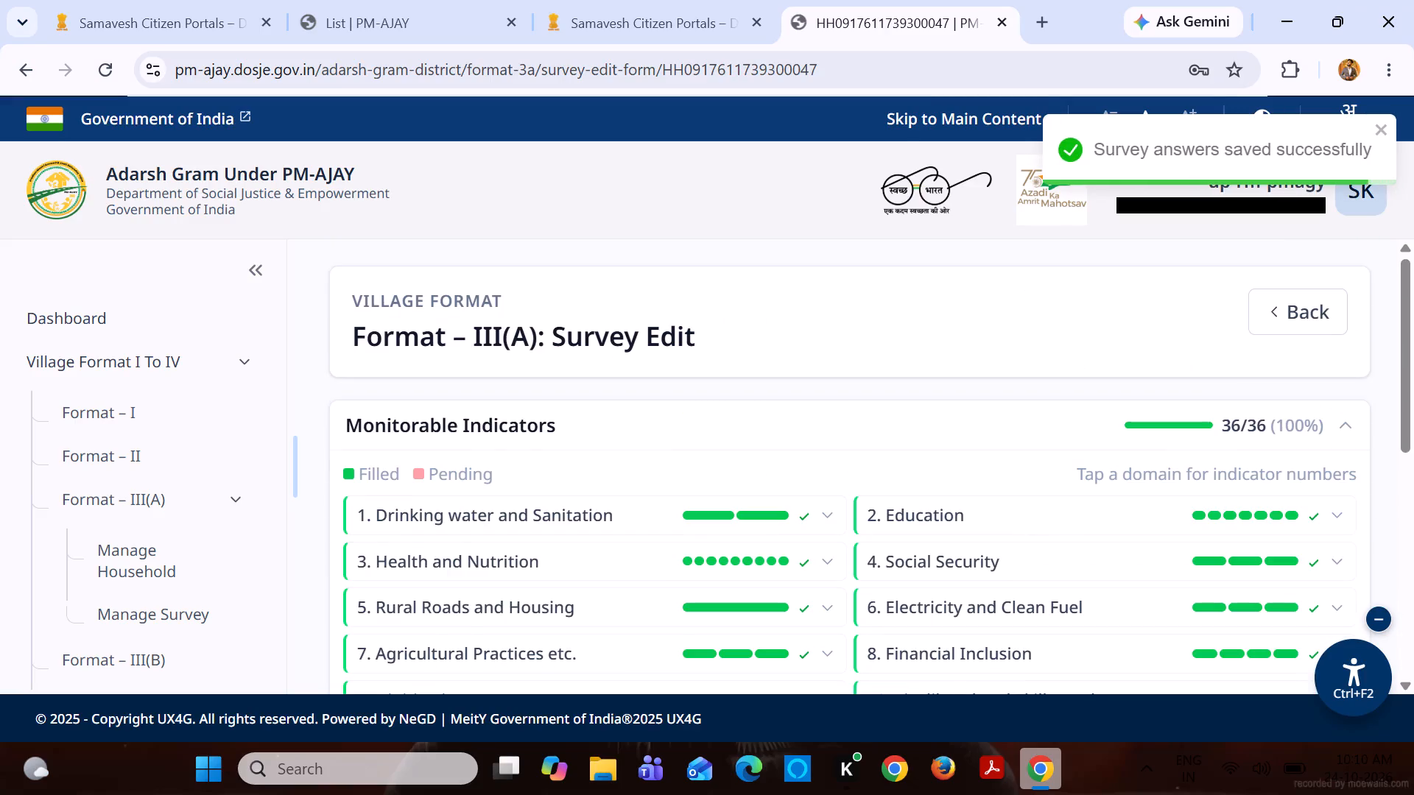
left_click(1292, 300)
Find house number 119 on page 3 of the household list and open its survey for editing.
scroll(1195, 371, "down", 11)
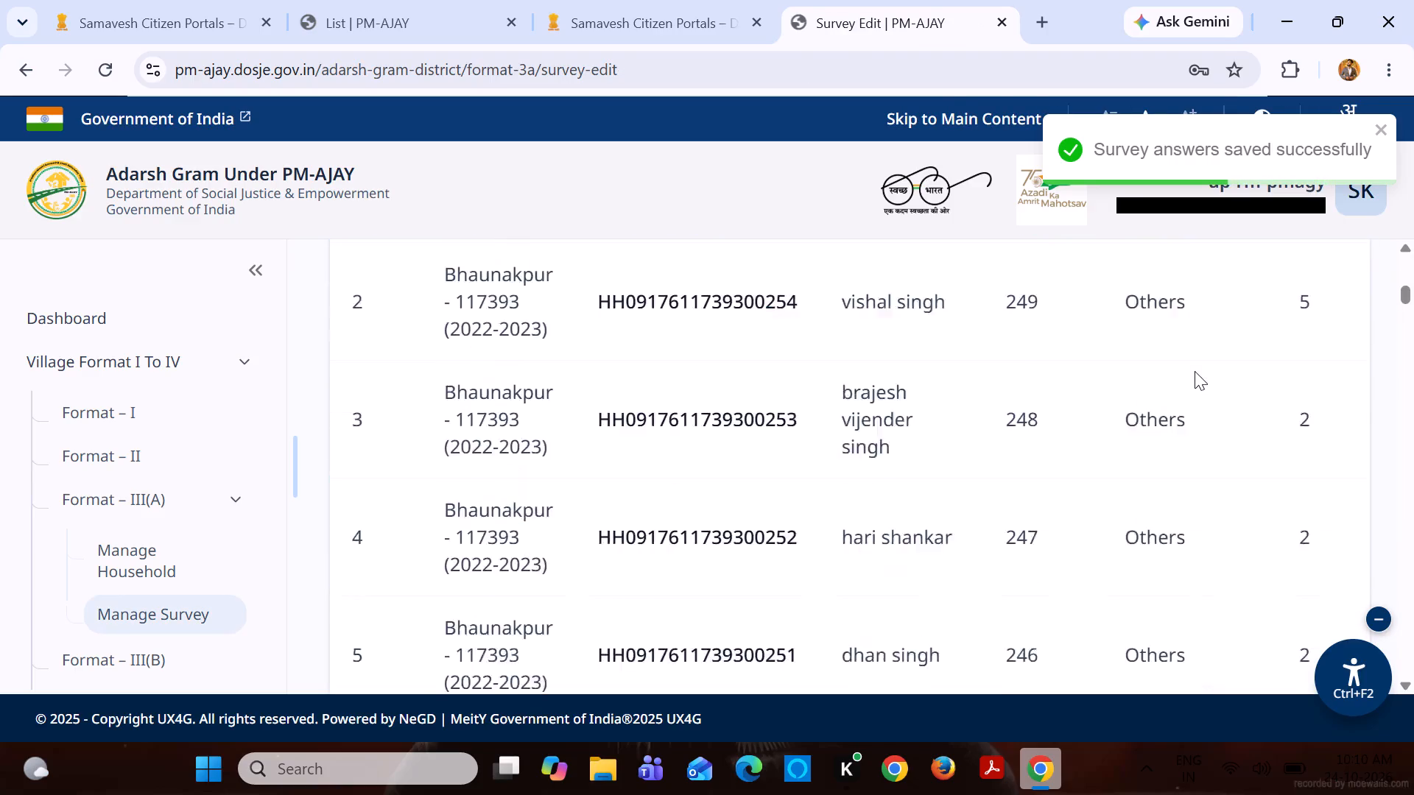
scroll(1195, 371, "down", 20)
scroll(1195, 371, "down", 18)
left_click(1085, 552)
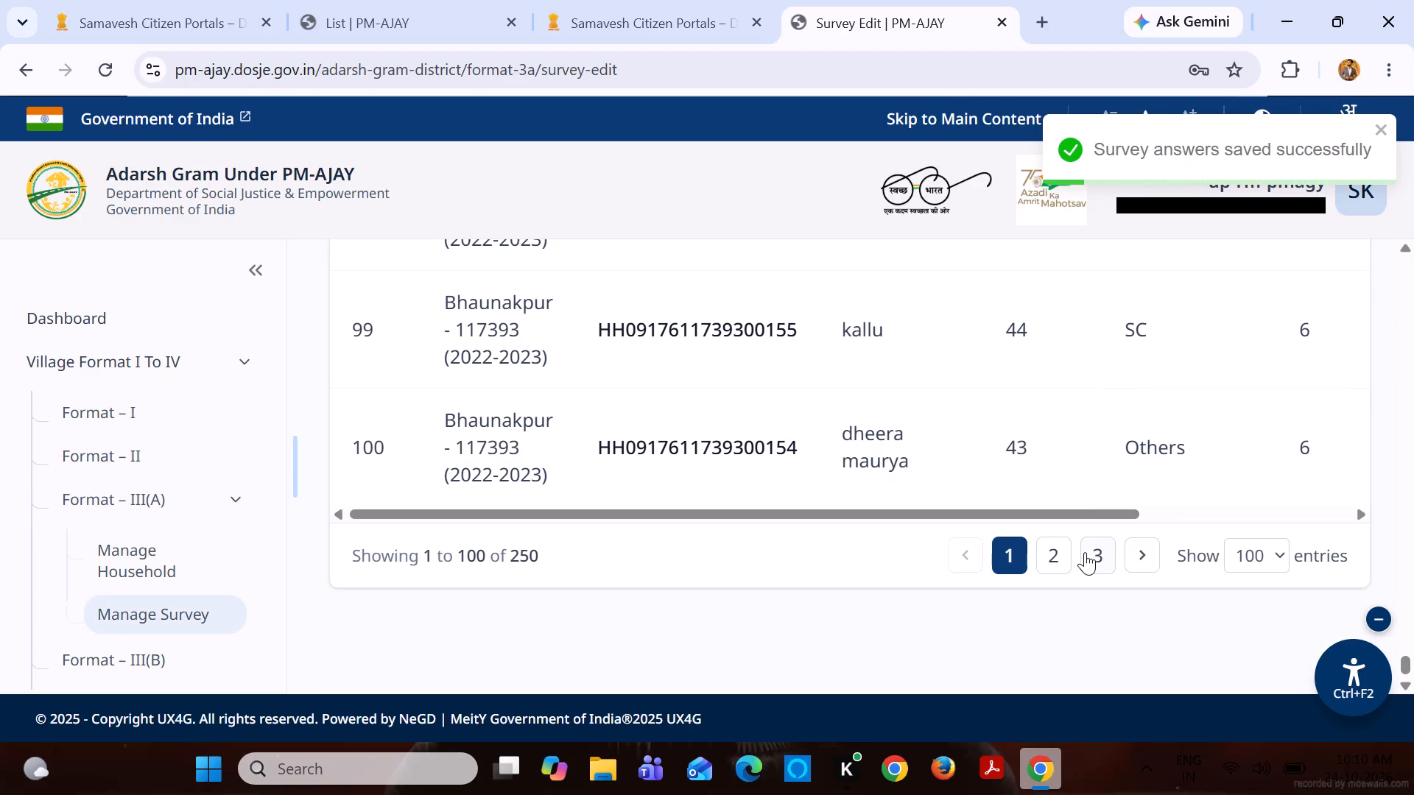
scroll(1109, 388, "up", 12)
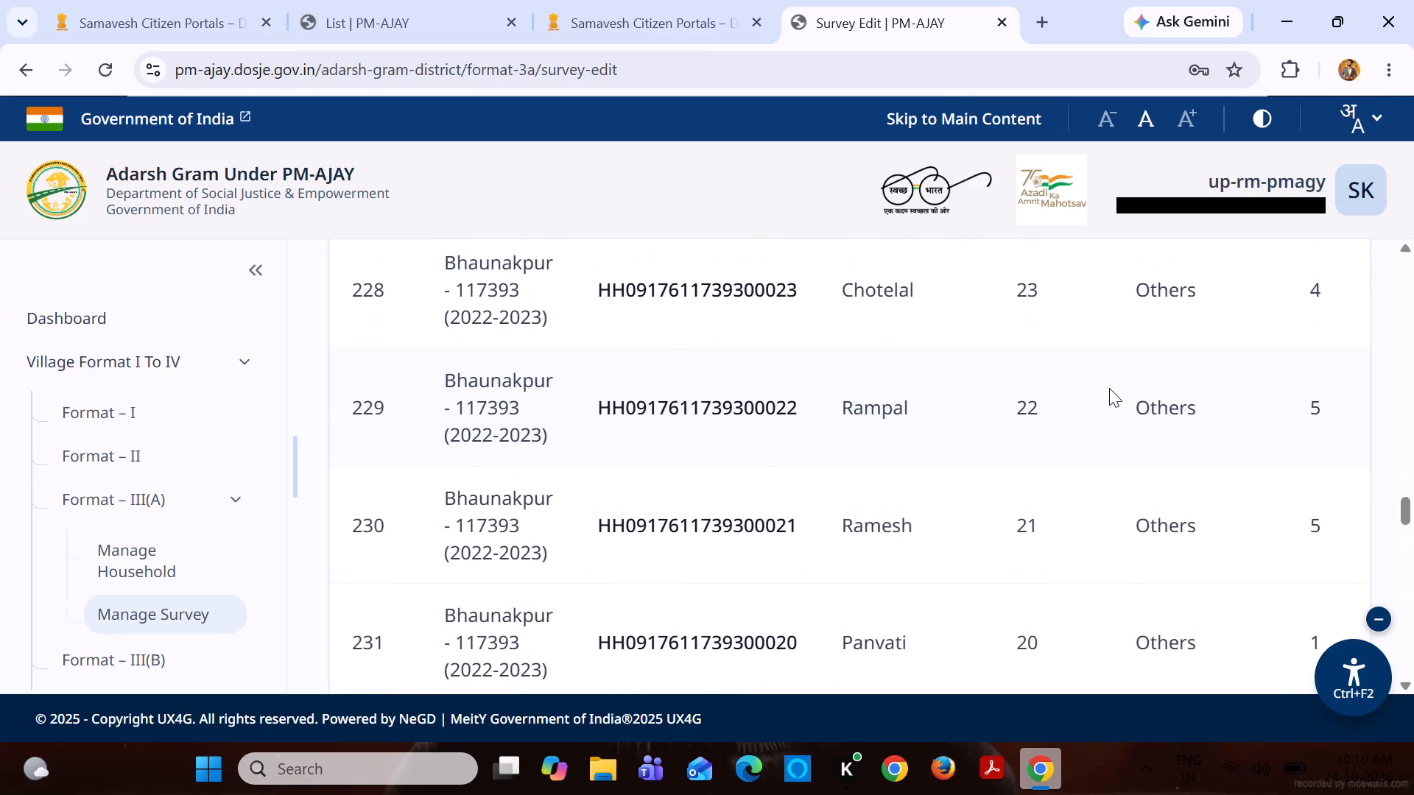
scroll(1109, 388, "up", 12)
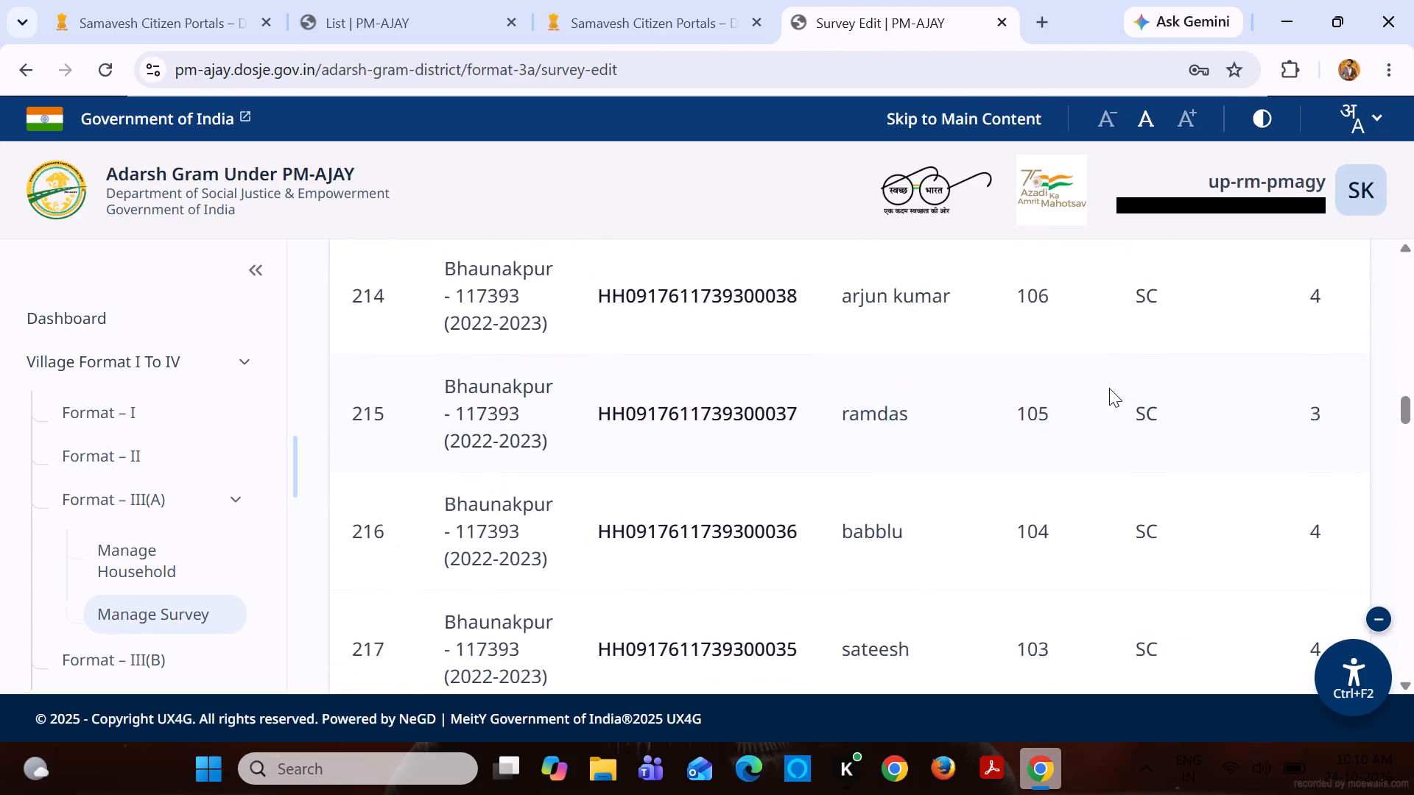
scroll(1109, 388, "up", 7)
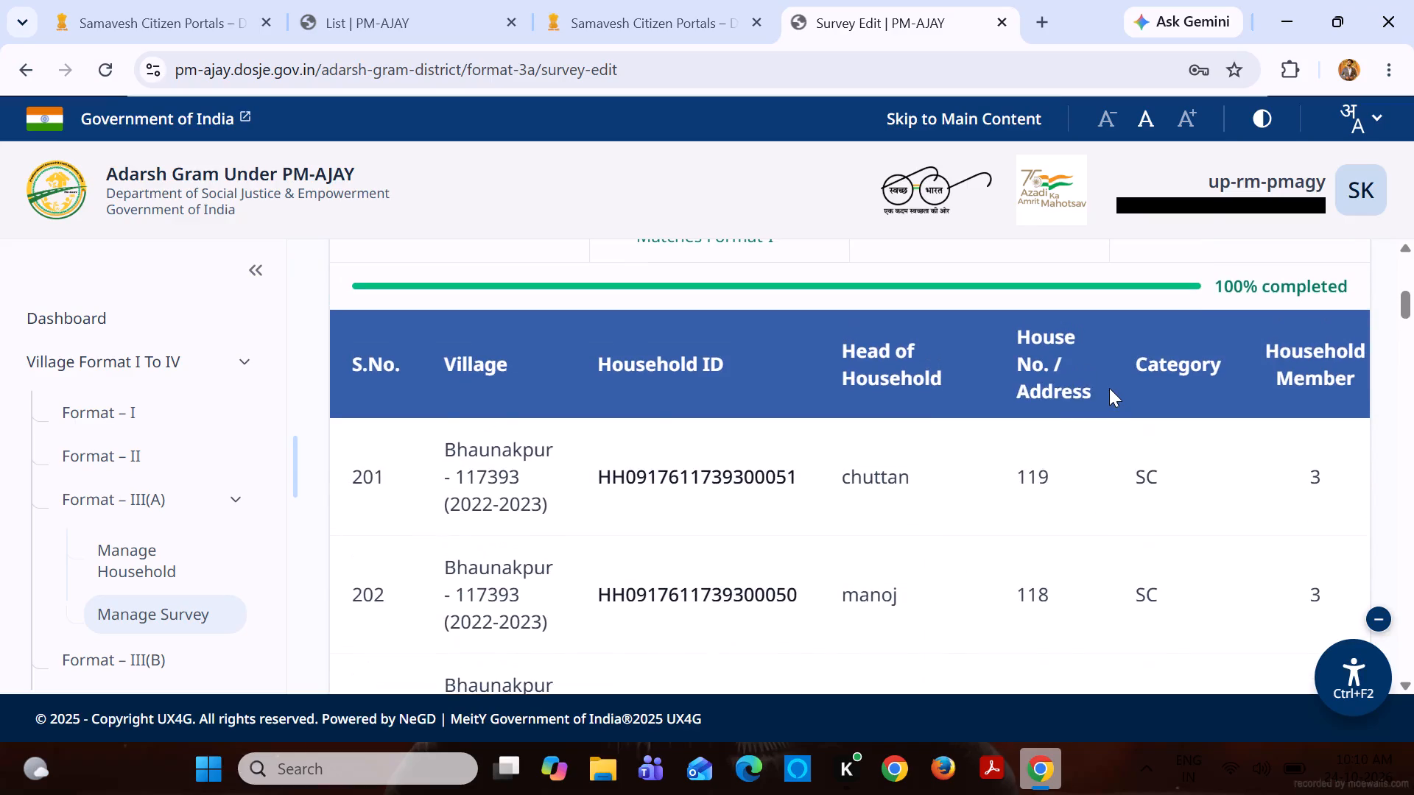
scroll(1109, 388, "up", 1)
scroll(1109, 388, "left", 7)
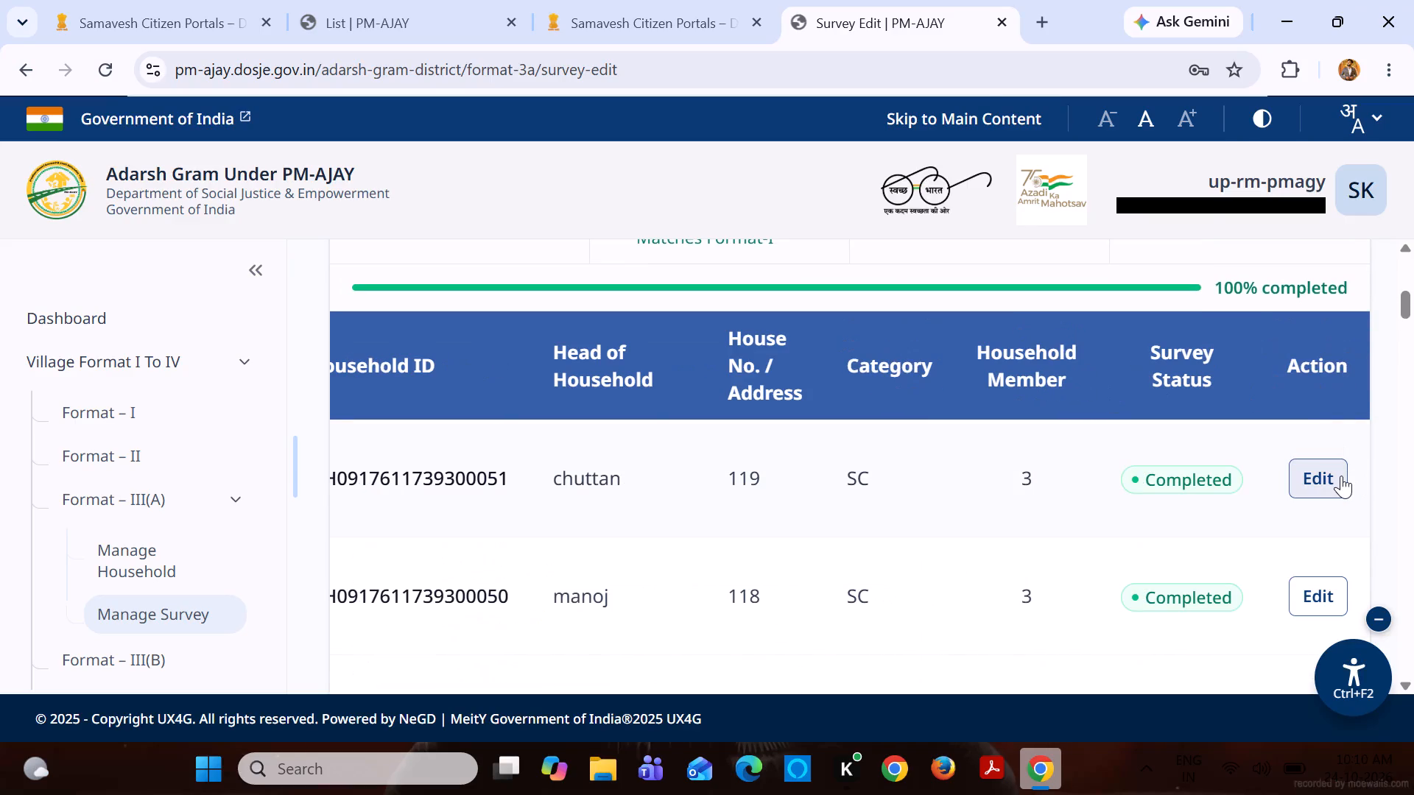
left_click(1341, 476)
scroll(1181, 512, "down", 9)
left_click(987, 493)
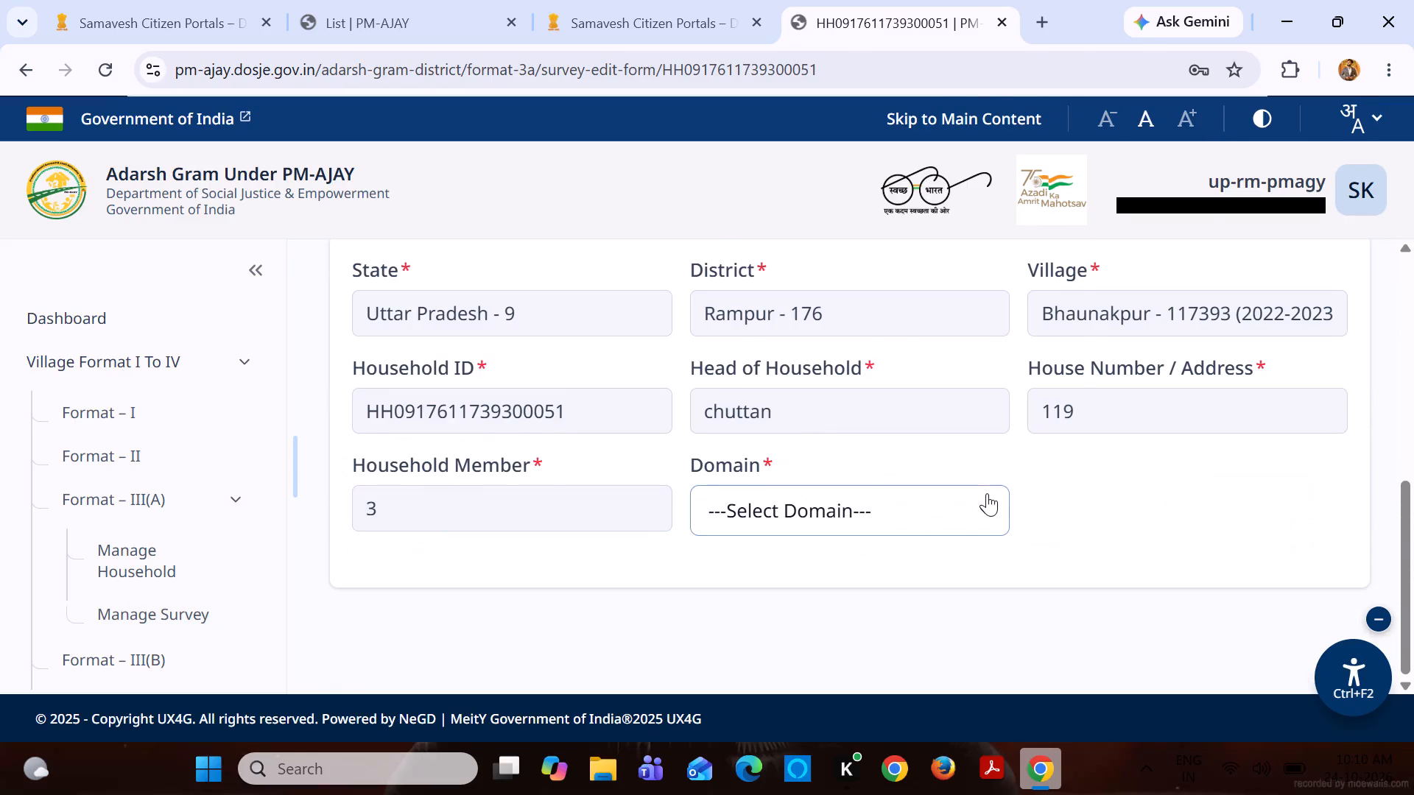
left_click(825, 370)
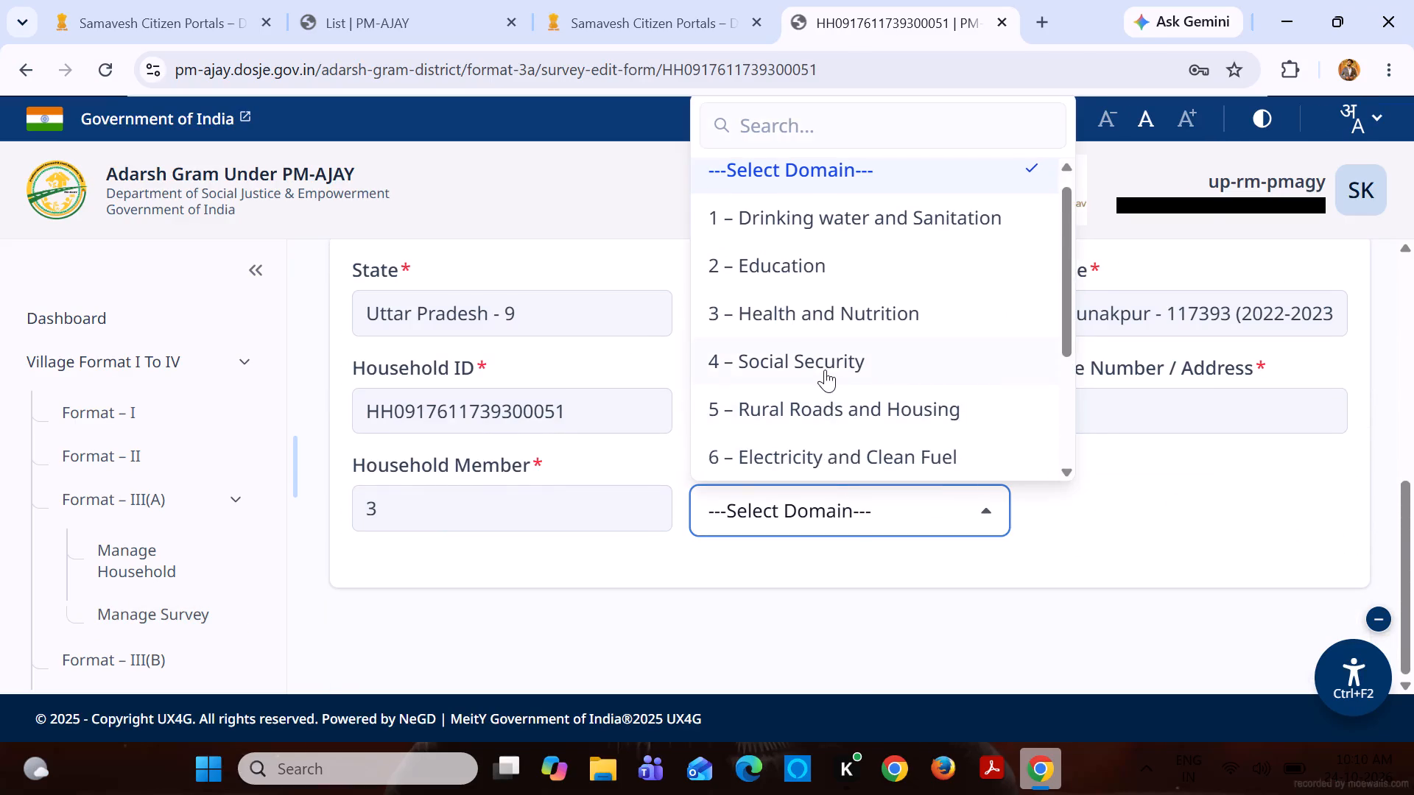
scroll(996, 401, "down", 4)
scroll(1151, 394, "down", 4)
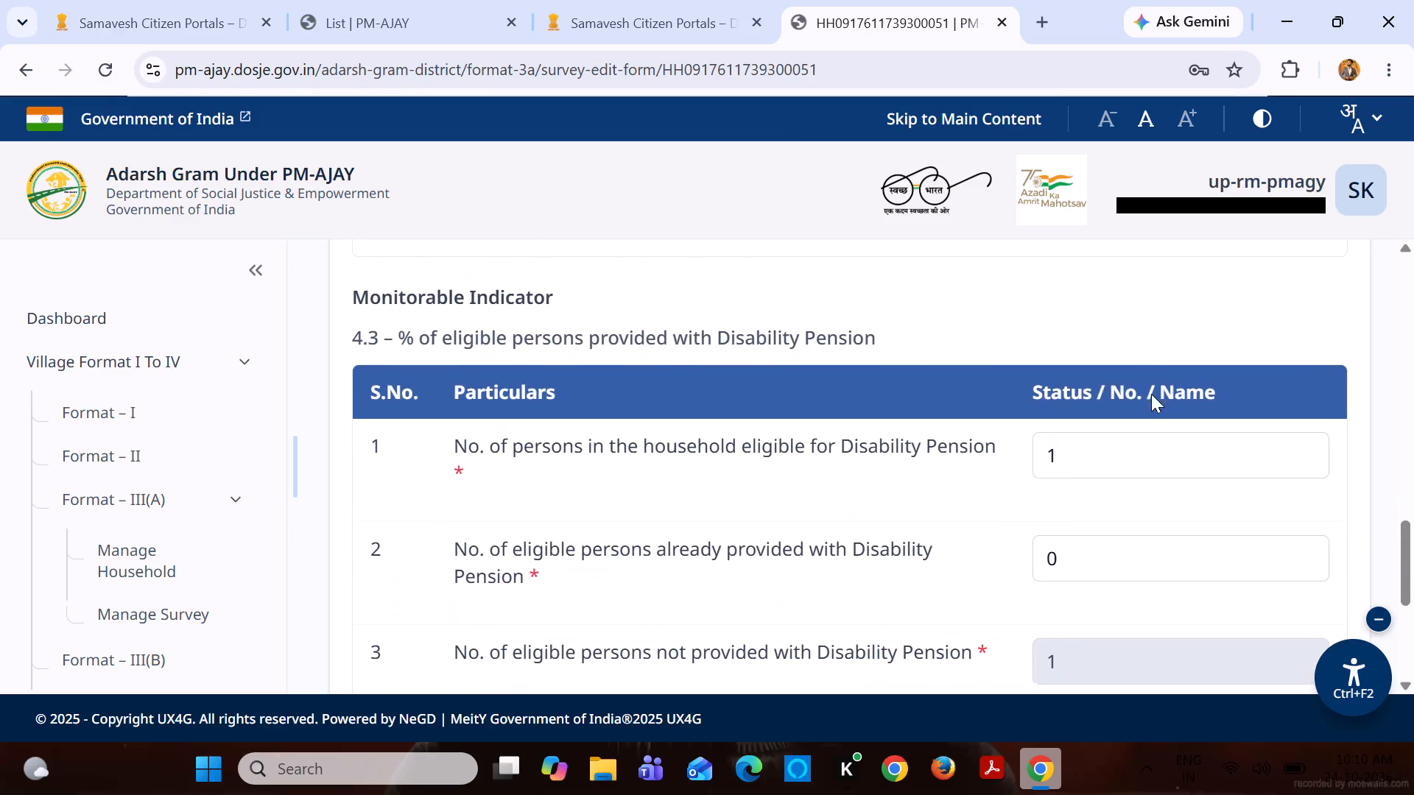
left_click(1104, 451)
key("BackSpace")
key("0")
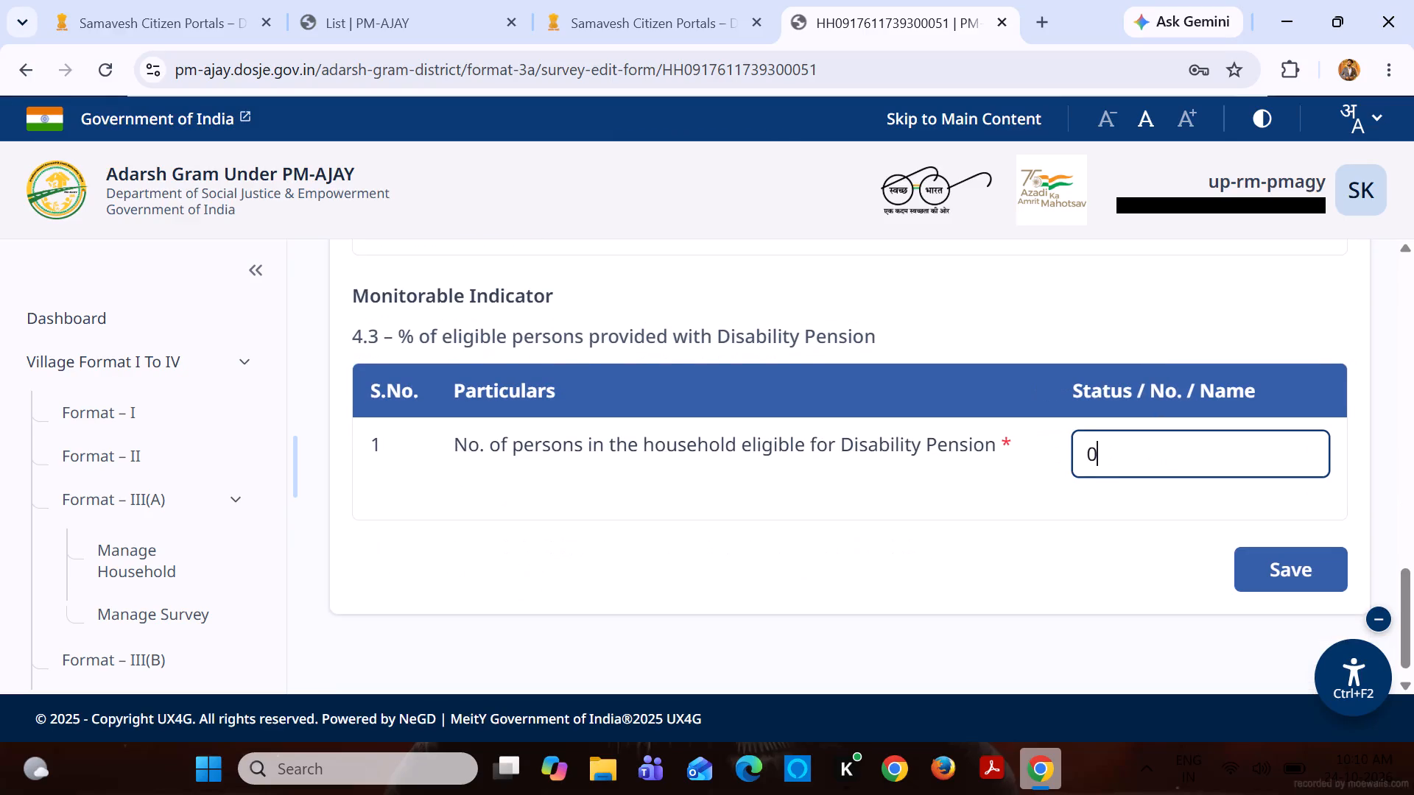
scroll(1104, 451, "down", 4)
left_click(1301, 556)
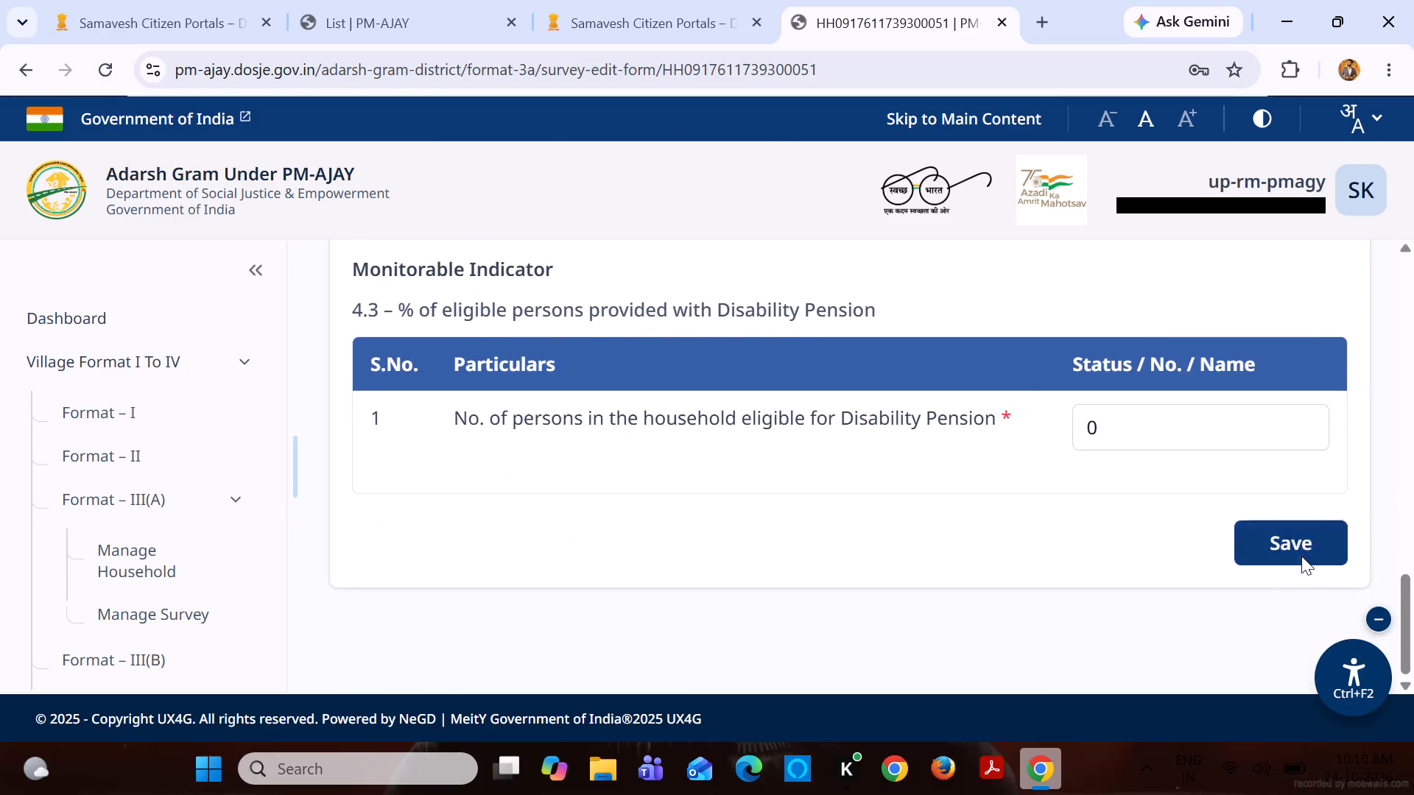
scroll(1155, 507, "up", 6)
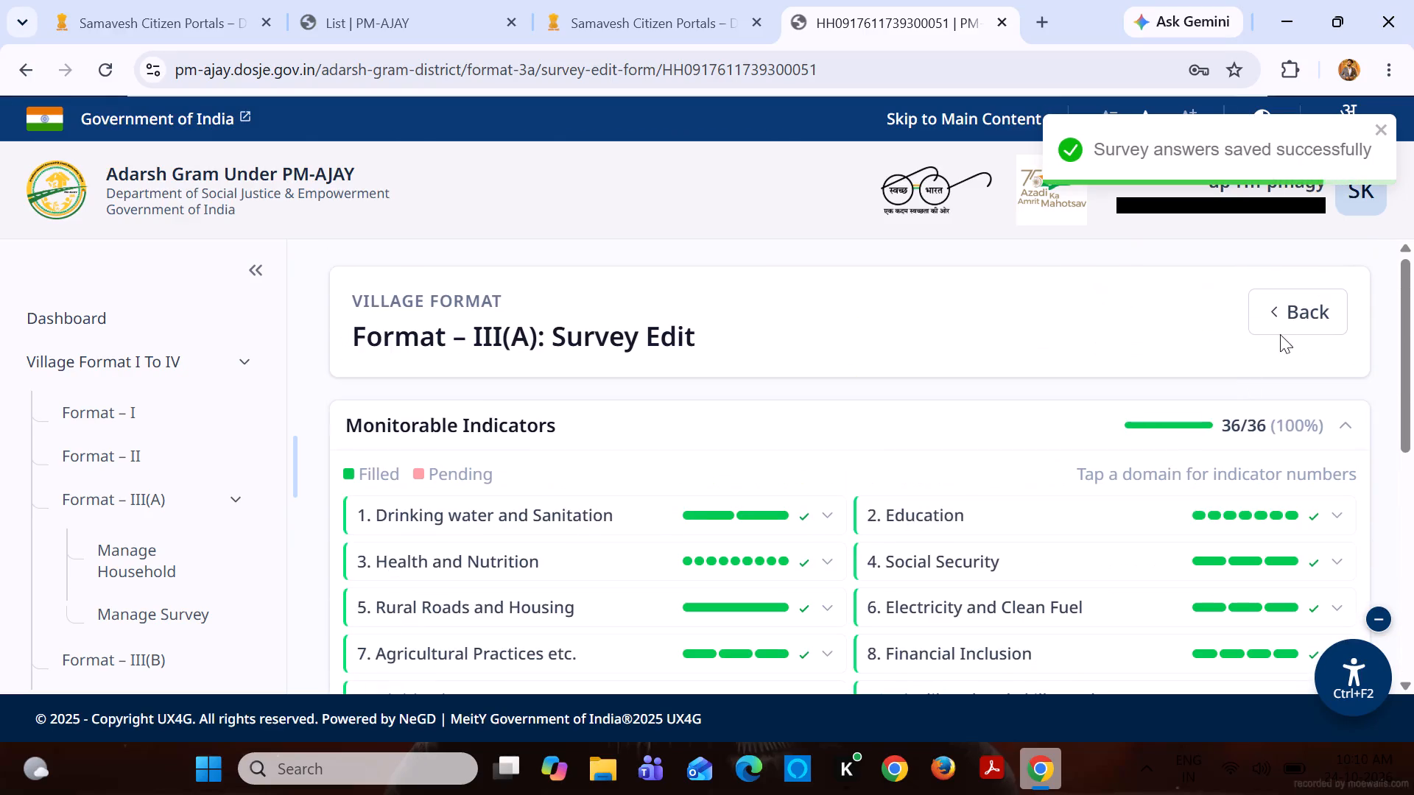
left_click(1298, 316)
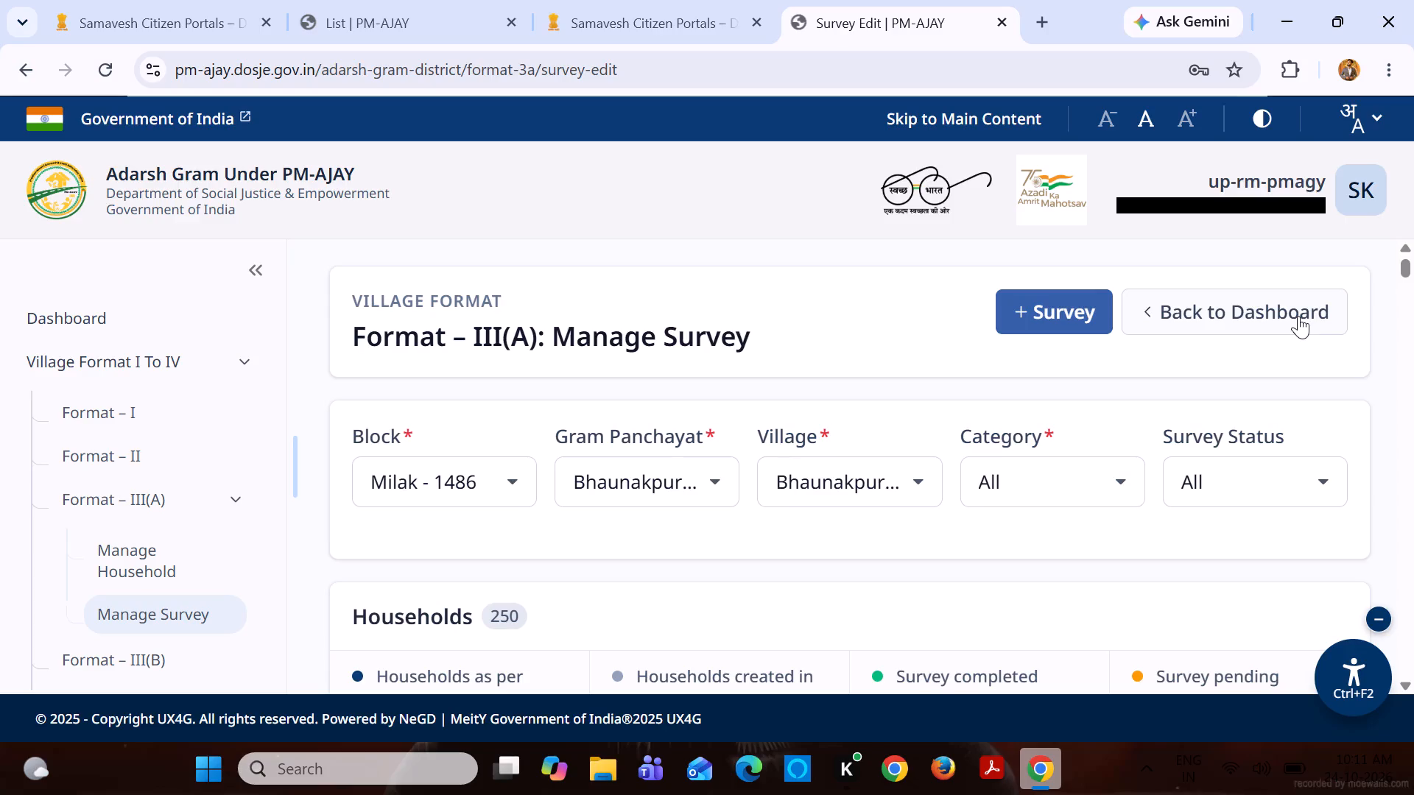
Find house number 62 on page 1 of the household list and open its survey for editing.
scroll(1298, 316, "down", 3)
scroll(1183, 384, "down", 5)
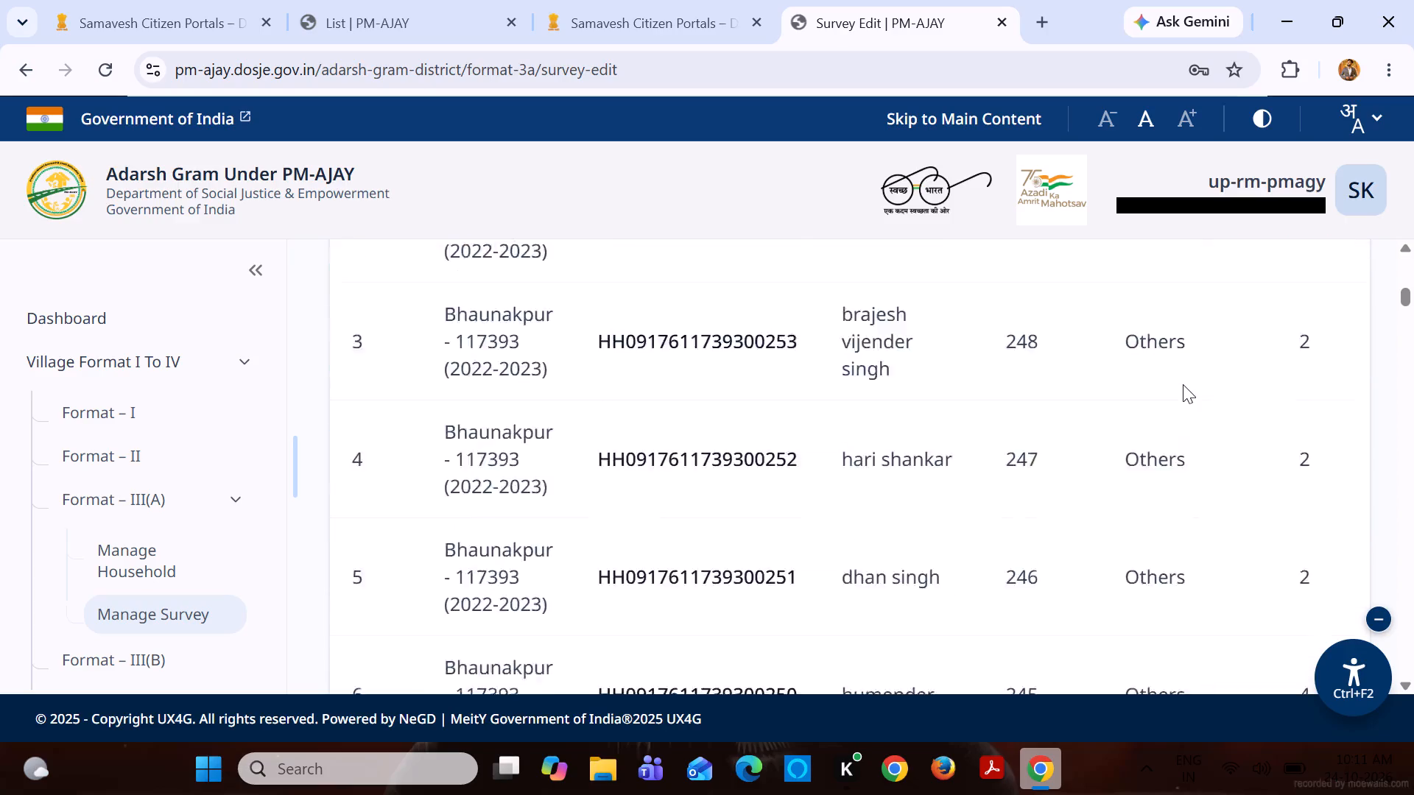
scroll(1183, 384, "down", 20)
scroll(1183, 384, "down", 15)
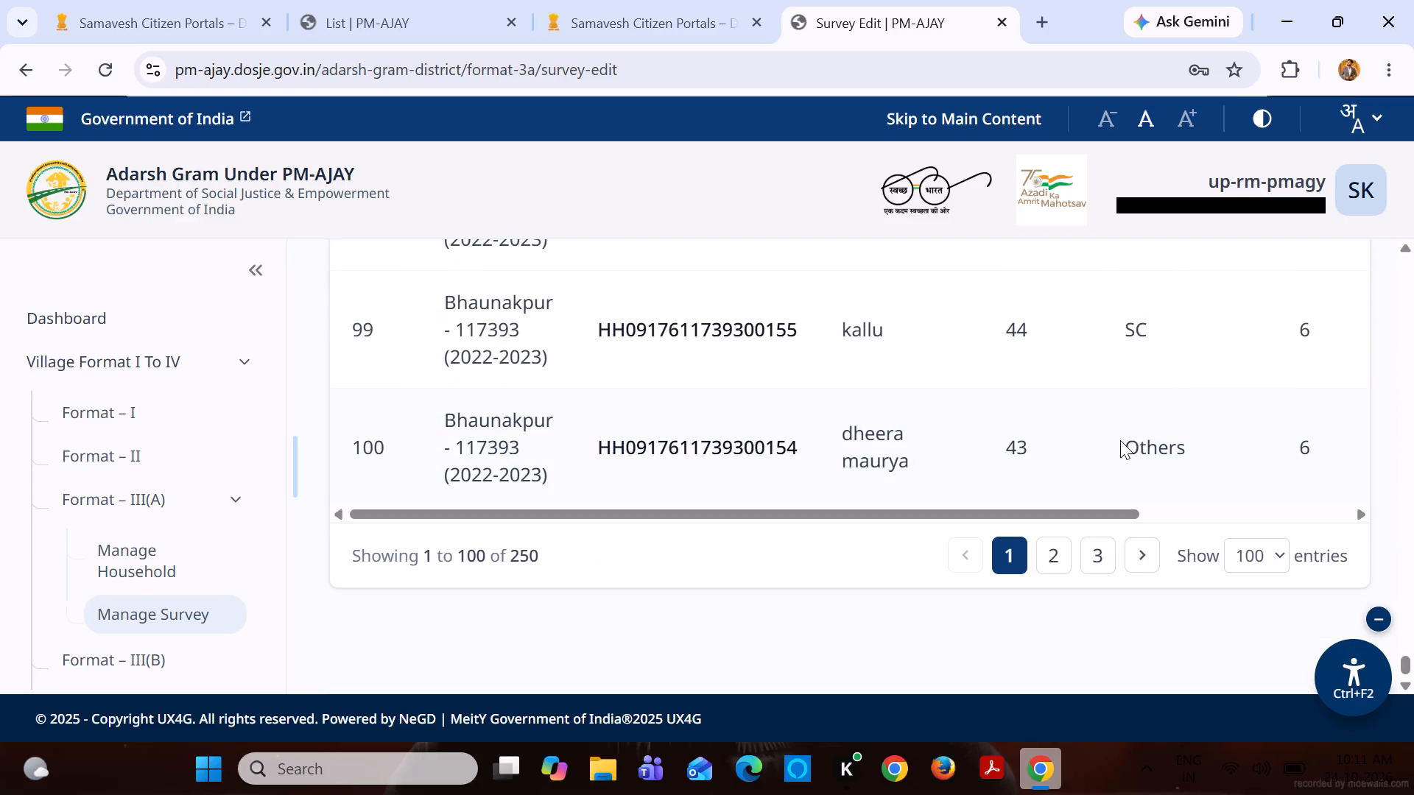
scroll(1119, 439, "up", 10)
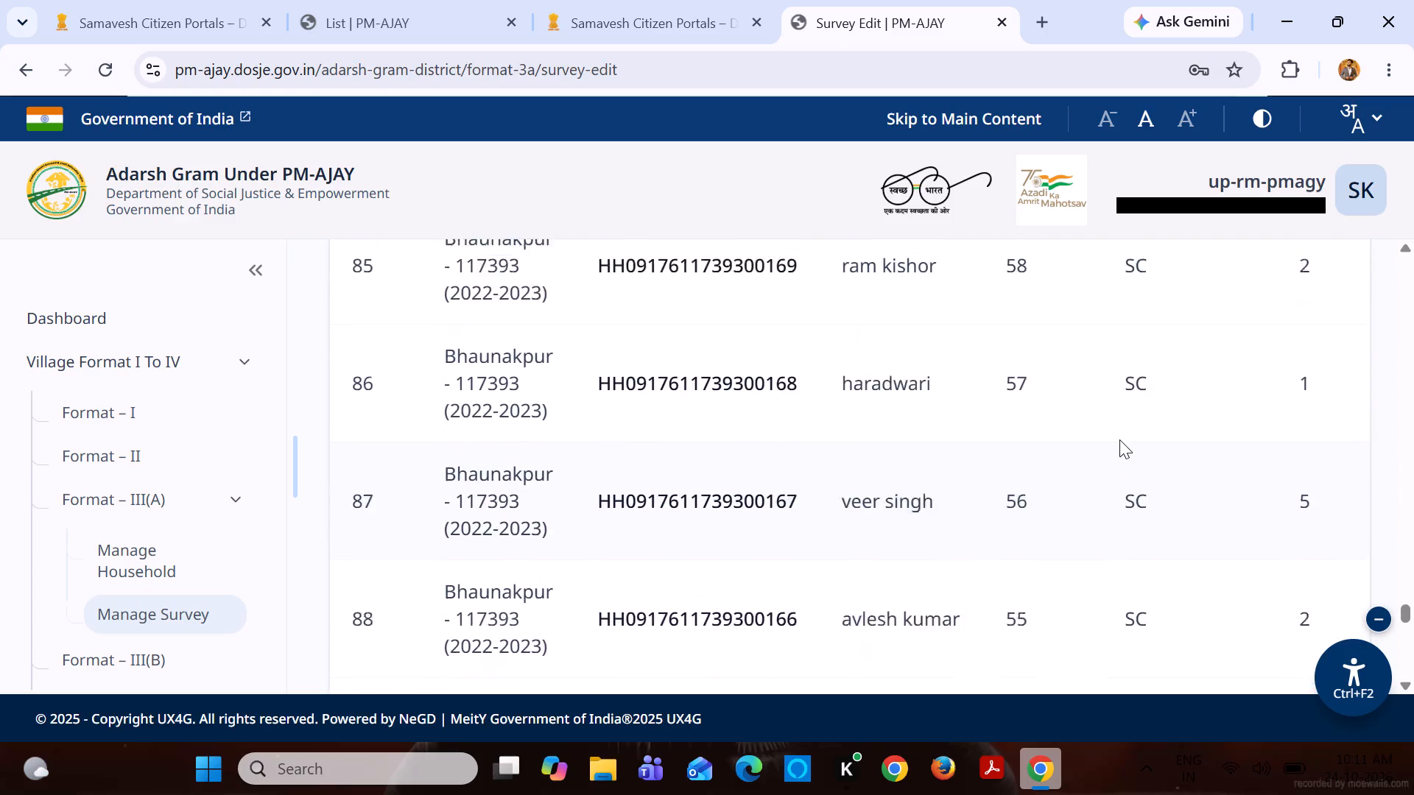
scroll(1119, 439, "up", 3)
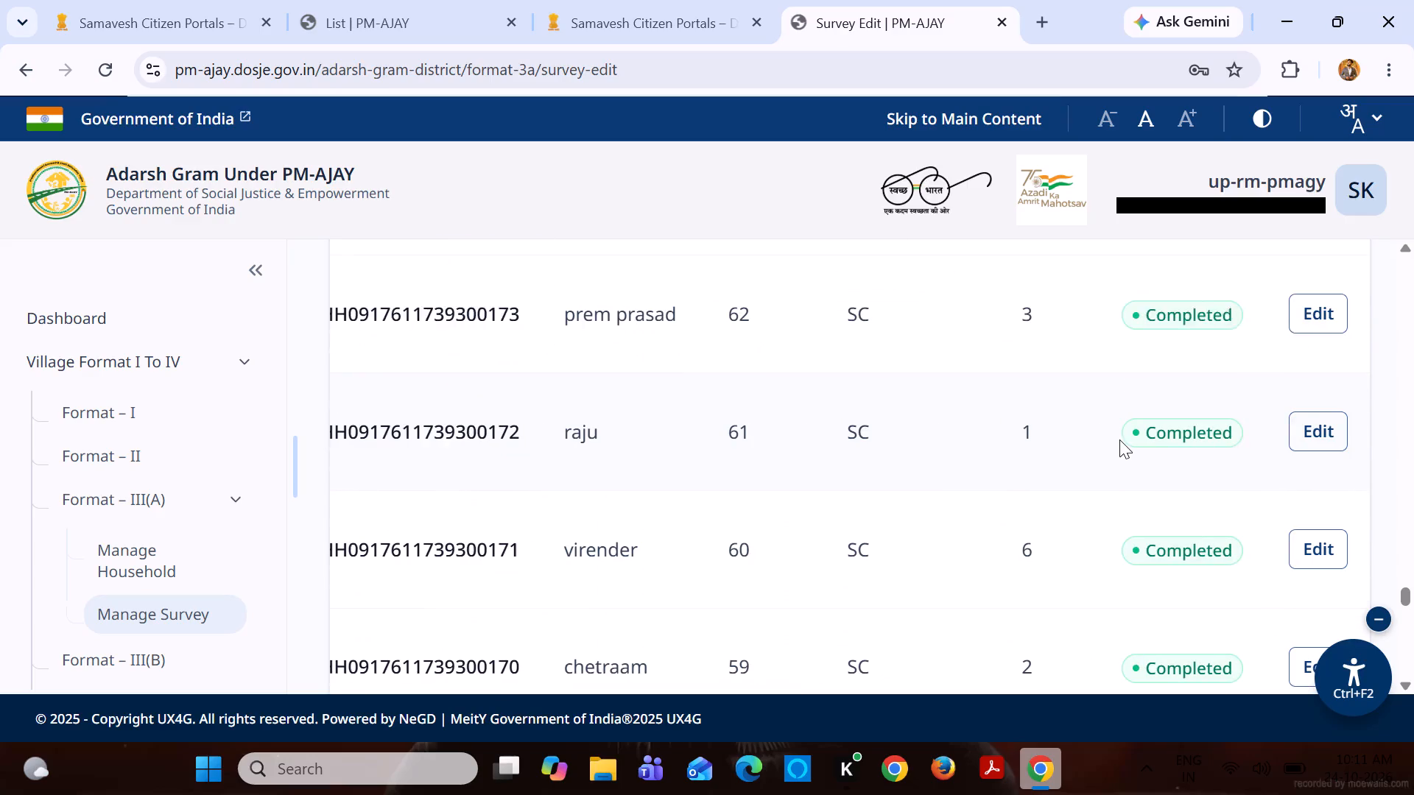
scroll(1119, 439, "up", 1)
left_click(1323, 310)
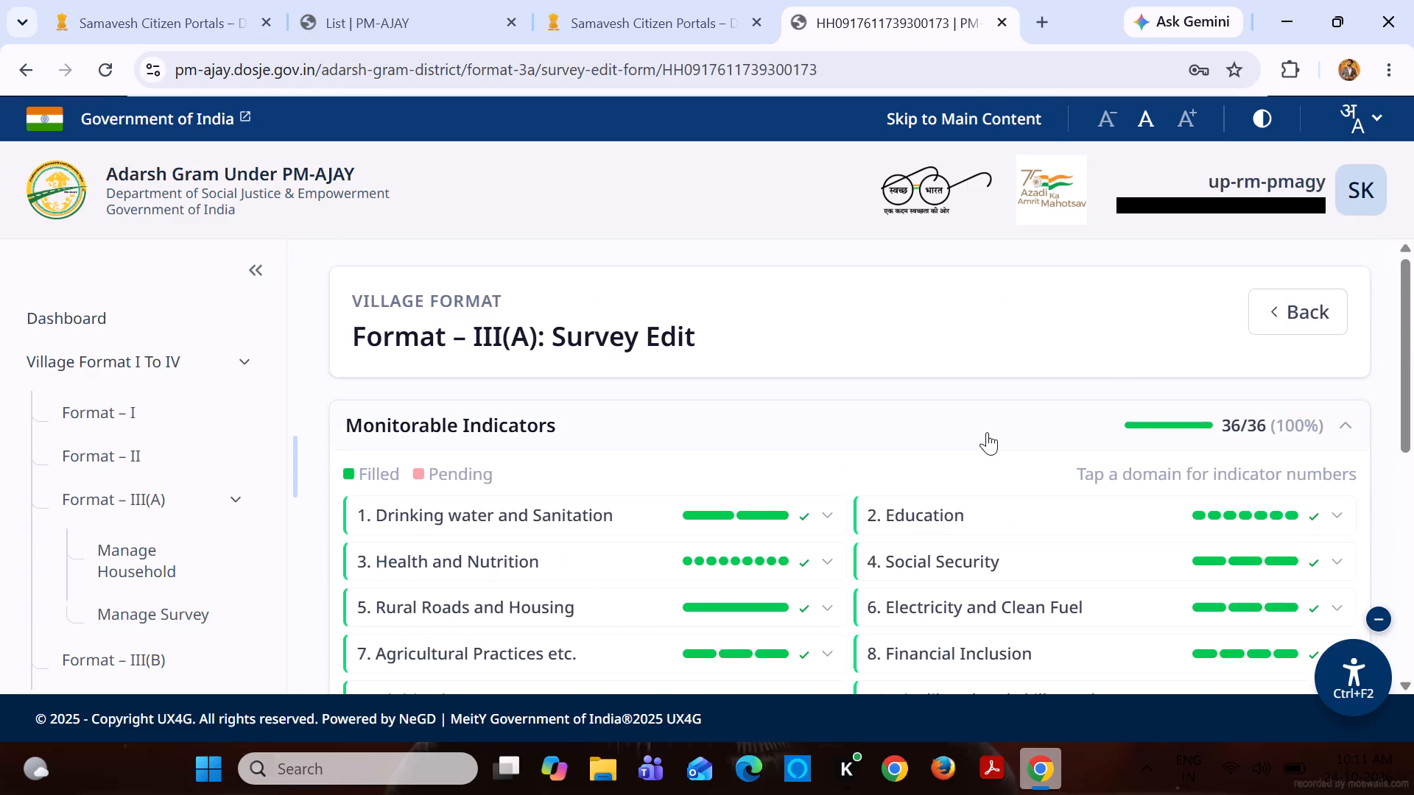
In domain 4 – Social Security, set house number 62's persons eligible for Old Age Pension to 0, save and return to the household list.
scroll(987, 432, "down", 7)
left_click(882, 509)
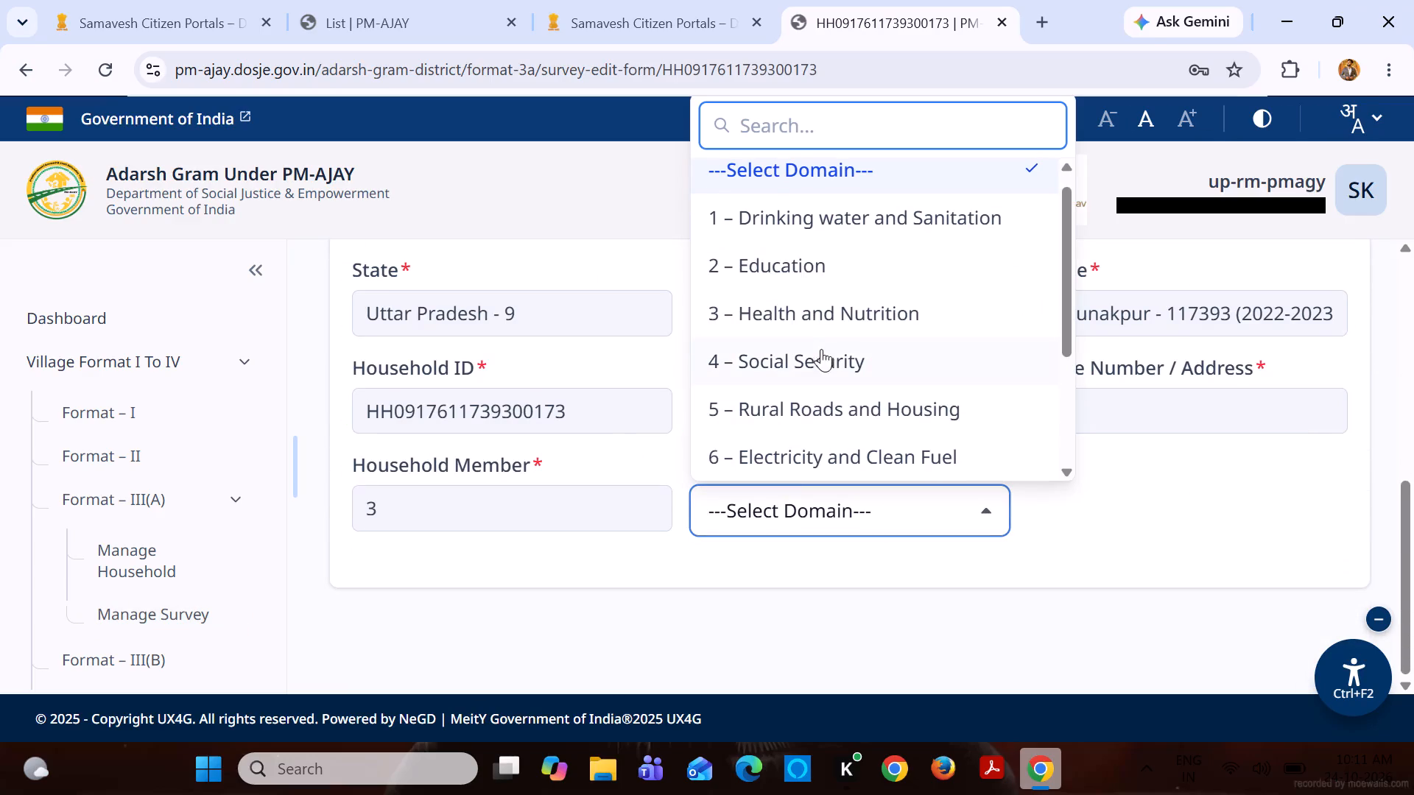
left_click(819, 353)
scroll(956, 450, "down", 4)
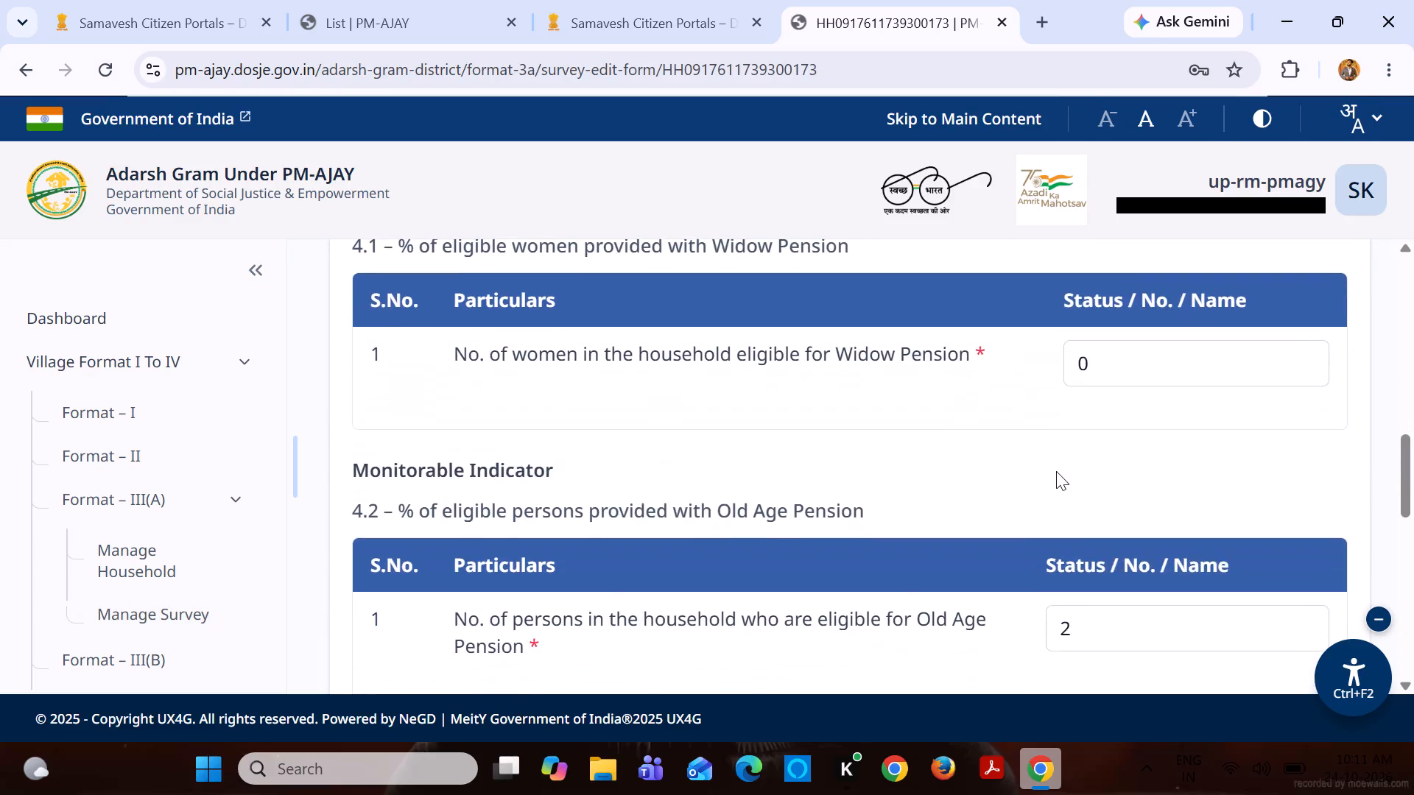
scroll(1056, 471, "down", 1)
left_click(1143, 433)
key("BackSpace")
key("0")
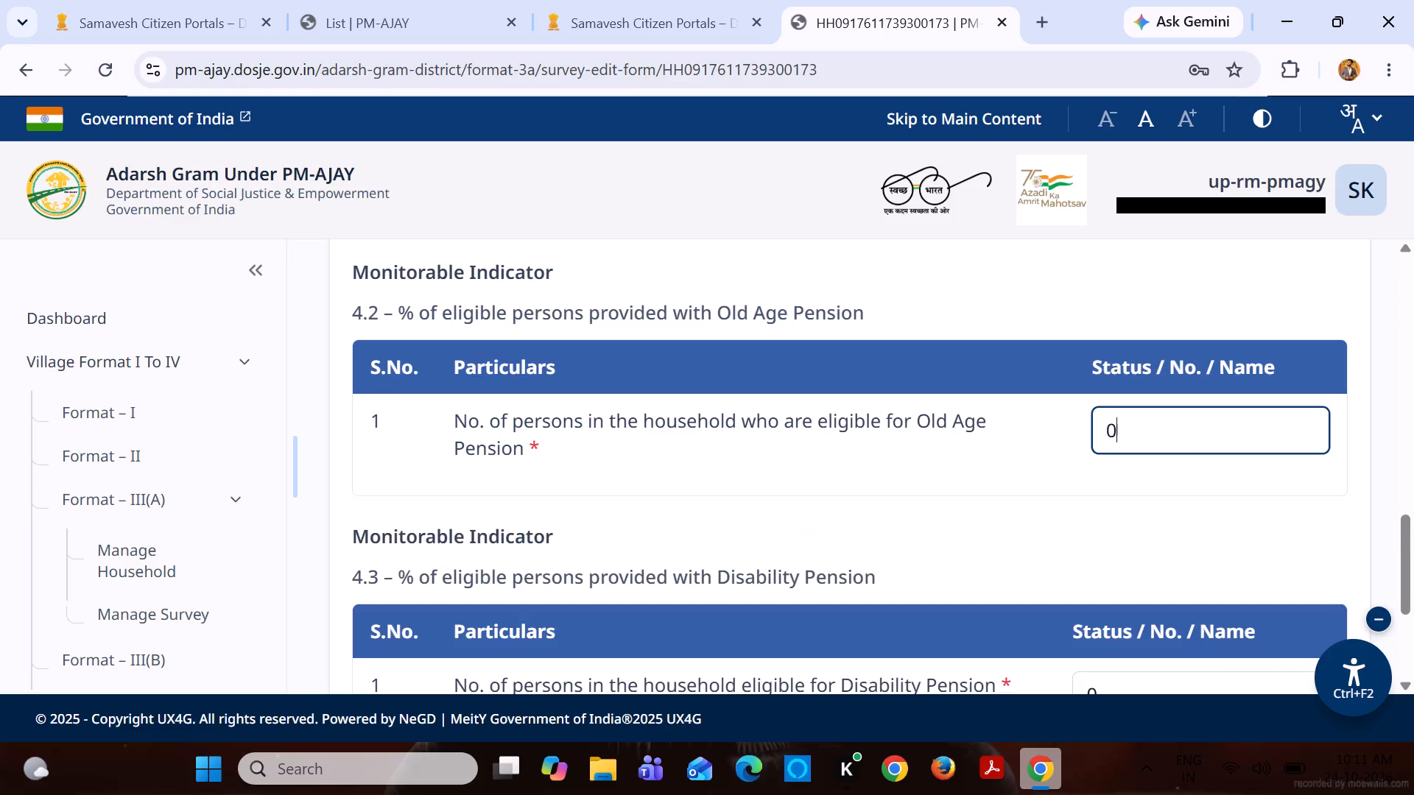
scroll(1143, 433, "down", 7)
left_click(1303, 535)
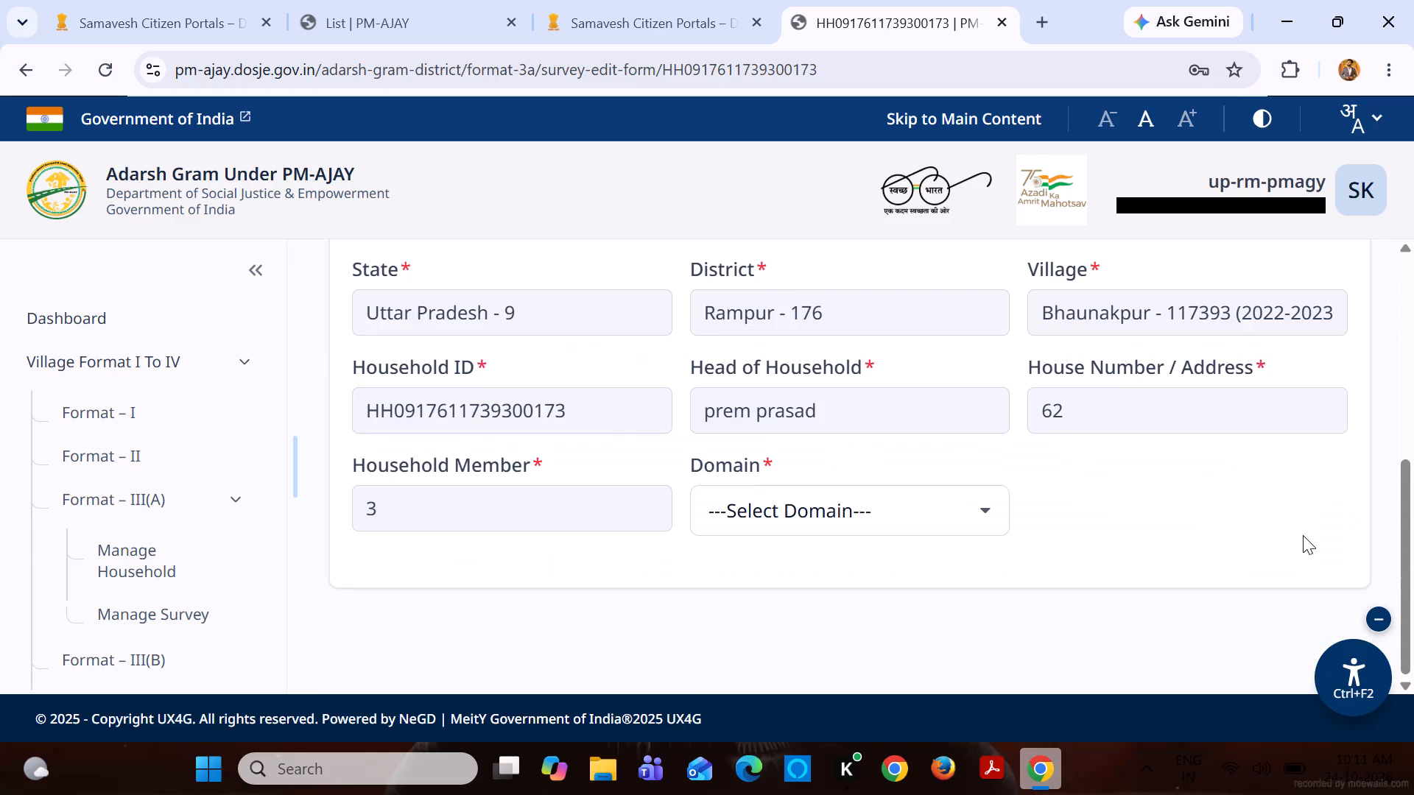
scroll(1178, 459, "up", 8)
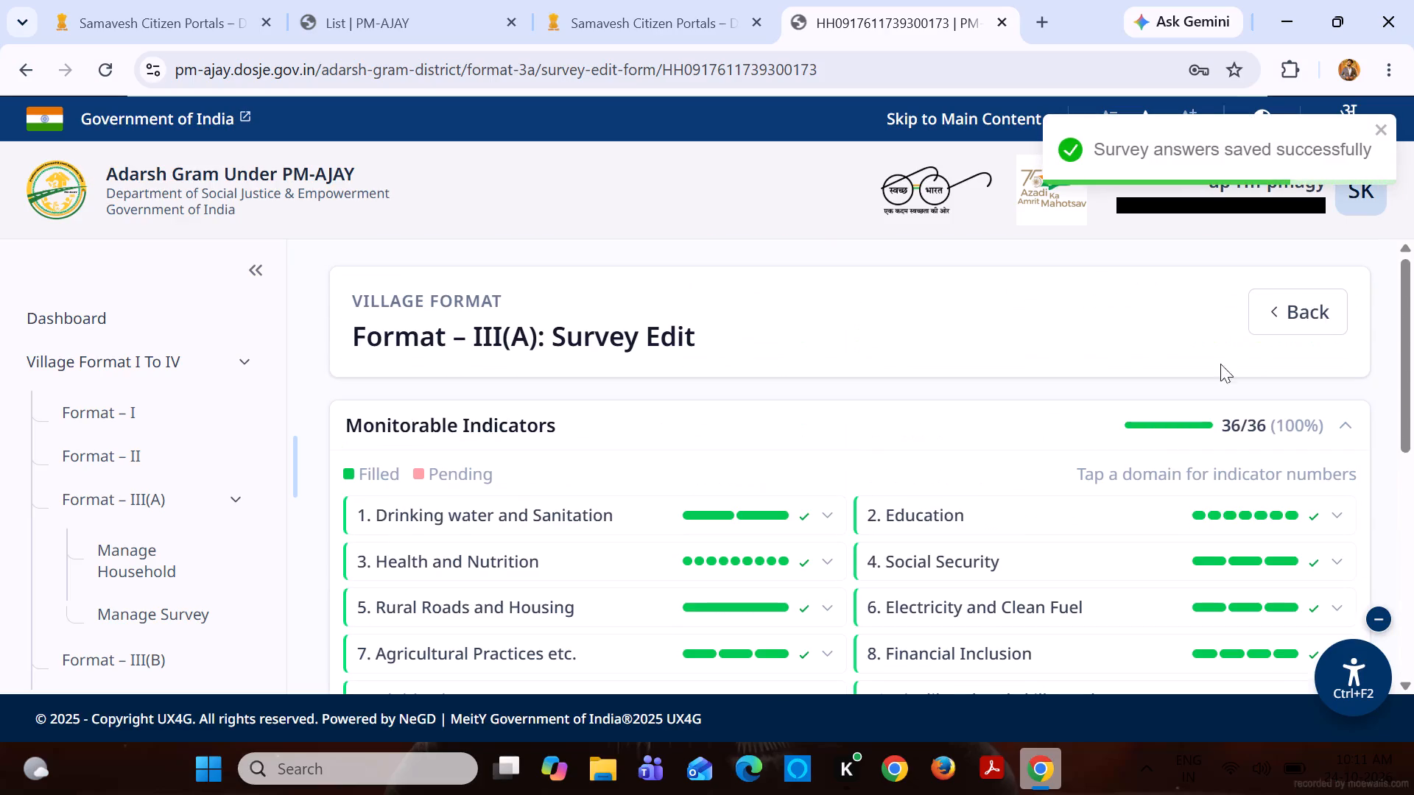
left_click(1320, 310)
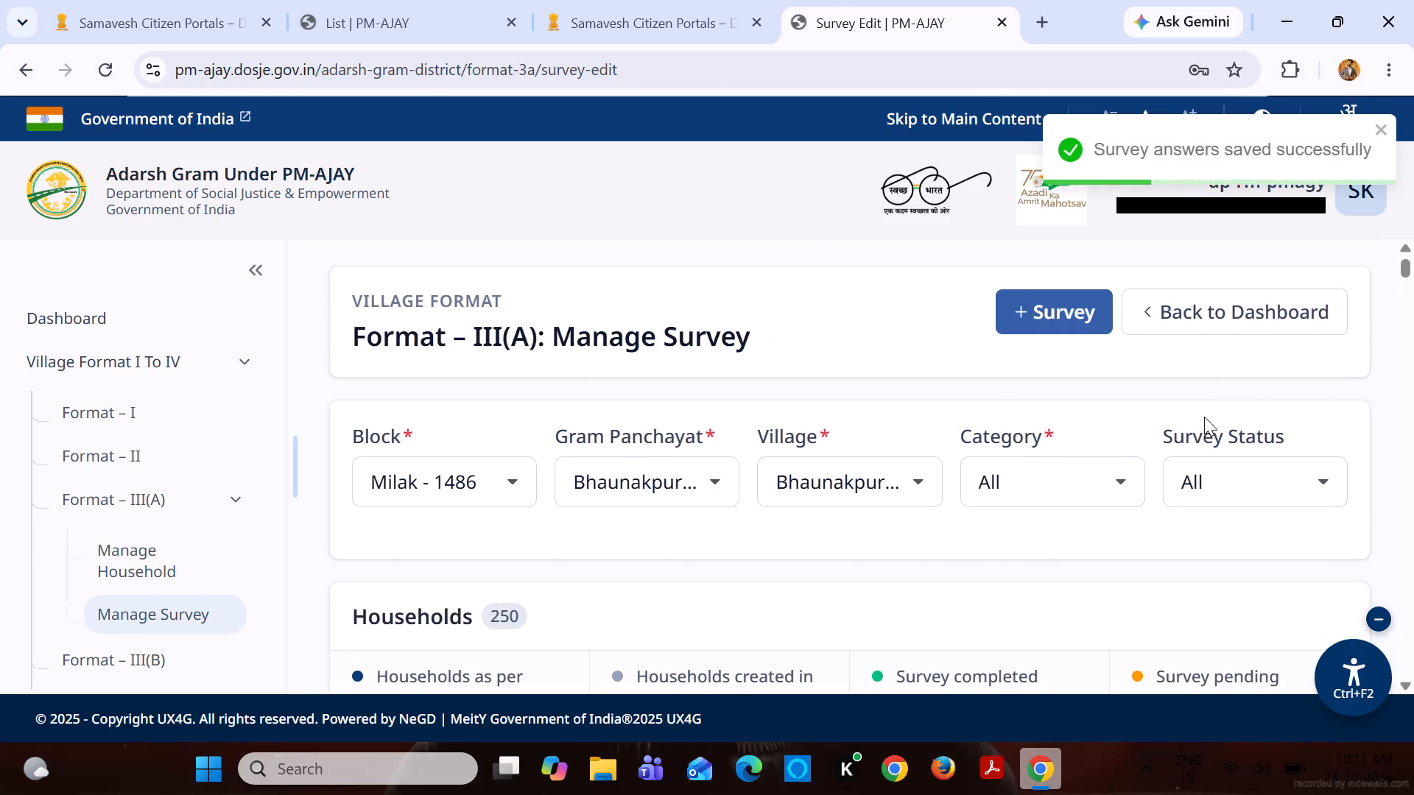
Find house number 148 on page 2 of the household list and open its survey for editing.
scroll(1204, 417, "down", 20)
scroll(1204, 417, "down", 20)
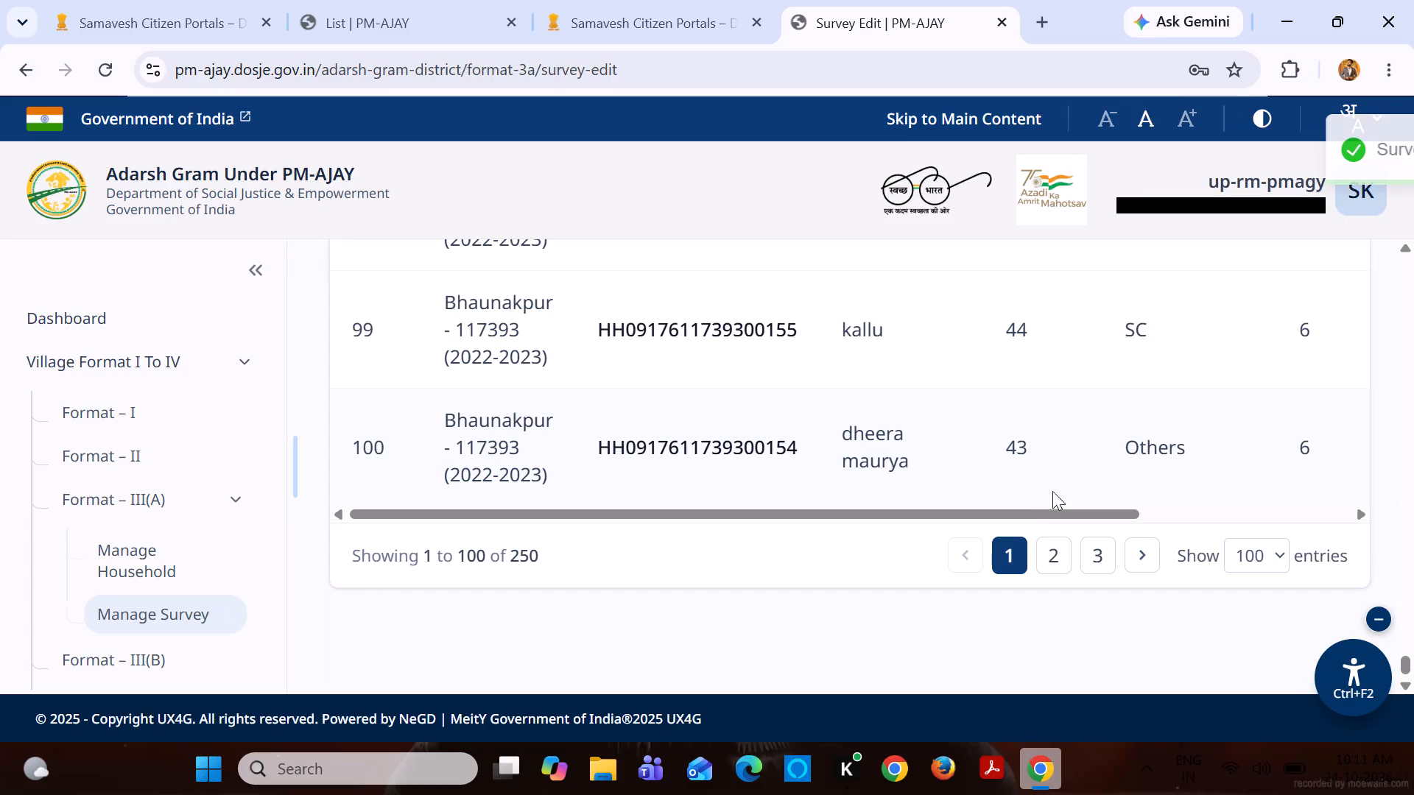
left_click(1049, 562)
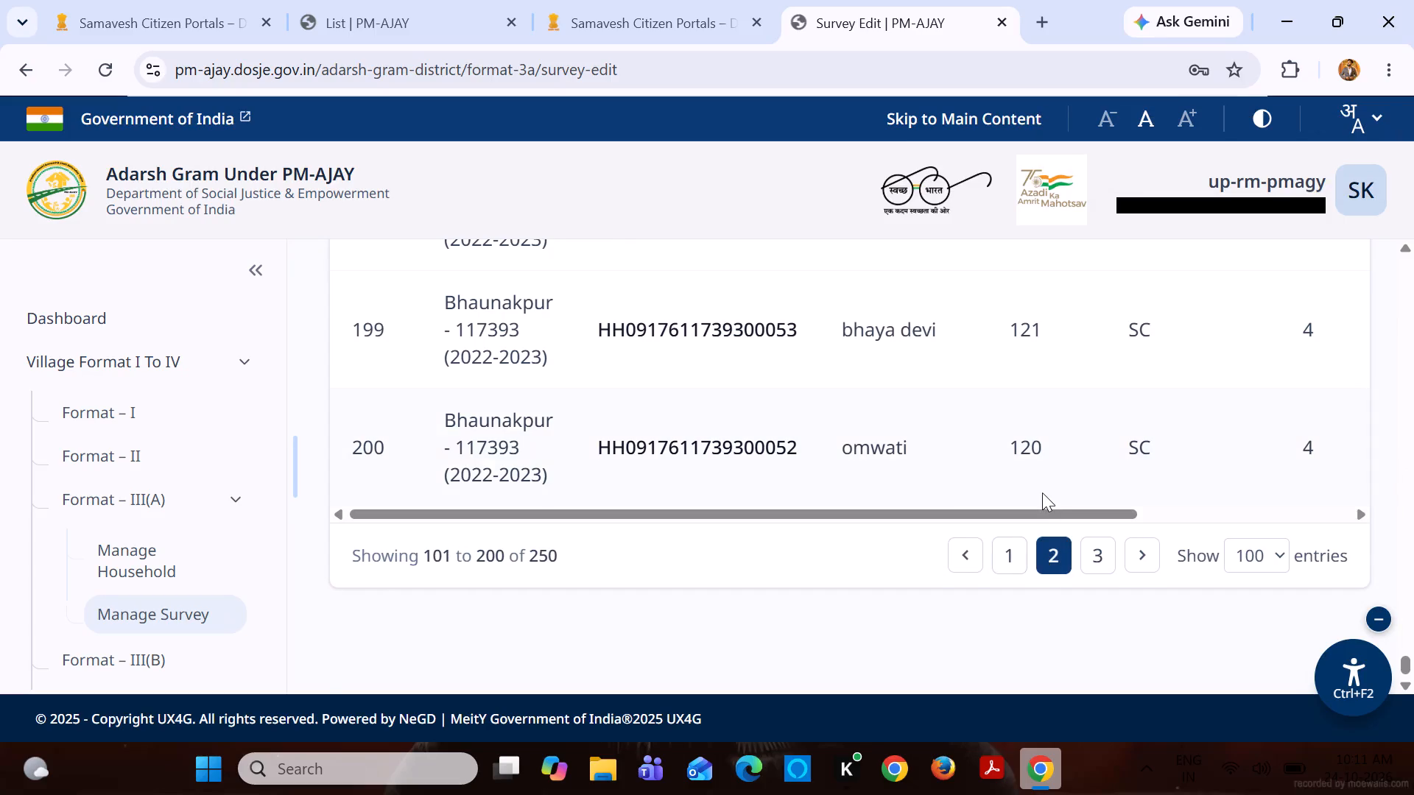
scroll(1042, 492, "up", 13)
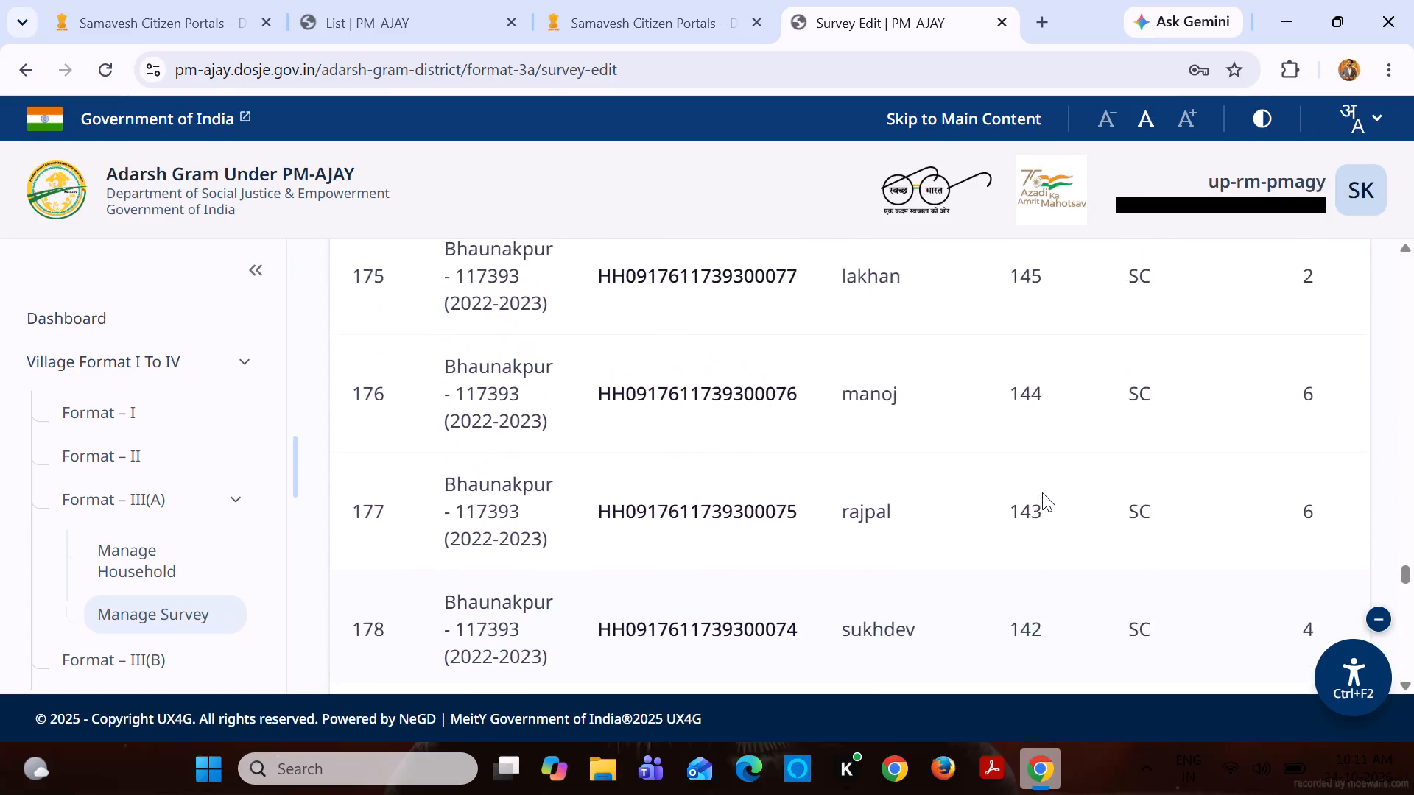
scroll(1042, 492, "up", 6)
scroll(1042, 492, "left", 6)
scroll(1042, 492, "down", 1)
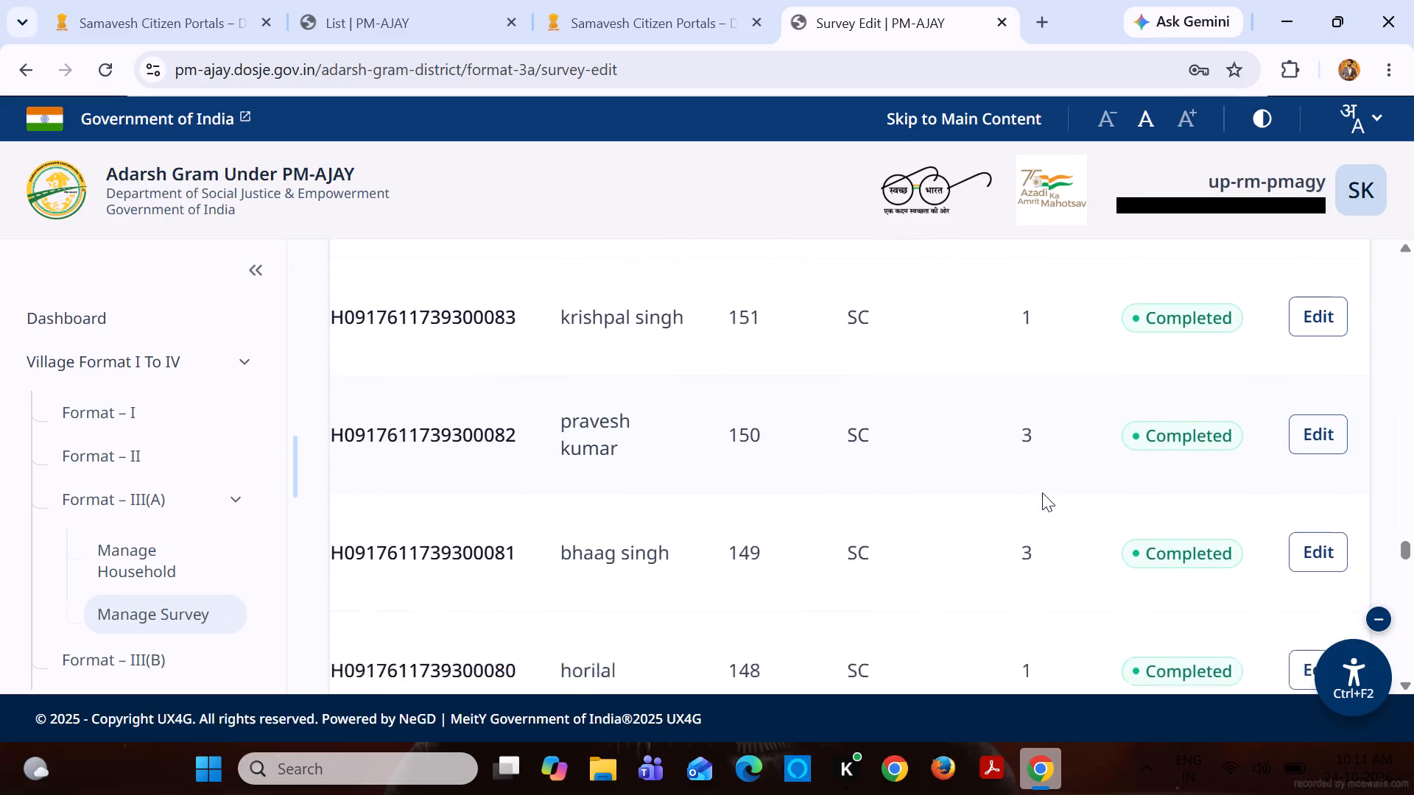
scroll(1042, 492, "down", 1)
left_click(1310, 528)
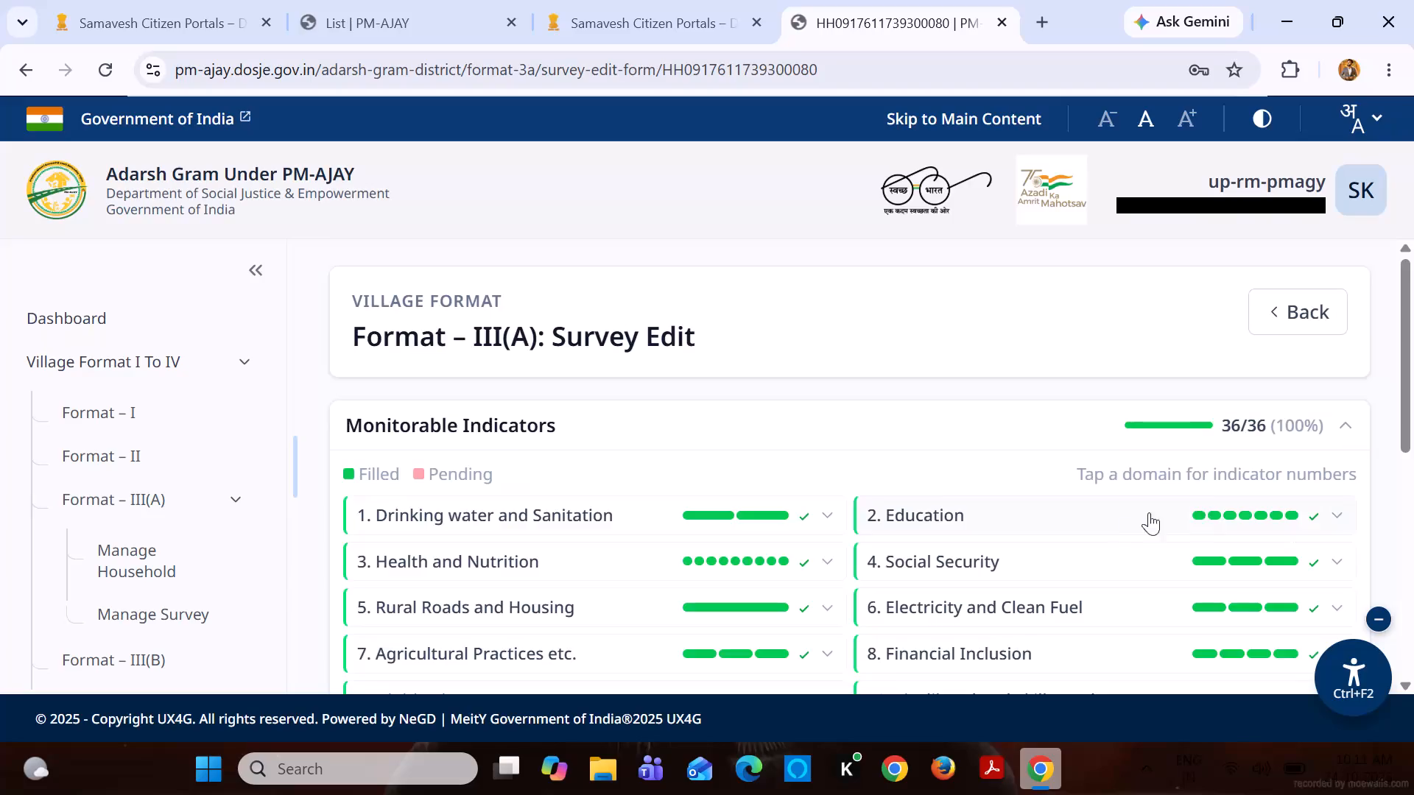
scroll(1122, 522, "down", 8)
left_click(996, 513)
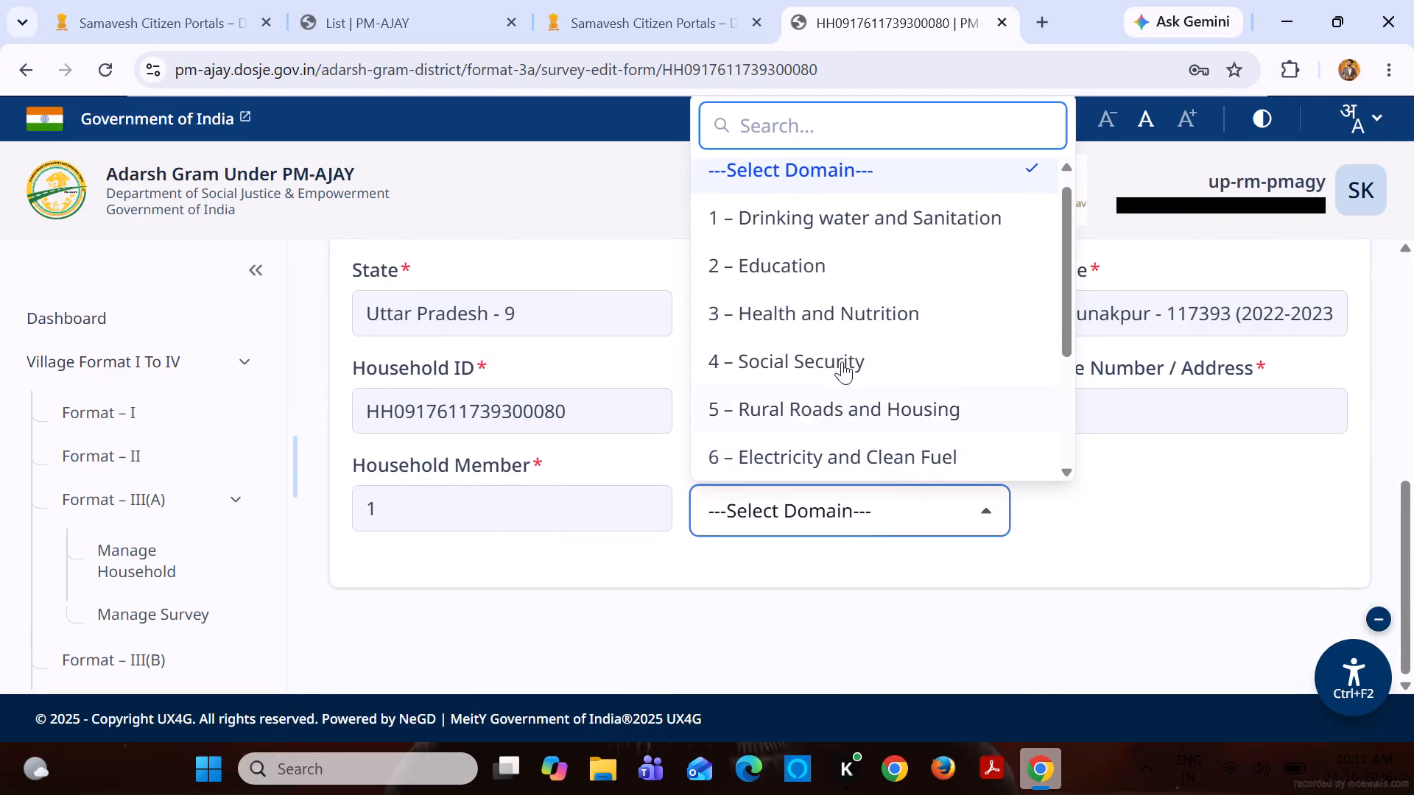
left_click(840, 355)
scroll(1143, 496, "down", 3)
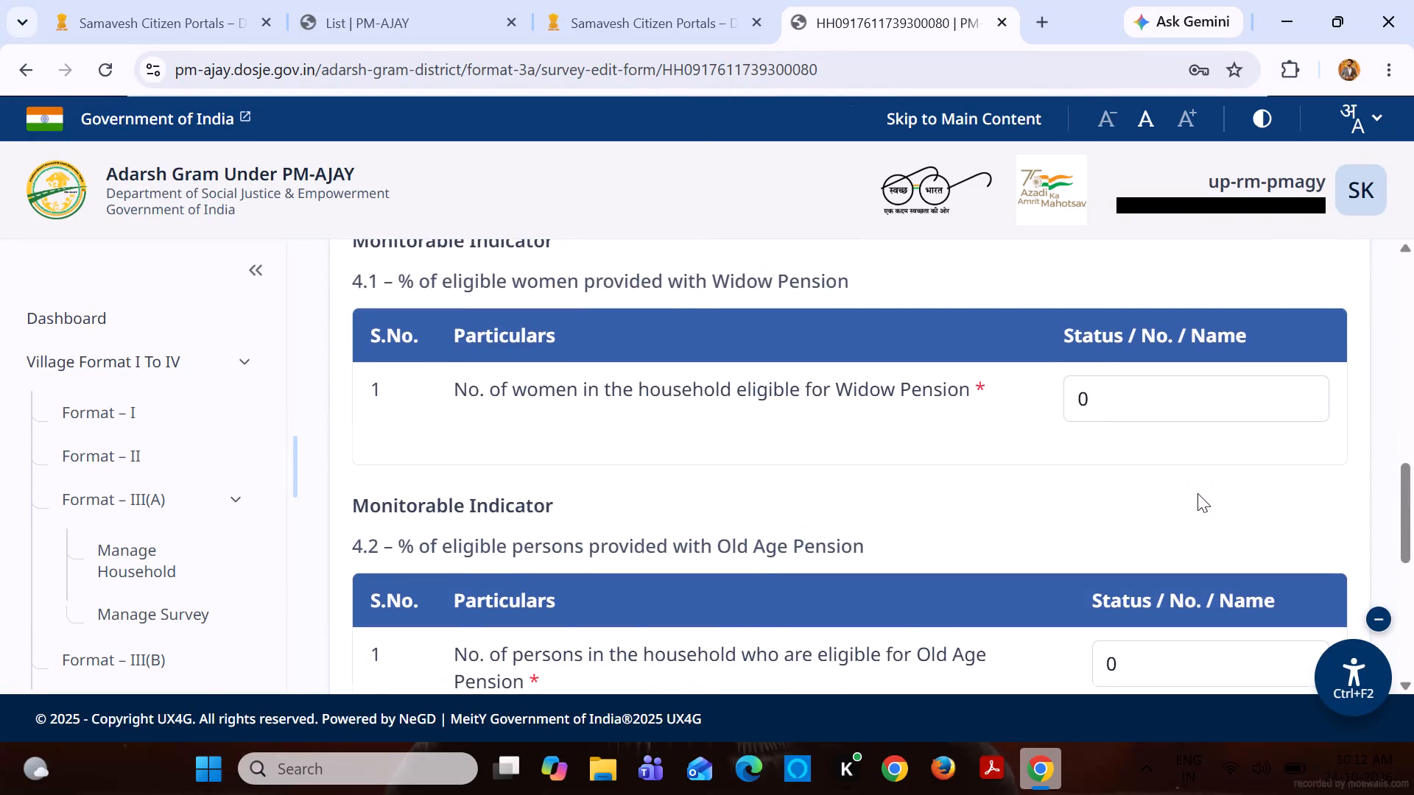
scroll(1197, 493, "down", 9)
scroll(1253, 445, "up", 1)
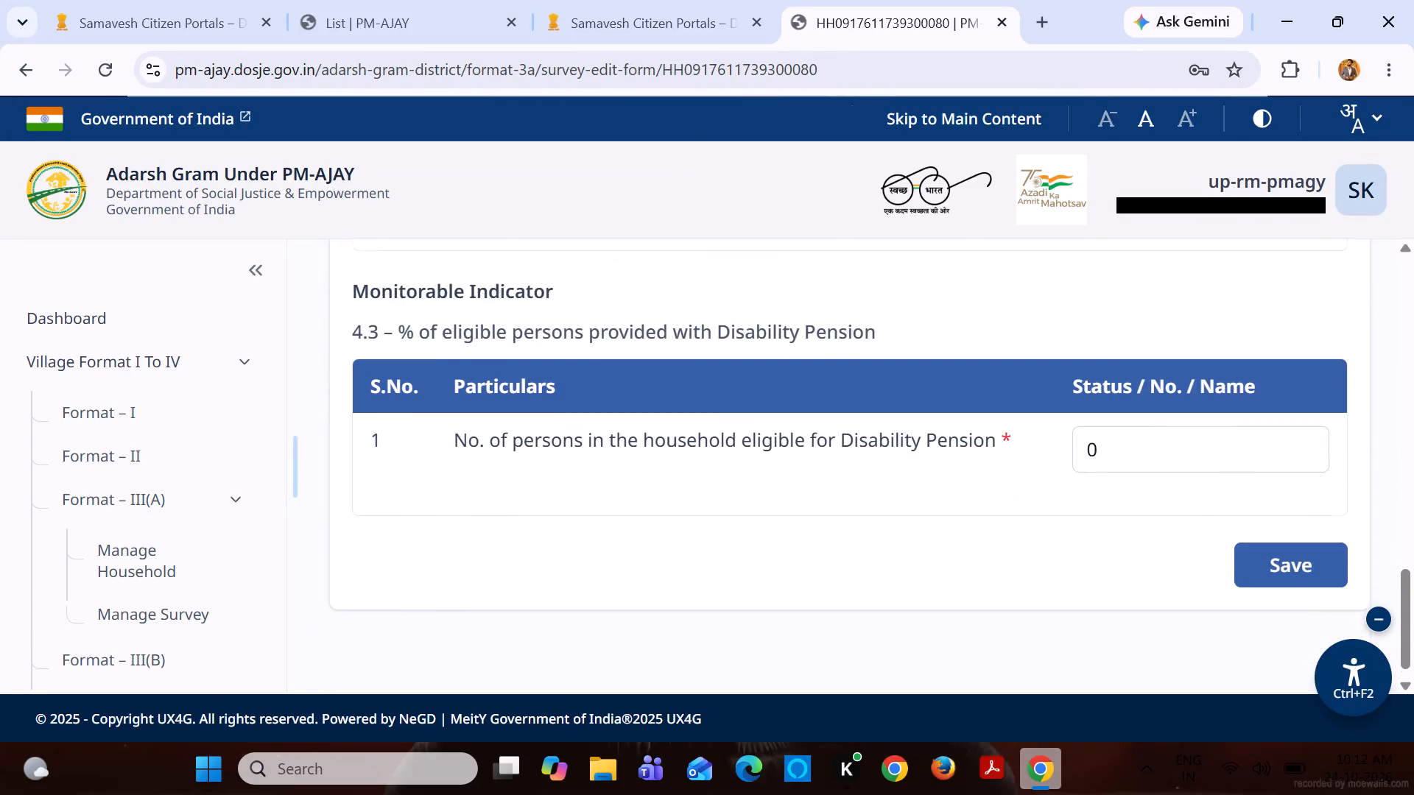
scroll(1253, 445, "up", 4)
scroll(1253, 445, "down", 5)
left_click(1284, 540)
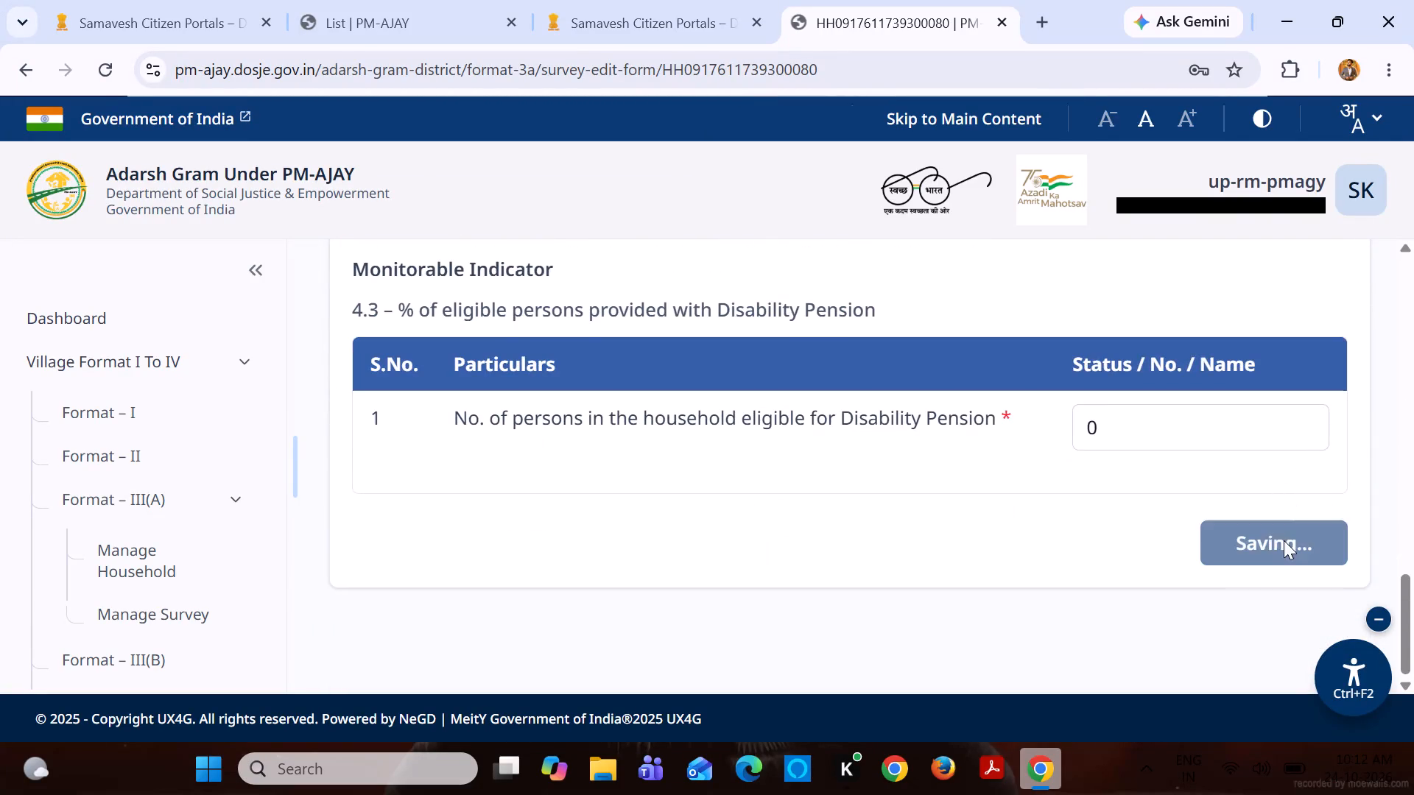
left_click(421, 0)
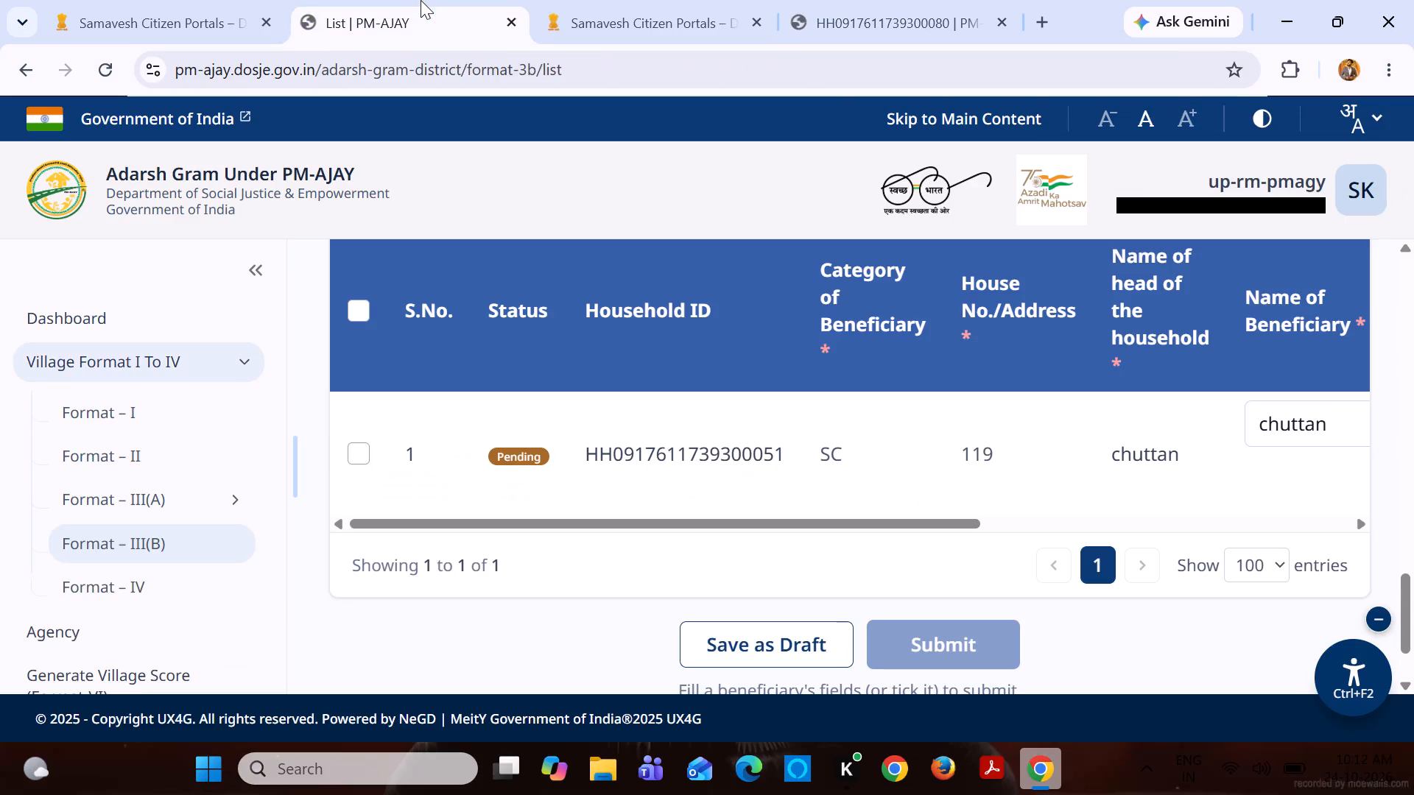
left_click(87, 62)
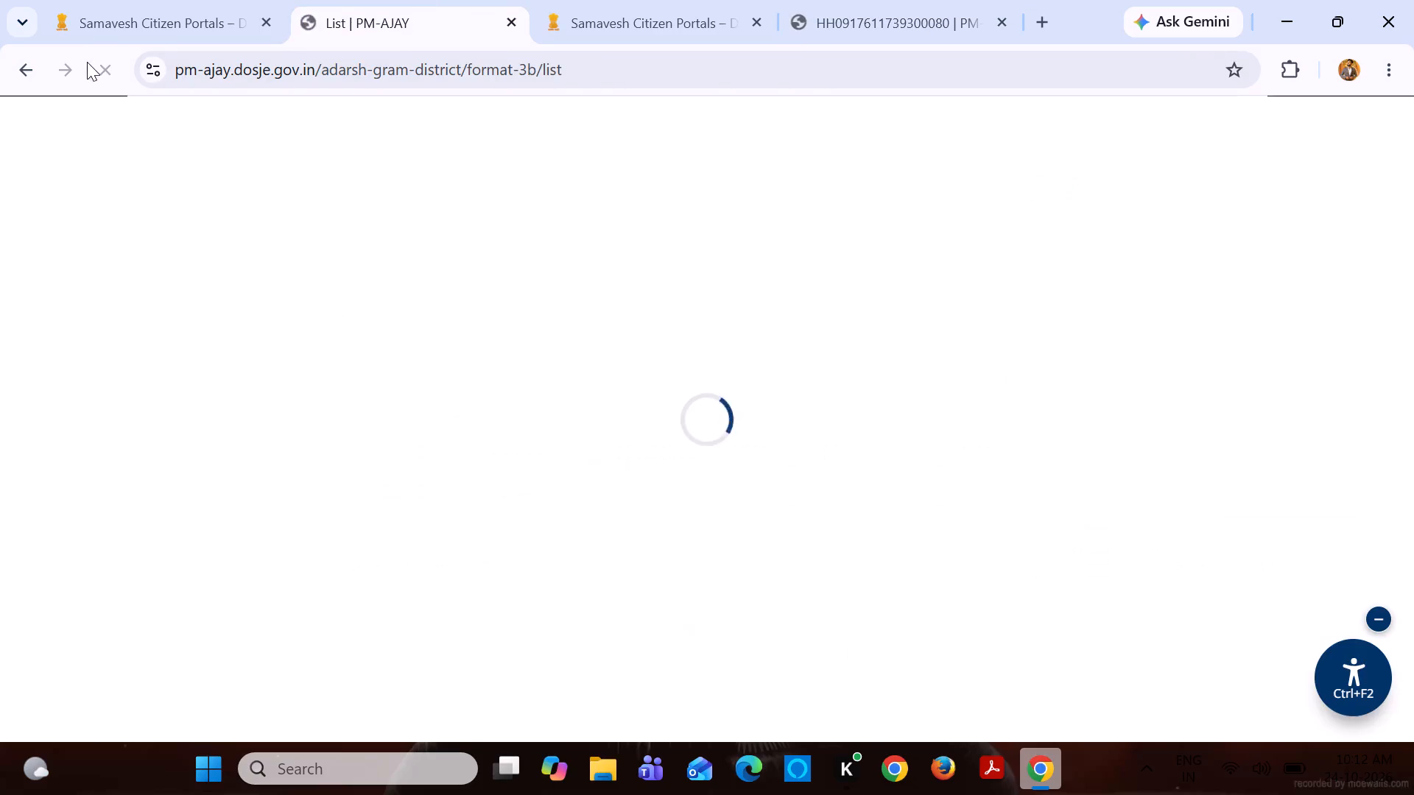
scroll(722, 456, "down", 2)
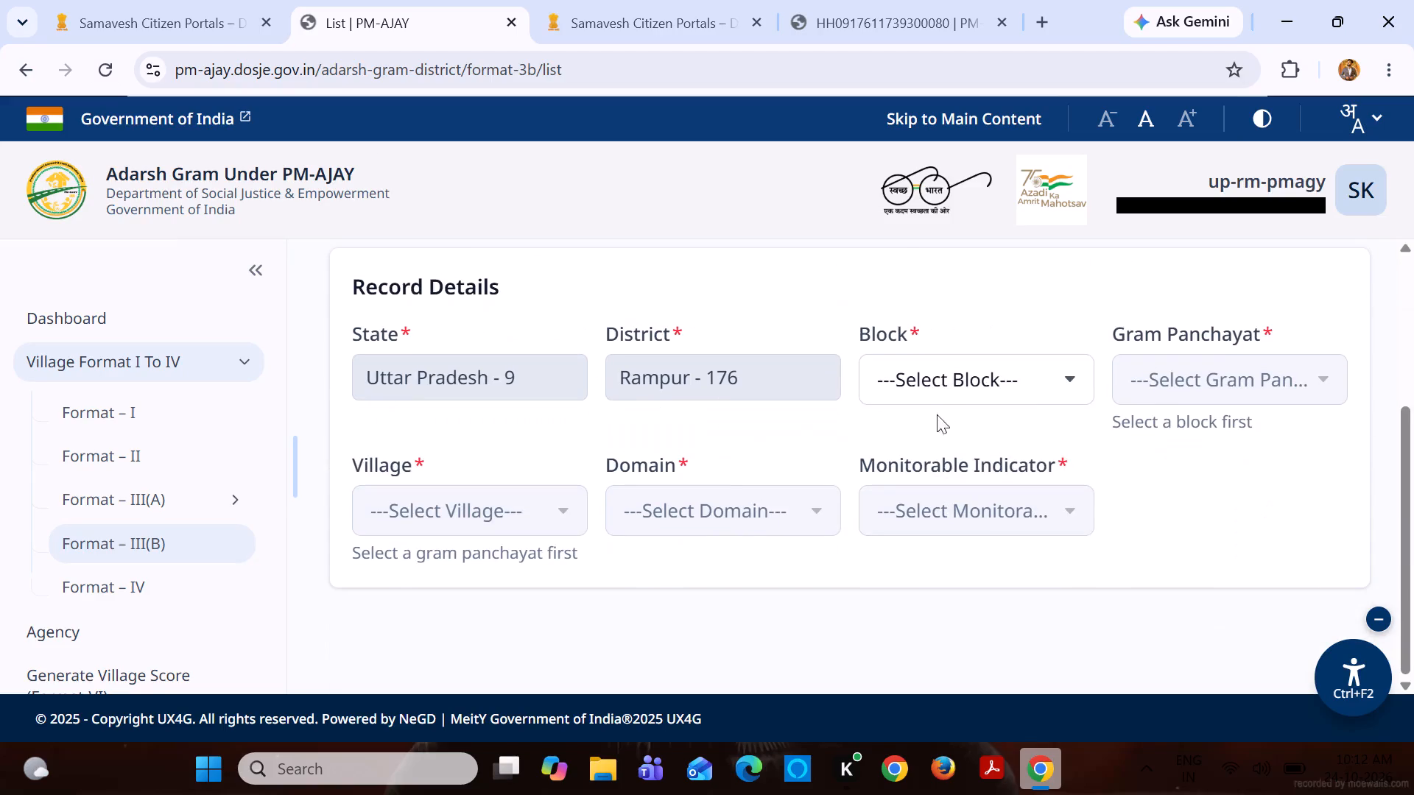
left_click(1026, 381)
left_click(871, 635)
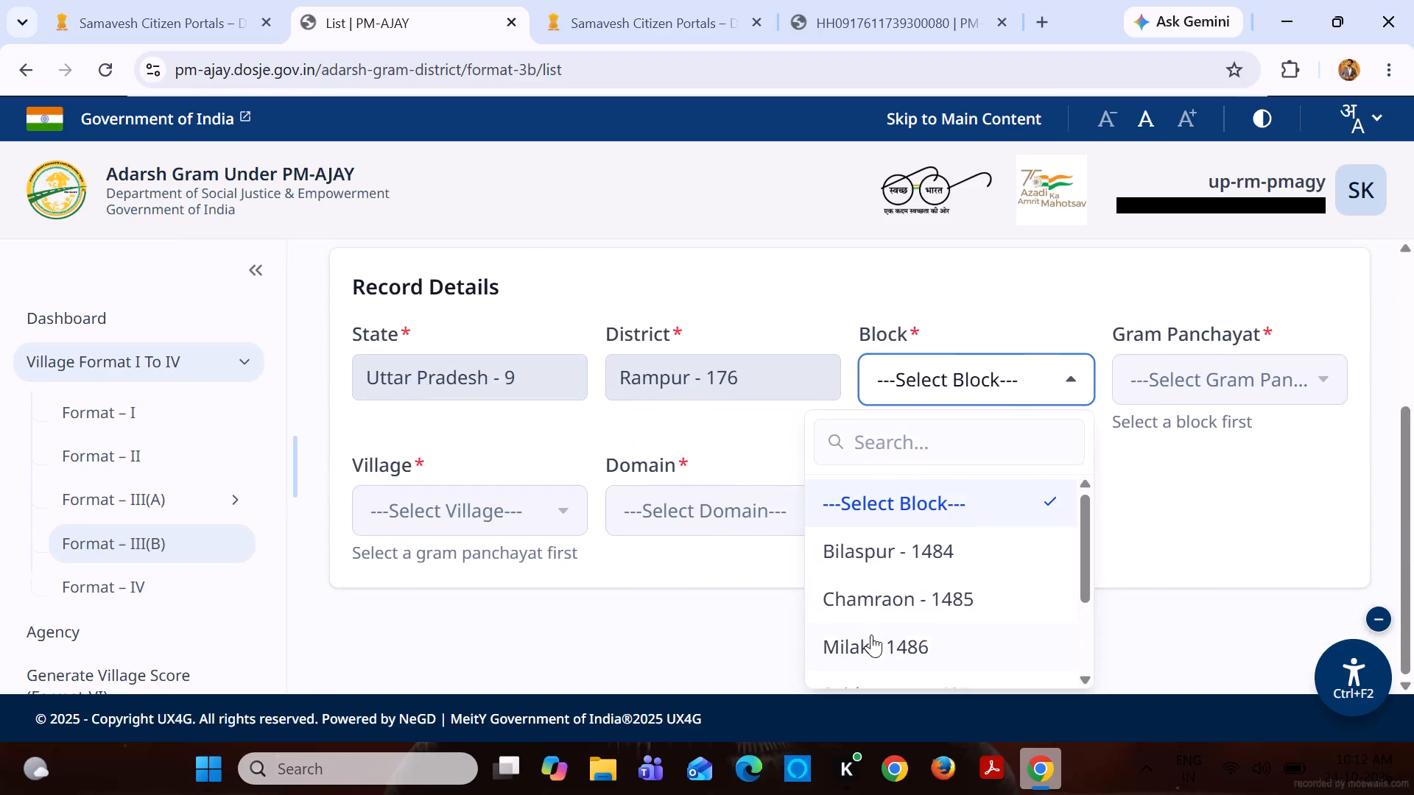
left_click(1212, 354)
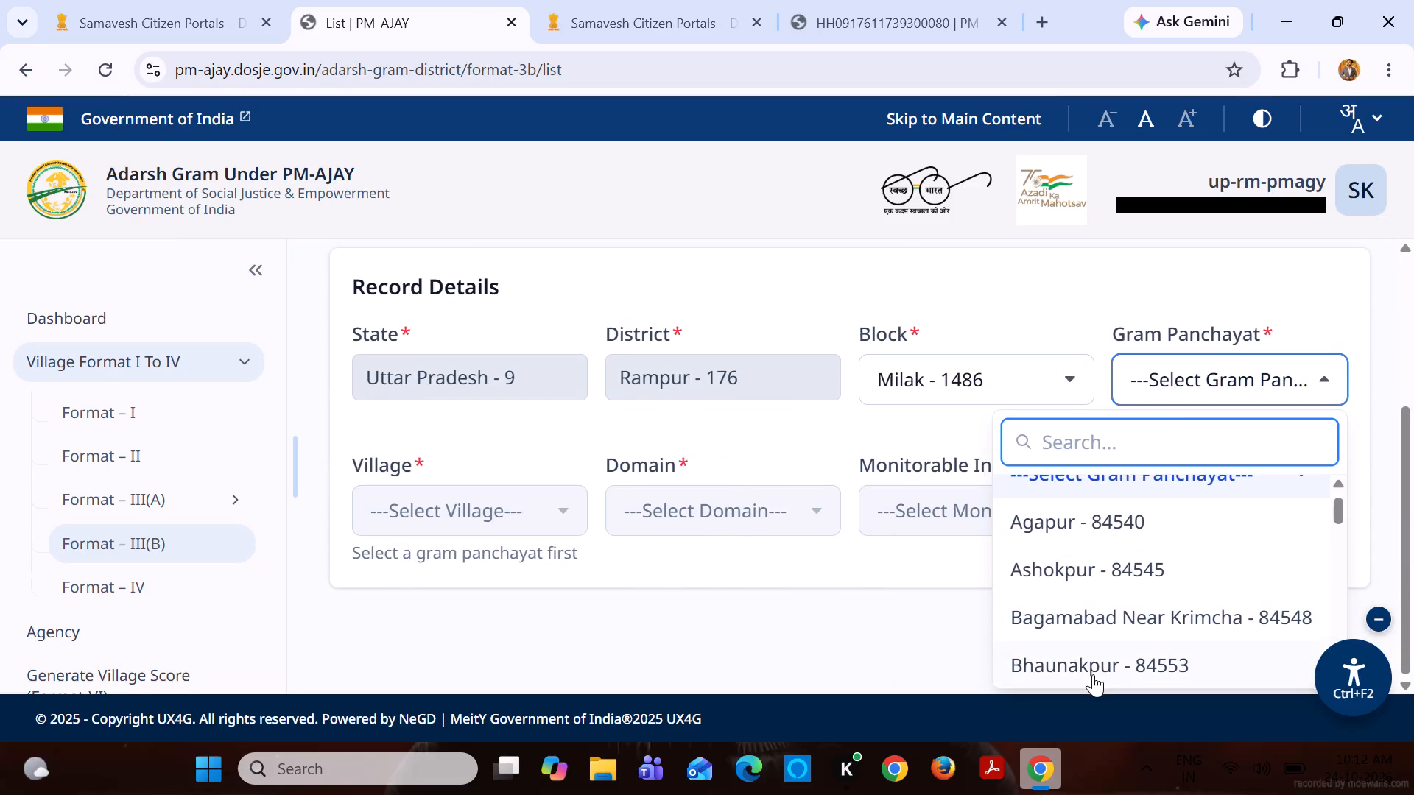
left_click(1093, 674)
left_click(576, 528)
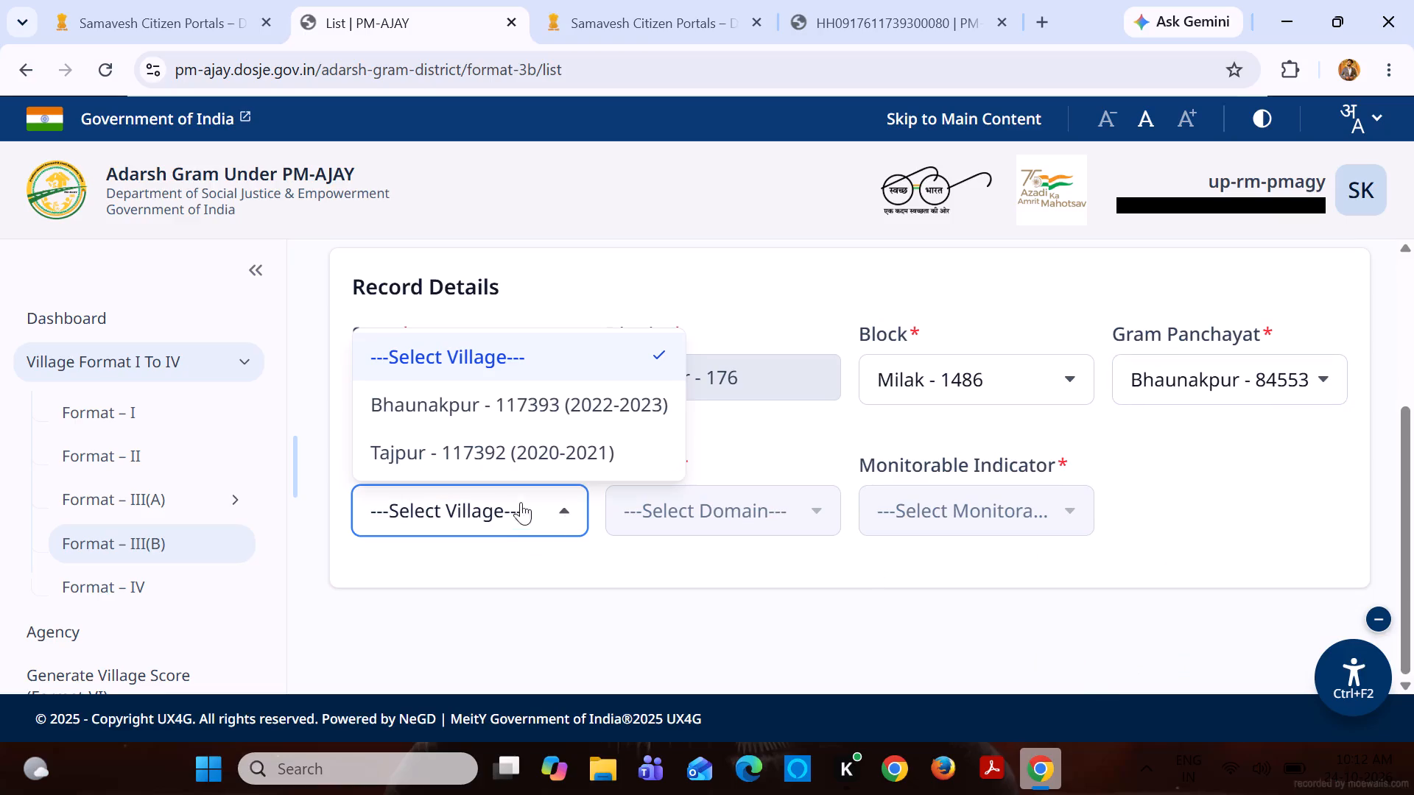
left_click(481, 401)
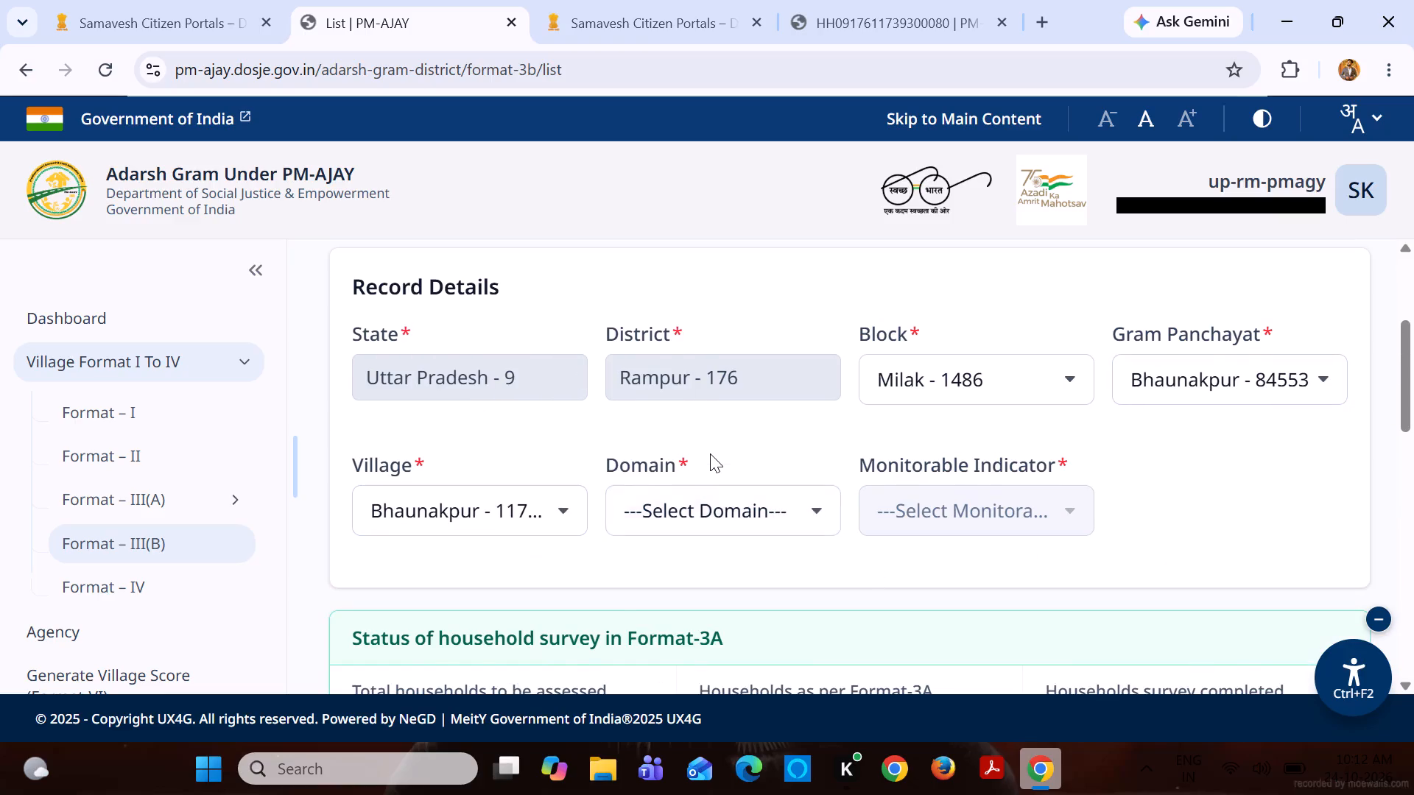
Open the pending beneficiaries of Old Age Pension indicator 4.2 and check which household is listed.
scroll(710, 453, "down", 8)
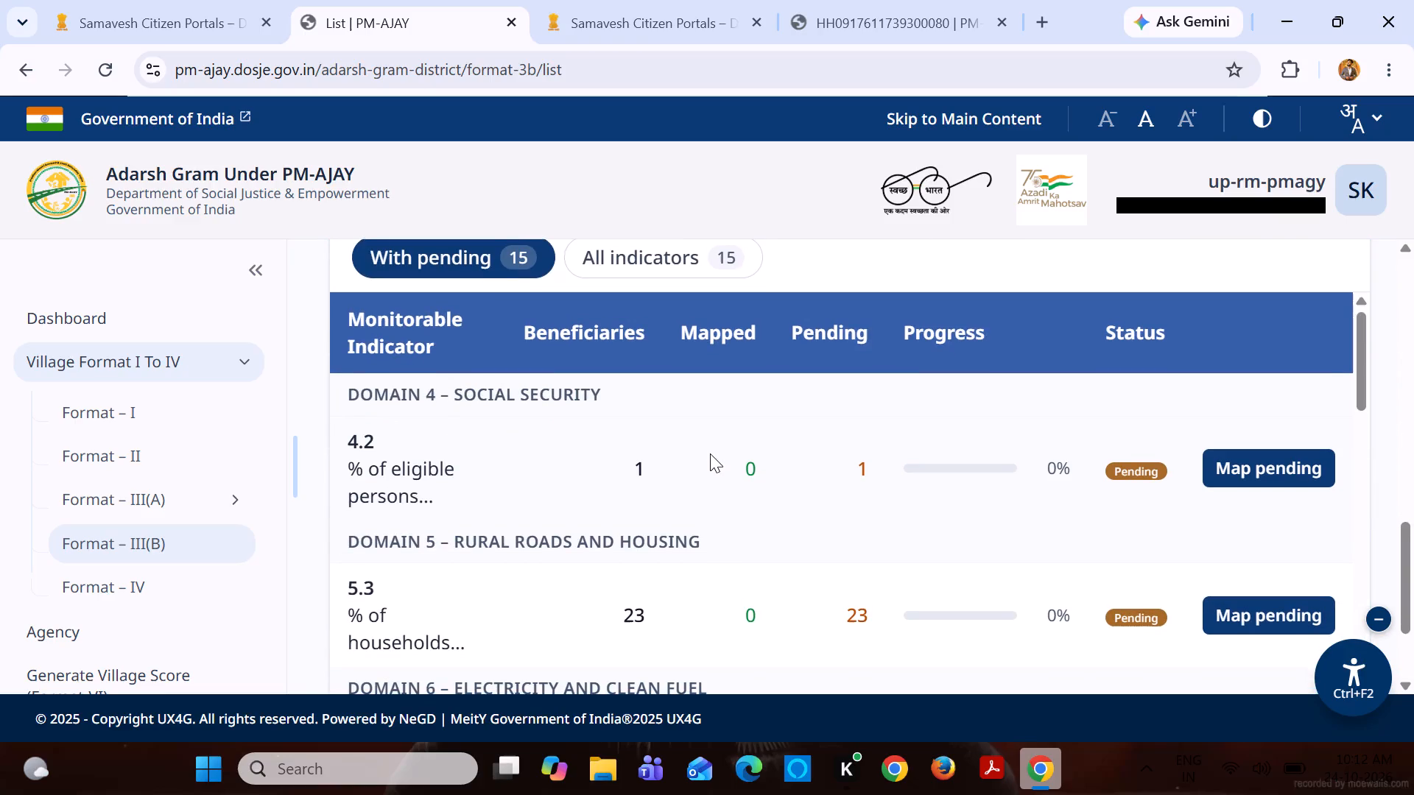
left_click(1265, 464)
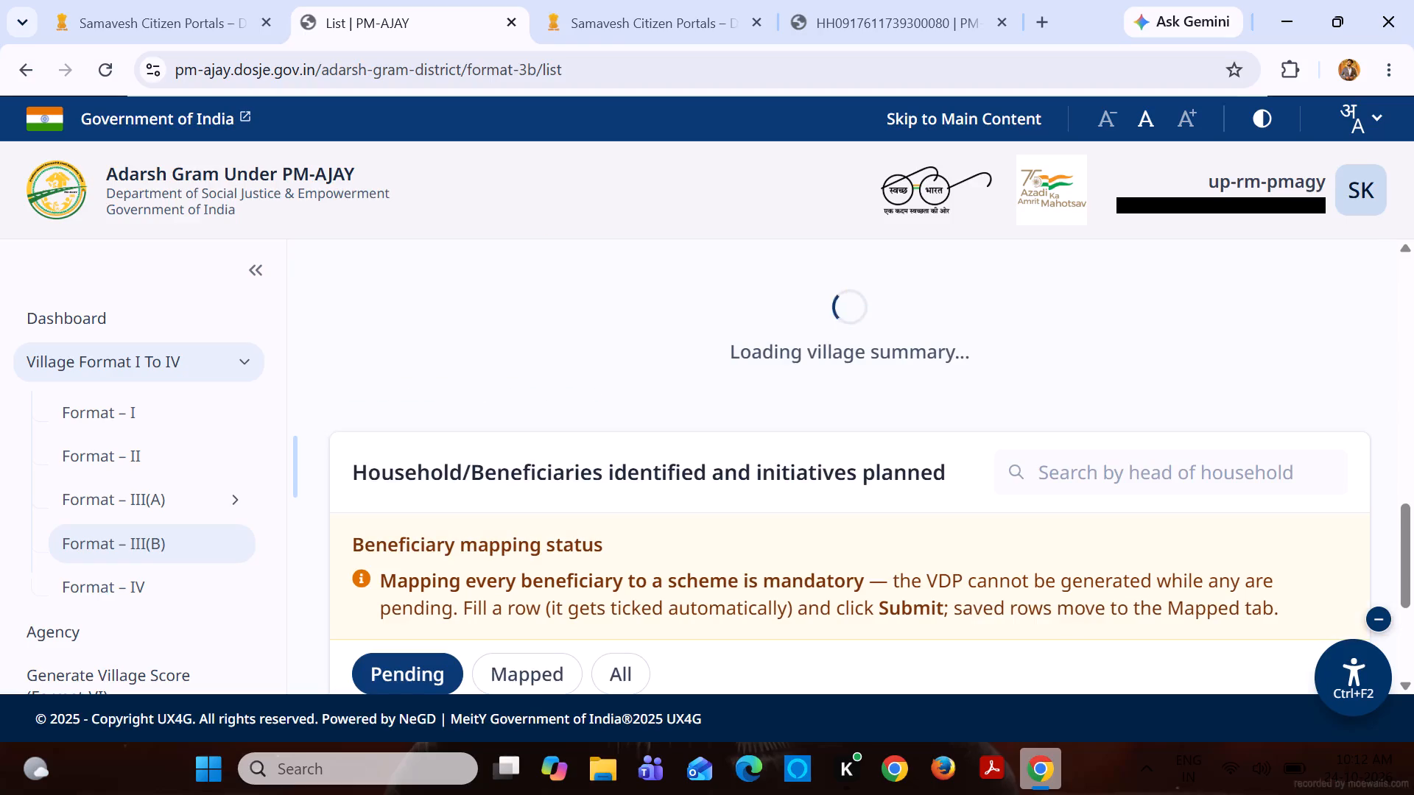
scroll(1265, 464, "down", 4)
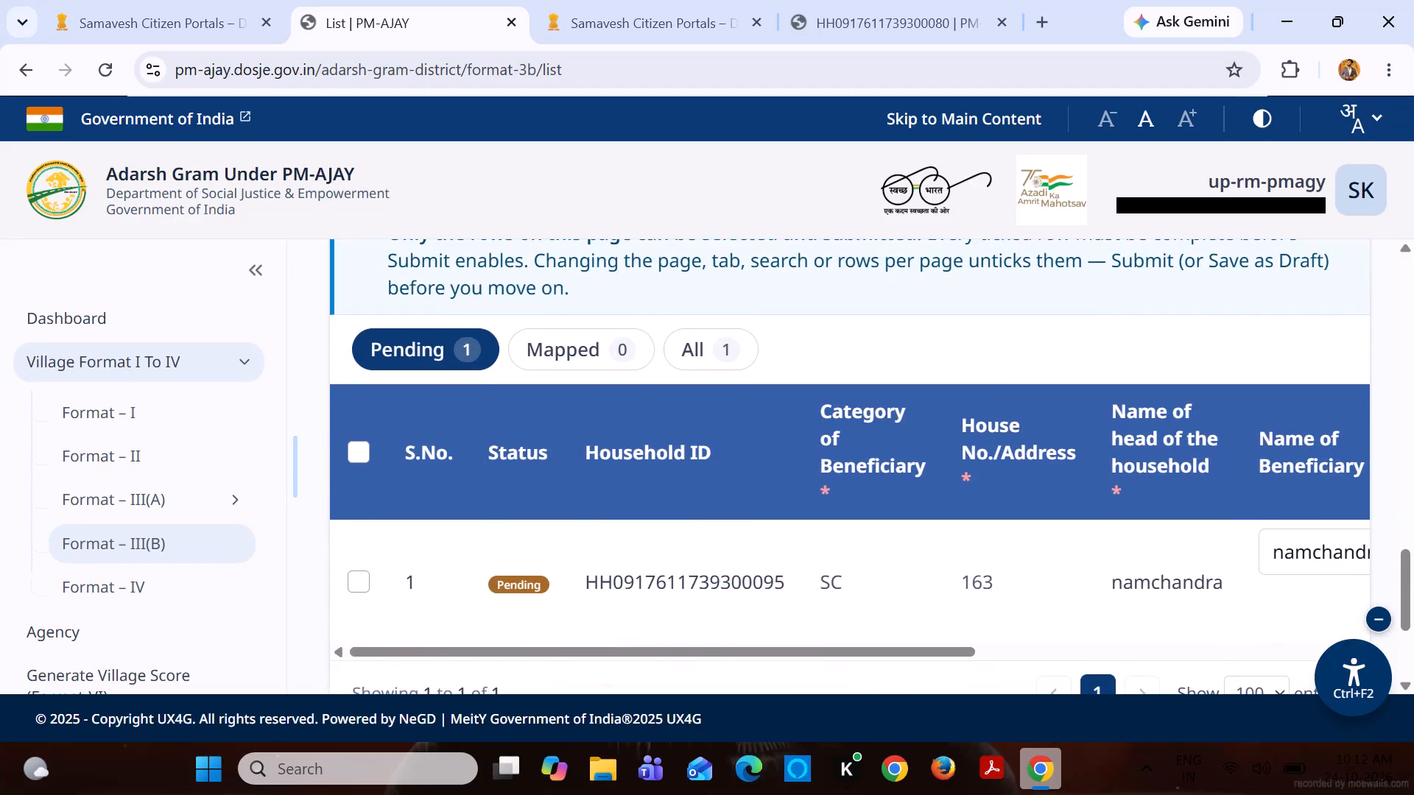
Return to the Format-III(A) household list, find house number 163 on page 2 and open its survey for editing.
left_click(897, 0)
scroll(992, 381, "up", 8)
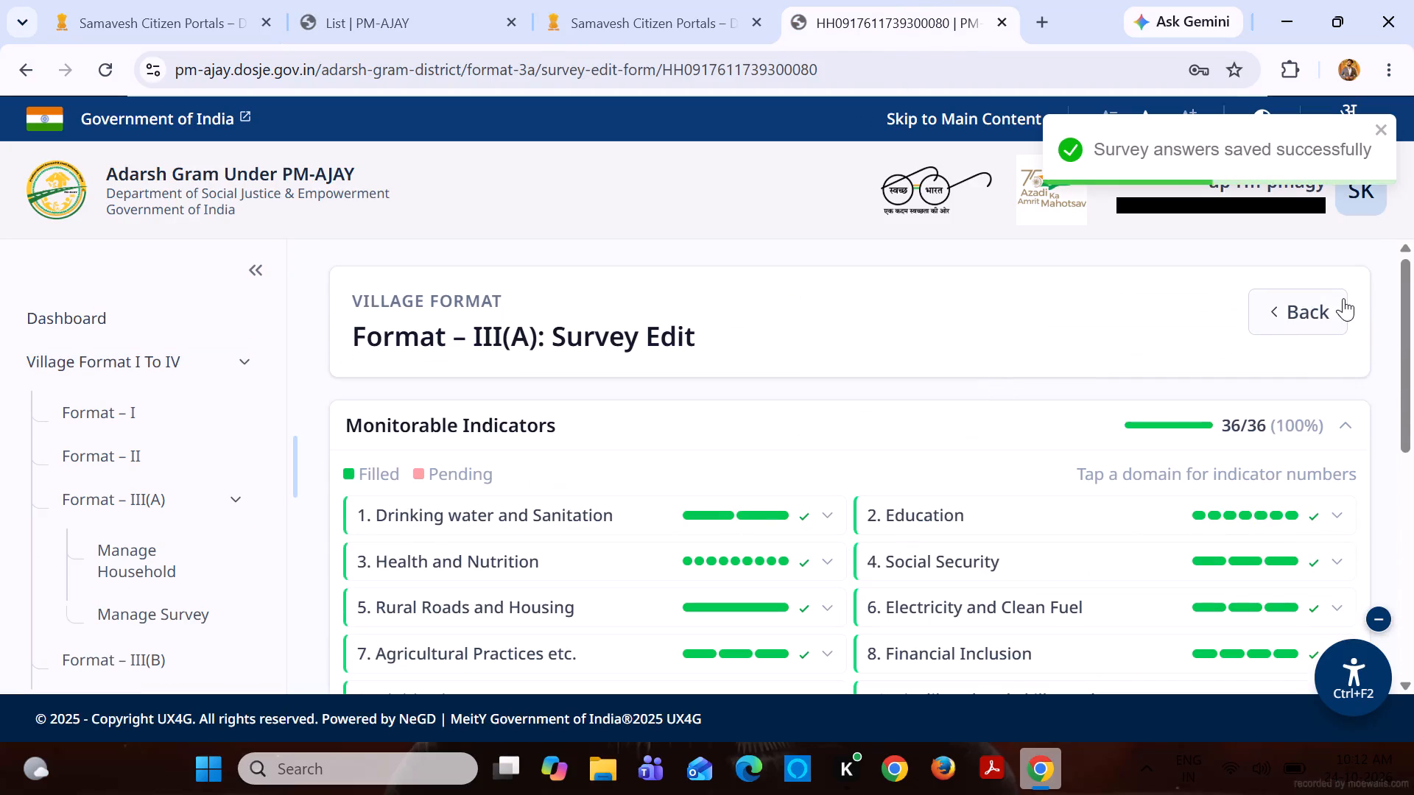
left_click(1343, 298)
scroll(1126, 457, "down", 3)
scroll(1051, 523, "down", 4)
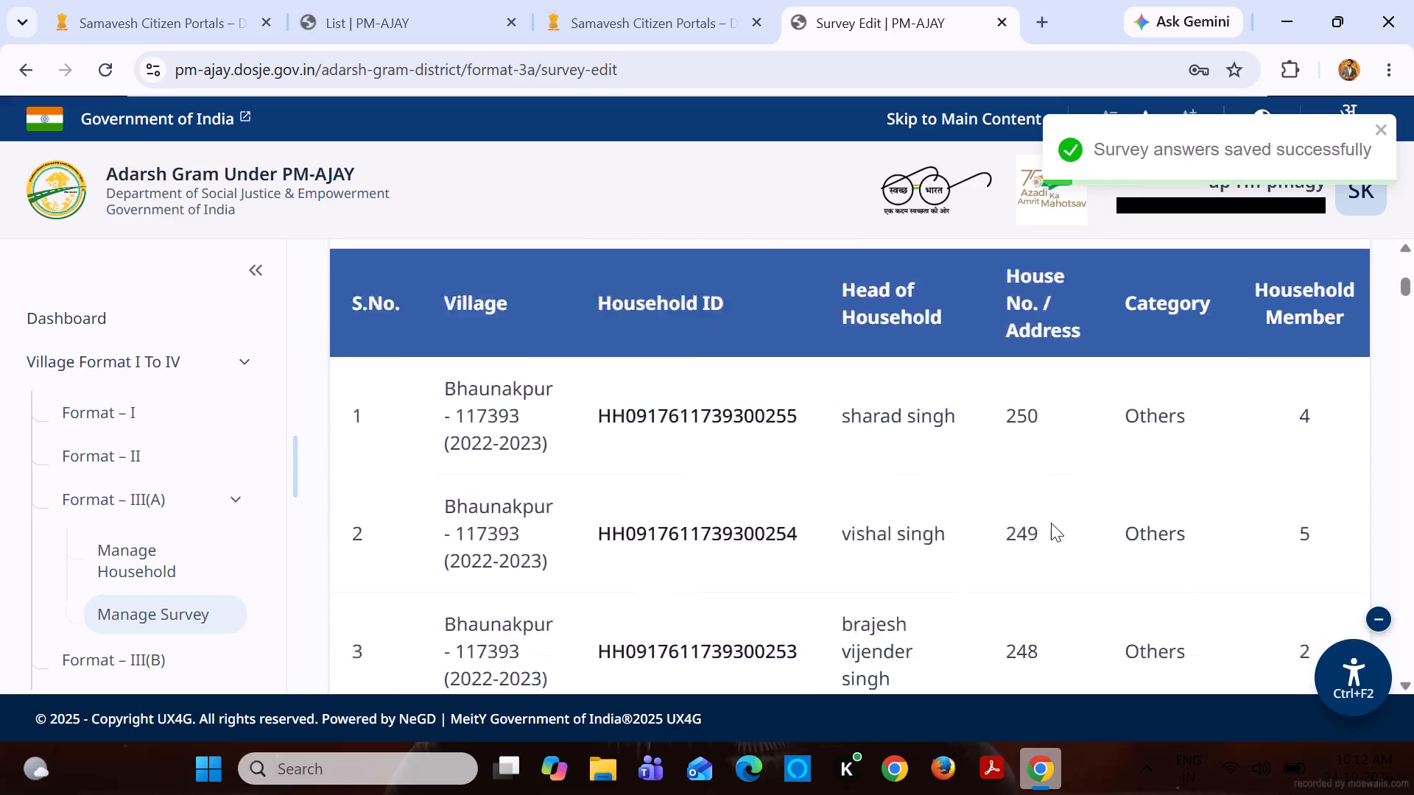
scroll(1051, 523, "down", 3)
scroll(1030, 539, "down", 20)
scroll(1030, 539, "down", 15)
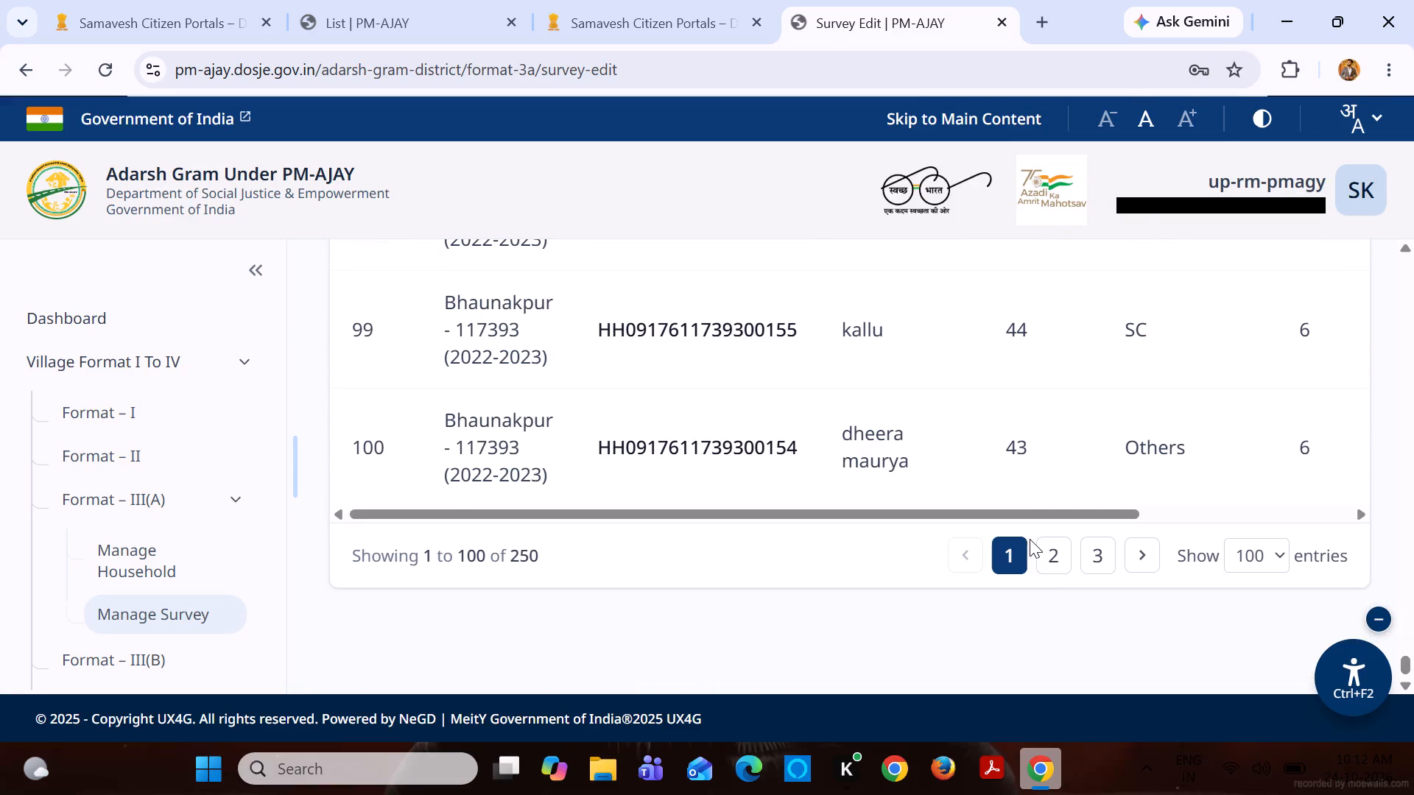
left_click(1049, 557)
scroll(1041, 447, "up", 7)
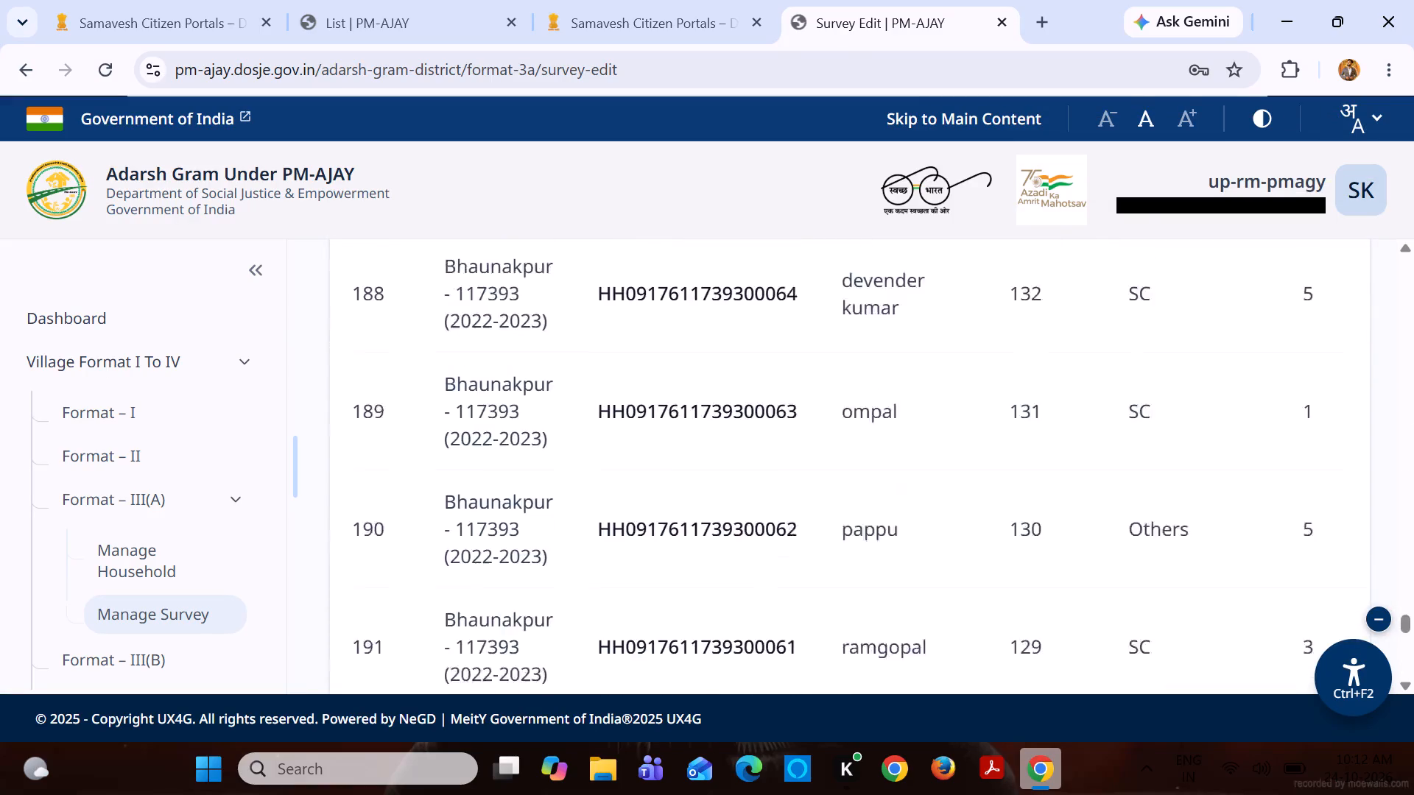
scroll(1041, 447, "up", 9)
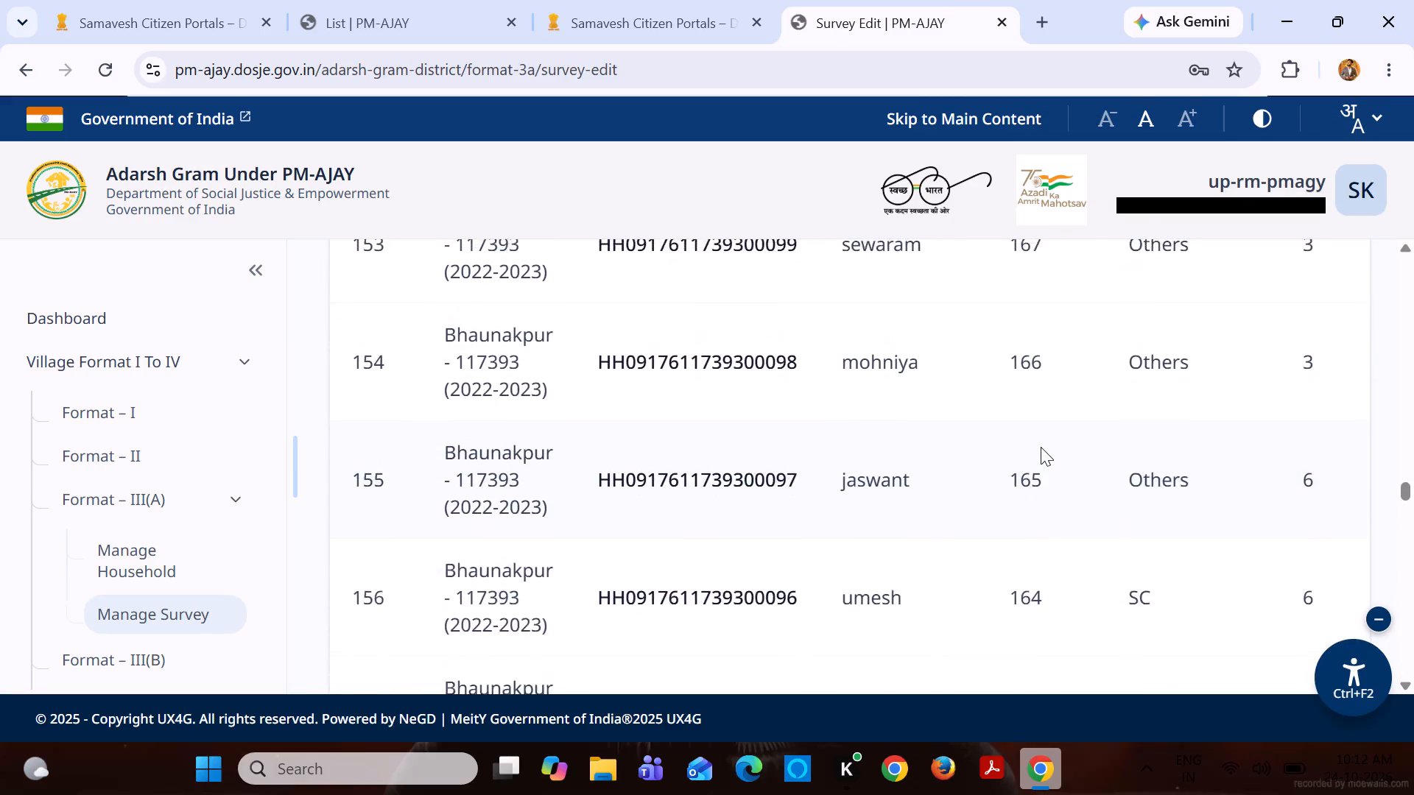
scroll(1041, 447, "up", 2)
scroll(1041, 447, "left", 5)
scroll(1041, 447, "up", 1)
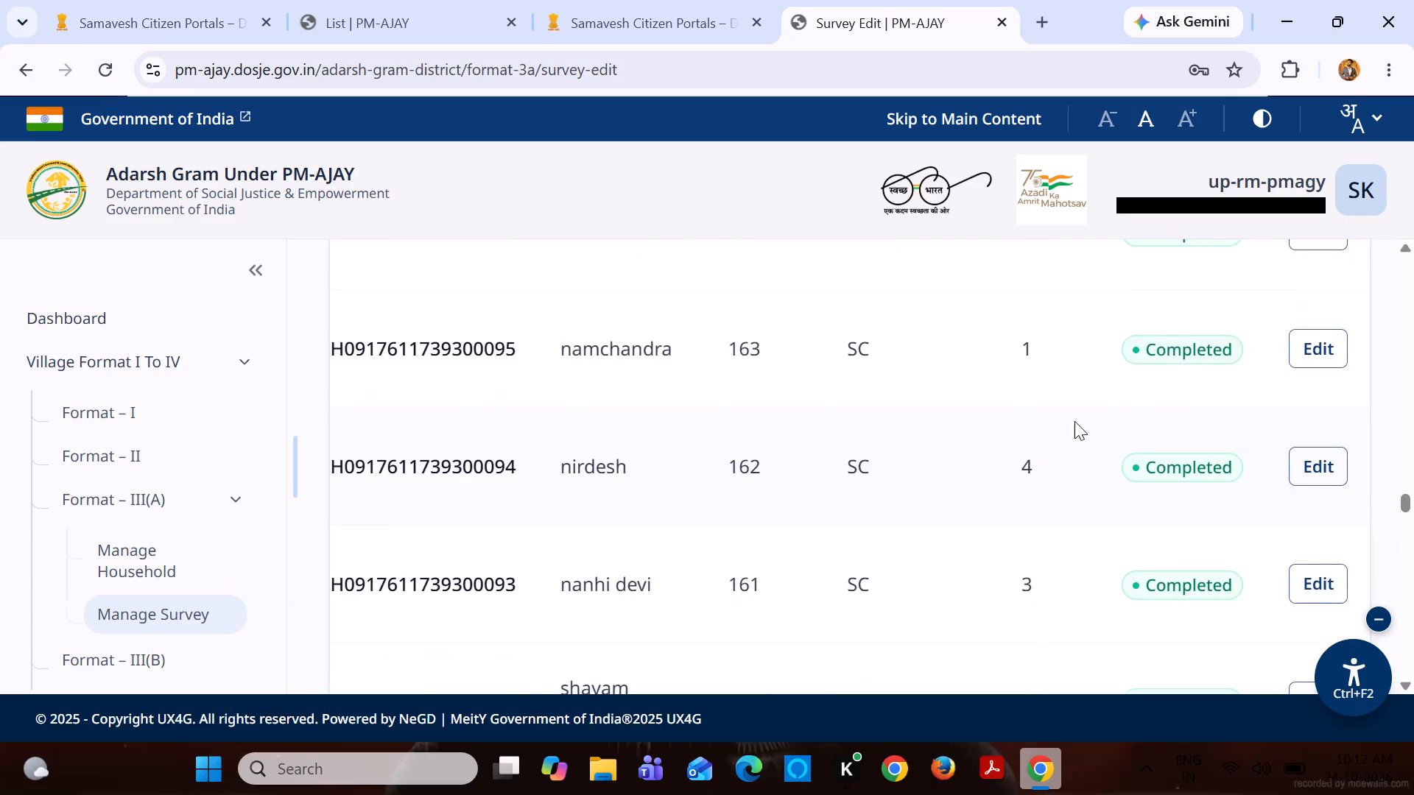
left_click(1342, 344)
In domain 4 – Social Security, set house number 163's persons eligible for Old Age Pension to 0 and save the domain.
scroll(1208, 411, "down", 2)
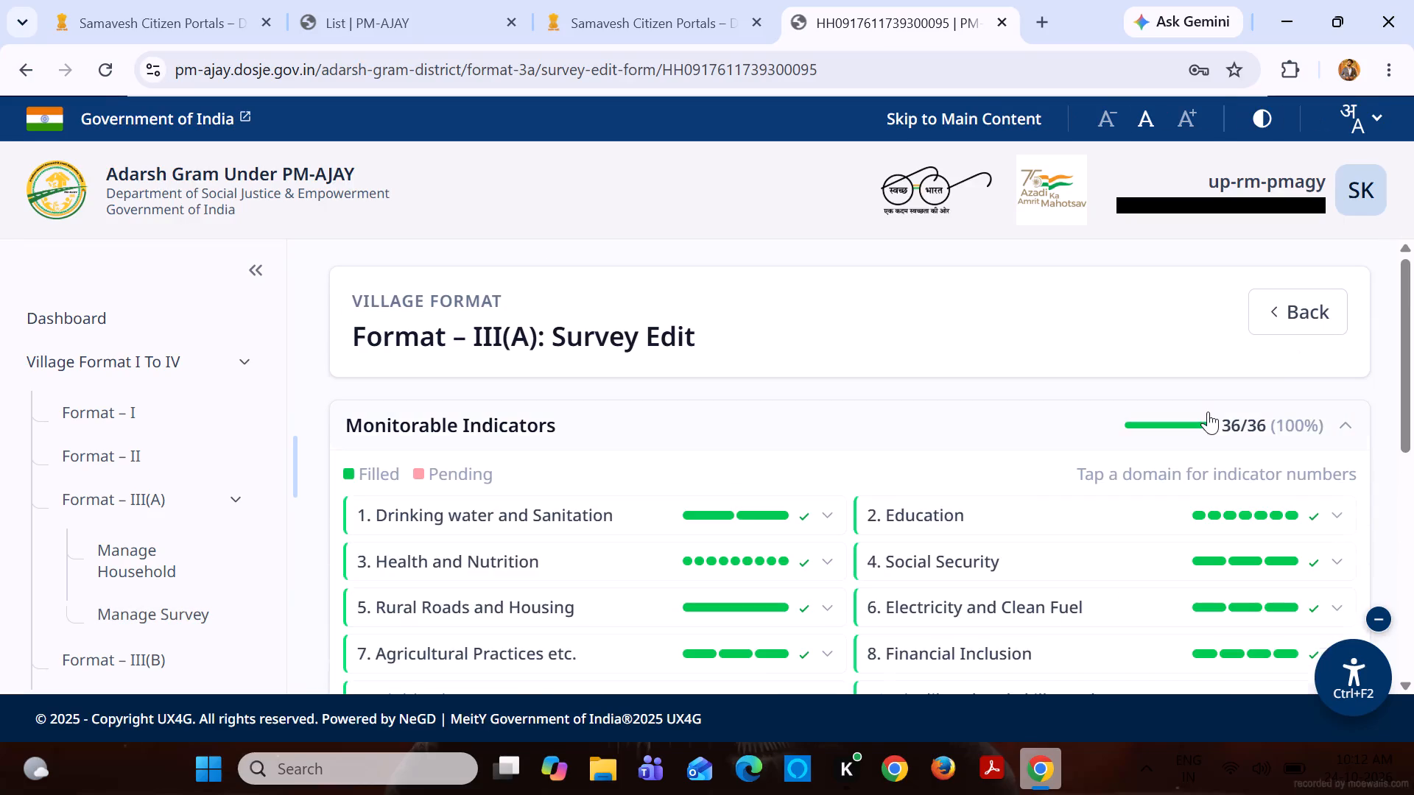
scroll(1208, 411, "down", 7)
left_click(953, 507)
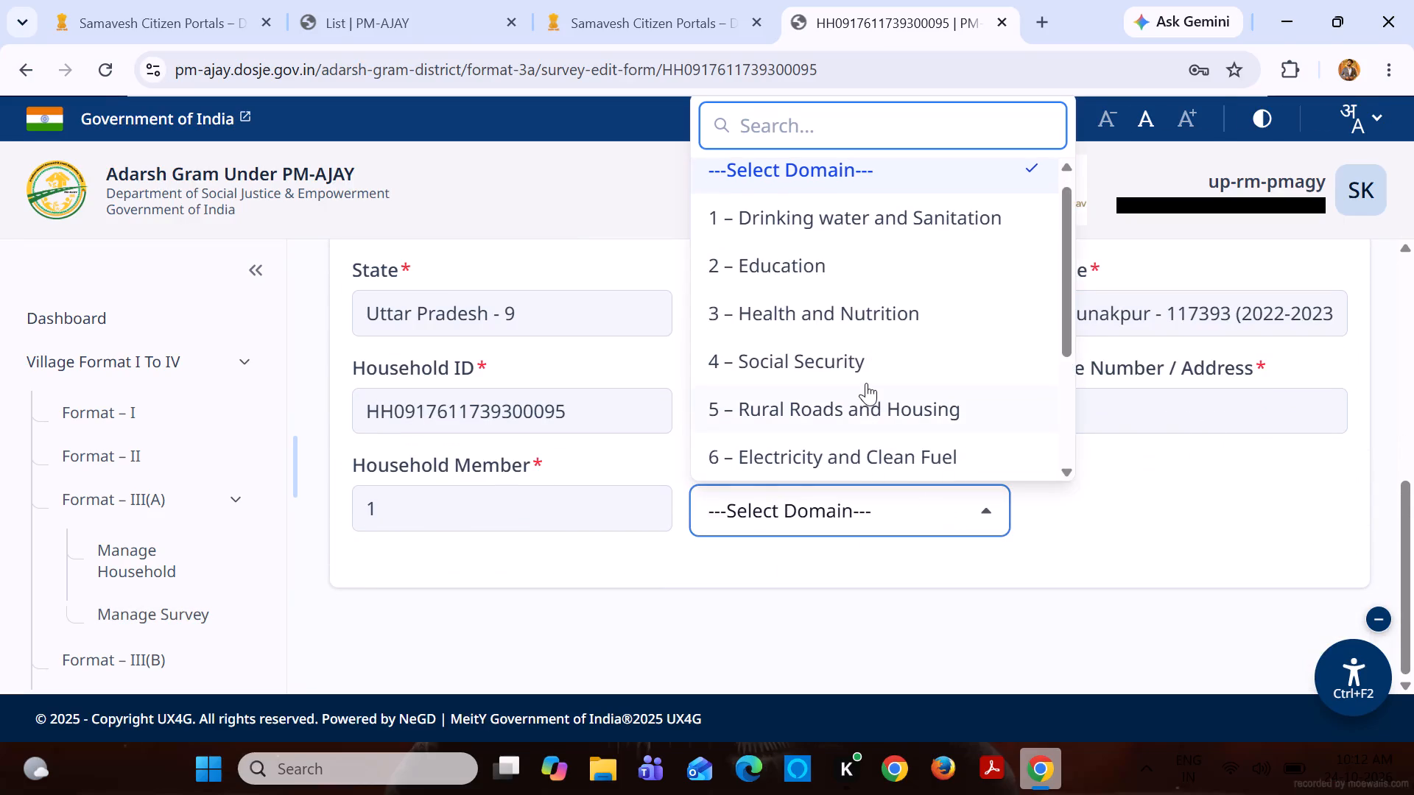
left_click(866, 381)
scroll(1040, 596, "down", 2)
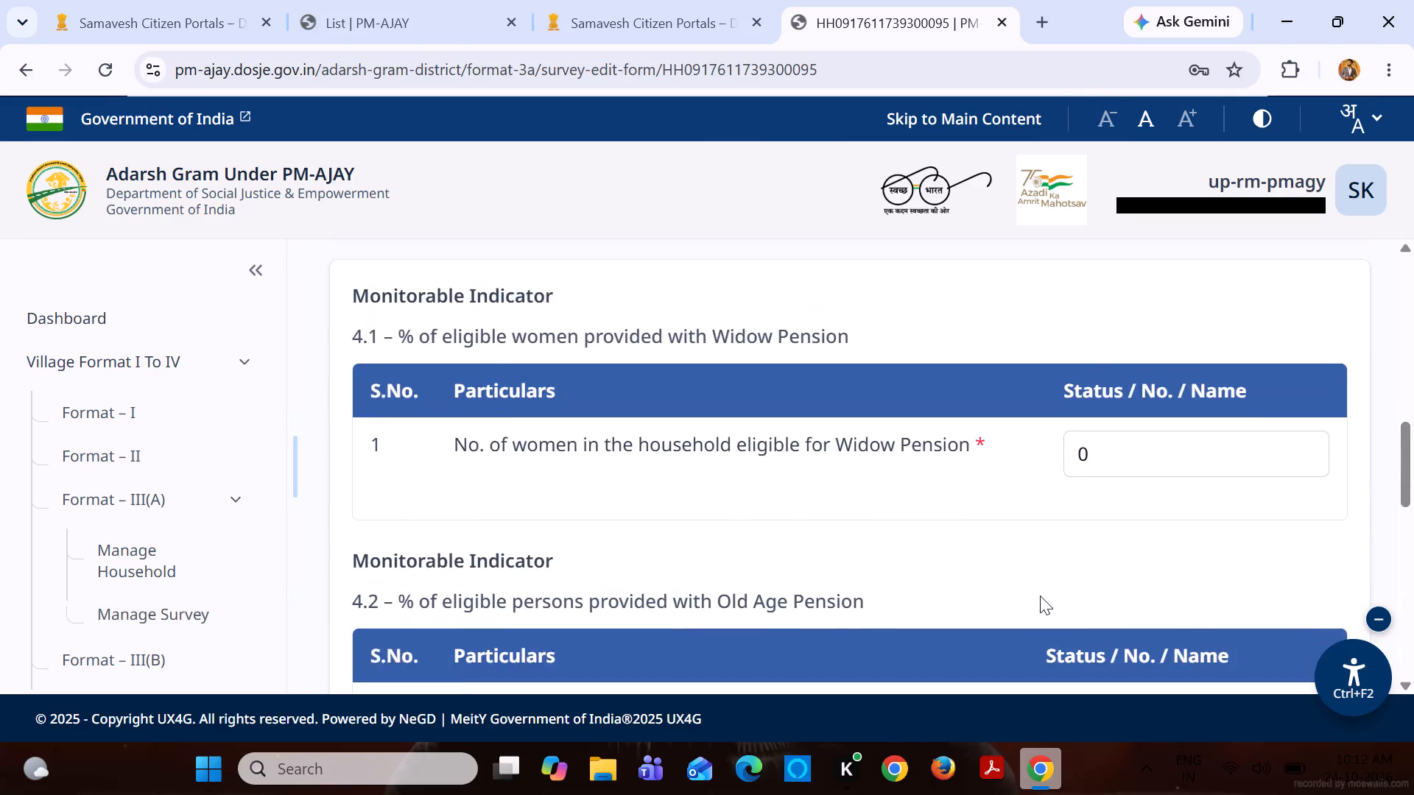
scroll(1143, 551, "down", 4)
left_click(1136, 376)
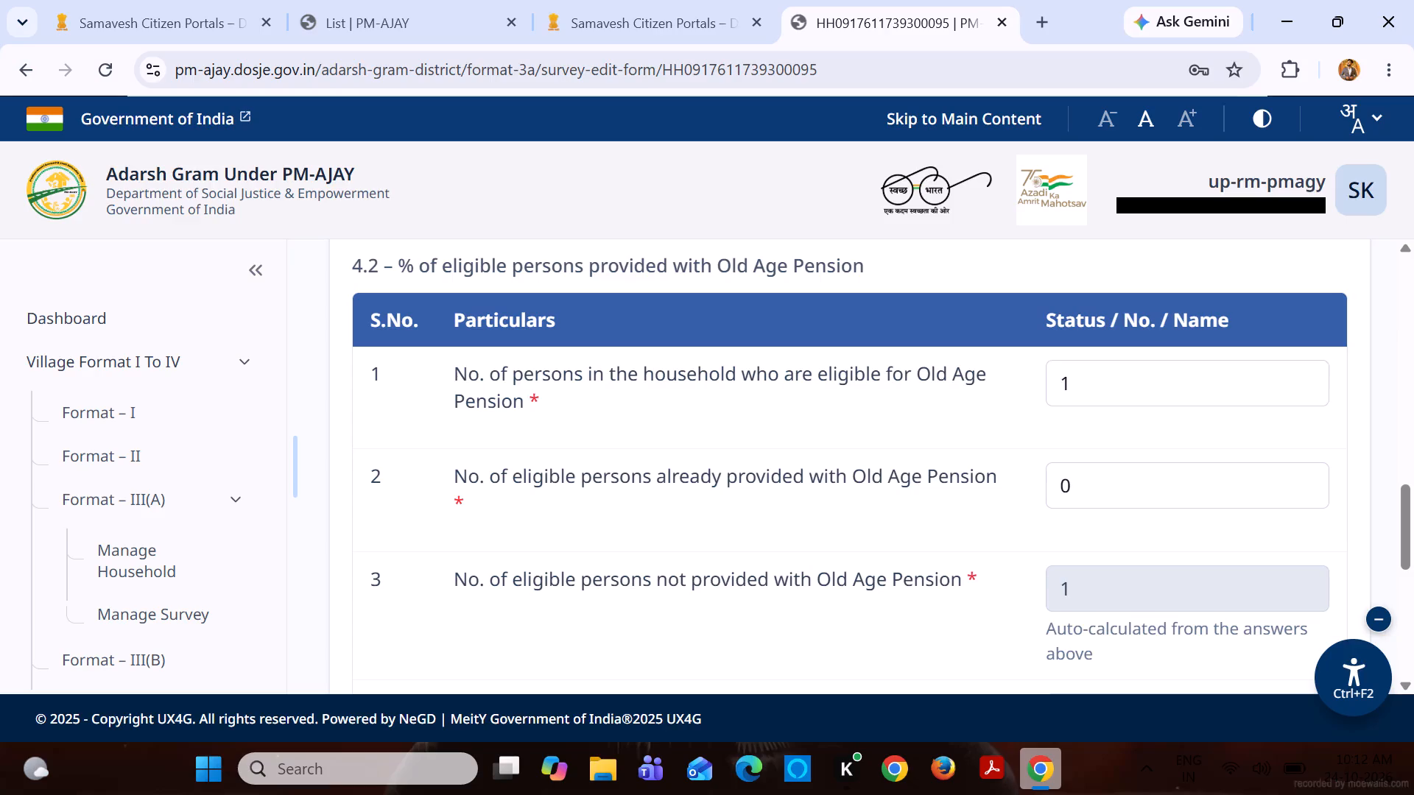
key("BackSpace")
key("0")
scroll(1136, 376, "down", 6)
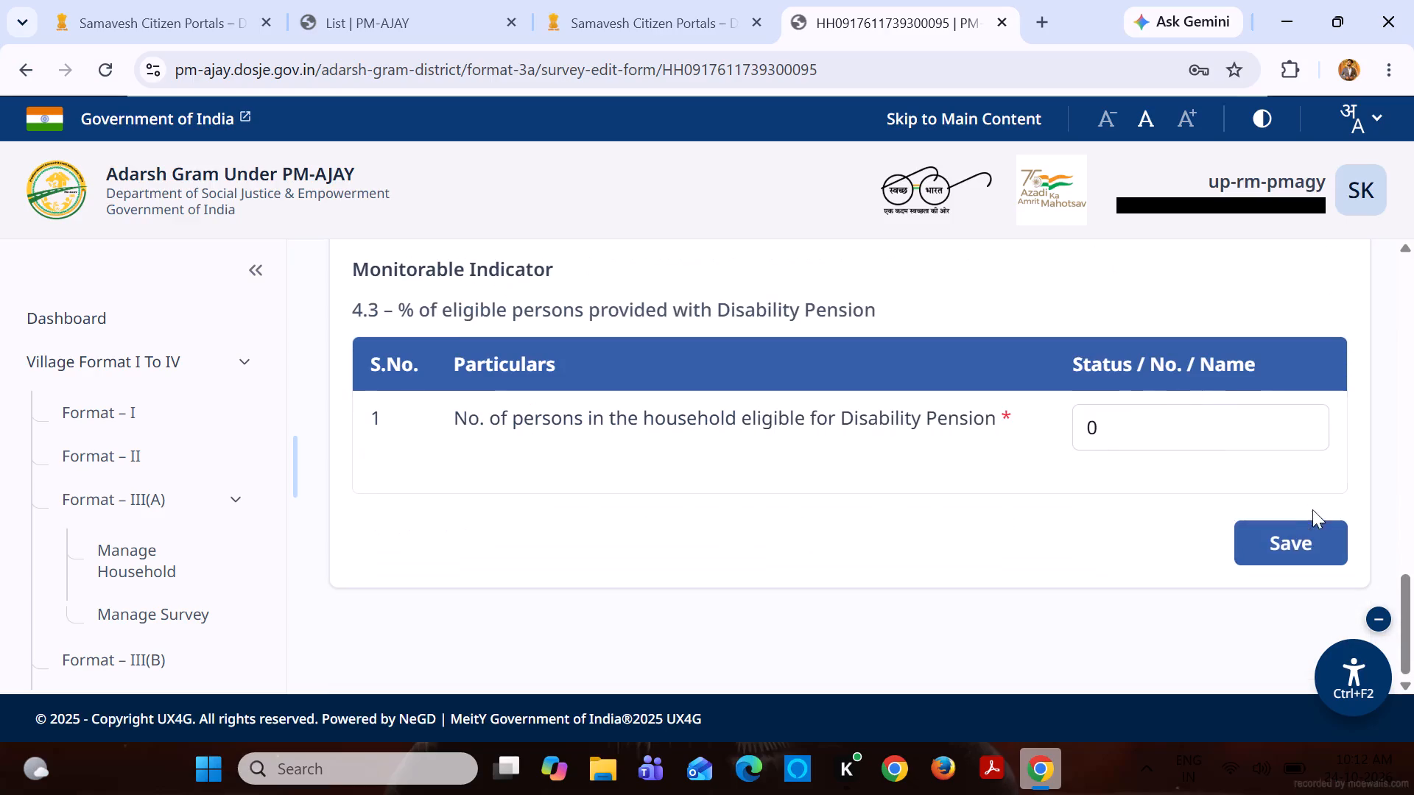
left_click(1311, 536)
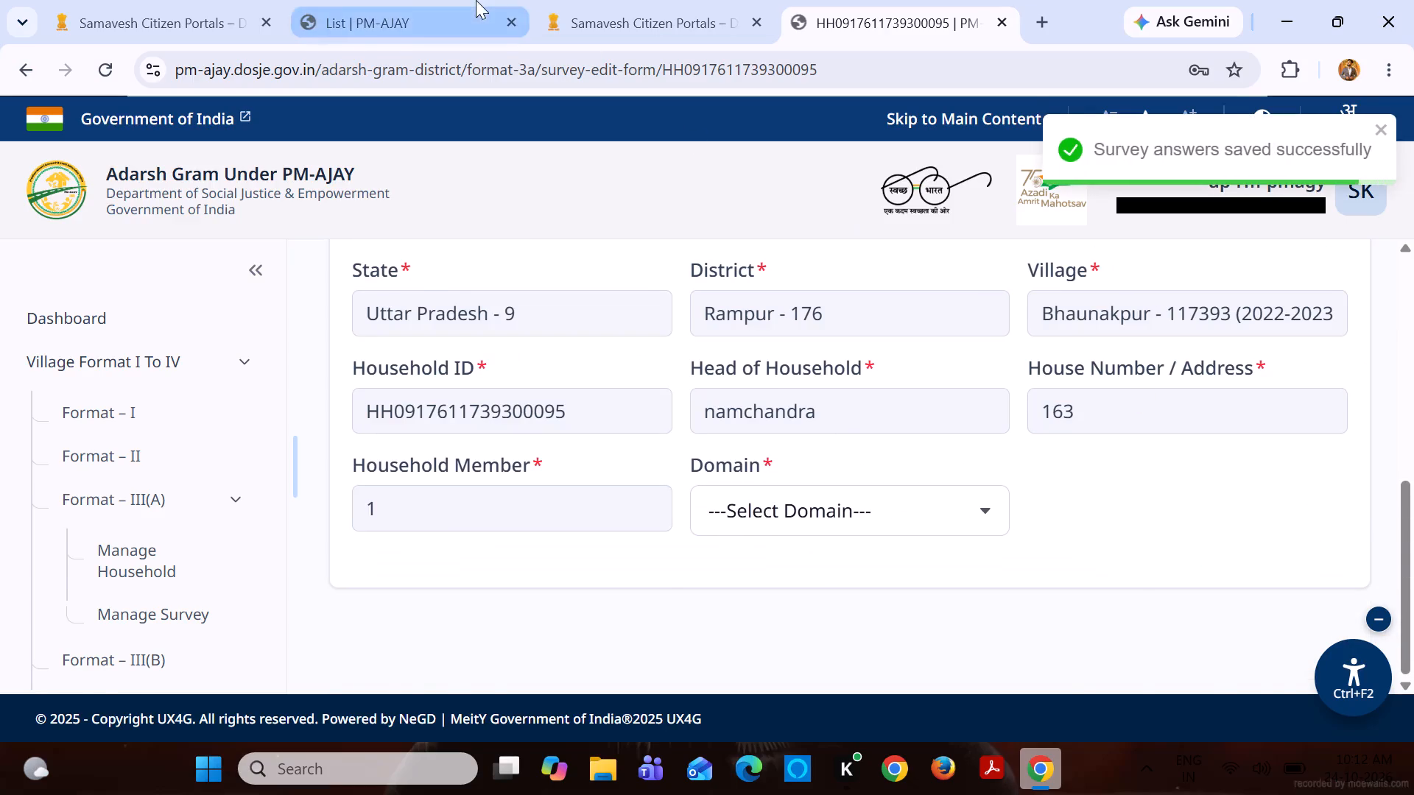
left_click(476, 0)
left_click(103, 71)
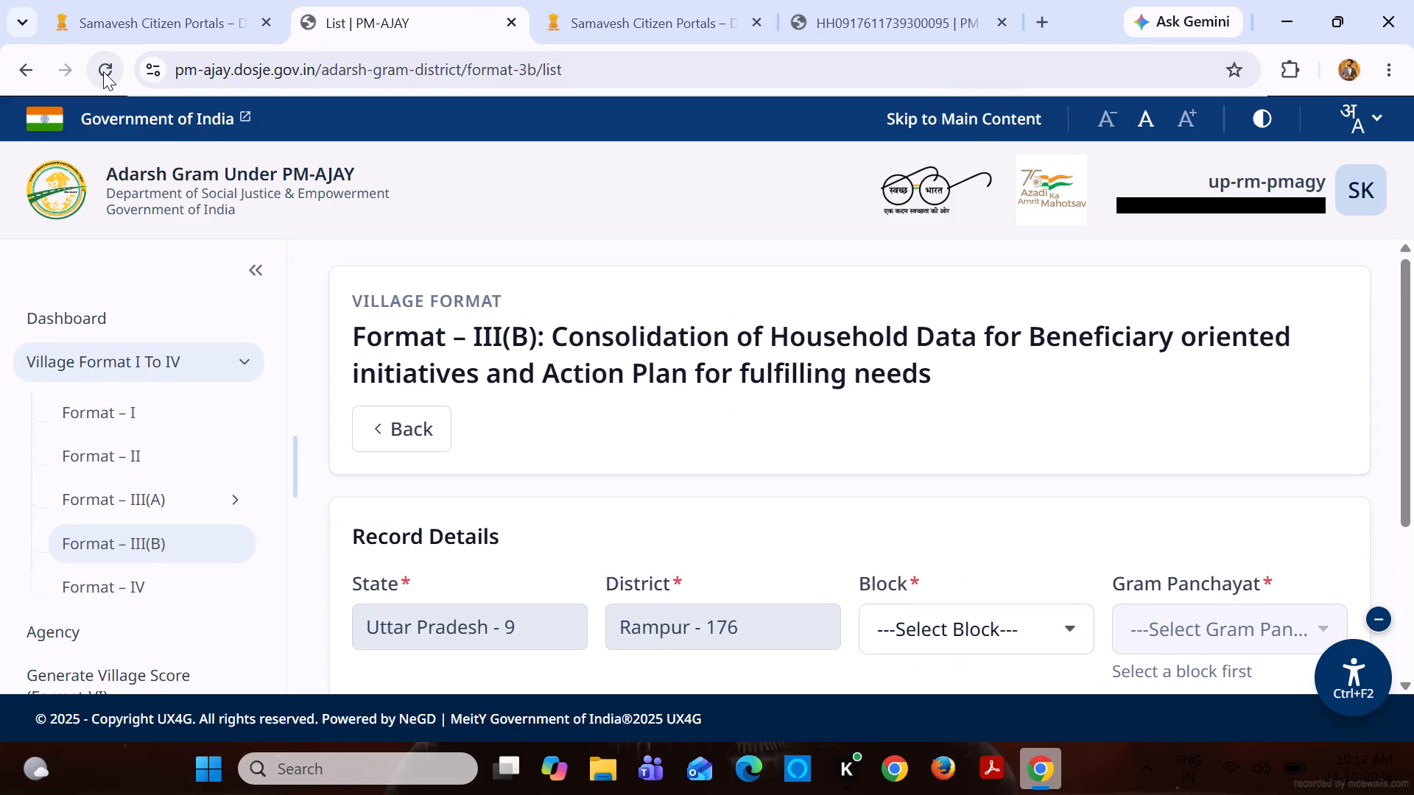
scroll(103, 71, "down", 4)
scroll(921, 364, "down", 3)
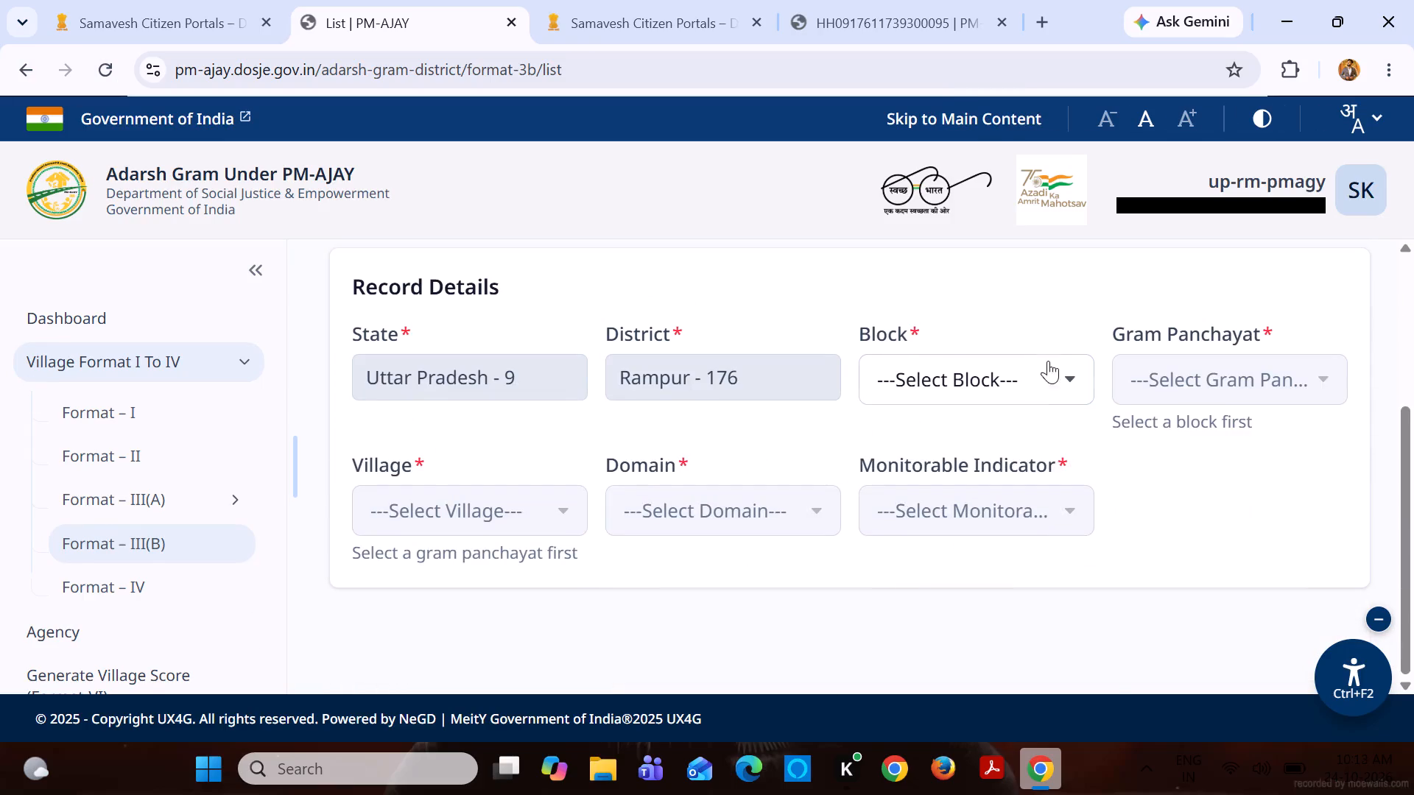
left_click(1038, 384)
left_click(900, 626)
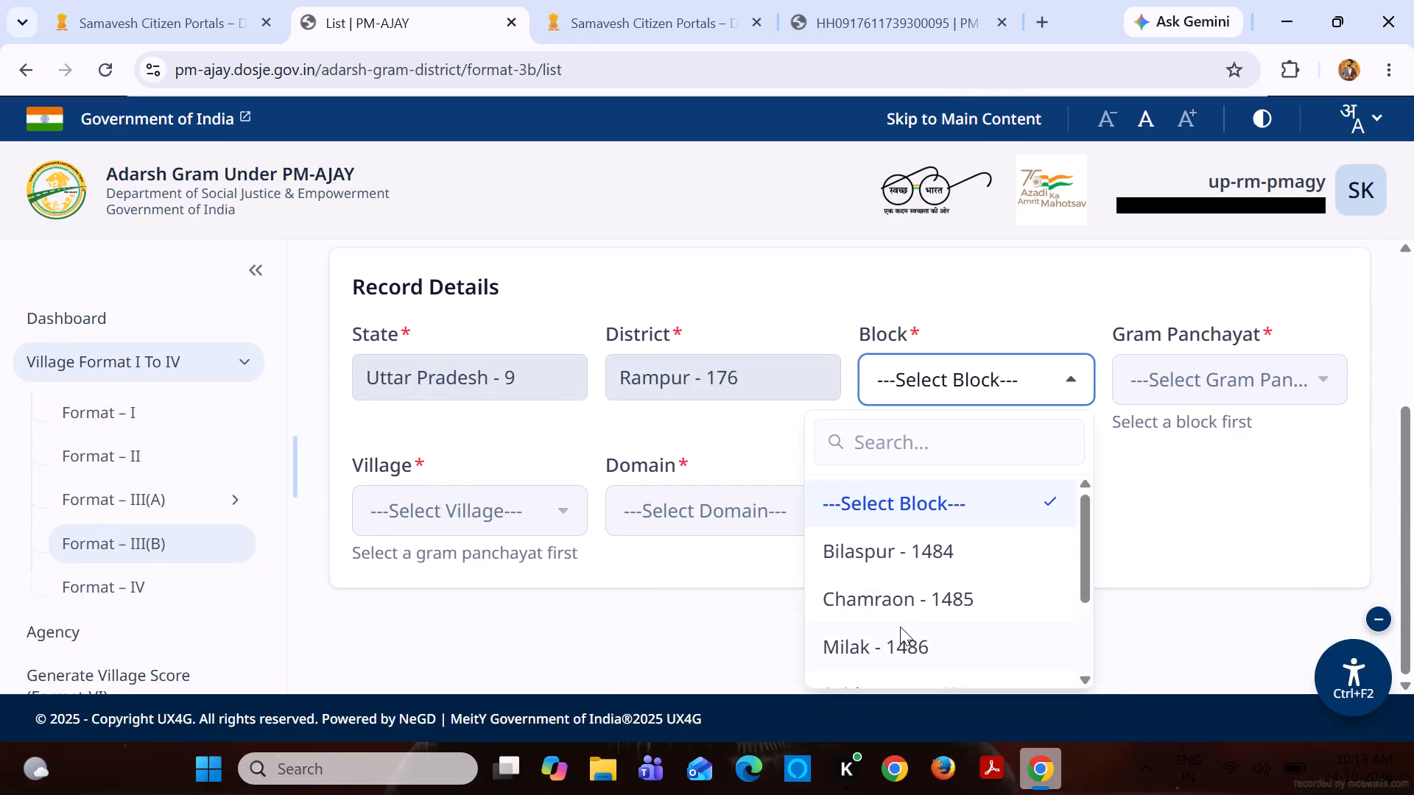
left_click(1245, 375)
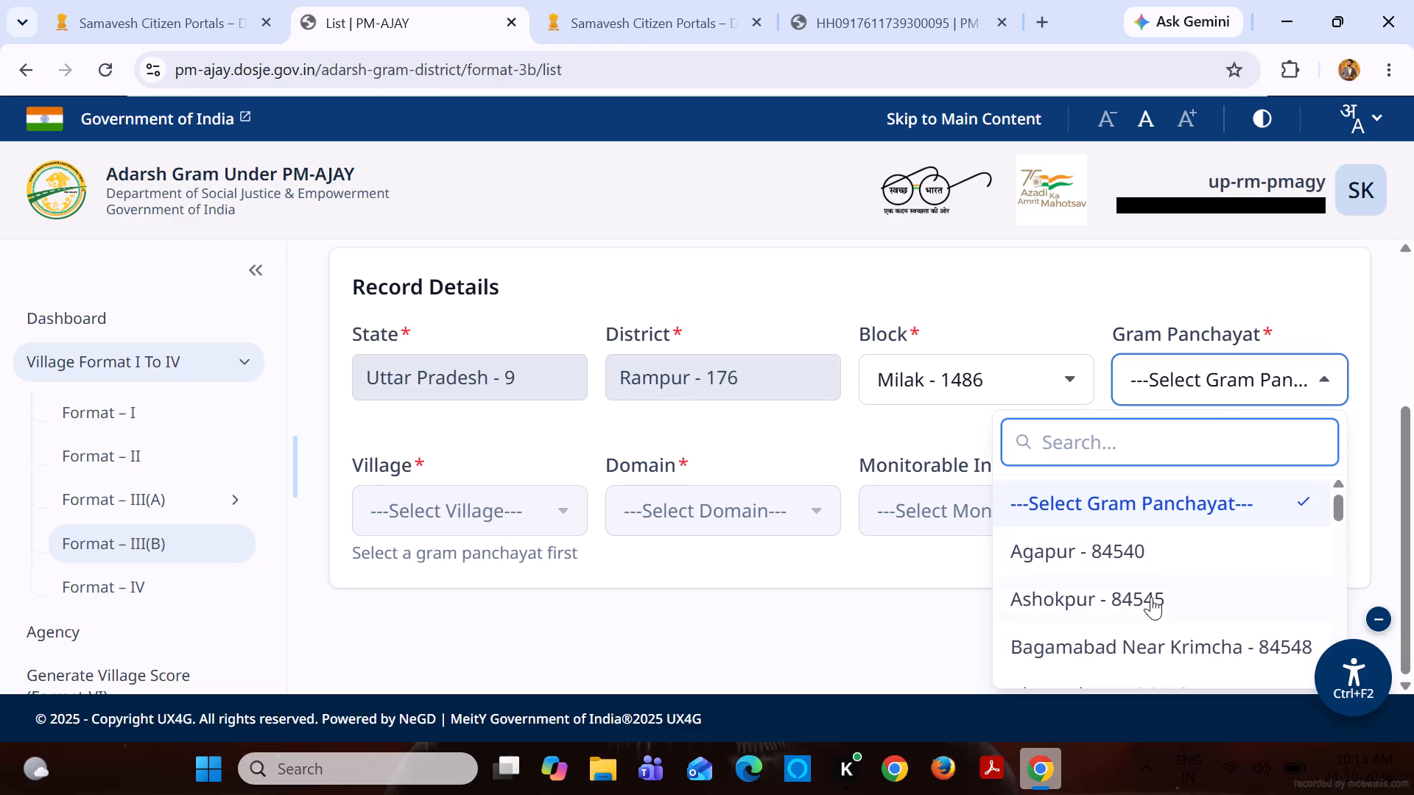
scroll(1151, 597, "down", 1)
left_click(1117, 573)
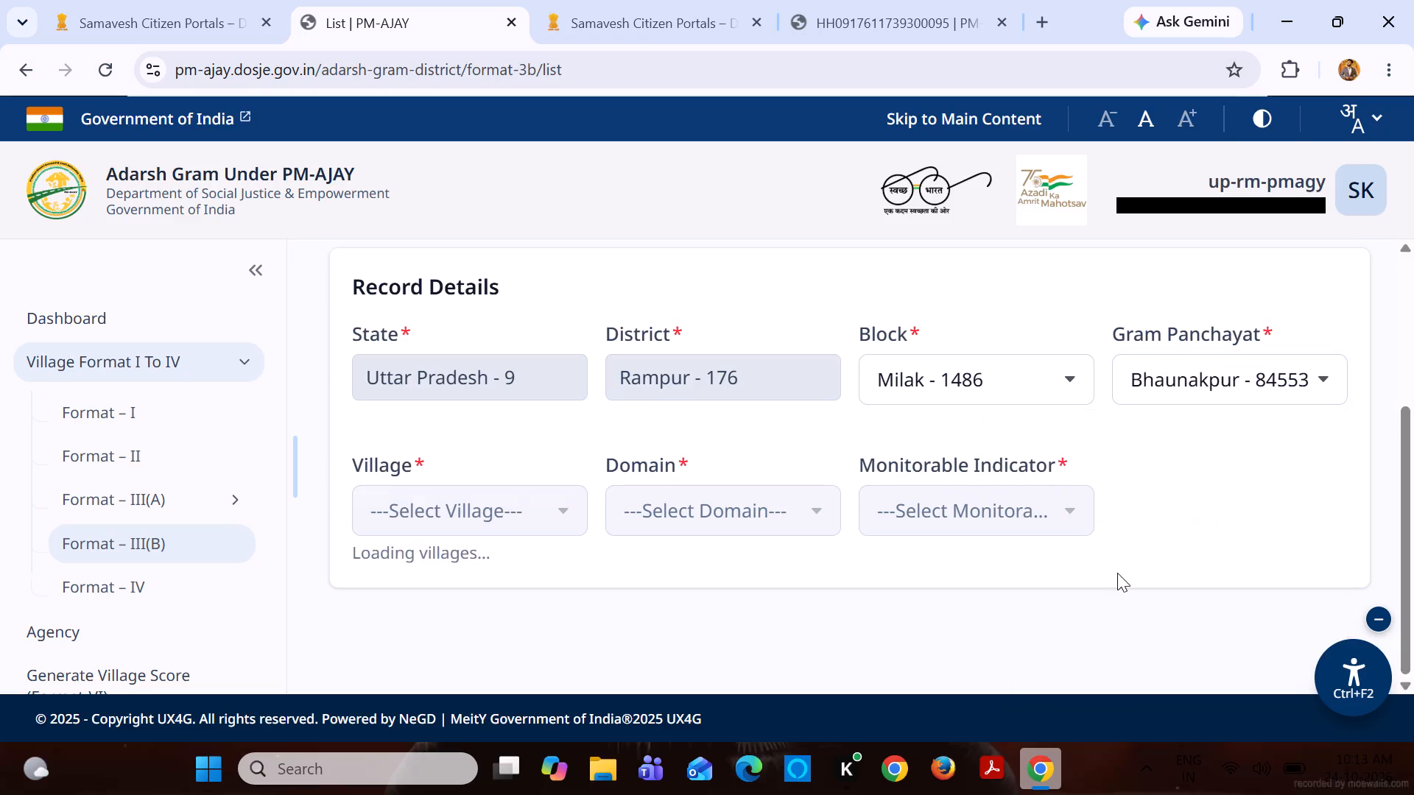
left_click(538, 513)
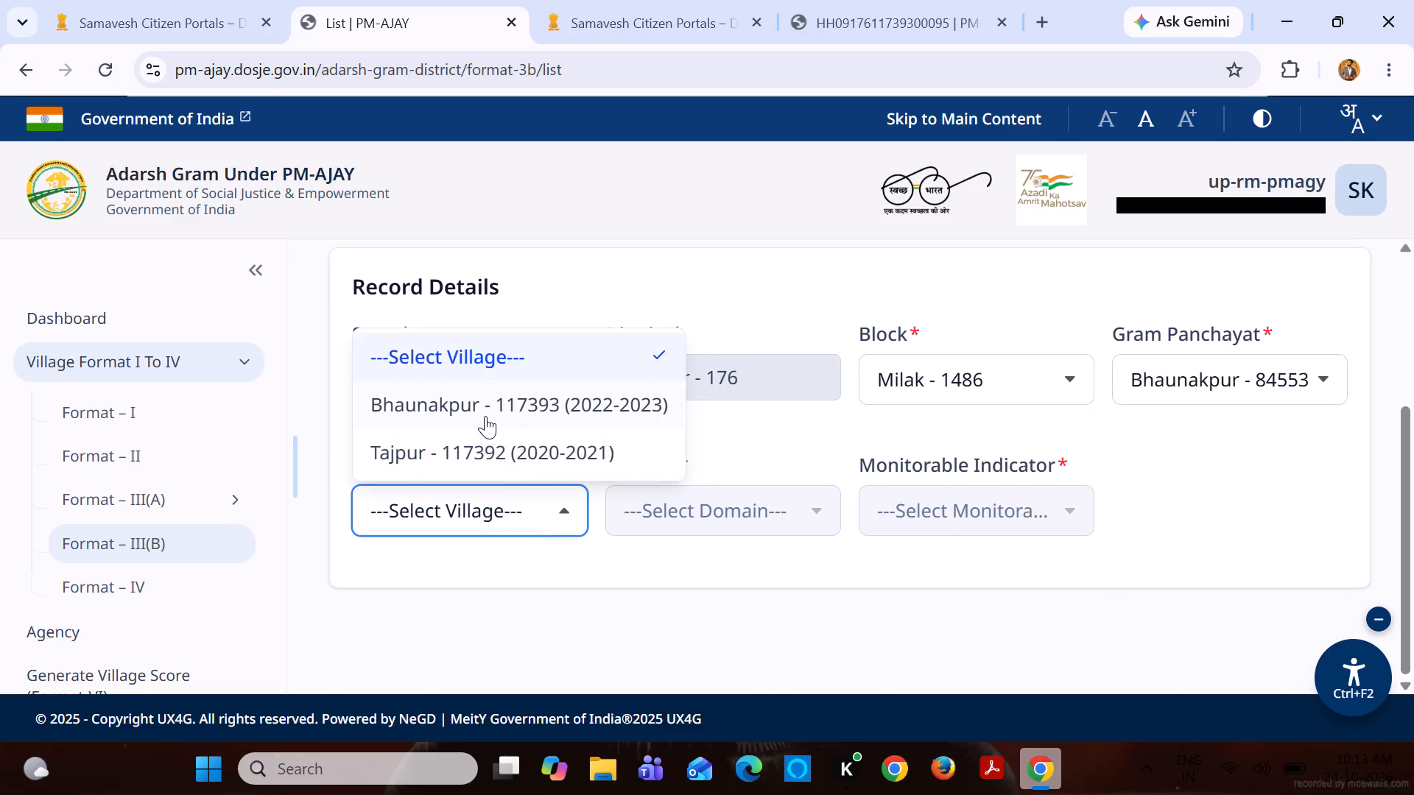
left_click(485, 414)
Examine Bhaunakpur's beneficiary mapping status and the indicators with pending beneficiaries, from domain 5 through domain 7.
scroll(831, 442, "down", 4)
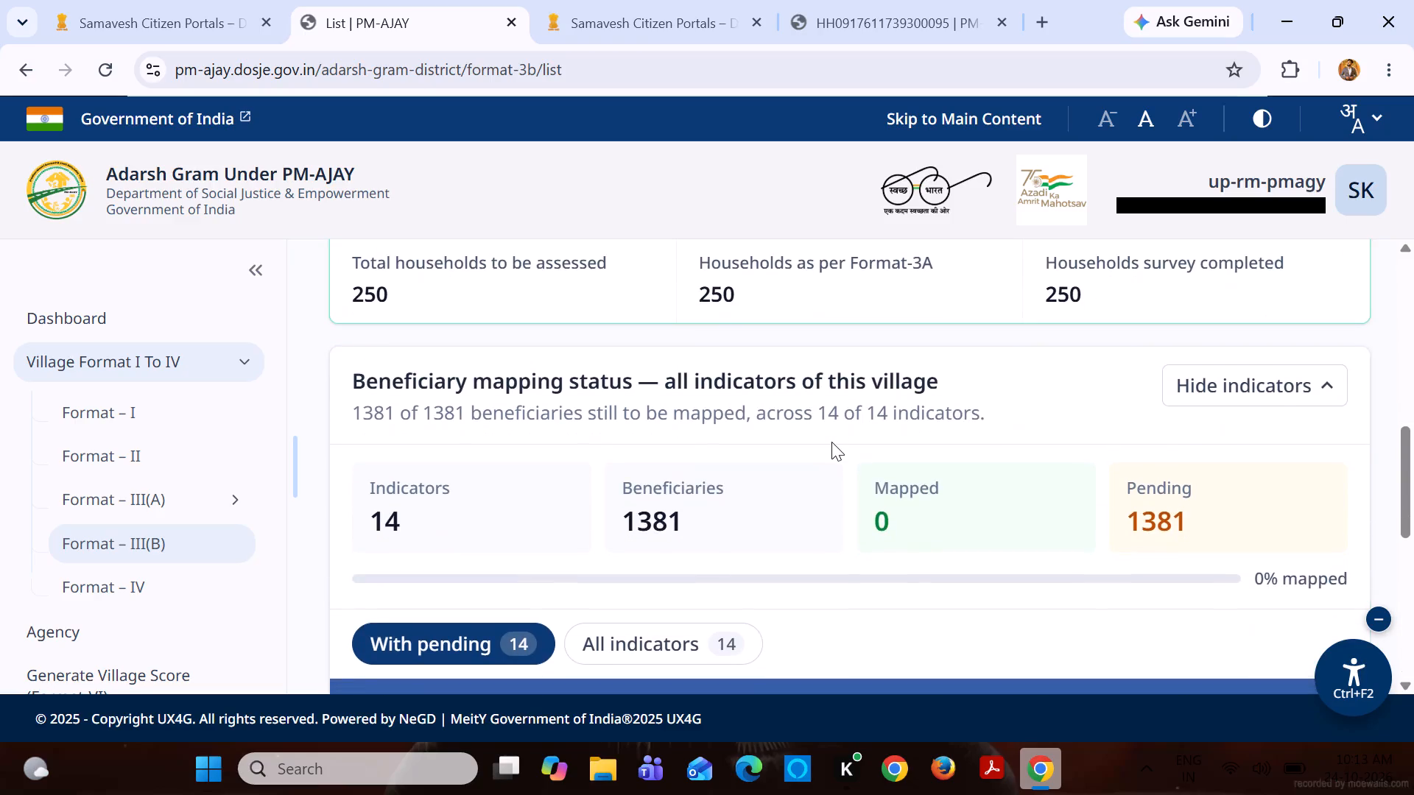
scroll(831, 442, "down", 2)
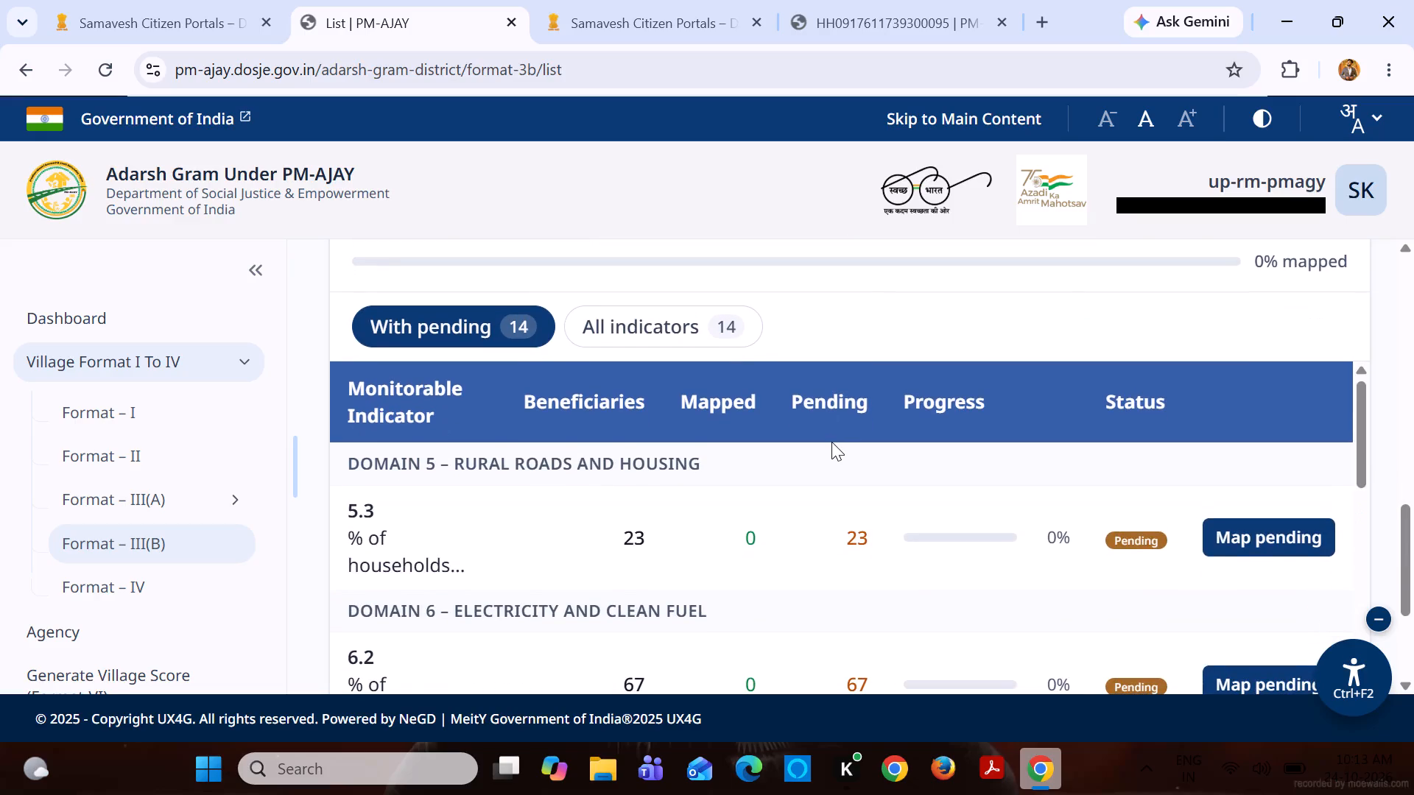
scroll(831, 442, "down", 2)
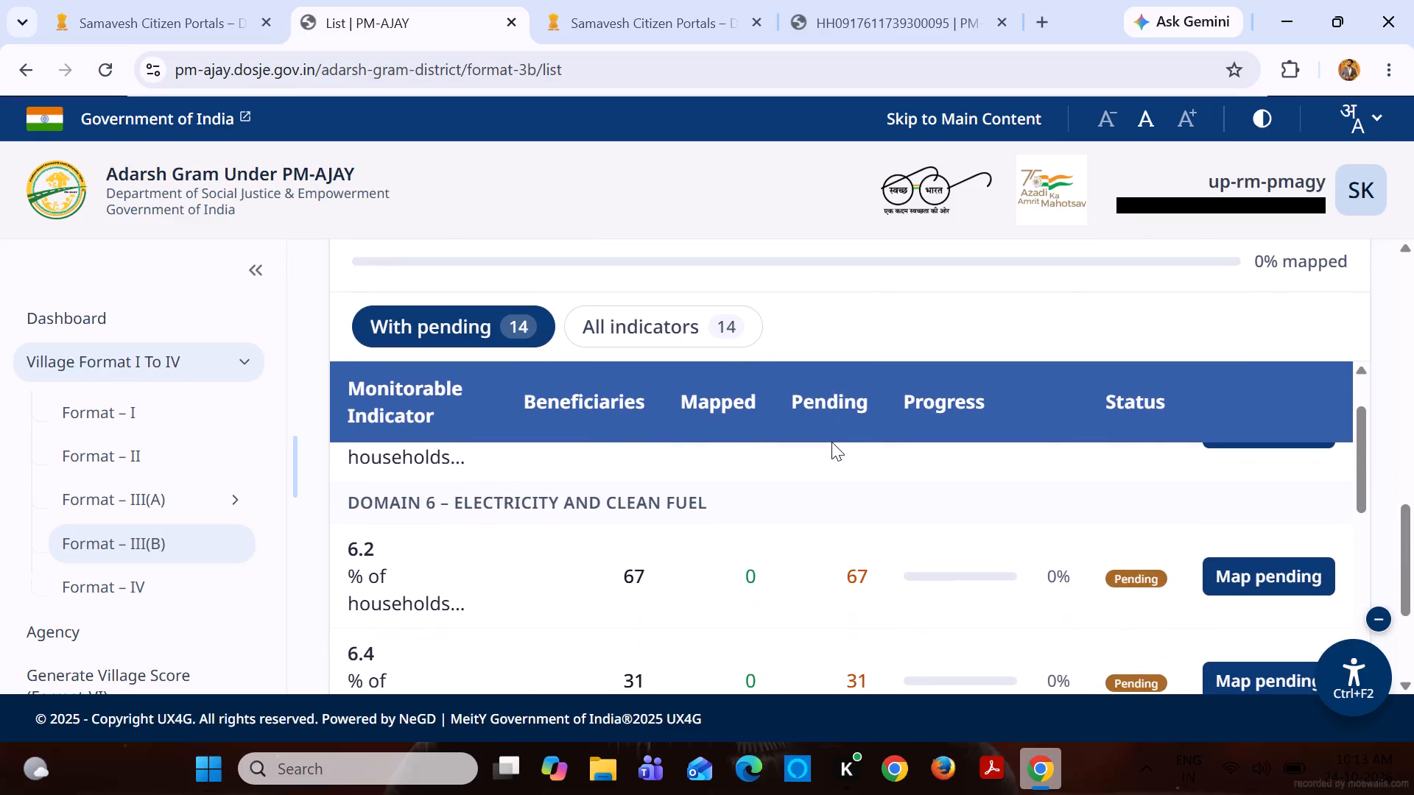
scroll(831, 442, "down", 2)
scroll(831, 442, "up", 1)
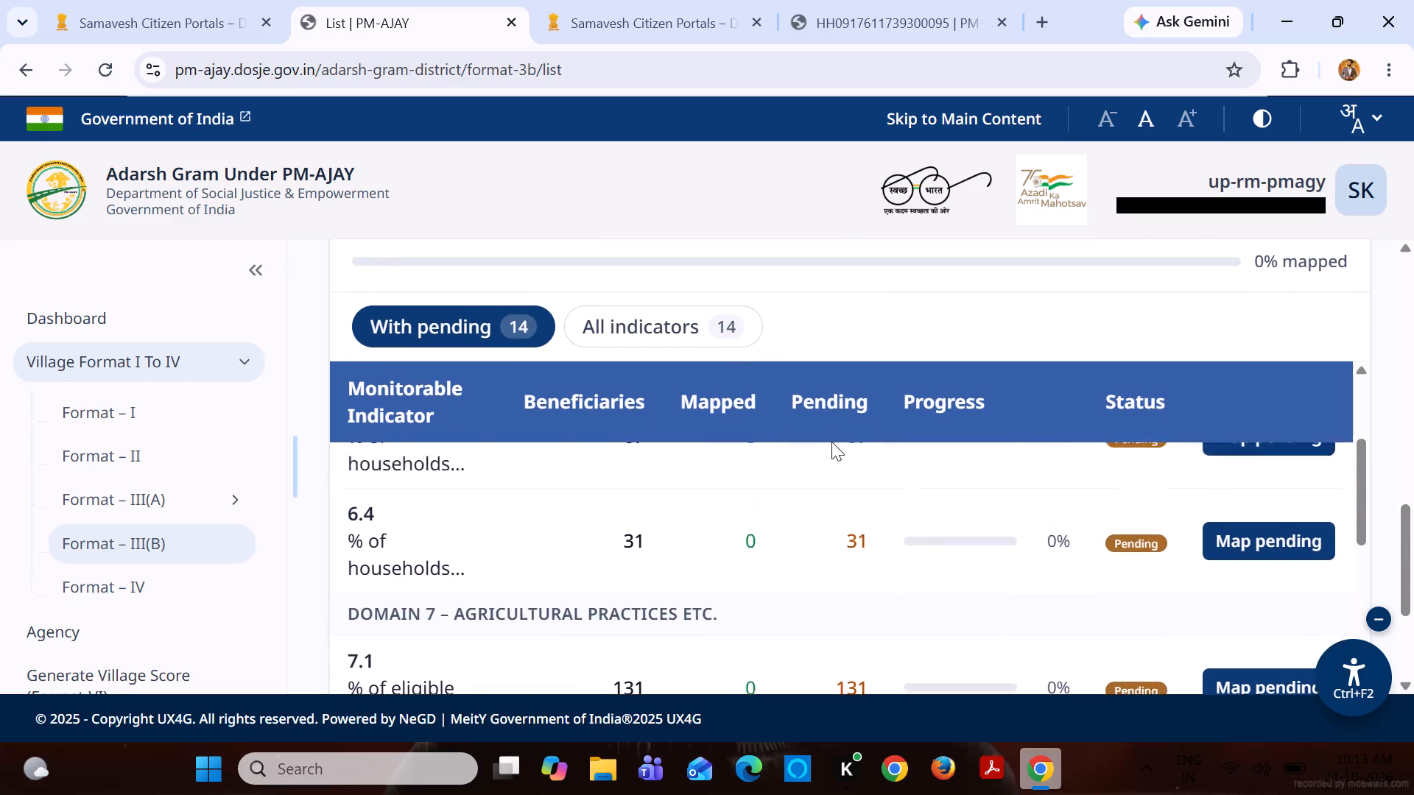
scroll(831, 442, "up", 1)
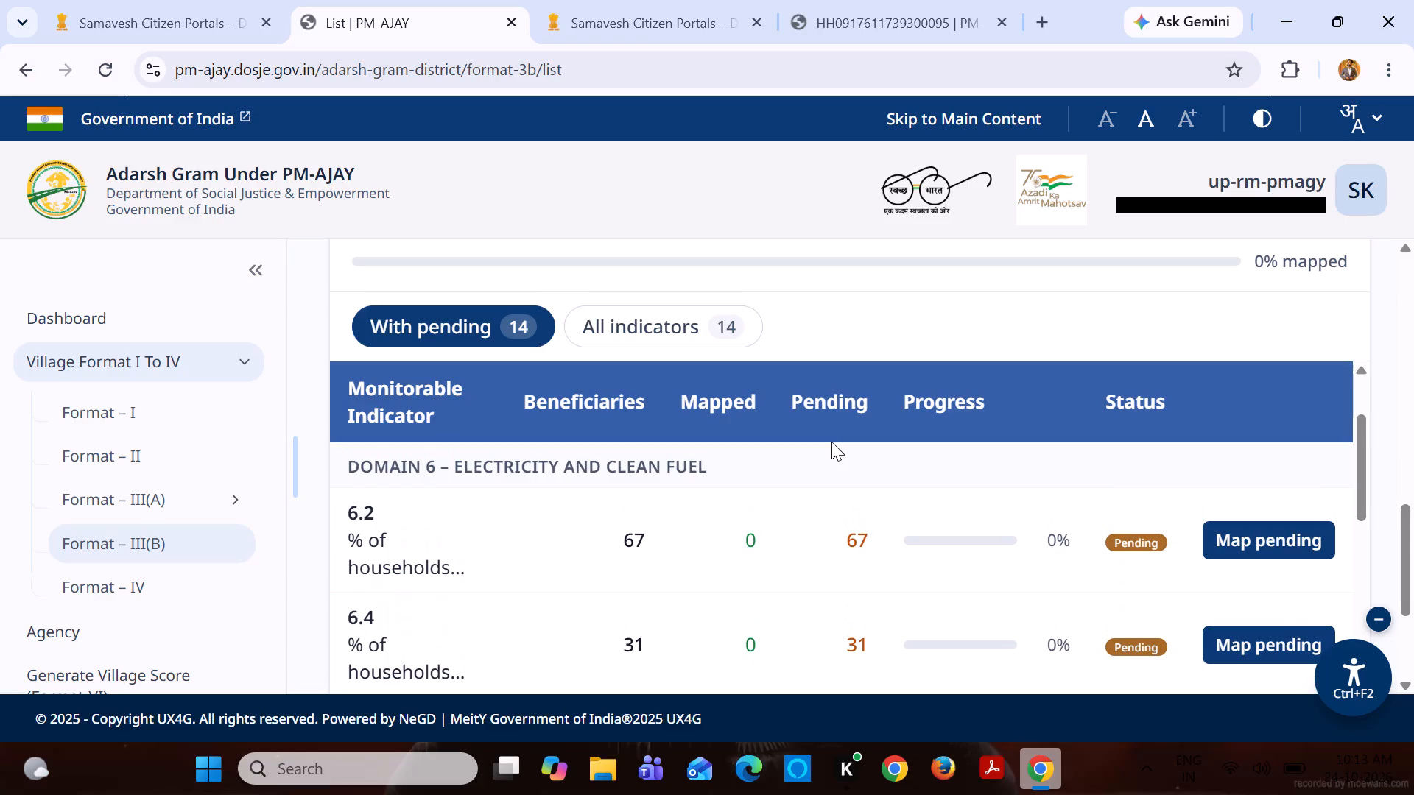
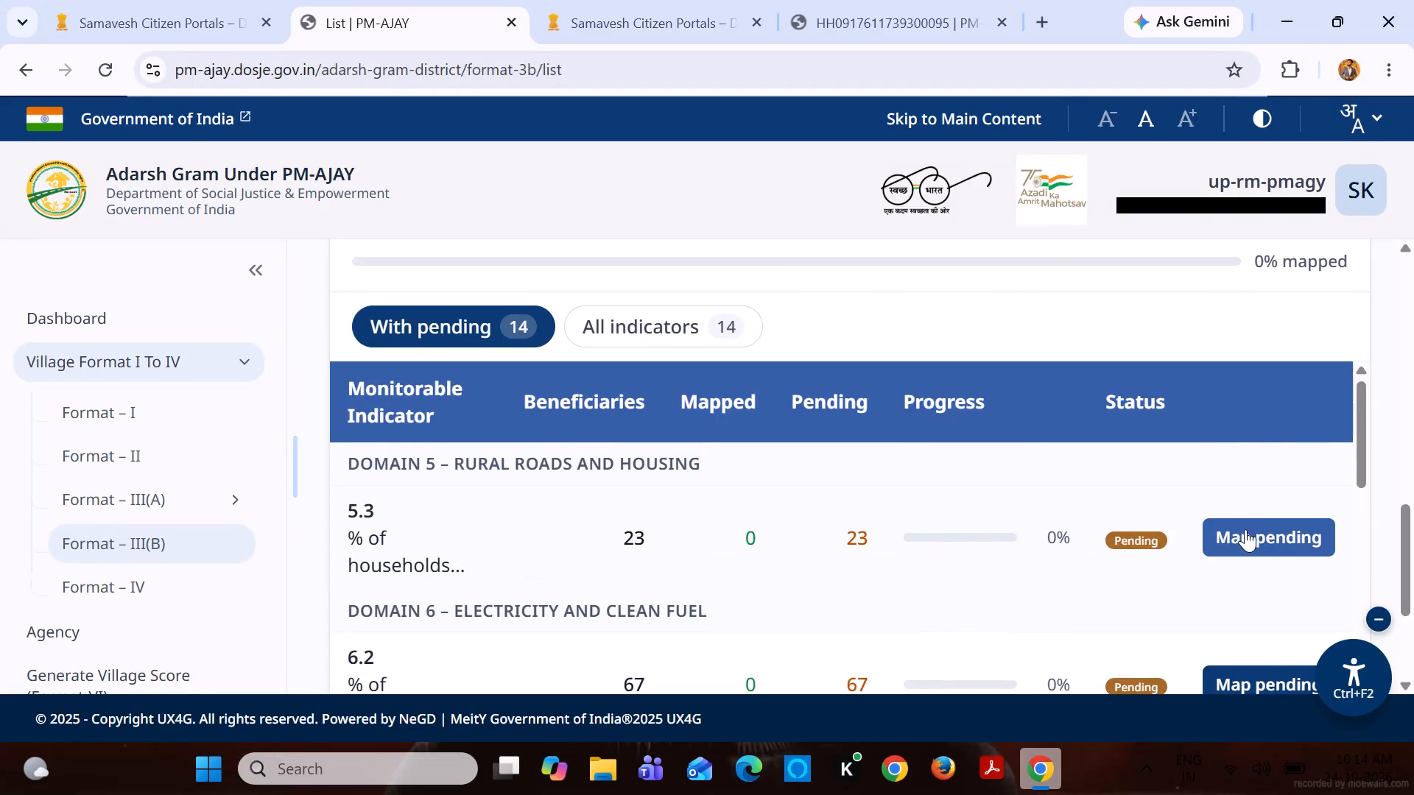
Open the pending mapping for indicator 5.3 in domain 5 and examine which Bhaunakpur households and house numbers are listed.
left_click(1259, 529)
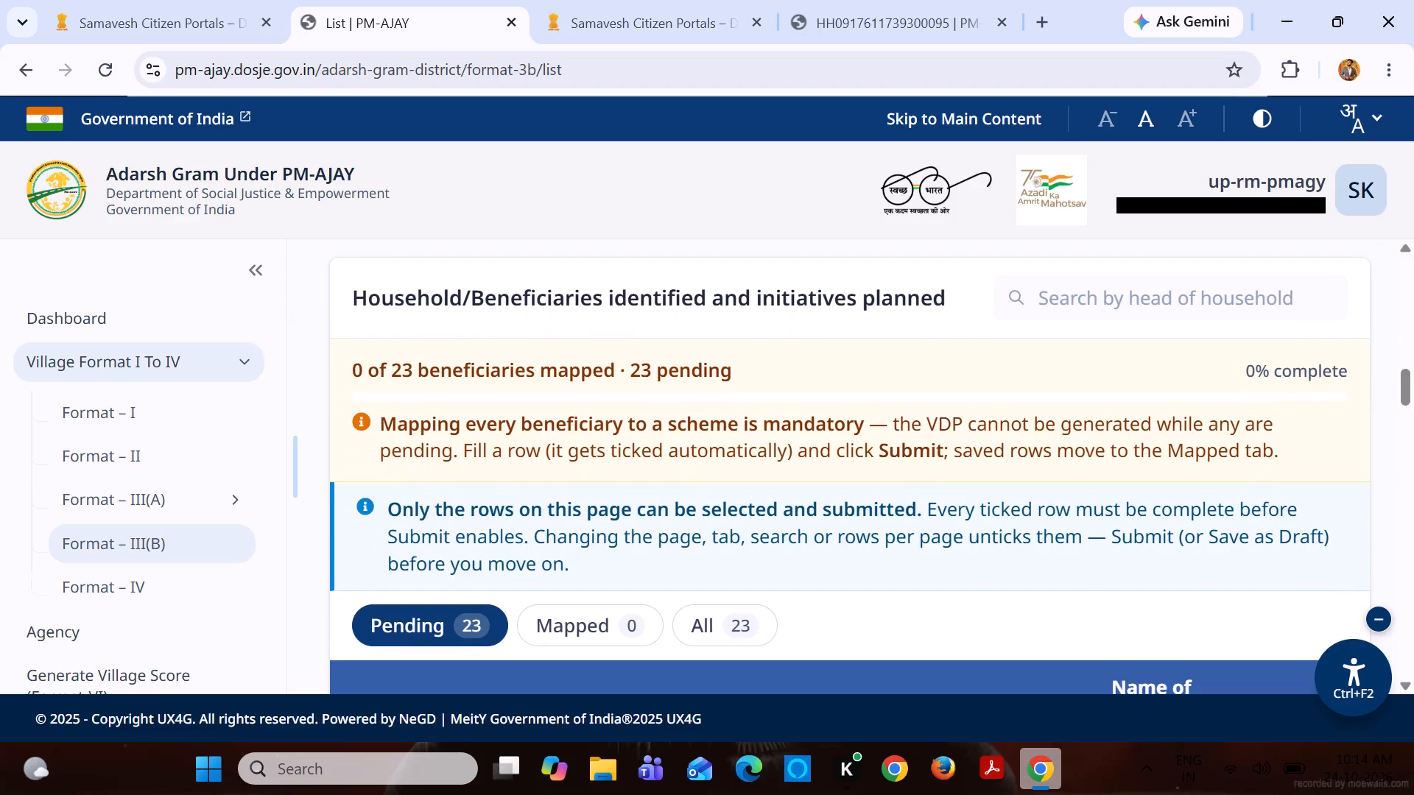
scroll(1259, 529, "down", 6)
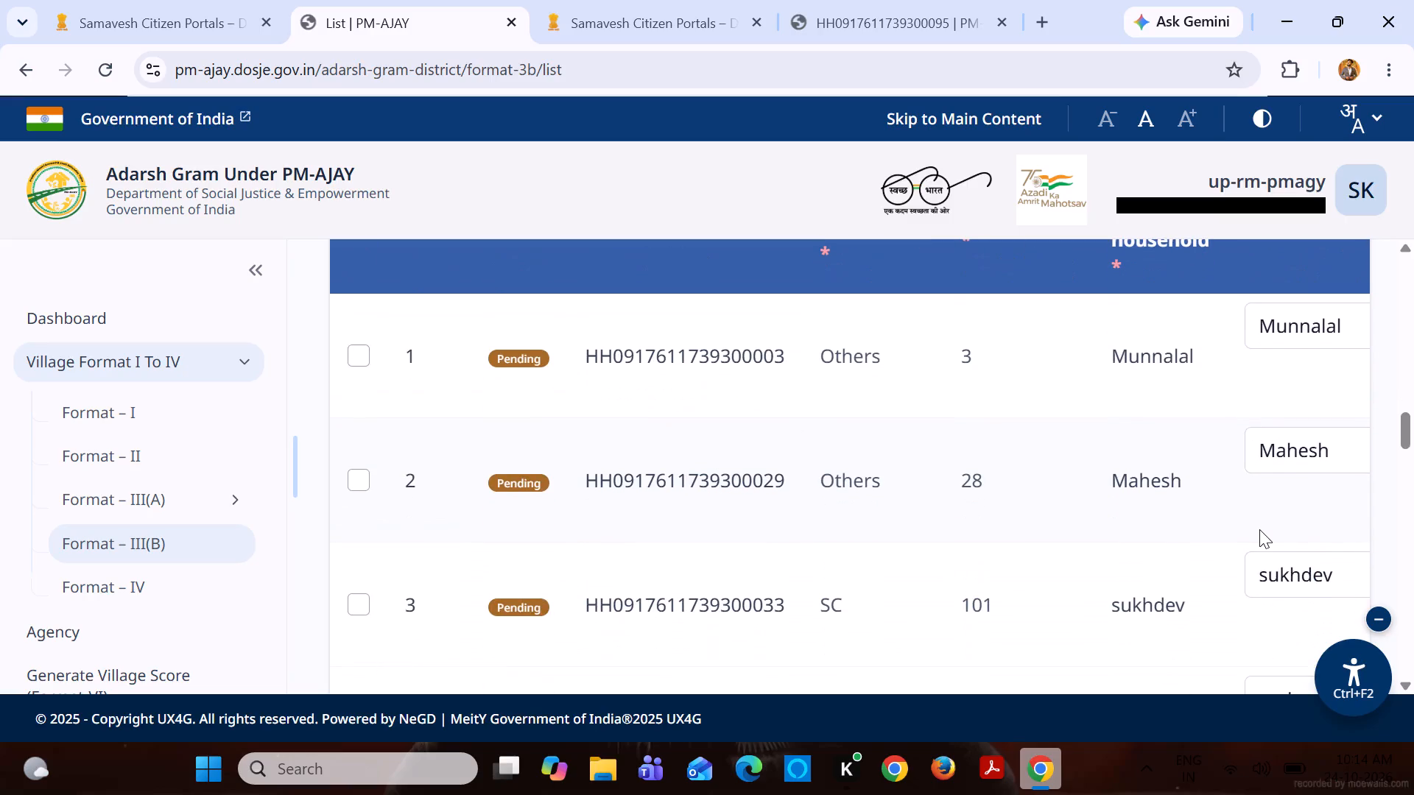
scroll(1259, 529, "down", 1)
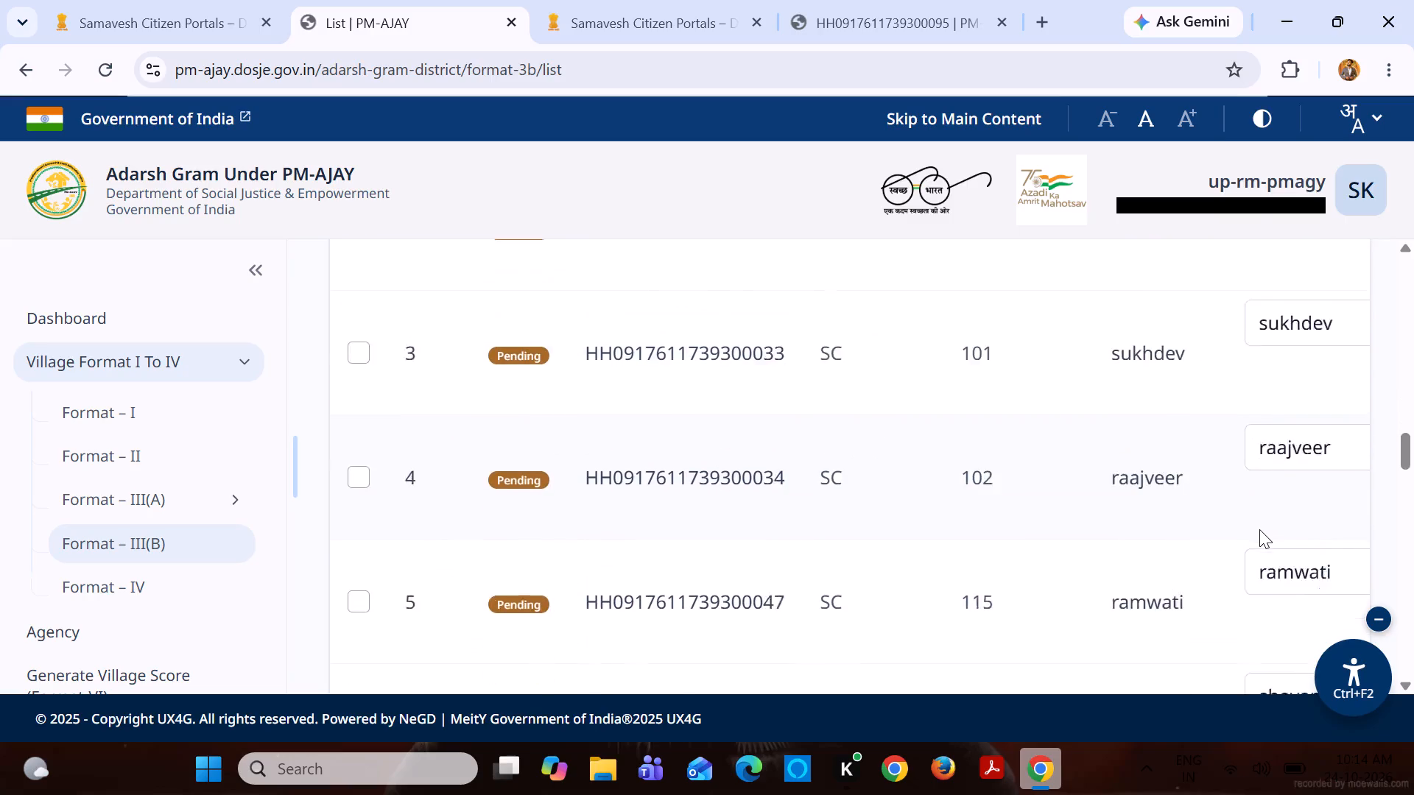
scroll(1259, 529, "down", 2)
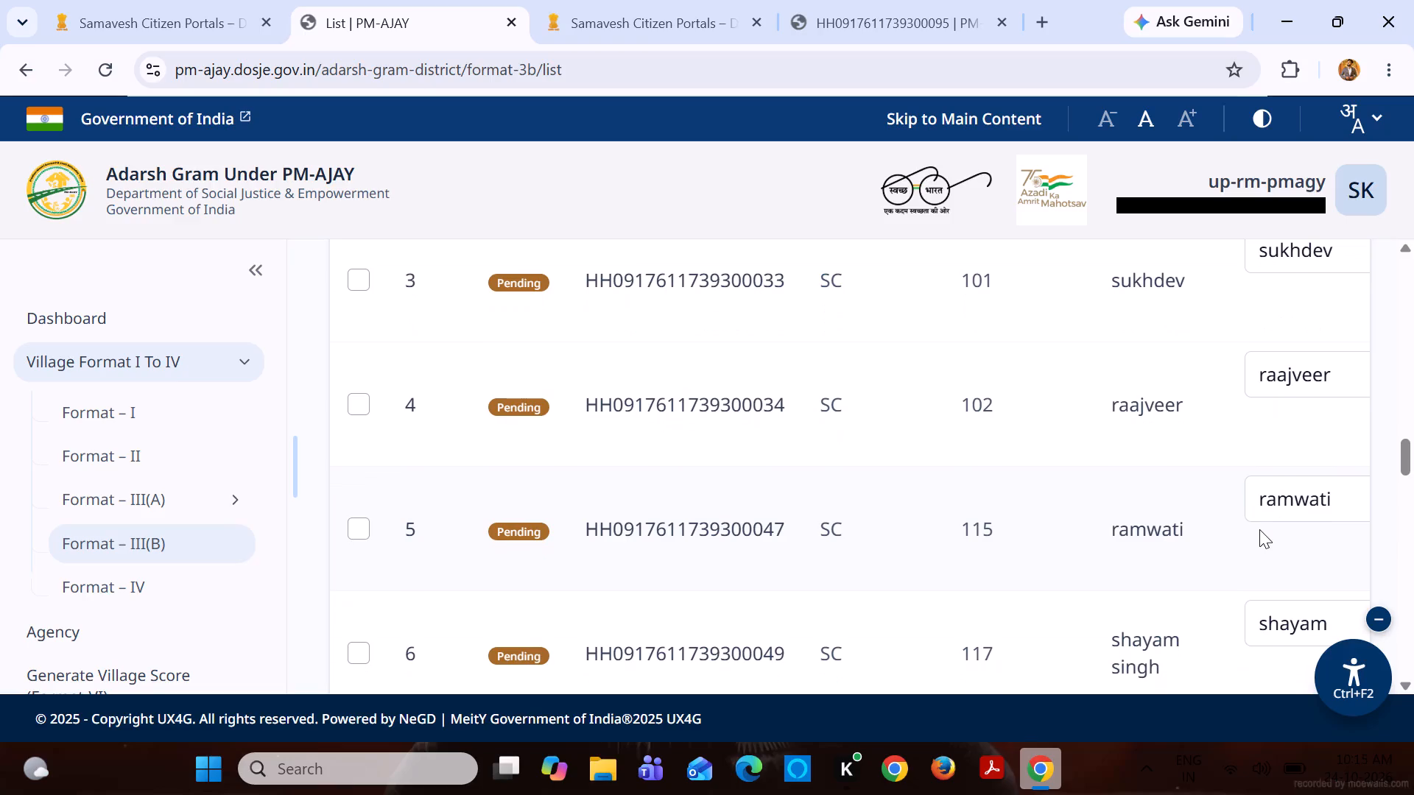
scroll(1259, 529, "down", 7)
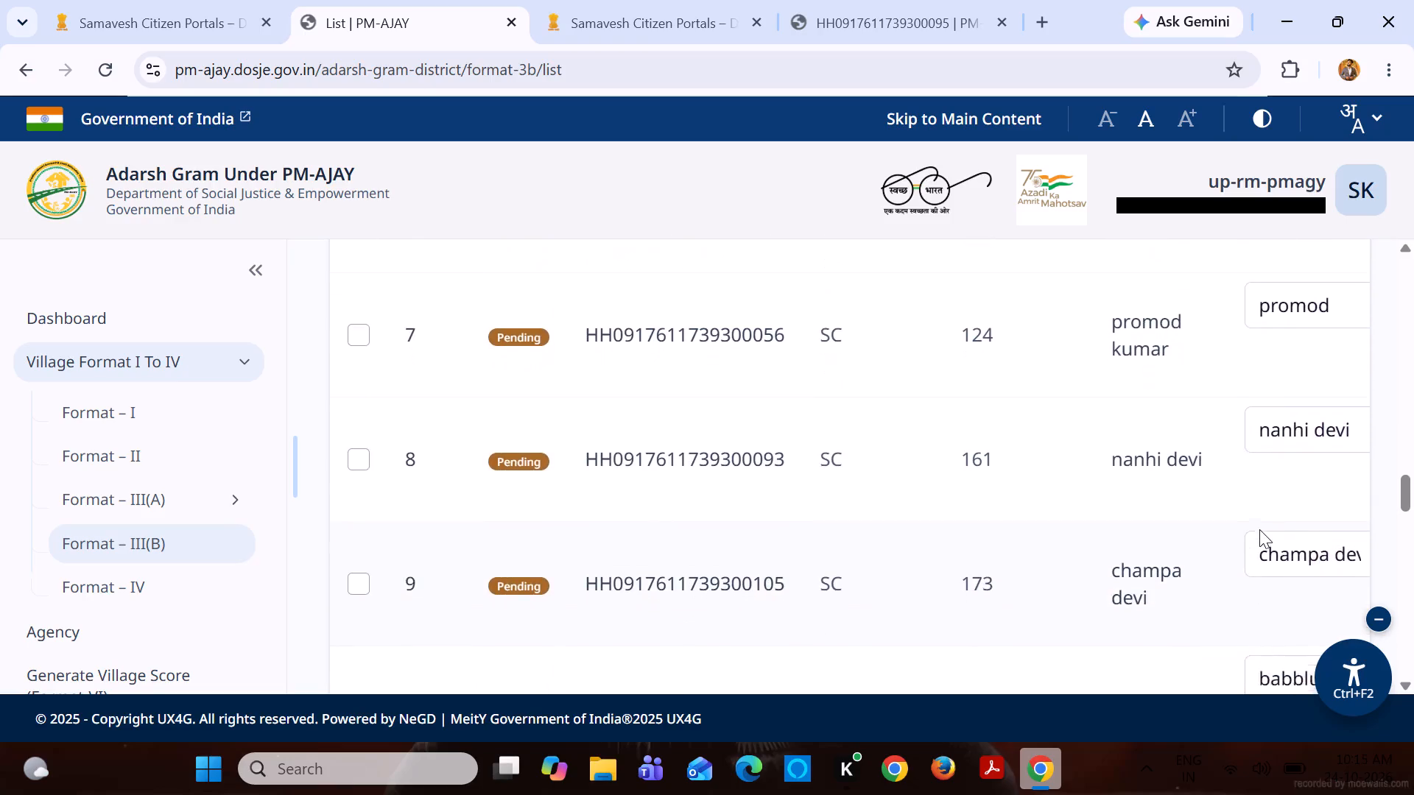
scroll(1259, 529, "down", 1)
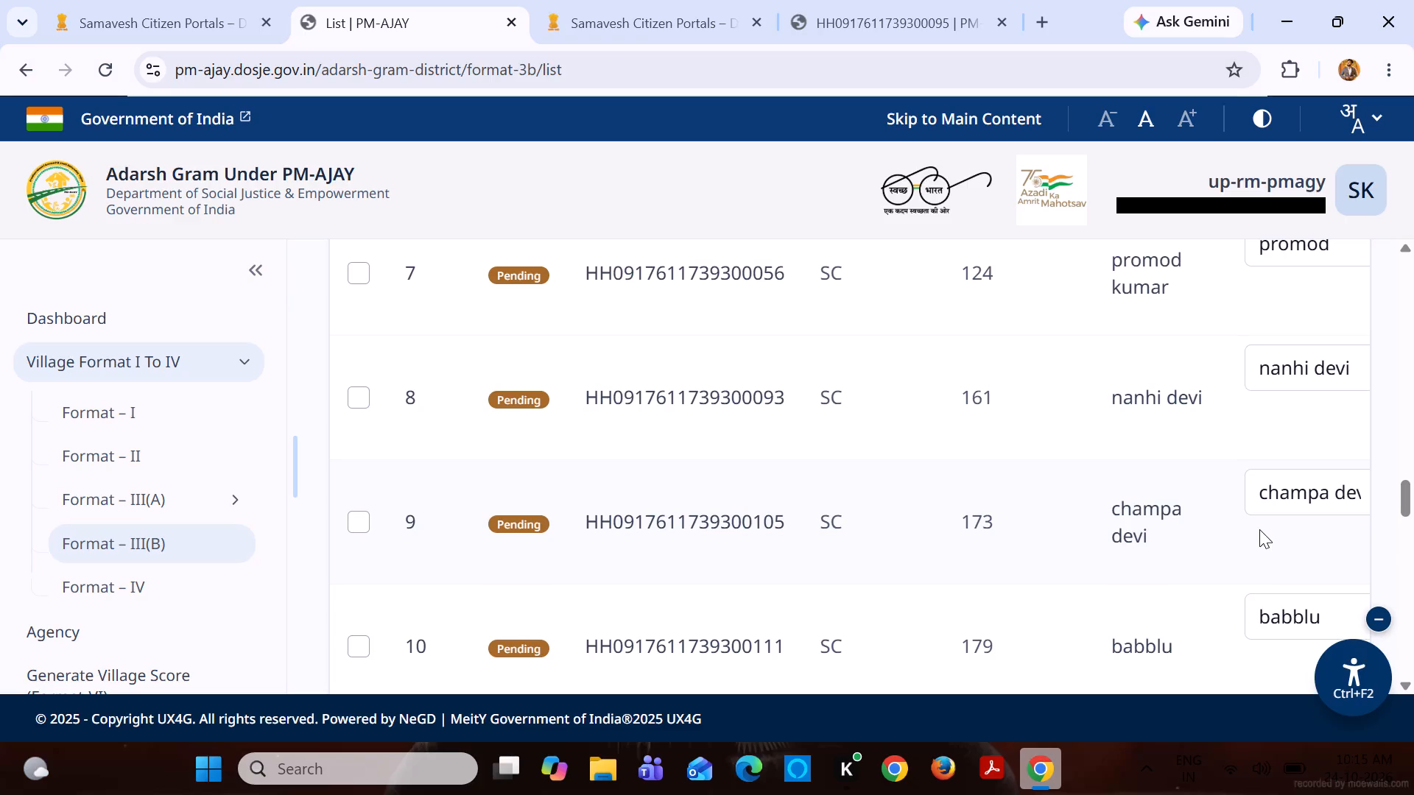
scroll(1259, 529, "down", 4)
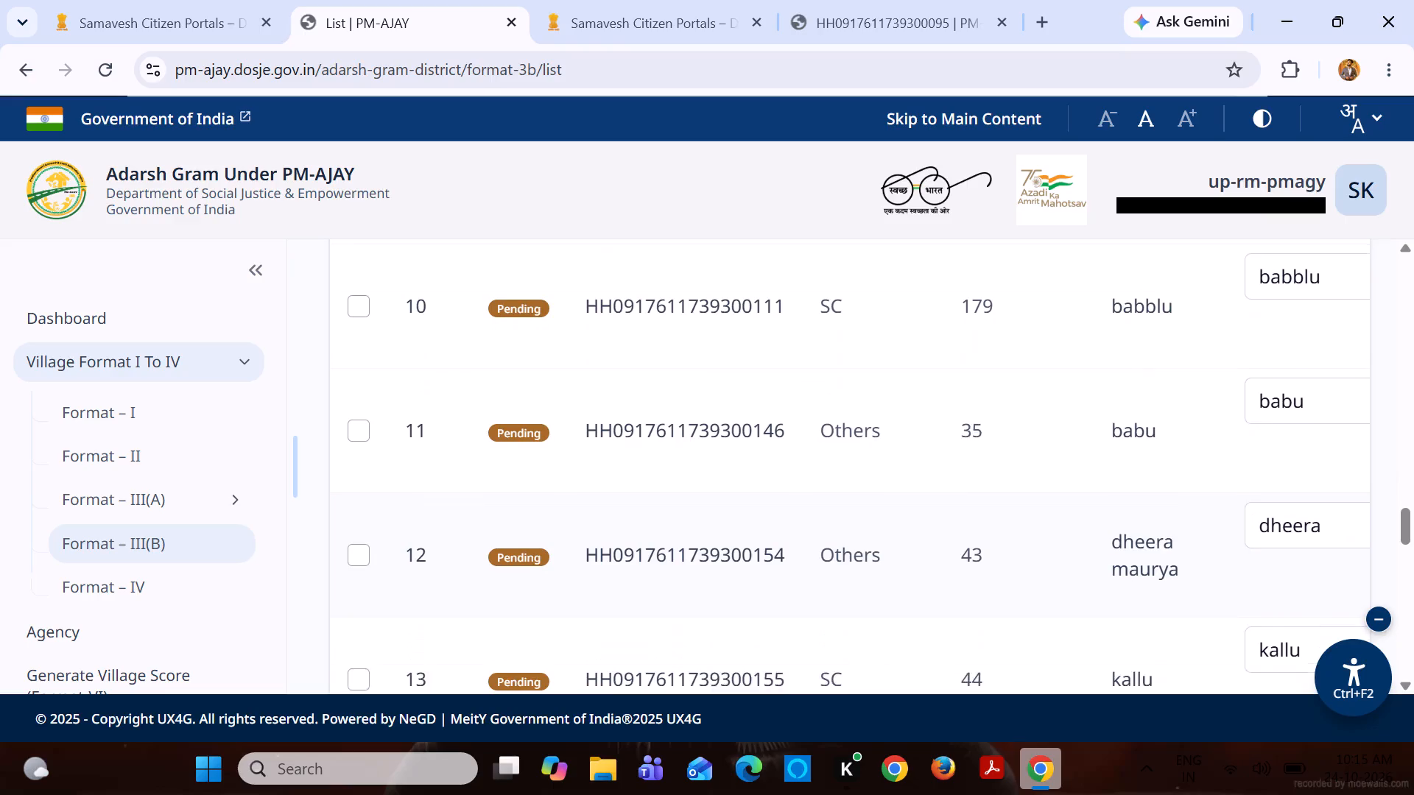
scroll(1259, 529, "down", 1)
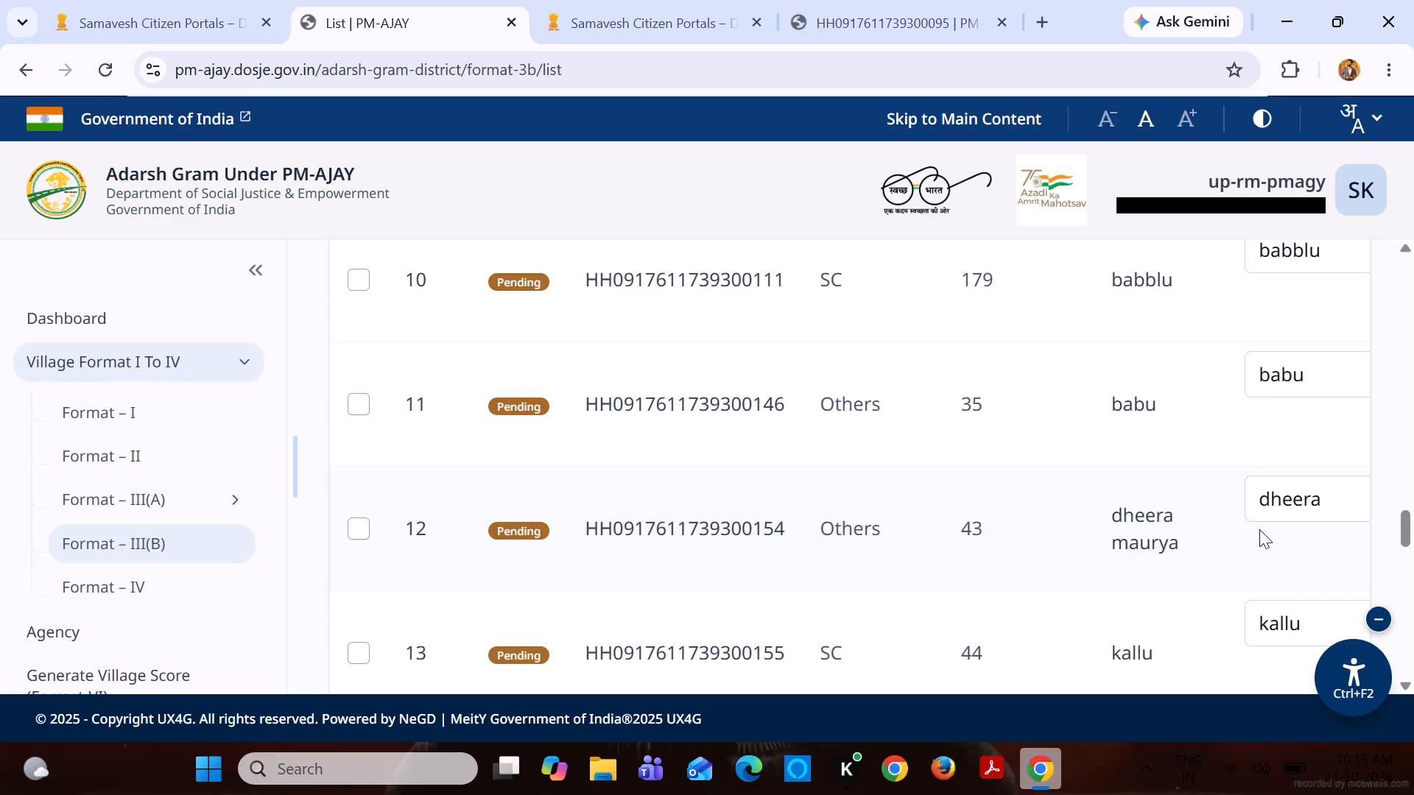
scroll(1259, 529, "down", 5)
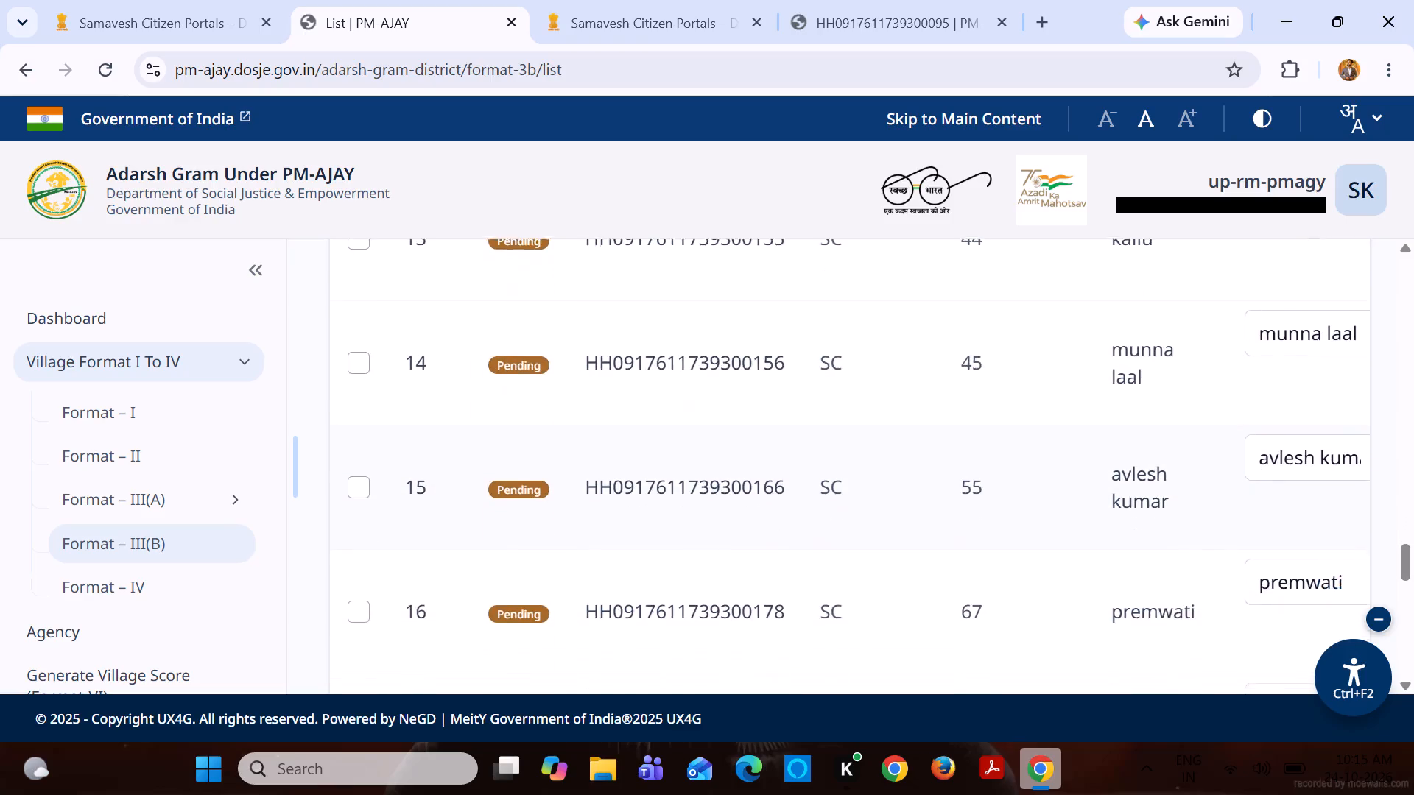
scroll(1259, 529, "down", 1)
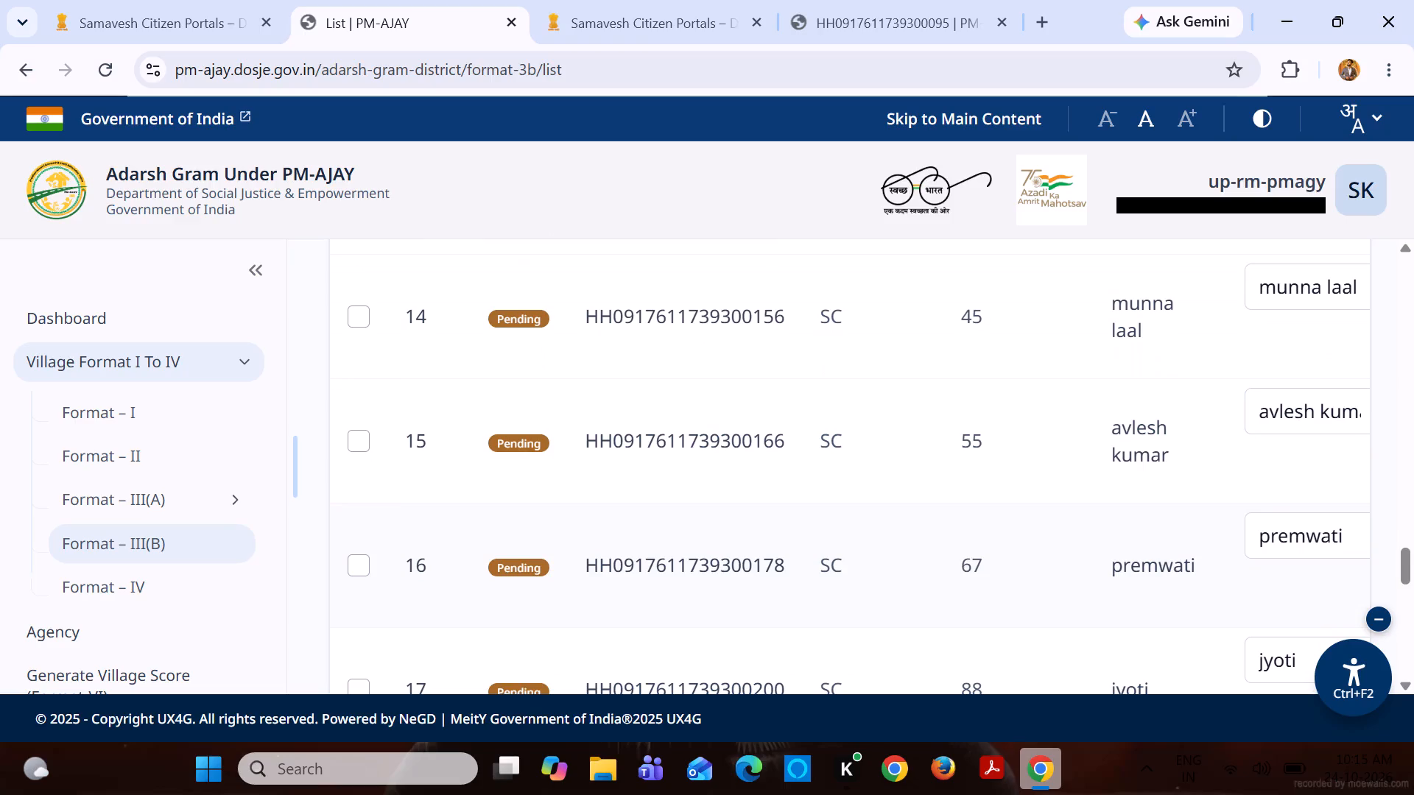
scroll(1259, 529, "down", 2)
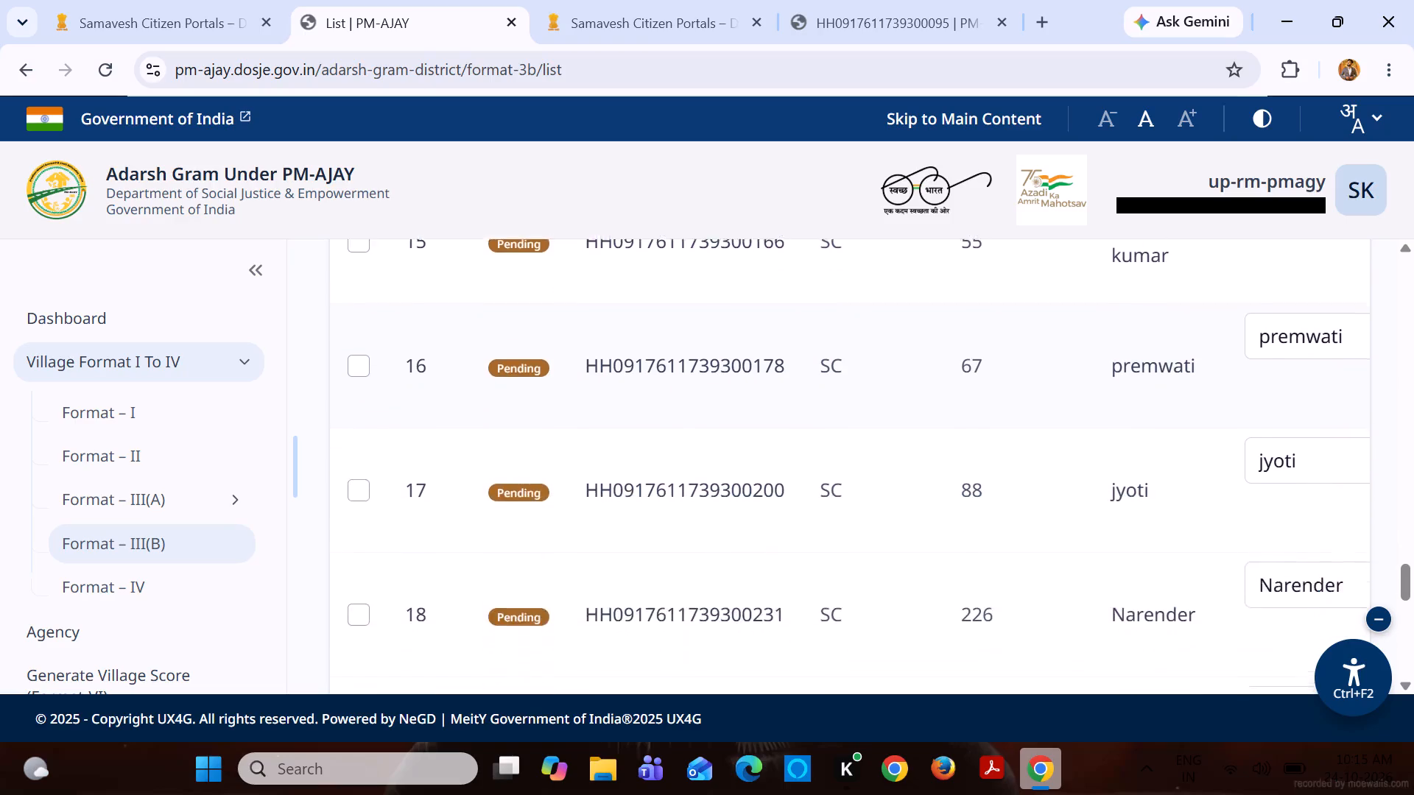
scroll(1259, 529, "down", 3)
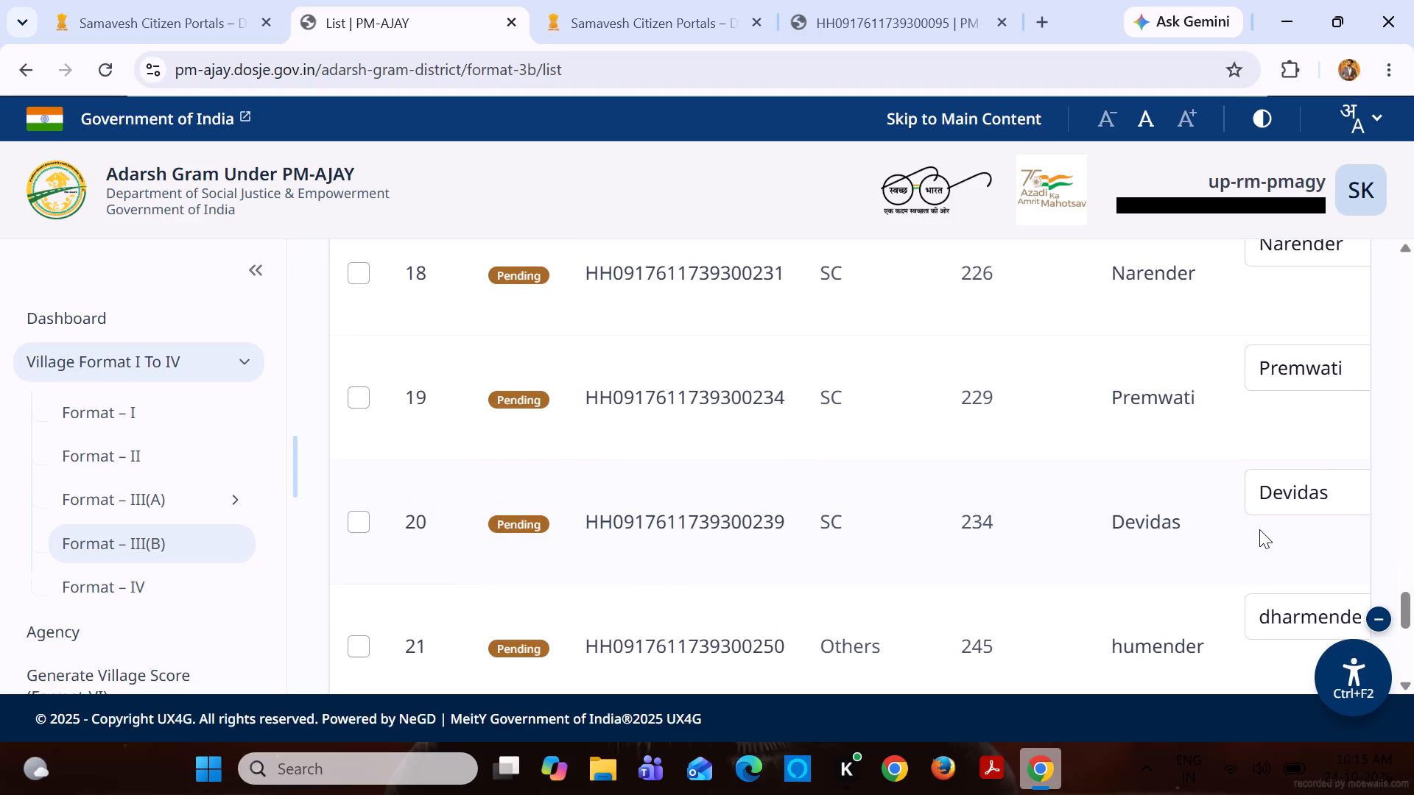
scroll(1259, 529, "down", 3)
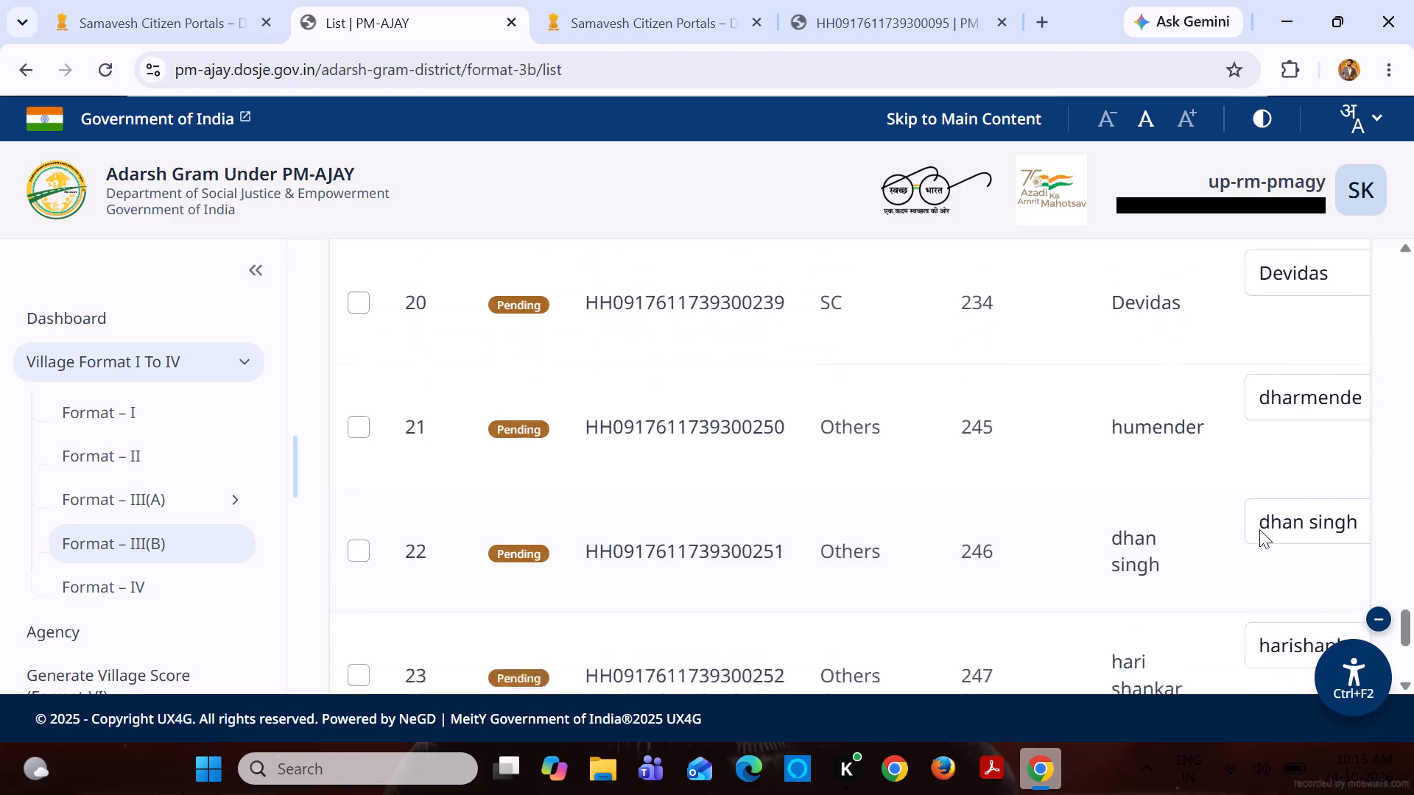
scroll(1259, 529, "down", 1)
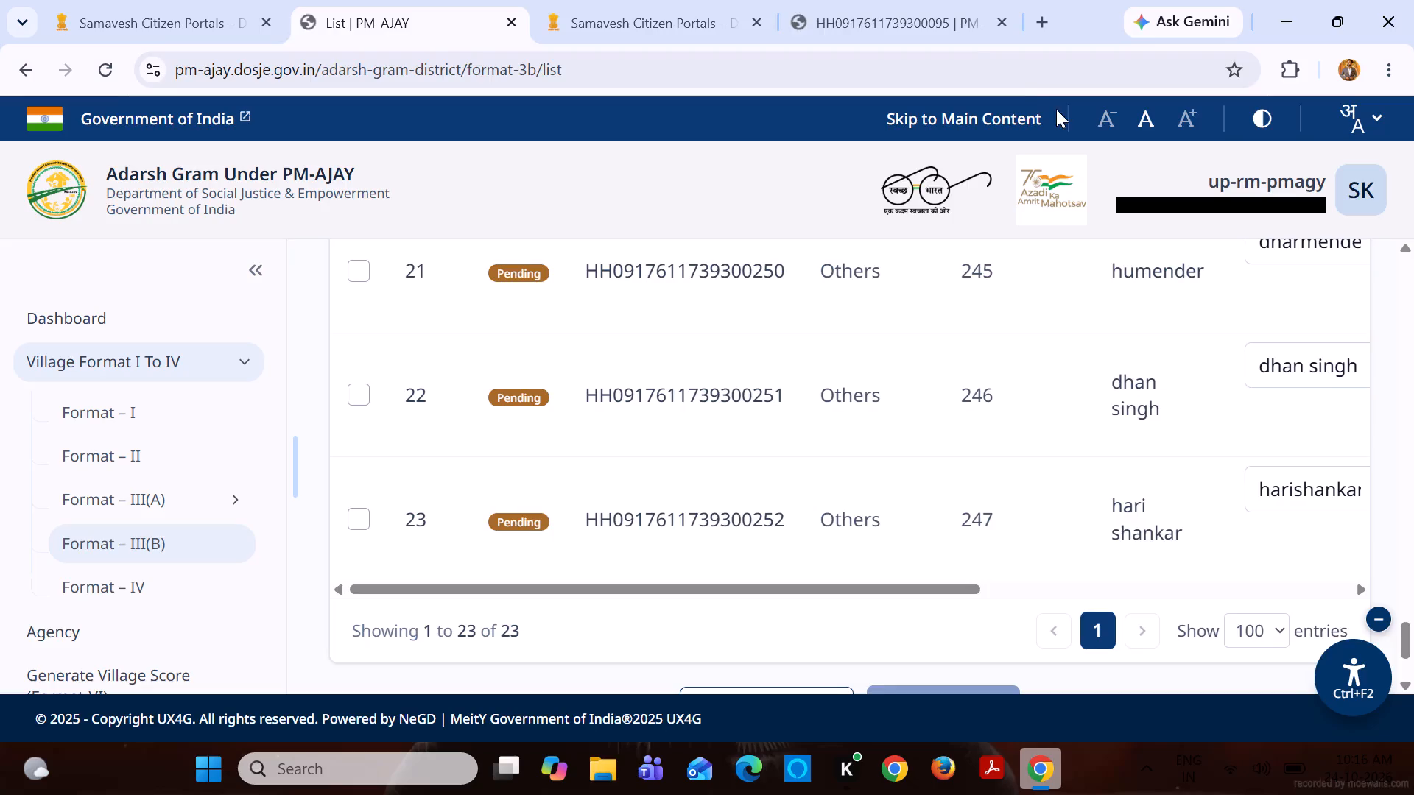
Return to the Format-III(A) Manage Survey household list and open house number 247's survey for editing.
left_click(960, 43)
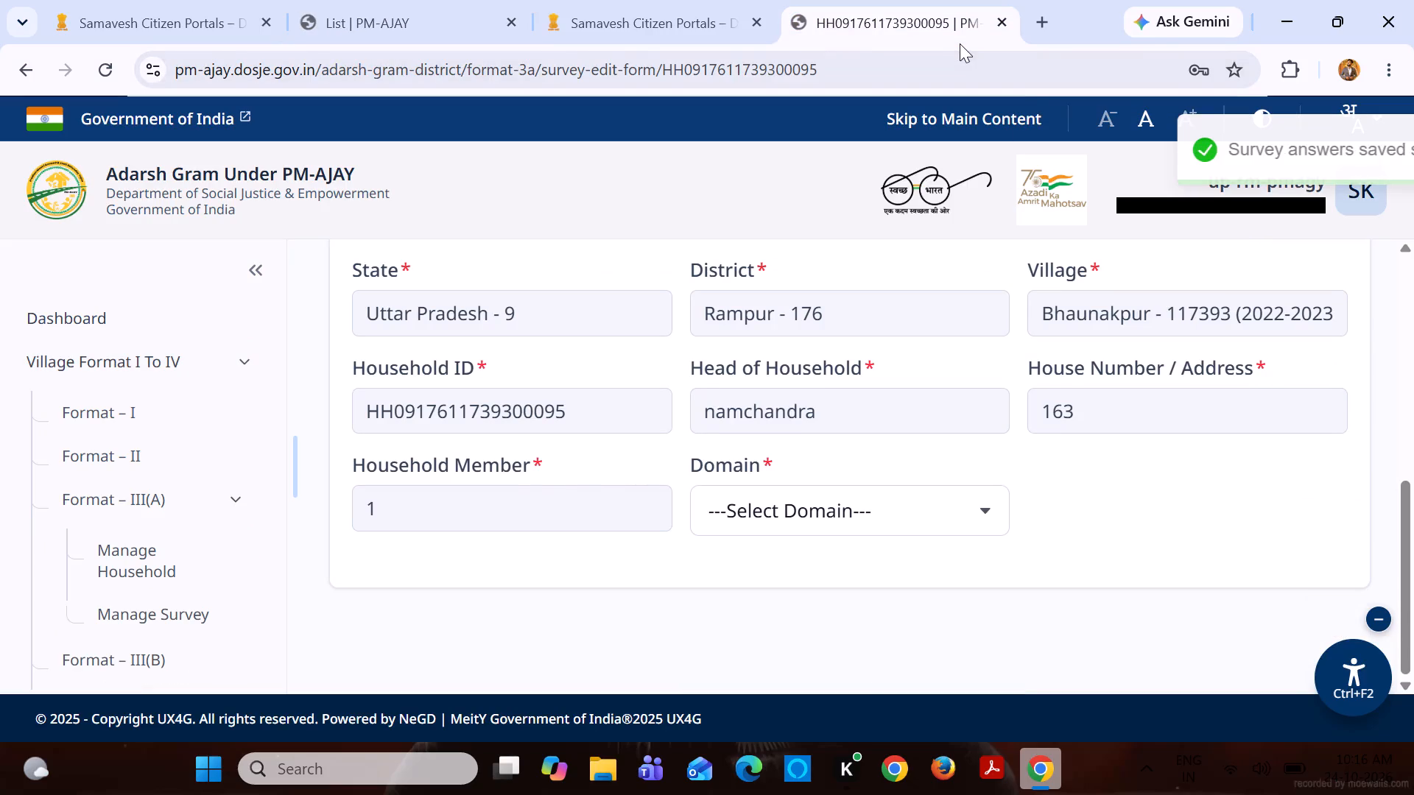
scroll(1060, 314, "up", 9)
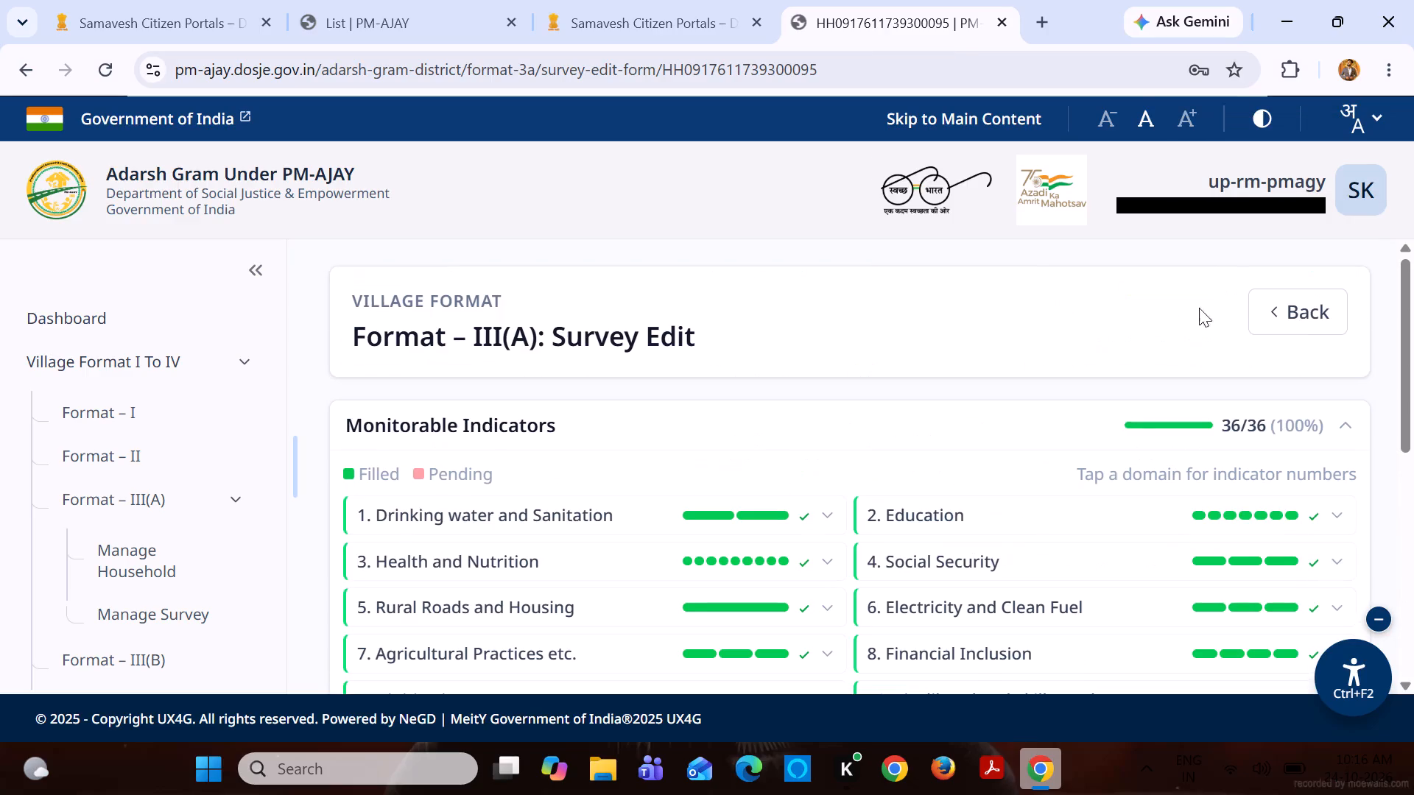
left_click(1270, 297)
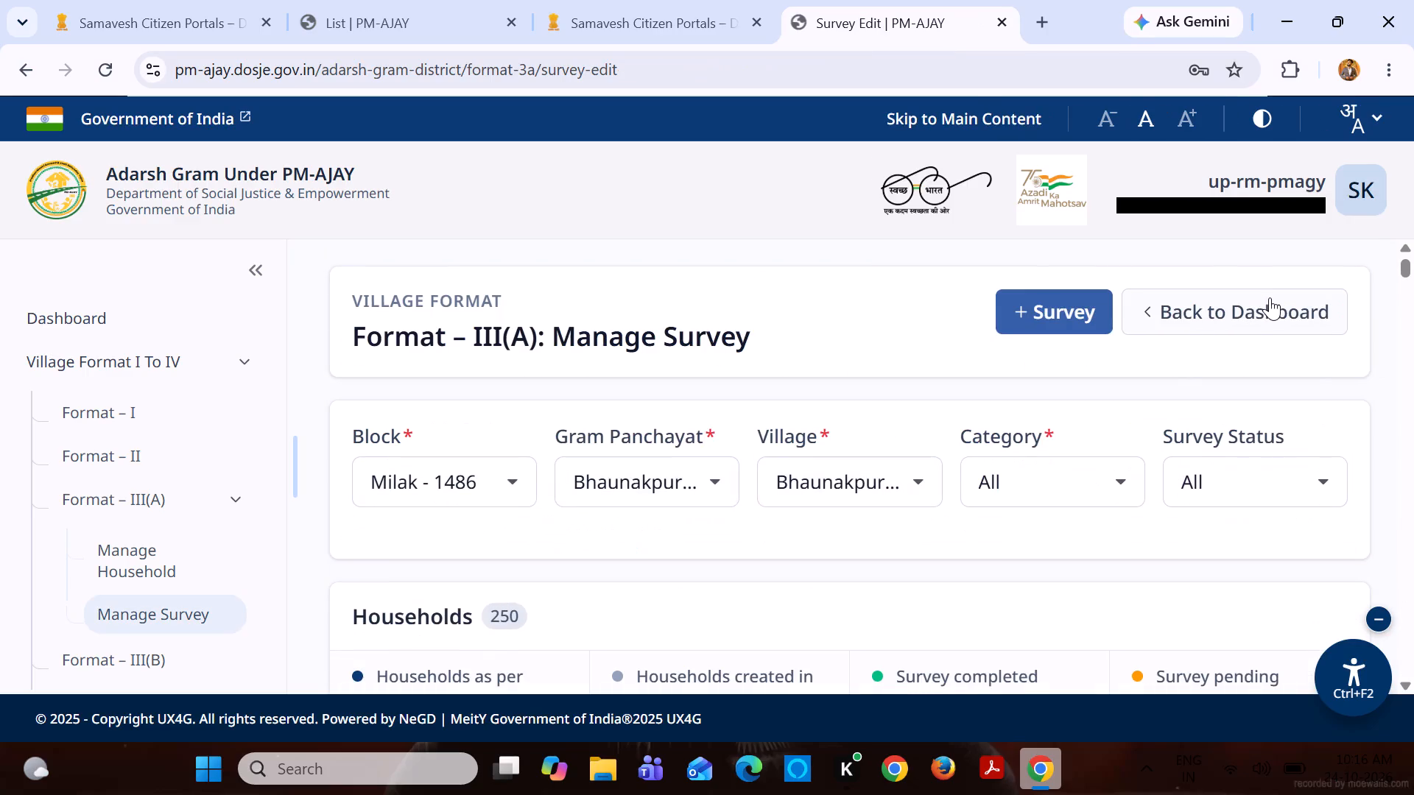
scroll(1270, 297, "down", 6)
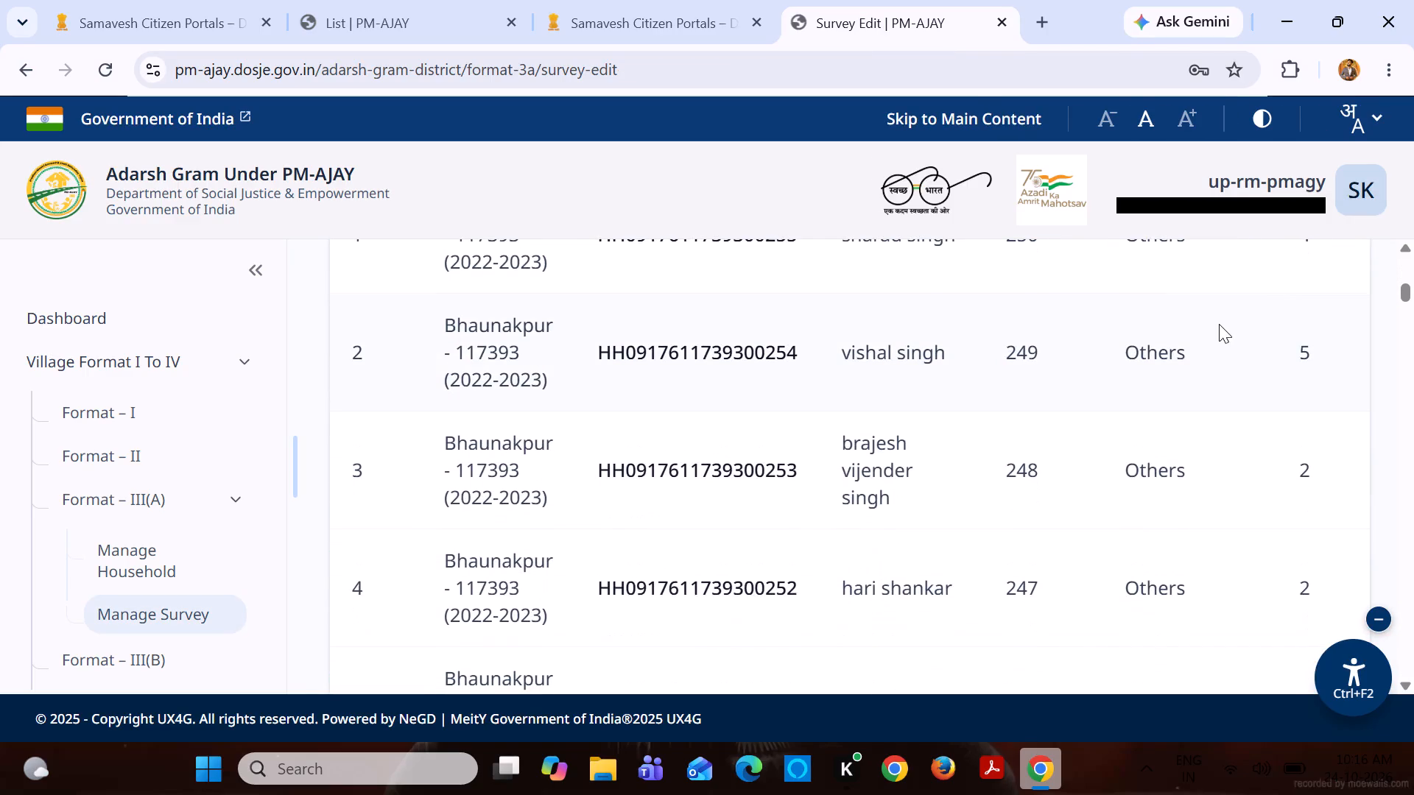
scroll(1190, 384, "down", 2)
scroll(1190, 384, "left", 7)
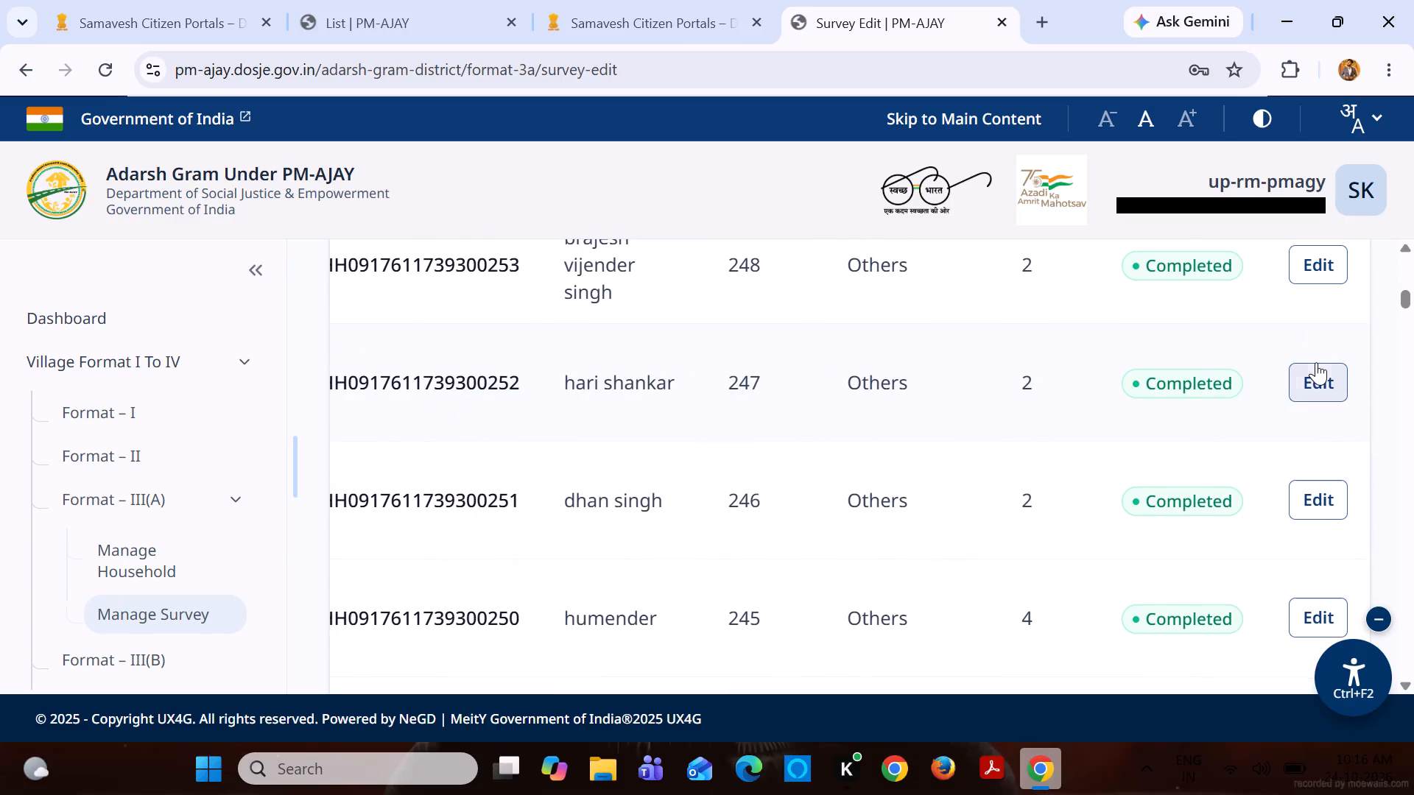
left_click(1316, 362)
scroll(1127, 459, "down", 10)
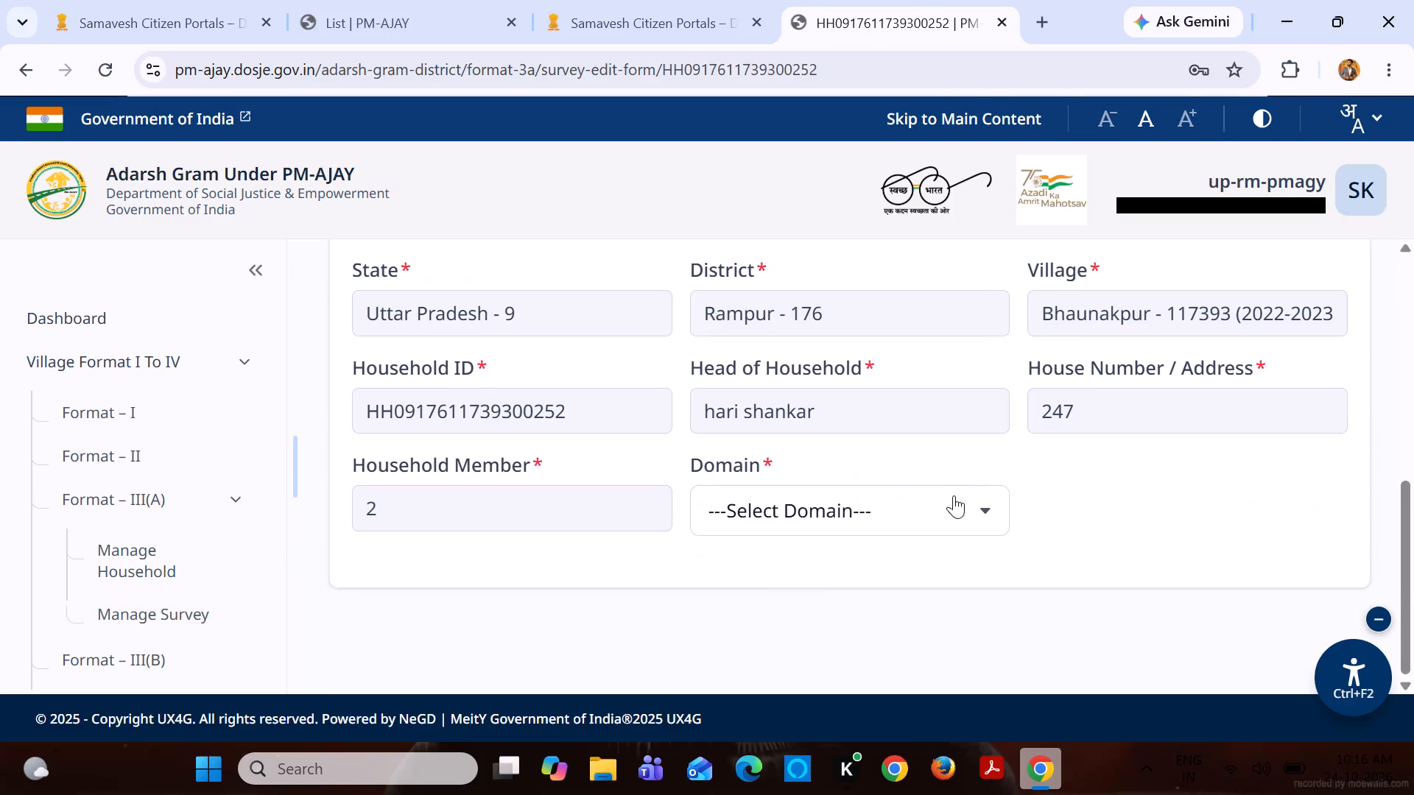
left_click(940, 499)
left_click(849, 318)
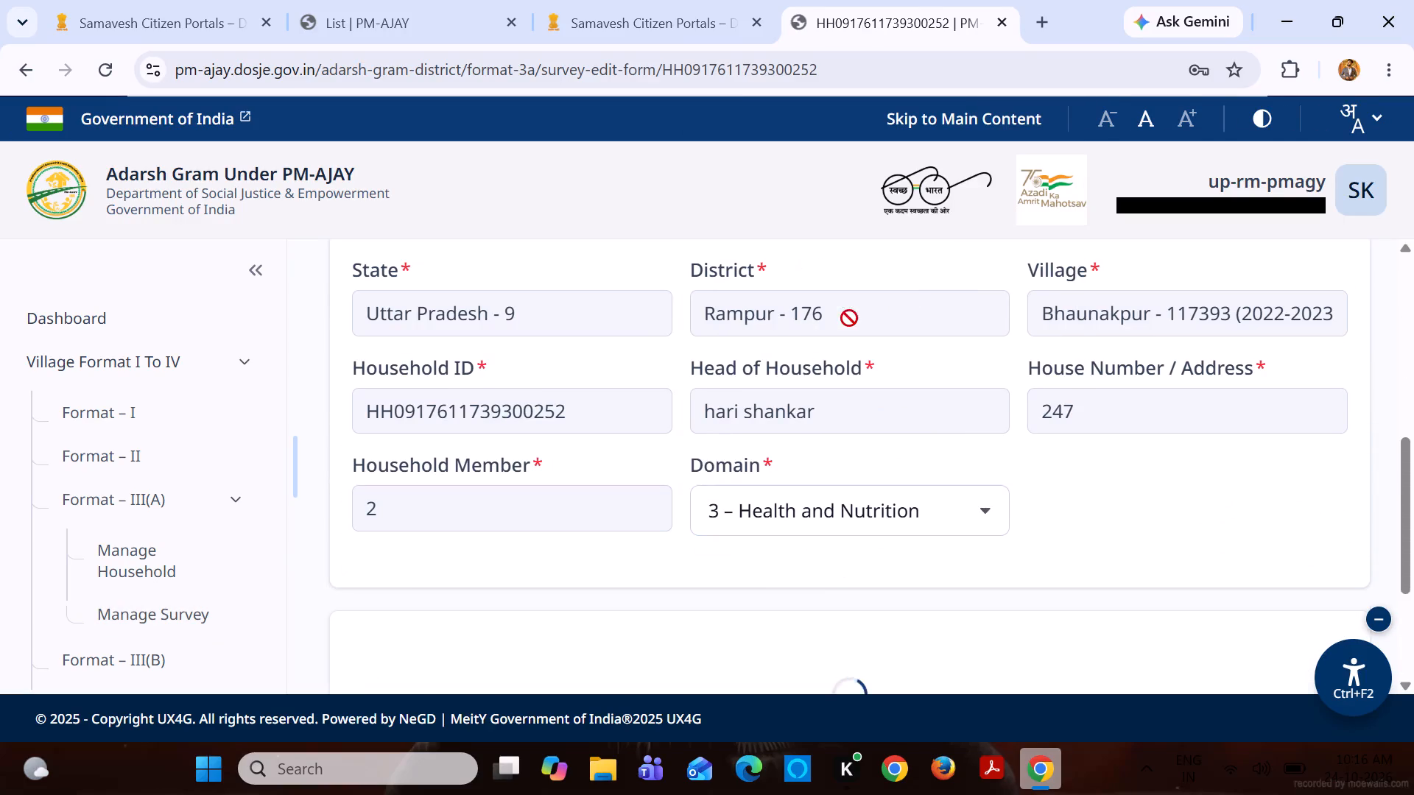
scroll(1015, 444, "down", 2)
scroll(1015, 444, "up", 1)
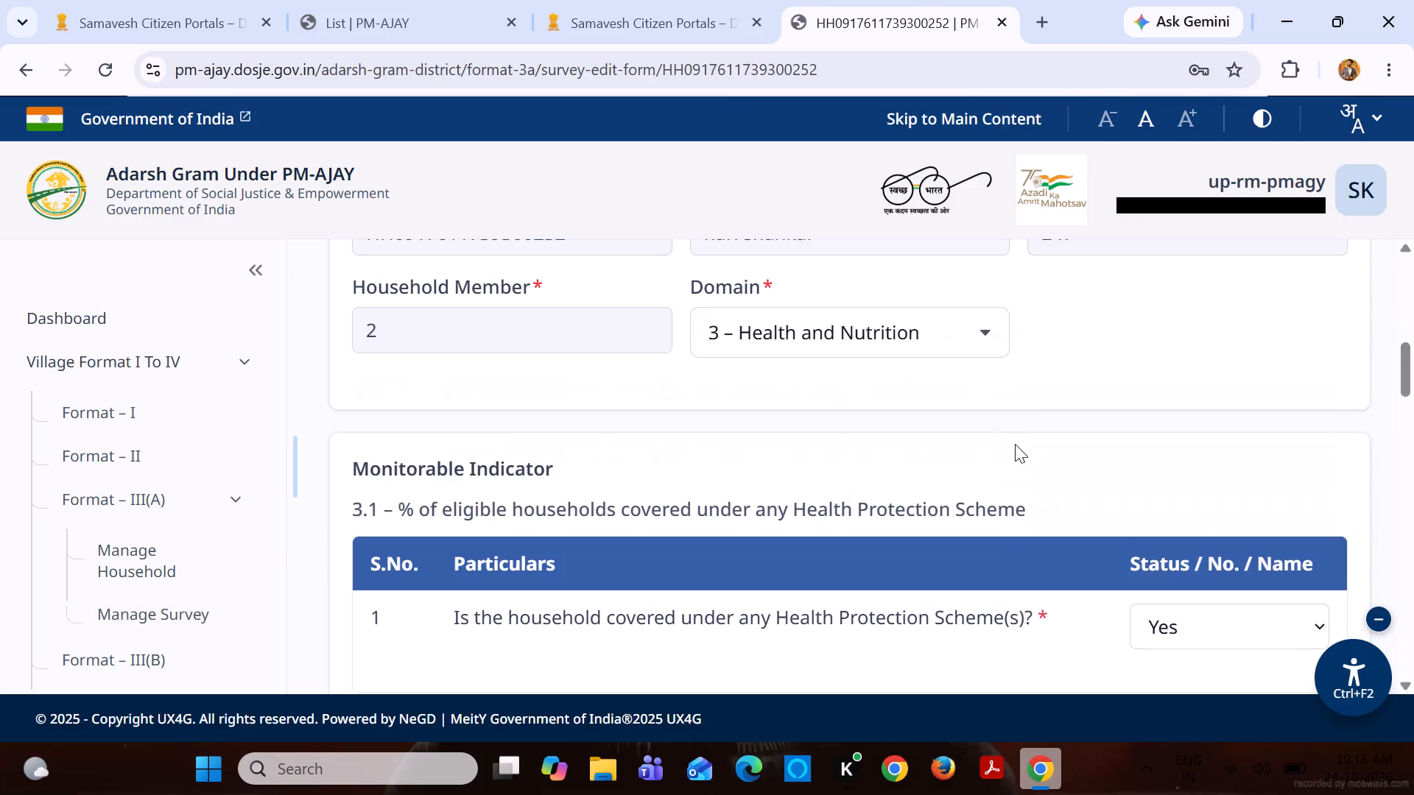
In domain 5 – Rural Roads and Housing, set house number 247's Kachcha/unsafe house answer to No and save the domain.
left_click(954, 339)
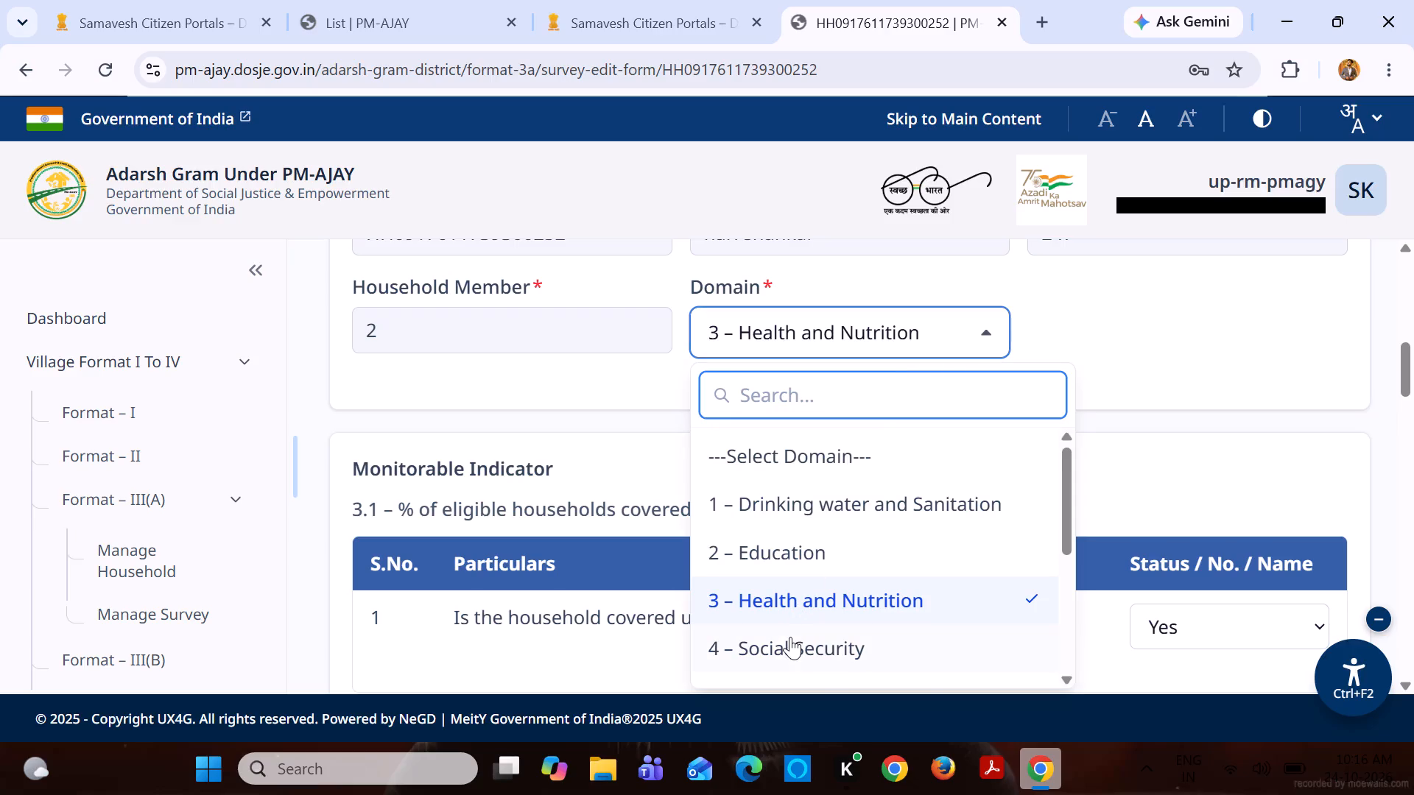
scroll(790, 637, "down", 1)
left_click(802, 624)
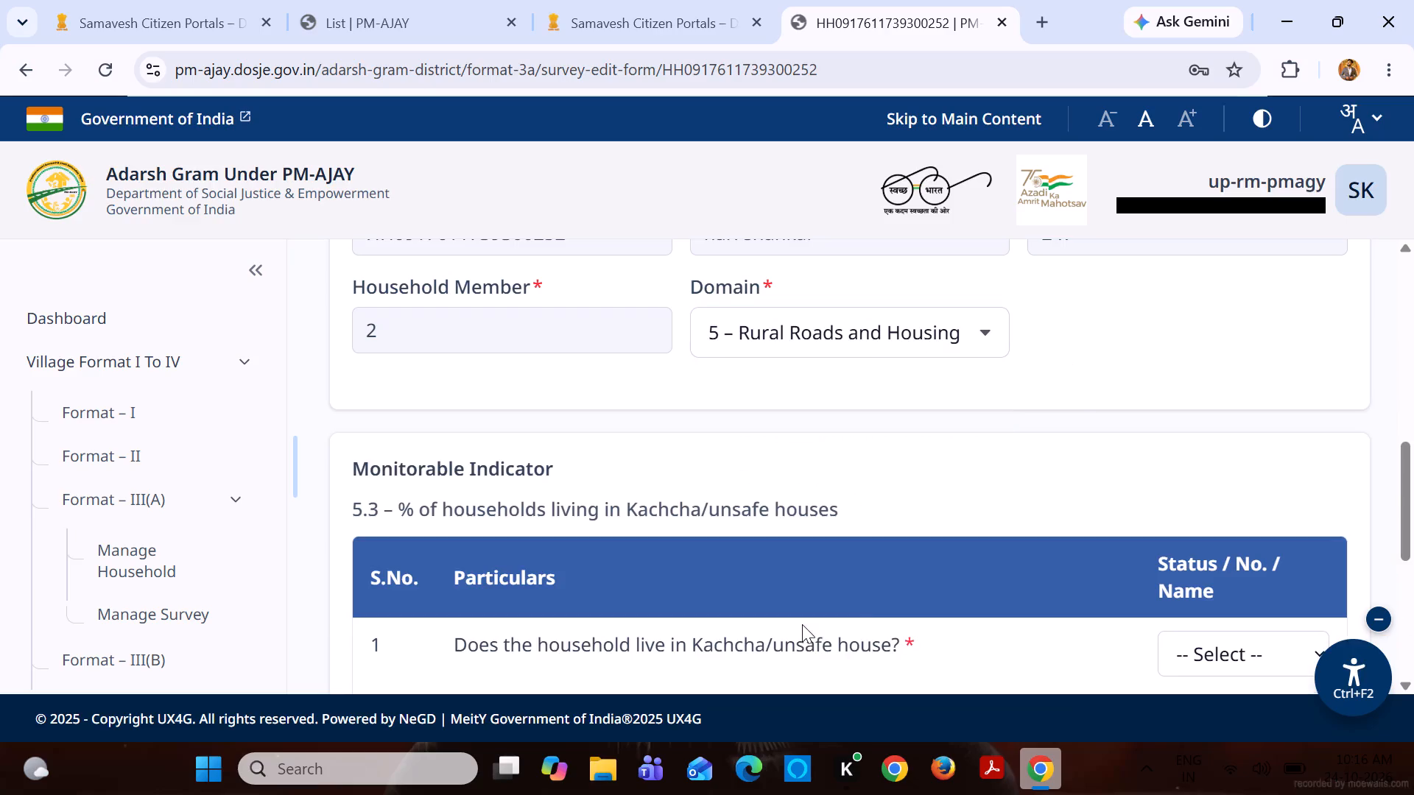
scroll(937, 564, "down", 2)
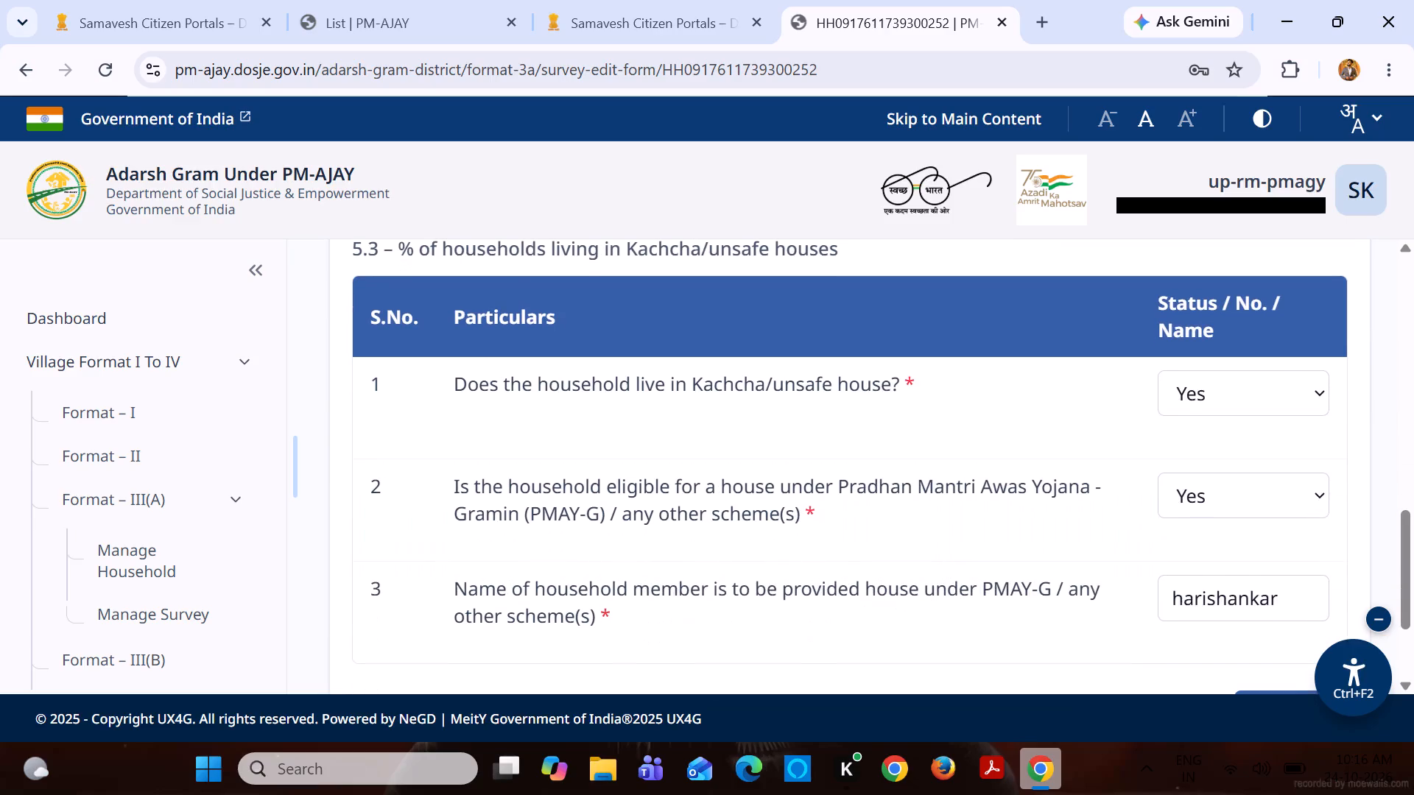
left_click_drag(1295, 372, 1177, 515)
left_click(1177, 515)
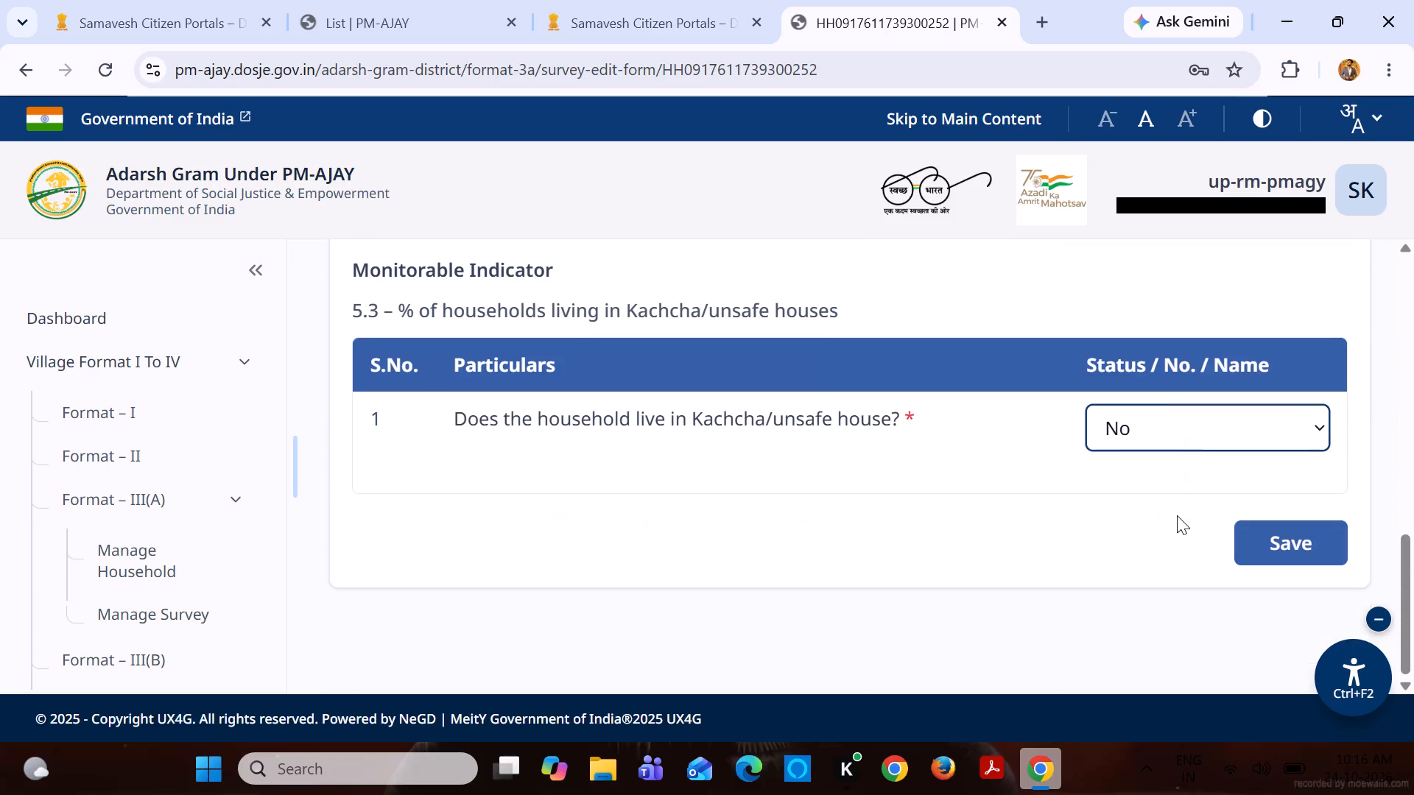
scroll(1177, 515, "down", 4)
left_click(1329, 536)
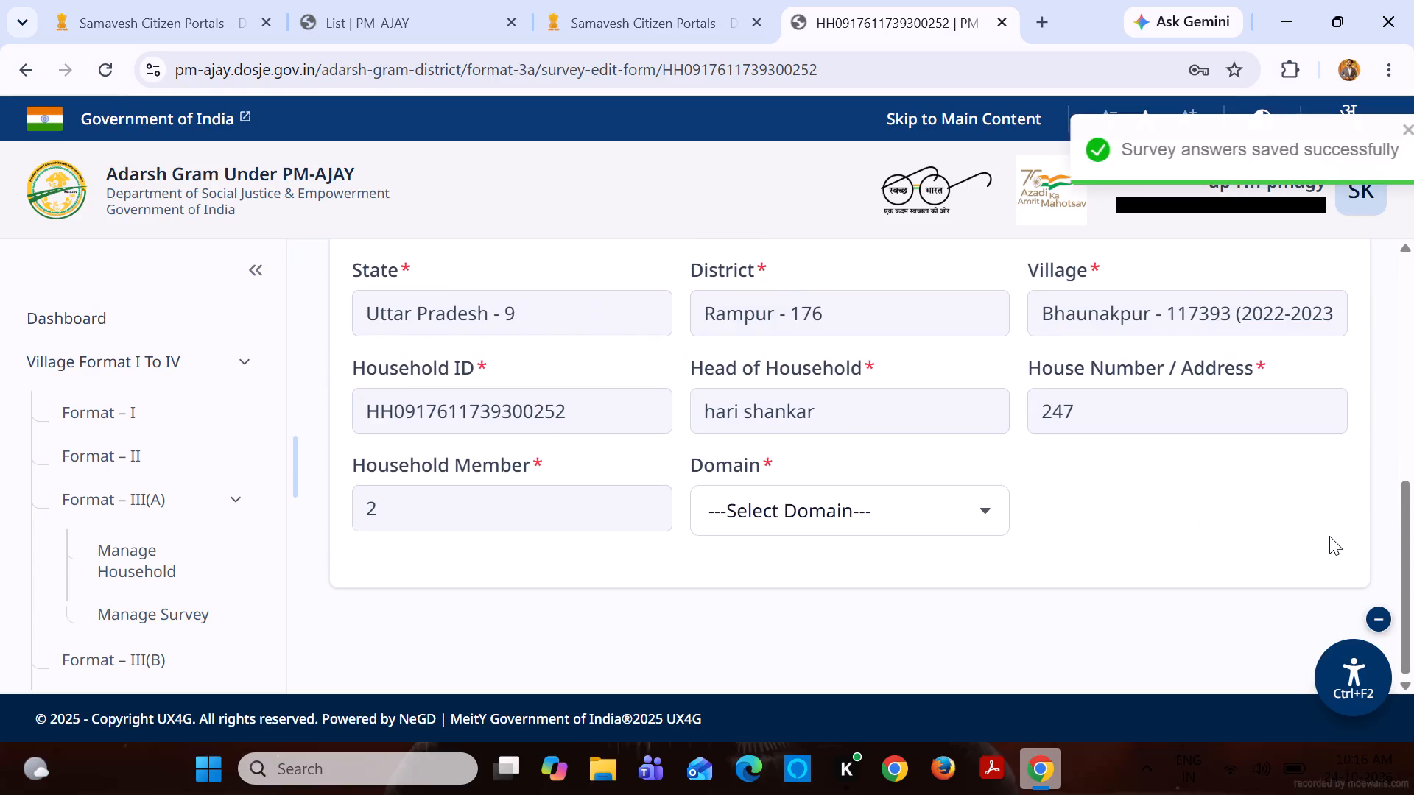
Return to the Format-III(A) household list and open house number 246's survey for editing.
scroll(1175, 437, "up", 8)
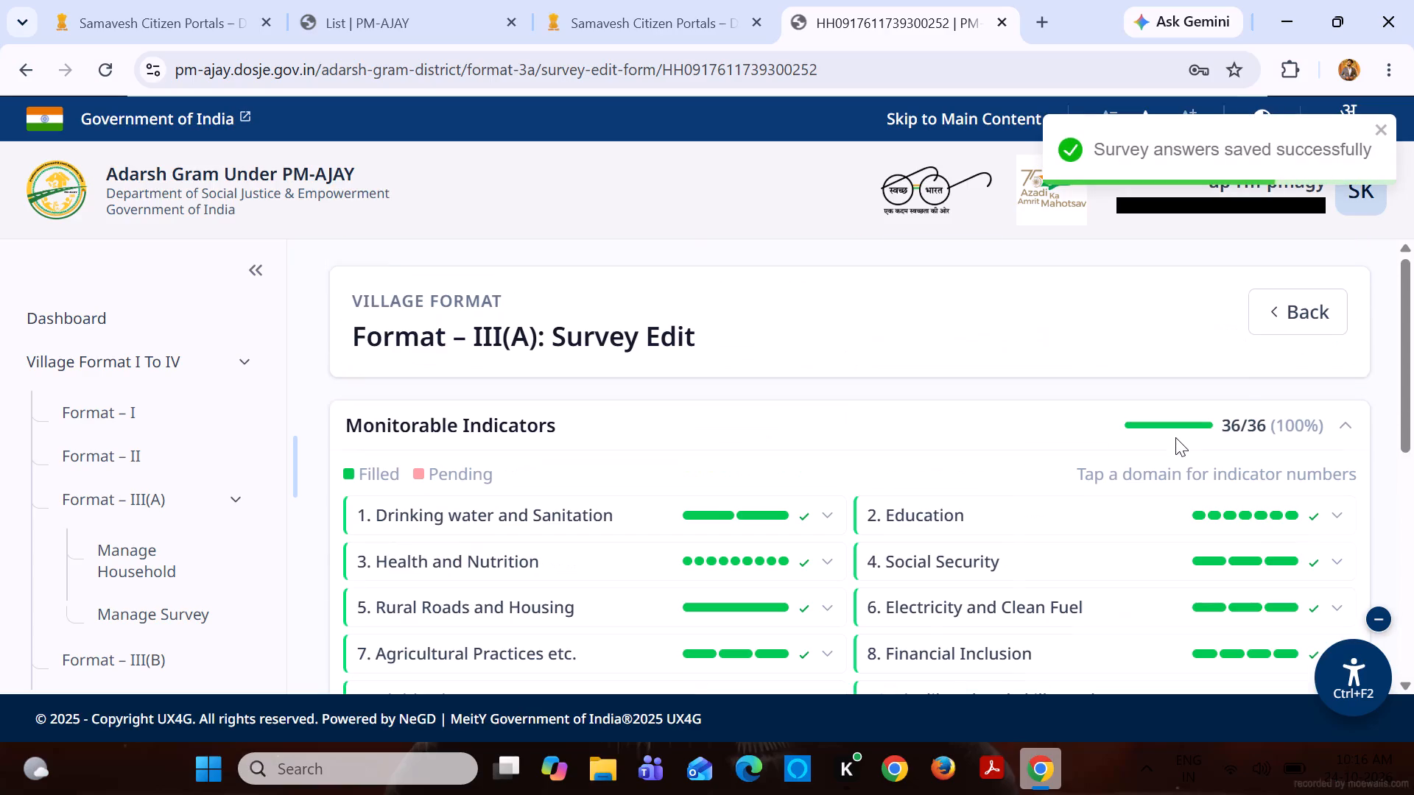
left_click_drag(1332, 287, 1295, 314)
left_click(1295, 314)
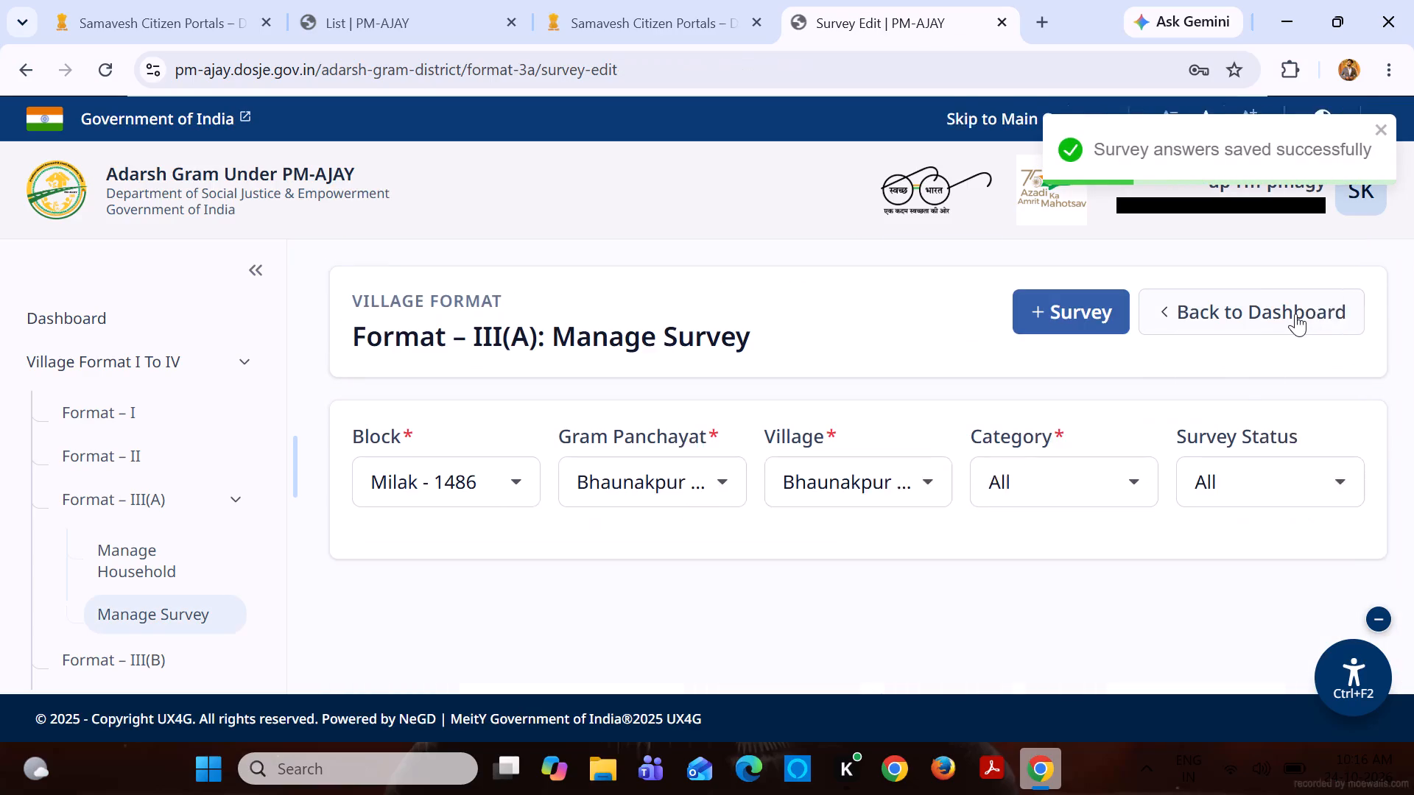
scroll(1239, 410, "down", 8)
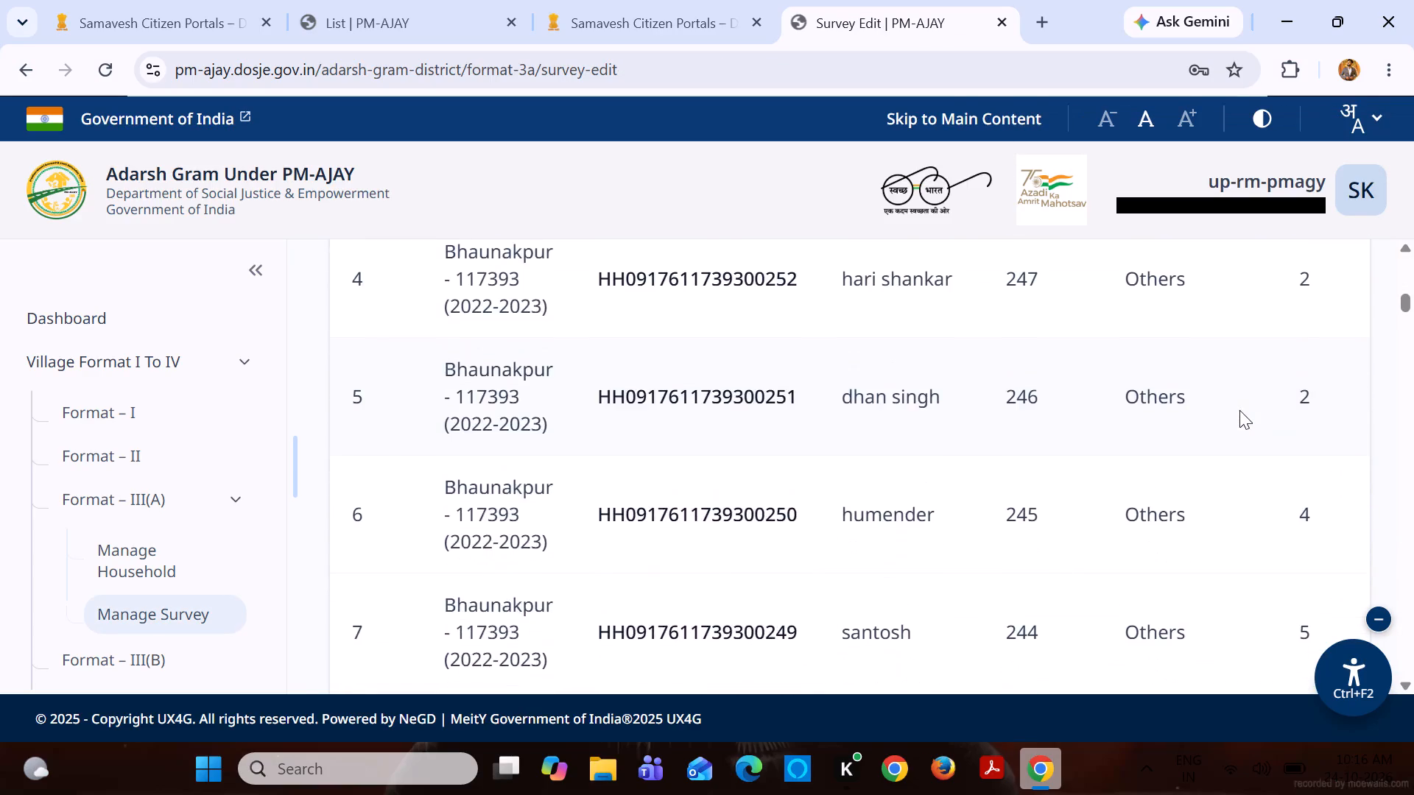
scroll(1239, 410, "left", 4)
left_click(1323, 401)
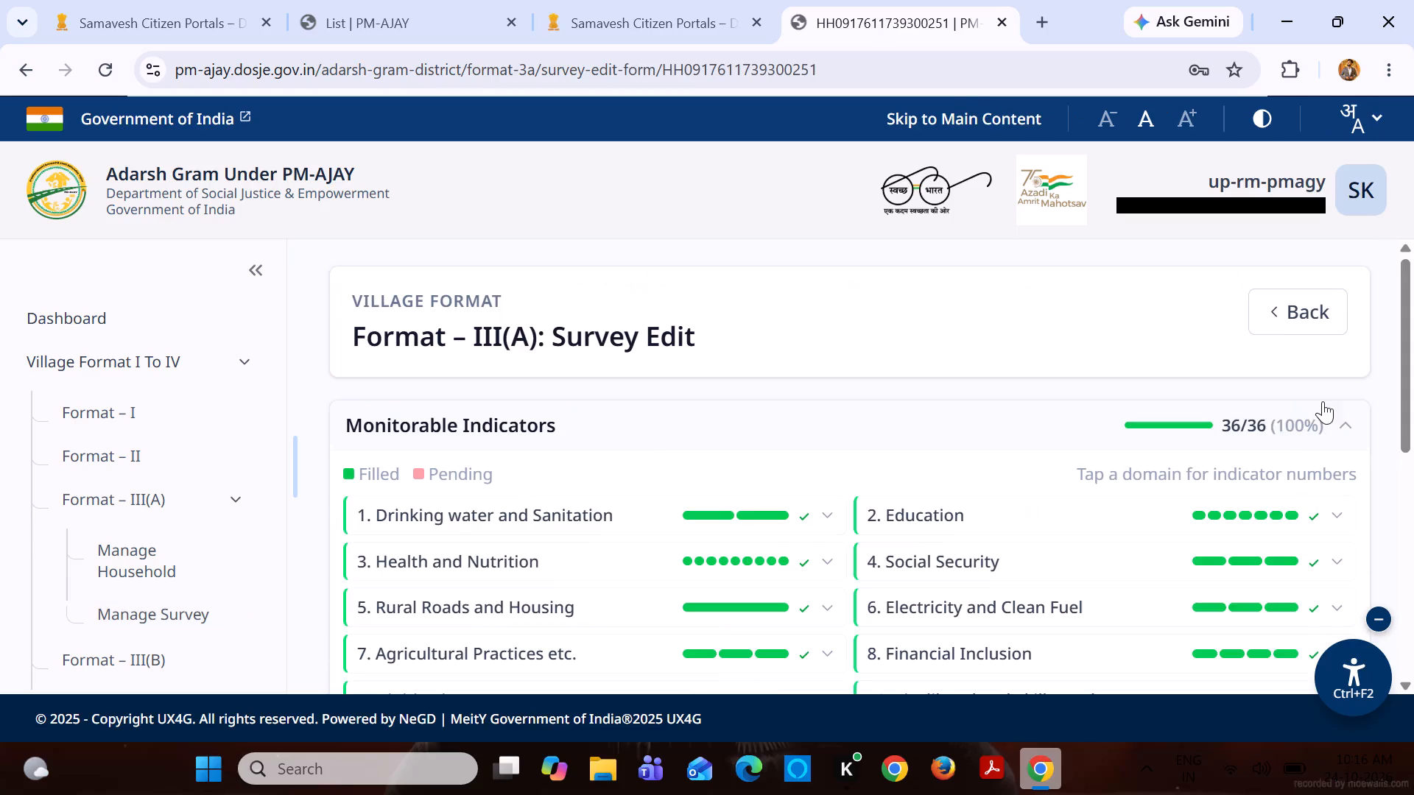
In domain 5 – Rural Roads and Housing, set house number 246's Kachcha/unsafe house answer to No and save the domain.
scroll(1082, 506, "down", 7)
left_click(959, 512)
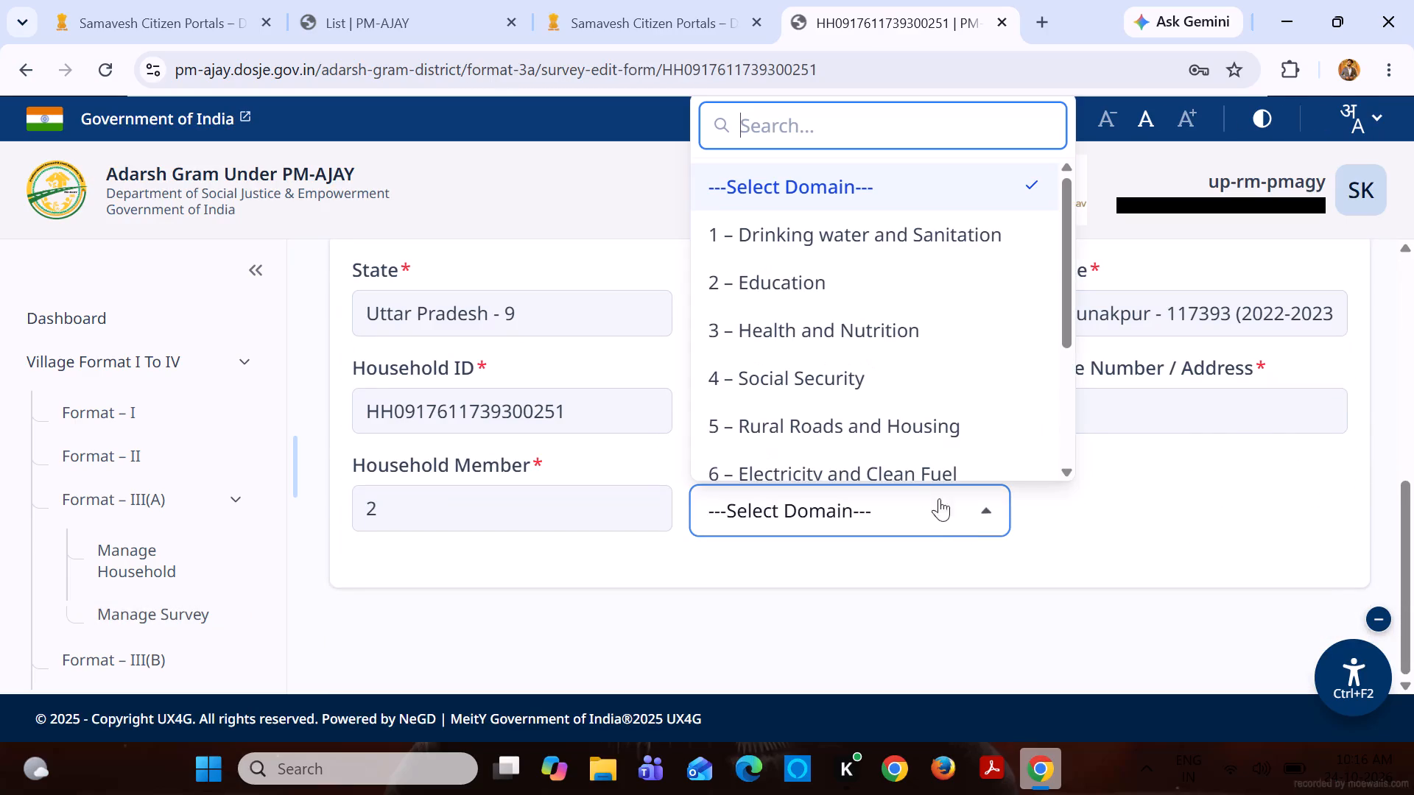
left_click(867, 414)
scroll(1044, 478, "down", 3)
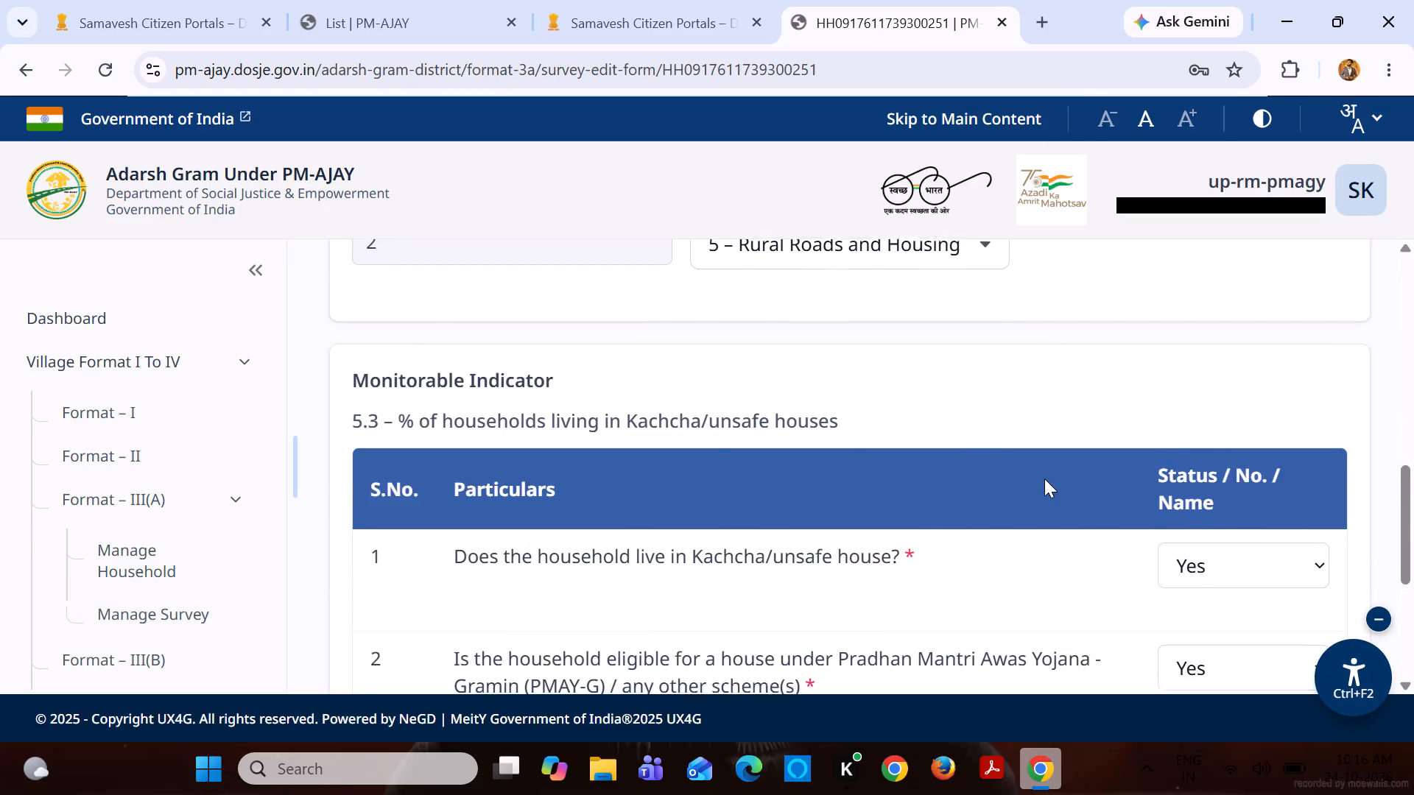
left_click_drag(1195, 533, 1198, 671)
left_click(1198, 671)
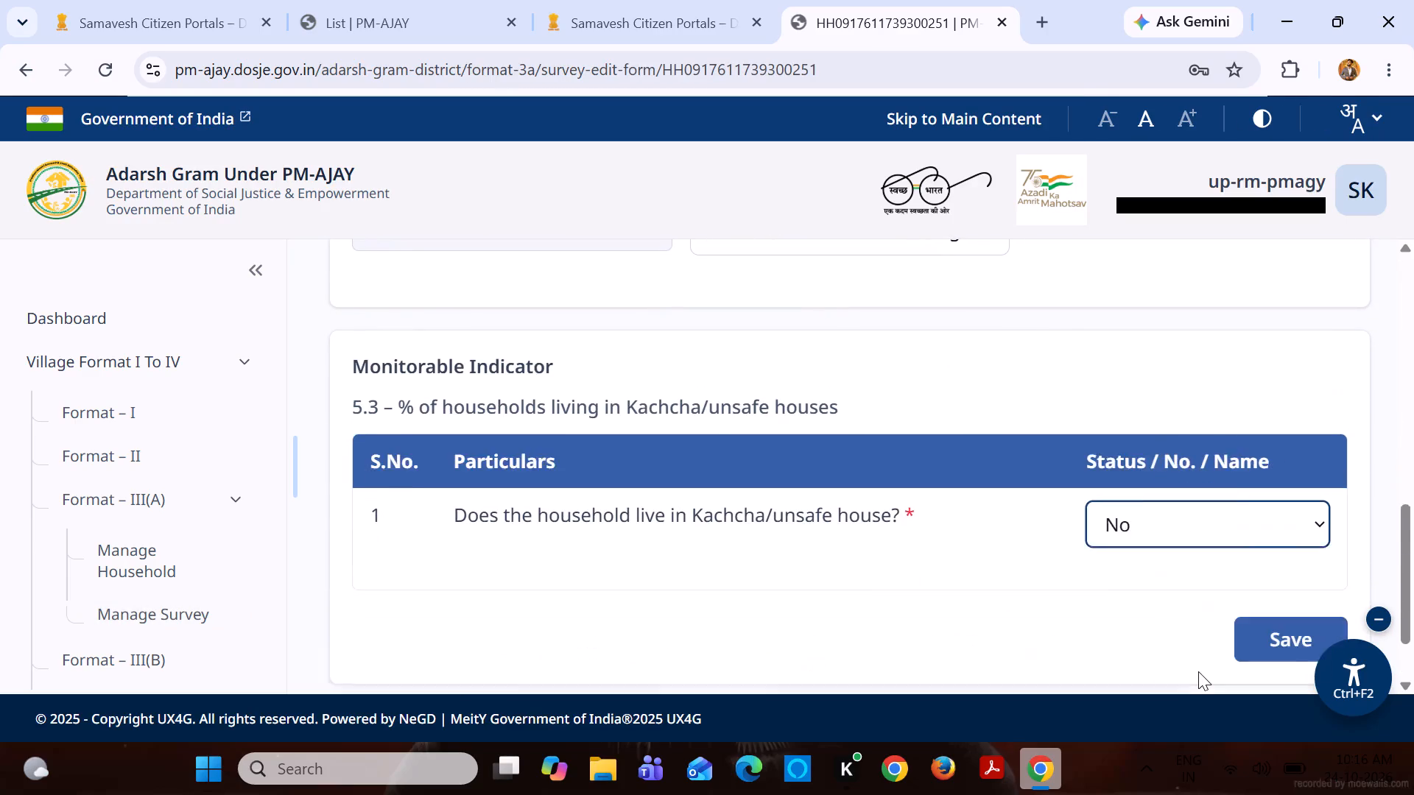
scroll(1198, 671, "down", 8)
left_click(1302, 544)
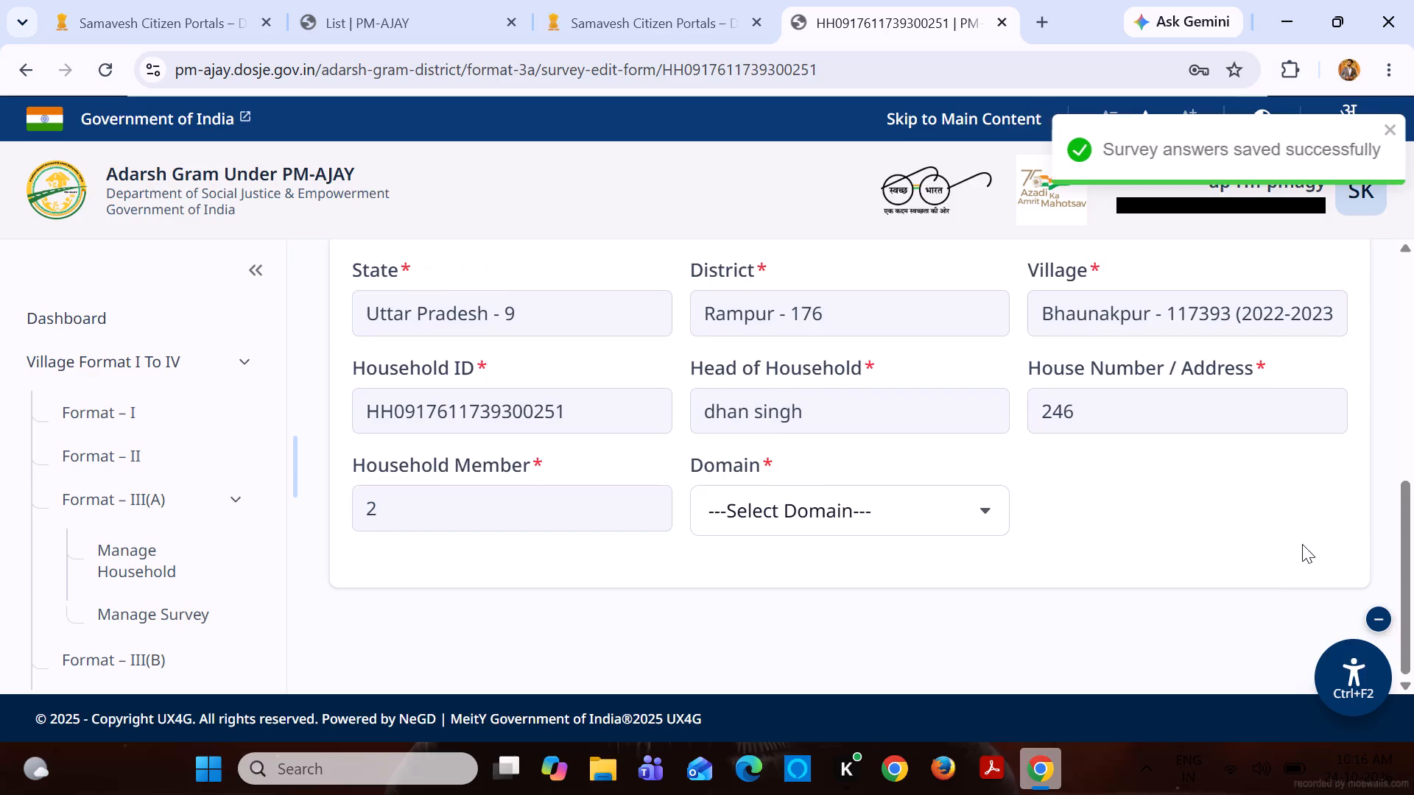
Return to the Format-III(A) Manage Survey household list and open house number 245's survey for editing.
scroll(1115, 449, "up", 6)
left_click(1270, 307)
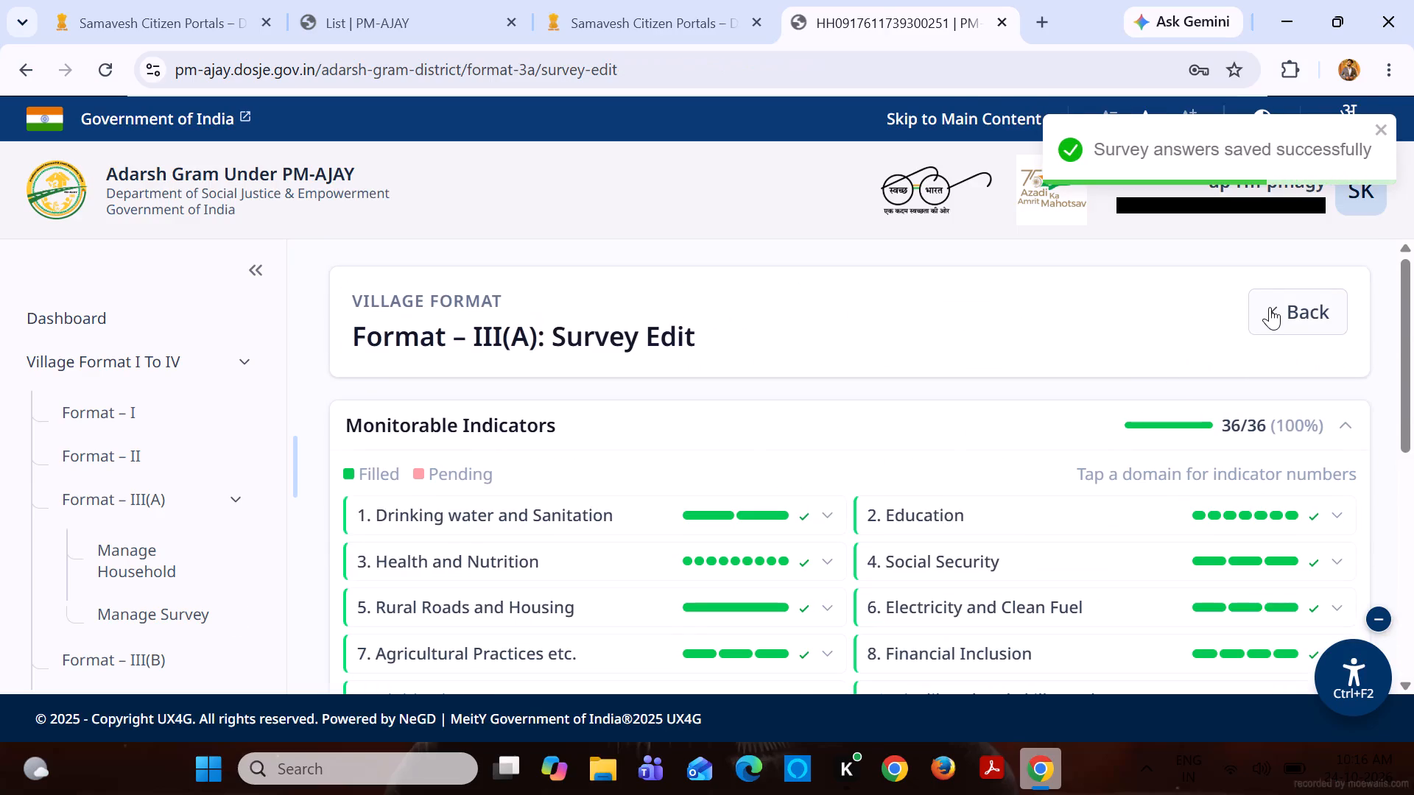
scroll(1079, 400, "down", 9)
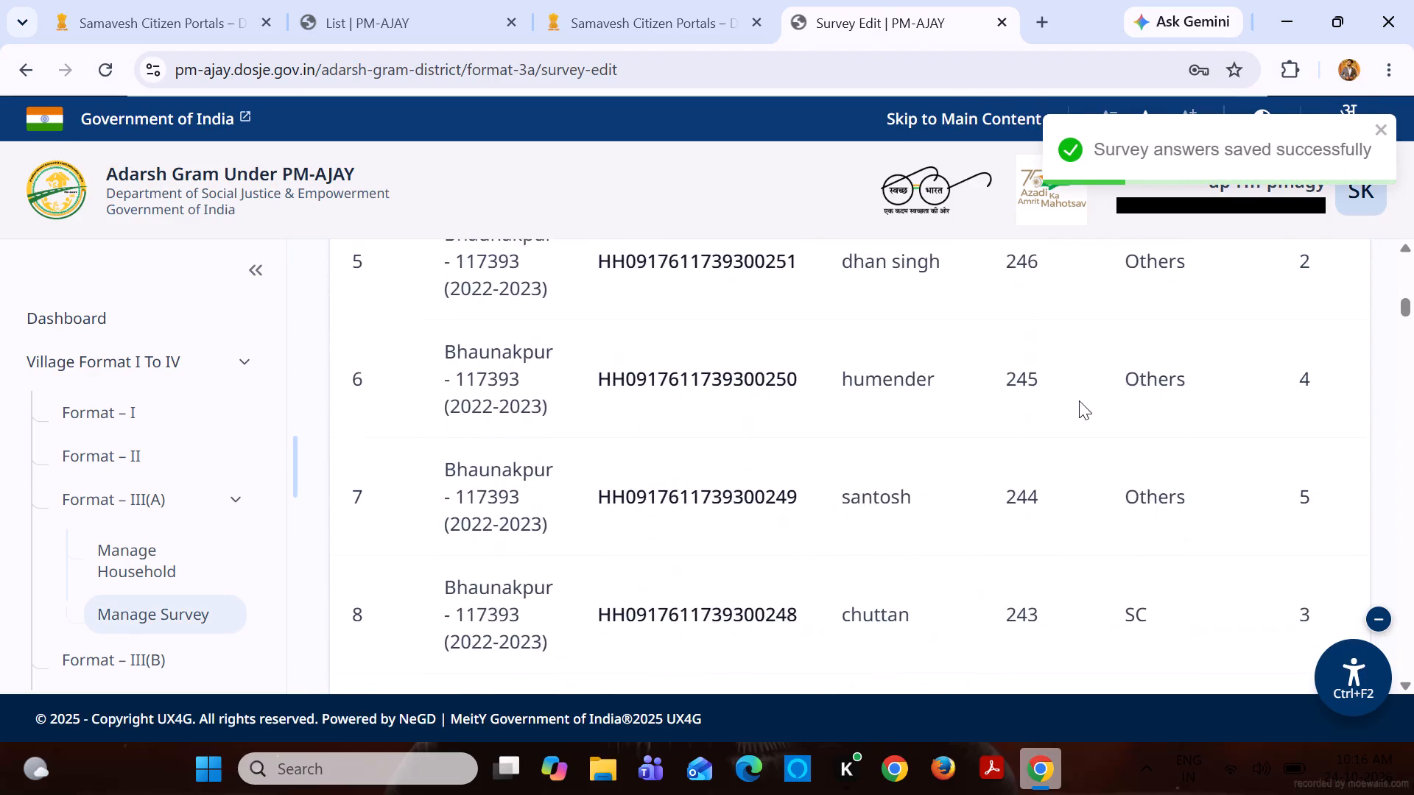
scroll(1079, 400, "down", 1)
scroll(1079, 400, "left", 6)
left_click(1292, 390)
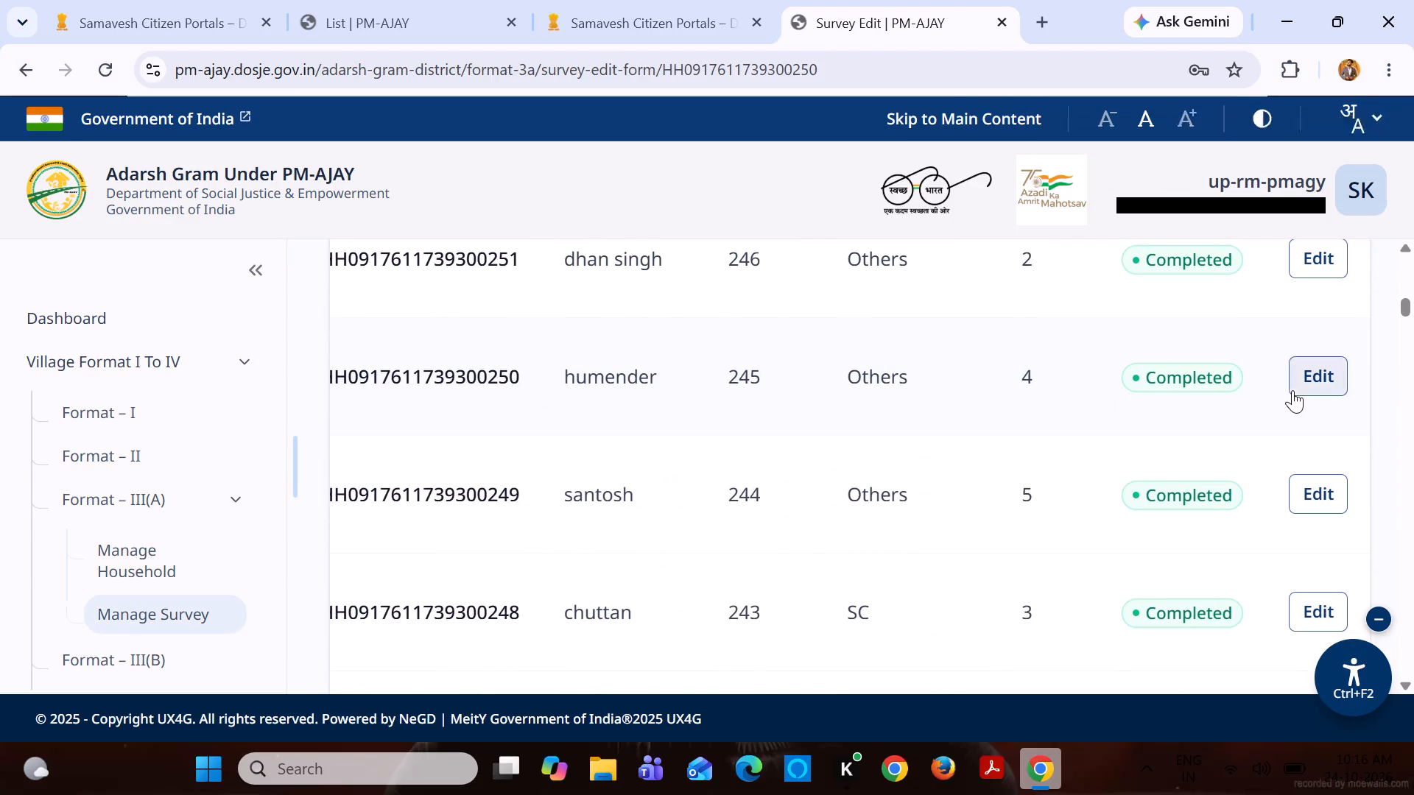
In domain 5 – Rural Roads and Housing, set house number 245's Kachcha/unsafe house answer to No and save the domain.
scroll(1075, 506, "down", 10)
left_click(926, 512)
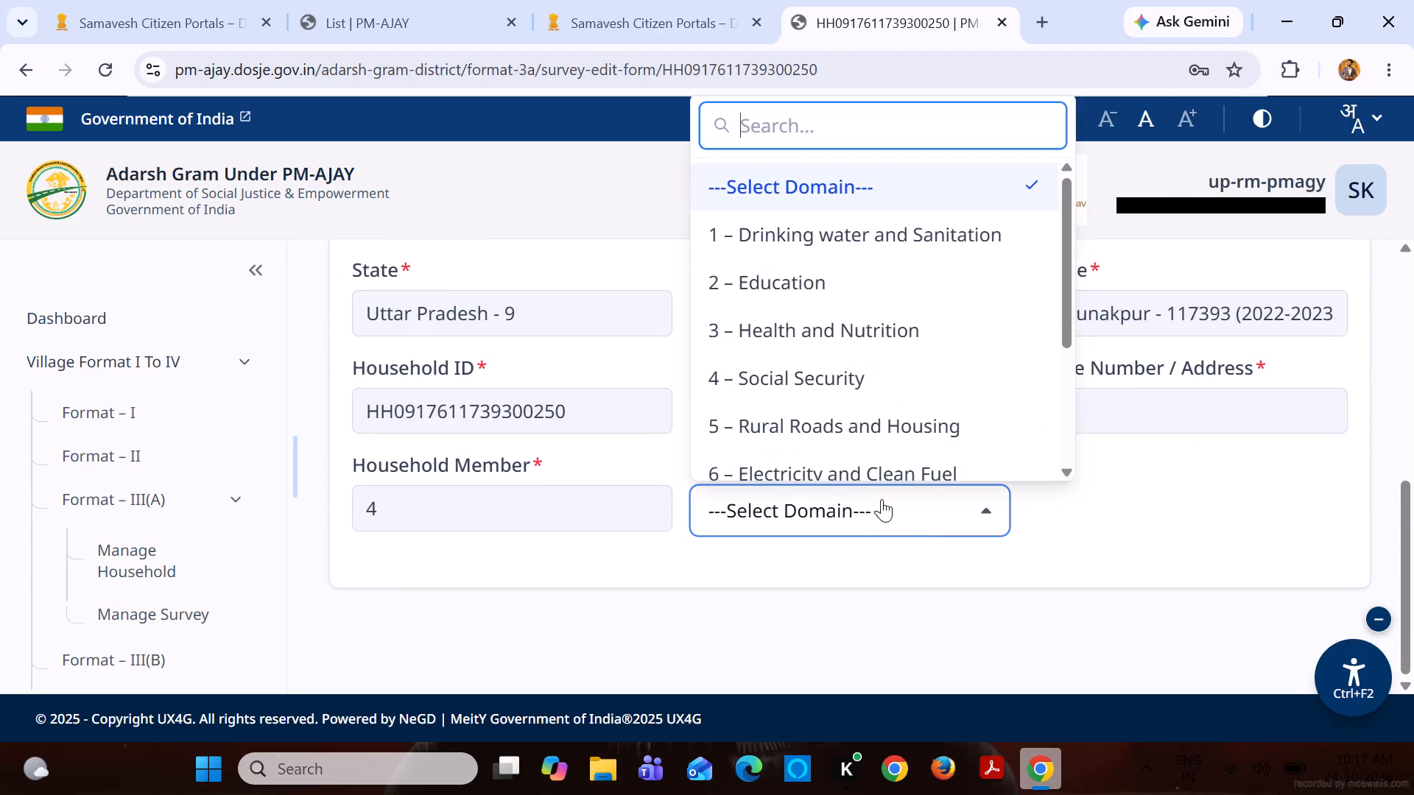
left_click(840, 404)
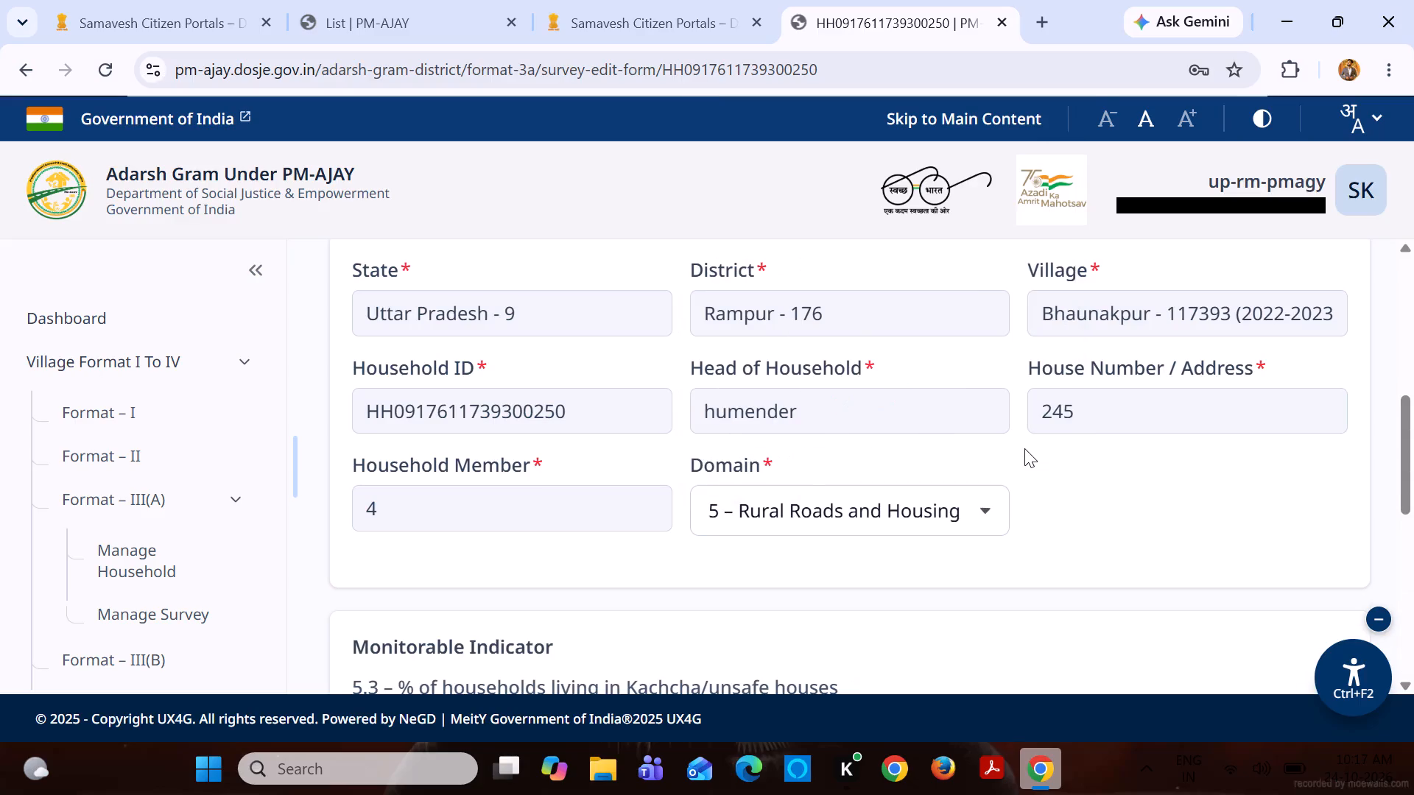
scroll(1024, 448, "down", 5)
left_click_drag(1259, 397, 1198, 495)
left_click(1198, 495)
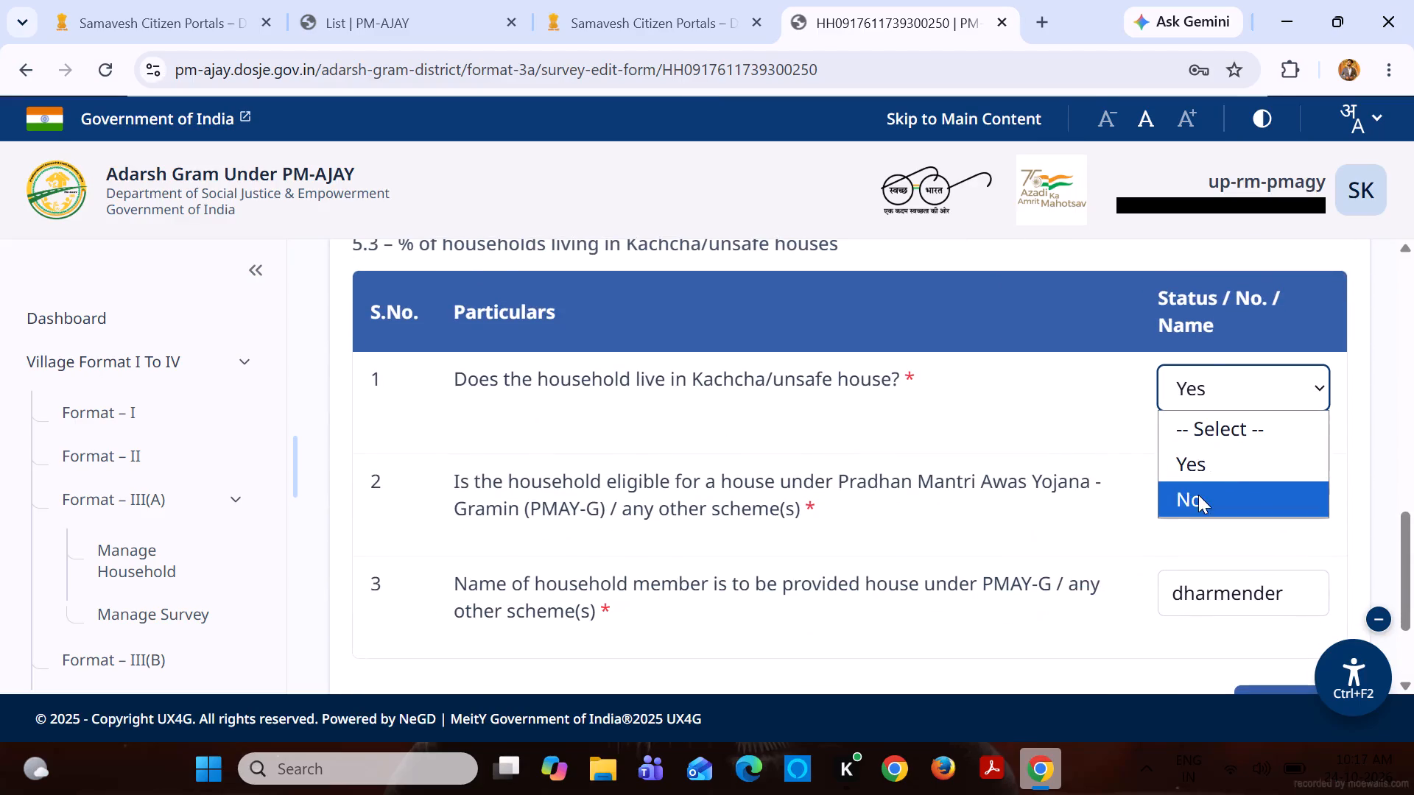
scroll(1198, 495, "down", 6)
left_click(1307, 549)
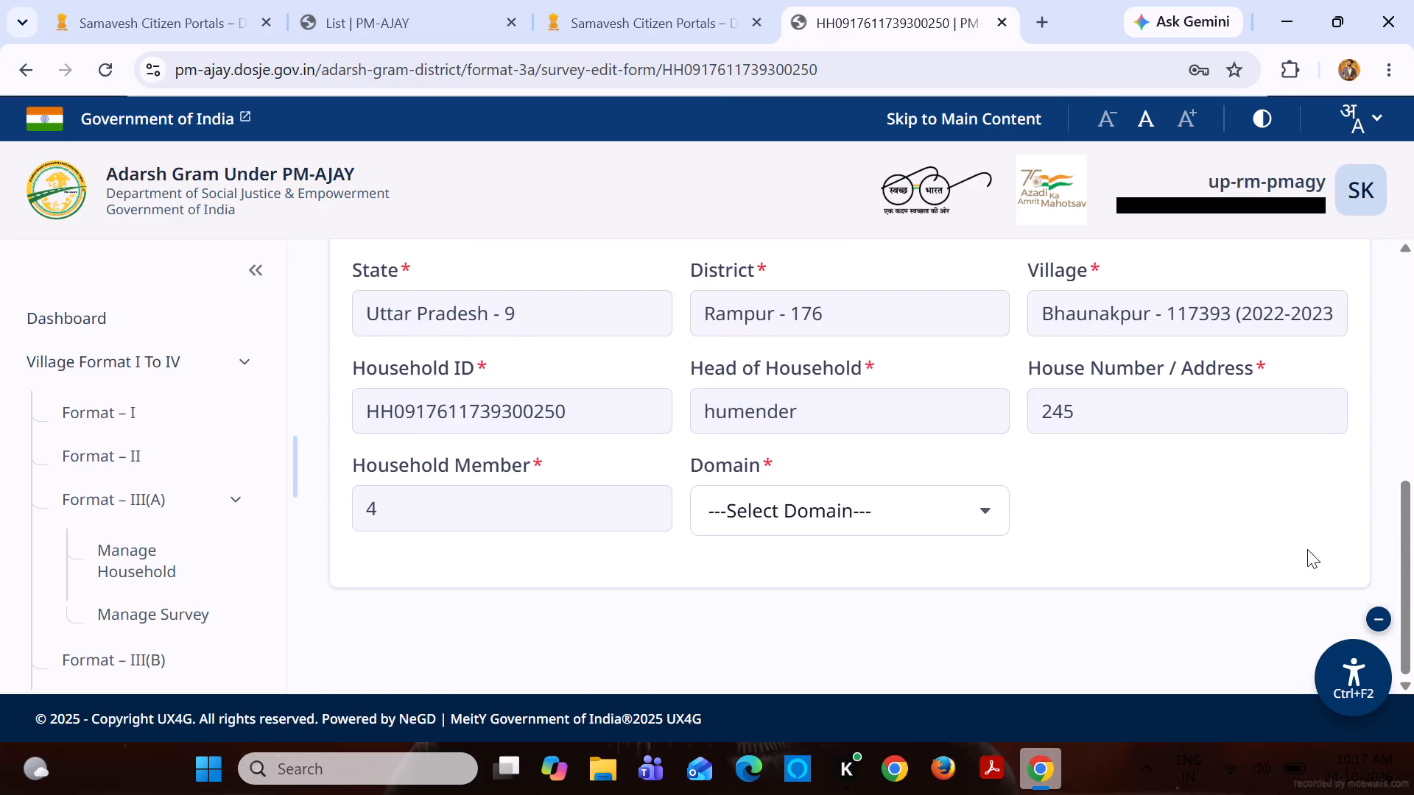
Return to the Format-III(A) household list and open house number 234's survey for editing.
scroll(978, 386, "up", 9)
left_click(1306, 316)
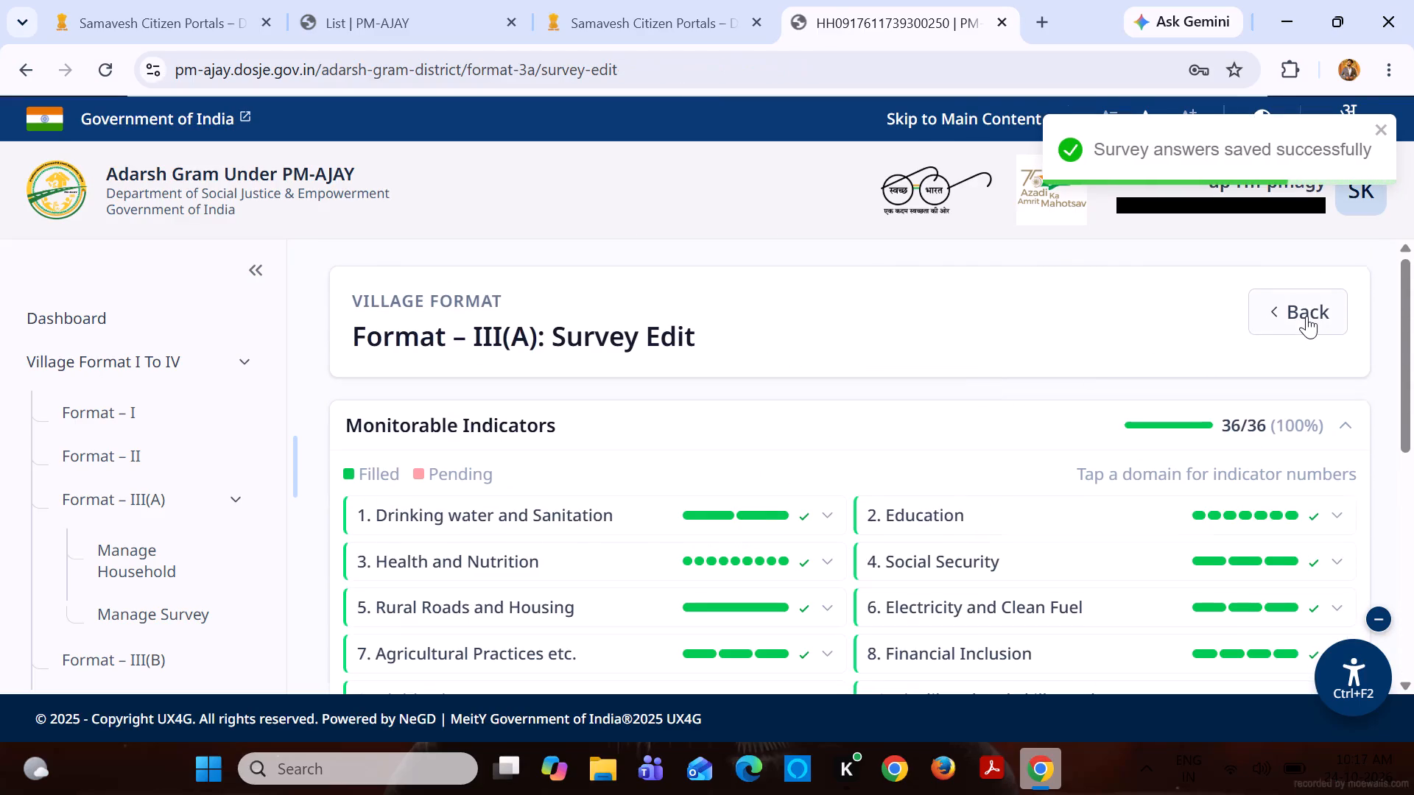
scroll(1084, 441, "down", 9)
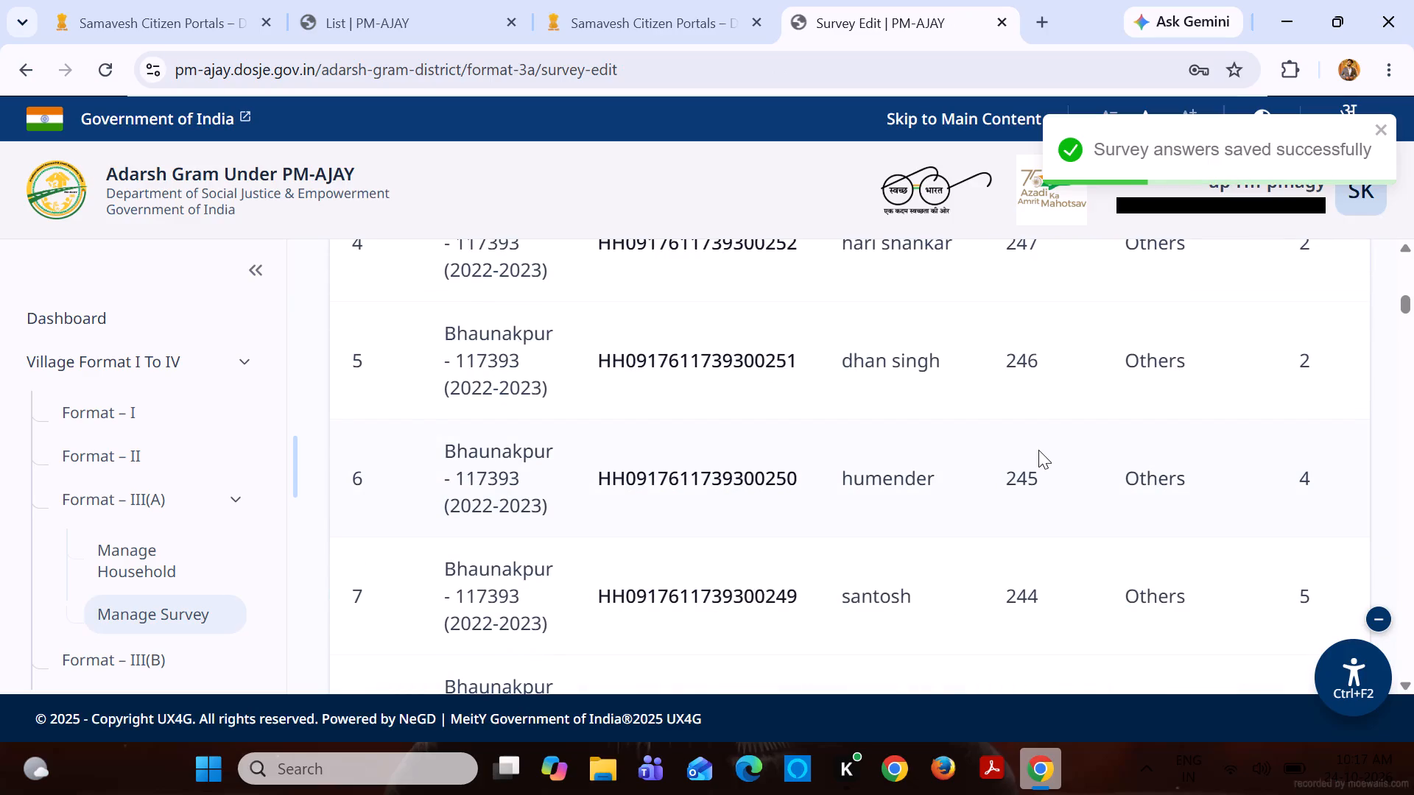
scroll(1038, 450, "down", 6)
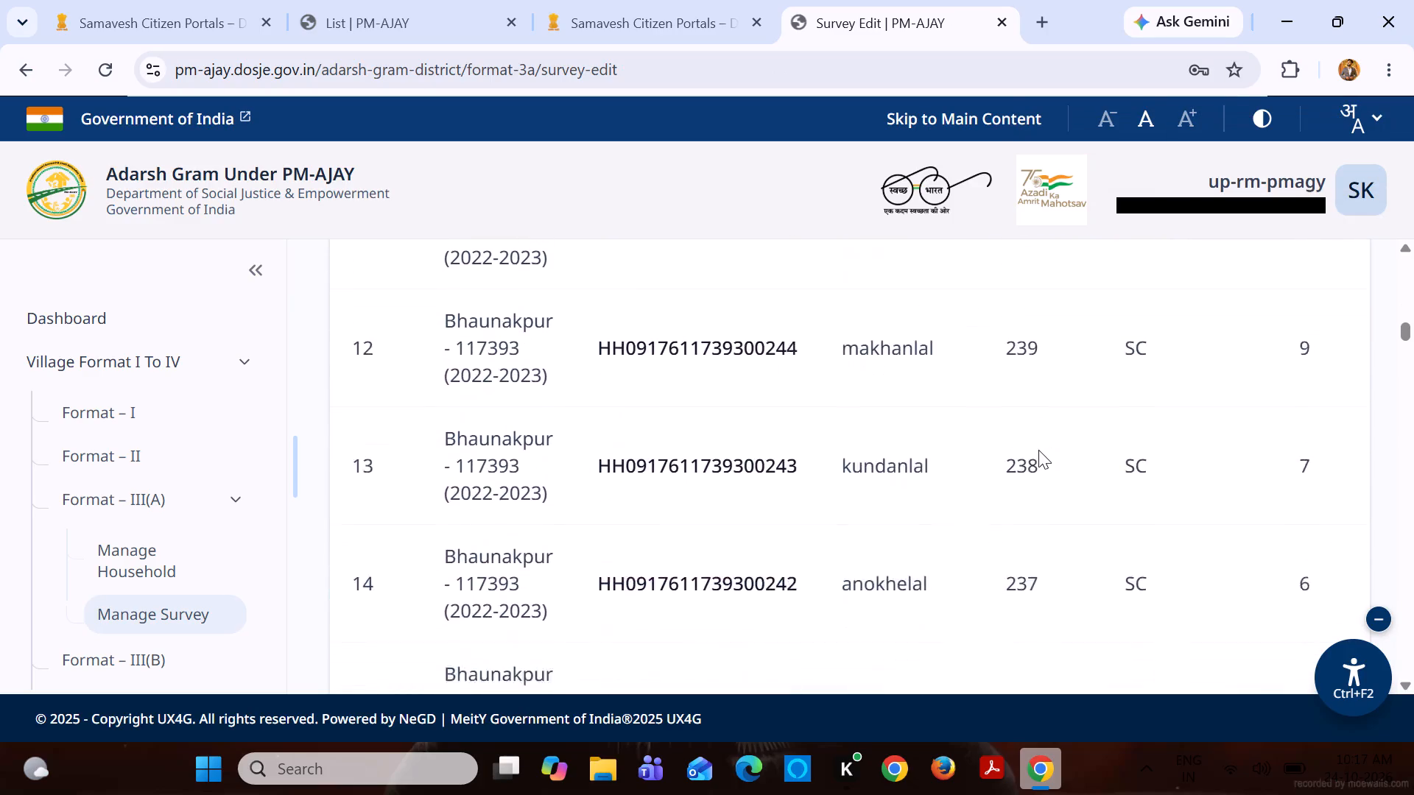
scroll(1038, 450, "down", 6)
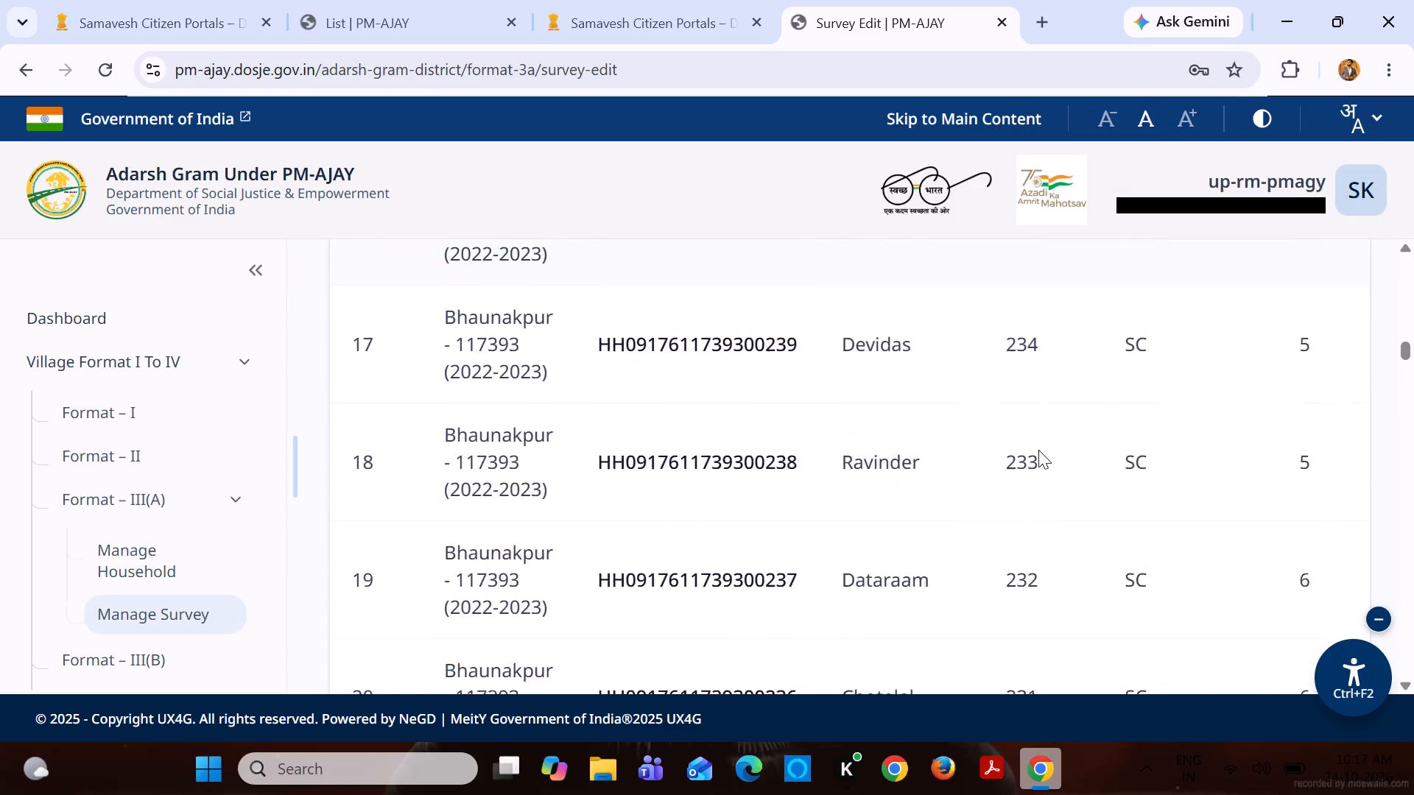
scroll(1038, 450, "down", 1)
scroll(1038, 450, "left", 5)
left_click(1302, 352)
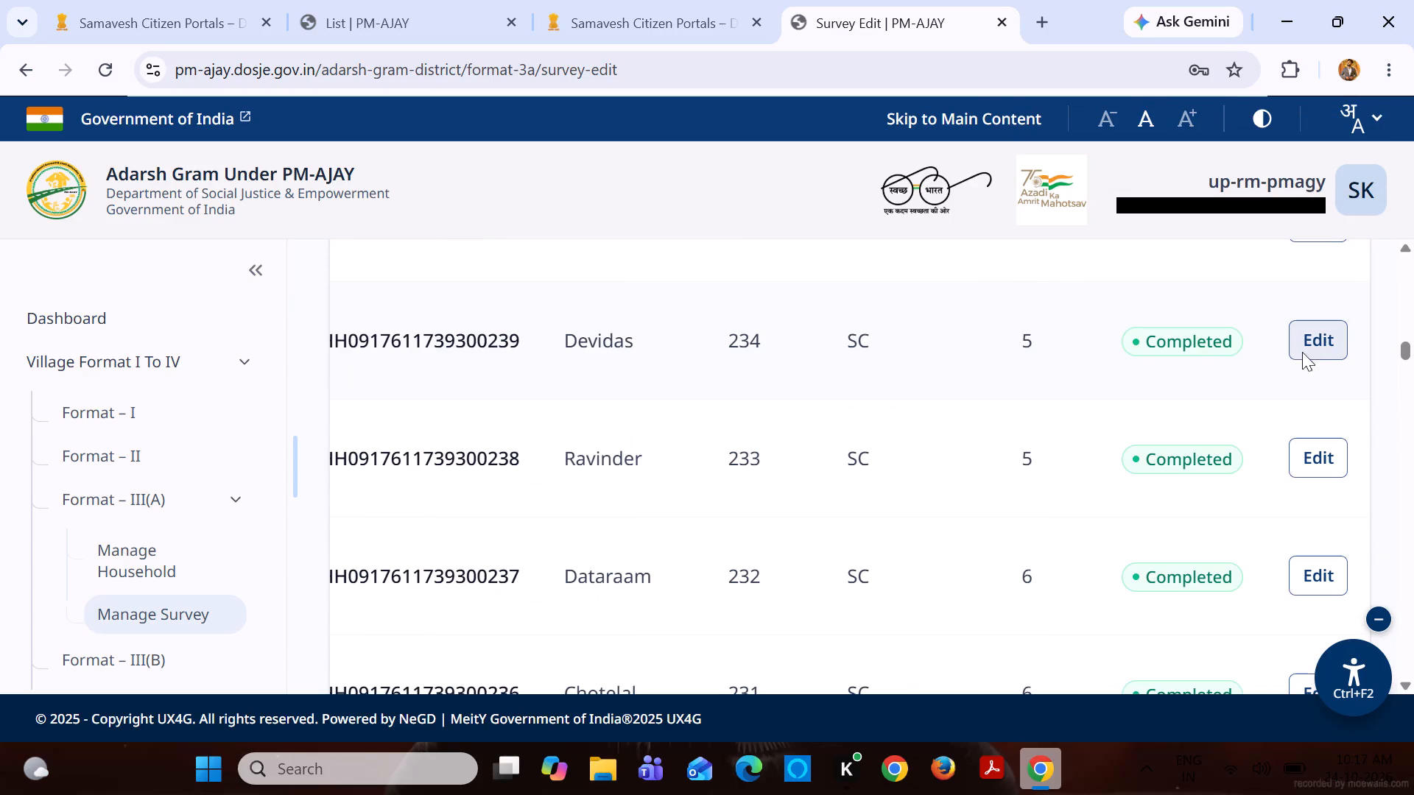
In domain 5 – Rural Roads and Housing, set house number 234's Kachcha/unsafe house answer to No and save the domain.
scroll(1125, 498, "down", 9)
left_click(968, 498)
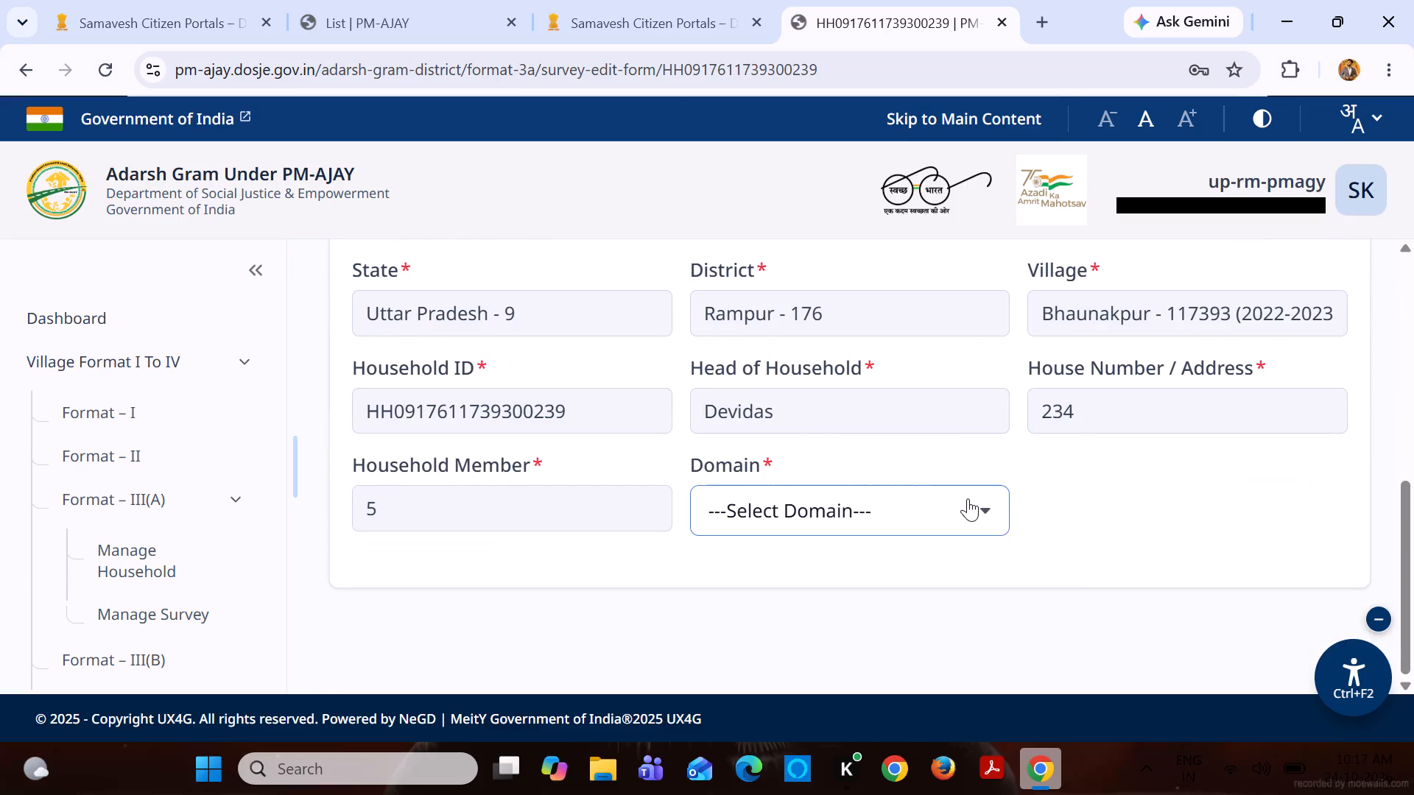
left_click(826, 404)
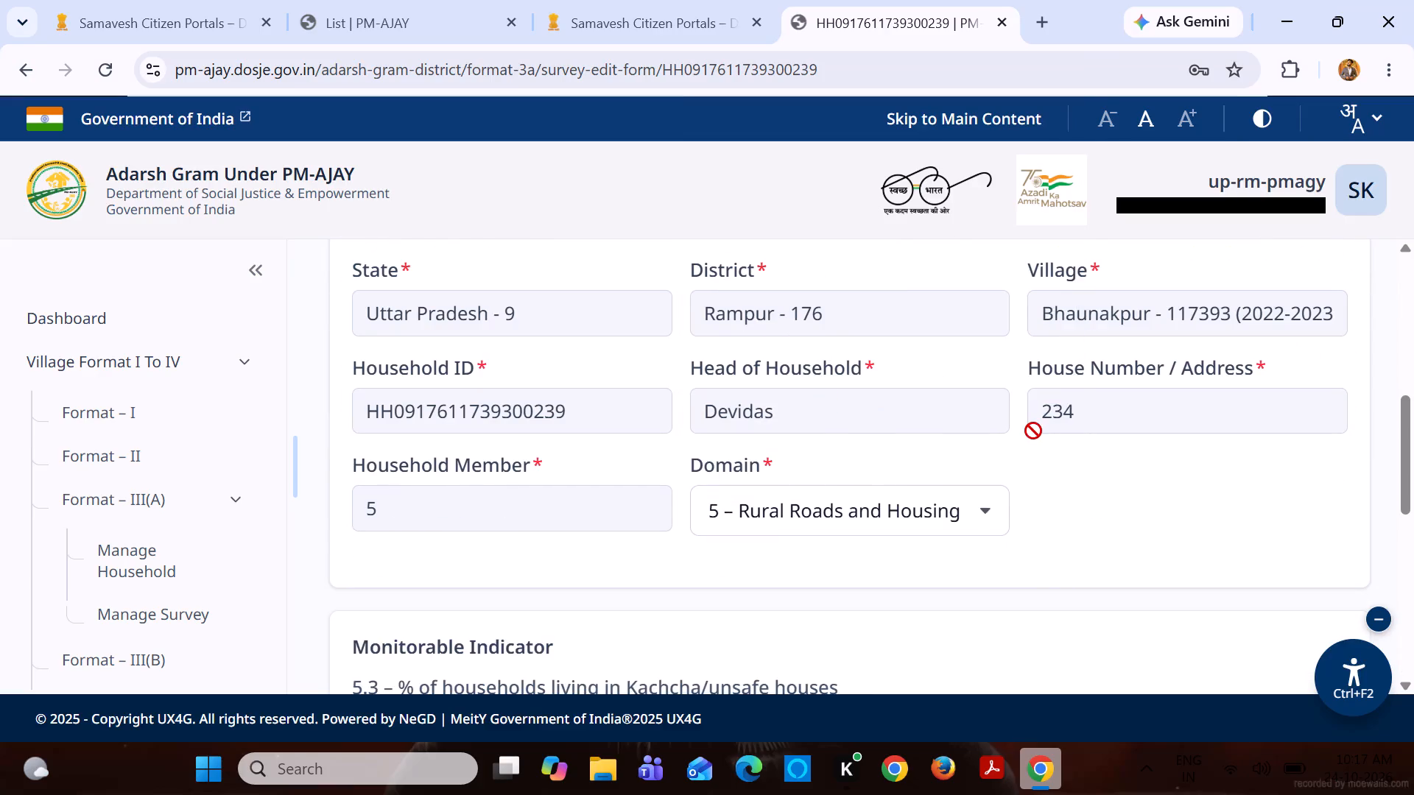
scroll(1033, 431, "down", 5)
left_click_drag(1255, 389, 1192, 506)
left_click(1192, 506)
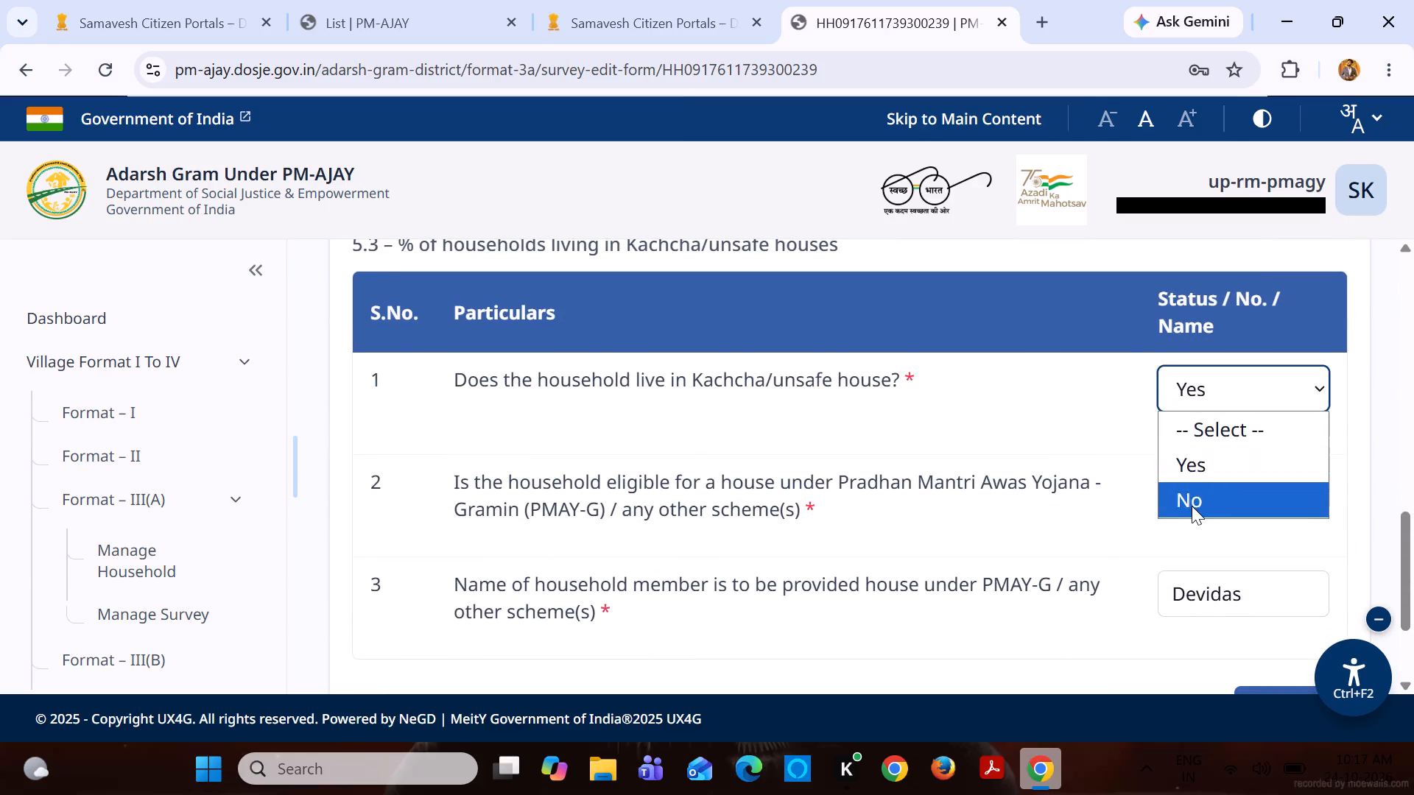
scroll(1192, 506, "down", 5)
left_click(1292, 543)
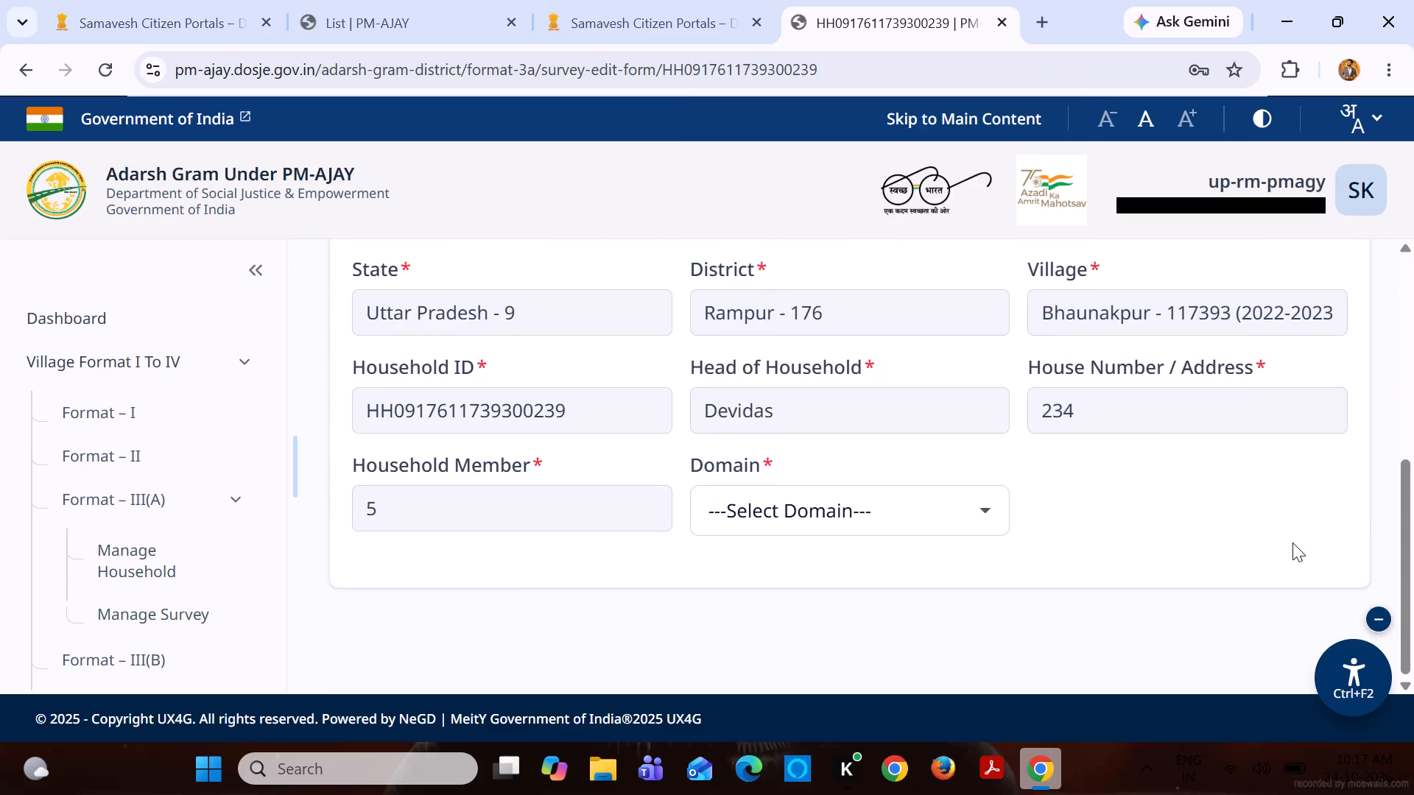
Return to the Format-III(A) household list and open house number 229's survey for editing.
scroll(1117, 526, "up", 10)
left_click(1298, 320)
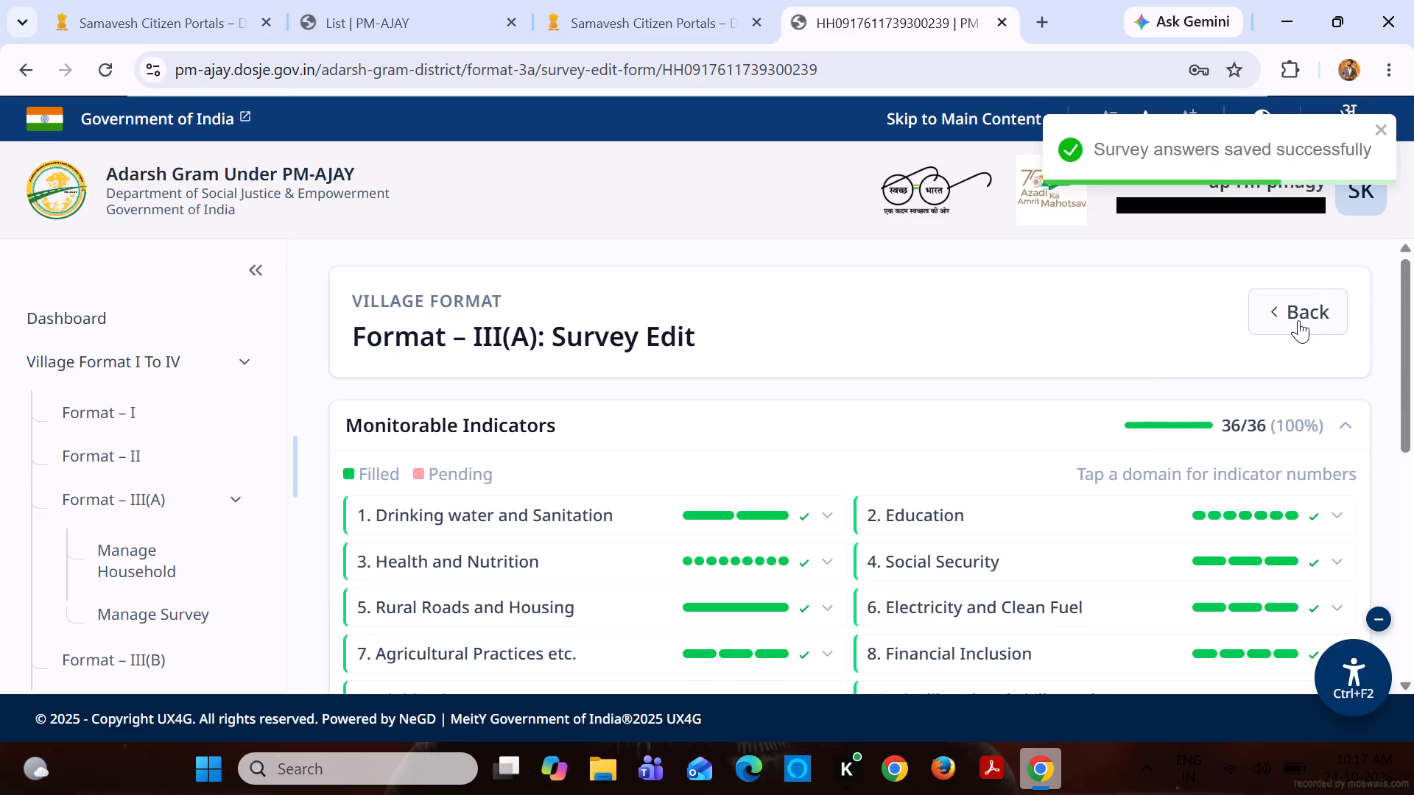
scroll(1214, 410, "down", 18)
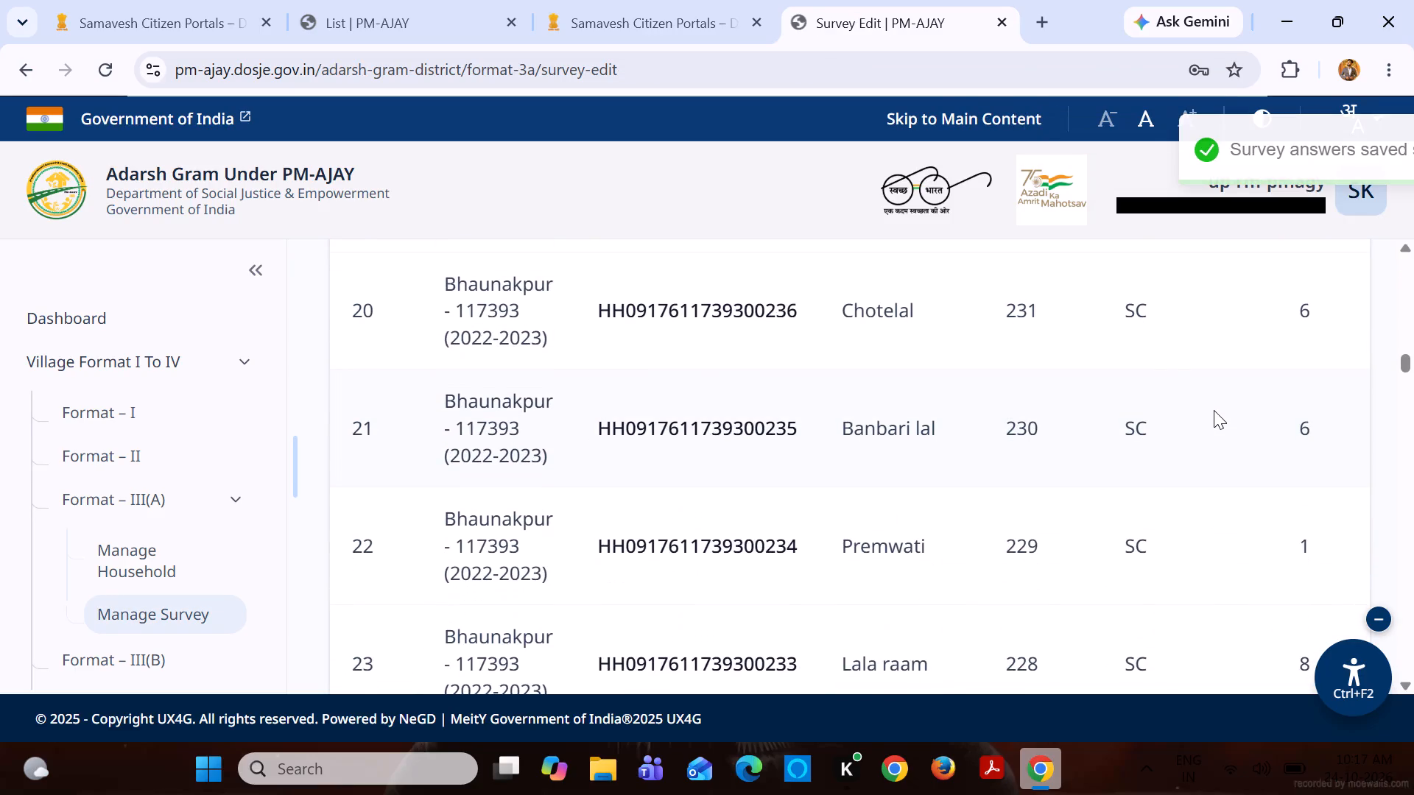
scroll(1214, 410, "down", 1)
scroll(1214, 410, "left", 6)
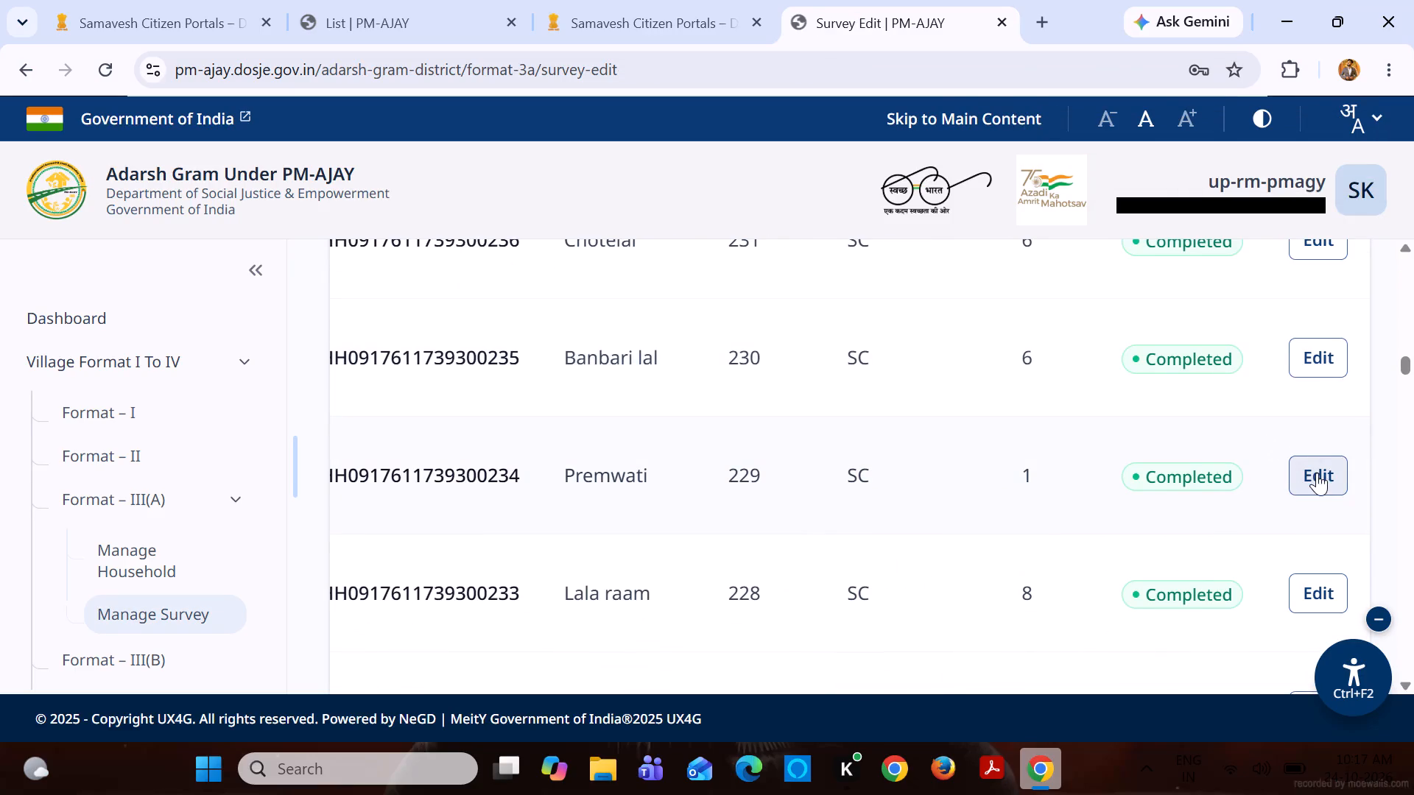
left_click(1317, 473)
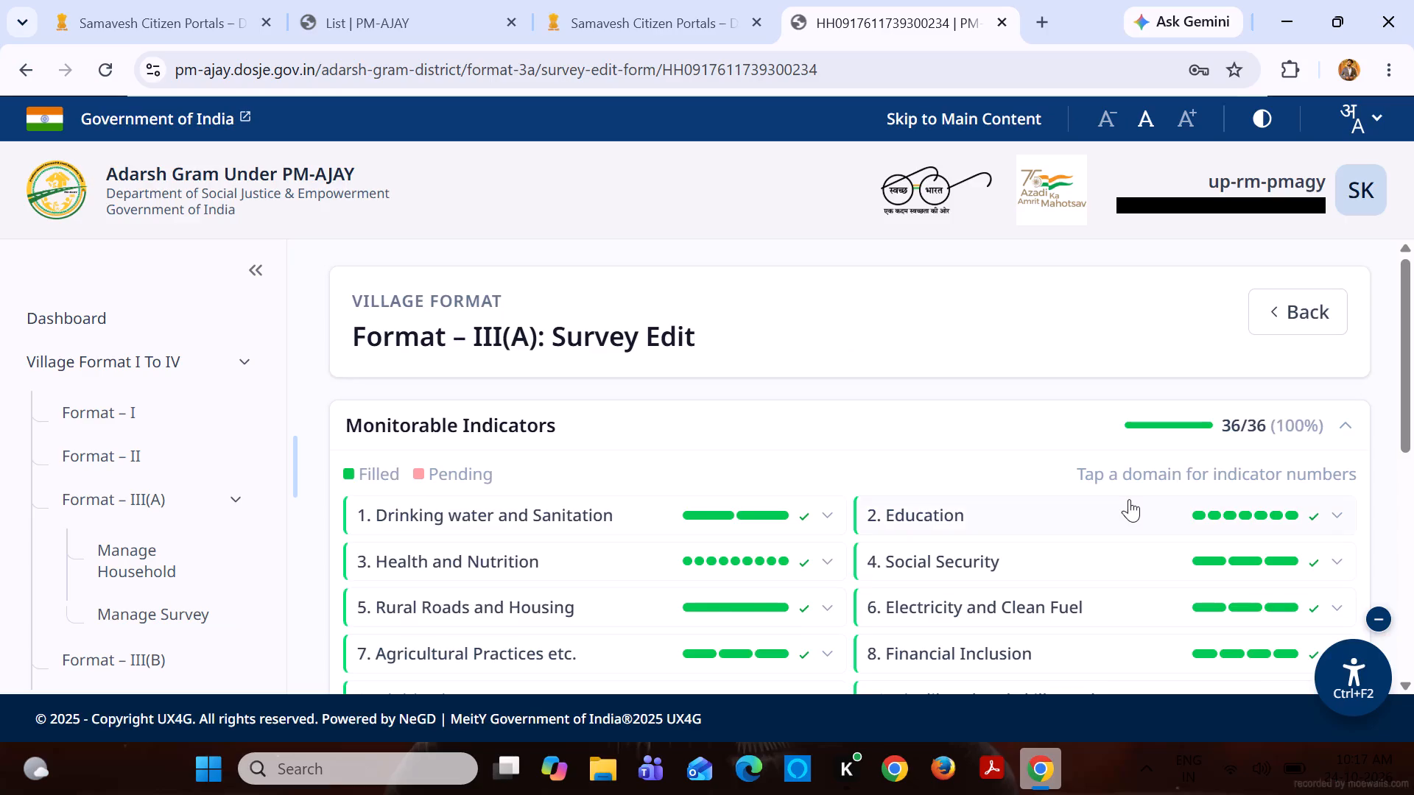
In domain 5 – Rural Roads and Housing, set house number 229's Kachcha/unsafe house answer to No and save the domain.
scroll(1129, 499, "down", 11)
left_click(988, 515)
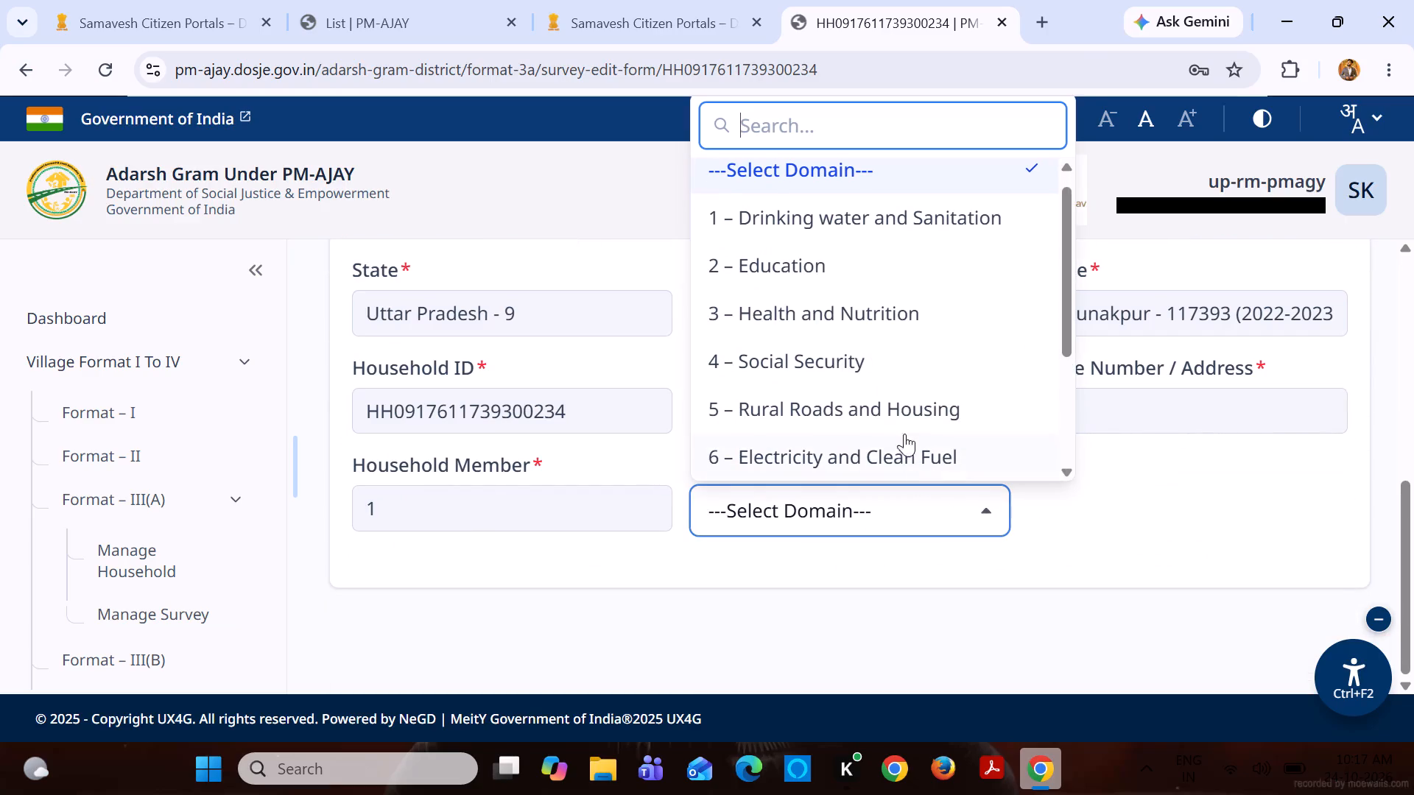
left_click(901, 406)
scroll(1096, 462, "down", 3)
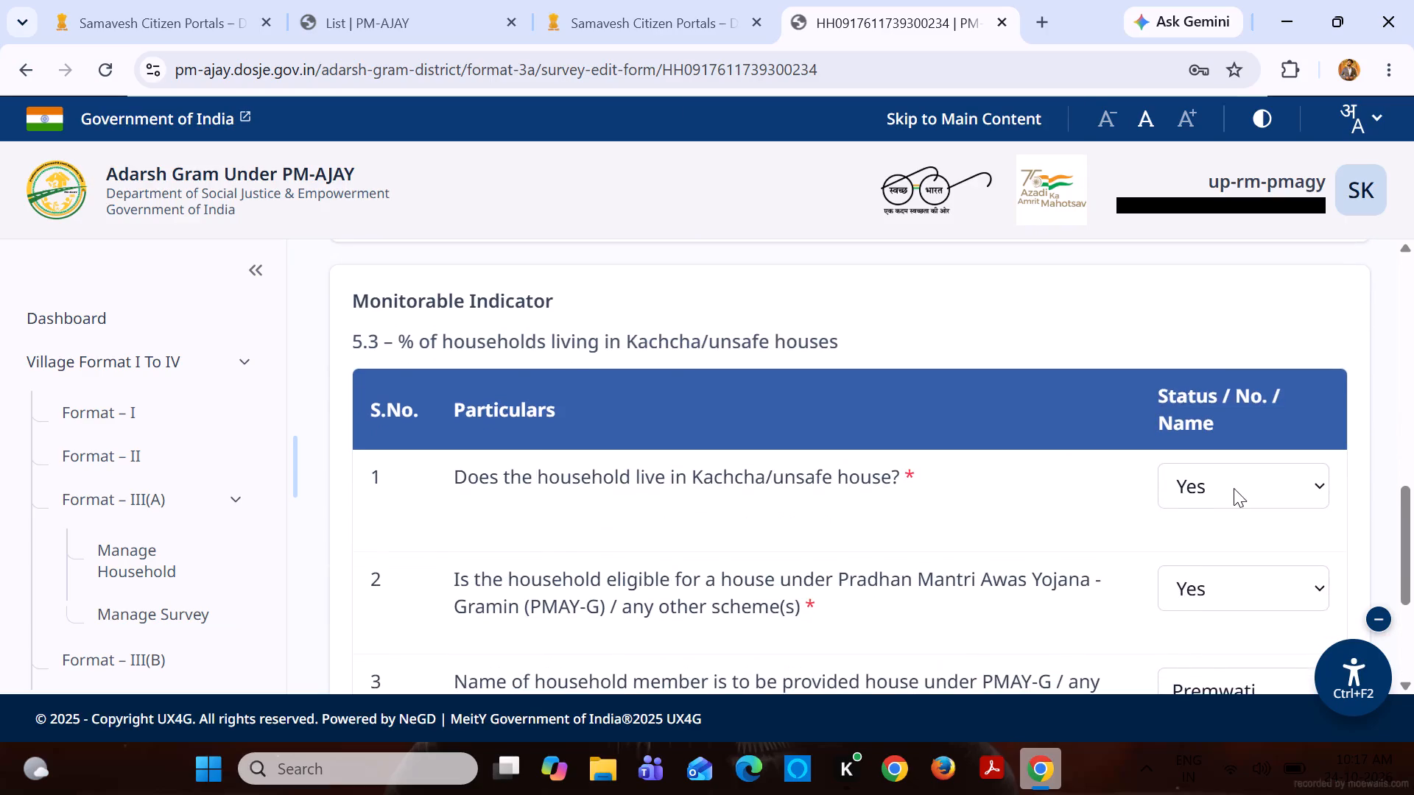
left_click_drag(1234, 489, 1199, 588)
left_click(1199, 588)
scroll(1199, 588, "down", 7)
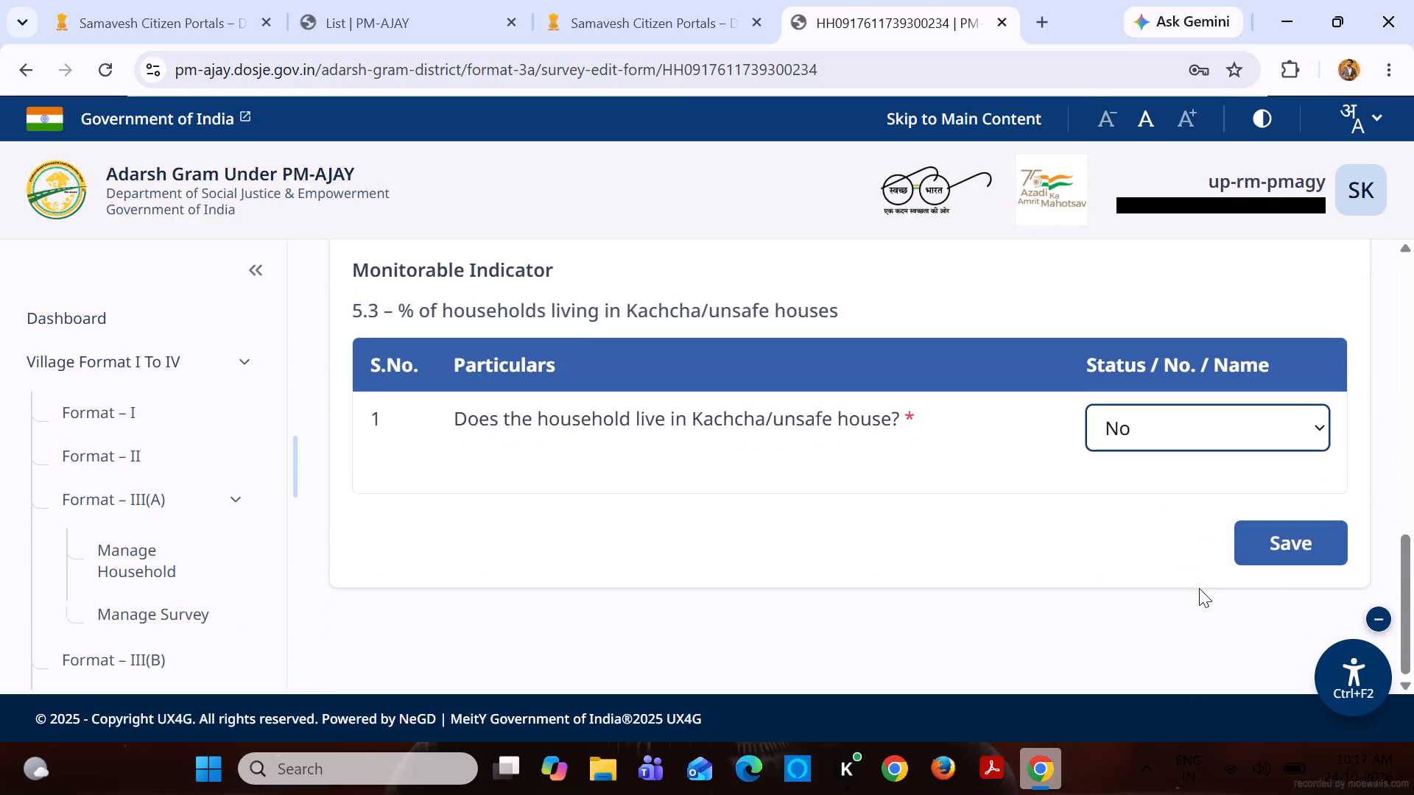
left_click(1285, 545)
Return to the Format-III(A) household list and open house number 226's survey for editing.
scroll(1041, 436, "up", 11)
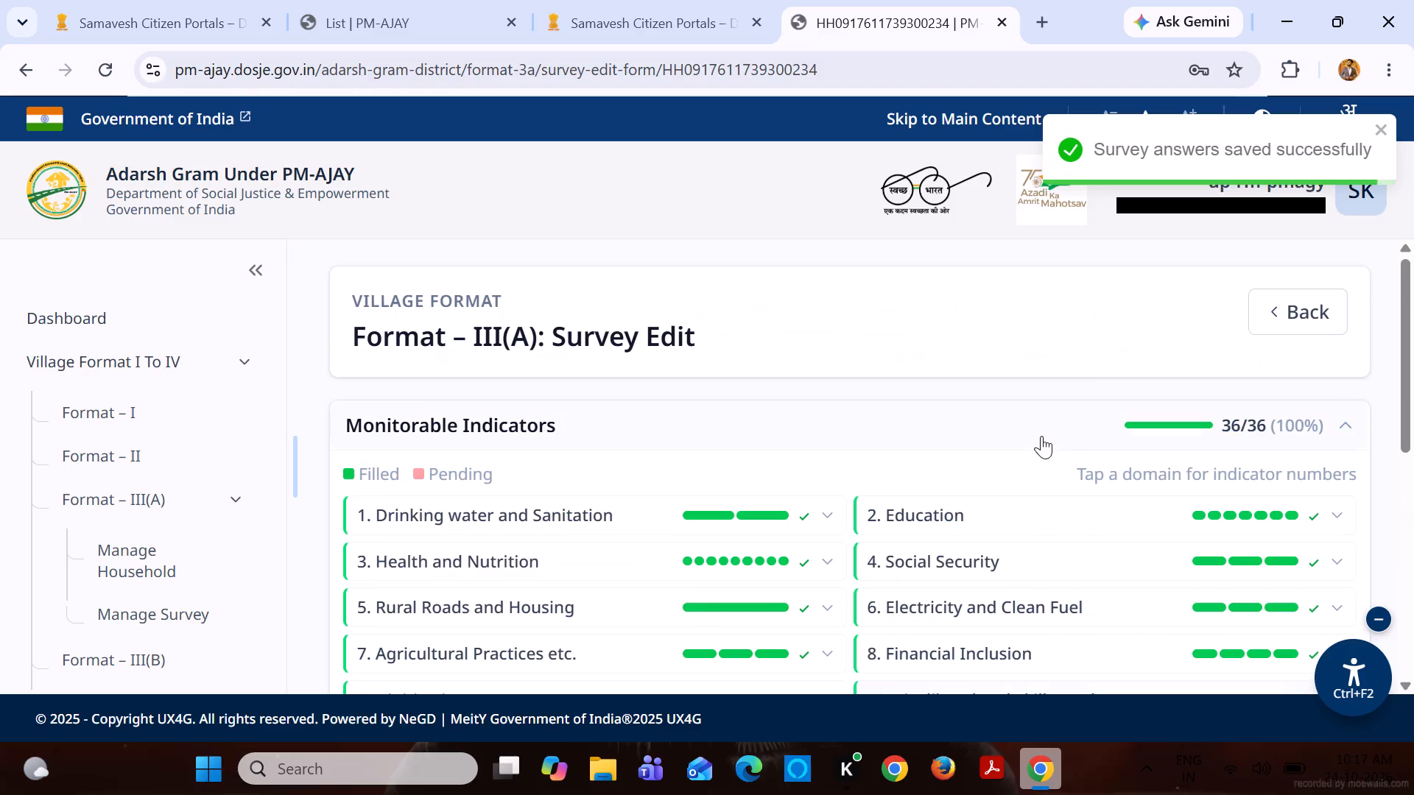
left_click(1286, 296)
scroll(1209, 369, "down", 10)
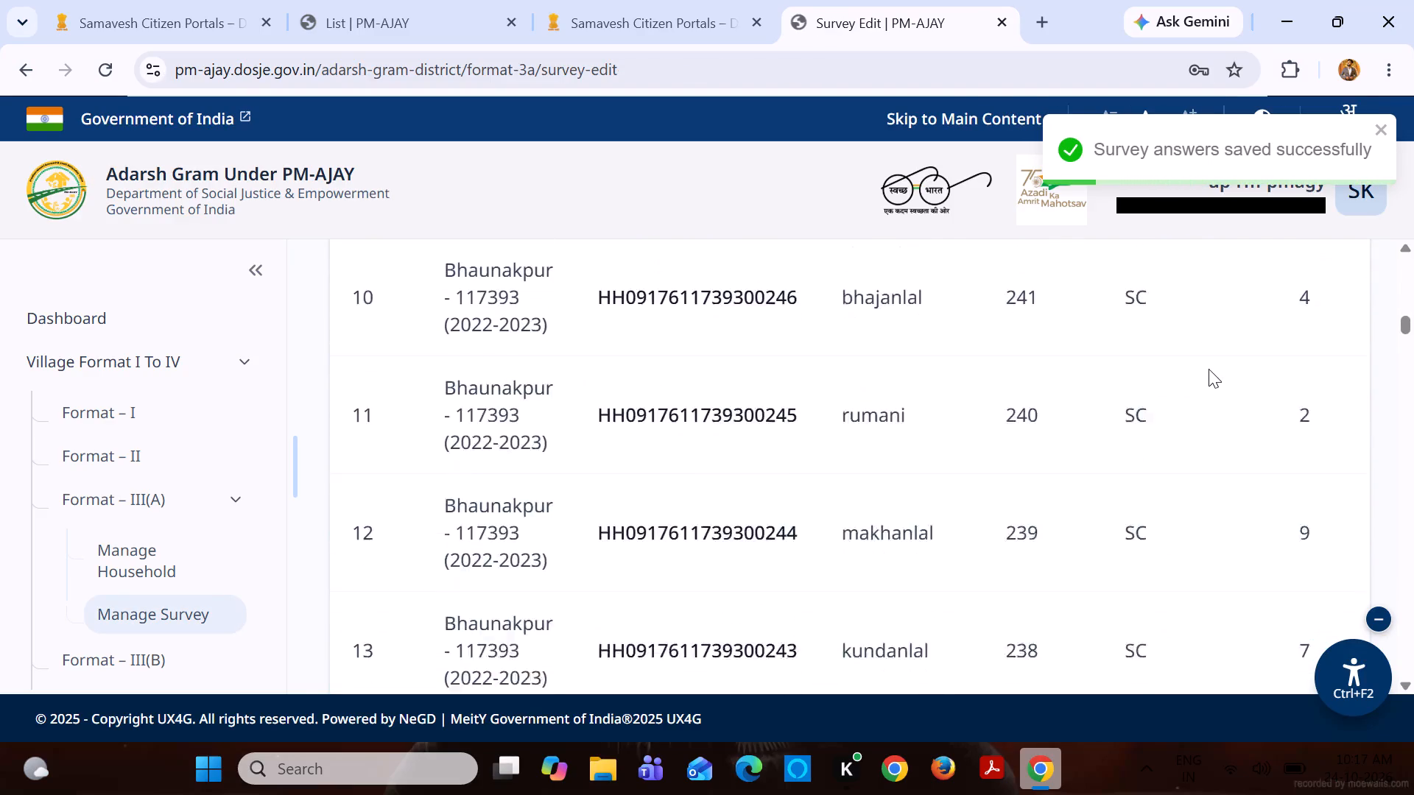
scroll(1209, 369, "down", 5)
scroll(1209, 369, "left", 5)
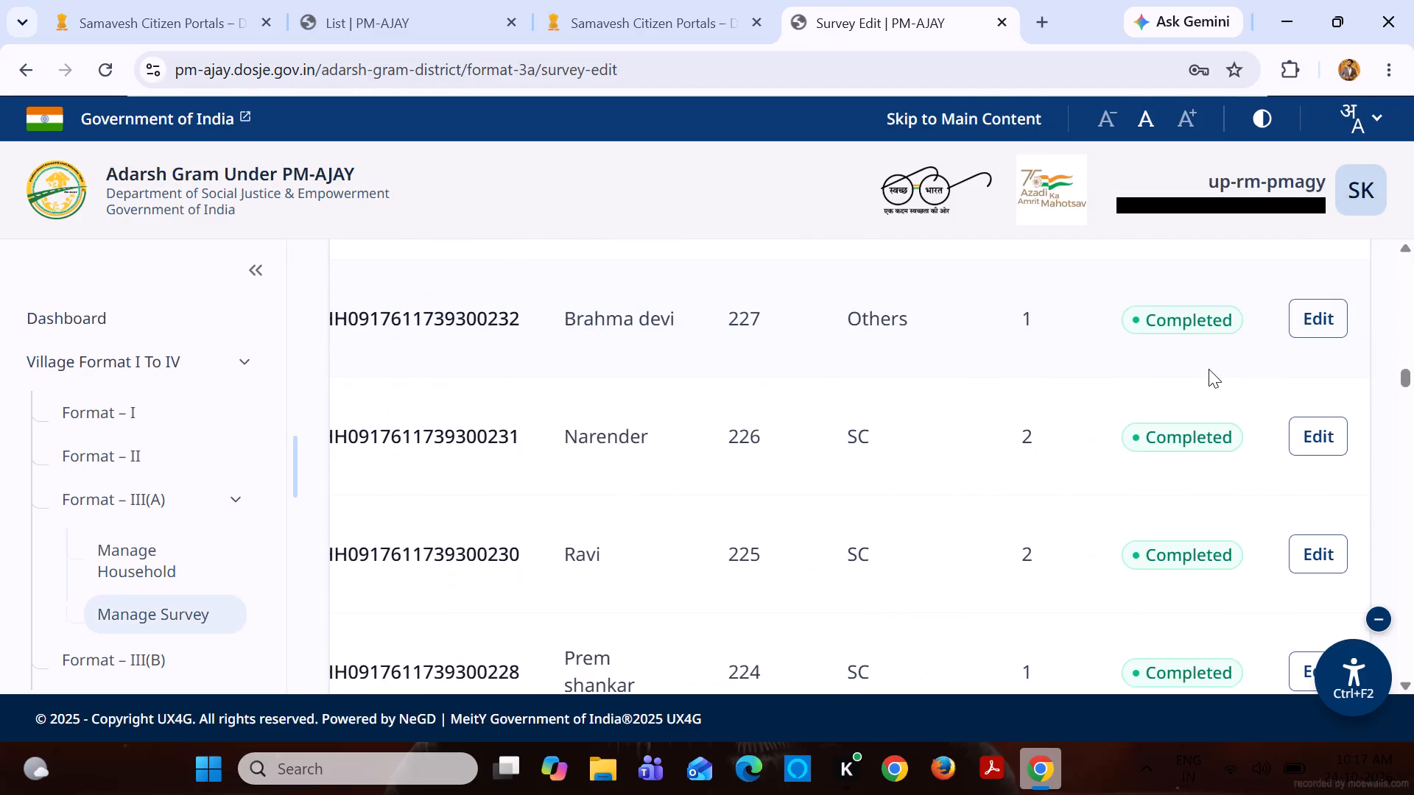
left_click(1327, 439)
In domain 5 – Rural Roads and Housing, set house number 226's Kachcha/unsafe house answer to No and save the domain.
scroll(1100, 511, "down", 5)
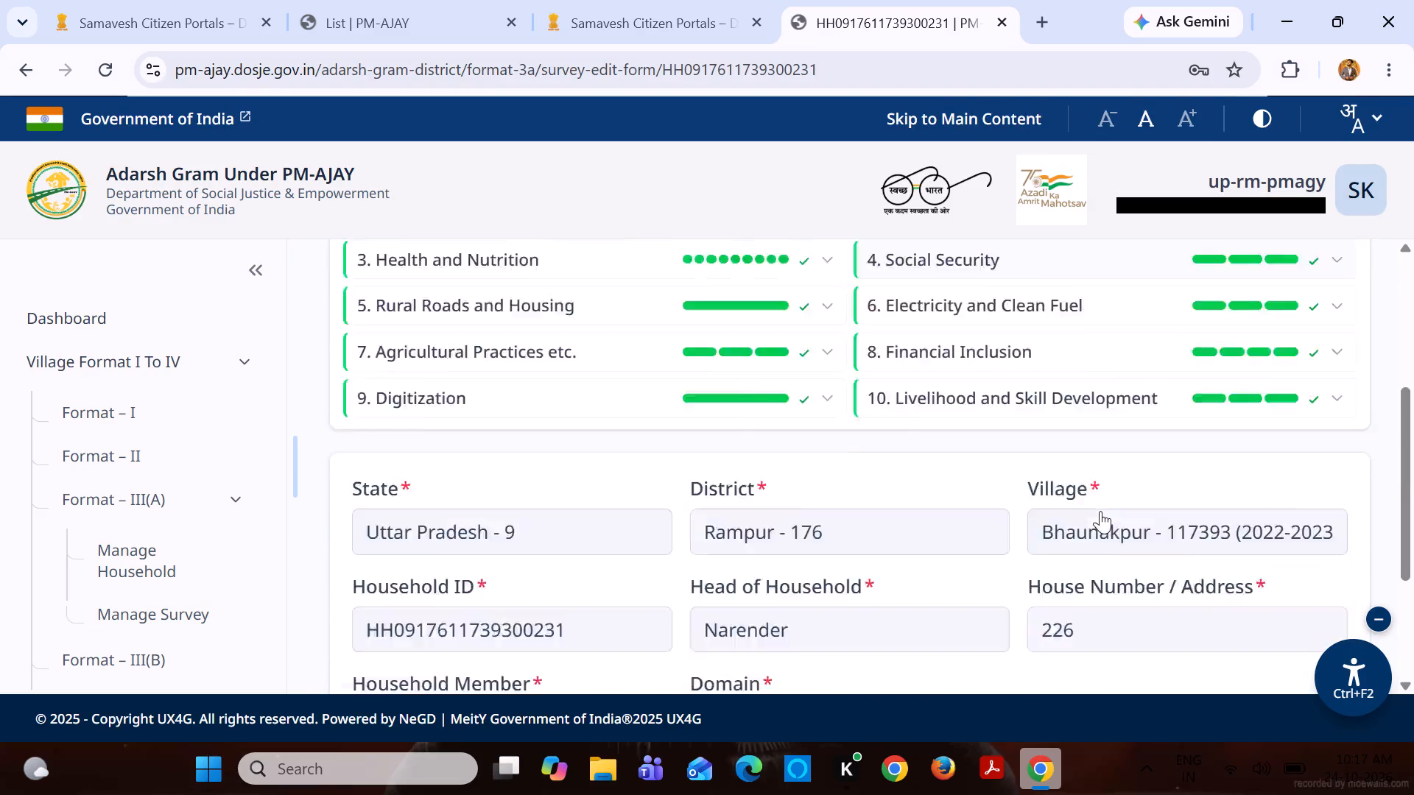
scroll(1100, 511, "down", 4)
left_click(965, 505)
left_click(880, 405)
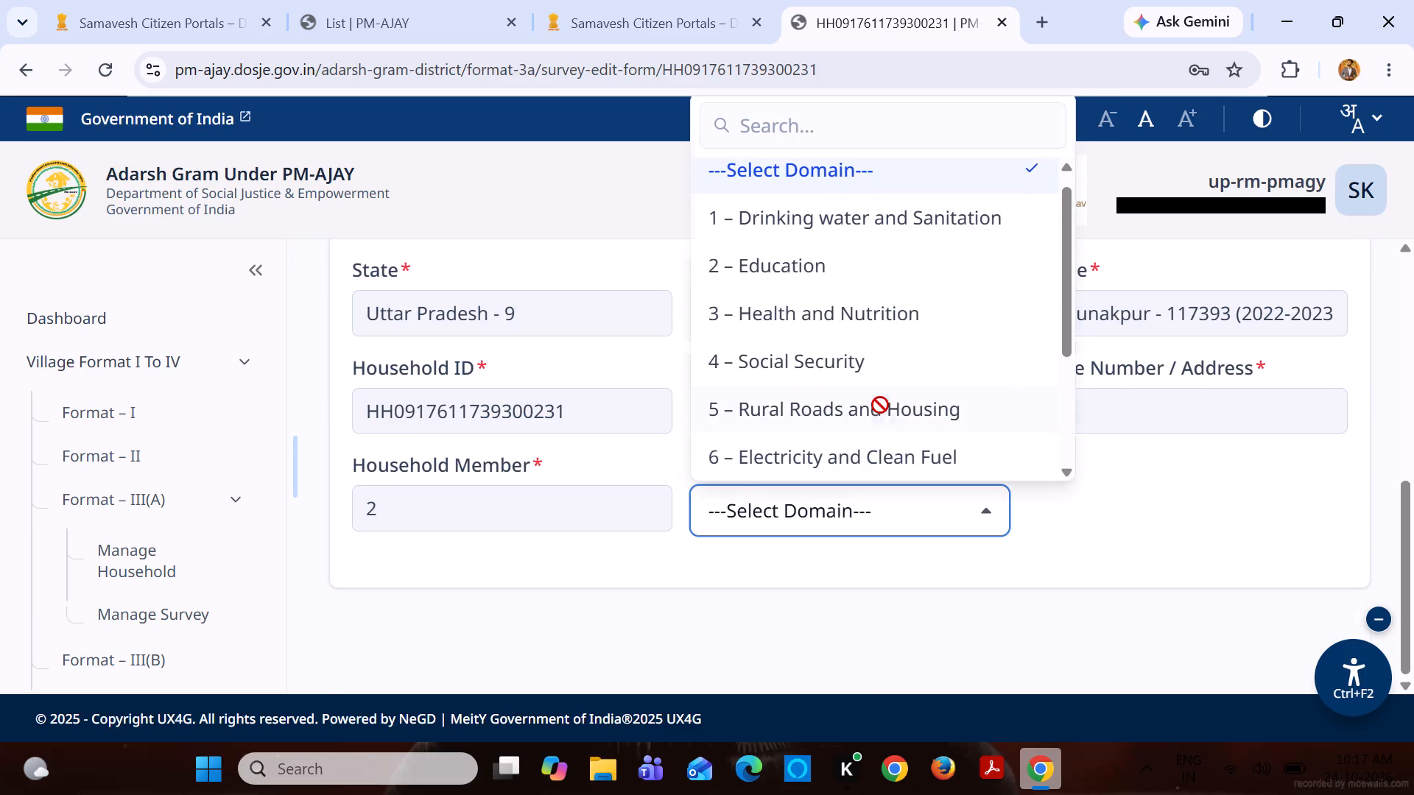
scroll(1091, 504, "down", 3)
left_click_drag(1209, 494, 1207, 503)
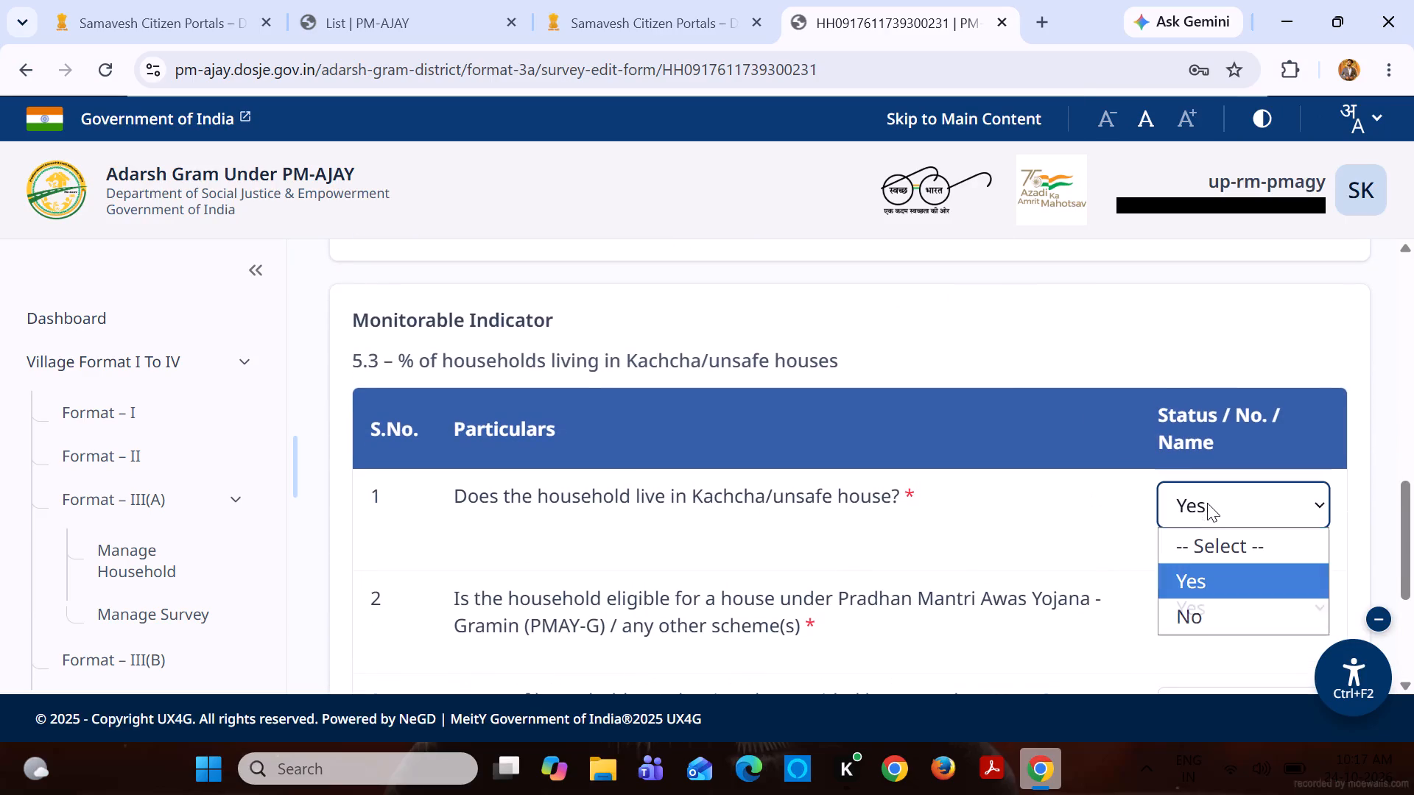
left_click_drag(1207, 503, 1199, 607)
left_click(1199, 607)
scroll(1199, 607, "down", 7)
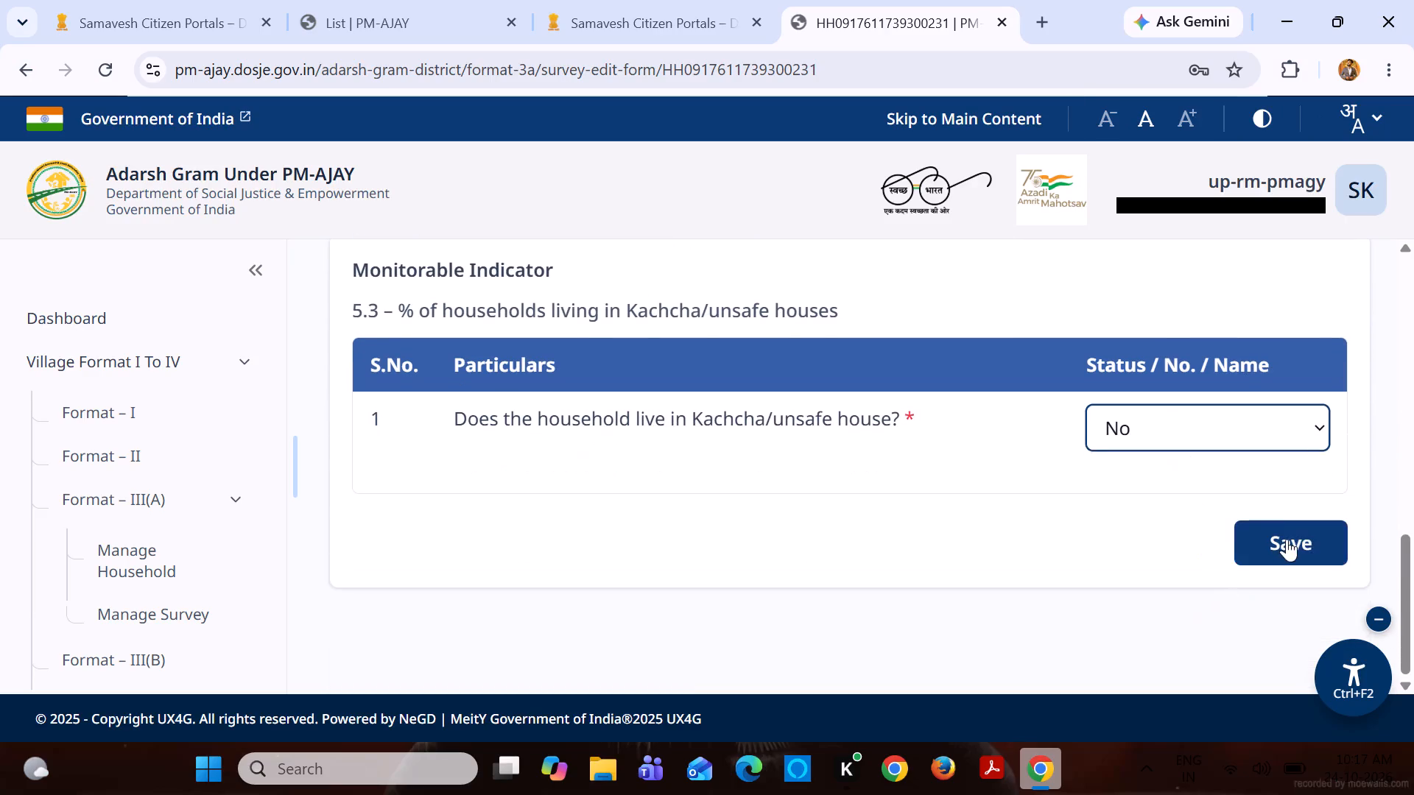
left_click(1287, 539)
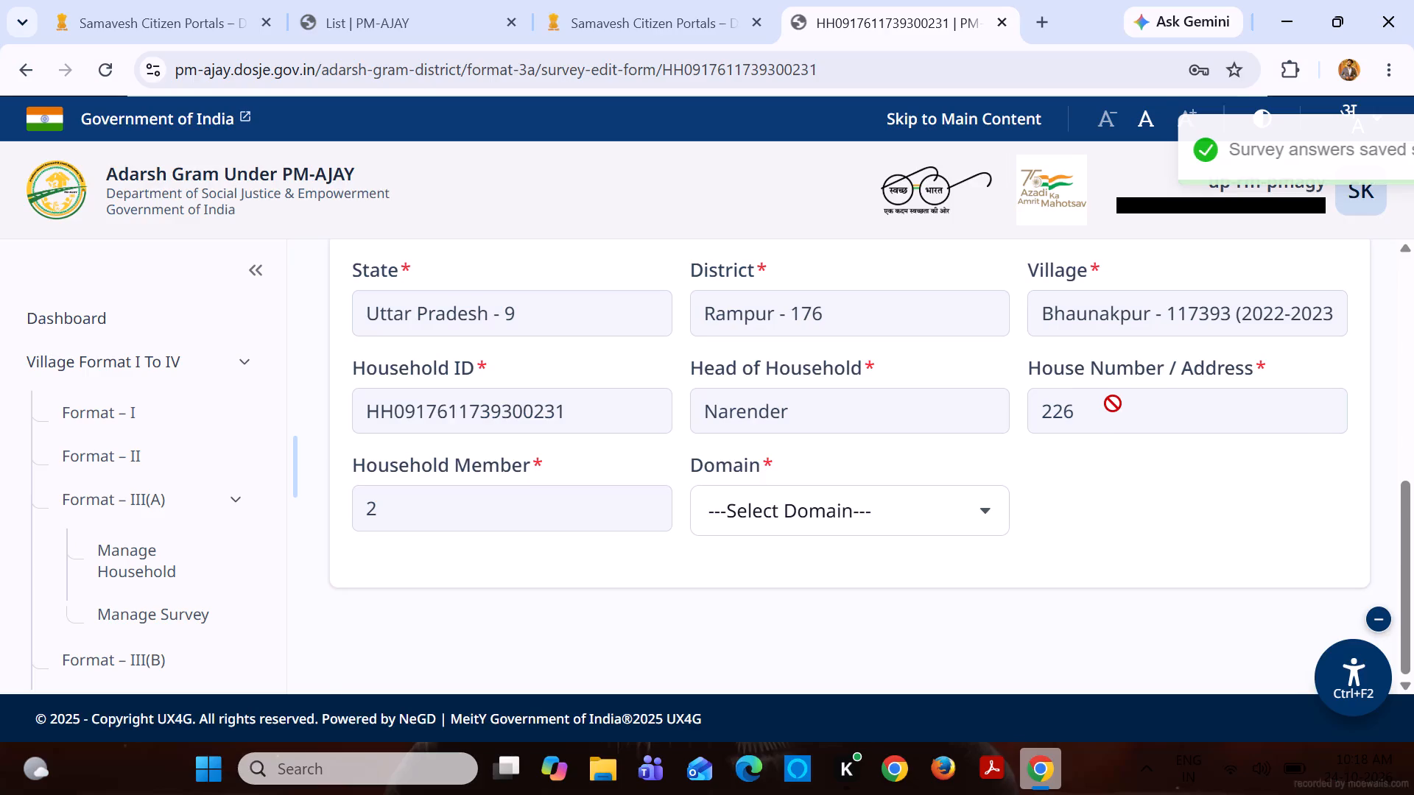
Return to the Format-III(A) household list and open house number 88's survey for editing.
scroll(1113, 403, "up", 6)
left_click(1295, 291)
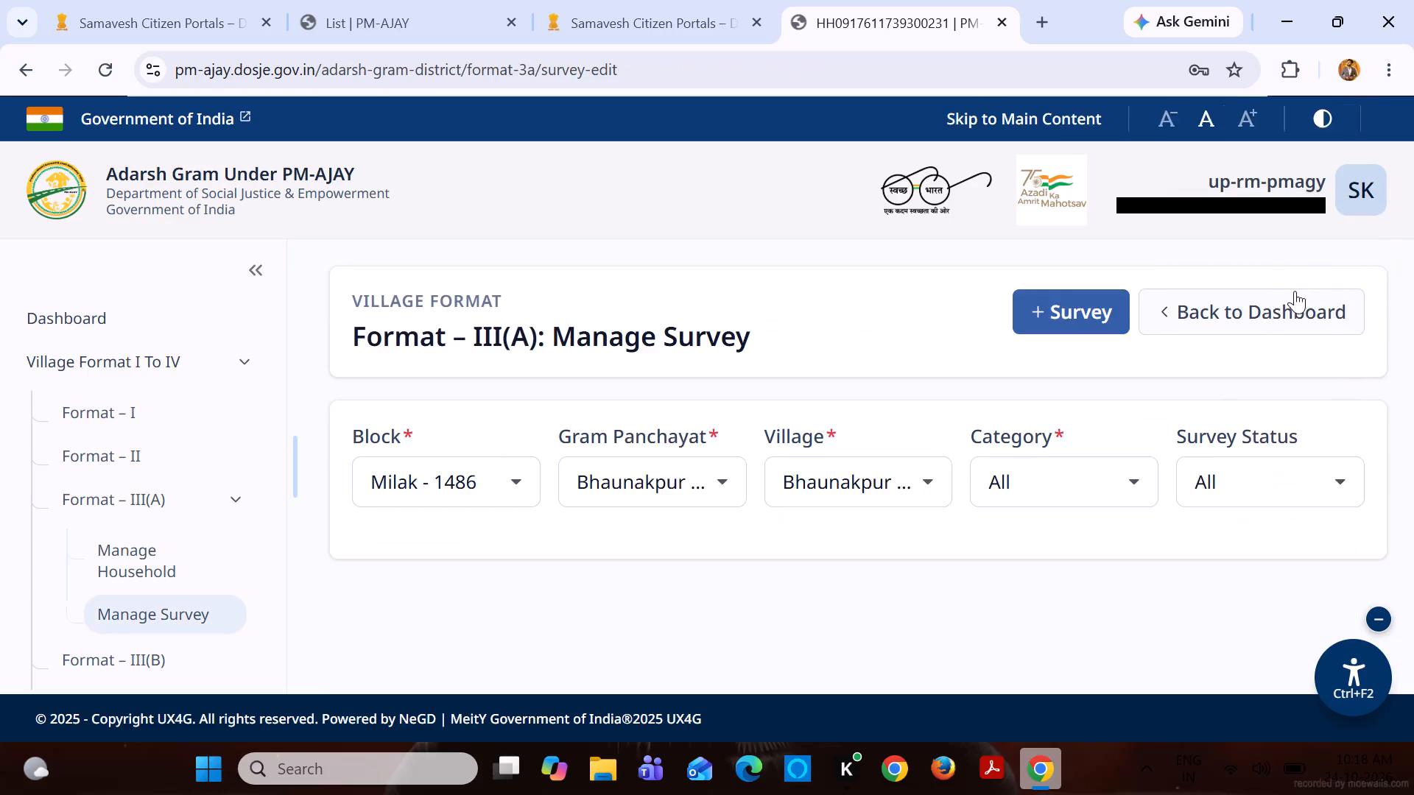
scroll(1166, 471, "down", 7)
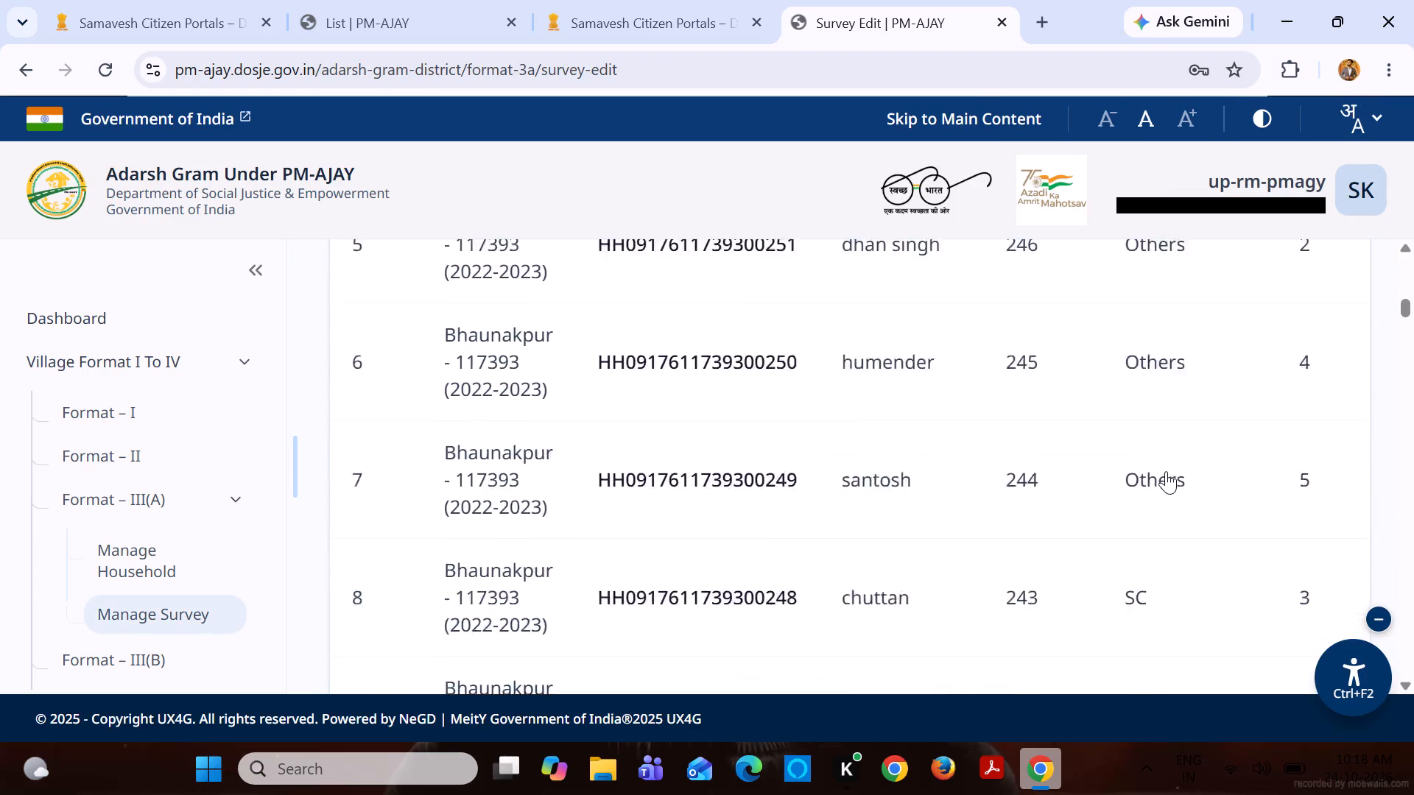
scroll(1166, 471, "down", 12)
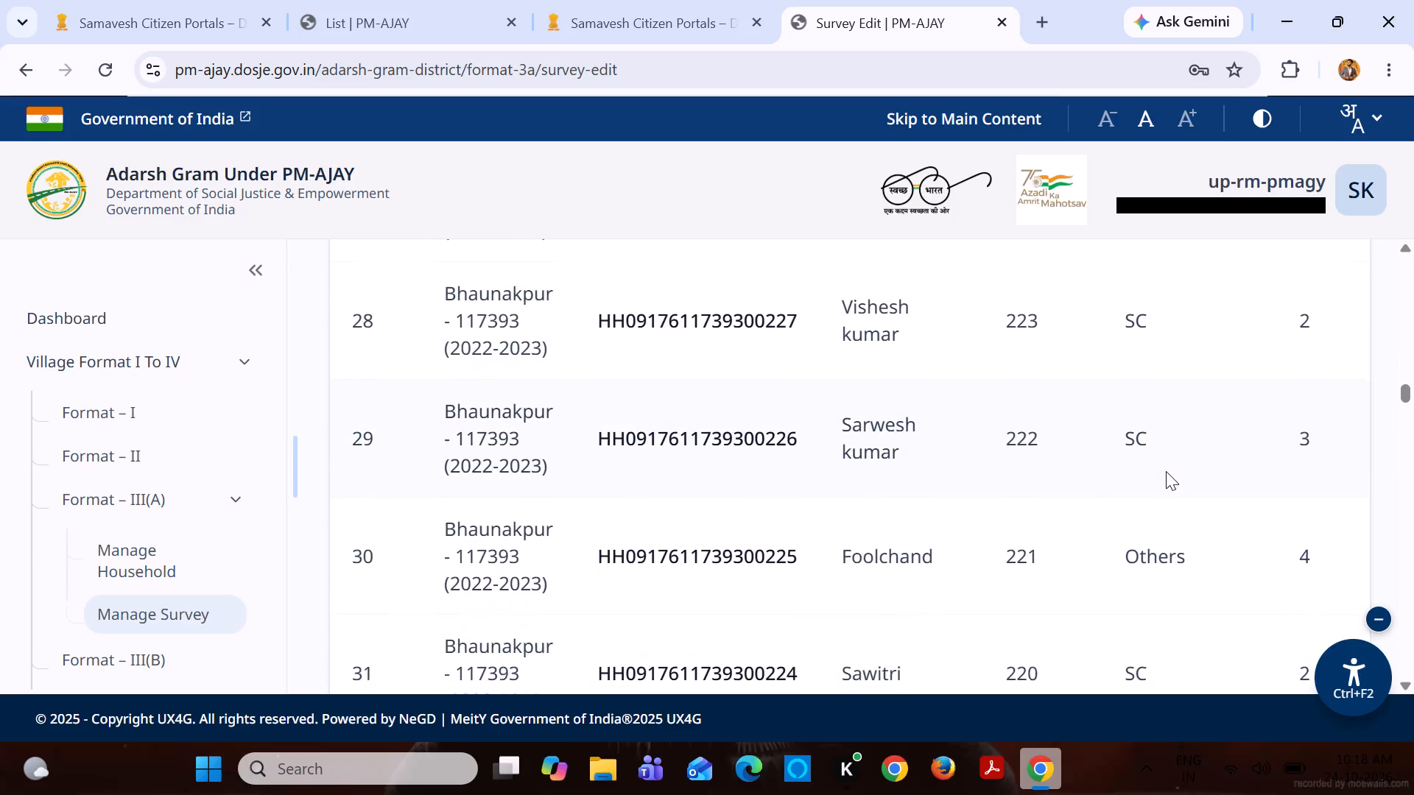
scroll(1166, 471, "down", 10)
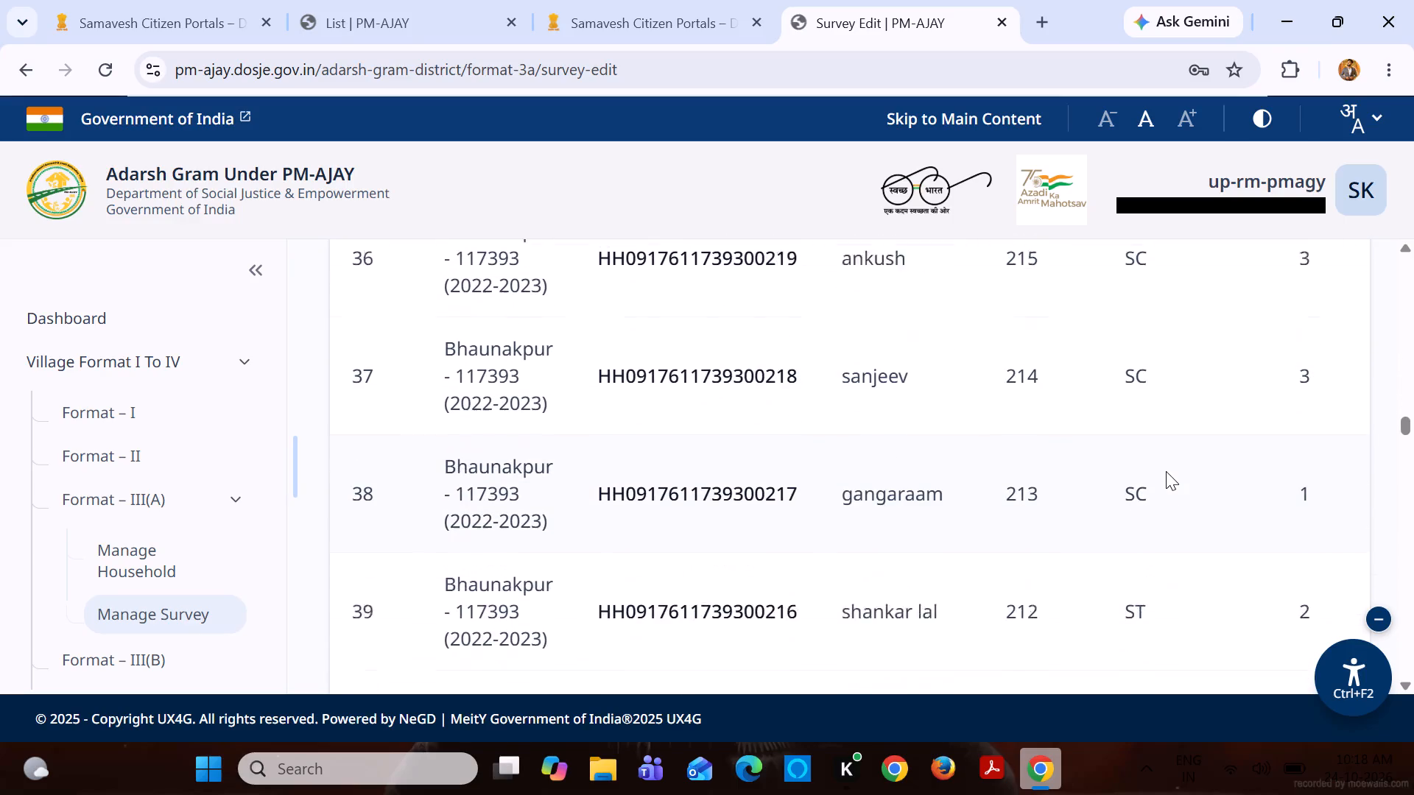
scroll(1166, 471, "down", 5)
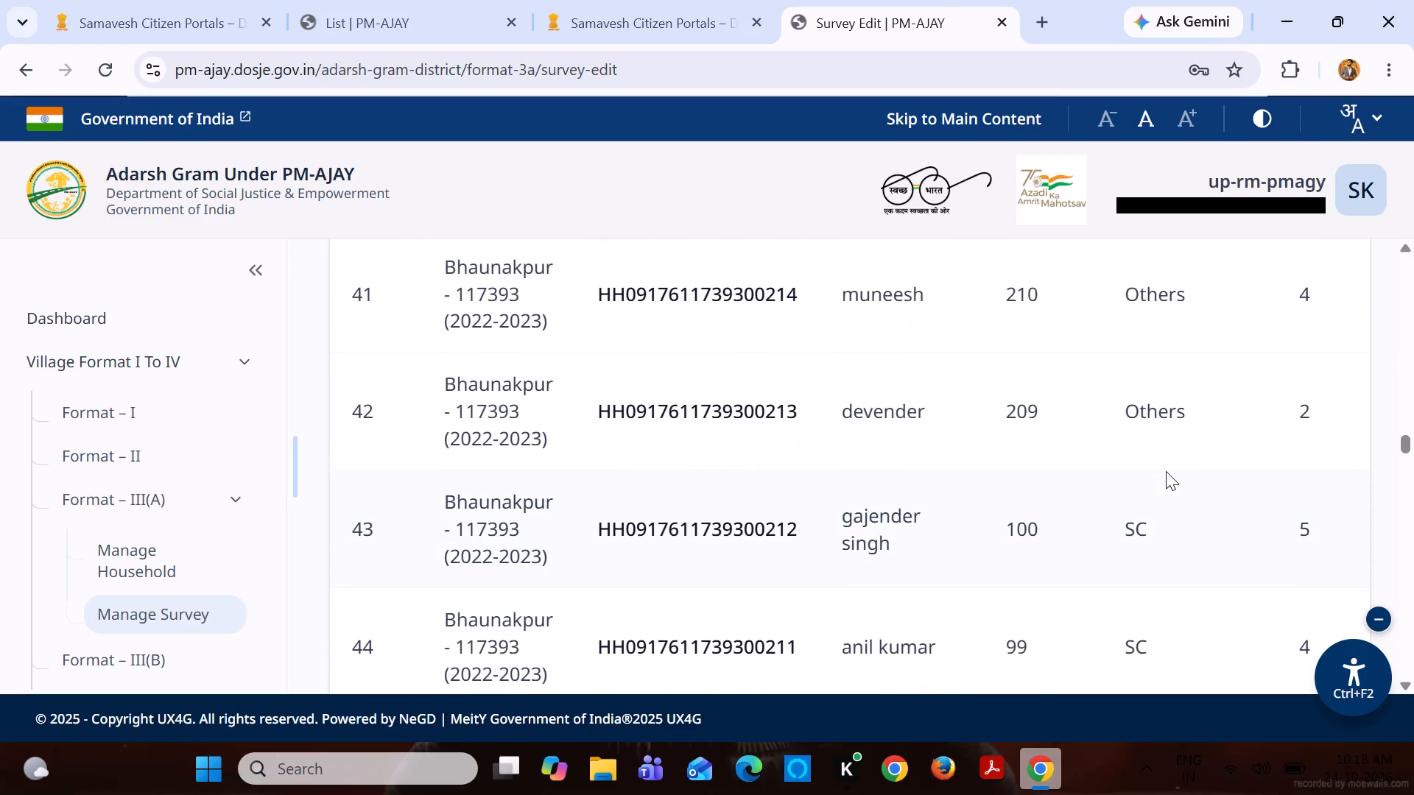
scroll(1166, 471, "down", 12)
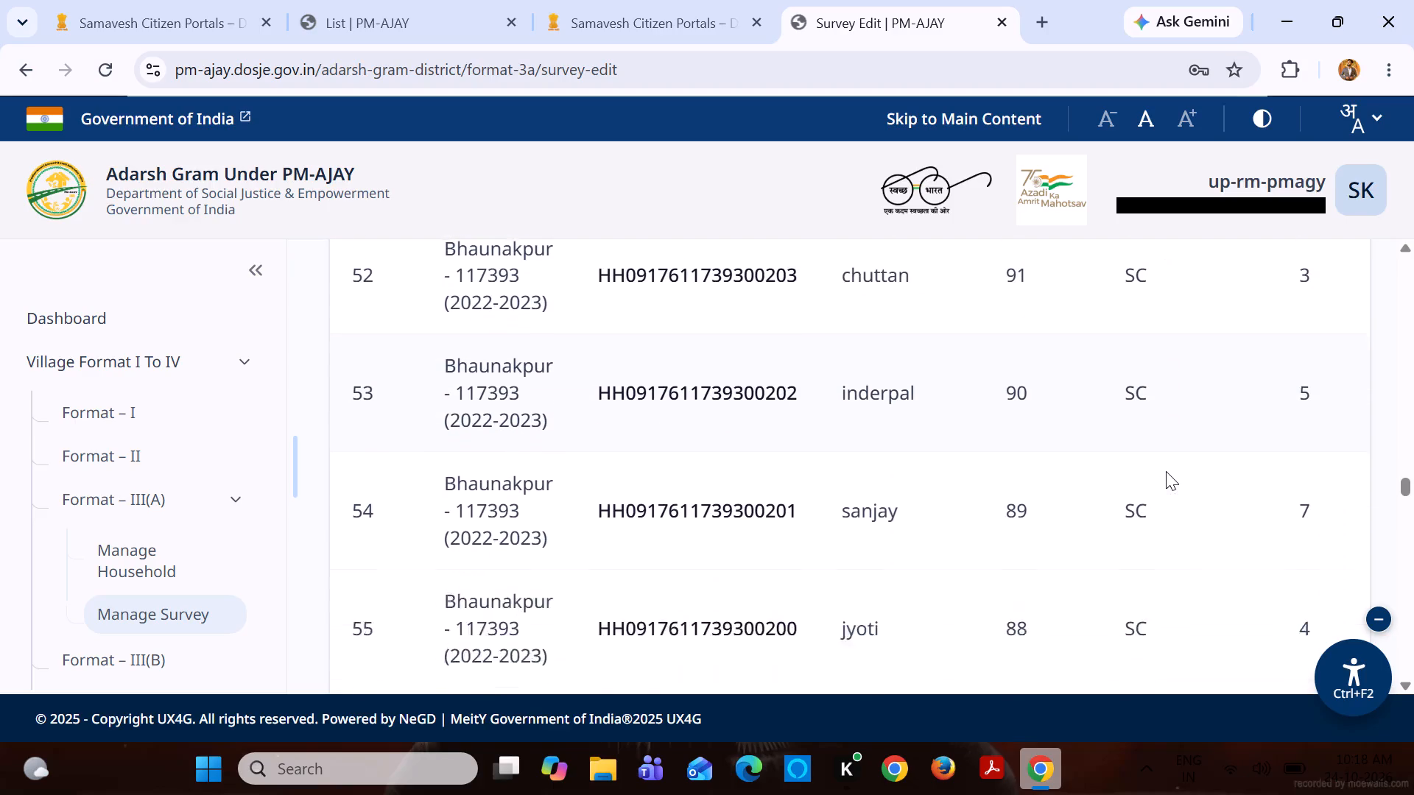
scroll(1166, 471, "down", 2)
scroll(1166, 471, "left", 6)
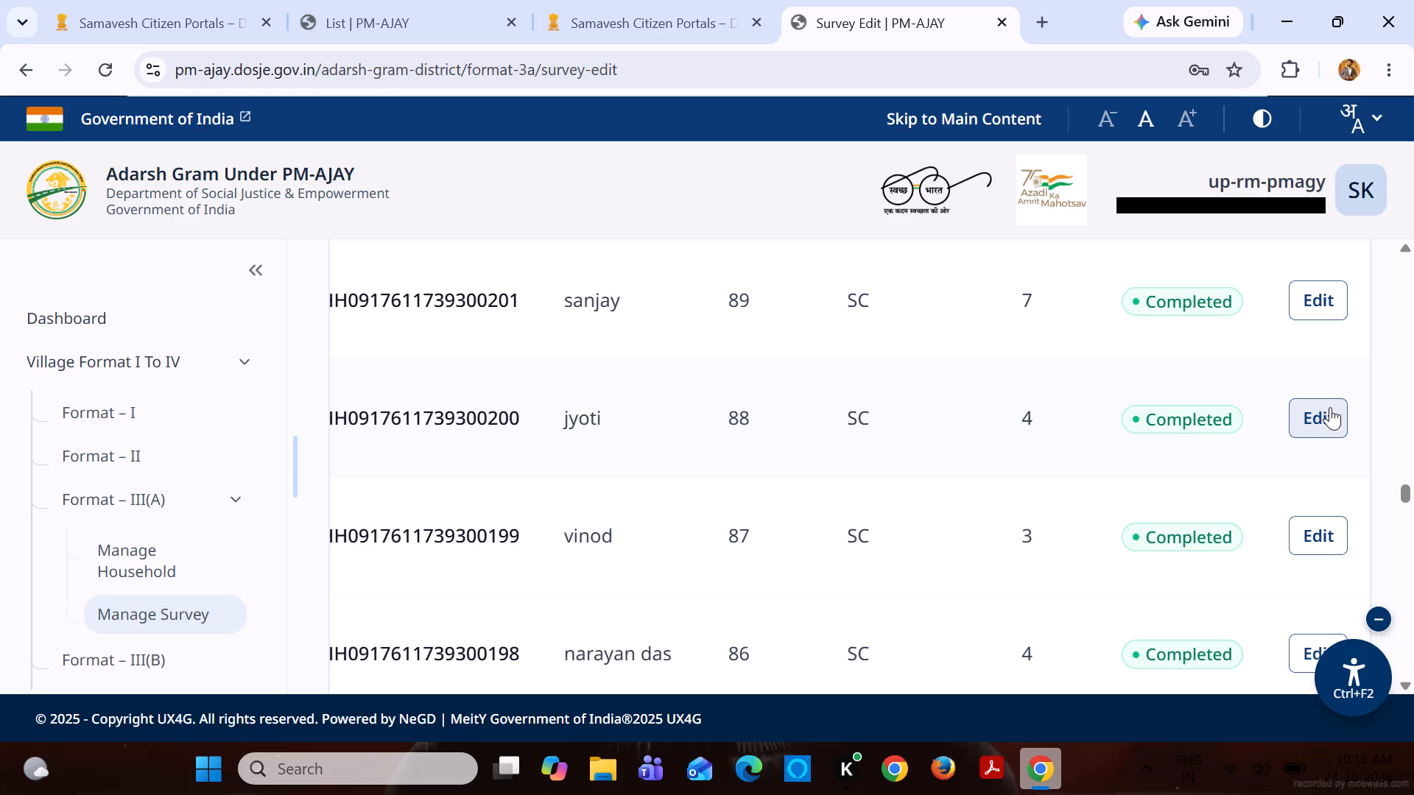
left_click(1330, 407)
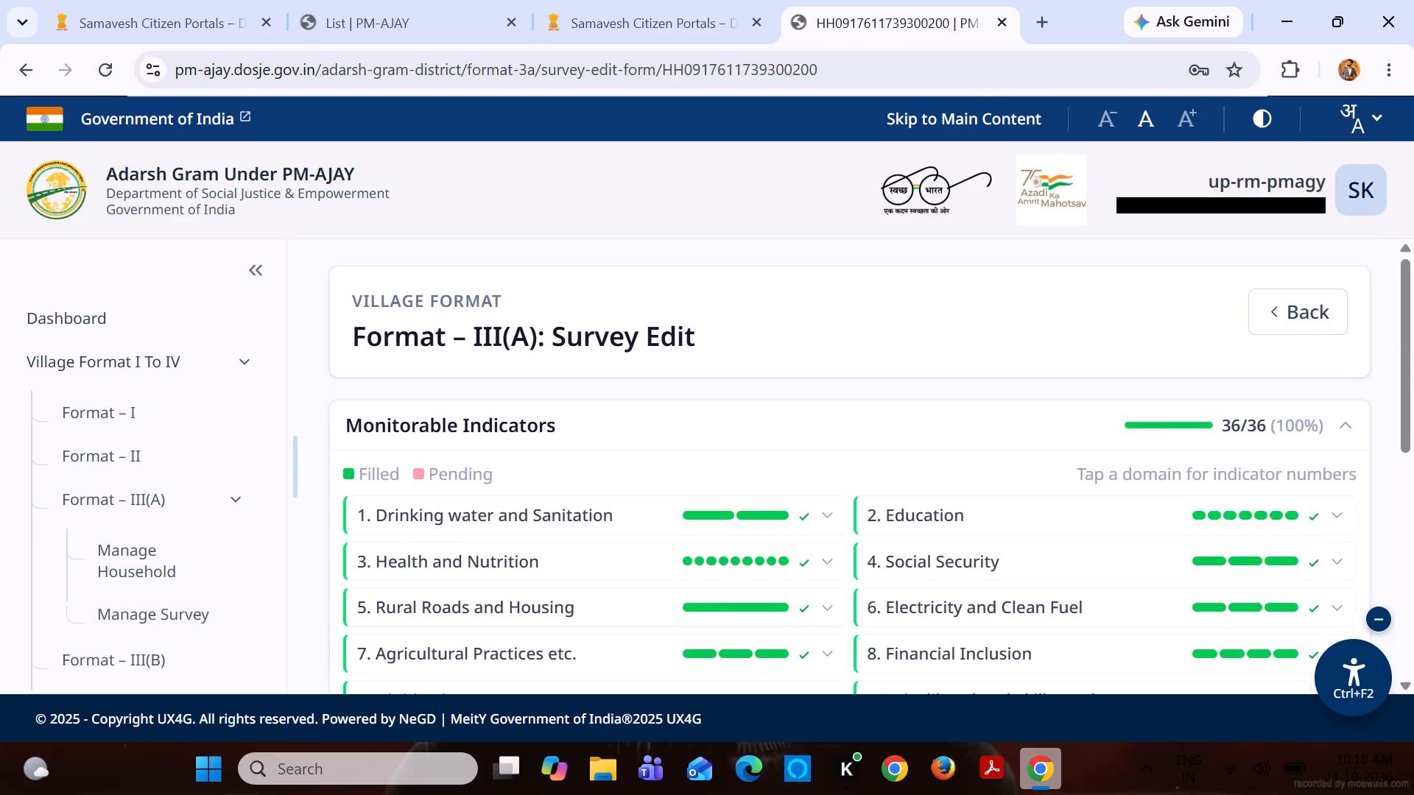
In domain 5 – Rural Roads and Housing, set house number 88's Kachcha/unsafe house answer to No and save the domain.
scroll(1113, 483, "down", 8)
left_click(968, 526)
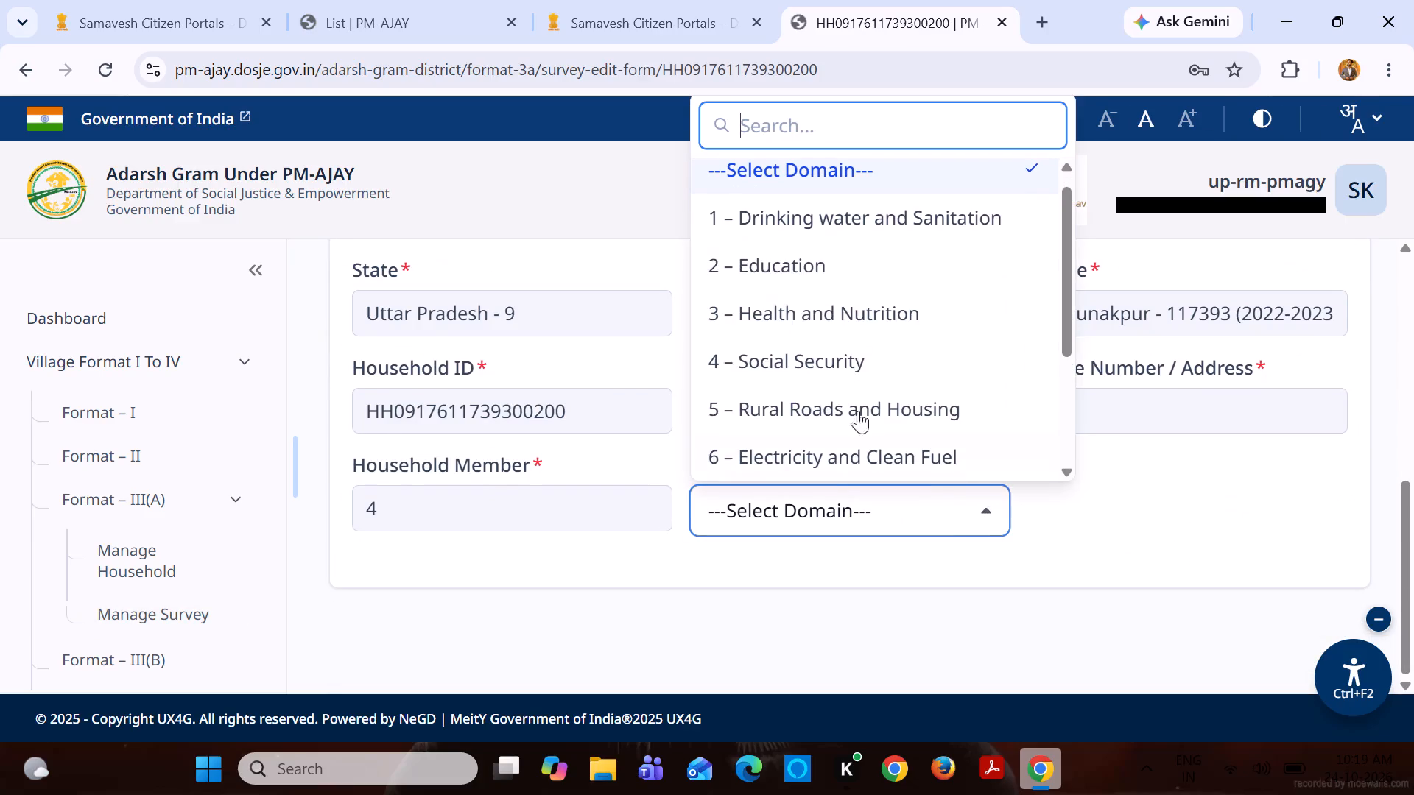
left_click(809, 422)
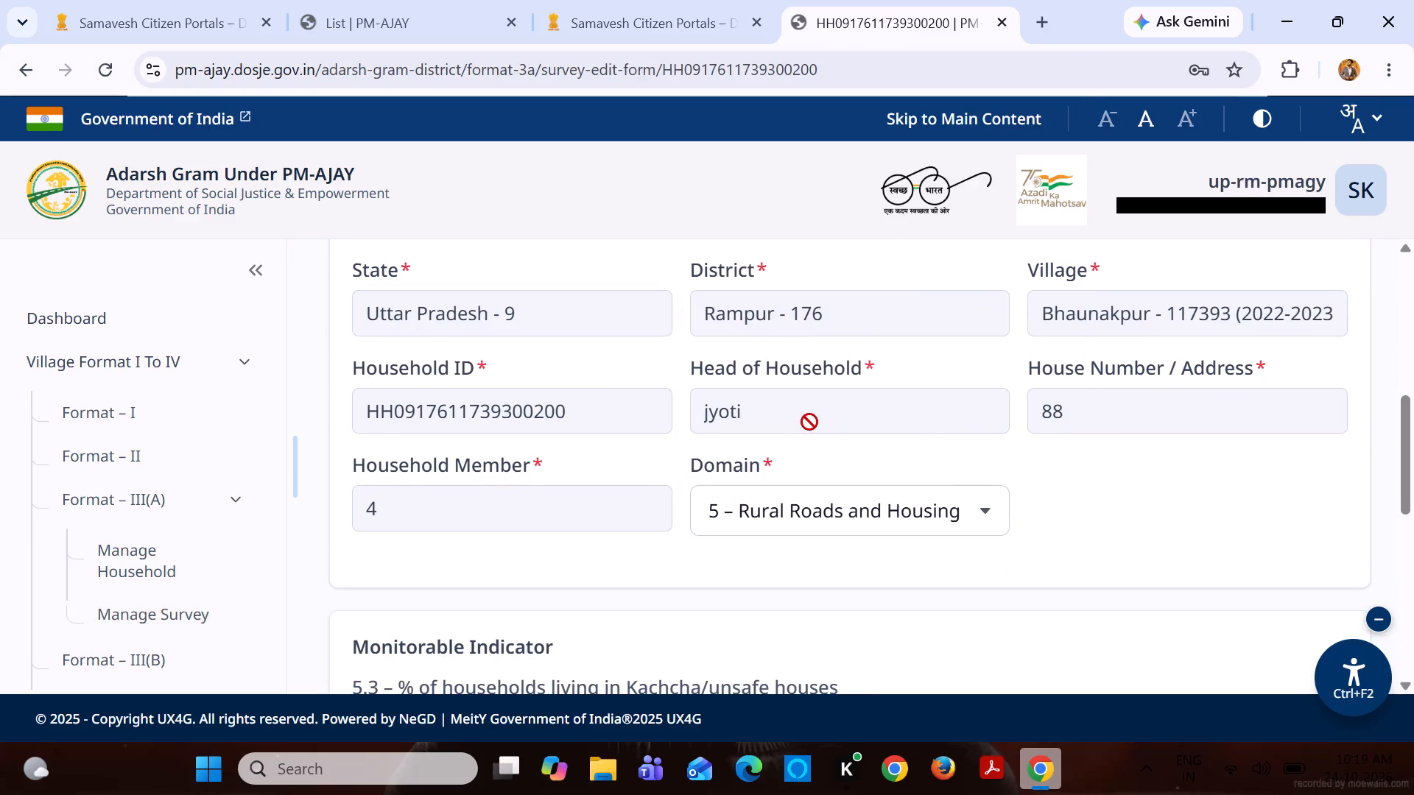
scroll(1002, 472, "down", 5)
left_click_drag(1240, 278, 1233, 289)
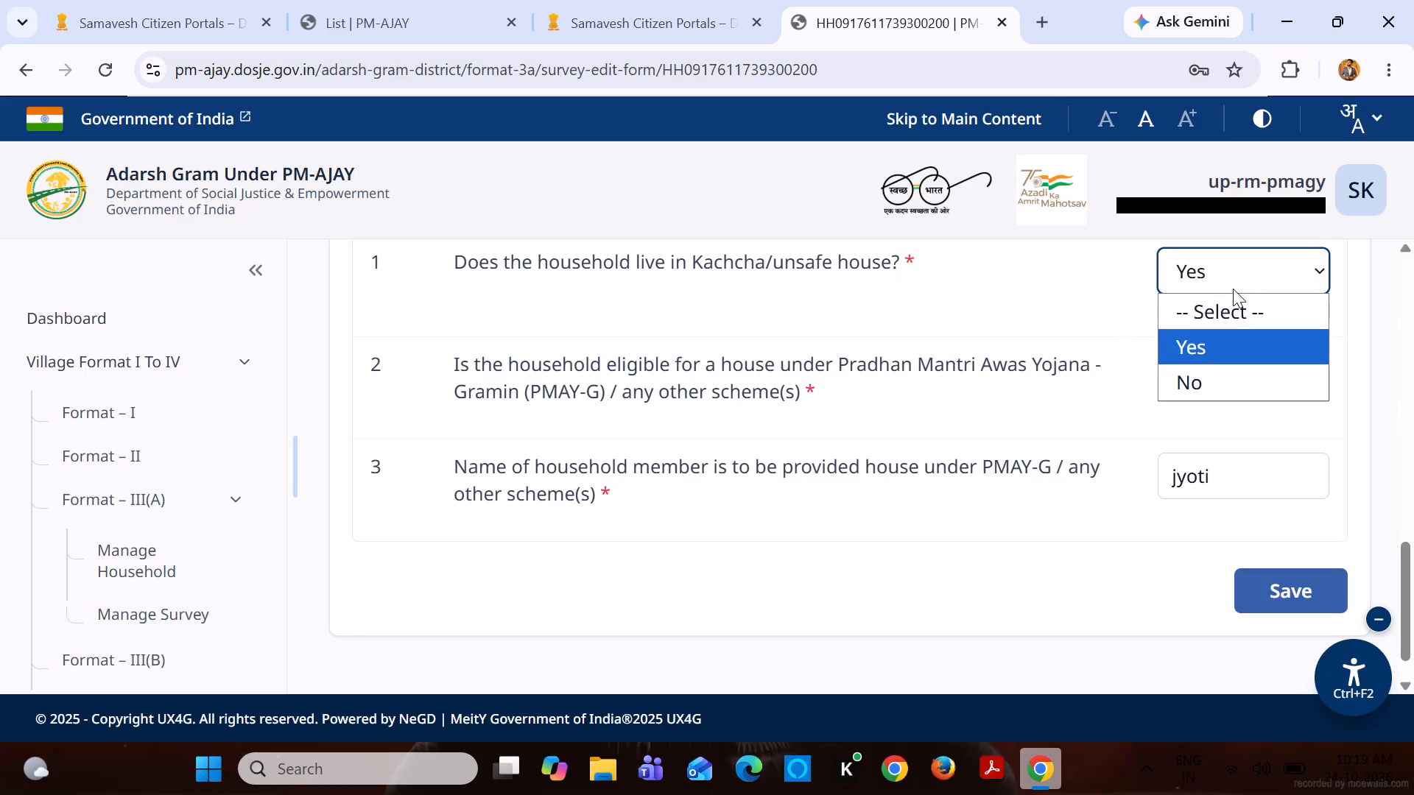
left_click_drag(1233, 289, 1186, 371)
left_click(1186, 371)
left_click(1287, 542)
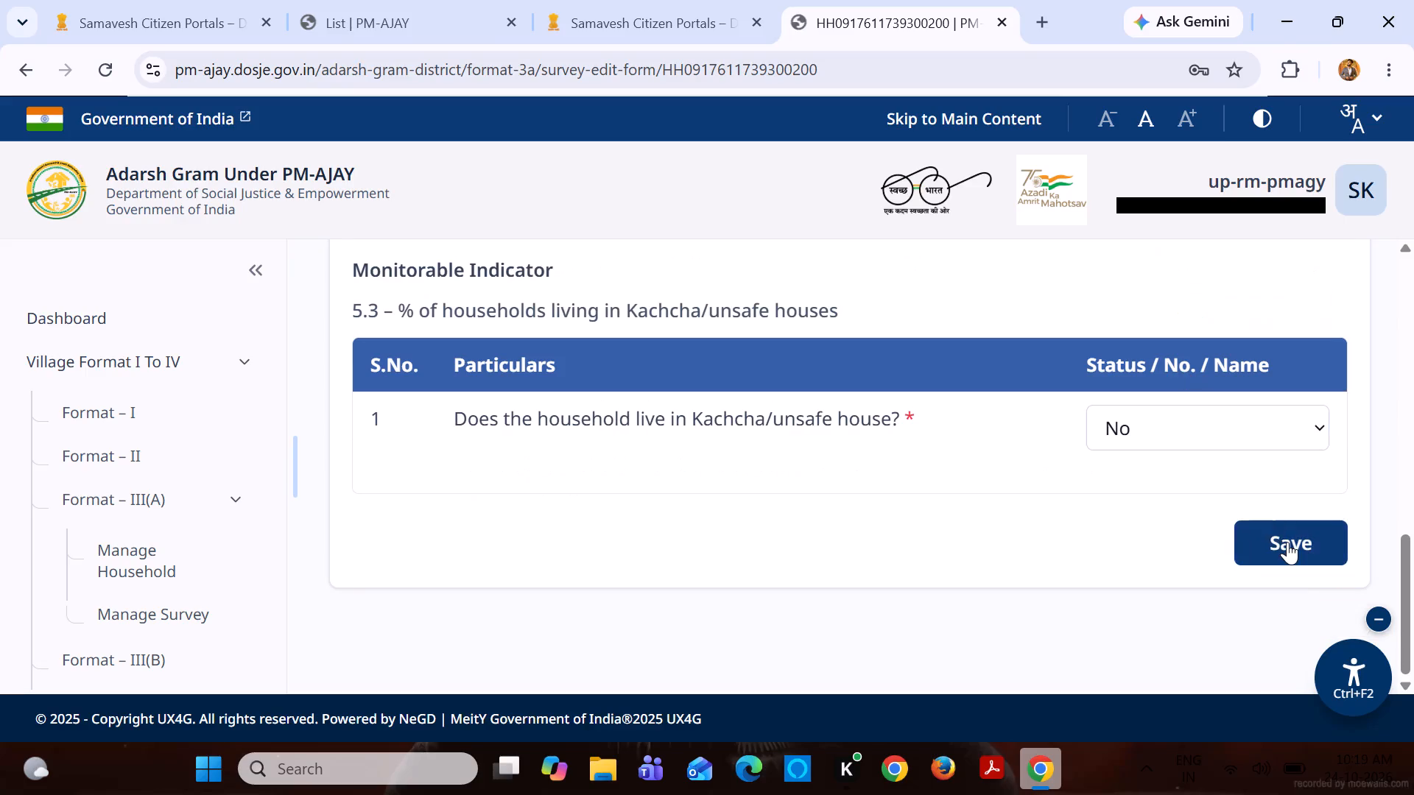
Return to the Format-III(A) household list to find the next household's survey.
scroll(1132, 461, "up", 8)
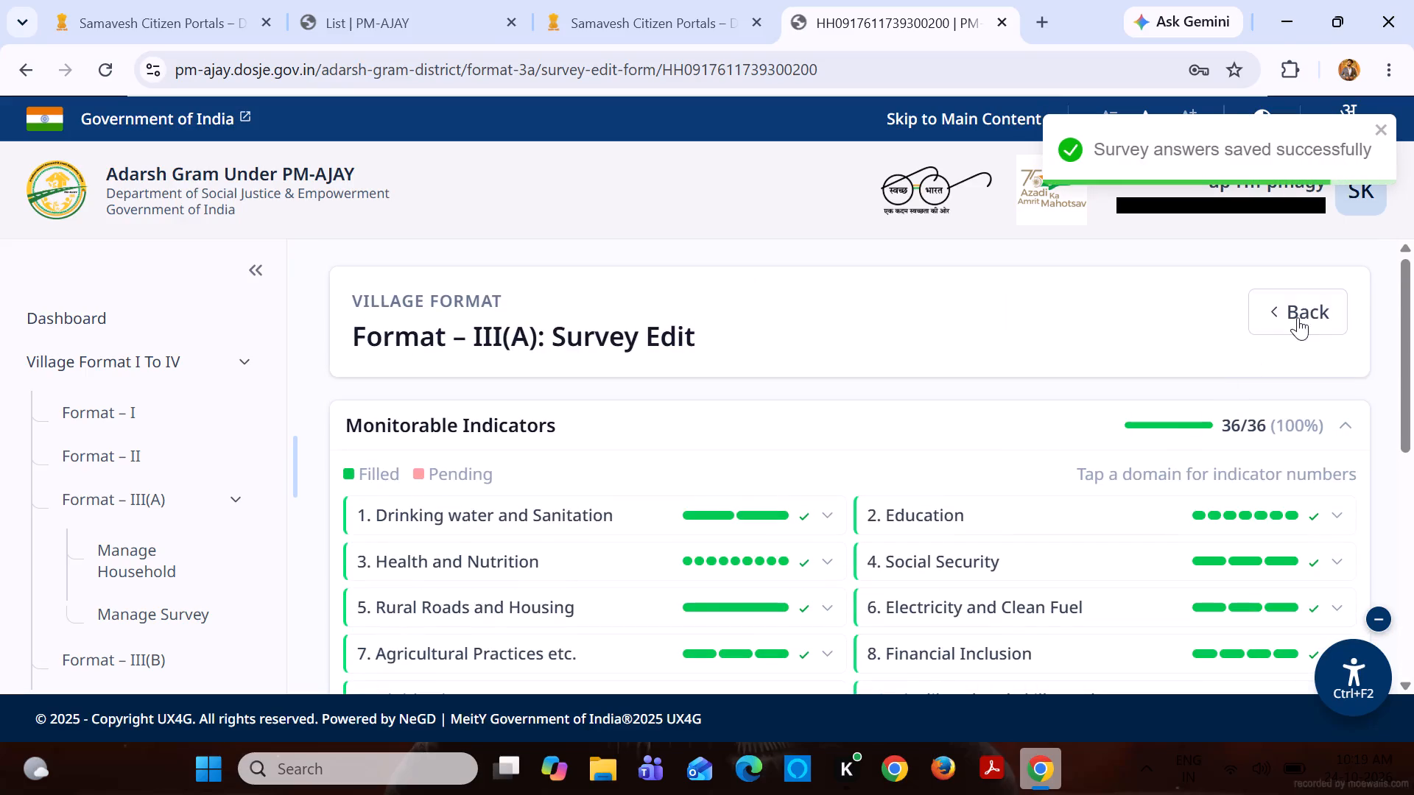
left_click(1304, 301)
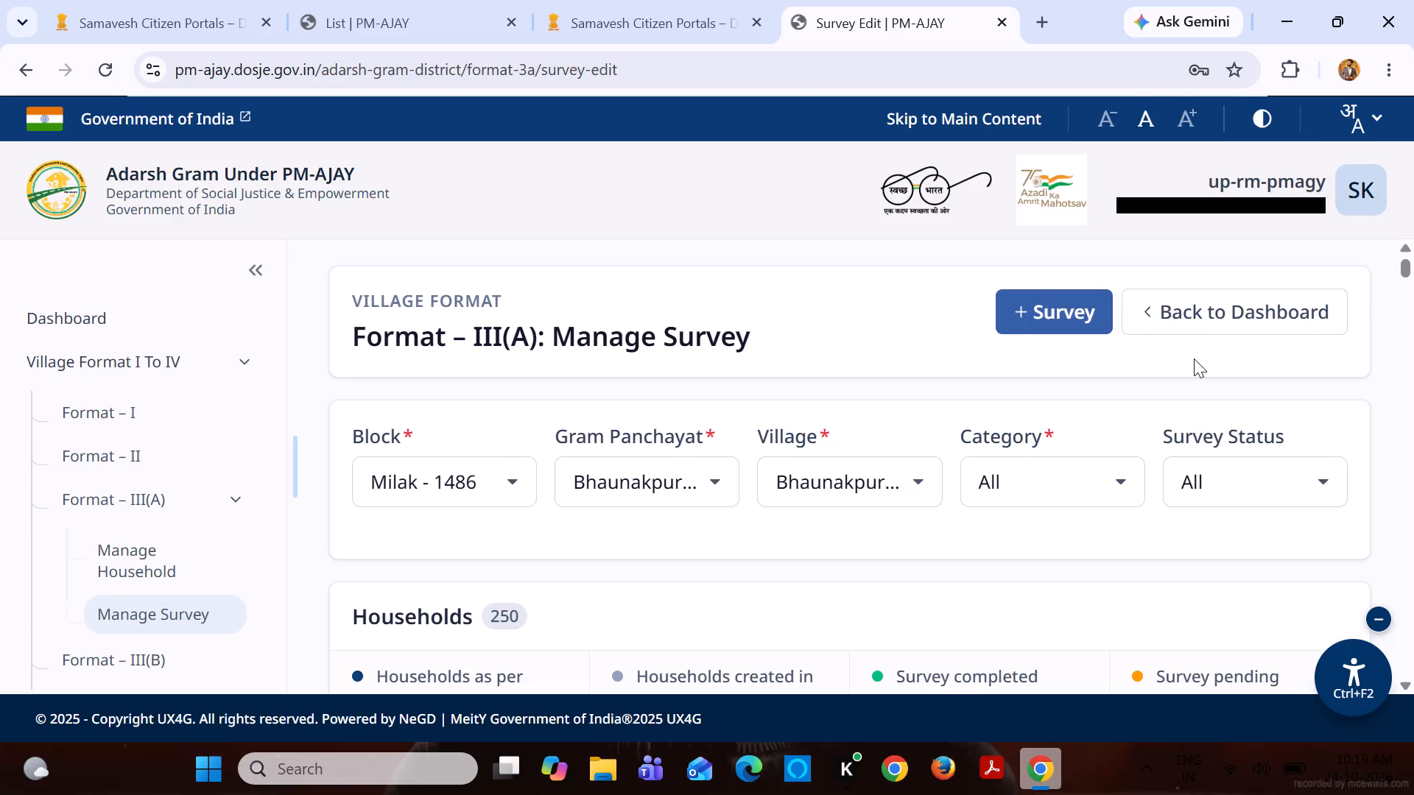
scroll(1194, 358, "down", 5)
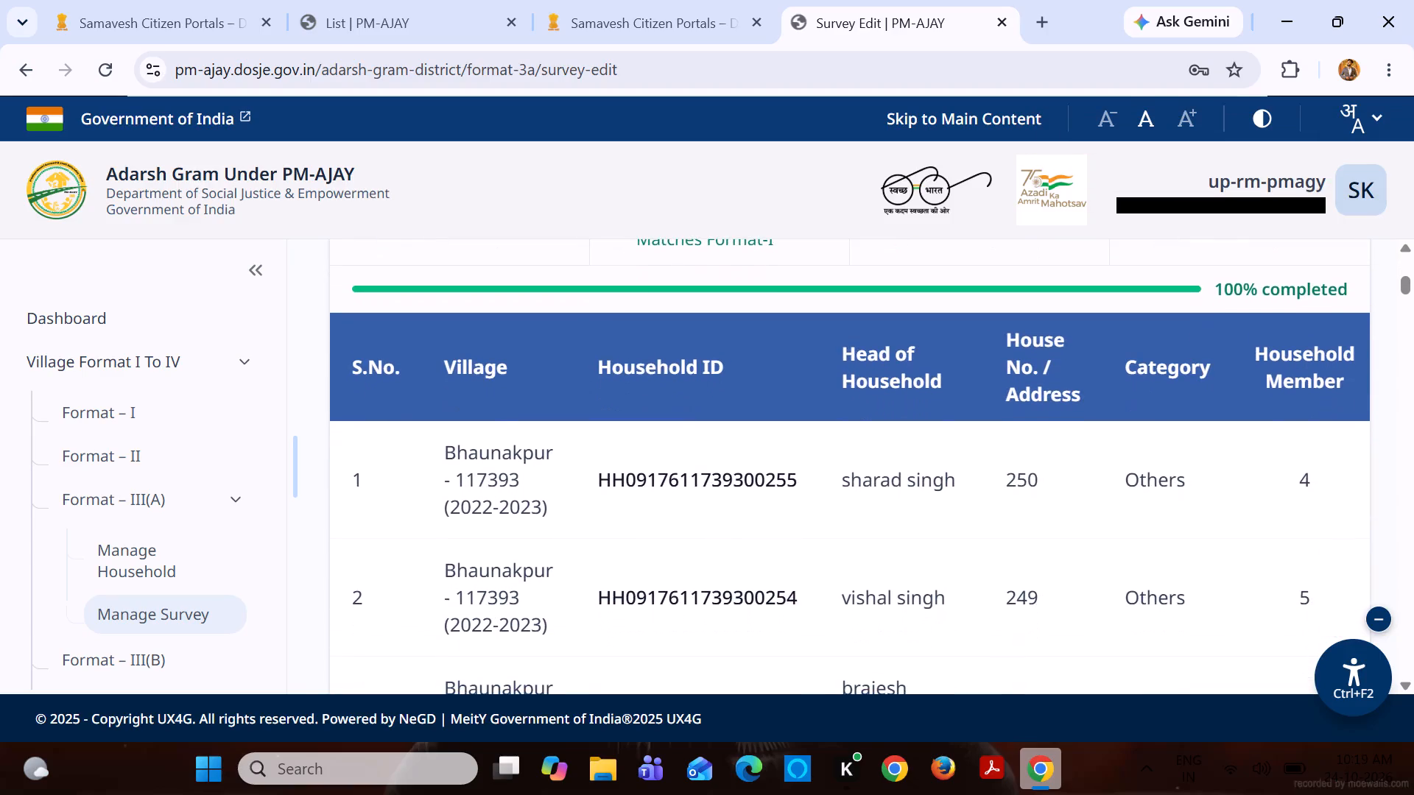
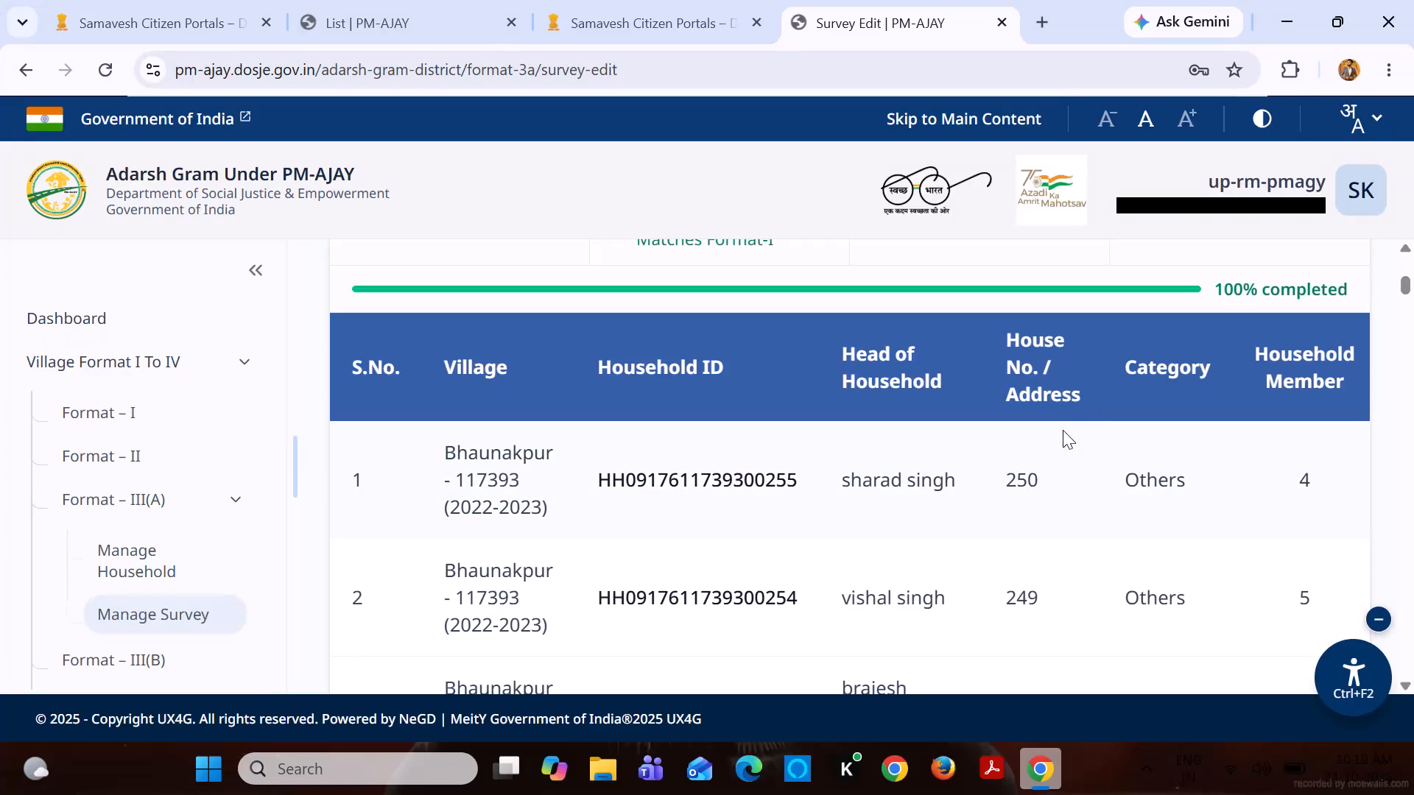
Find house number 67 in the Format-III(A) household list and open its survey for editing.
scroll(1087, 477, "down", 14)
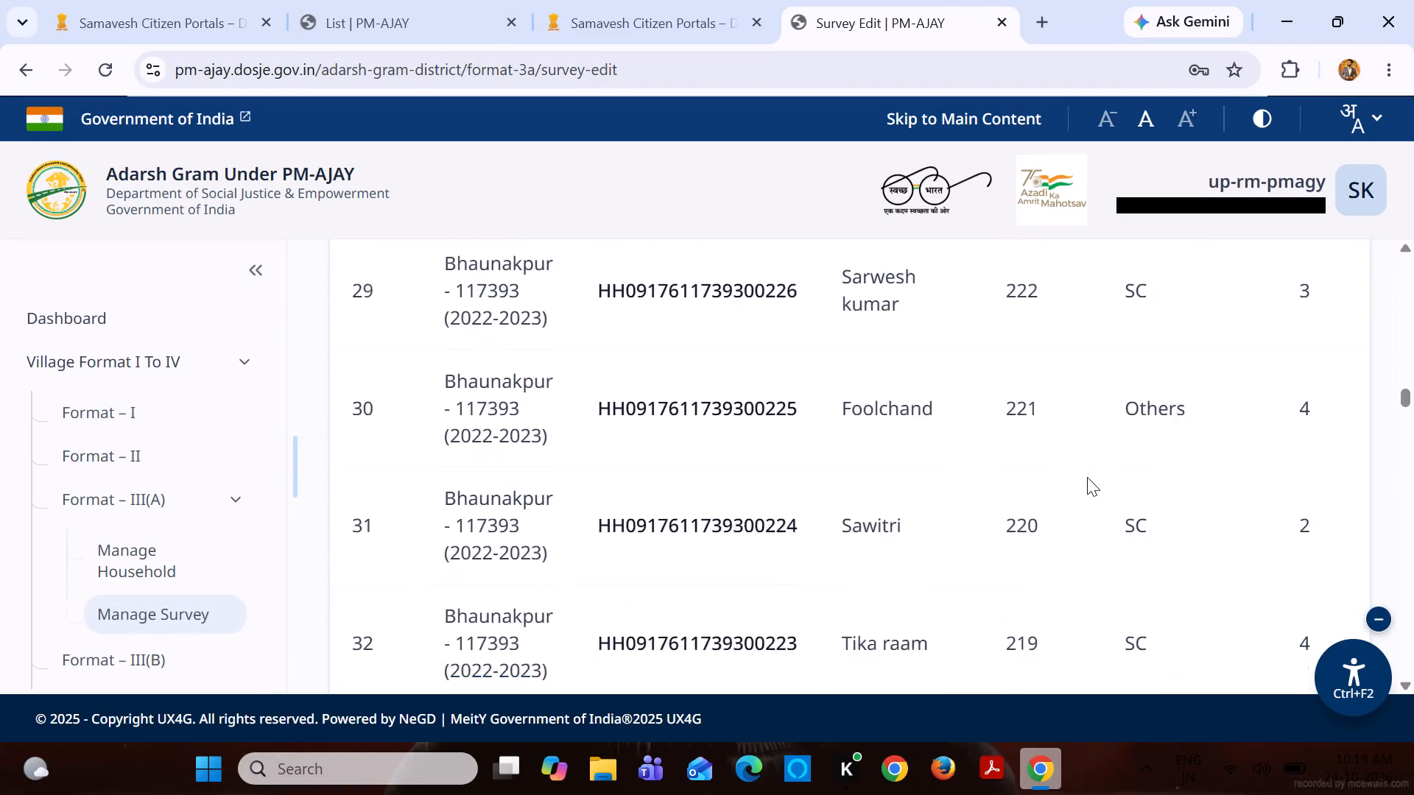
scroll(1087, 477, "down", 4)
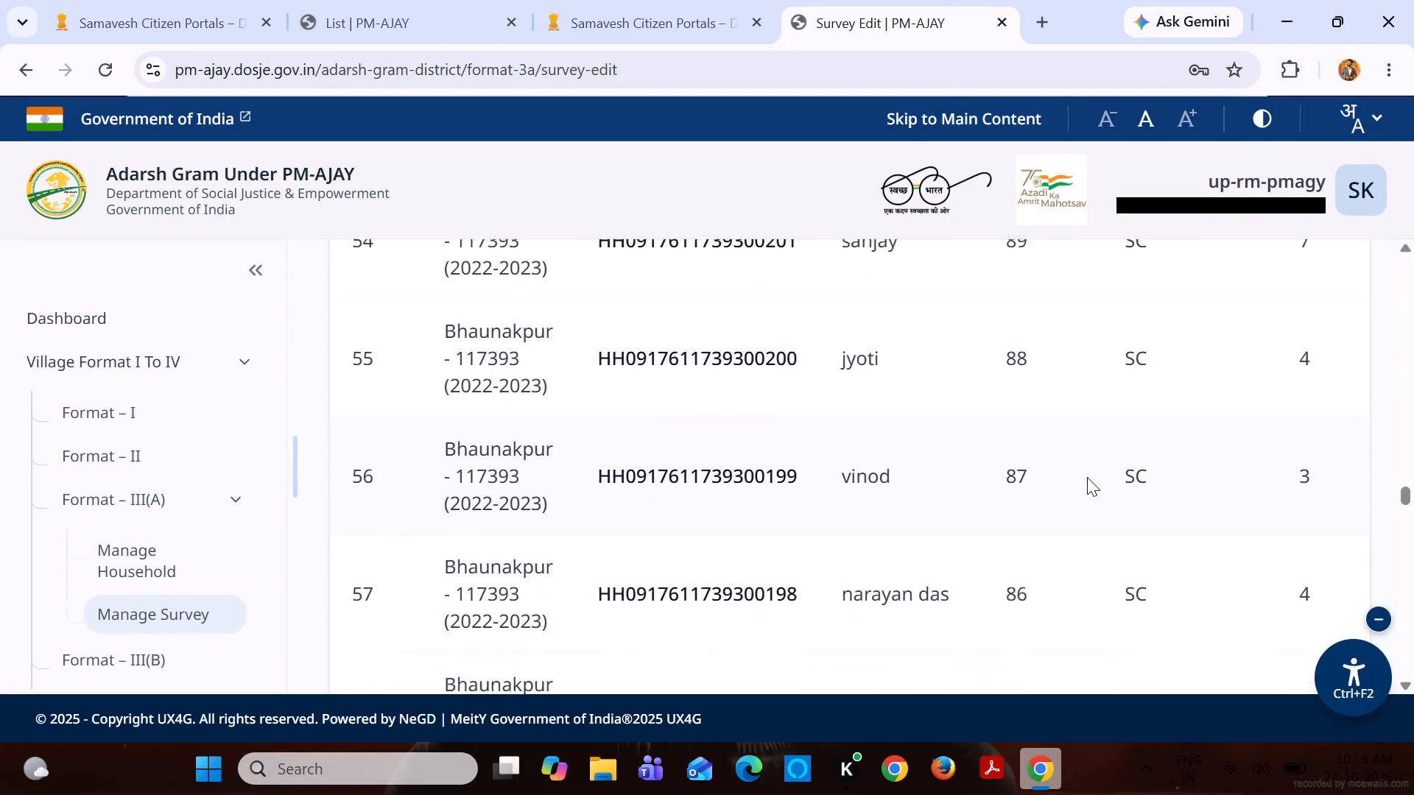
scroll(1087, 477, "down", 7)
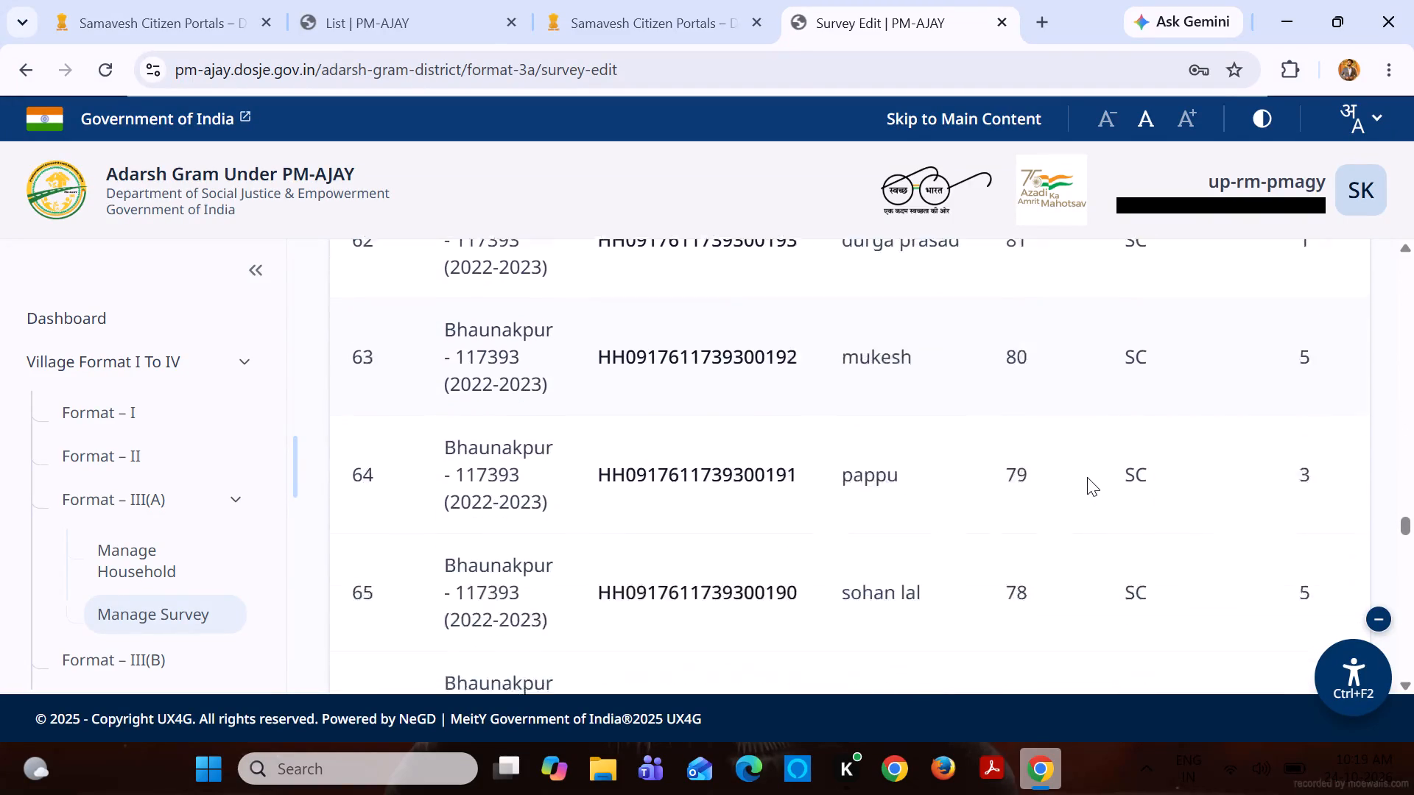
scroll(1087, 477, "down", 6)
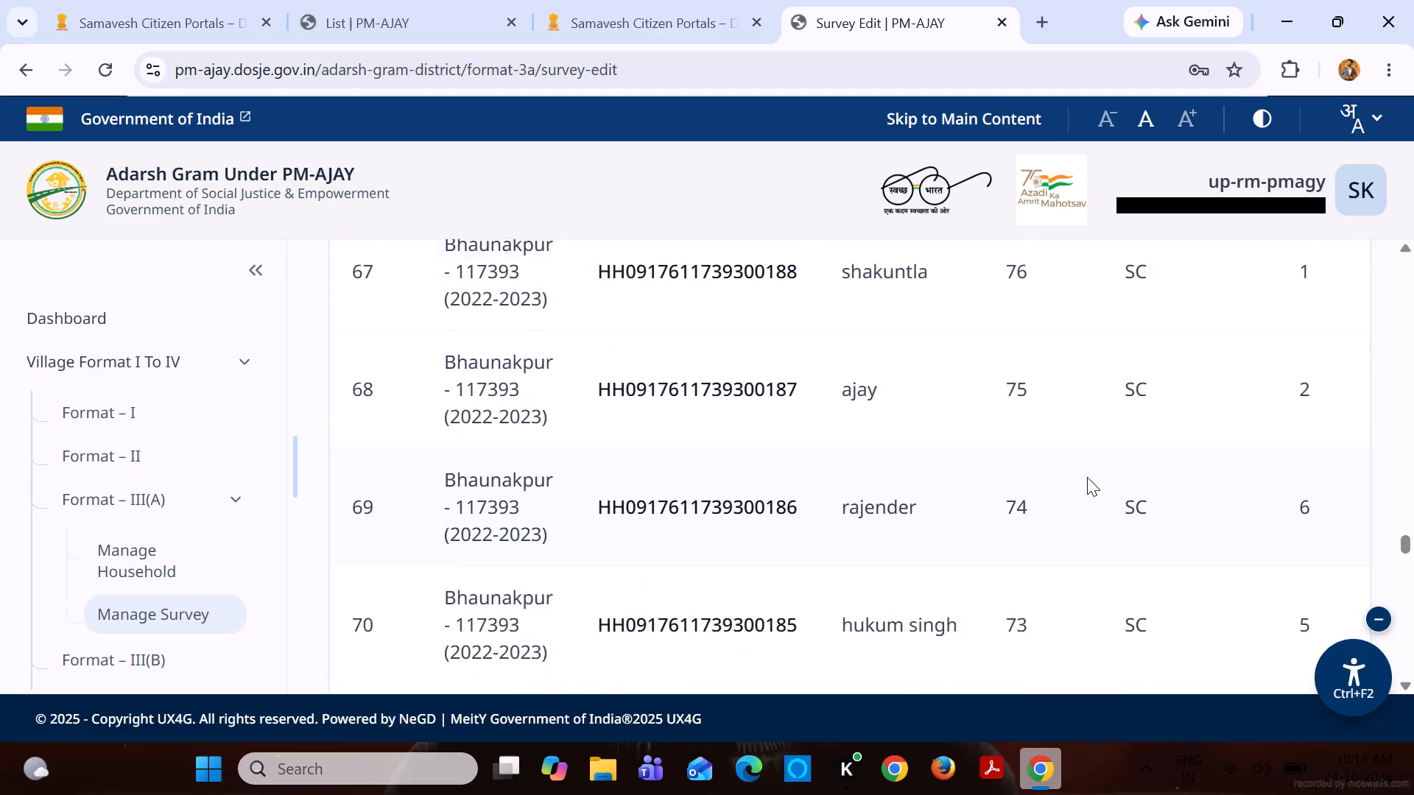
scroll(1087, 477, "down", 4)
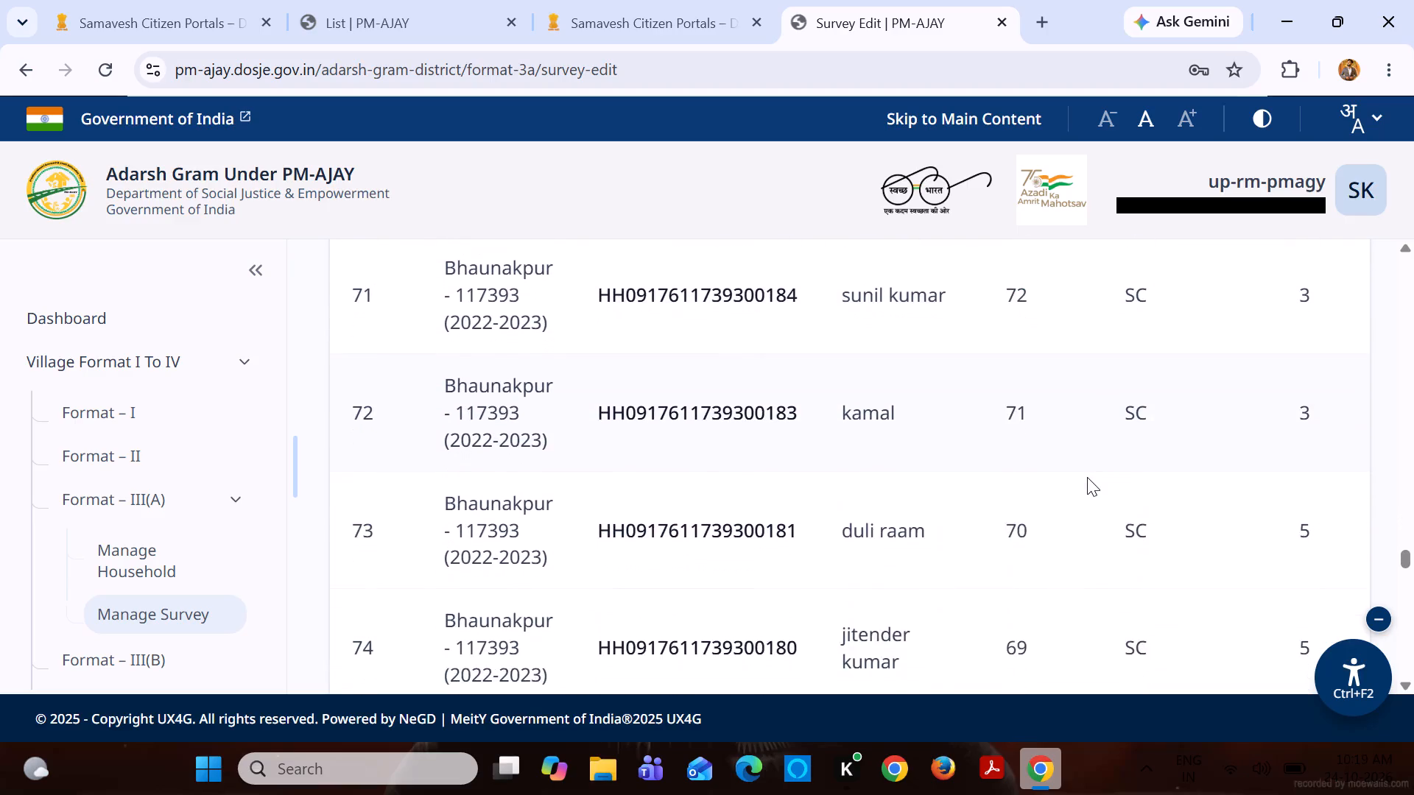
scroll(1087, 477, "down", 4)
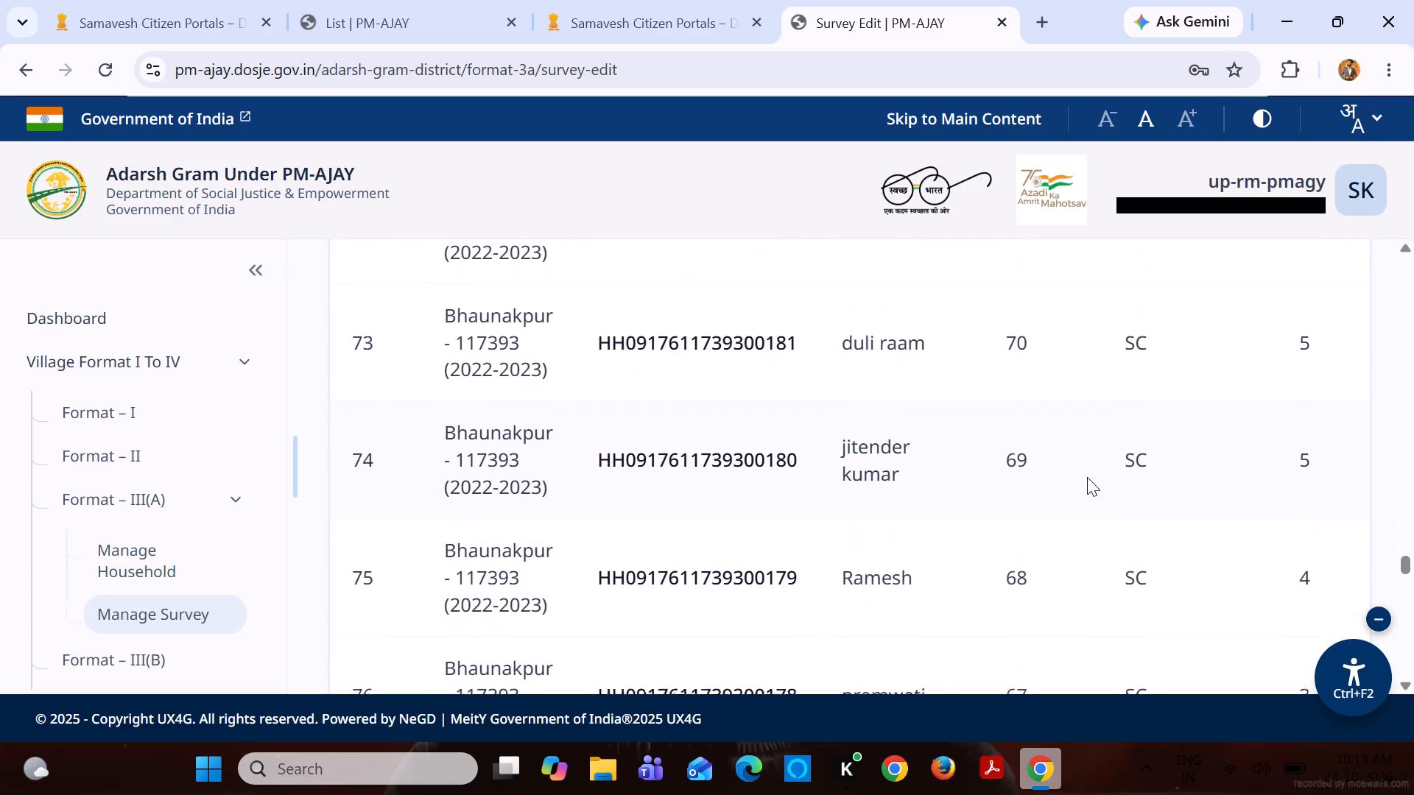
scroll(1087, 477, "down", 1)
scroll(1087, 477, "left", 4)
left_click(1311, 551)
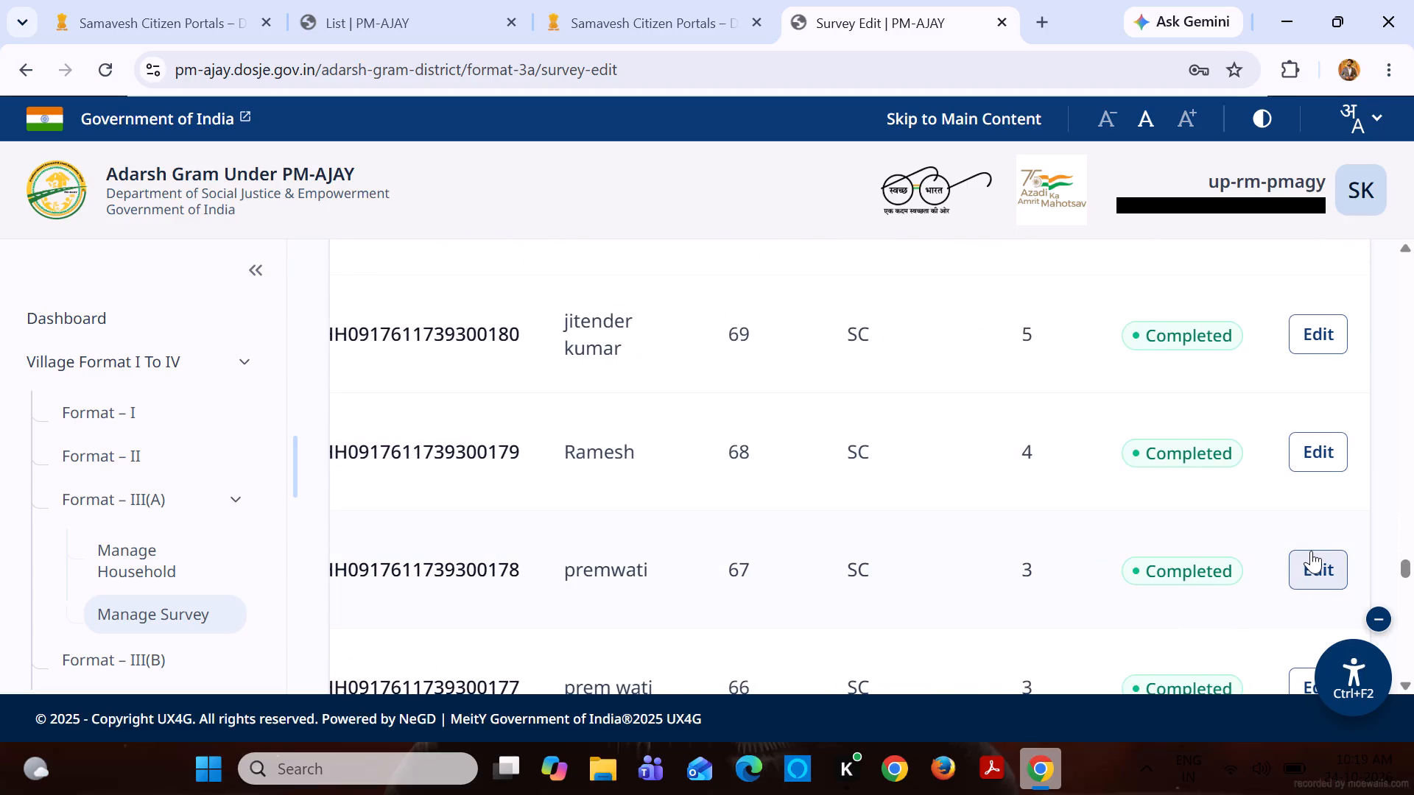
In domain 5 – Rural Roads and Housing, set house number 67's Kachcha/unsafe house answer to No and save the domain.
scroll(1142, 526, "down", 7)
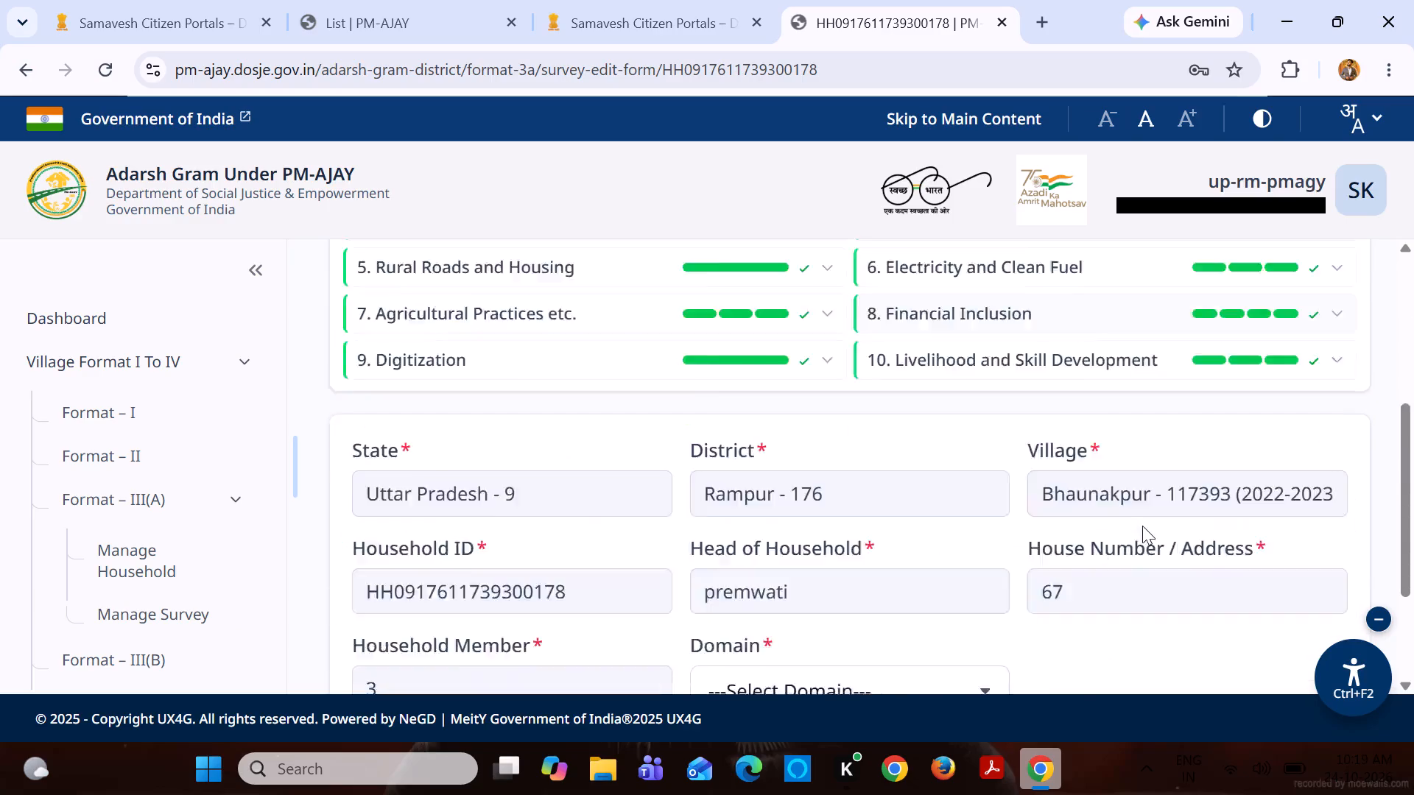
scroll(1142, 526, "down", 3)
left_click(987, 490)
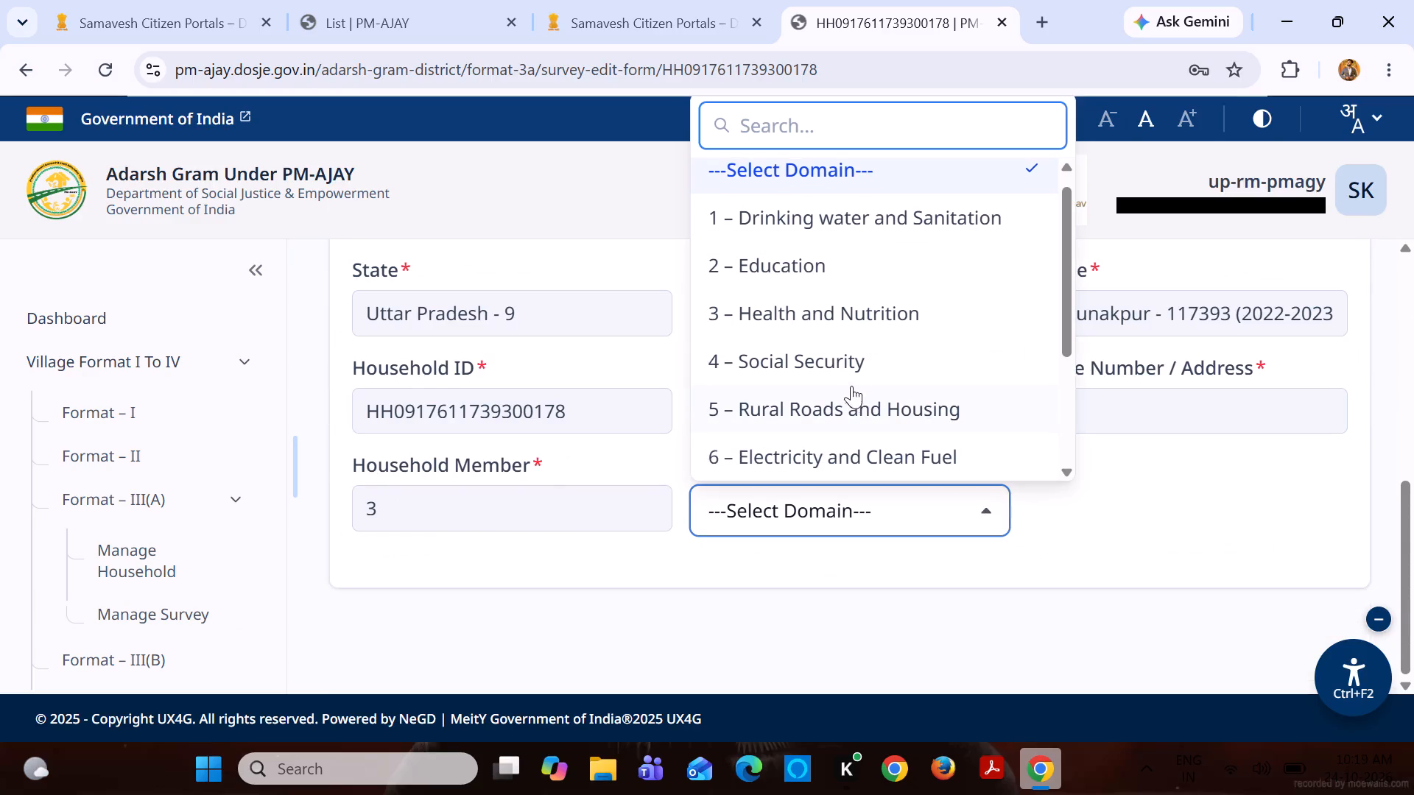
left_click(846, 398)
scroll(1156, 449, "down", 5)
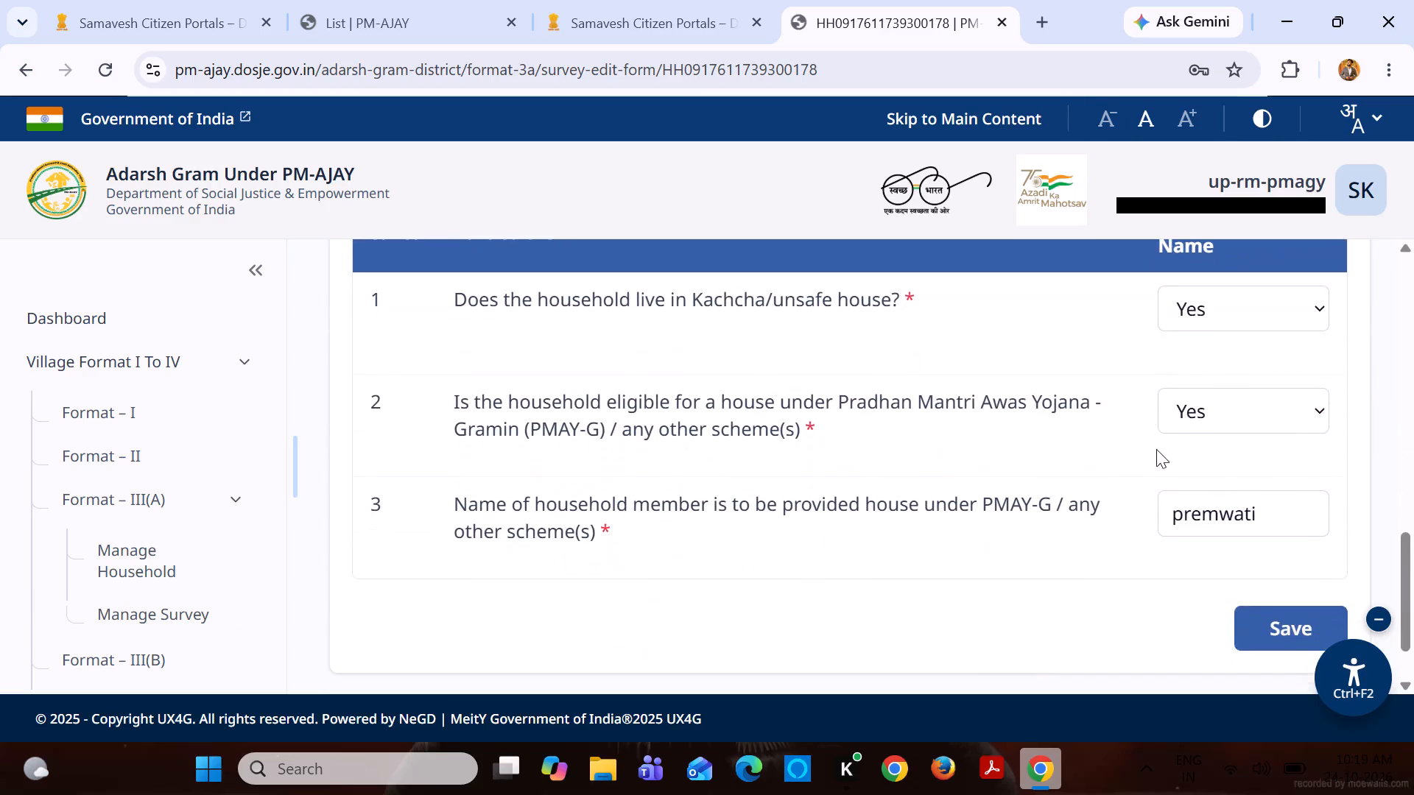
left_click(1255, 316)
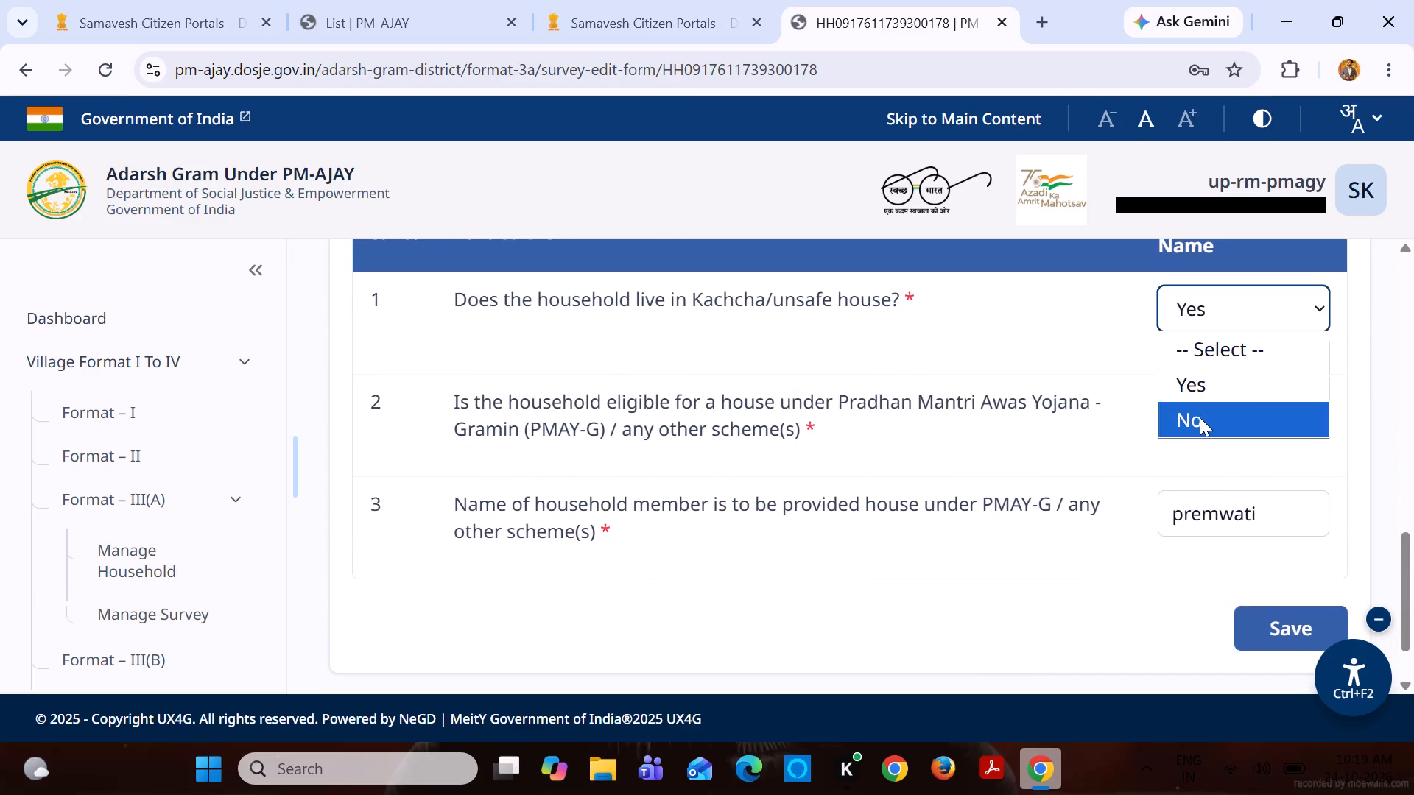
left_click(1200, 418)
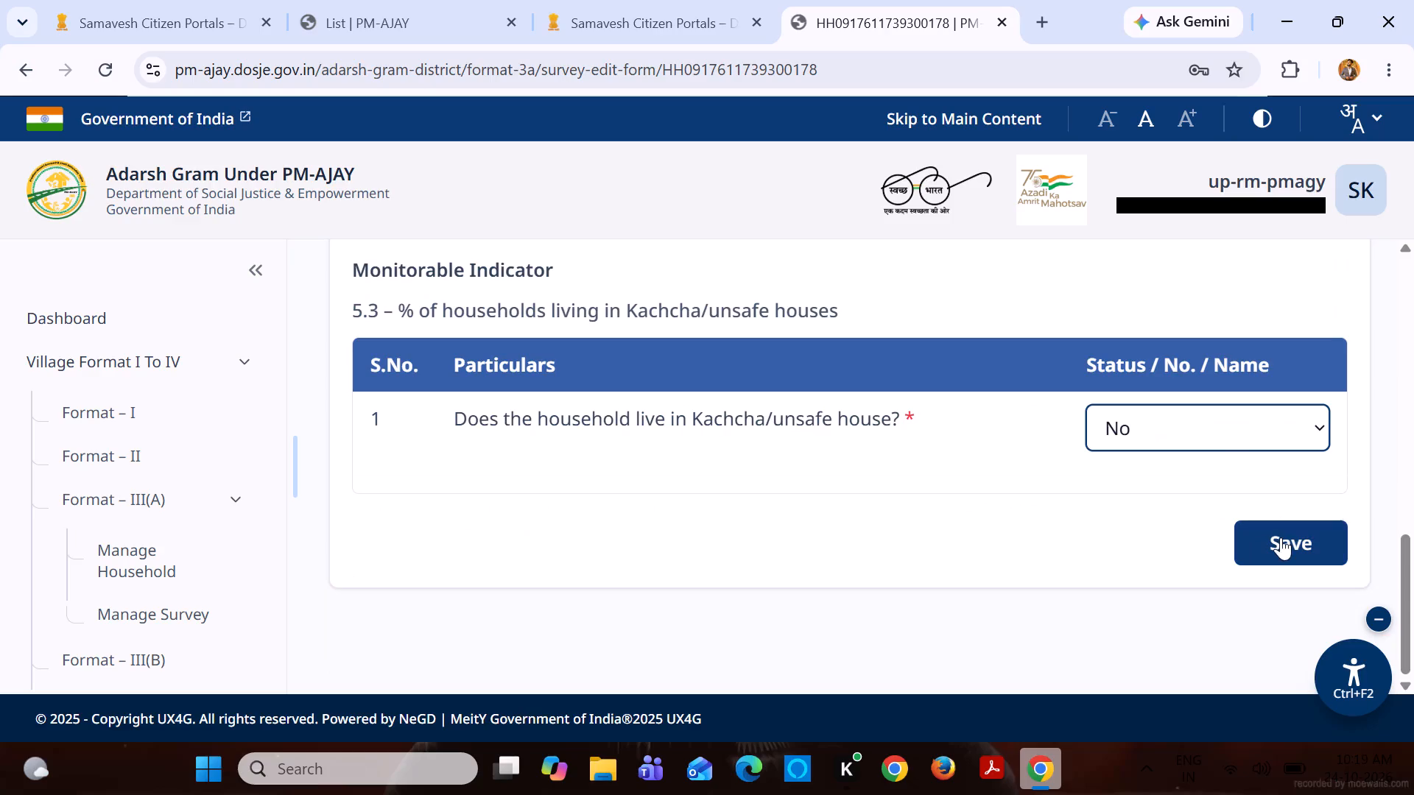
left_click(1281, 537)
Return to the Format-III(A) household list and open house number 55's survey for editing.
scroll(1134, 466, "up", 7)
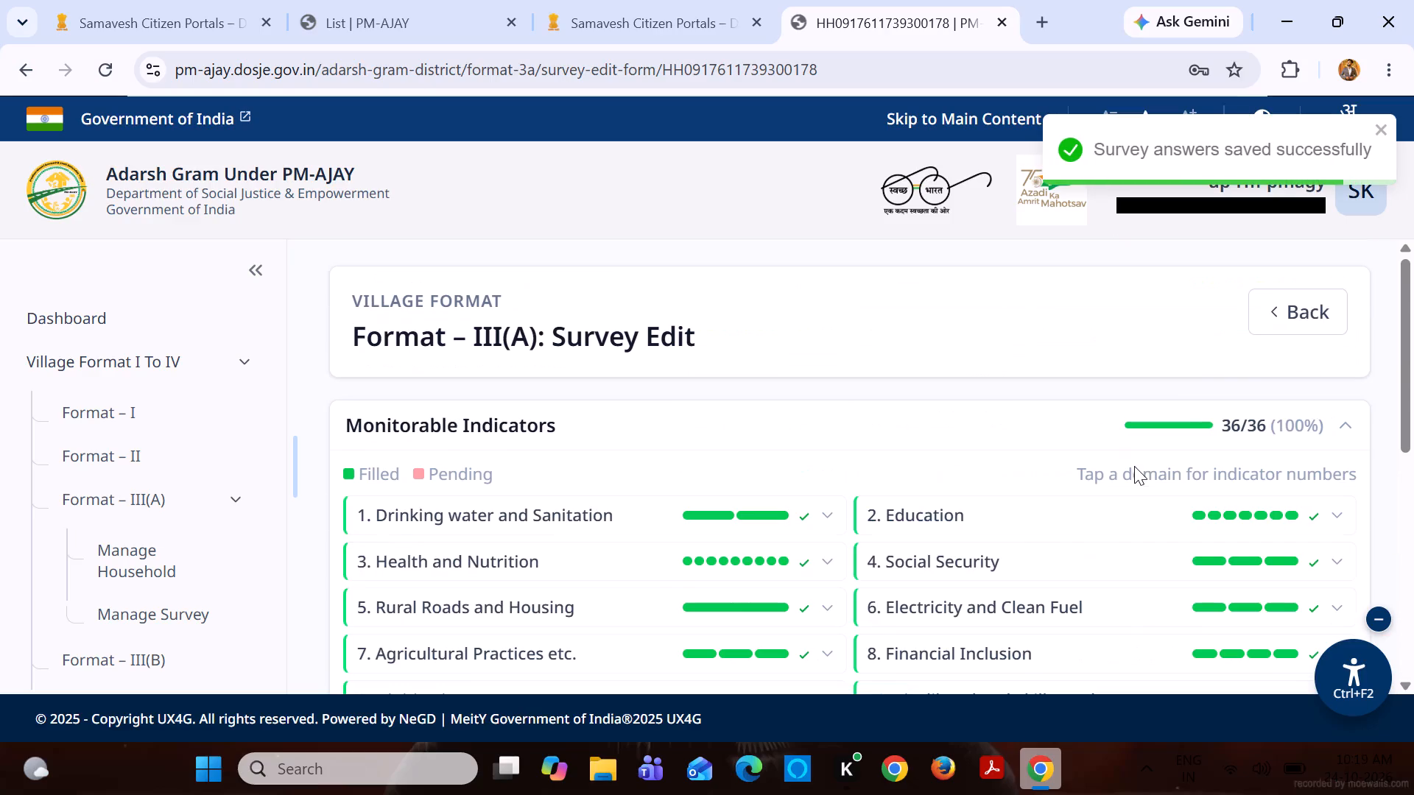
left_click(1261, 319)
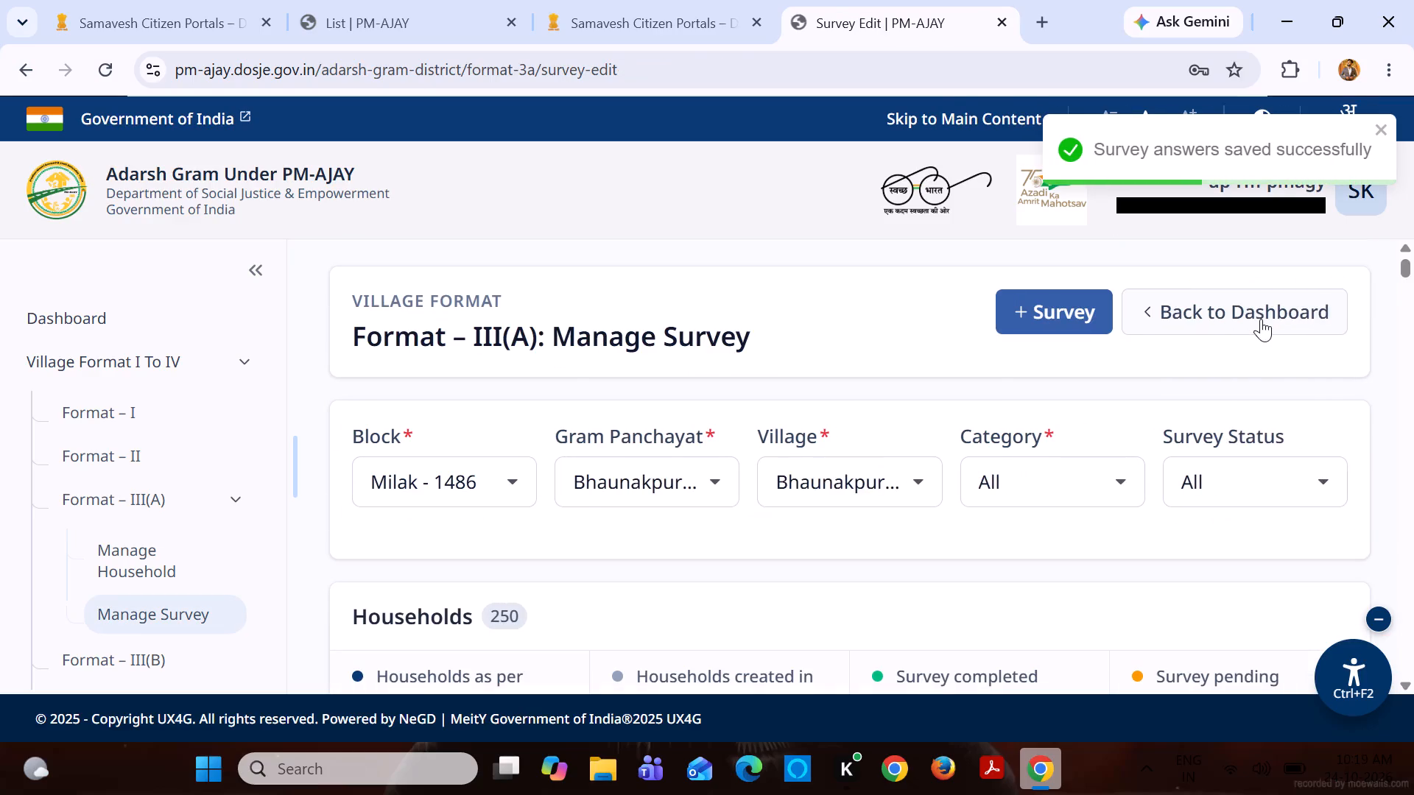
scroll(1169, 452, "down", 15)
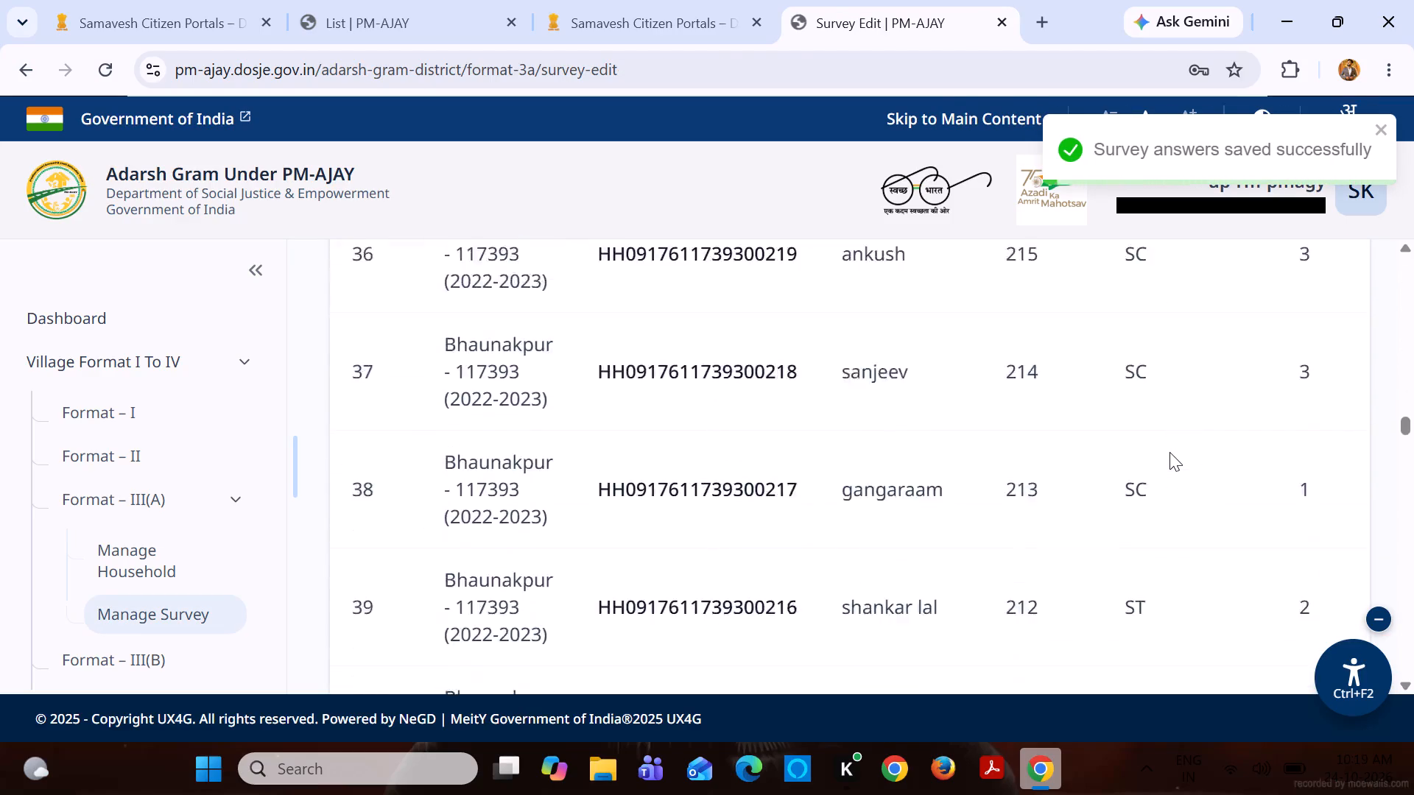
scroll(1169, 452, "down", 7)
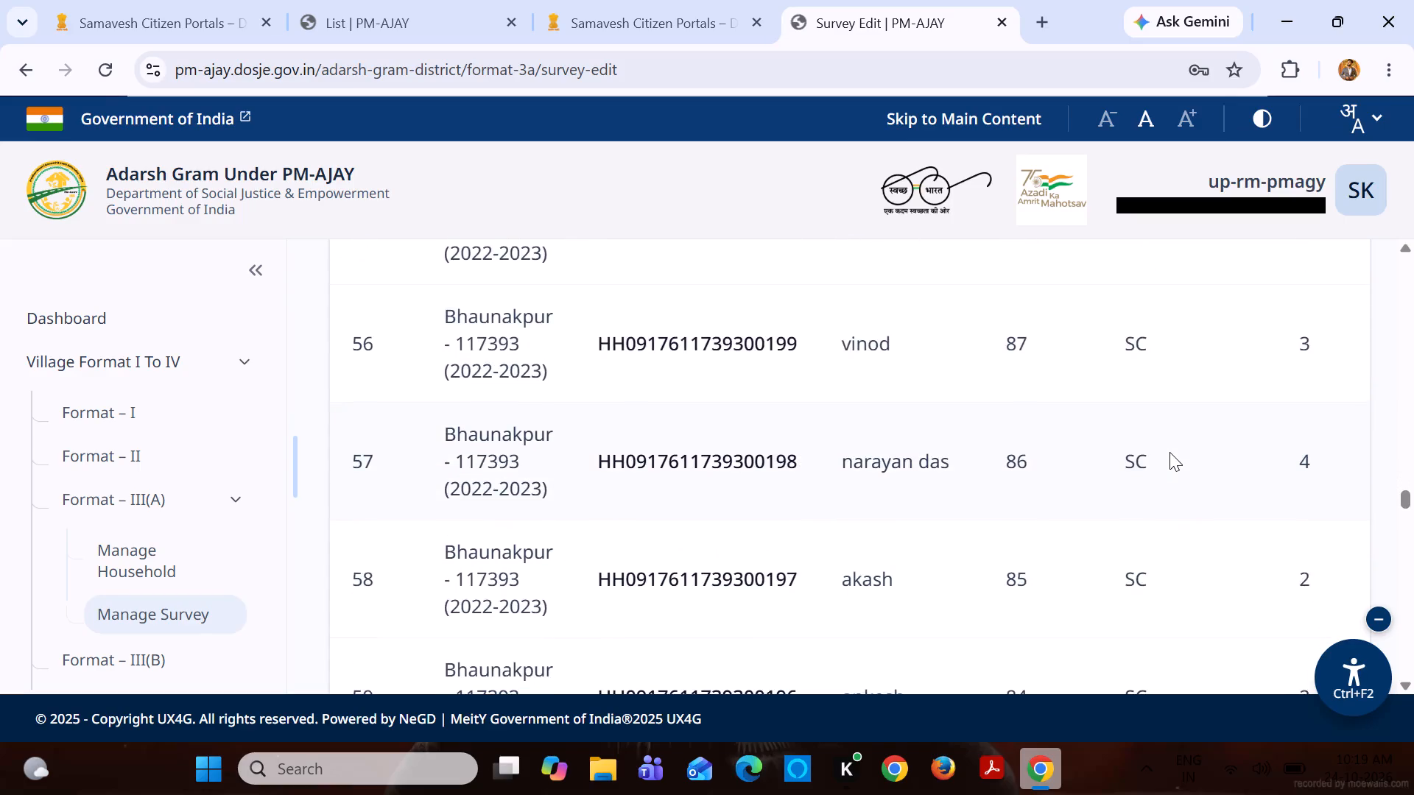
scroll(1169, 452, "down", 8)
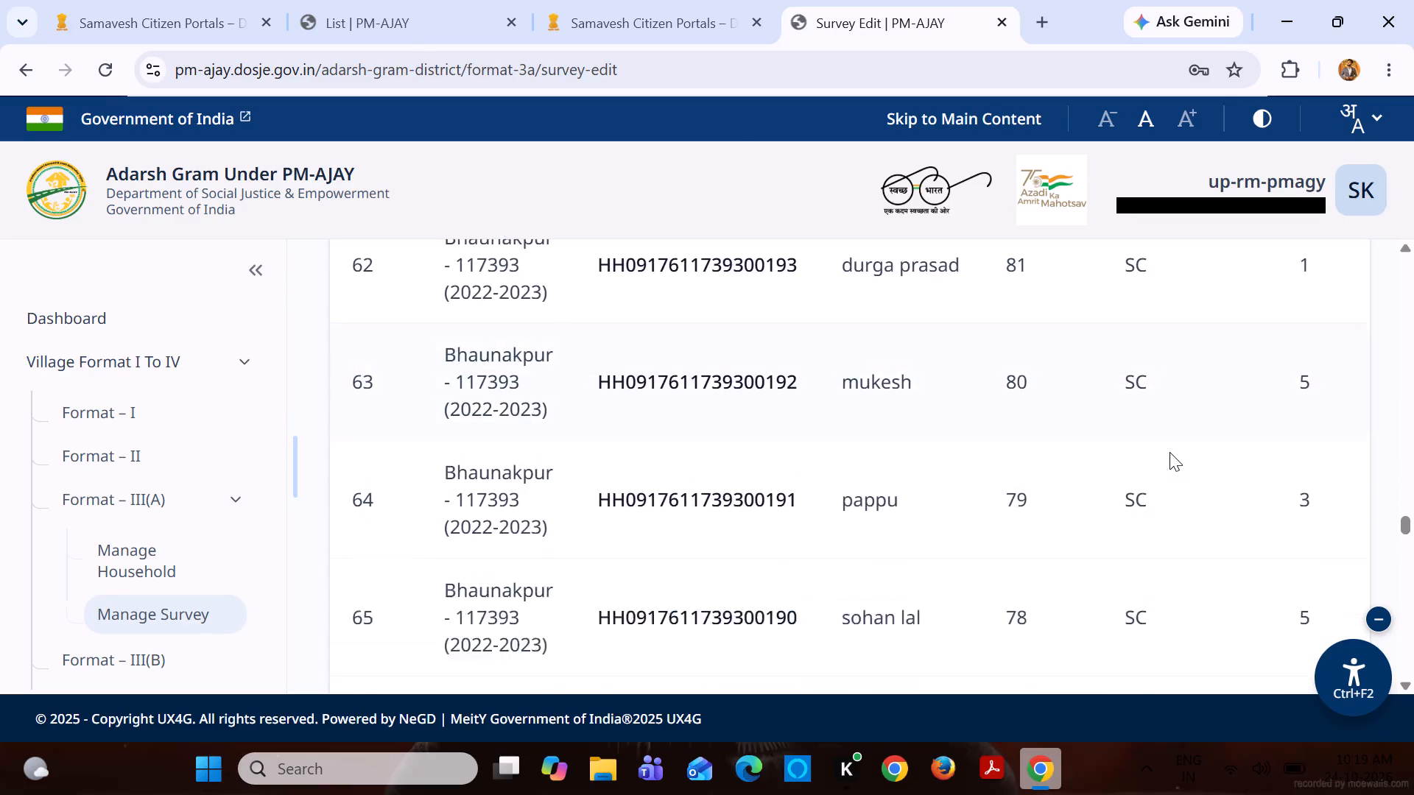
scroll(1169, 452, "down", 8)
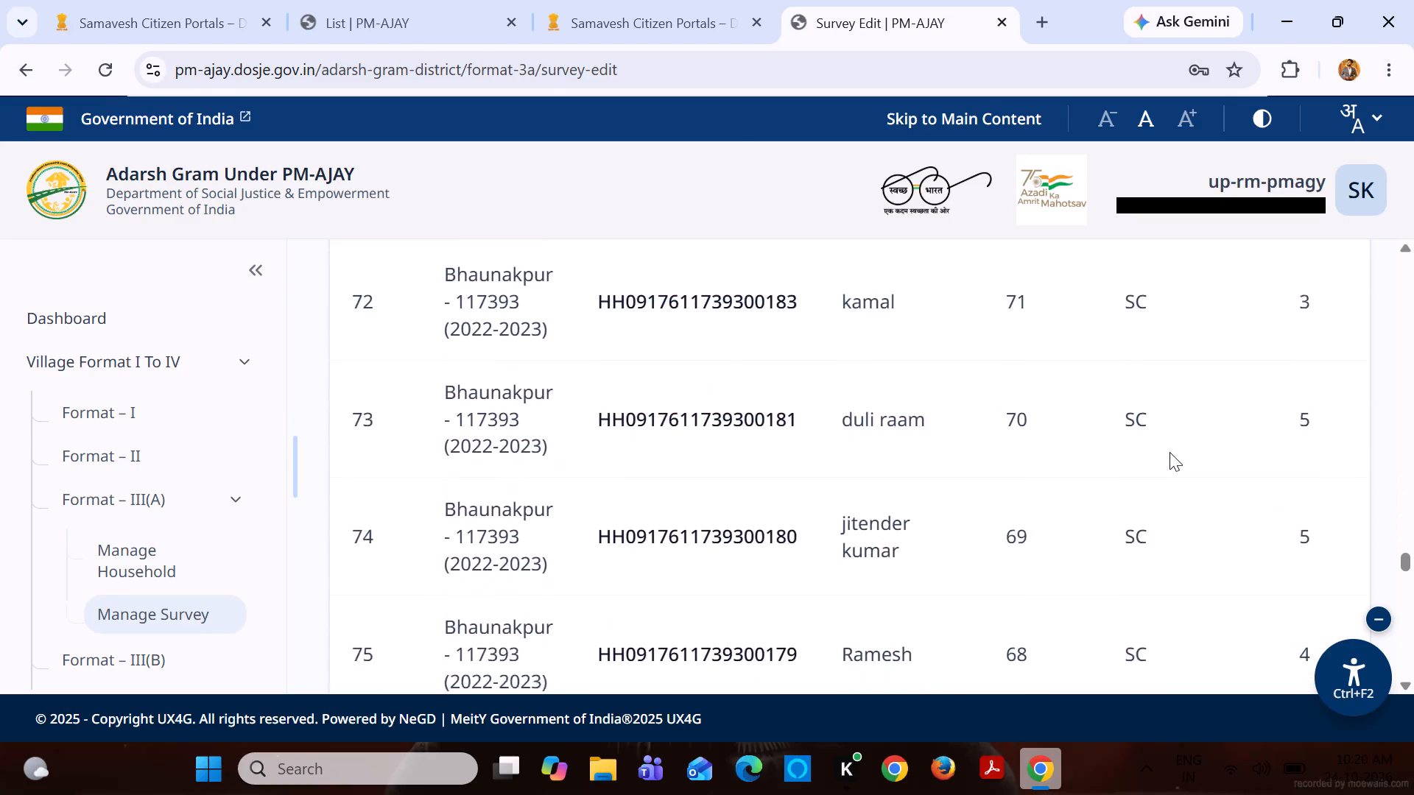
scroll(1169, 452, "down", 5)
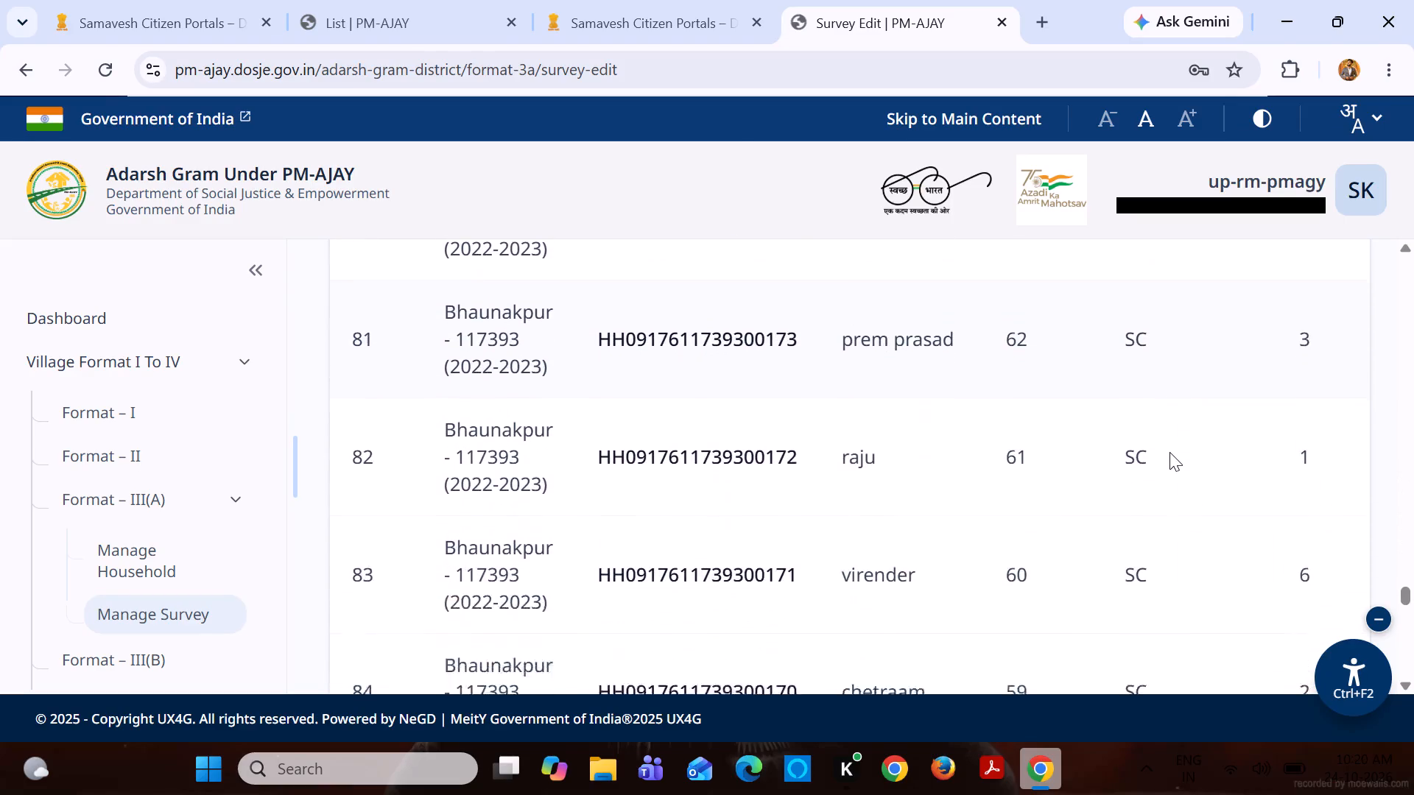
scroll(1169, 452, "down", 7)
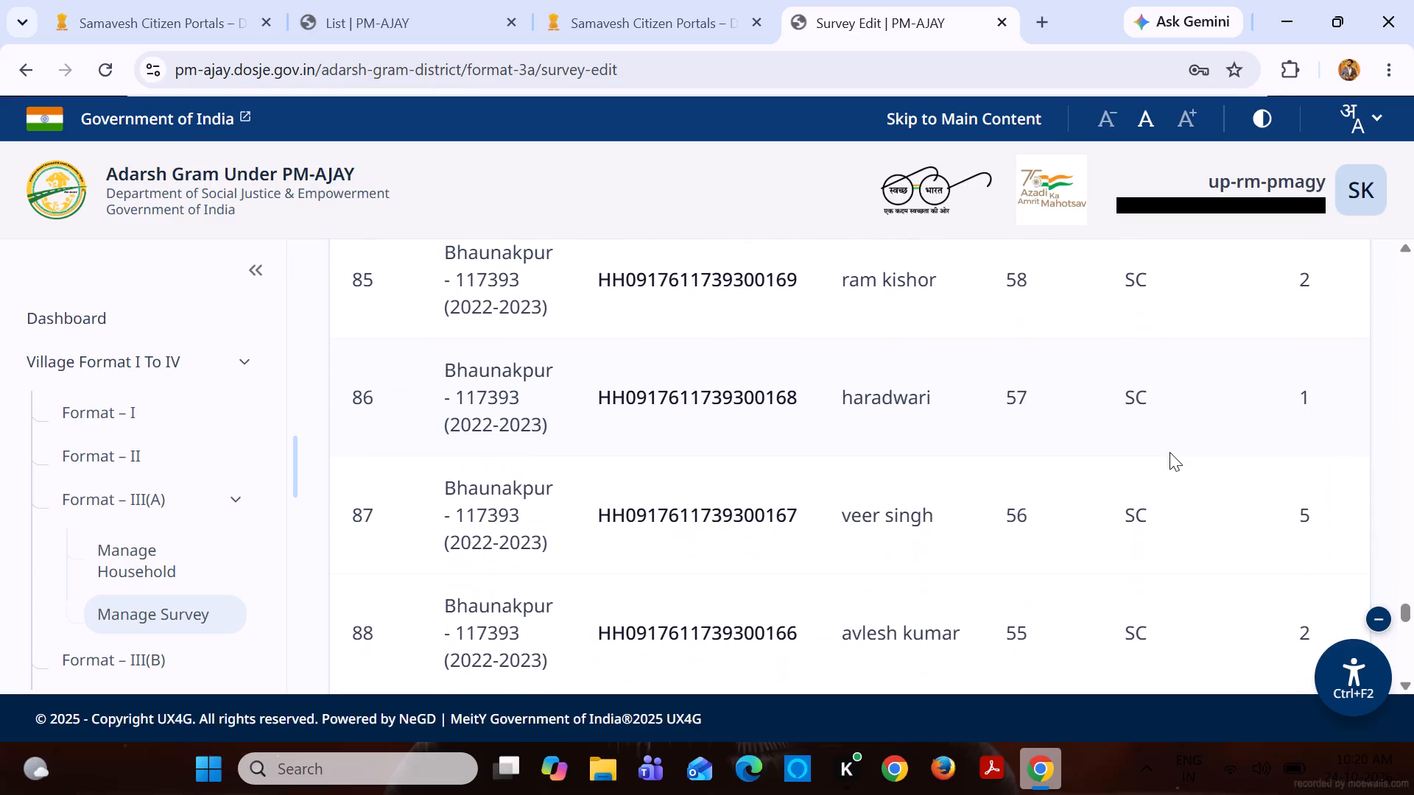
scroll(1169, 452, "down", 3)
scroll(1169, 452, "left", 5)
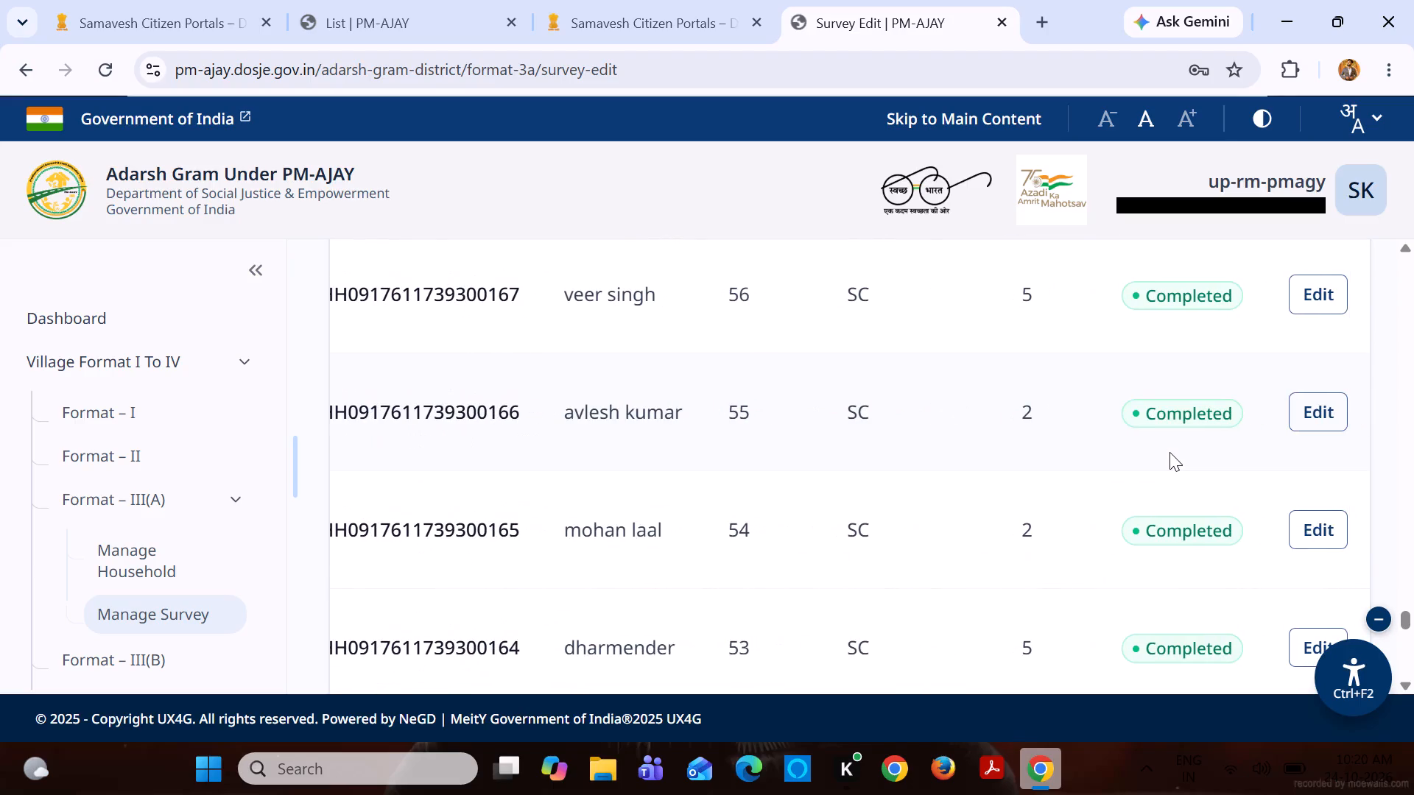
left_click(1308, 420)
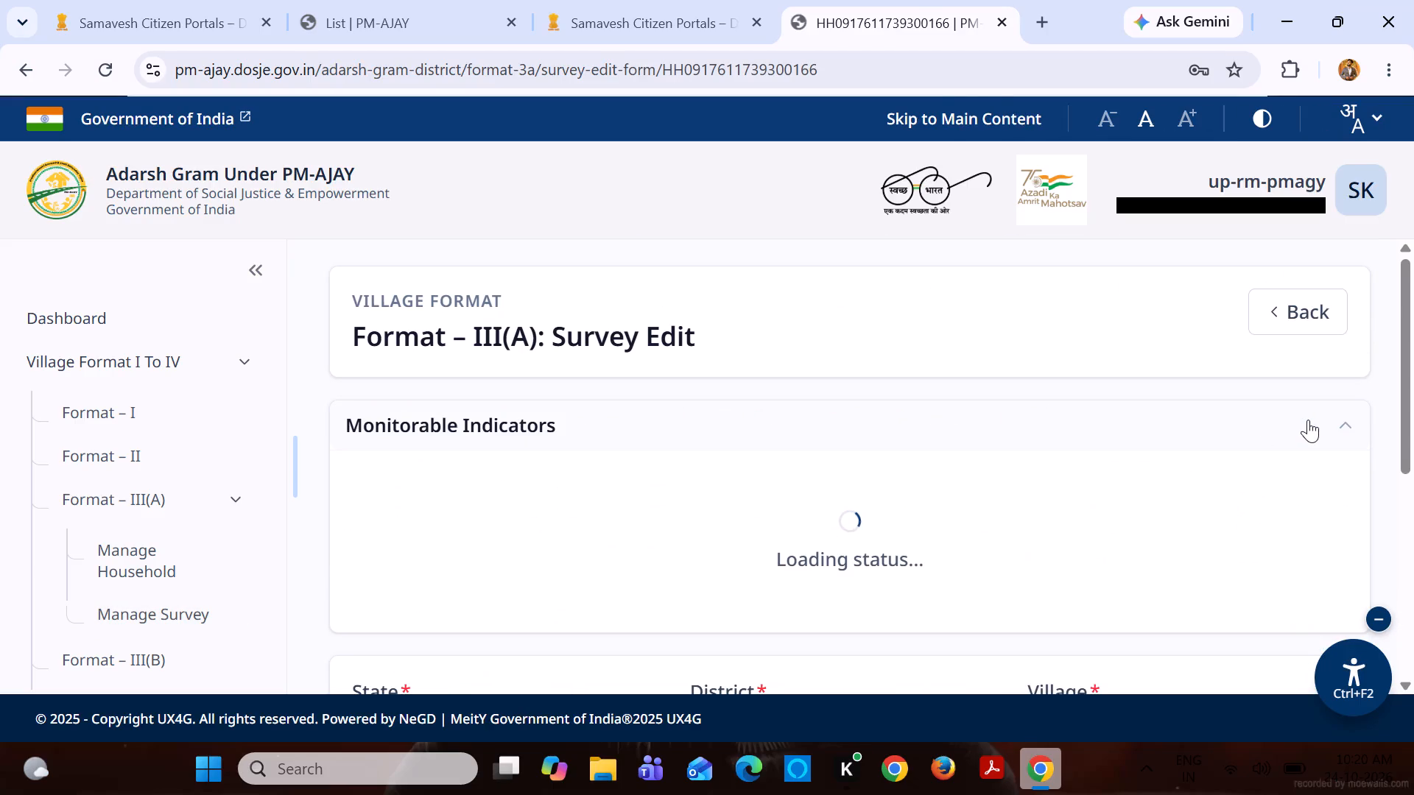
scroll(1147, 478, "down", 8)
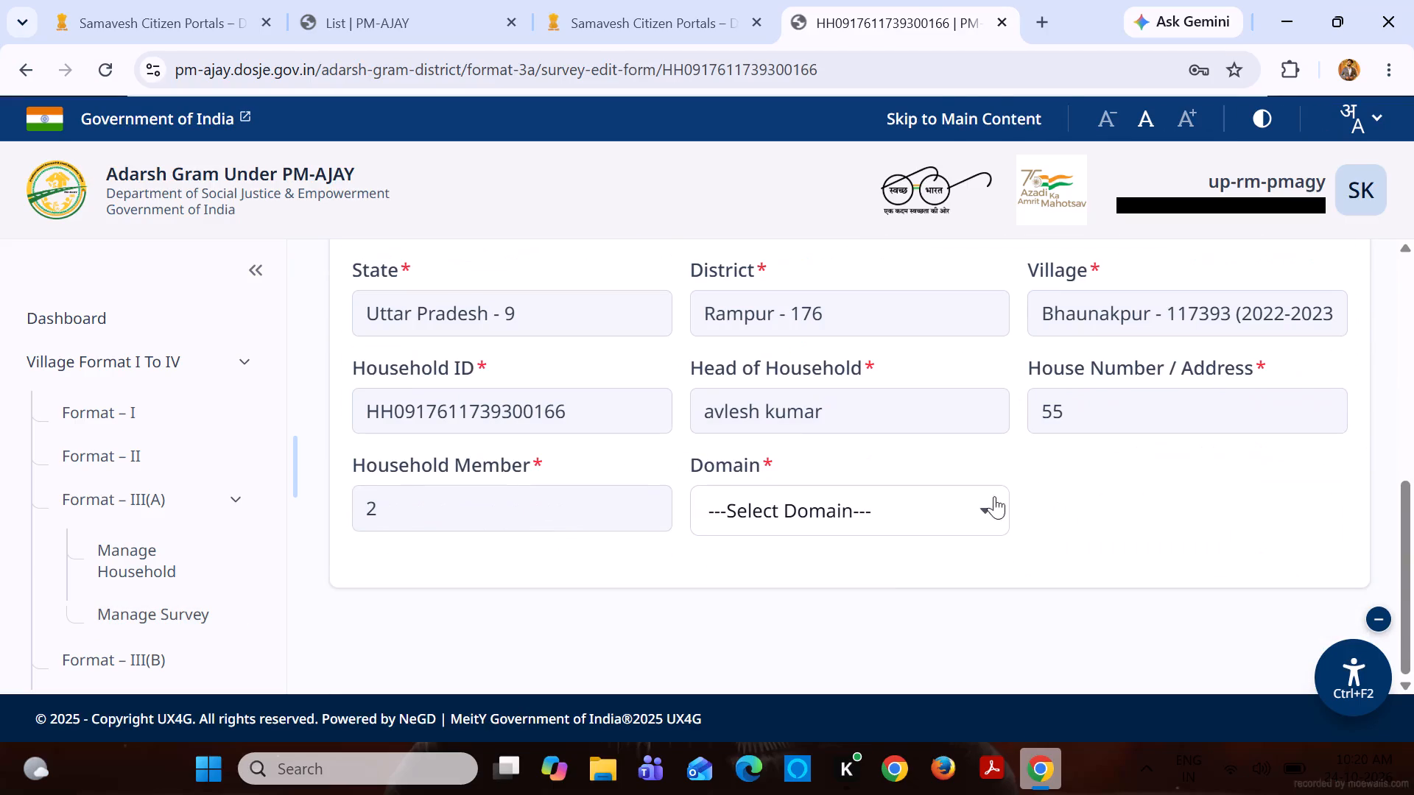
left_click(979, 504)
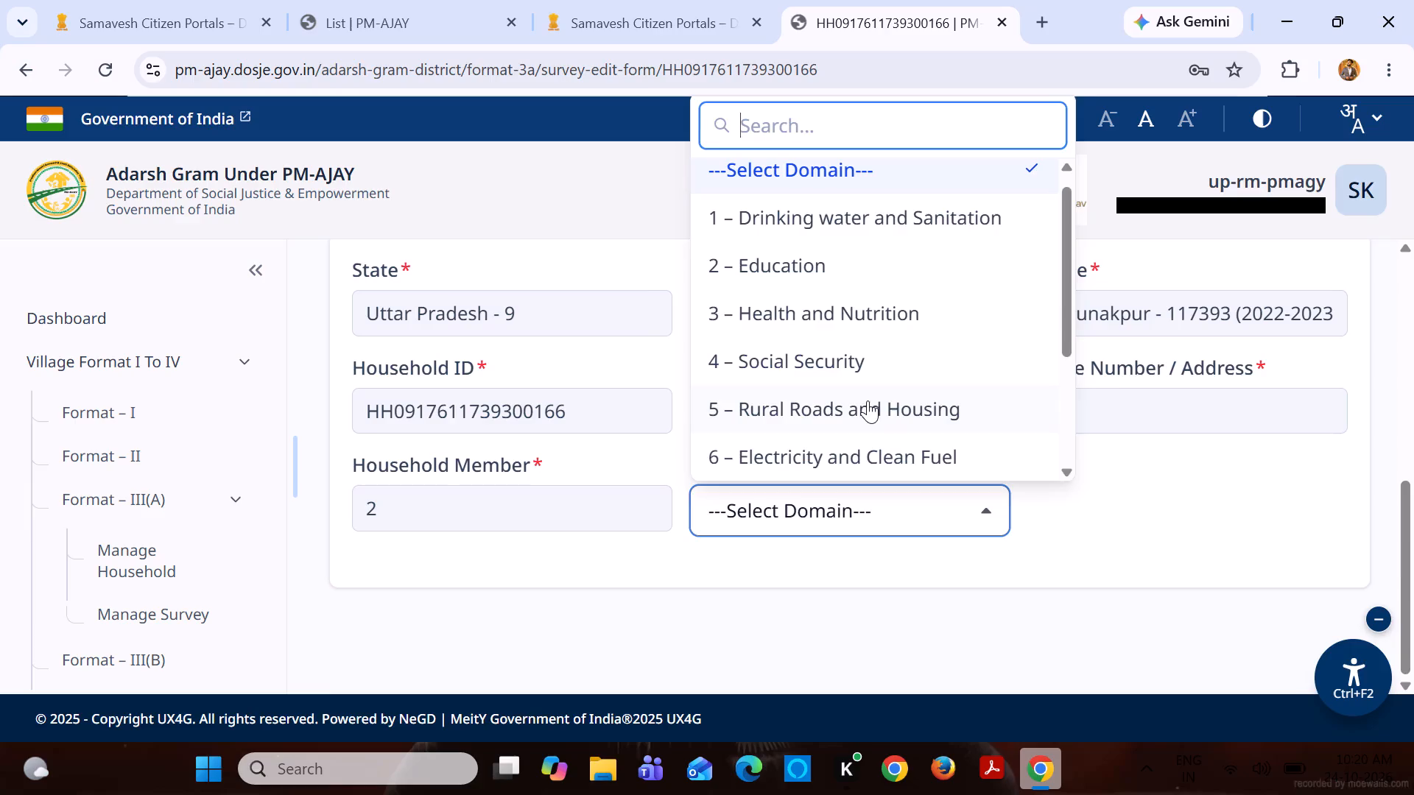
left_click(868, 400)
scroll(1058, 467, "down", 4)
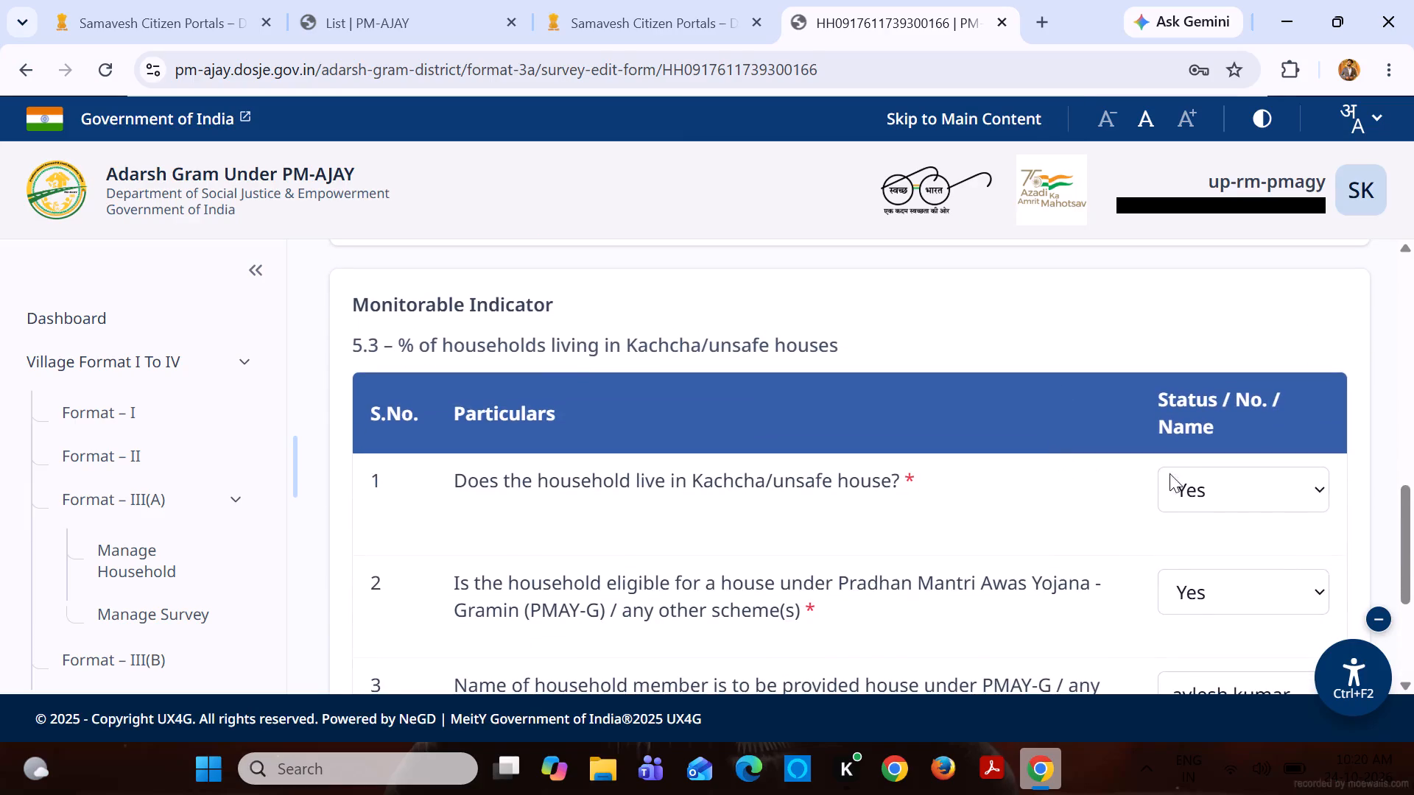
left_click(1230, 469)
left_click(1214, 599)
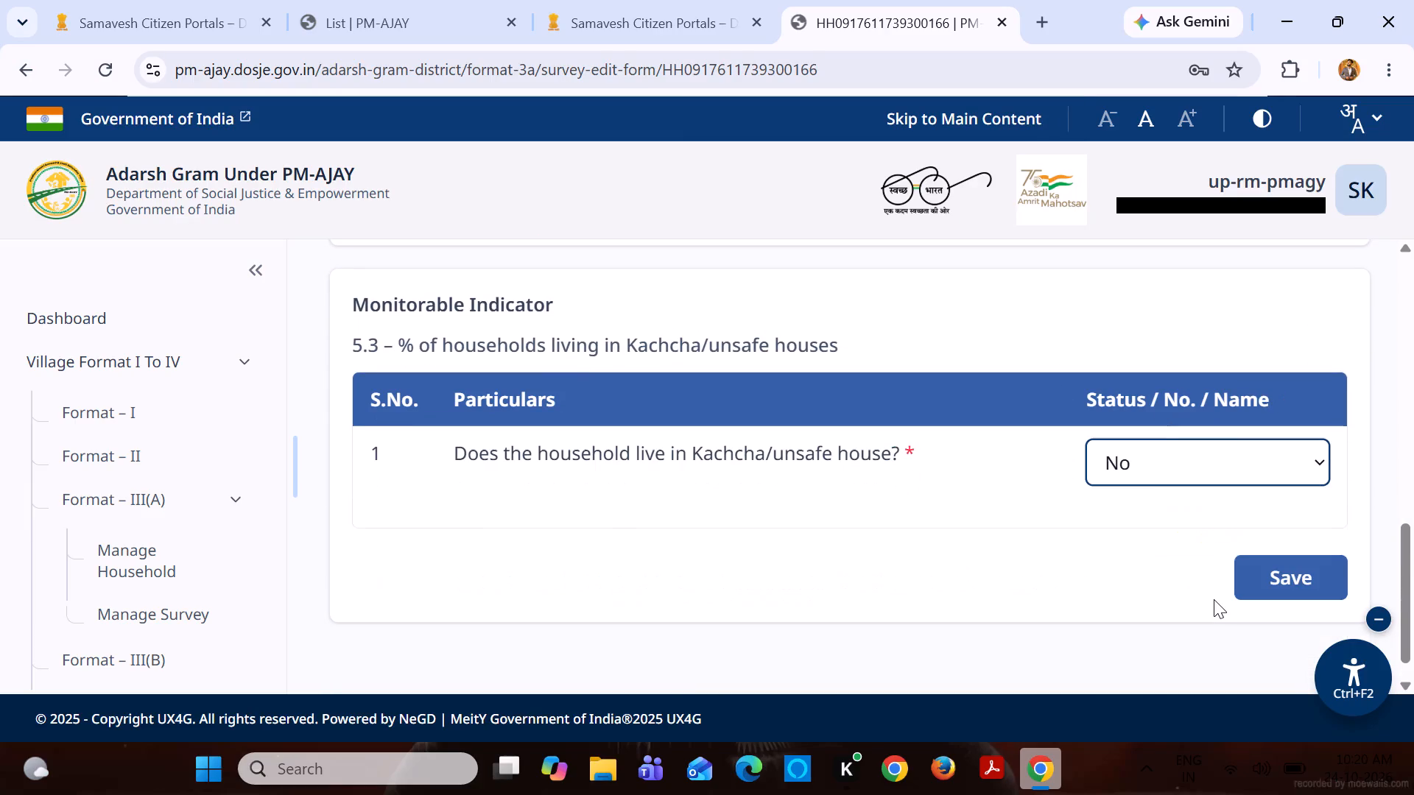
left_click(1271, 577)
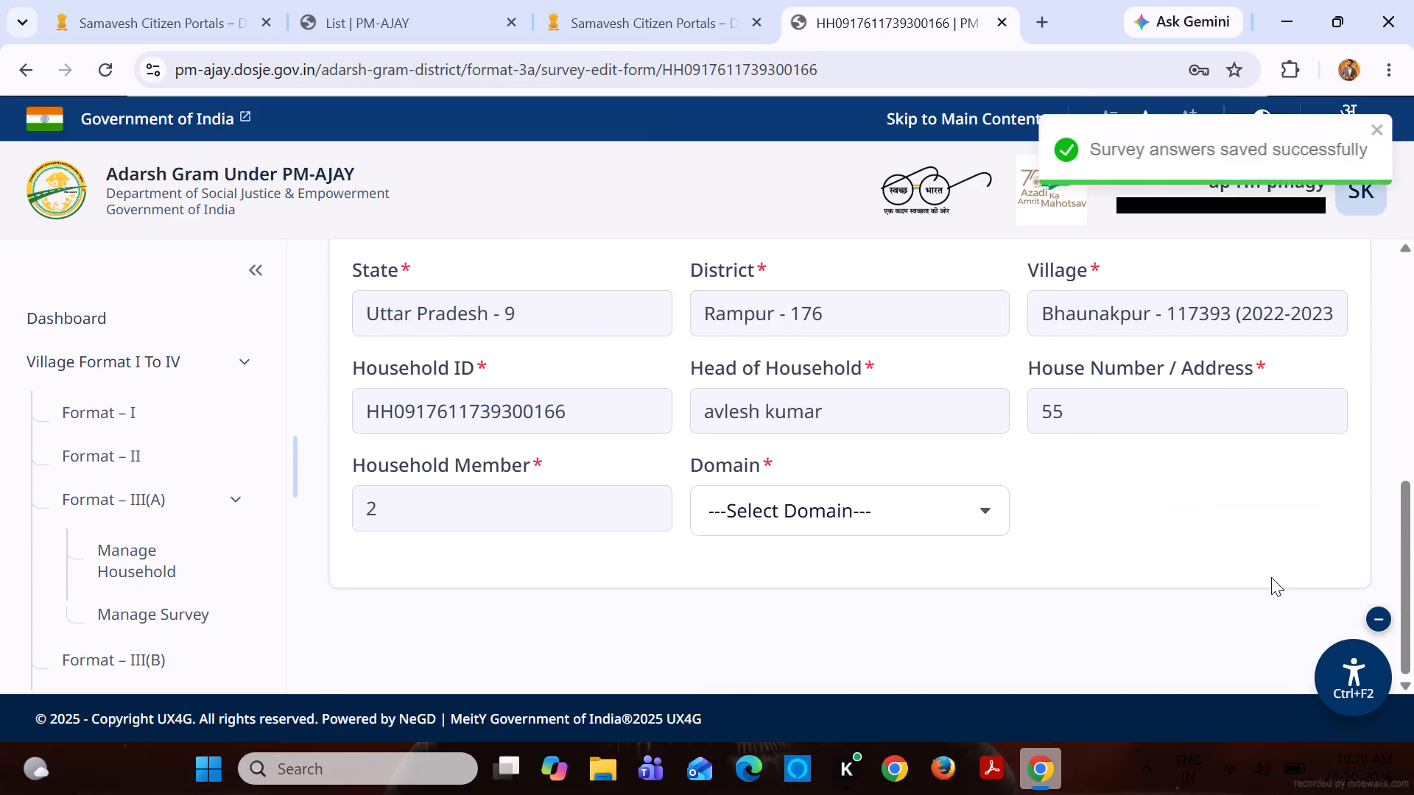
Return to the Format-III(A) household list and open house number 45's survey for editing.
scroll(1081, 437, "up", 12)
left_click(1270, 325)
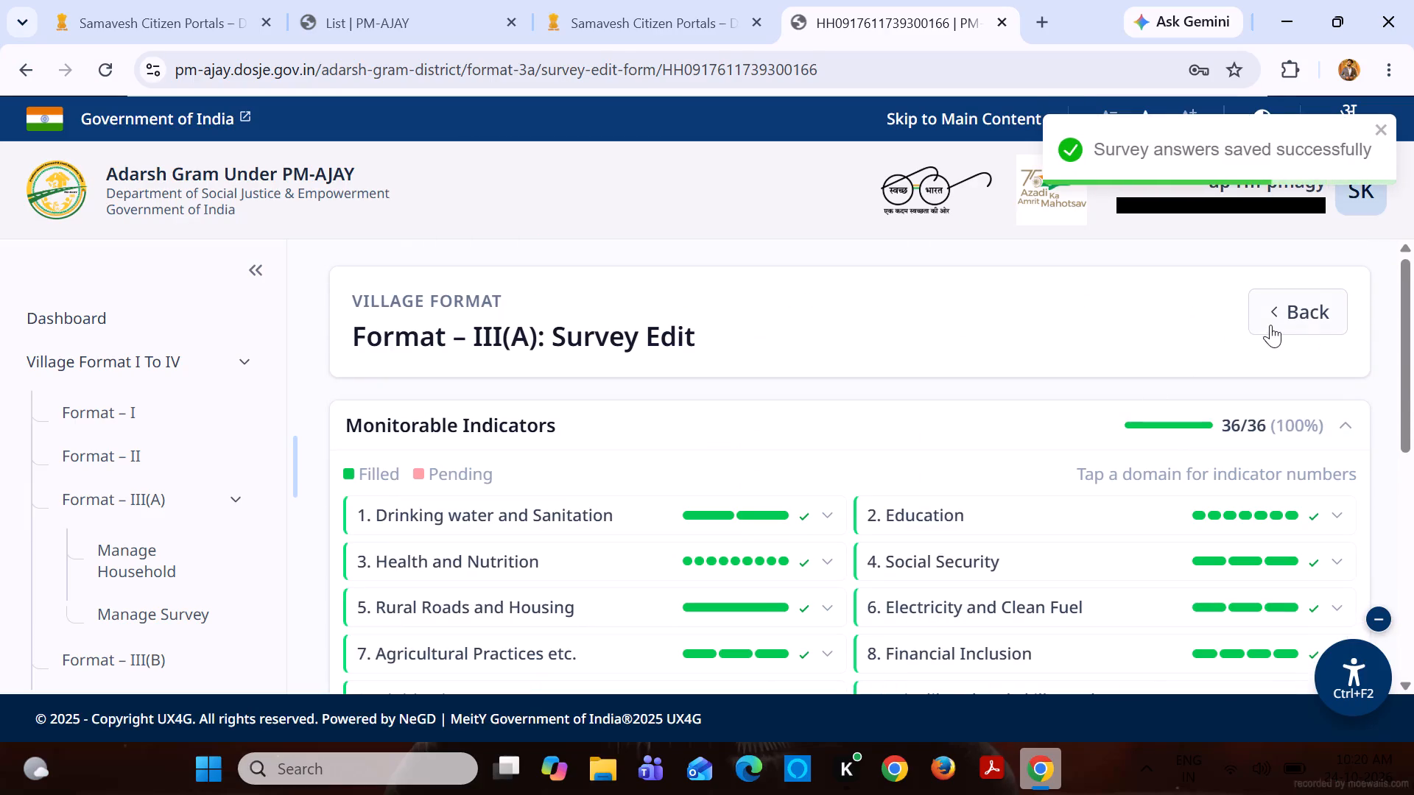
scroll(1122, 433, "down", 6)
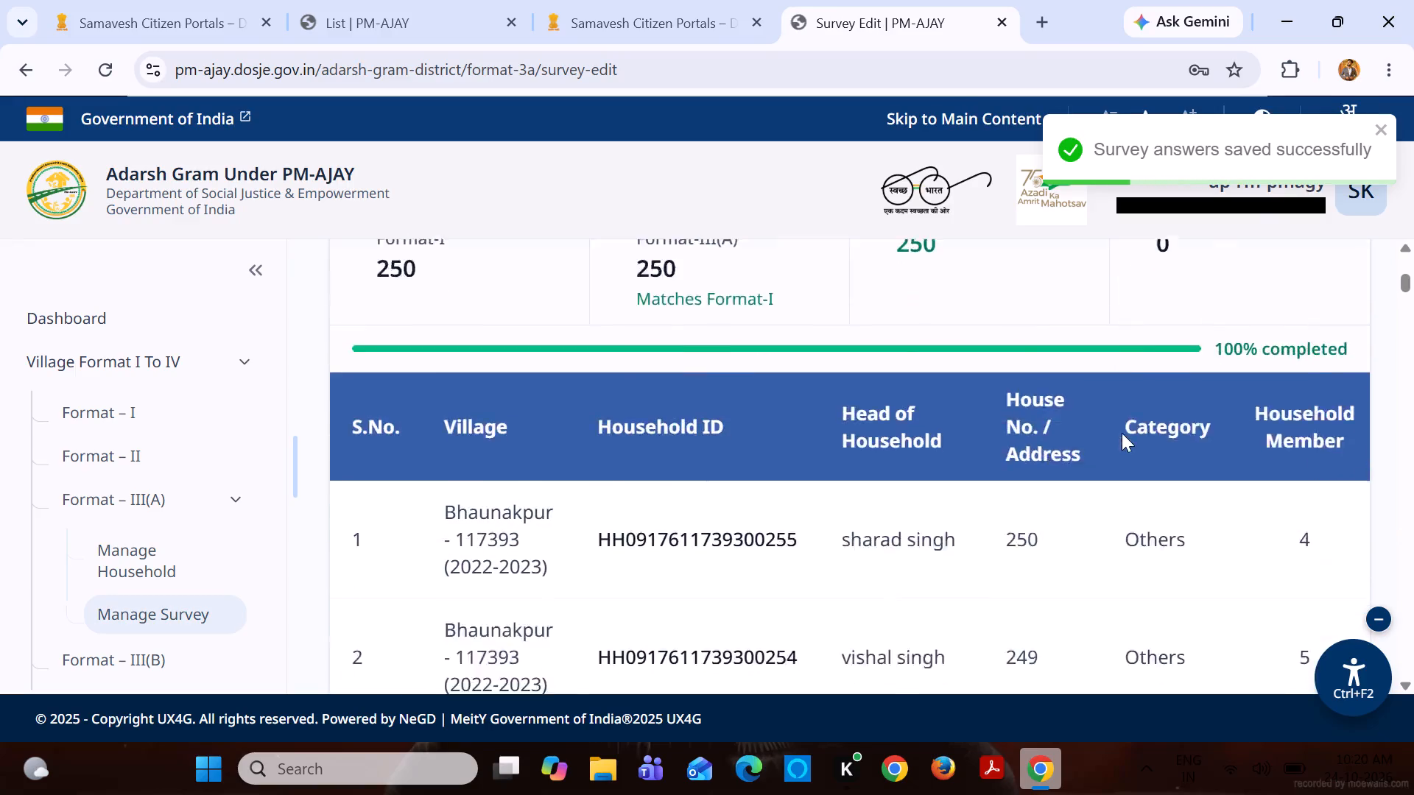
scroll(1122, 433, "down", 8)
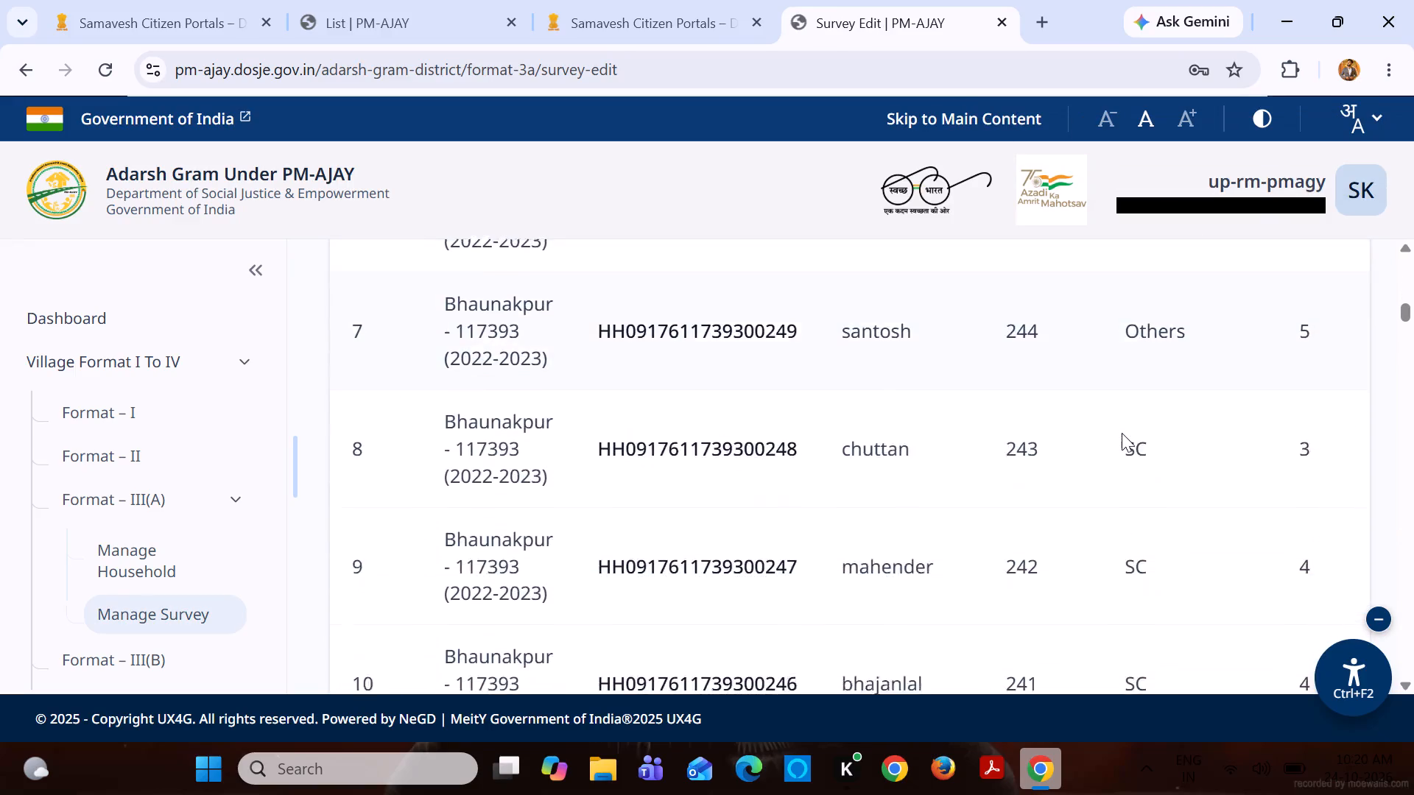
scroll(1122, 433, "down", 9)
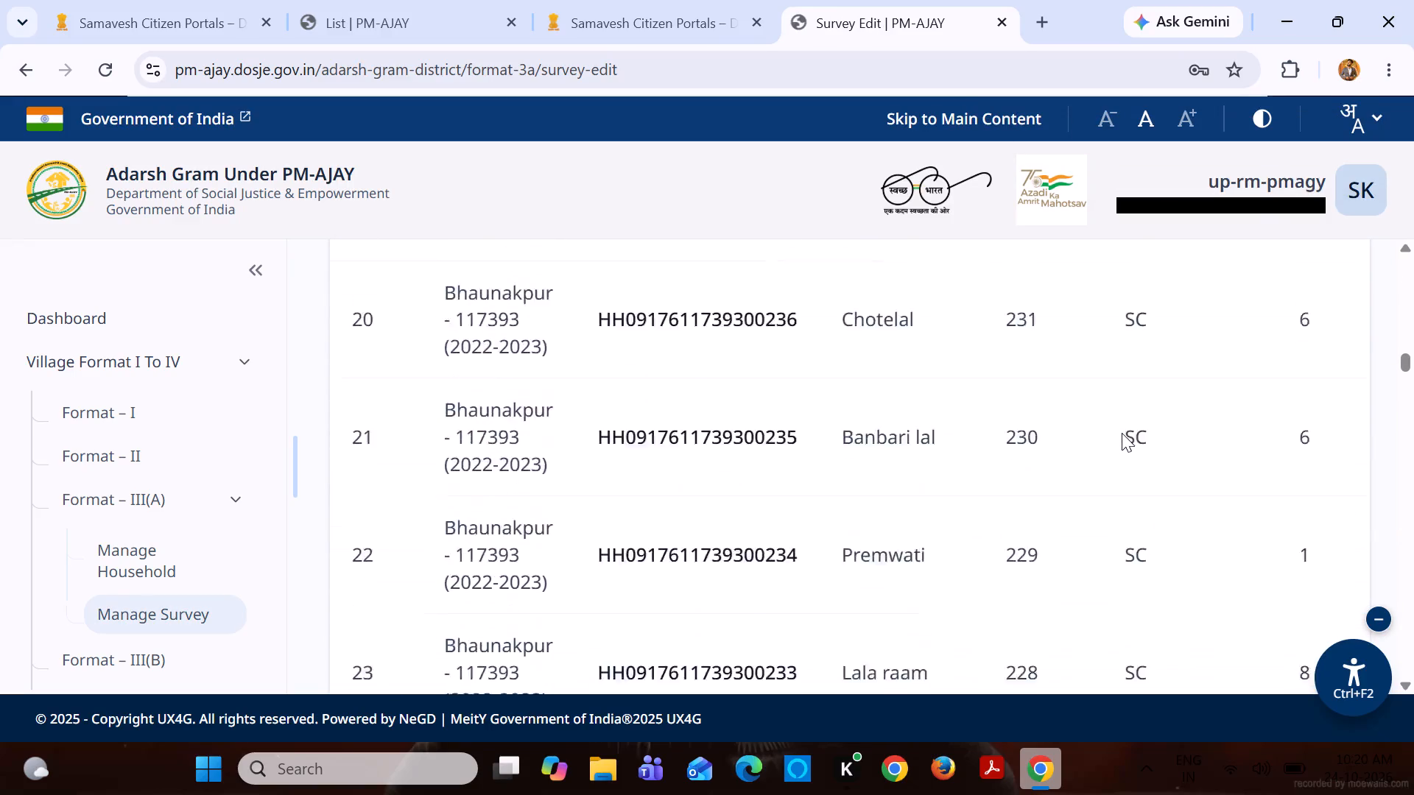
scroll(1122, 433, "down", 9)
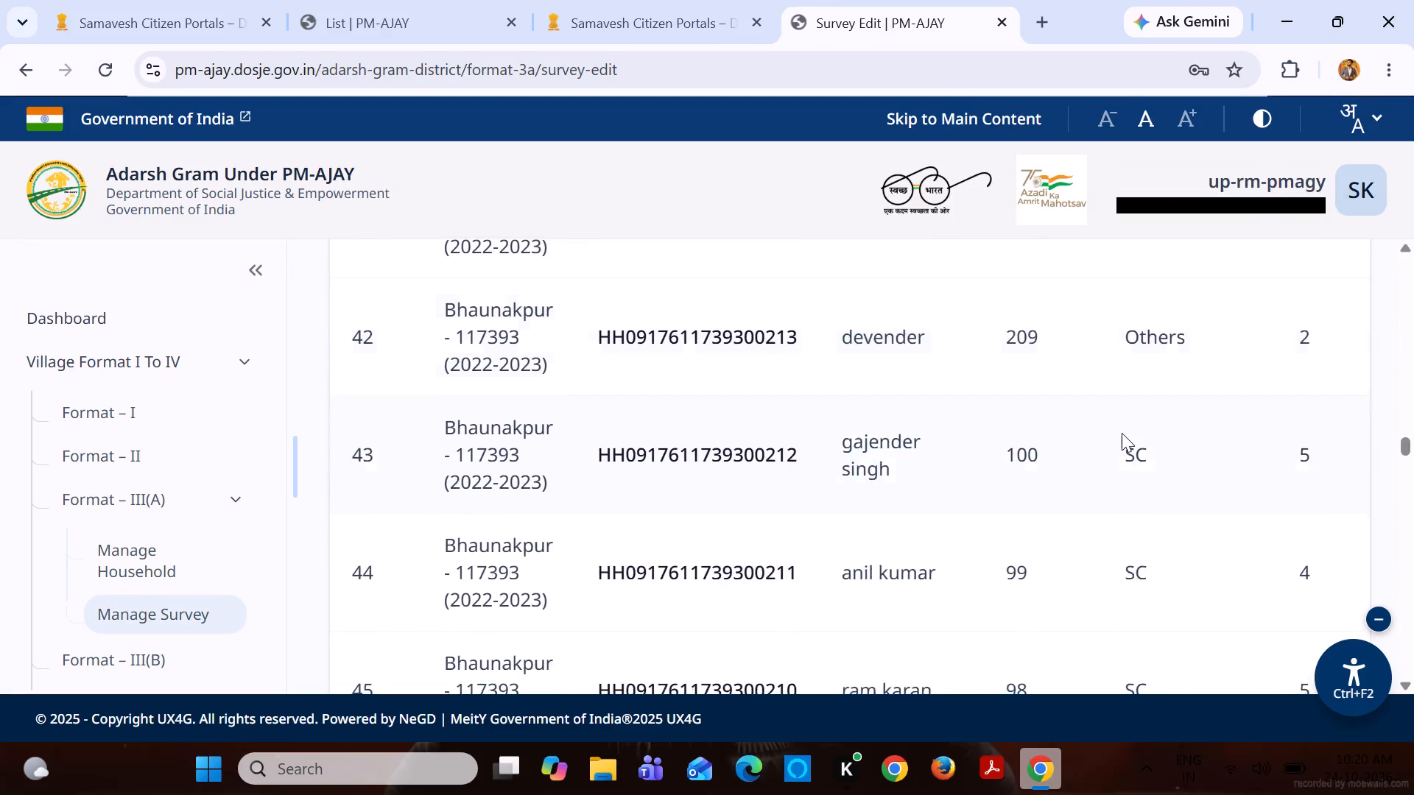
scroll(1122, 433, "down", 4)
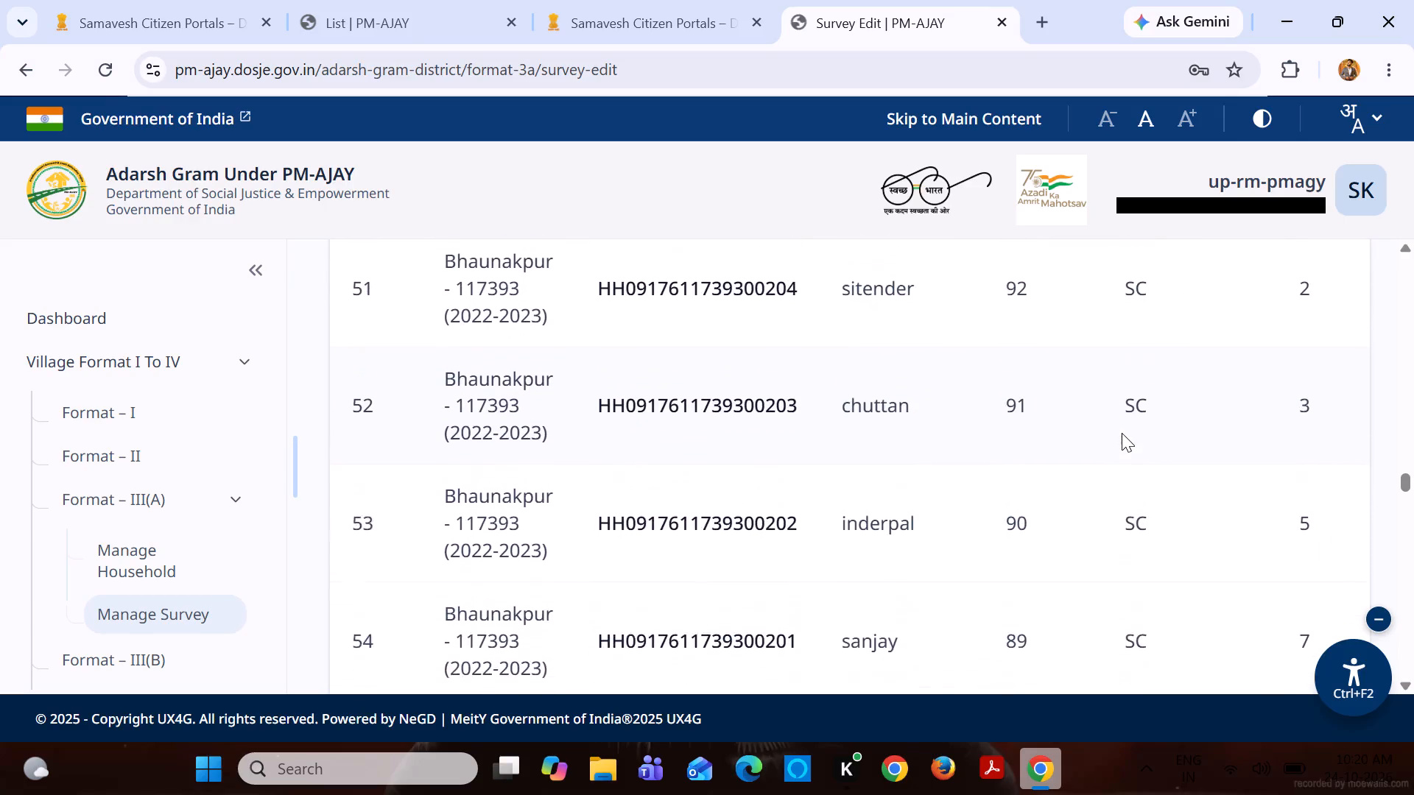
scroll(1122, 433, "down", 6)
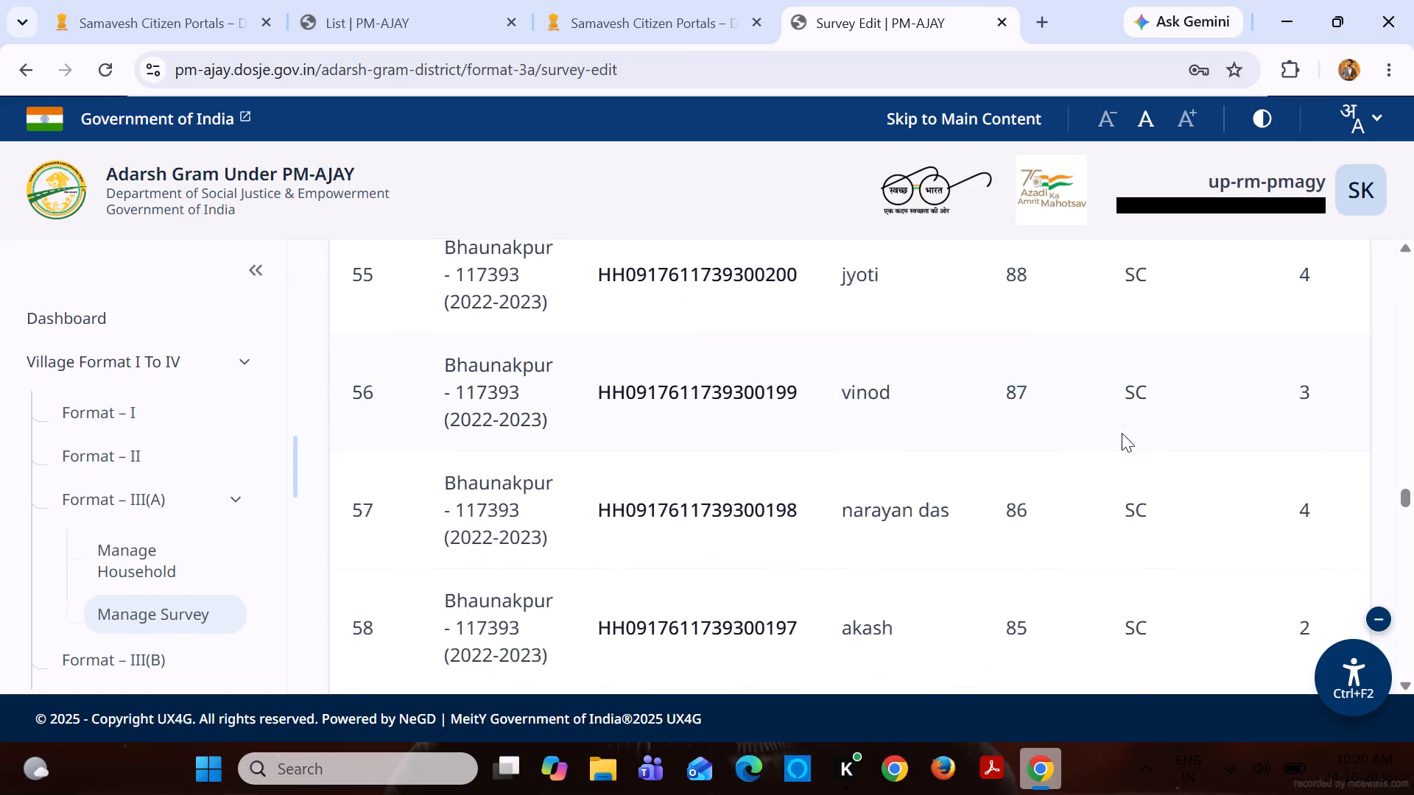
scroll(1122, 433, "down", 5)
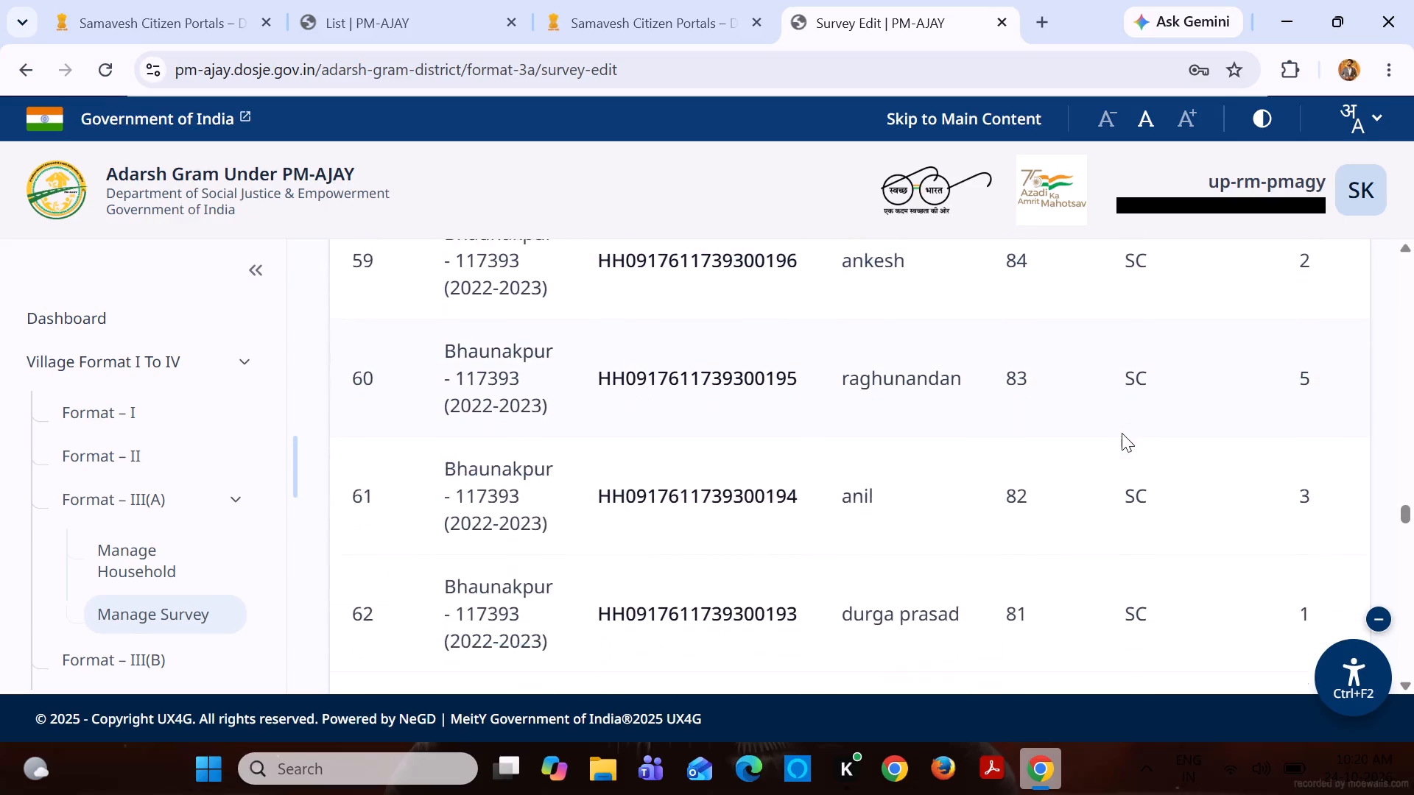
scroll(1122, 433, "down", 7)
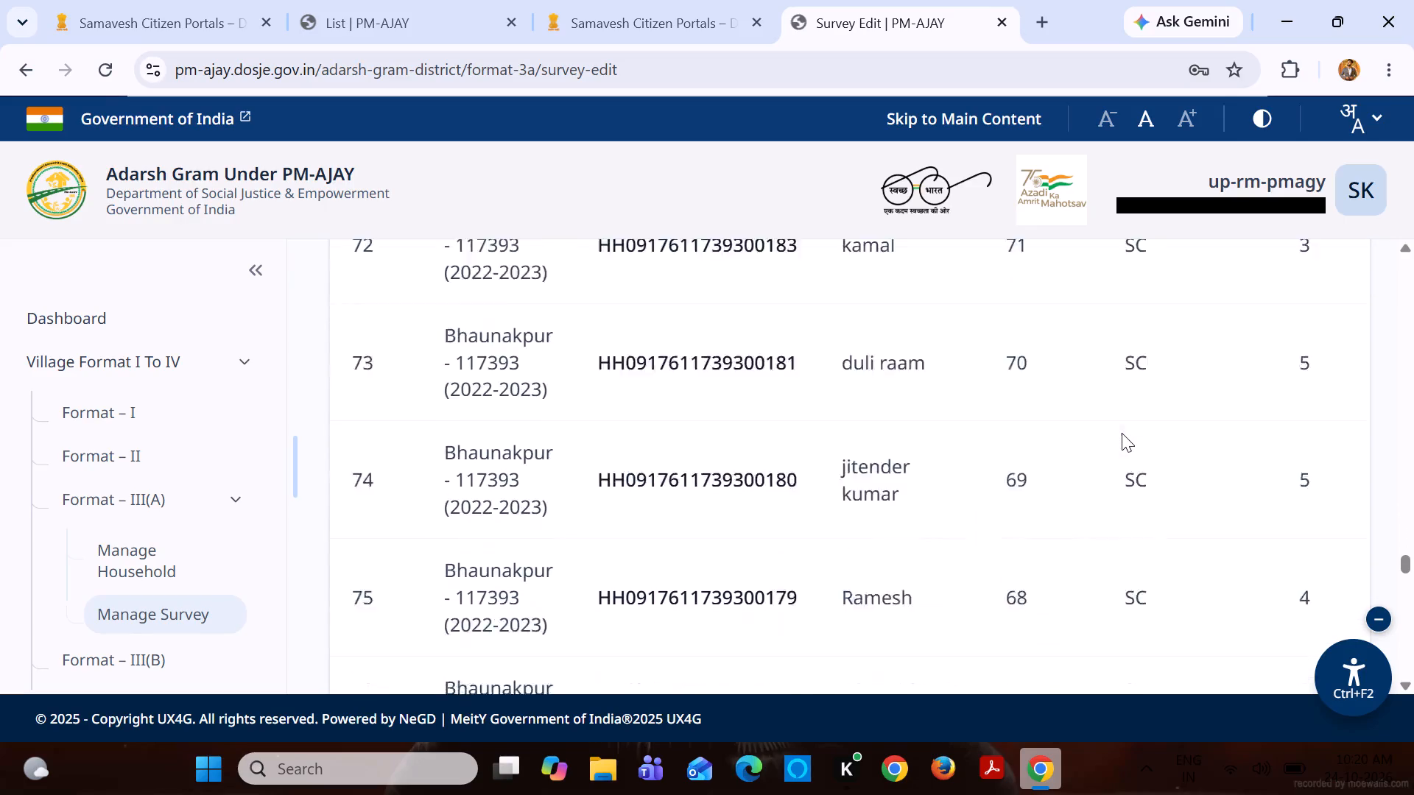
scroll(1122, 433, "down", 5)
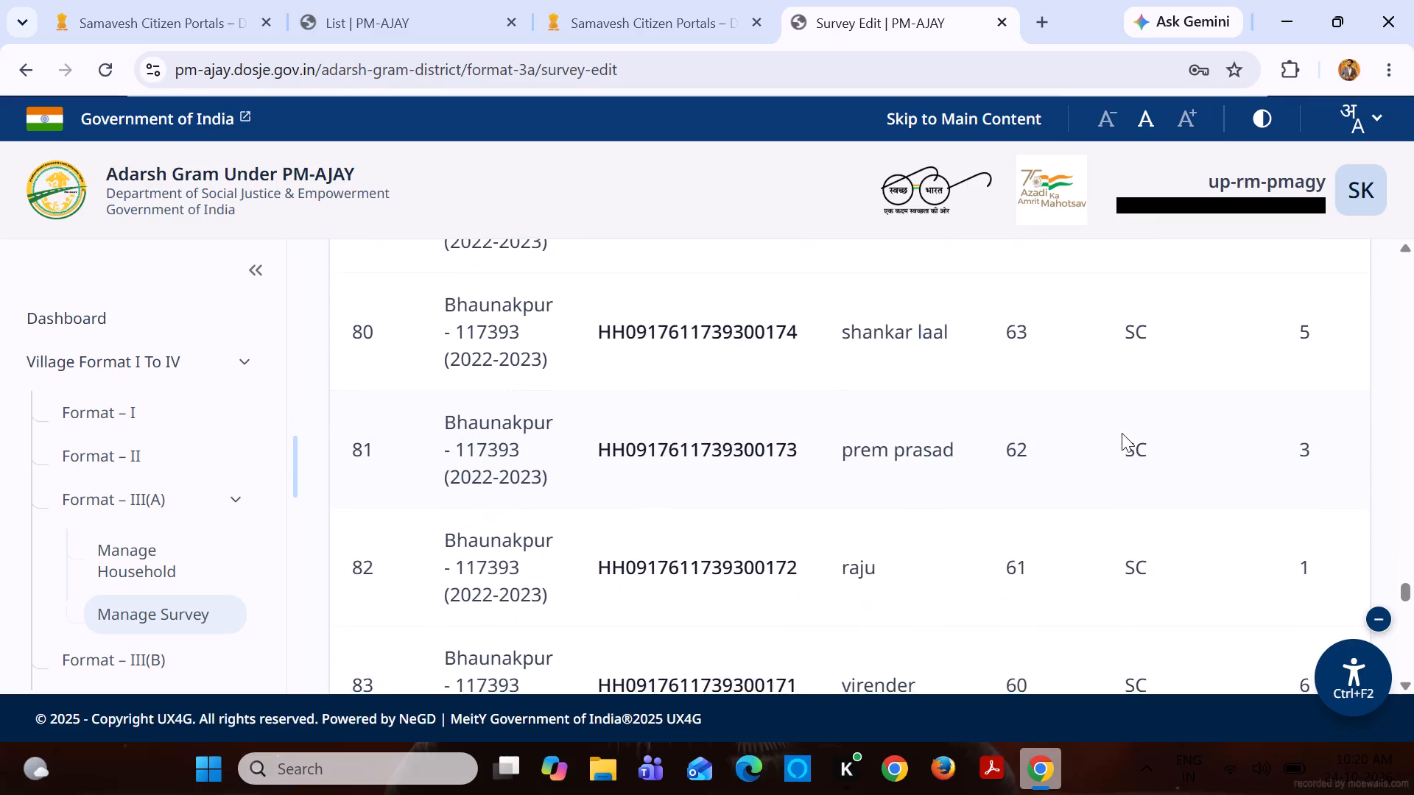
scroll(1122, 433, "down", 8)
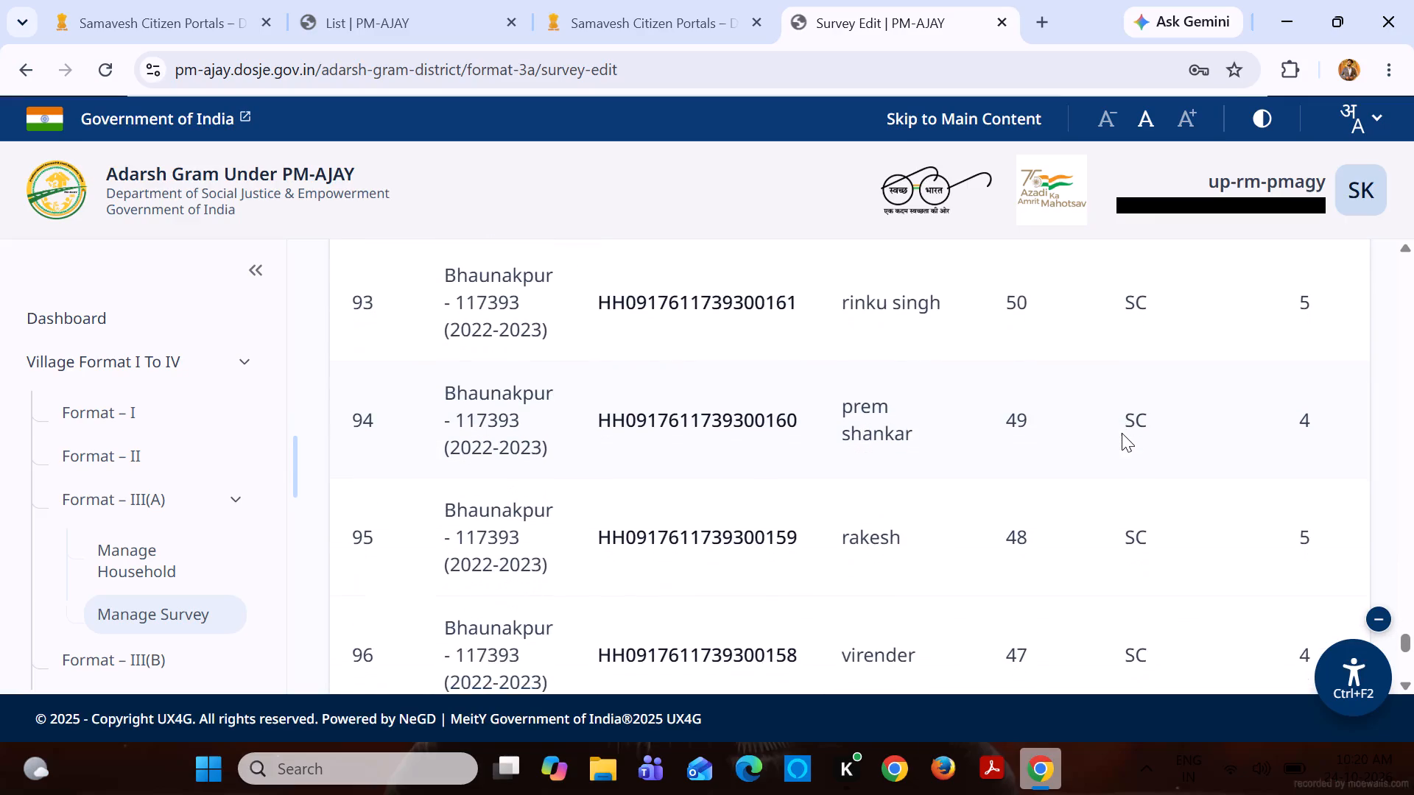
scroll(1122, 433, "down", 6)
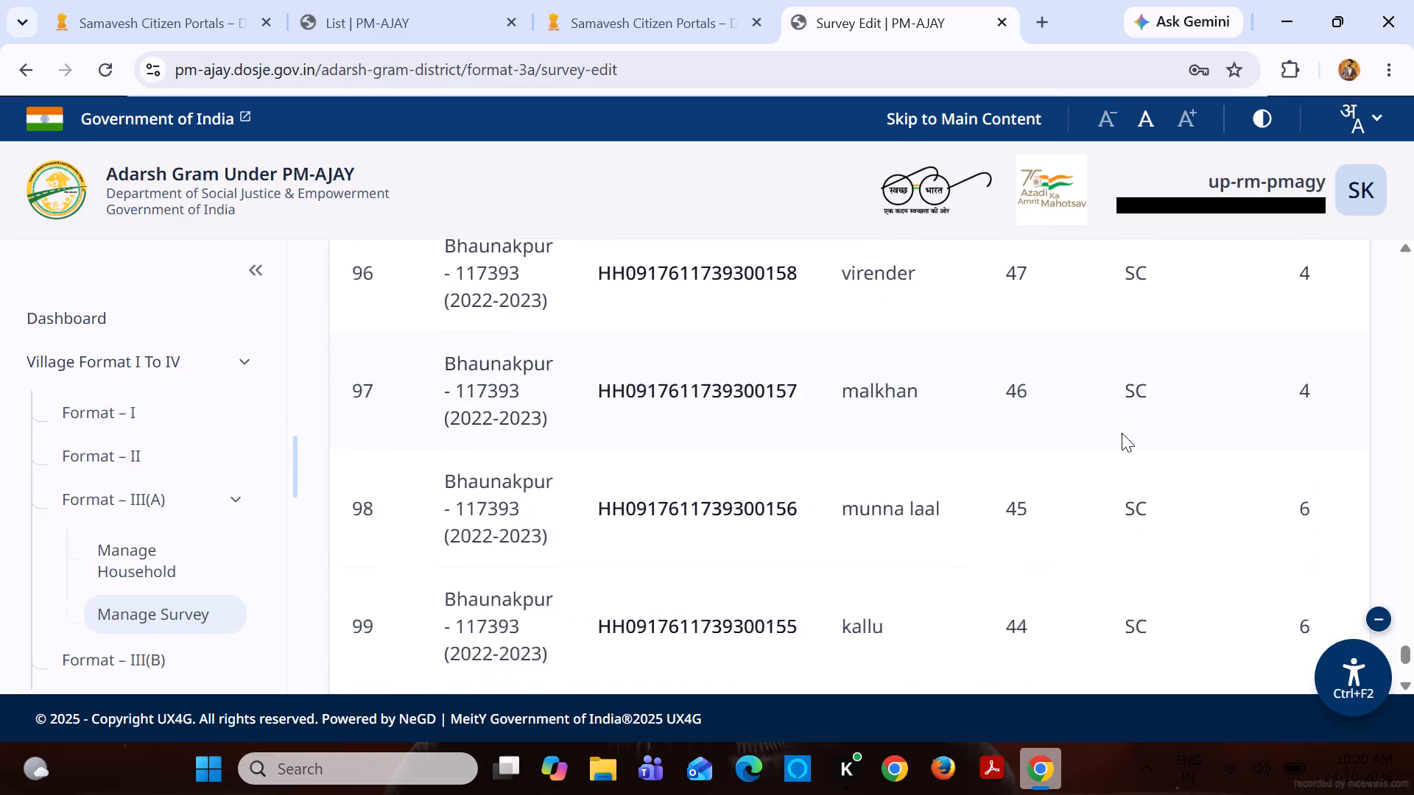
scroll(1122, 433, "down", 1)
scroll(1122, 433, "left", 4)
left_click(1320, 381)
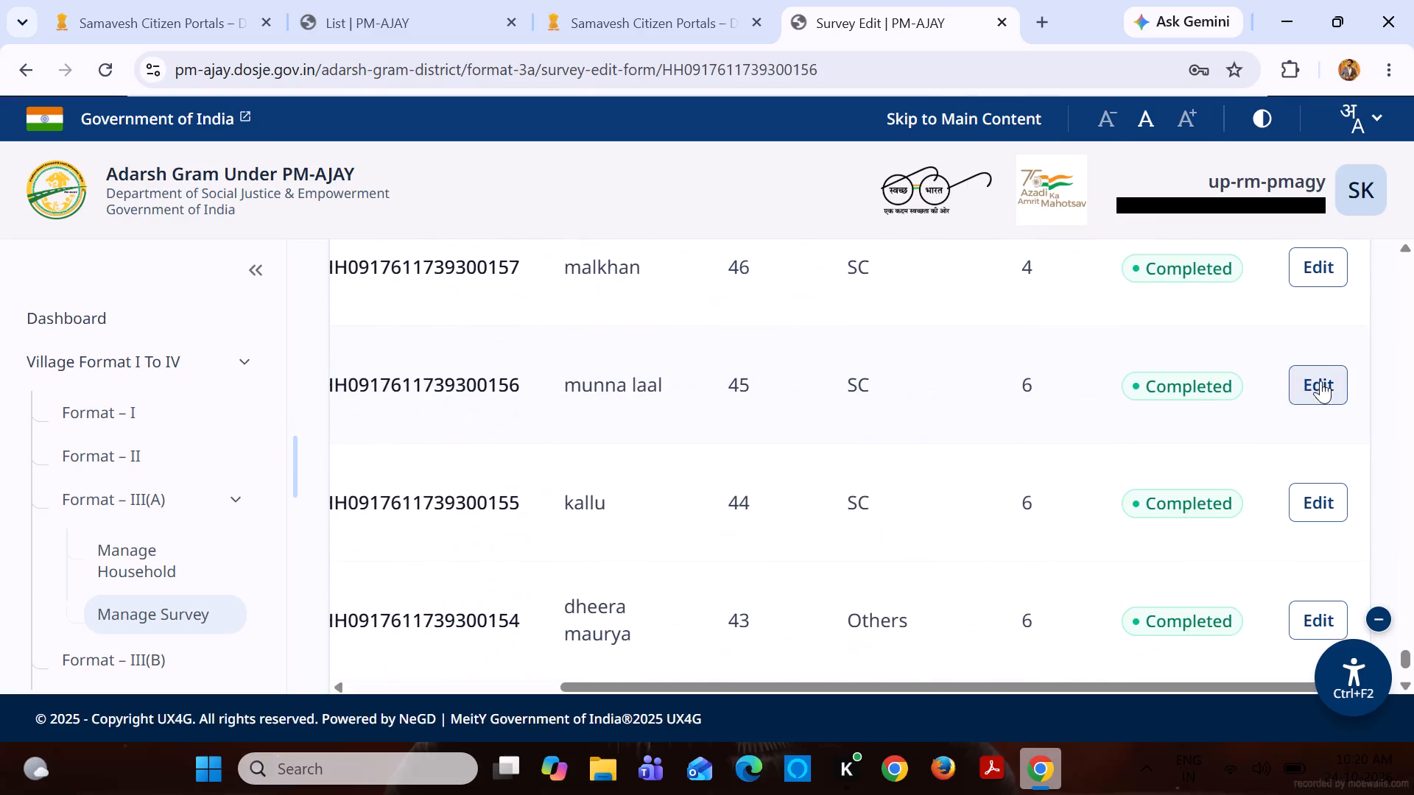
In domain 5 – Rural Roads and Housing, set house number 45's Kachcha/unsafe house answer to No and save the domain.
scroll(1178, 458, "down", 9)
left_click(972, 505)
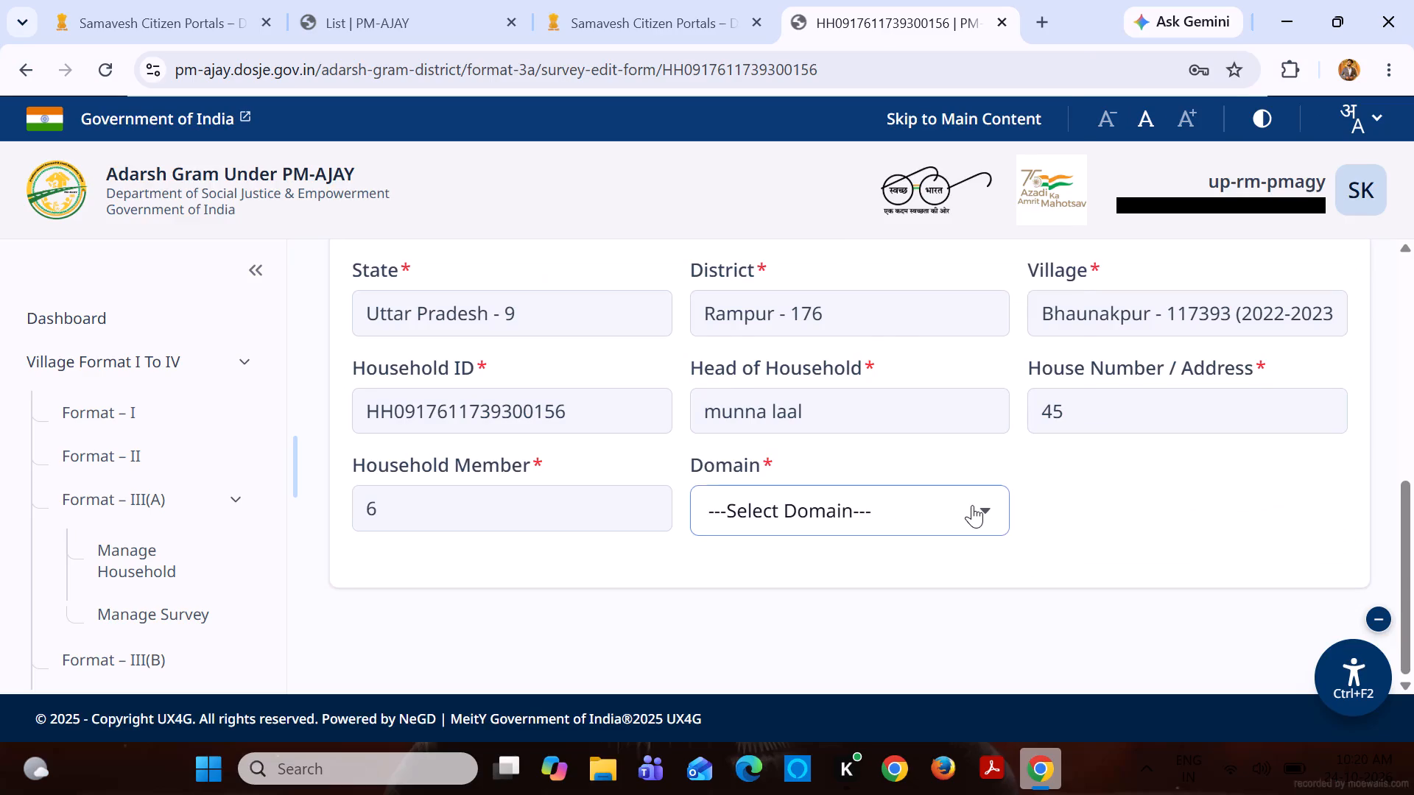
left_click(876, 411)
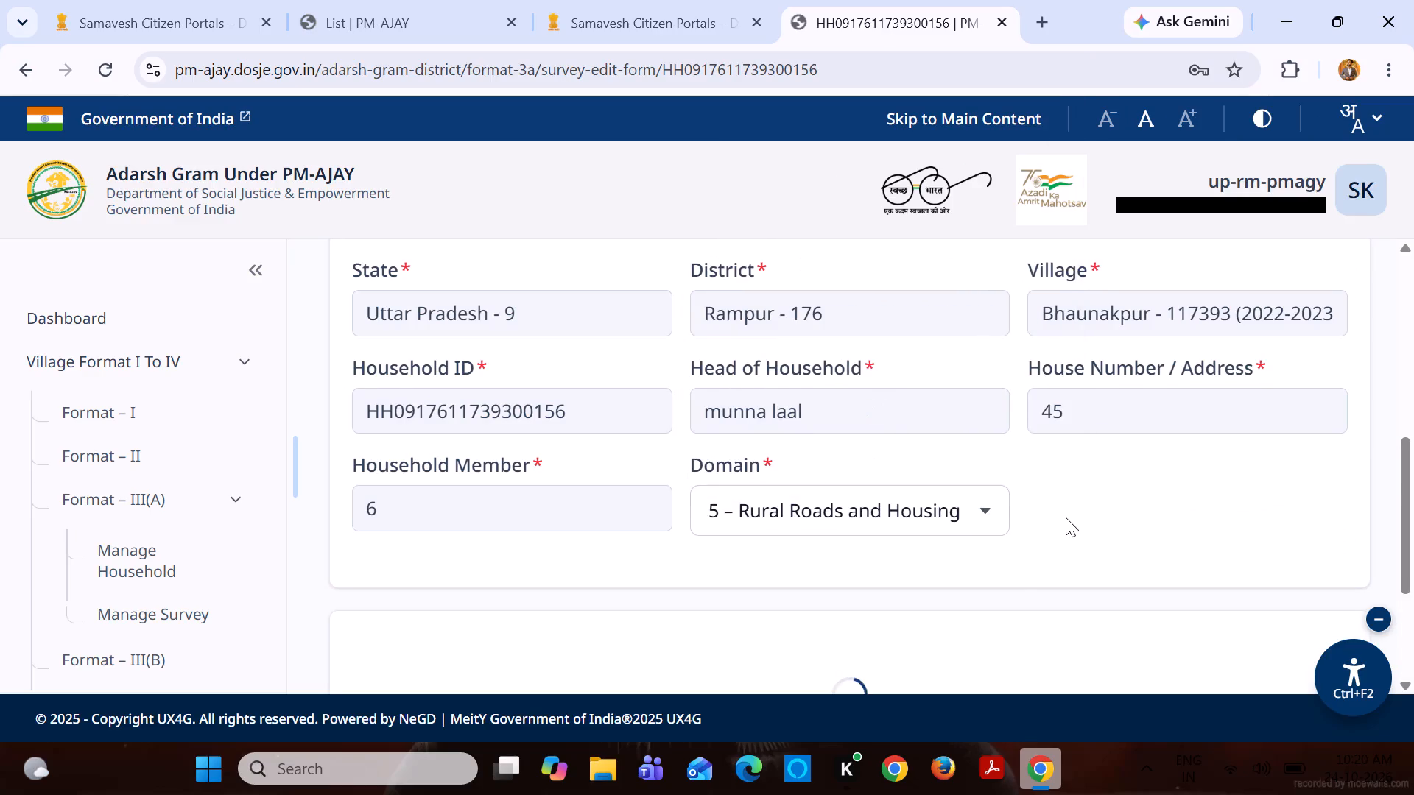
scroll(1066, 517, "down", 3)
left_click_drag(1202, 495, 1188, 608)
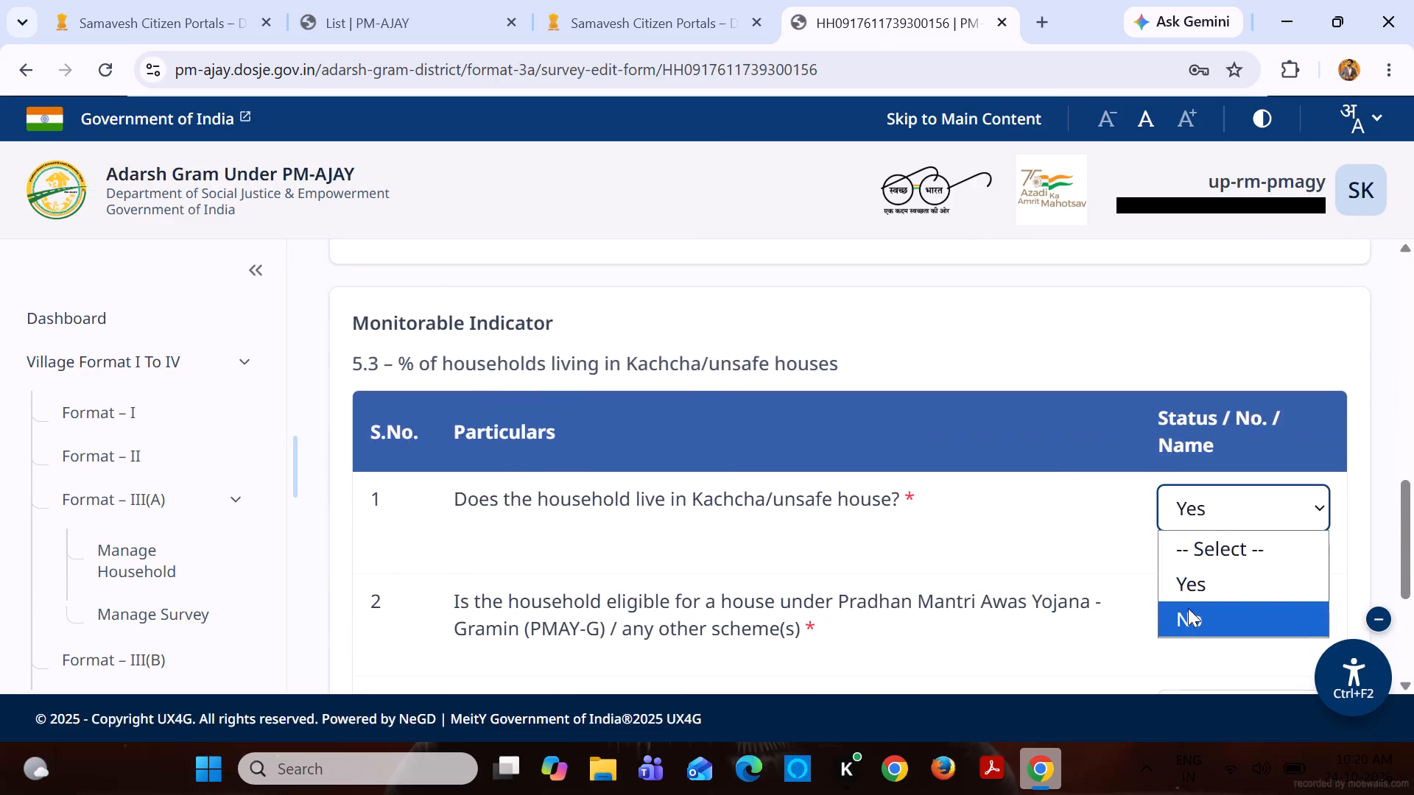
left_click(1188, 608)
scroll(1188, 608, "down", 4)
left_click(1277, 534)
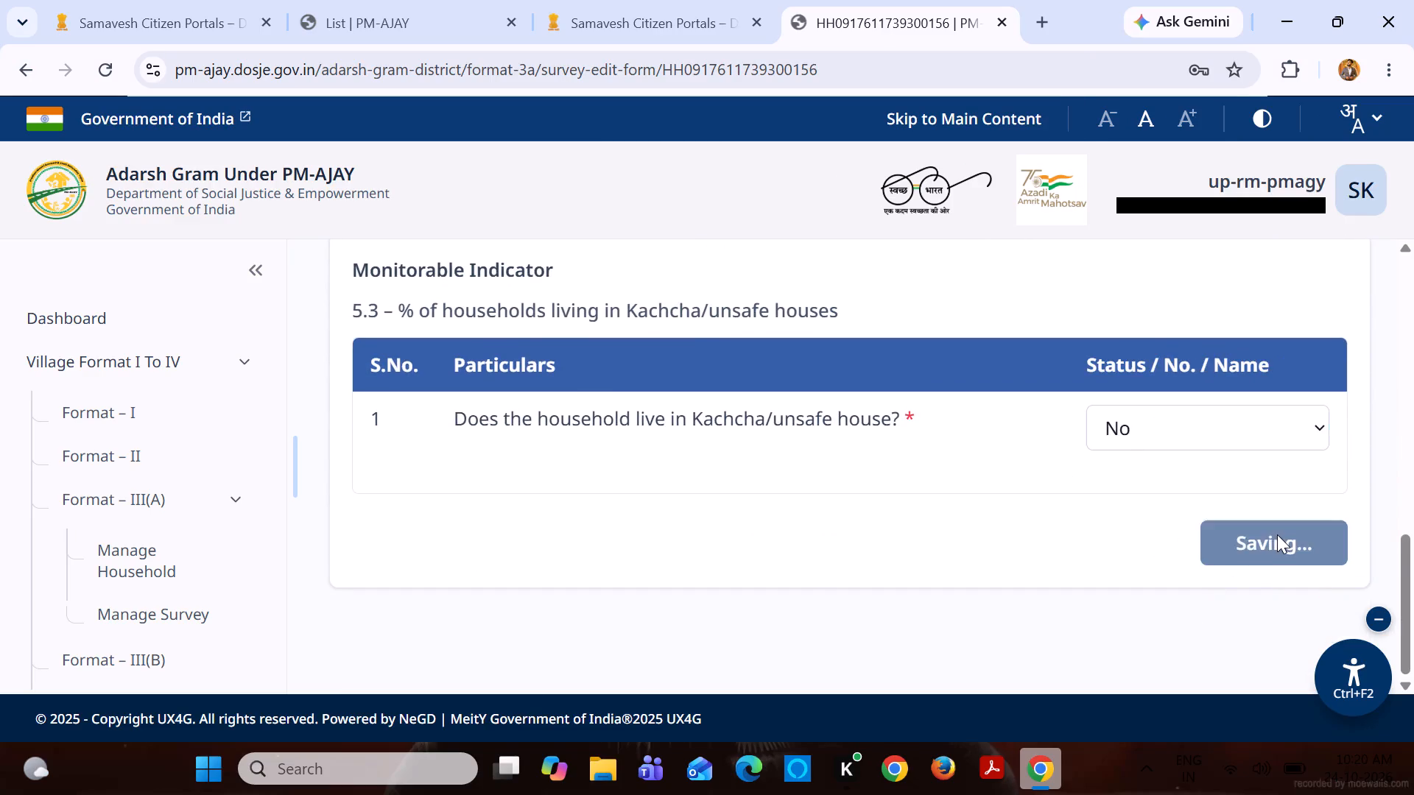